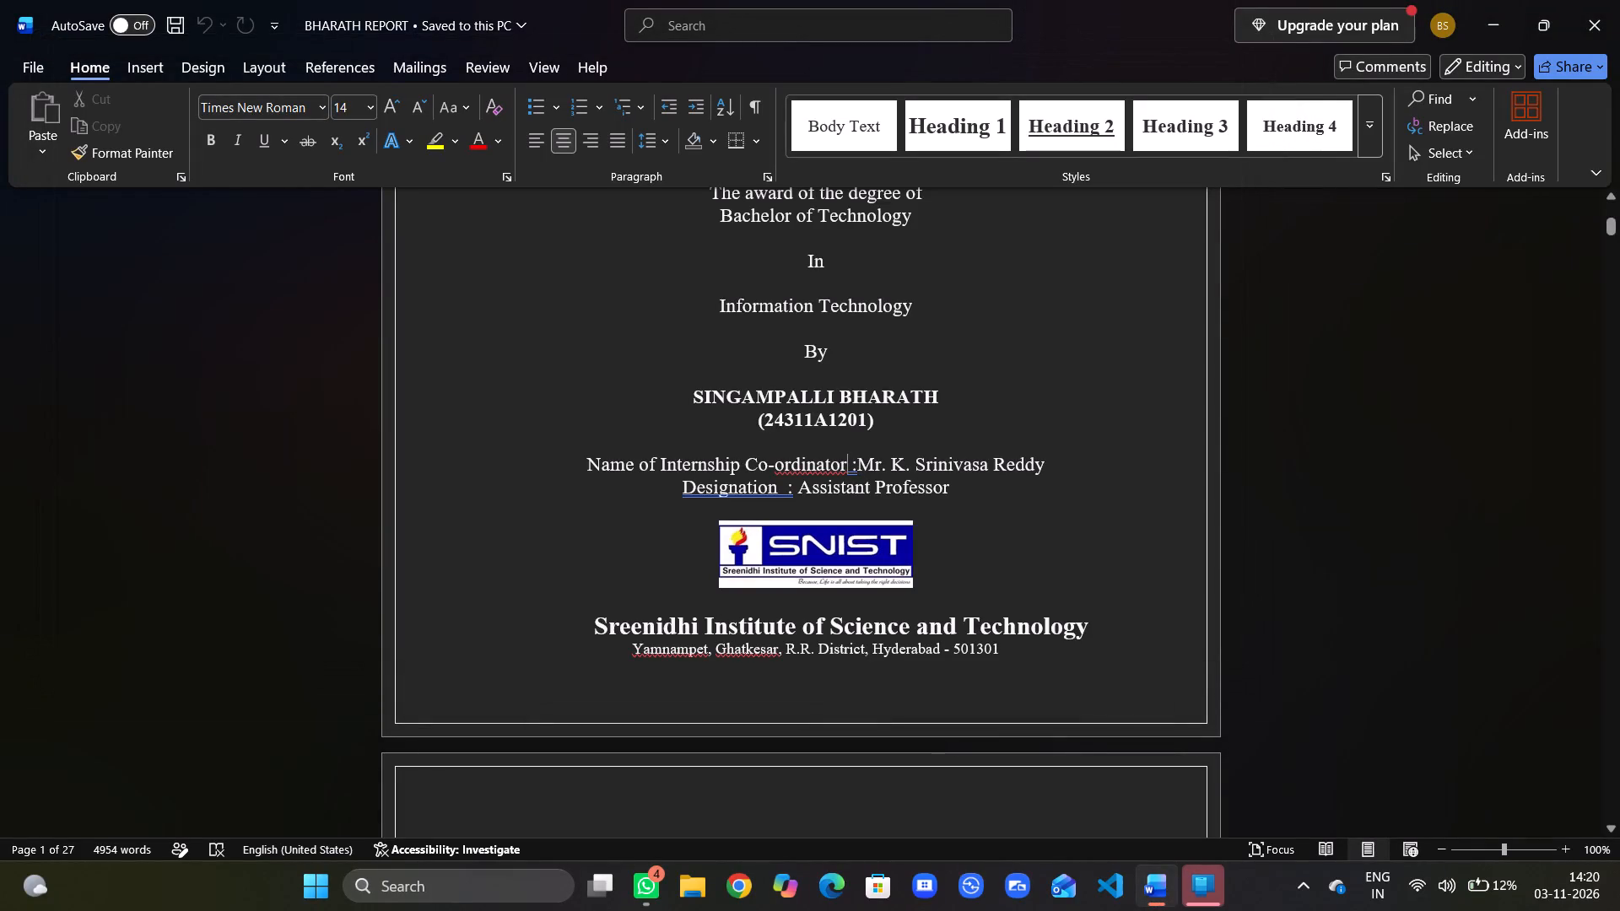
Delete the word "Co-ordinator" from the title page's "Name of Internship Co-ordinator" line, keeping "Name of Internship" before the colon.
key(BackSpace)
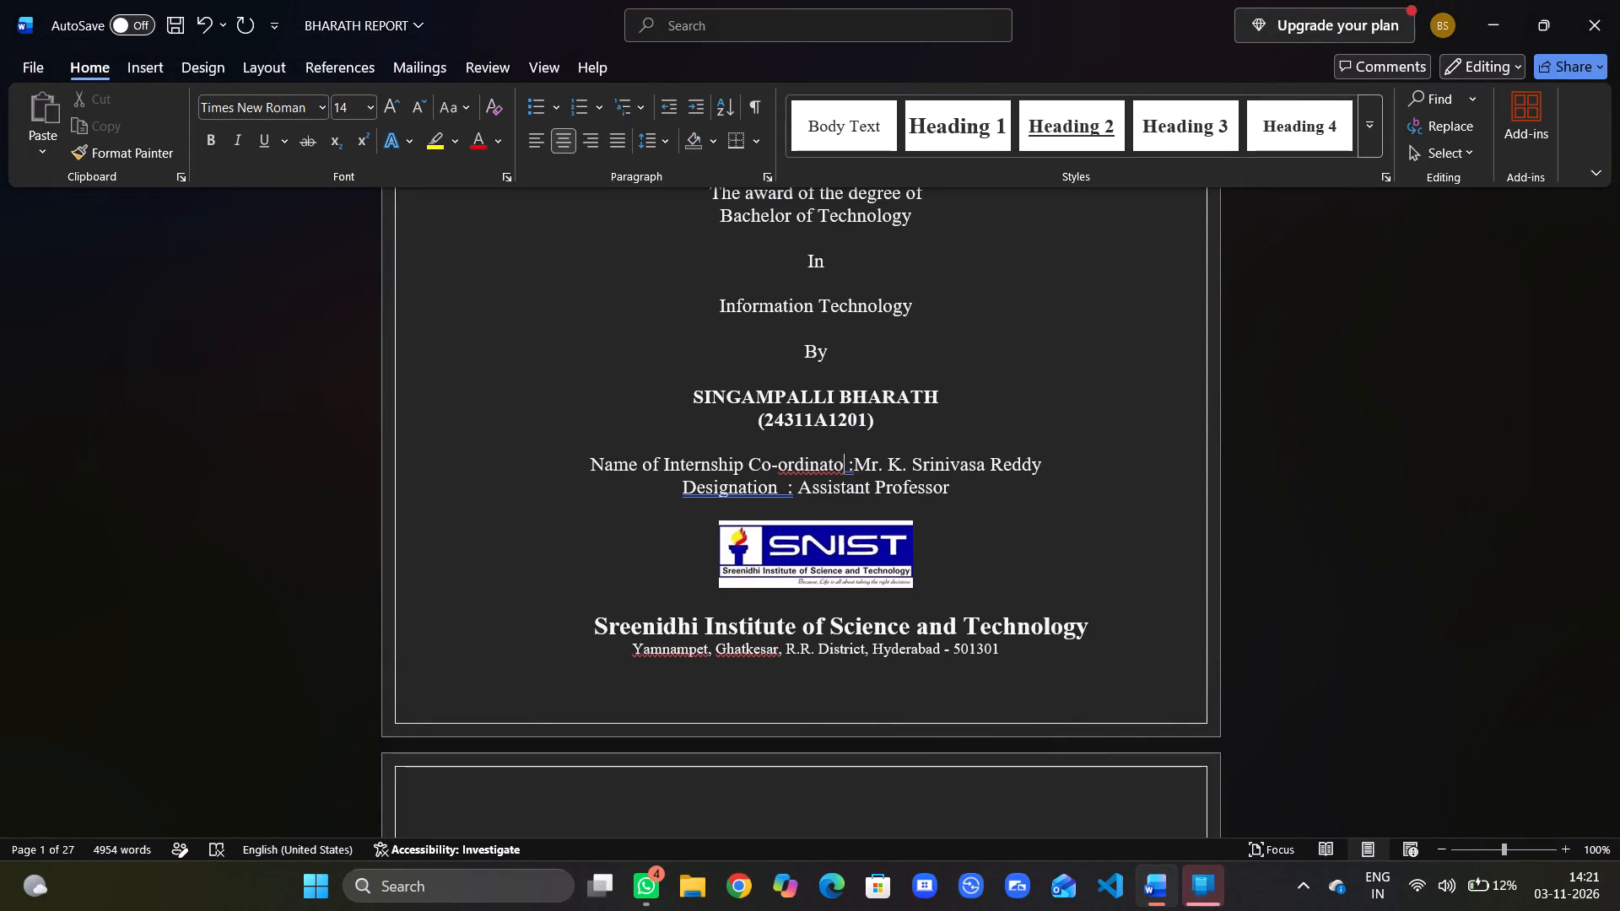
scroll(880, 745, down, 4)
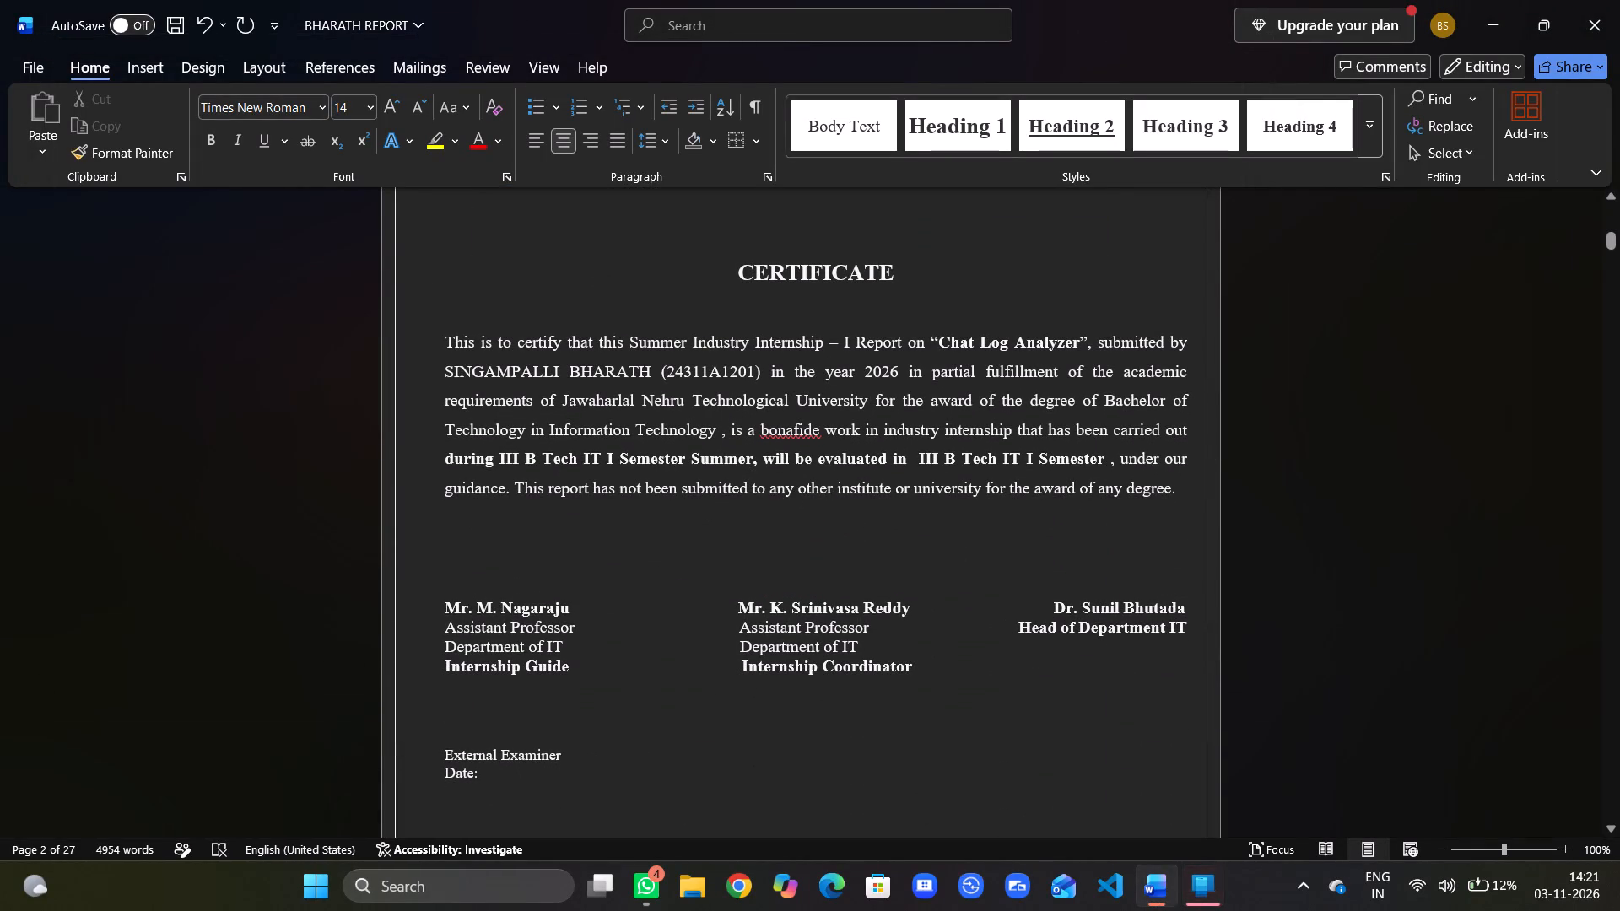
scroll(880, 745, up, 3)
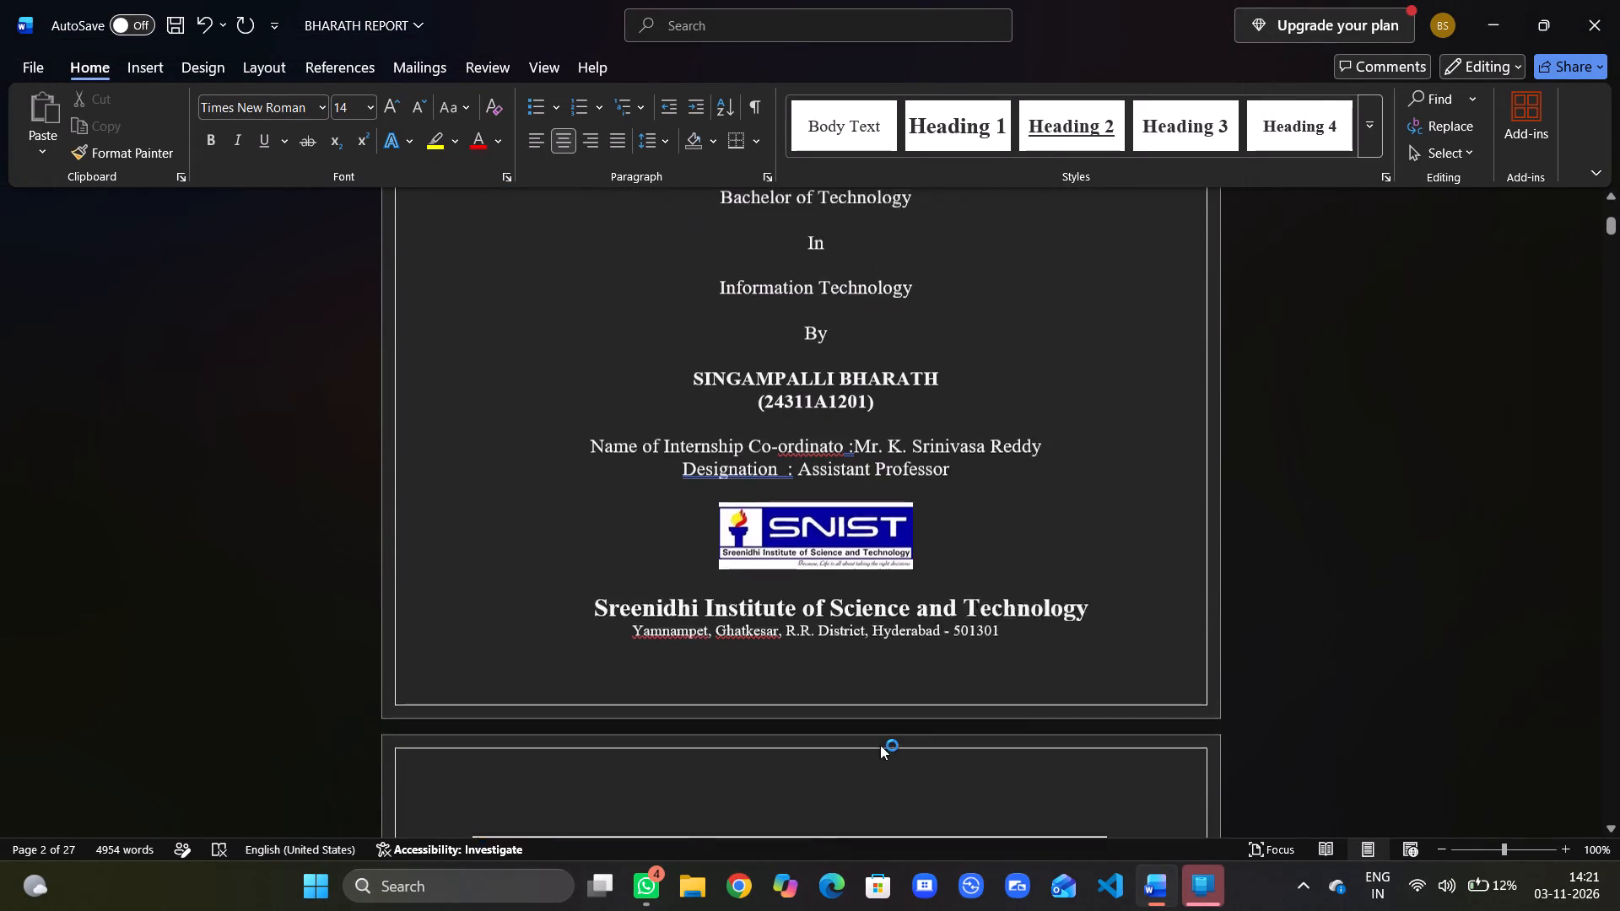
scroll(880, 745, up, 2)
key(BackSpace)
key(BackSpace)
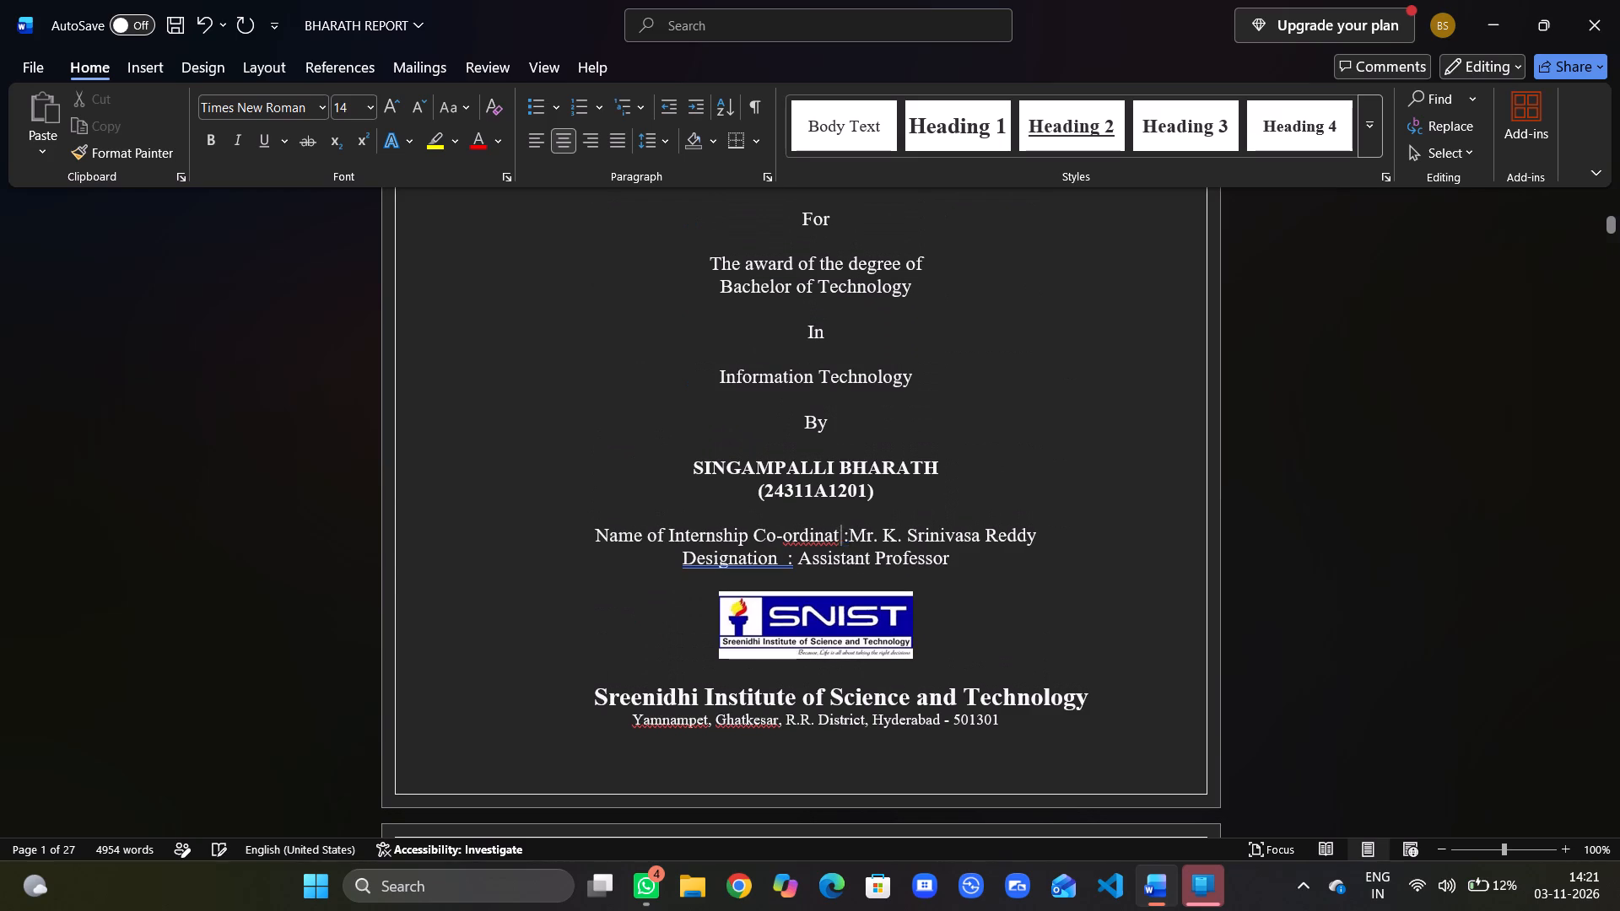
key(BackSpace)
key(BackSpace)
key(BackSpace)
key(BackSpace)
key(BackSpace)
key(BackSpace)
key(BackSpace)
key(BackSpace)
key(BackSpace)
key(BackSpace)
key(BackSpace)
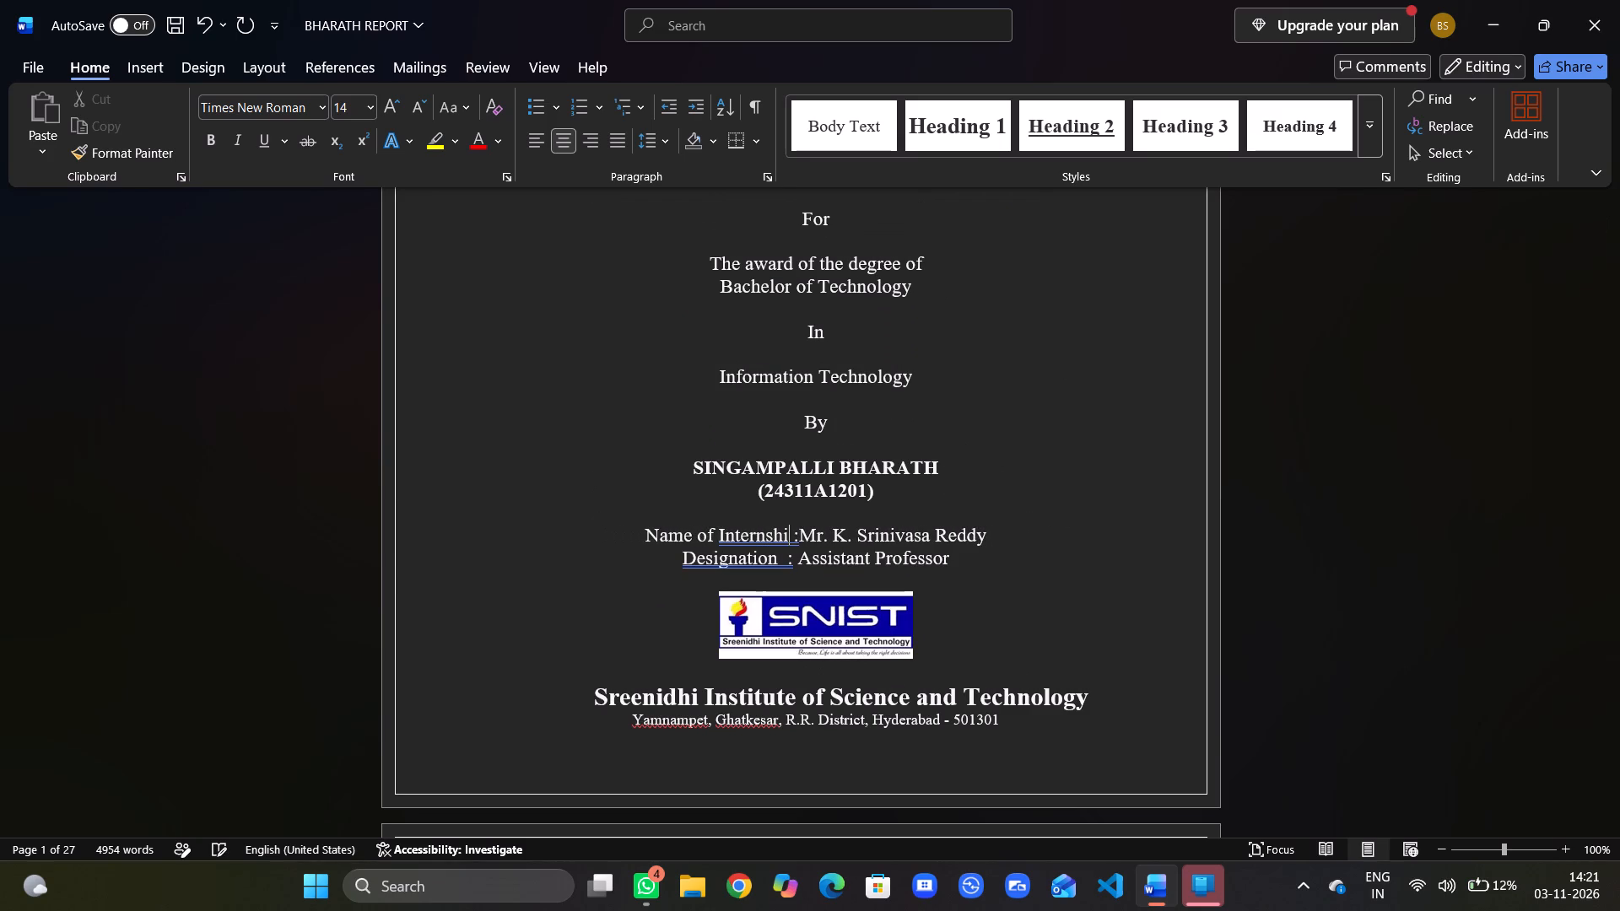
key(ctrl+z)
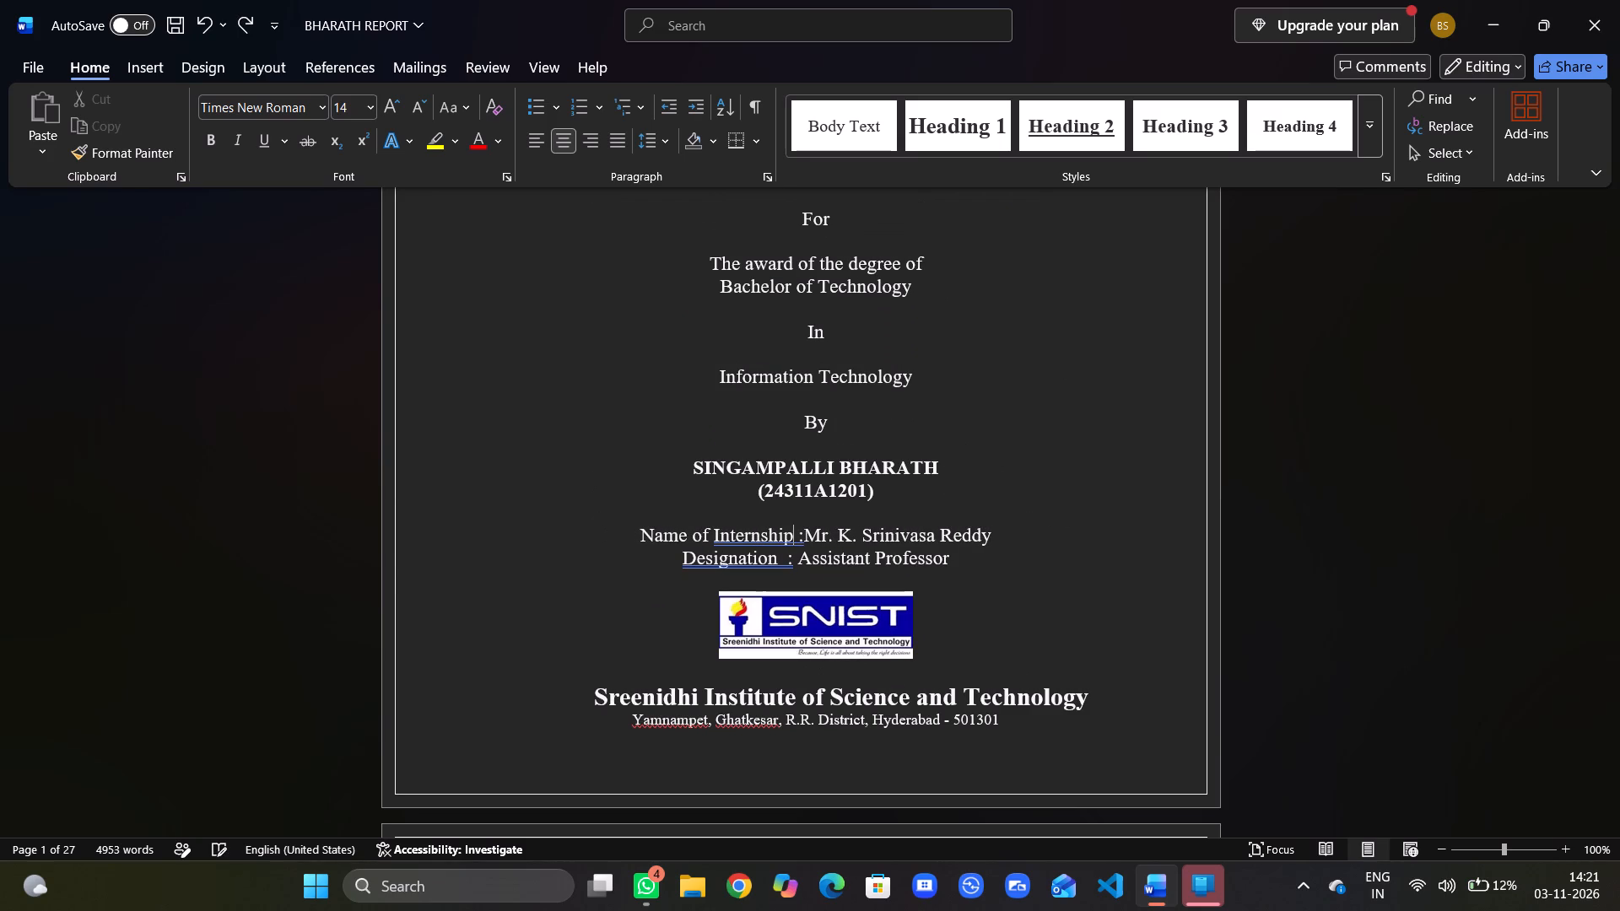
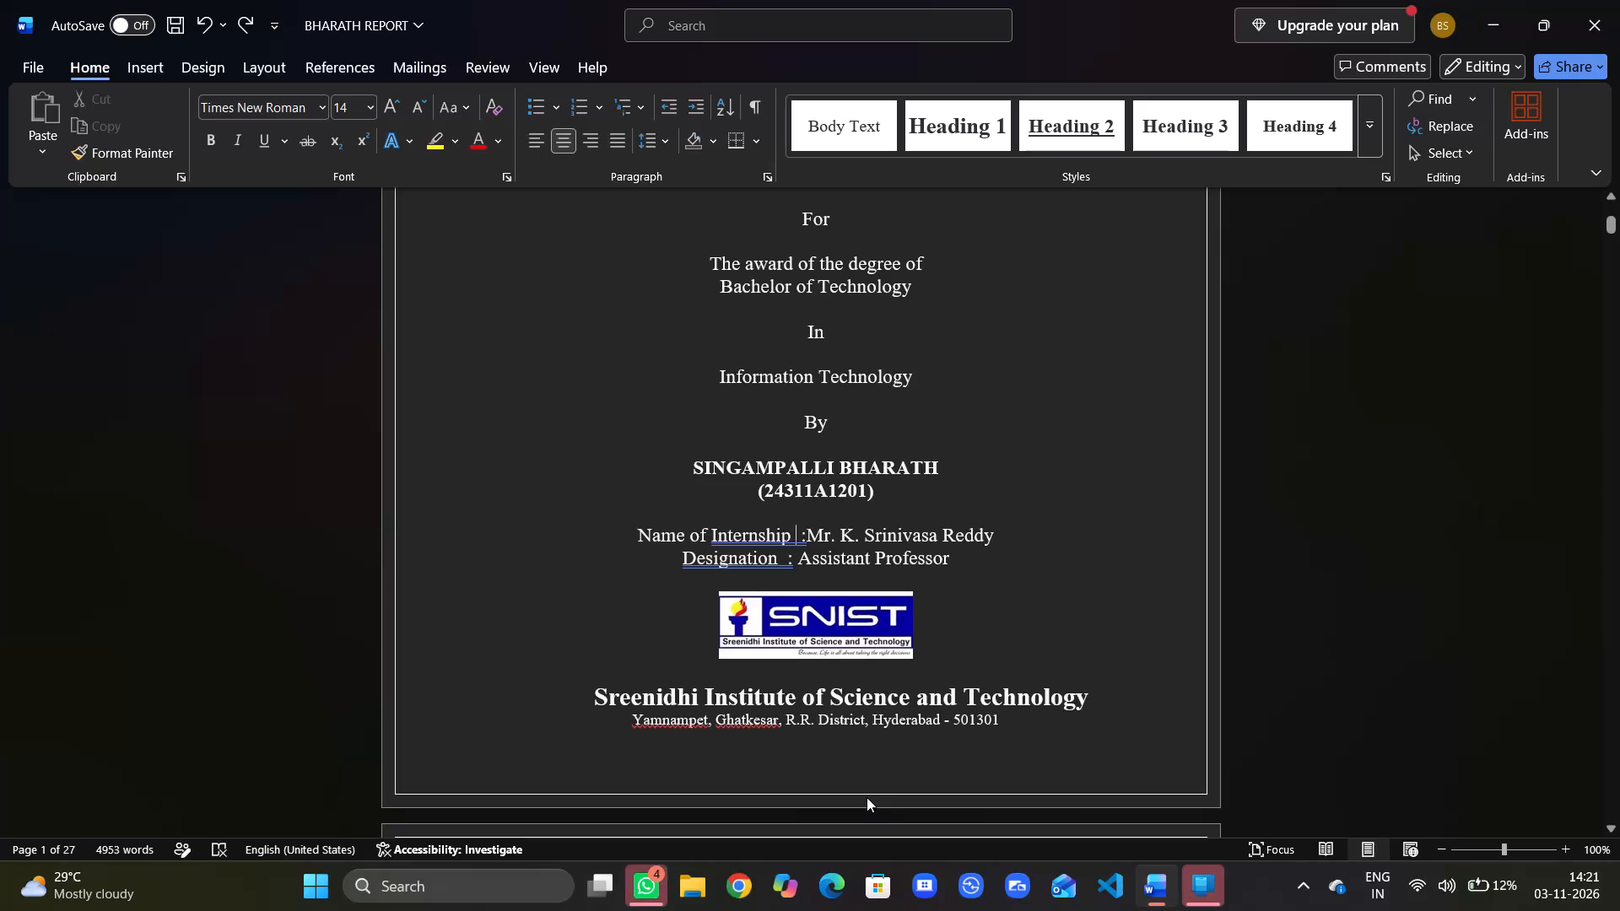
Complete the title page label as "Name of Internship Guide" and add a space between its colon and the name.
key(shift+g)
scroll(867, 797, down, 4)
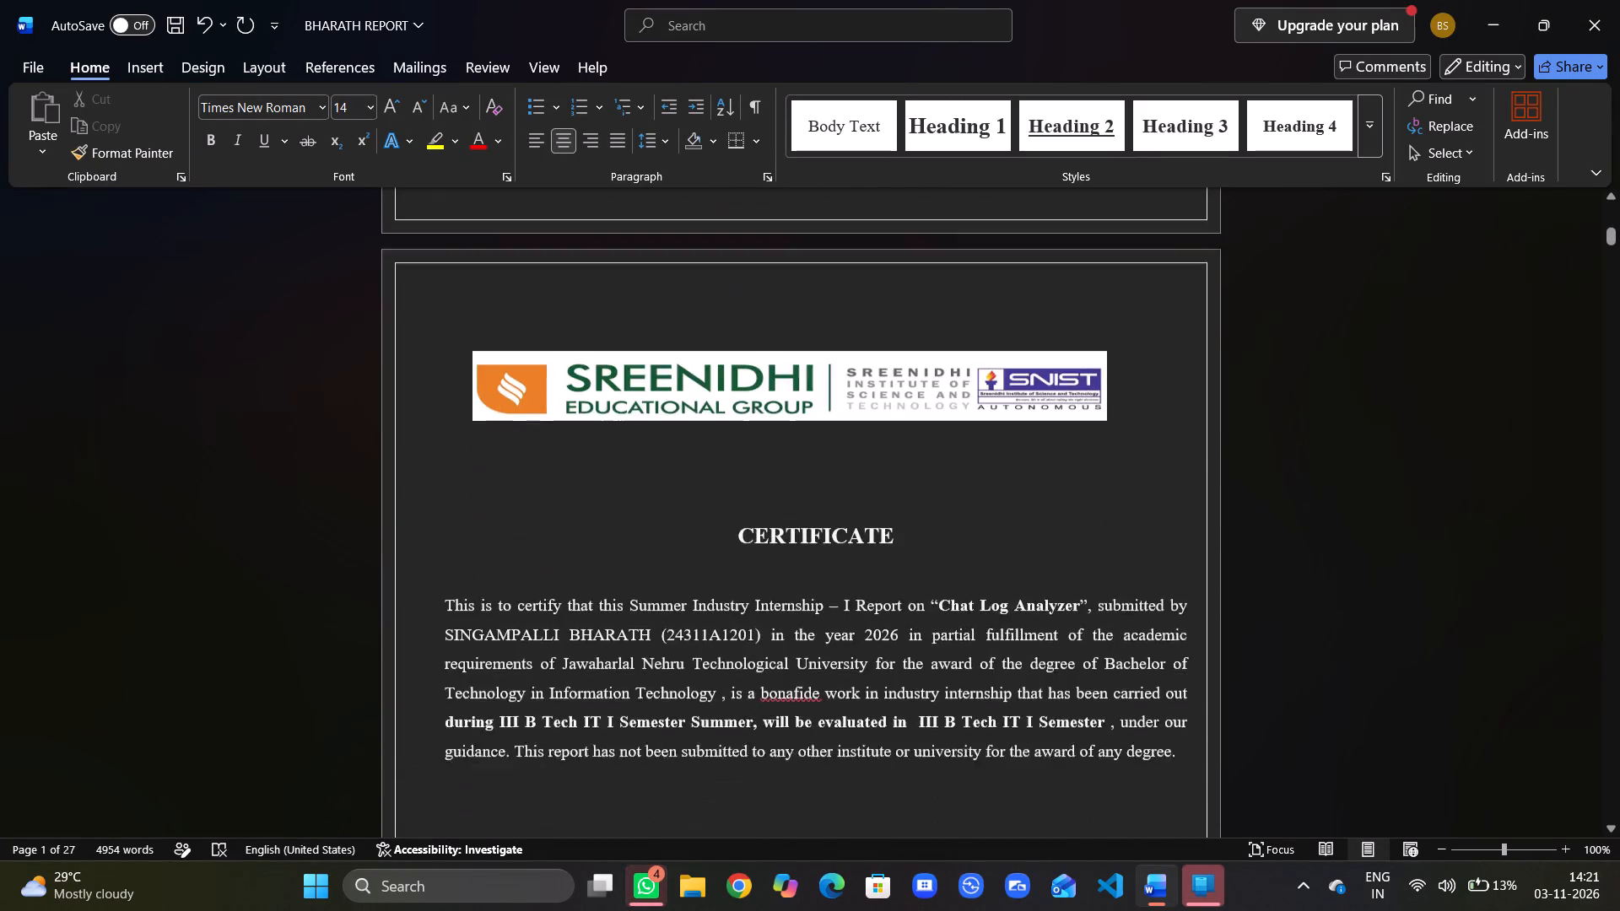
scroll(867, 797, up, 2)
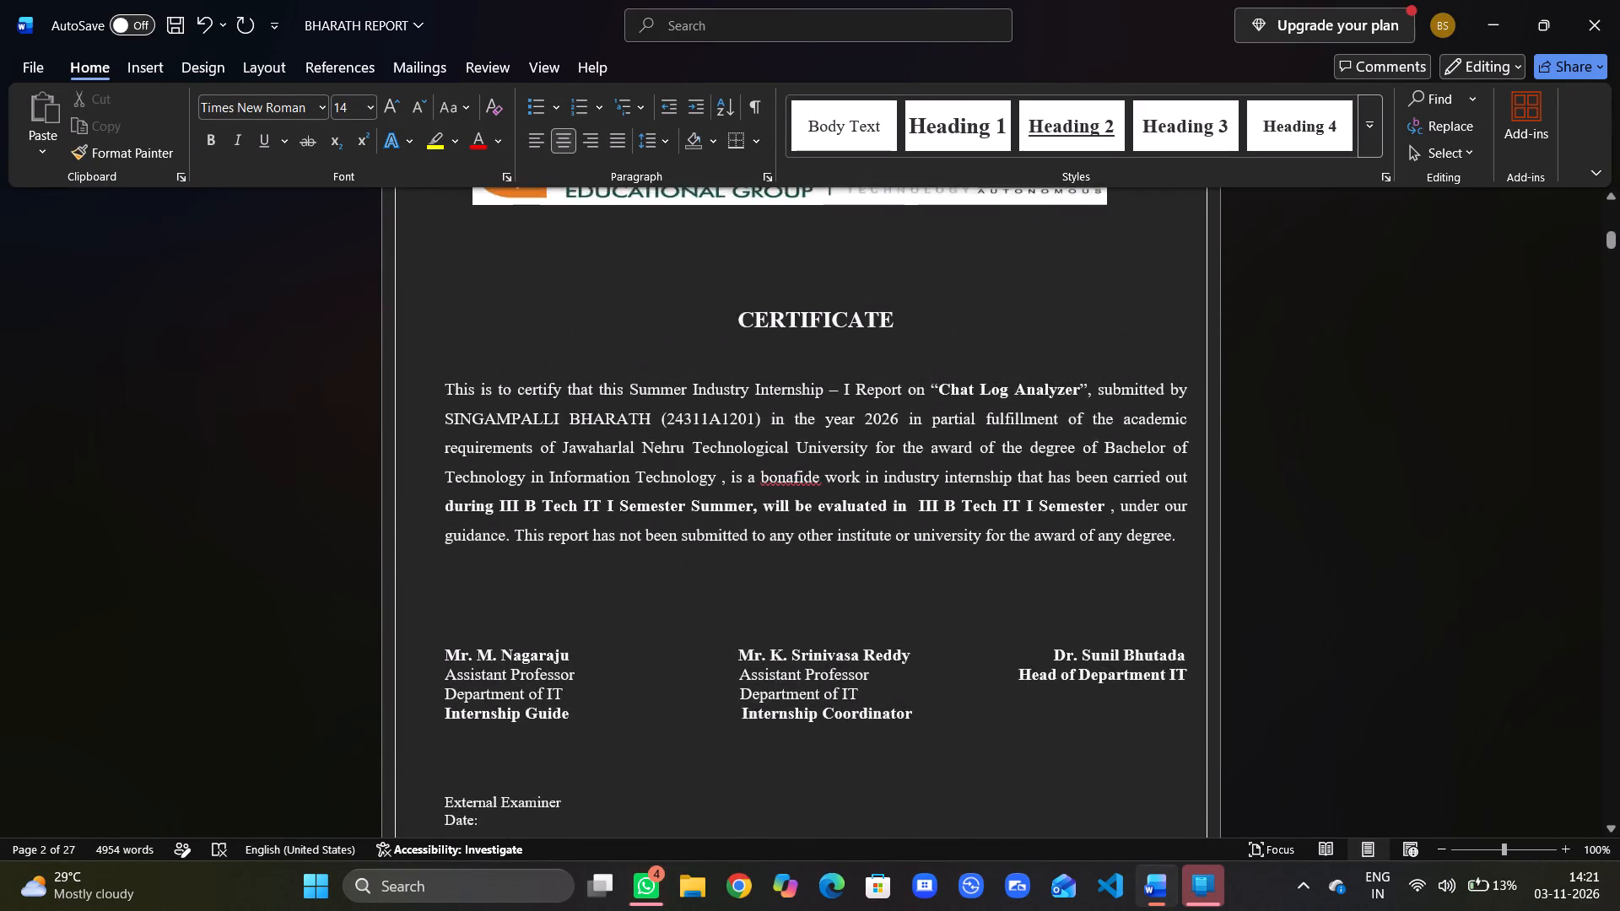
scroll(867, 797, up, 2)
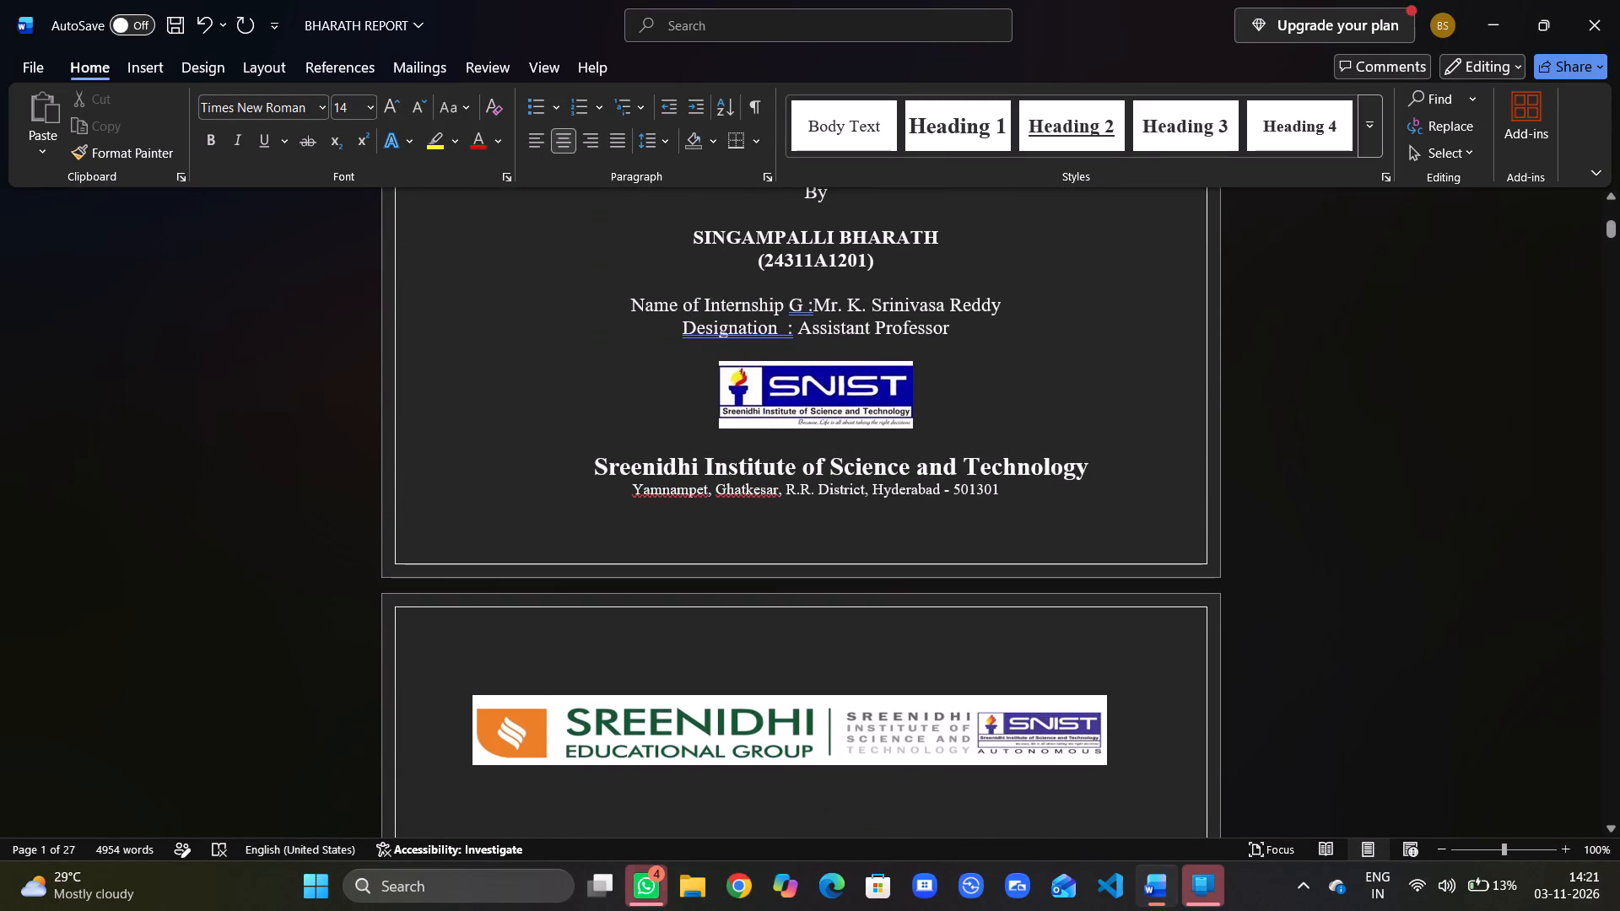
text(uide)
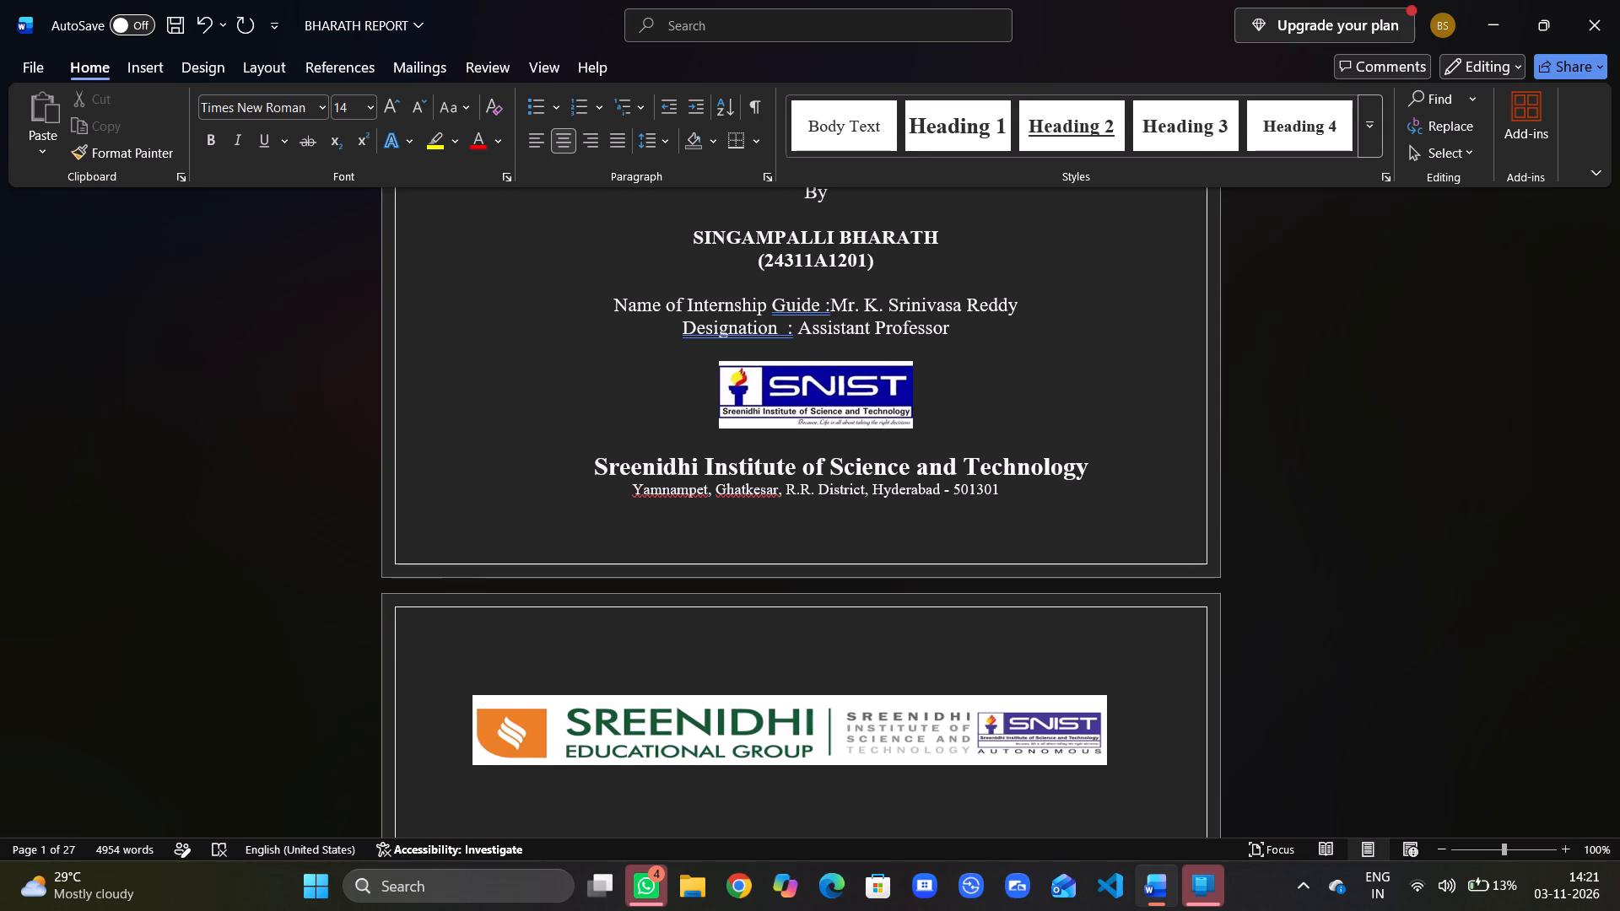
click(833, 306)
key(space)
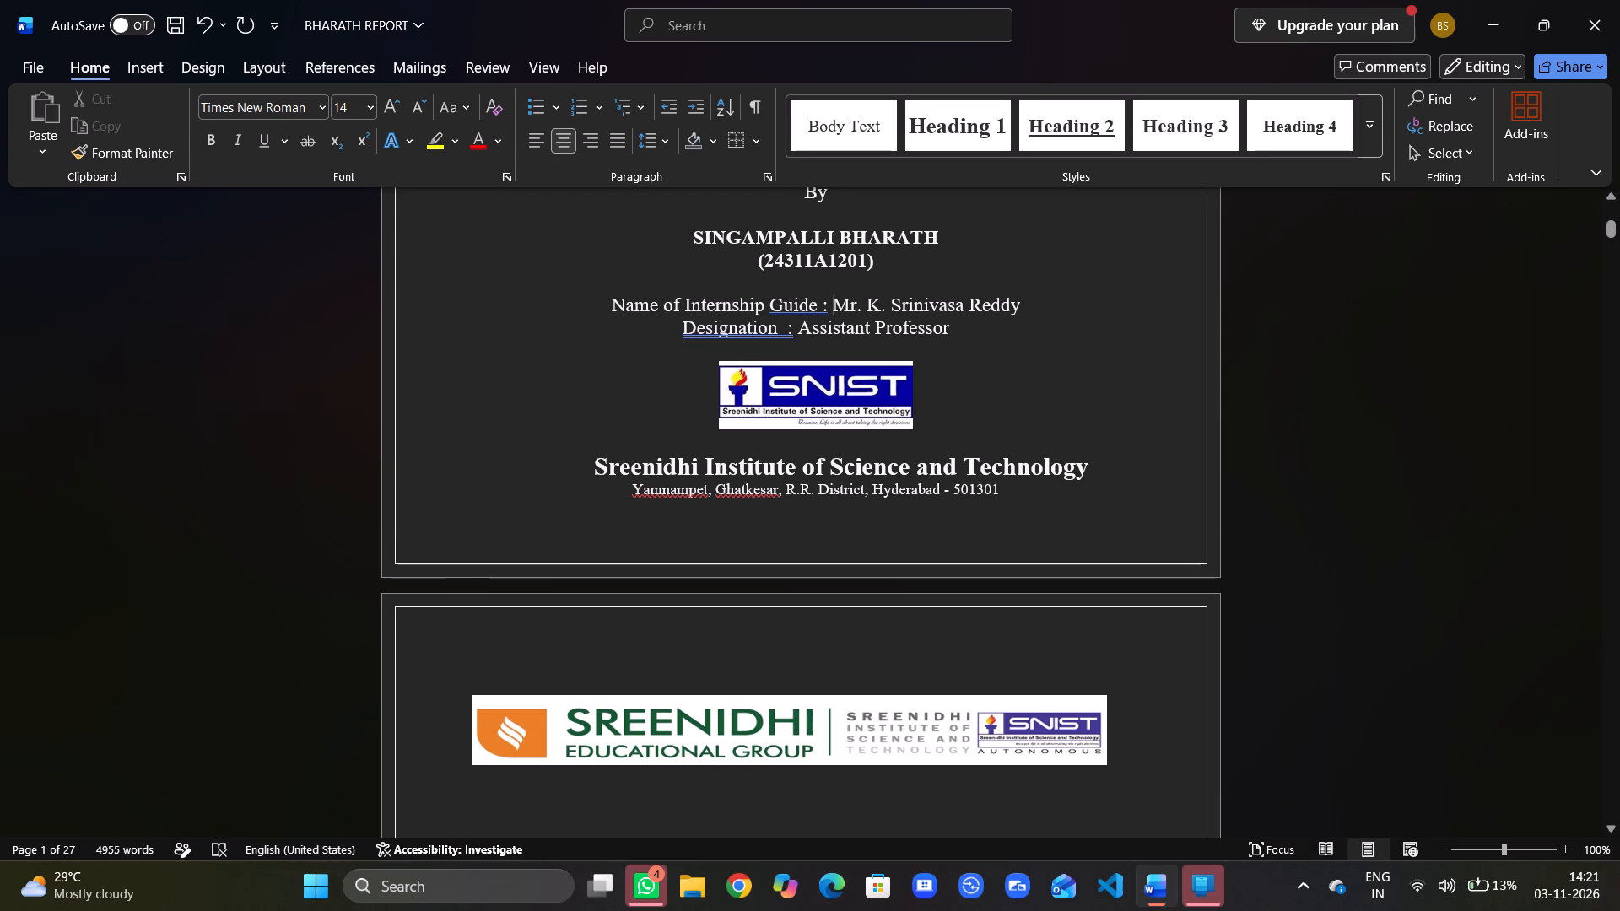
Replace the name after "Mr." on the title page's Internship Guide line with the Internship Guide's name from the certificate page.
click(1033, 302)
key(BackSpace)
key(BackSpace)
key(BackSpace)
key(BackSpace)
key(BackSpace)
key(BackSpace)
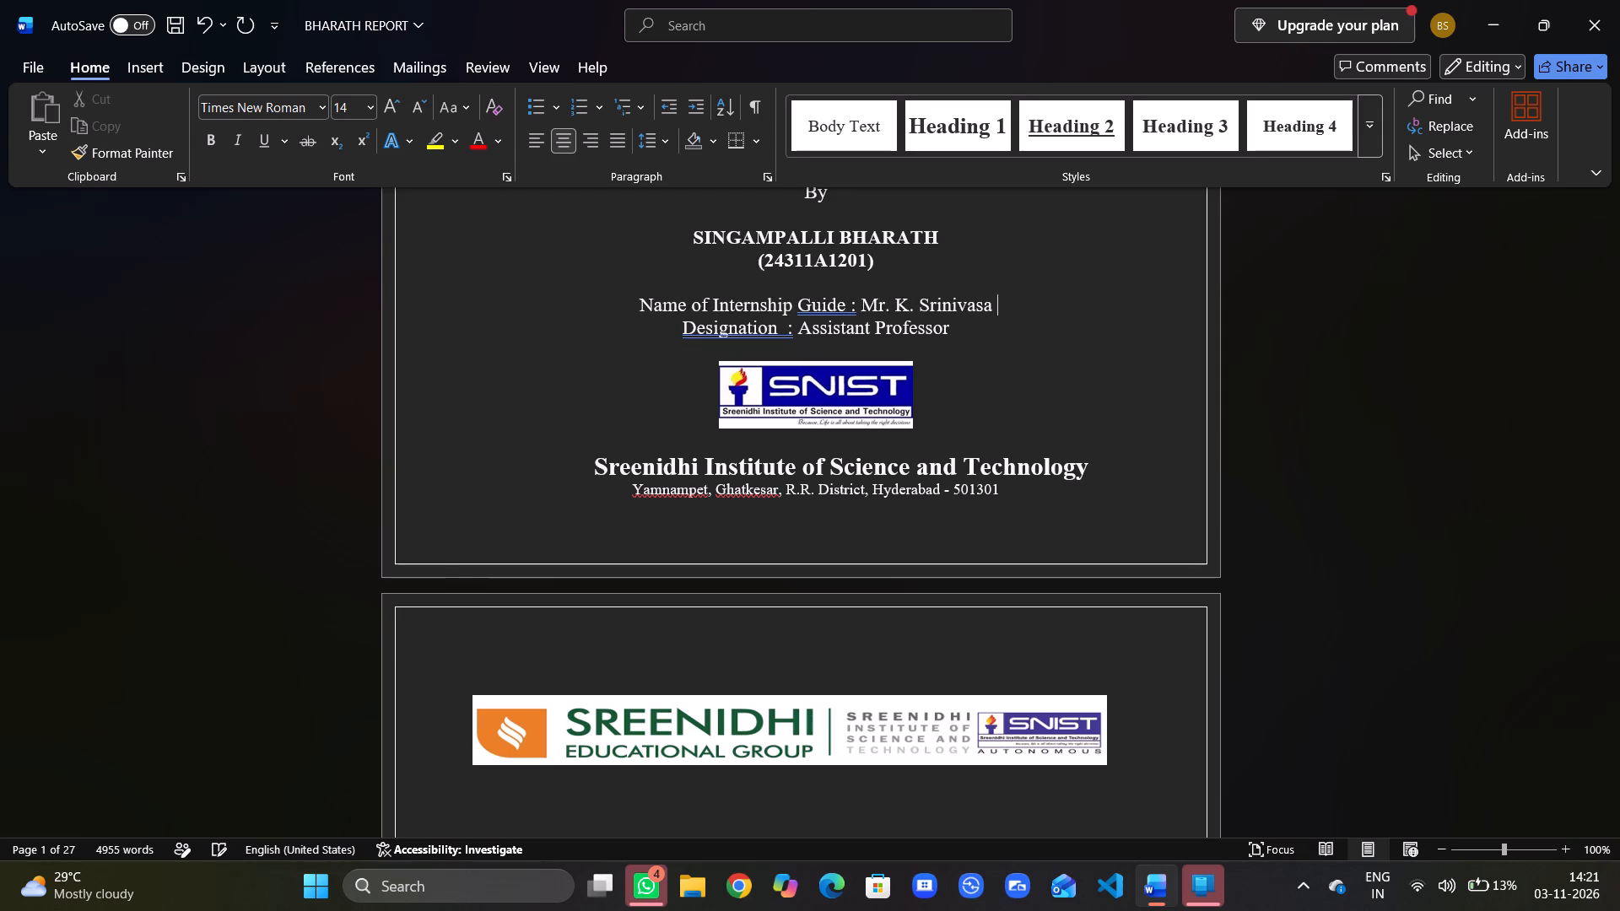
key(BackSpace)
key(BackSpace)
key(BackSpace)
key(BackSpace)
key(BackSpace)
key(BackSpace)
key(BackSpace)
key(BackSpace)
key(BackSpace)
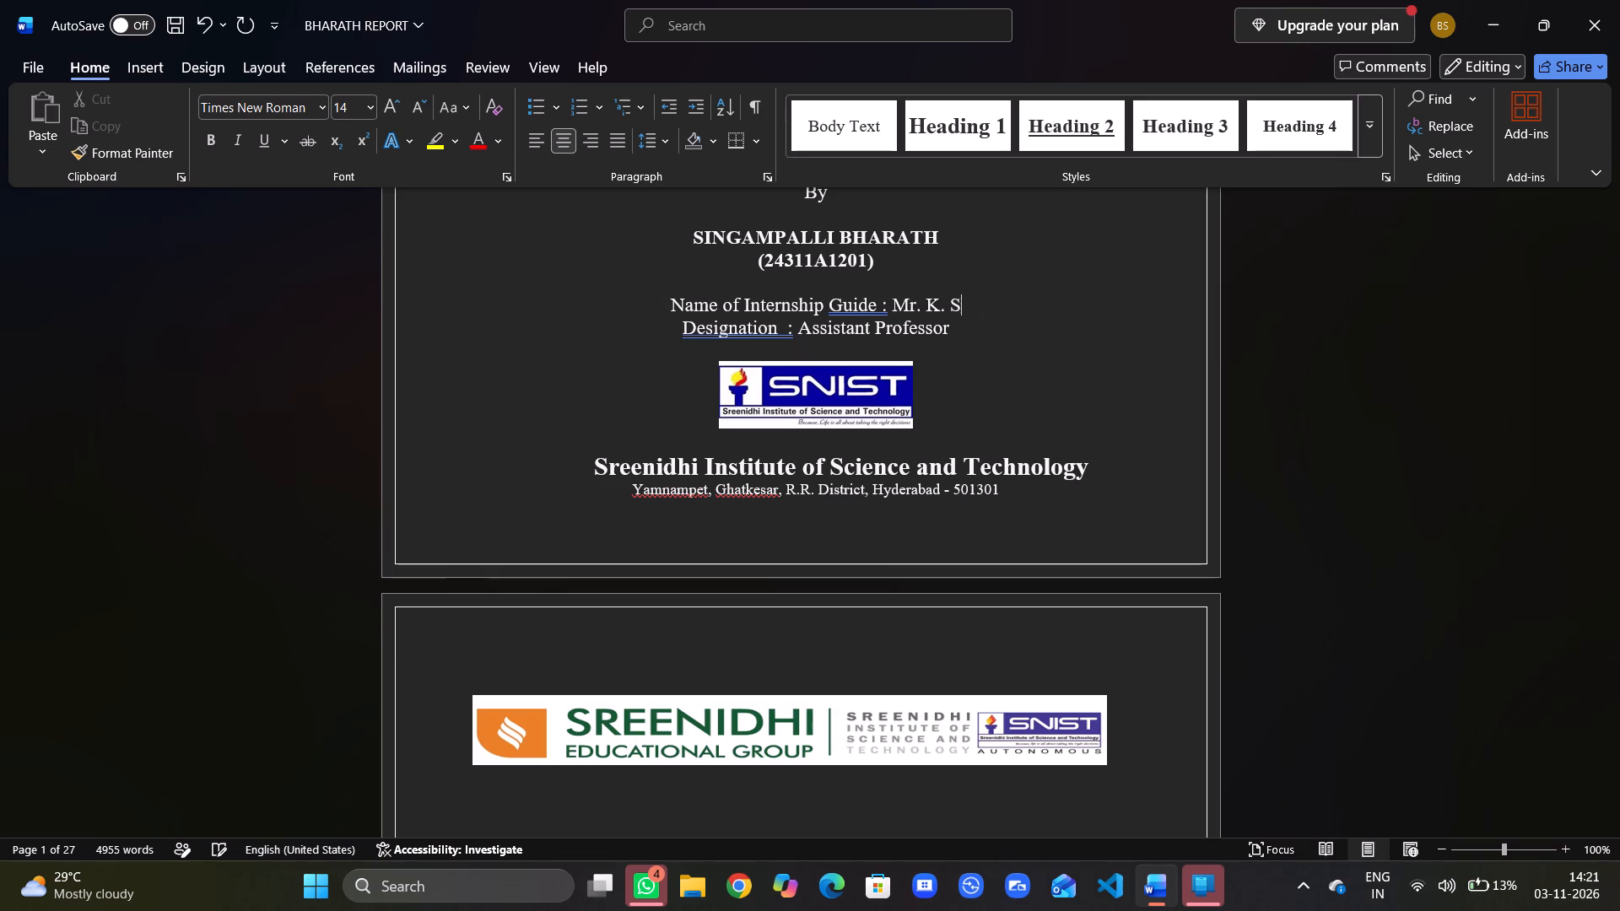
key(BackSpace)
key(BackSpace)
key(BackSpace)
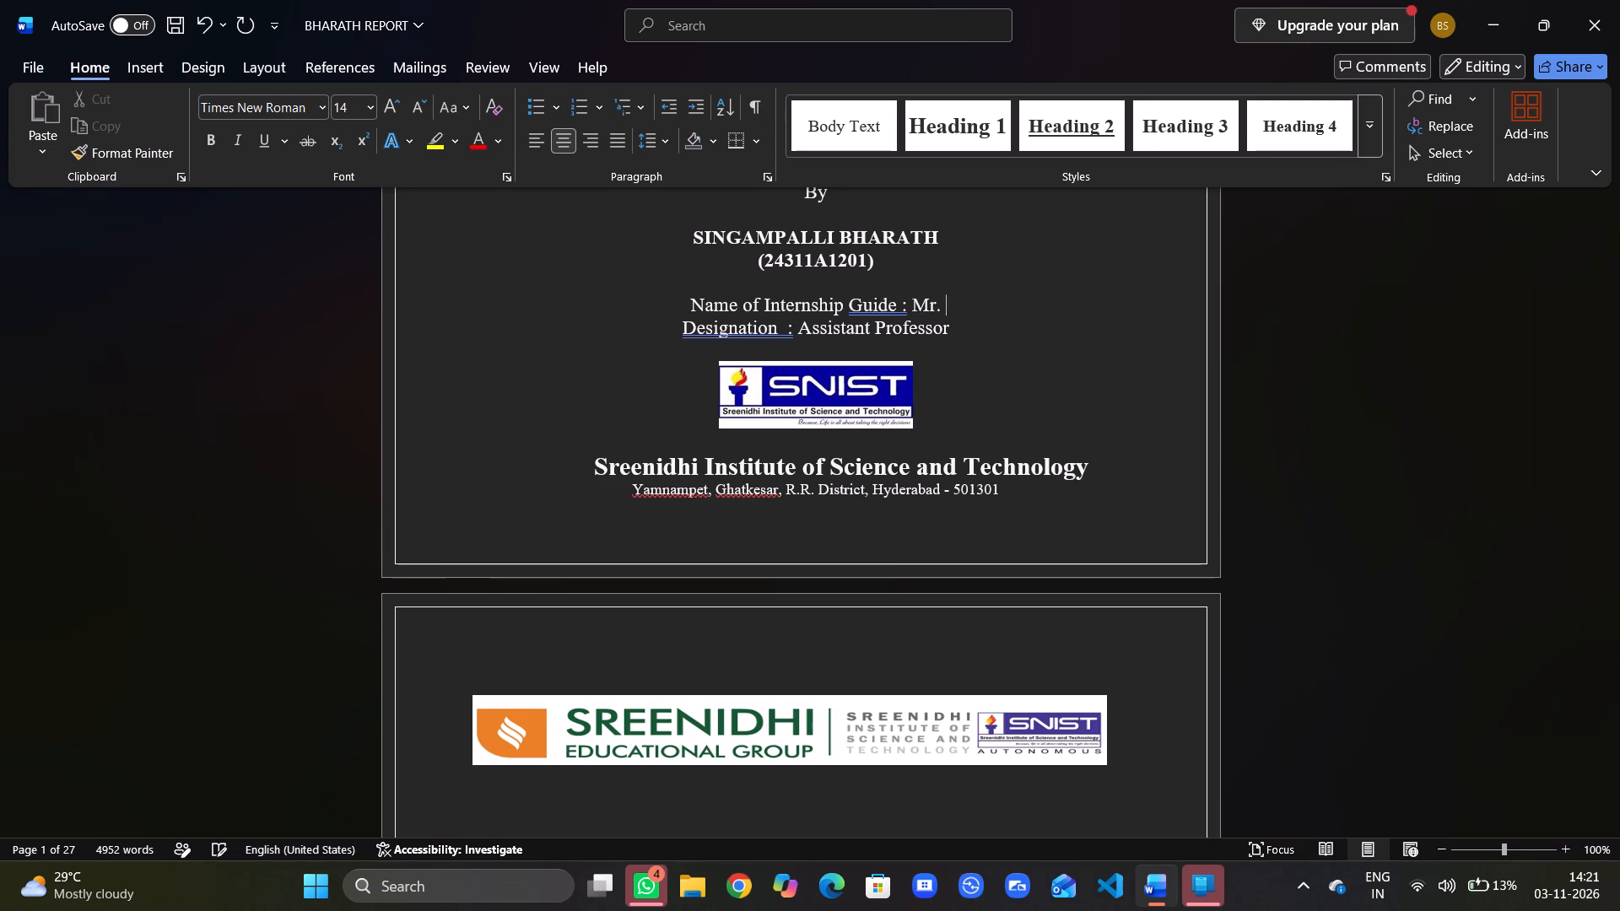
key(shift+m)
text(.)
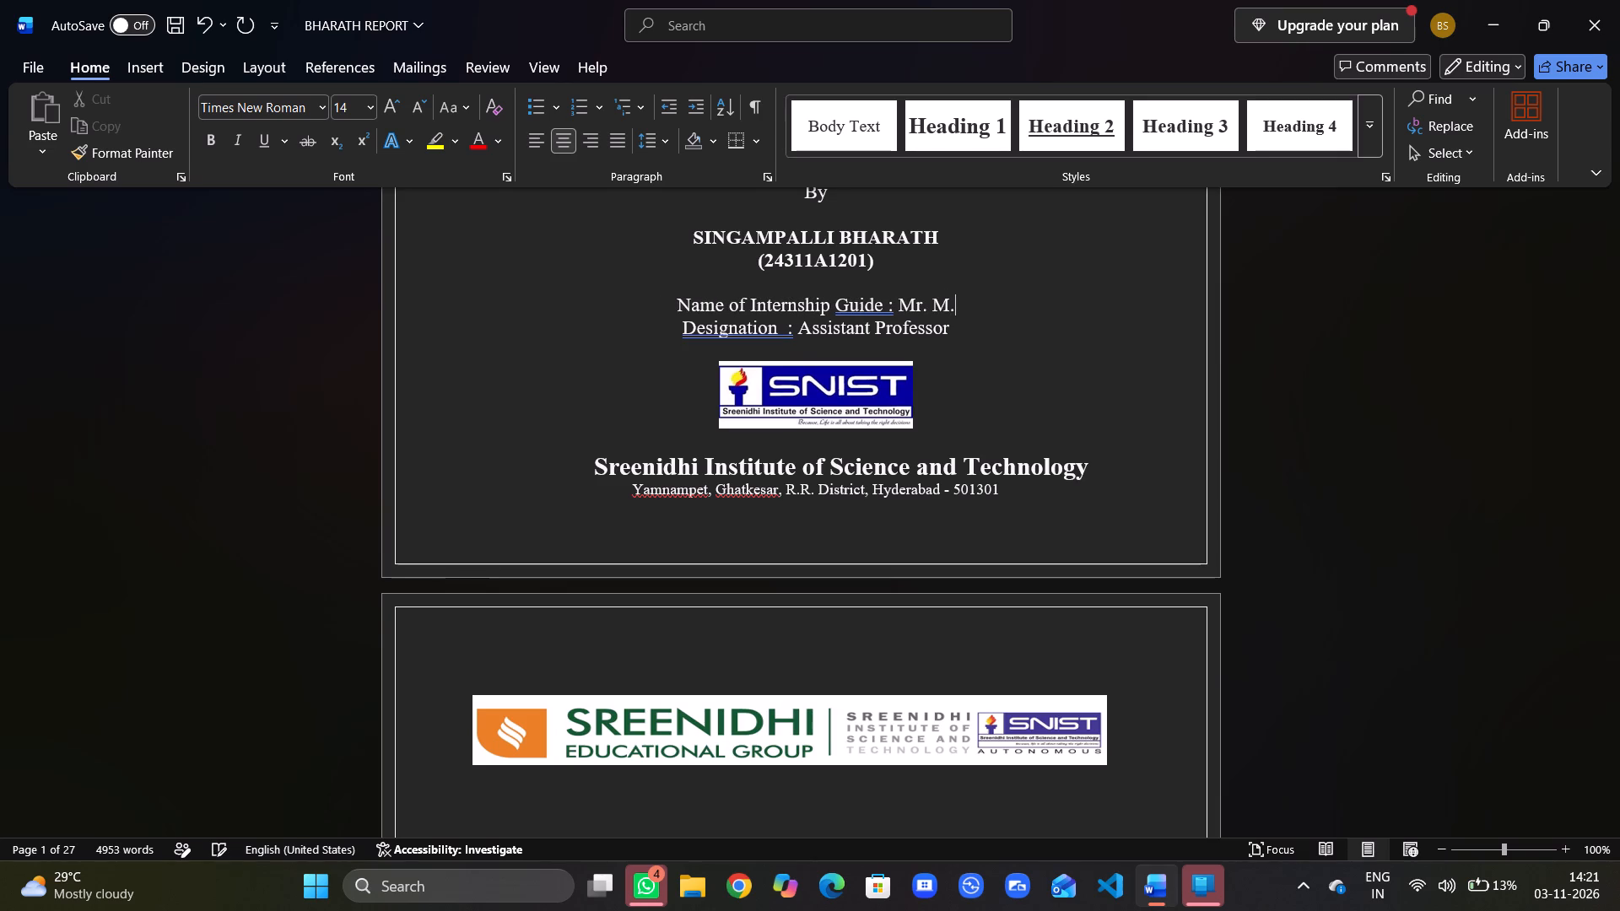
key(space)
text(Na)
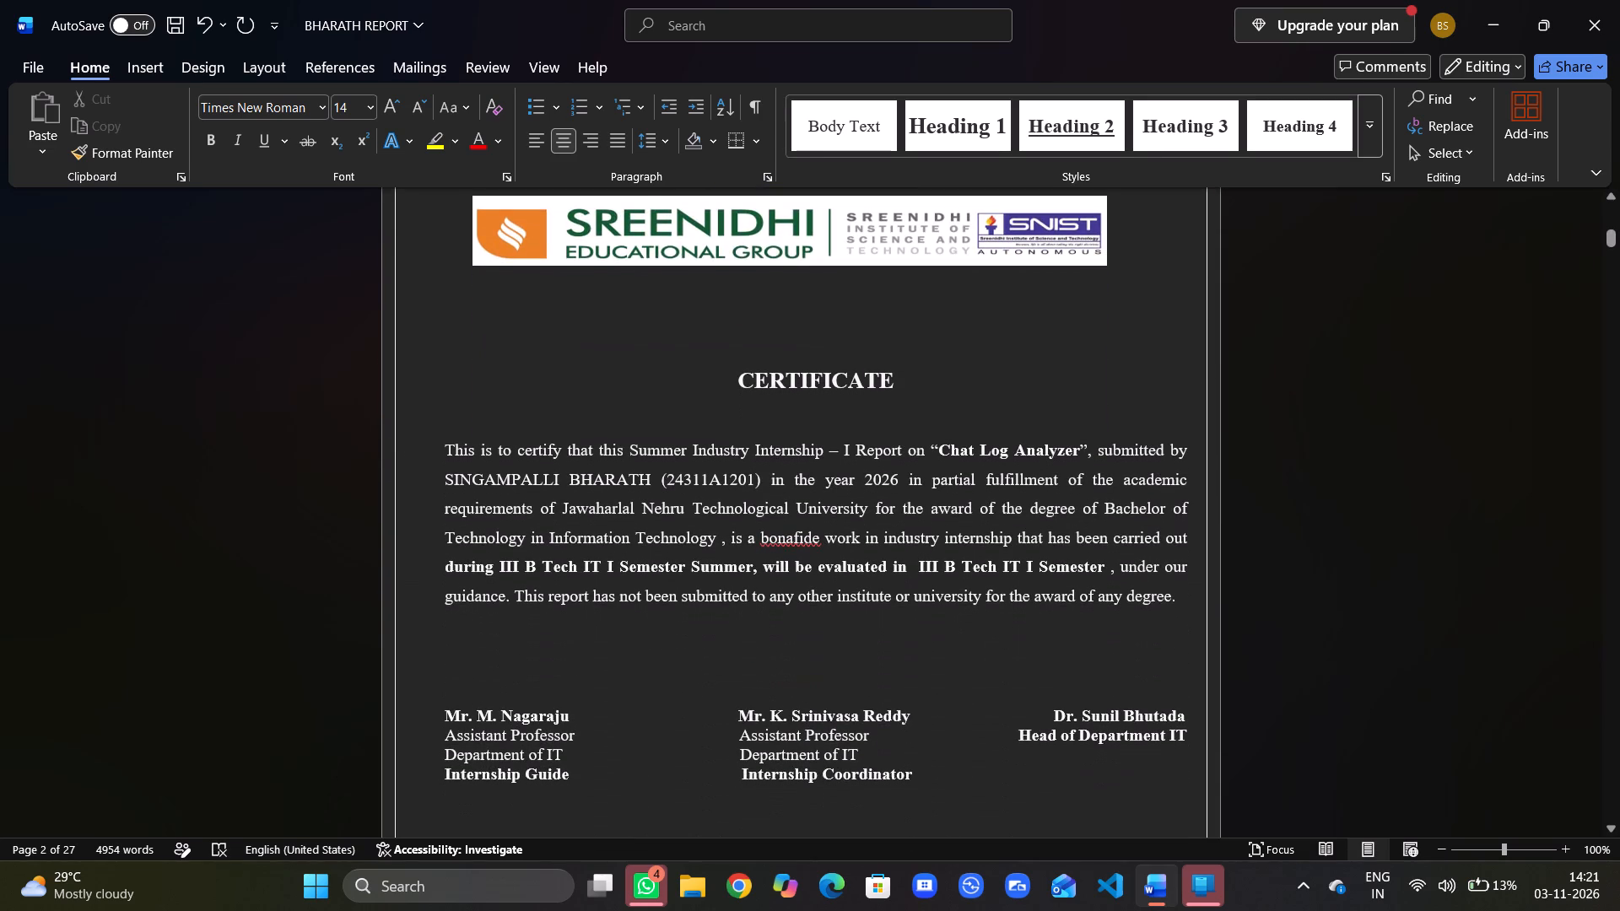
scroll(1033, 302, up, 1)
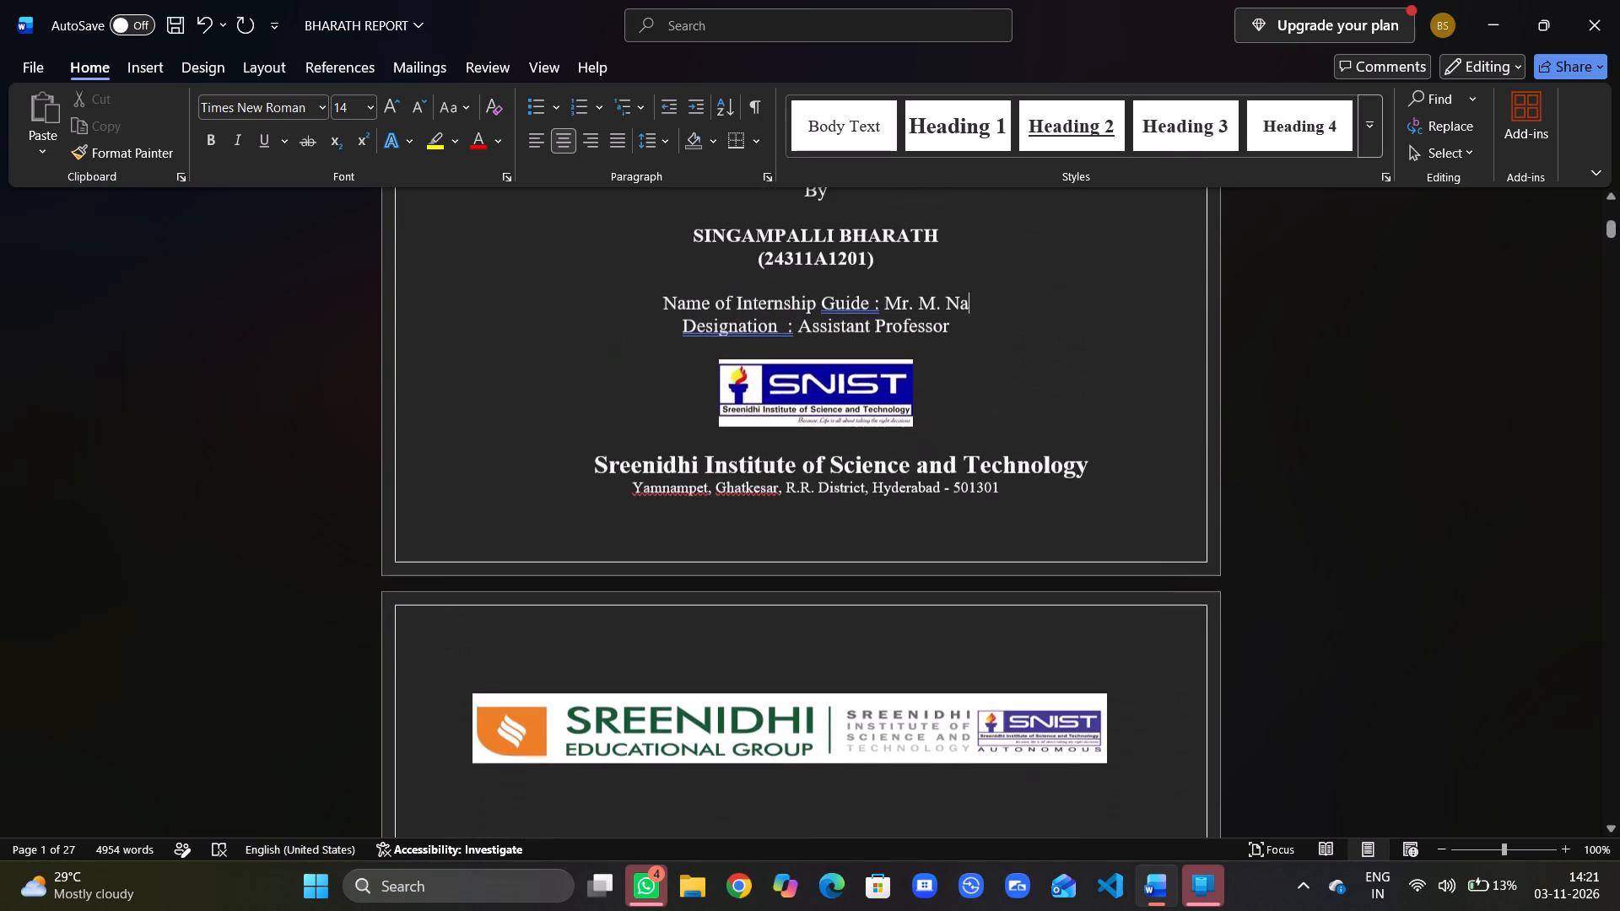
scroll(1033, 302, up, 1)
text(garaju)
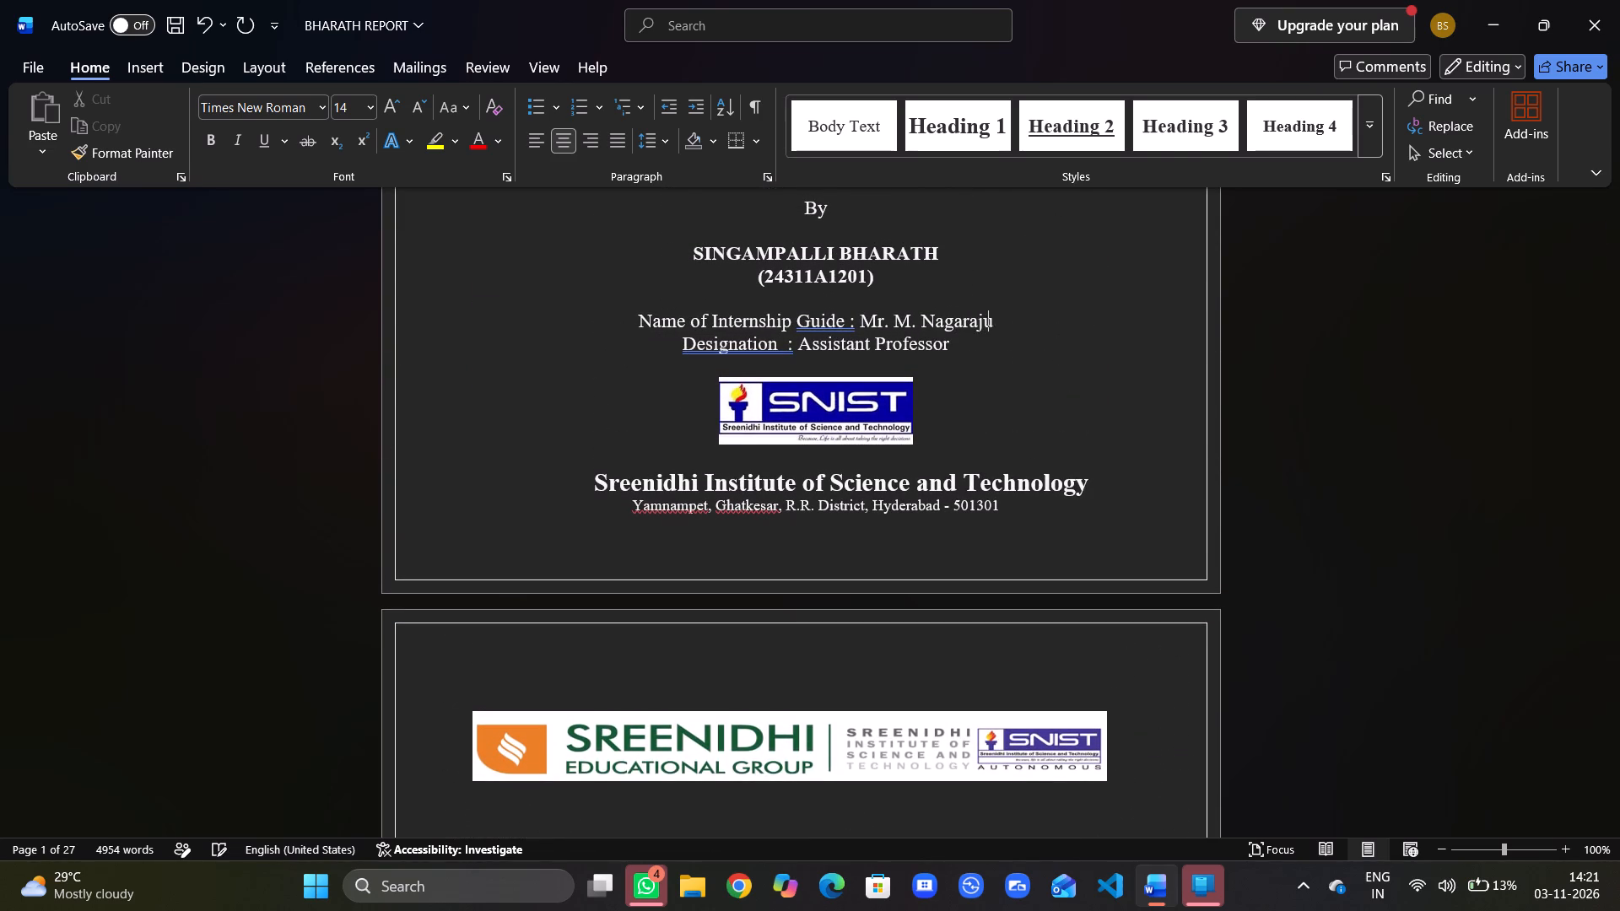
Delete the ending "istant" from the word "Assistant" in the title page's Designation line, keeping "Ass" before "Professor".
click(870, 346)
key(BackSpace)
key(BackSpace)
key(BackSpace)
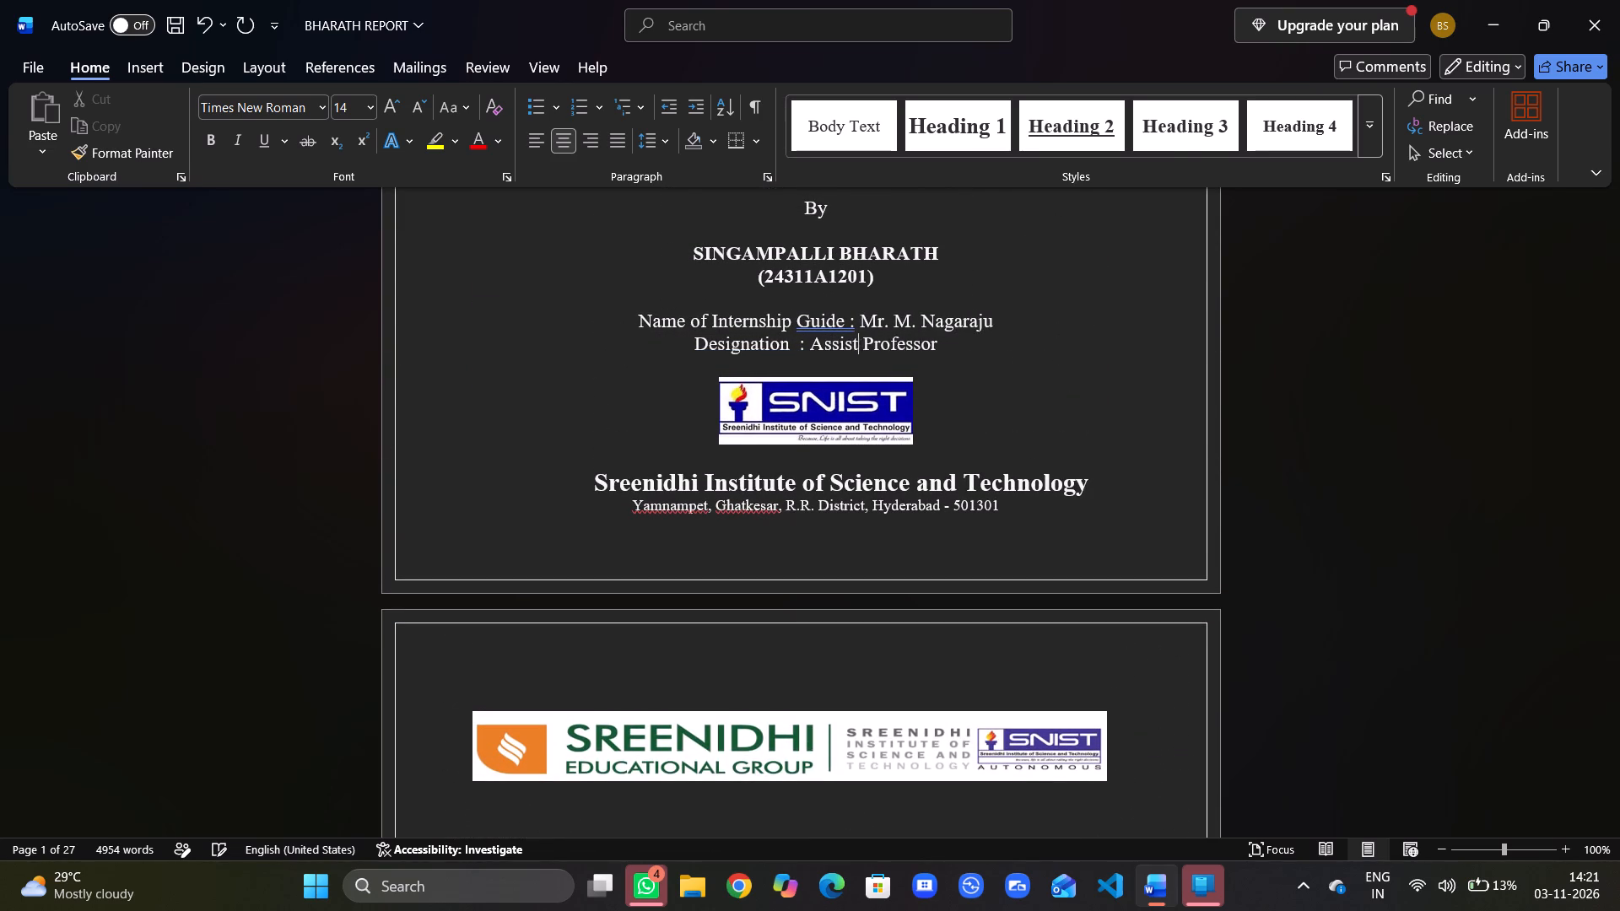
key(BackSpace)
key(BackSpace)
key(BackSpace)
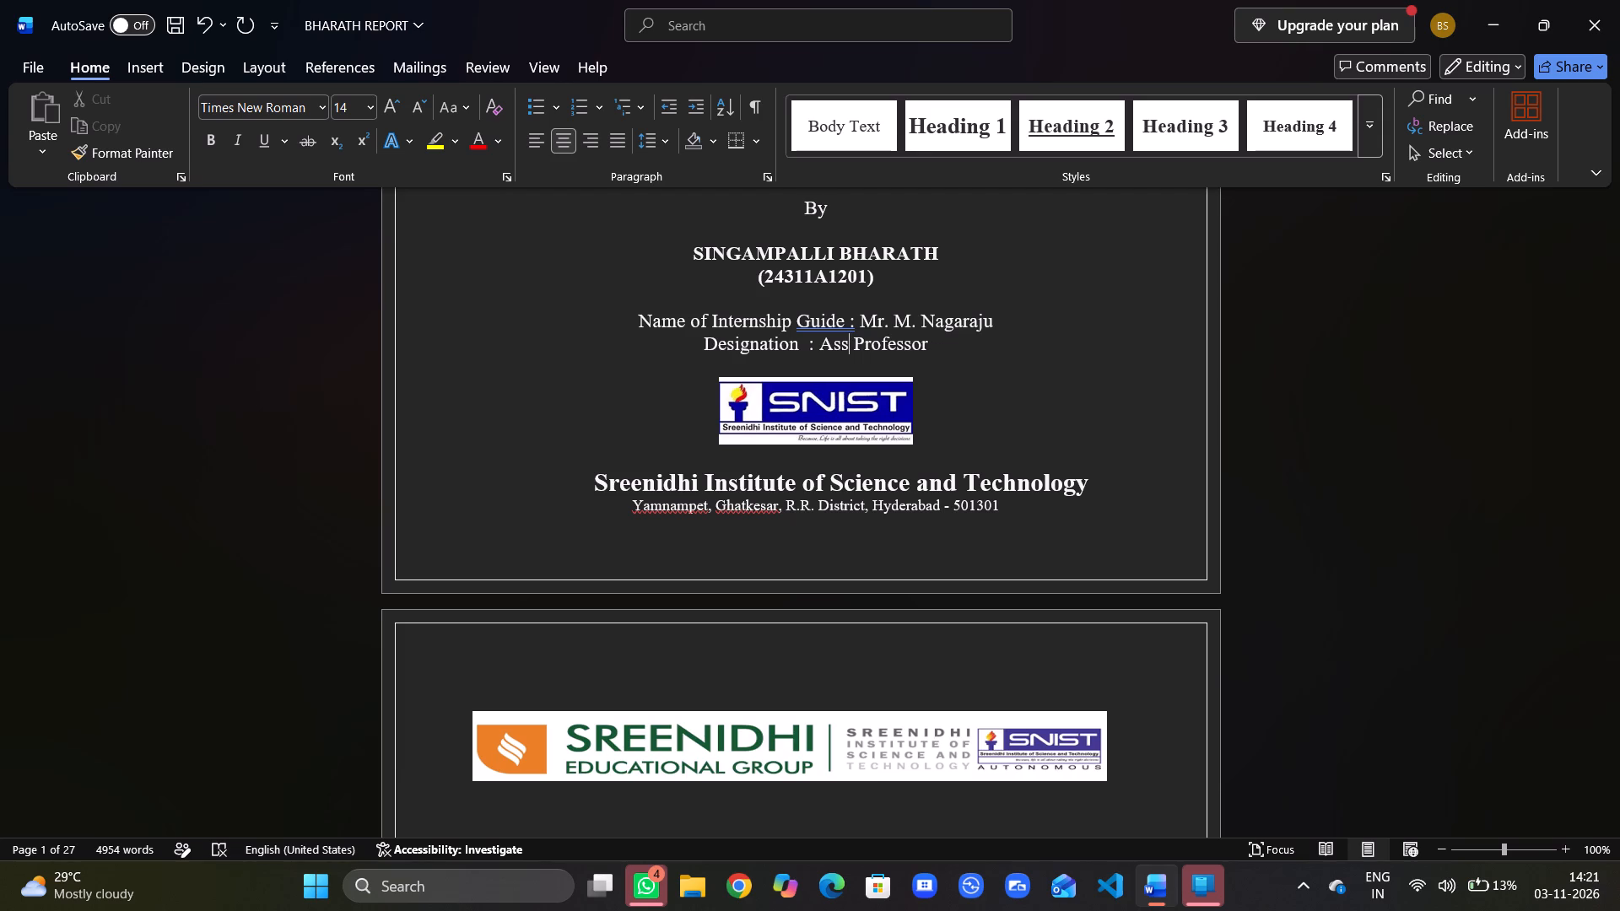
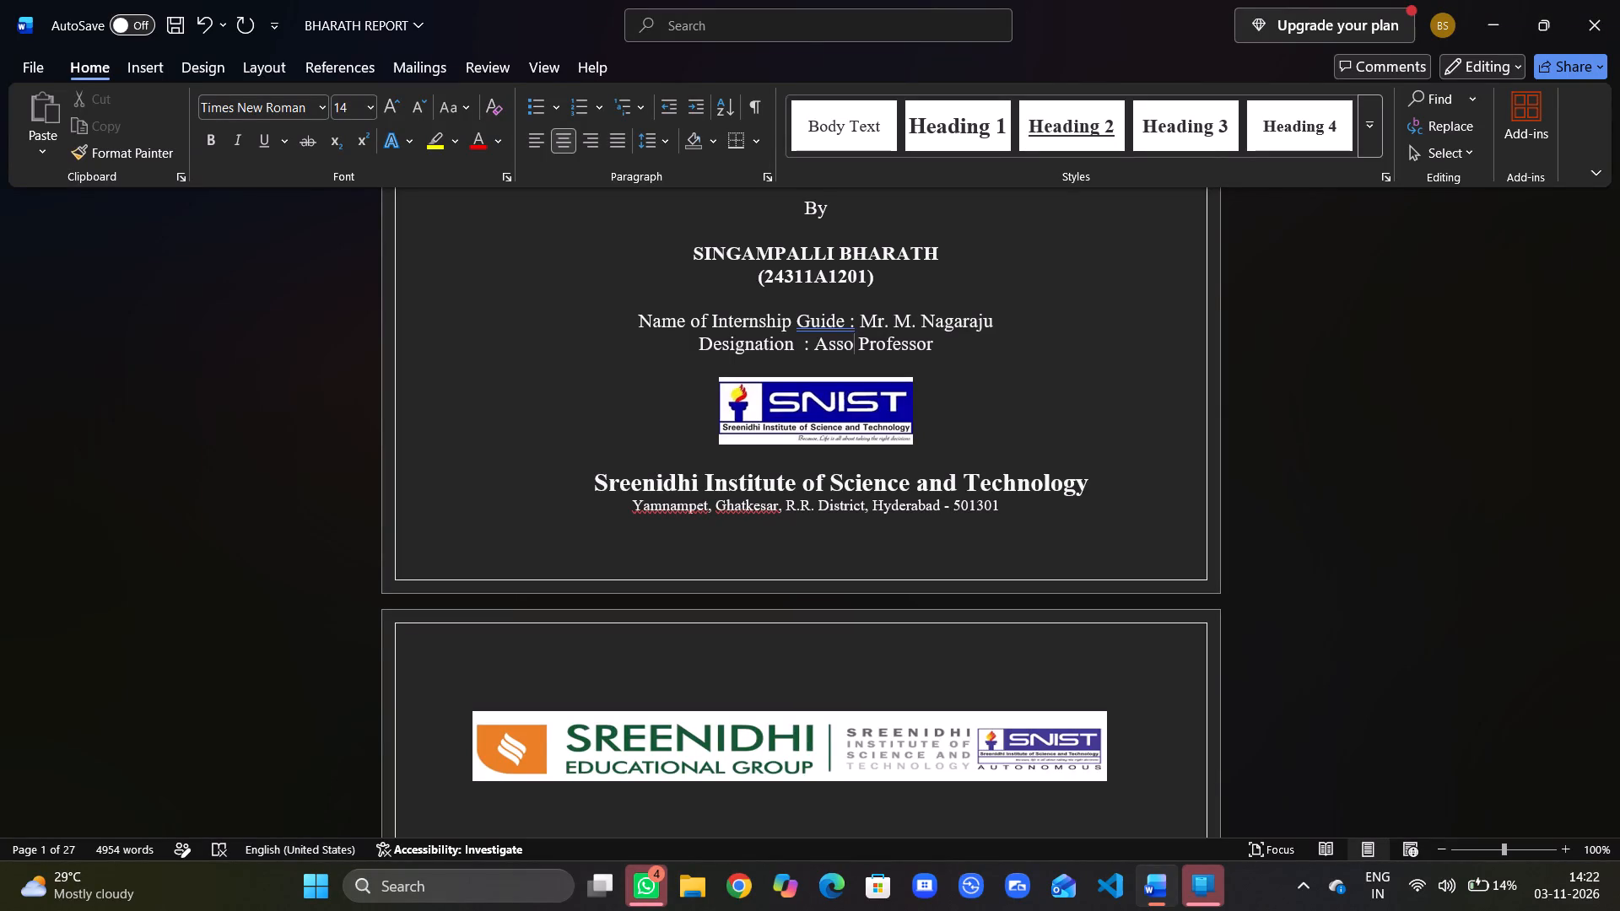
Complete the title page's designation as "Associate Professor".
text(ciate)
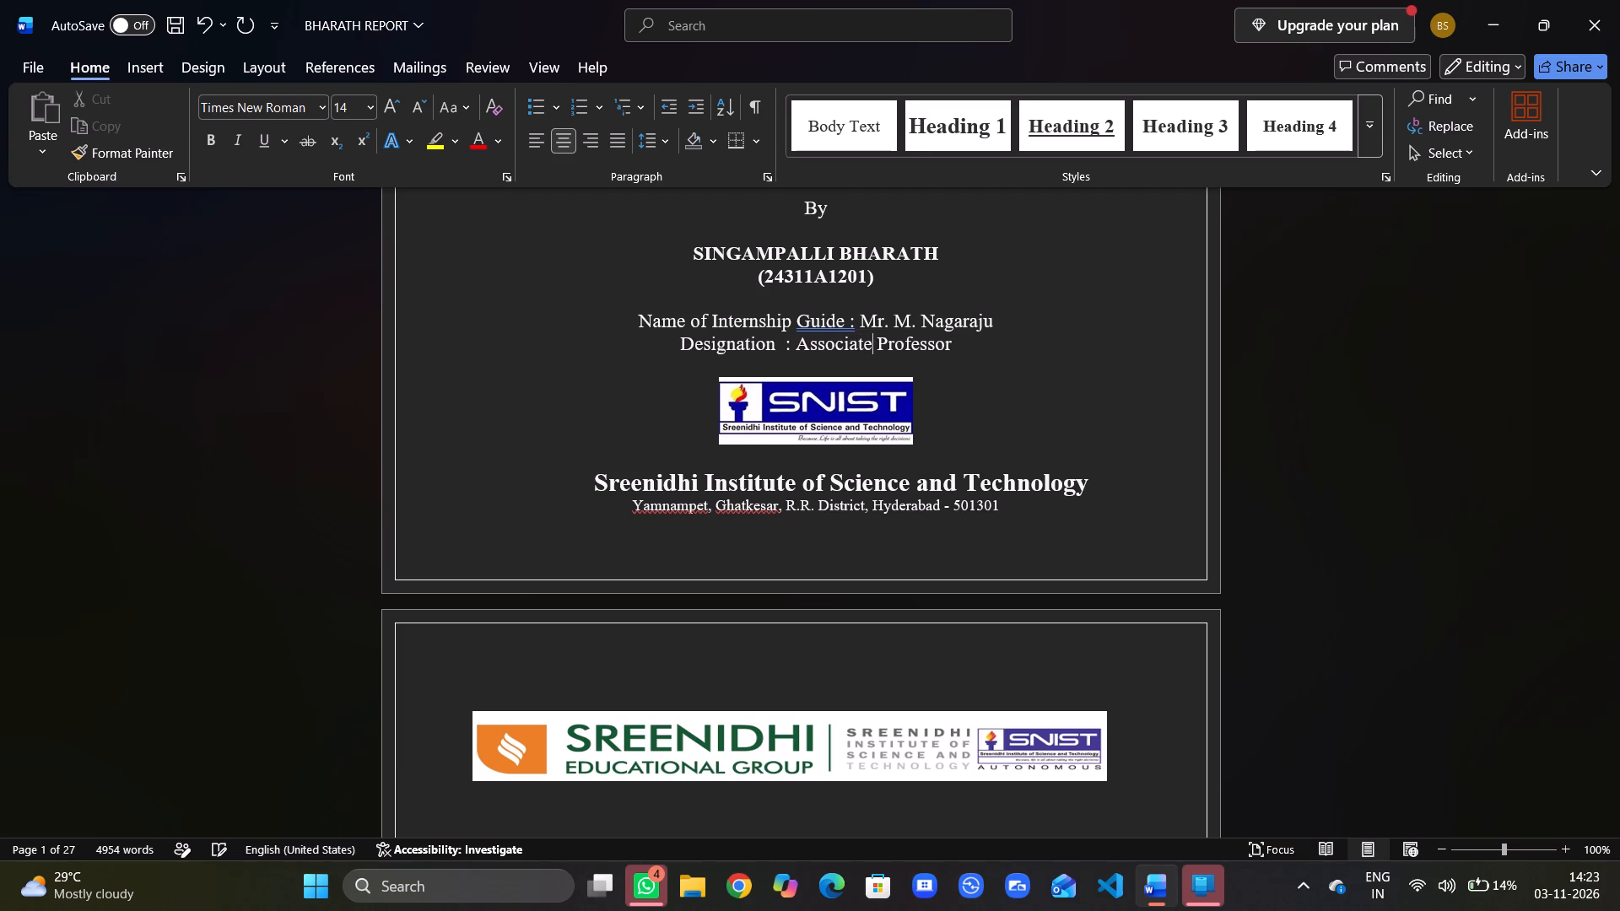
click(963, 367)
Replace "Assistant" with "Assocaite" in the Internship Guide's designation on the certificate page.
scroll(963, 367, down, 1)
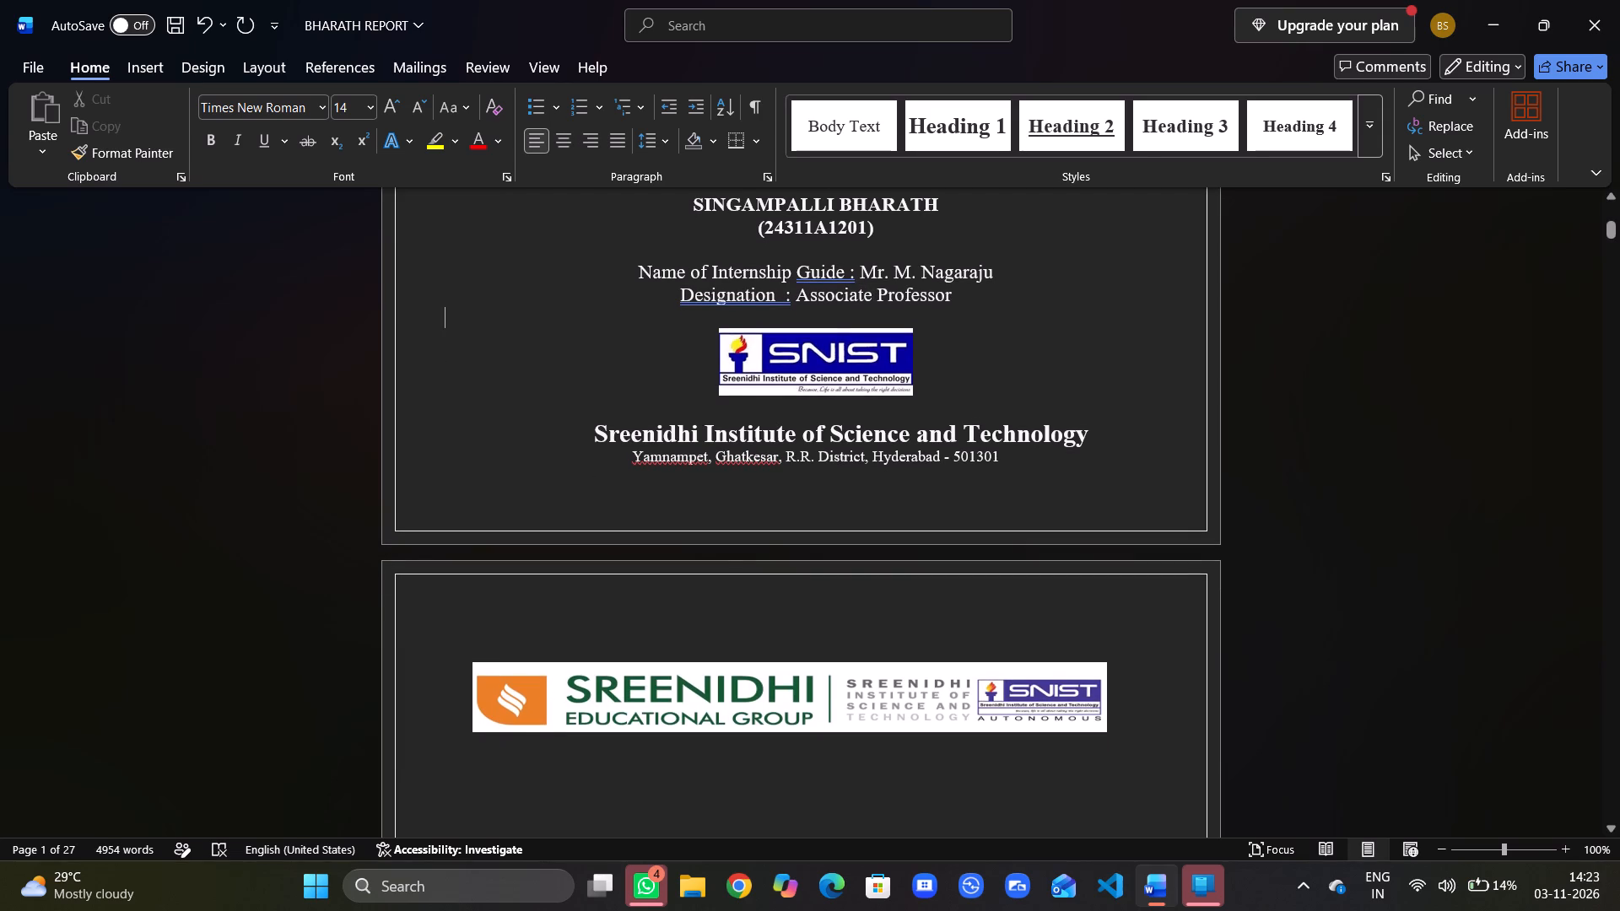
scroll(963, 367, down, 2)
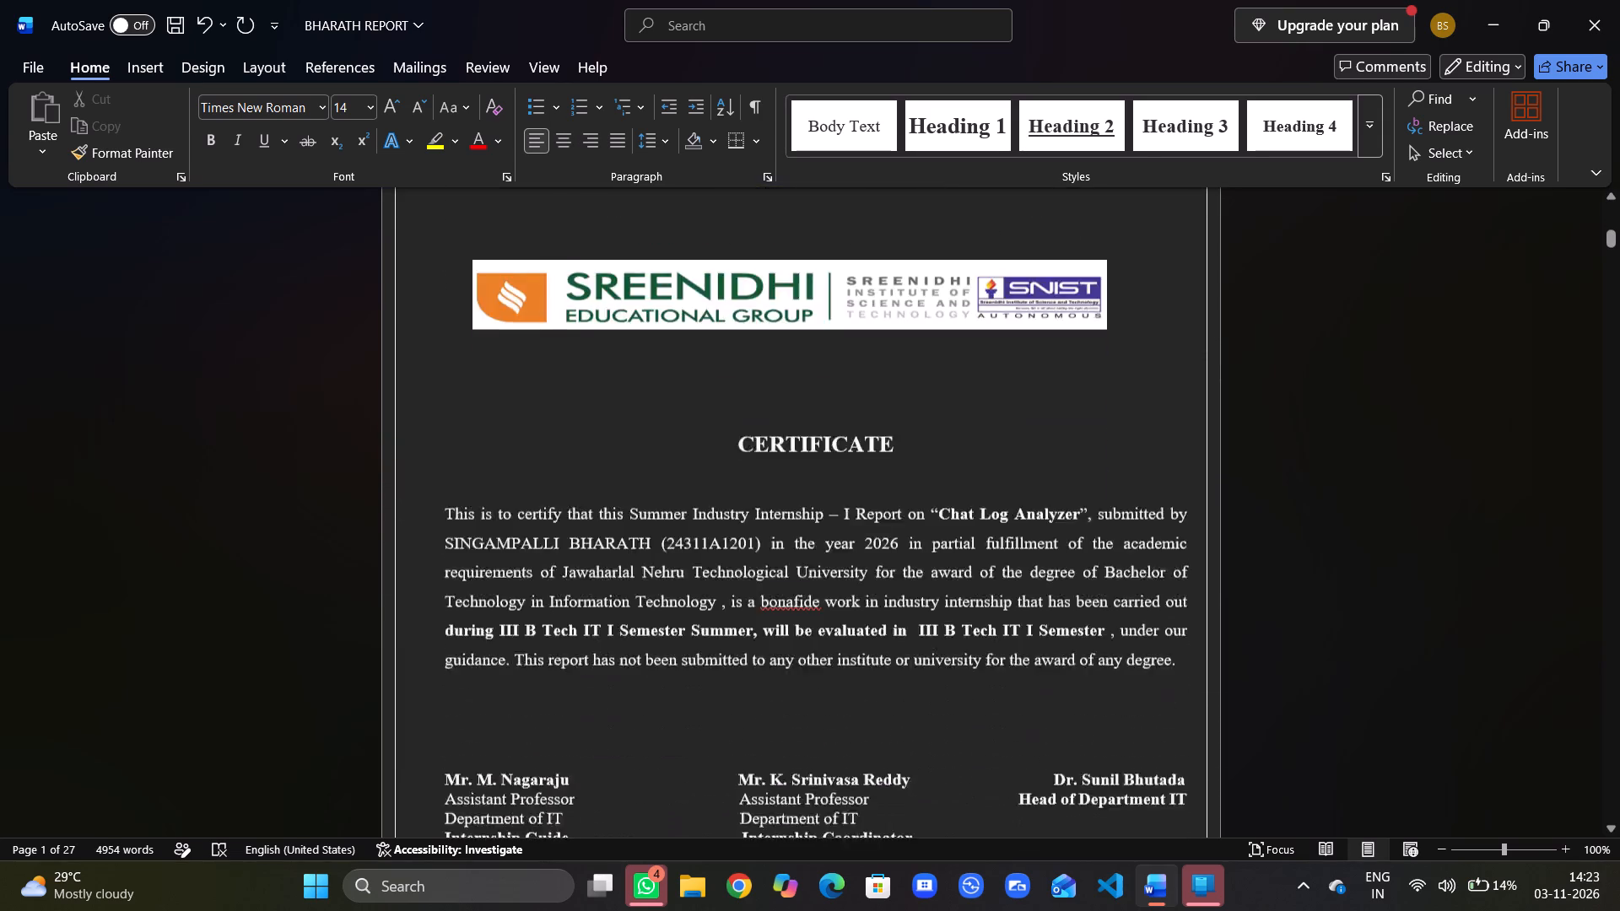
scroll(963, 367, down, 1)
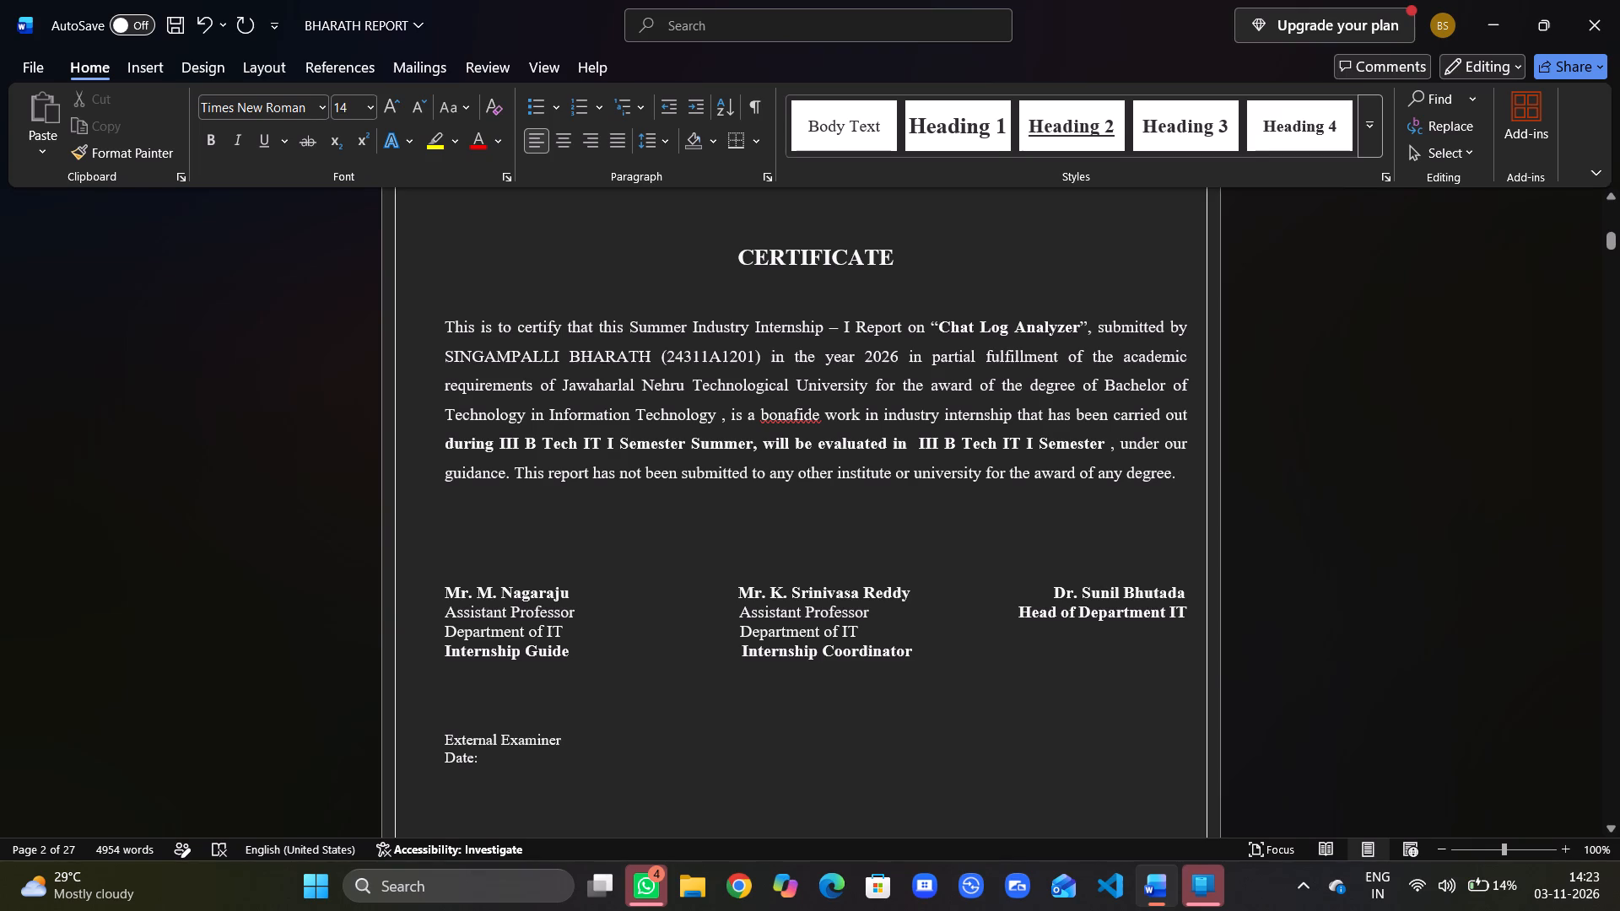
scroll(821, 541, down, 1)
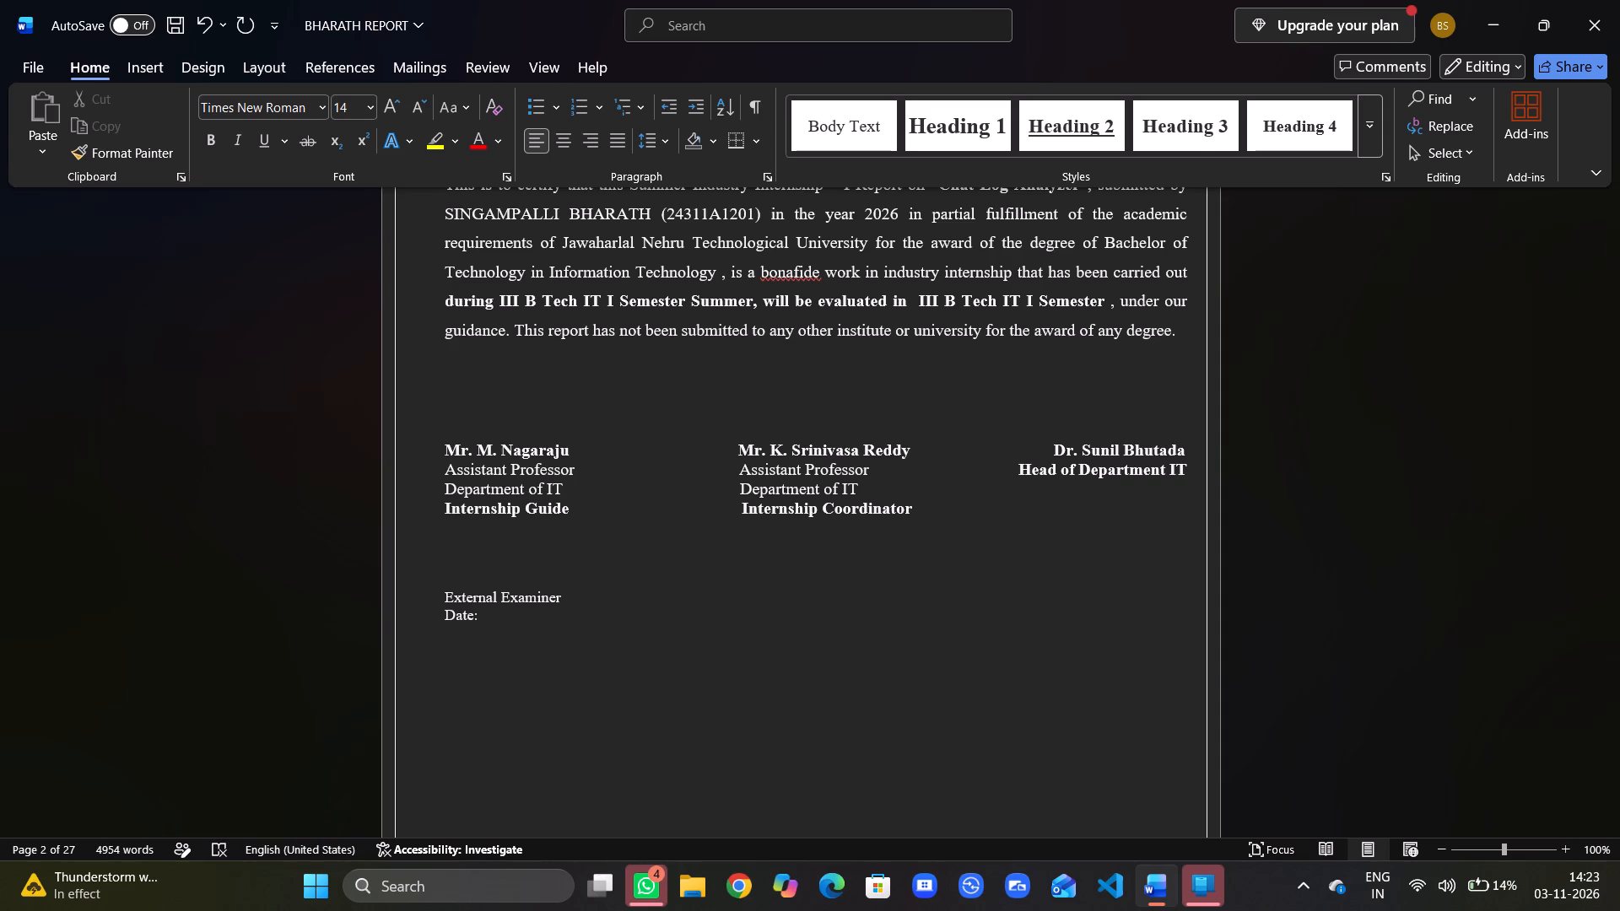
click(507, 471)
key(BackSpace)
key(BackSpace)
key(BackSpace)
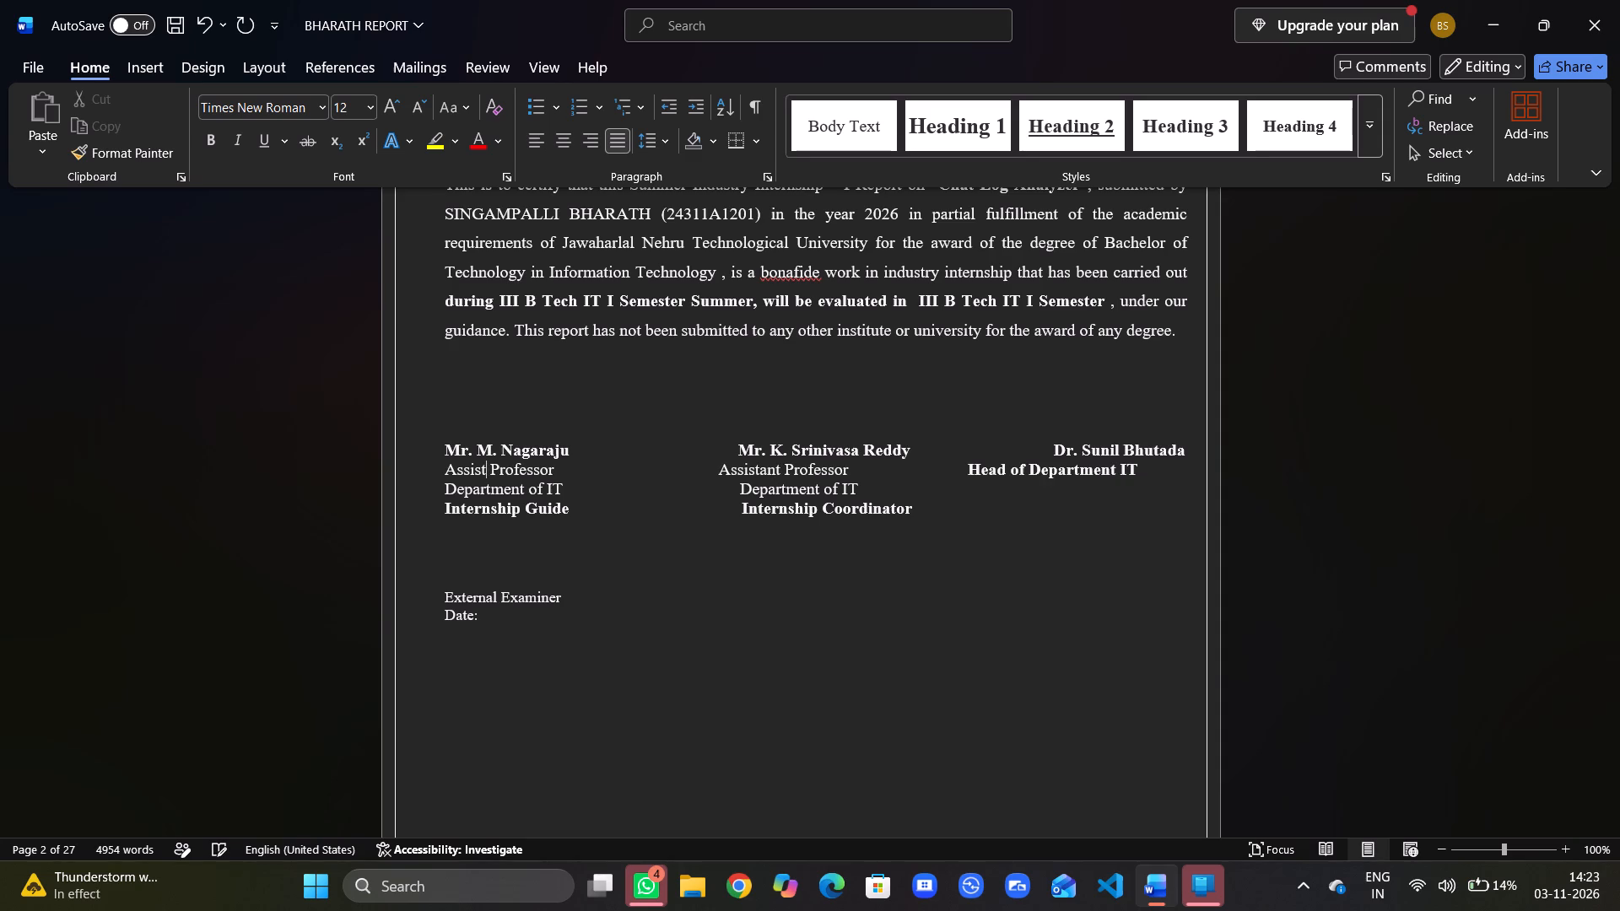
key(BackSpace)
key(BackSpace)
key(BackSpace)
text(ocaite)
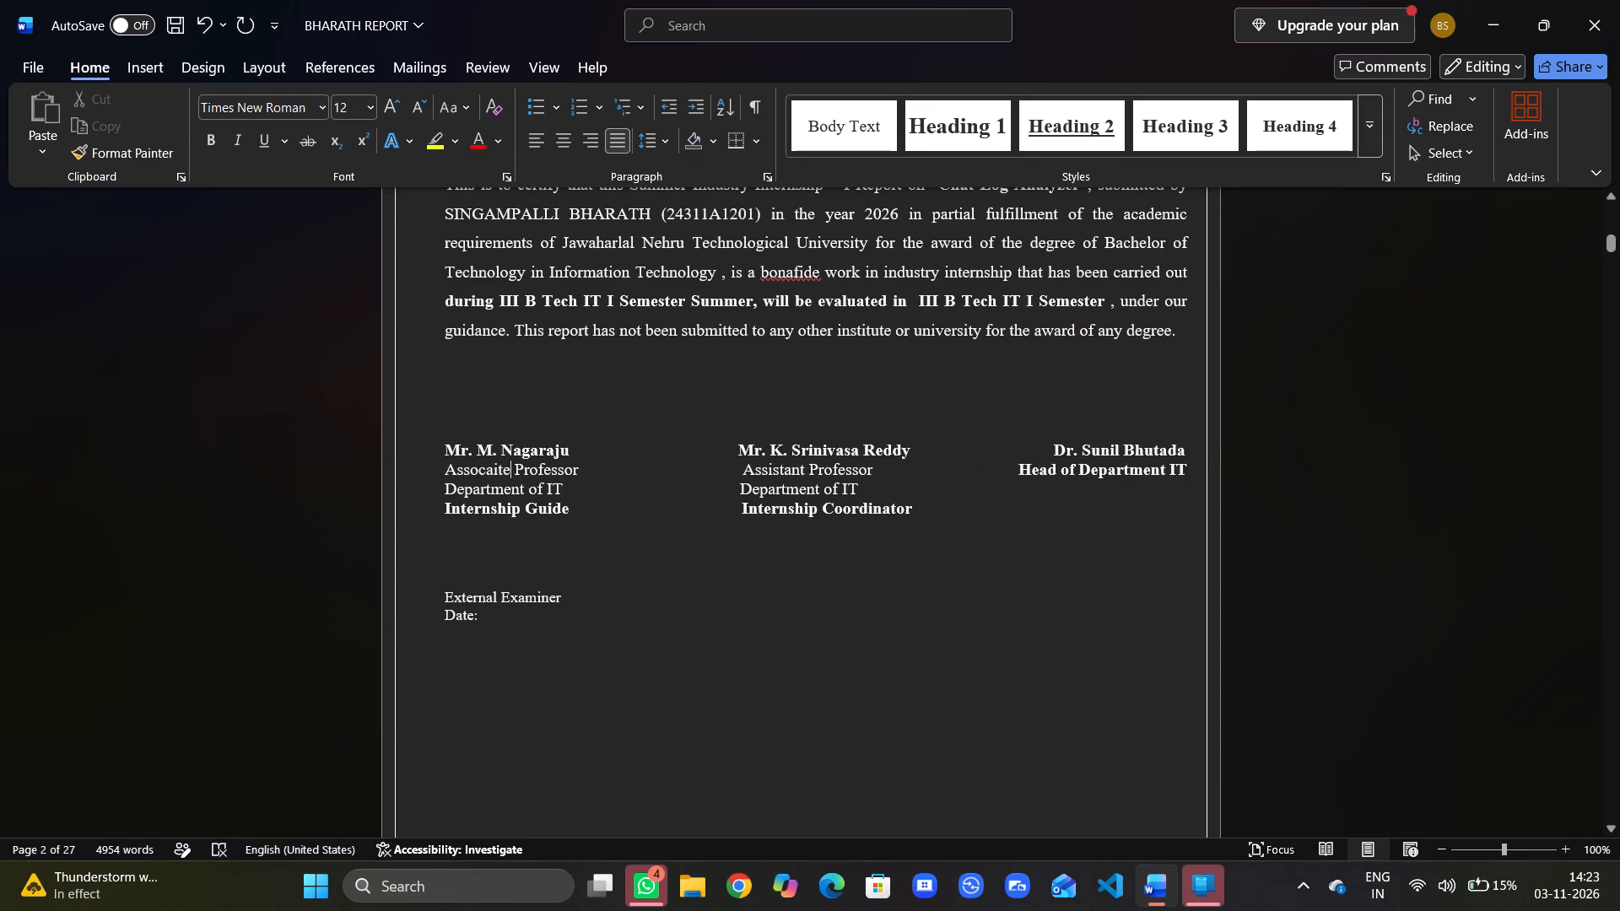
Remove one space before "Assistant Professor" in the Internship Coordinator's block on the certificate page.
scroll(749, 488, up, 4)
scroll(749, 488, down, 1)
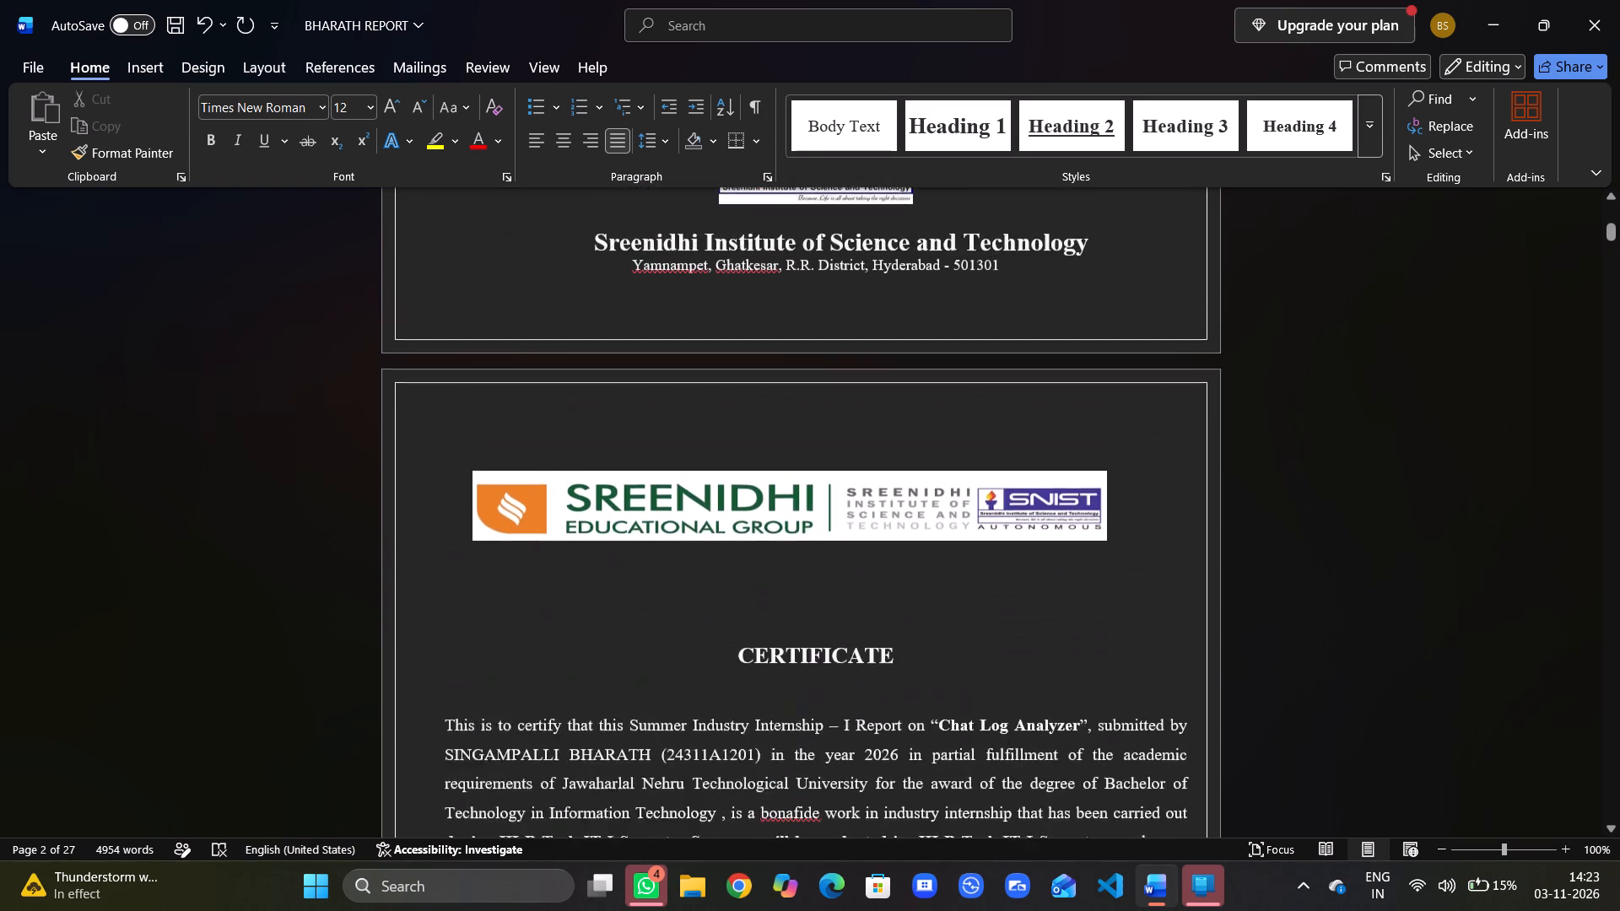
scroll(749, 488, down, 4)
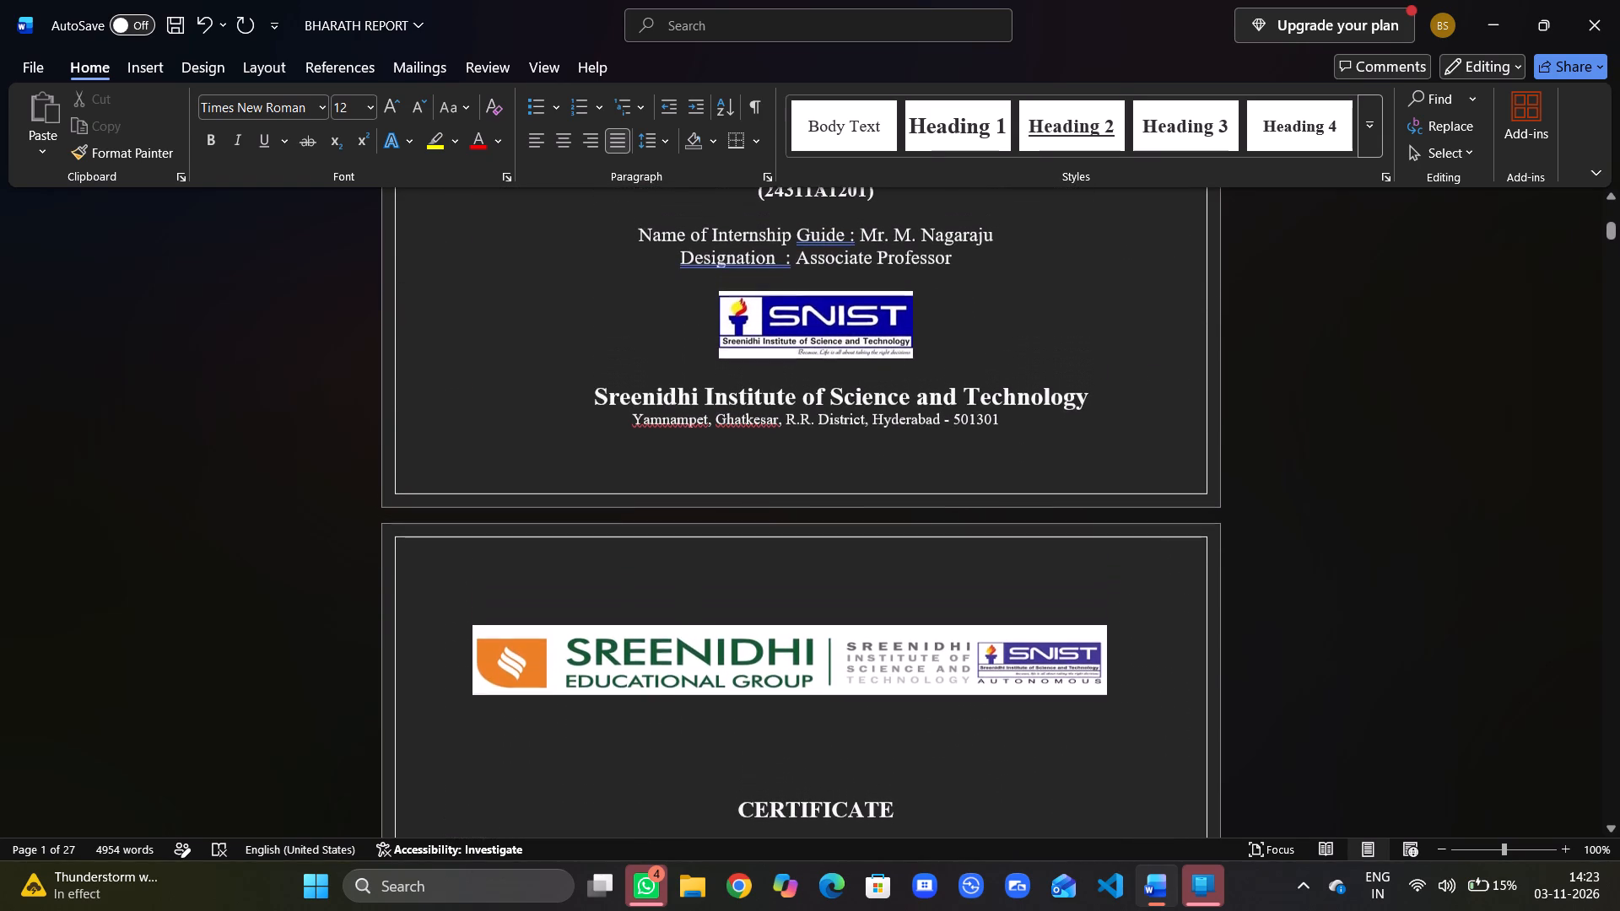
scroll(749, 488, down, 1)
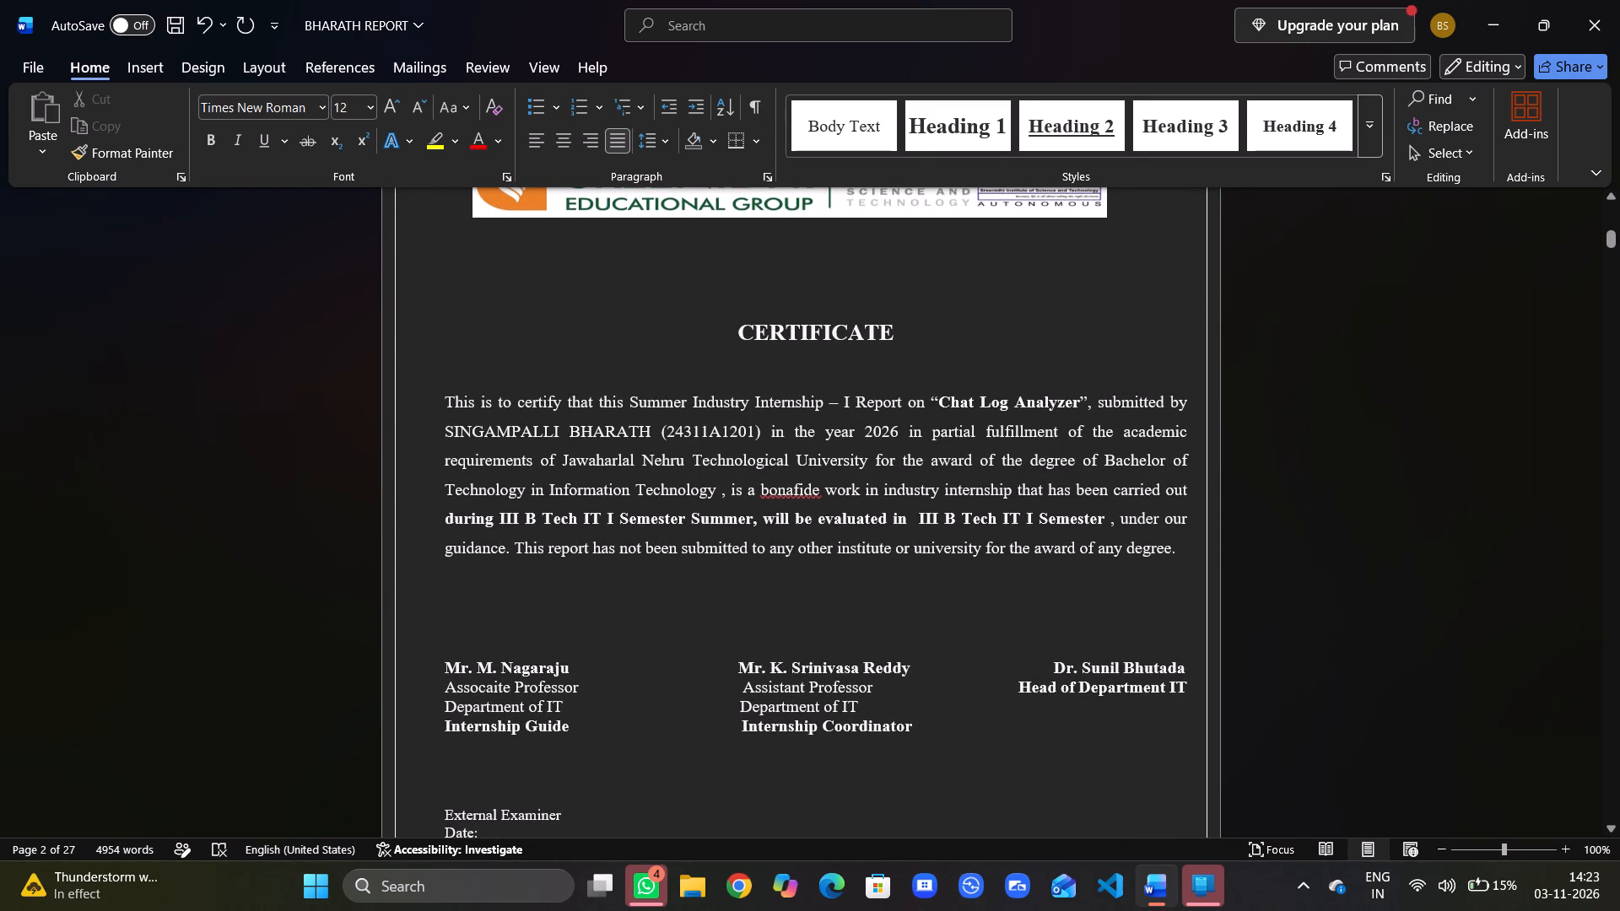
click(745, 687)
key(BackSpace)
Insert three blank lines above "External Examiner" on the certificate page.
scroll(720, 725, down, 1)
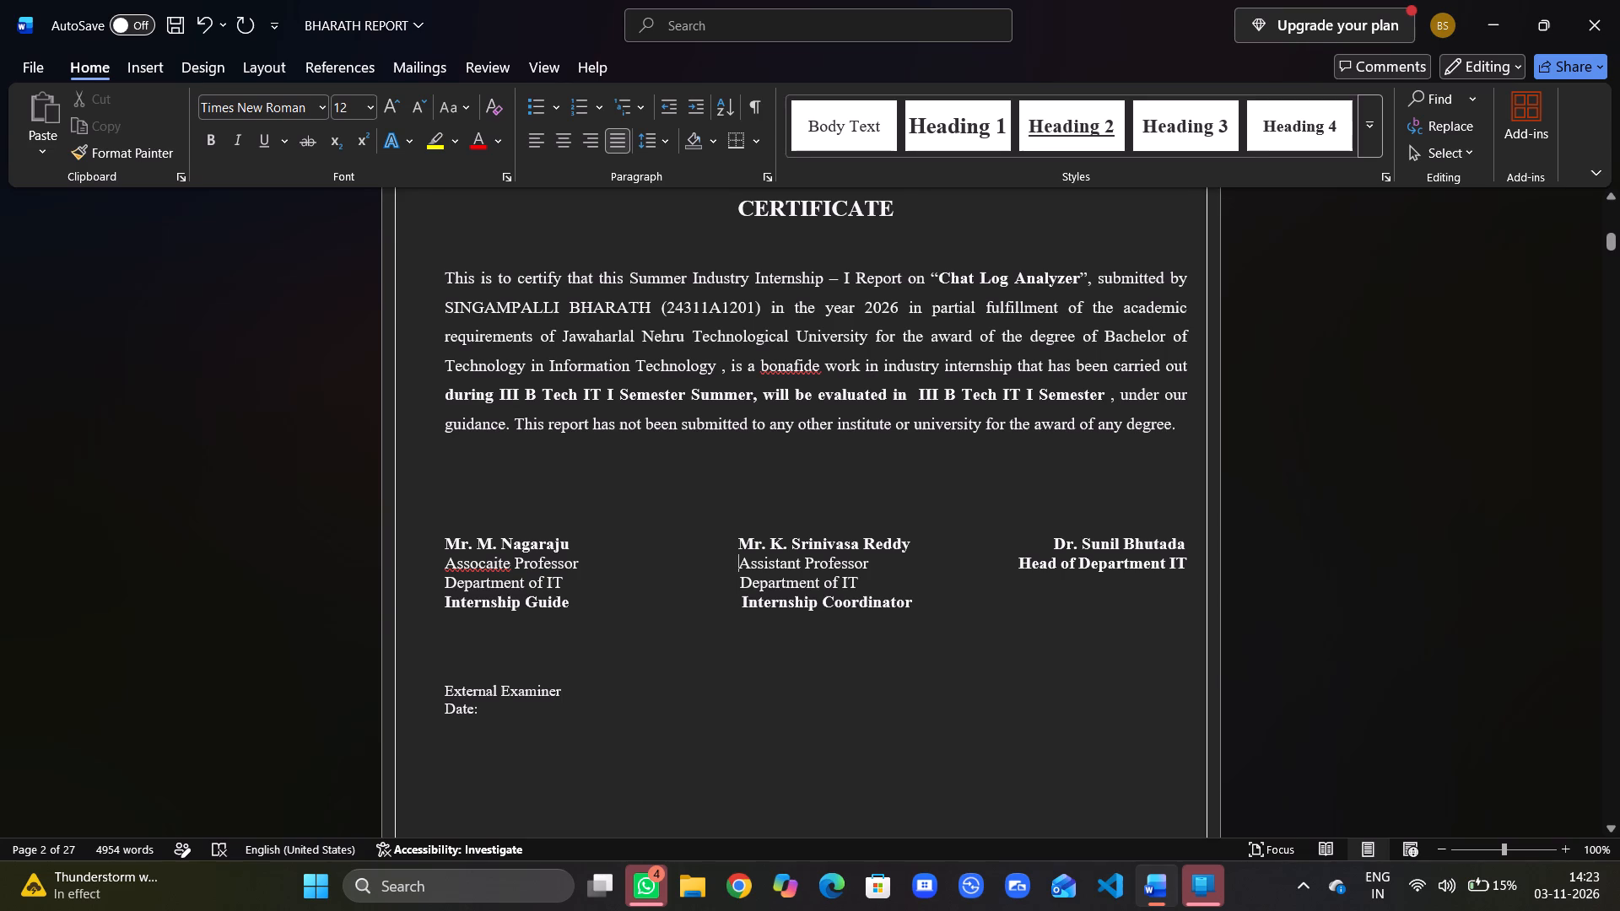
click(678, 682)
scroll(678, 682, down, 2)
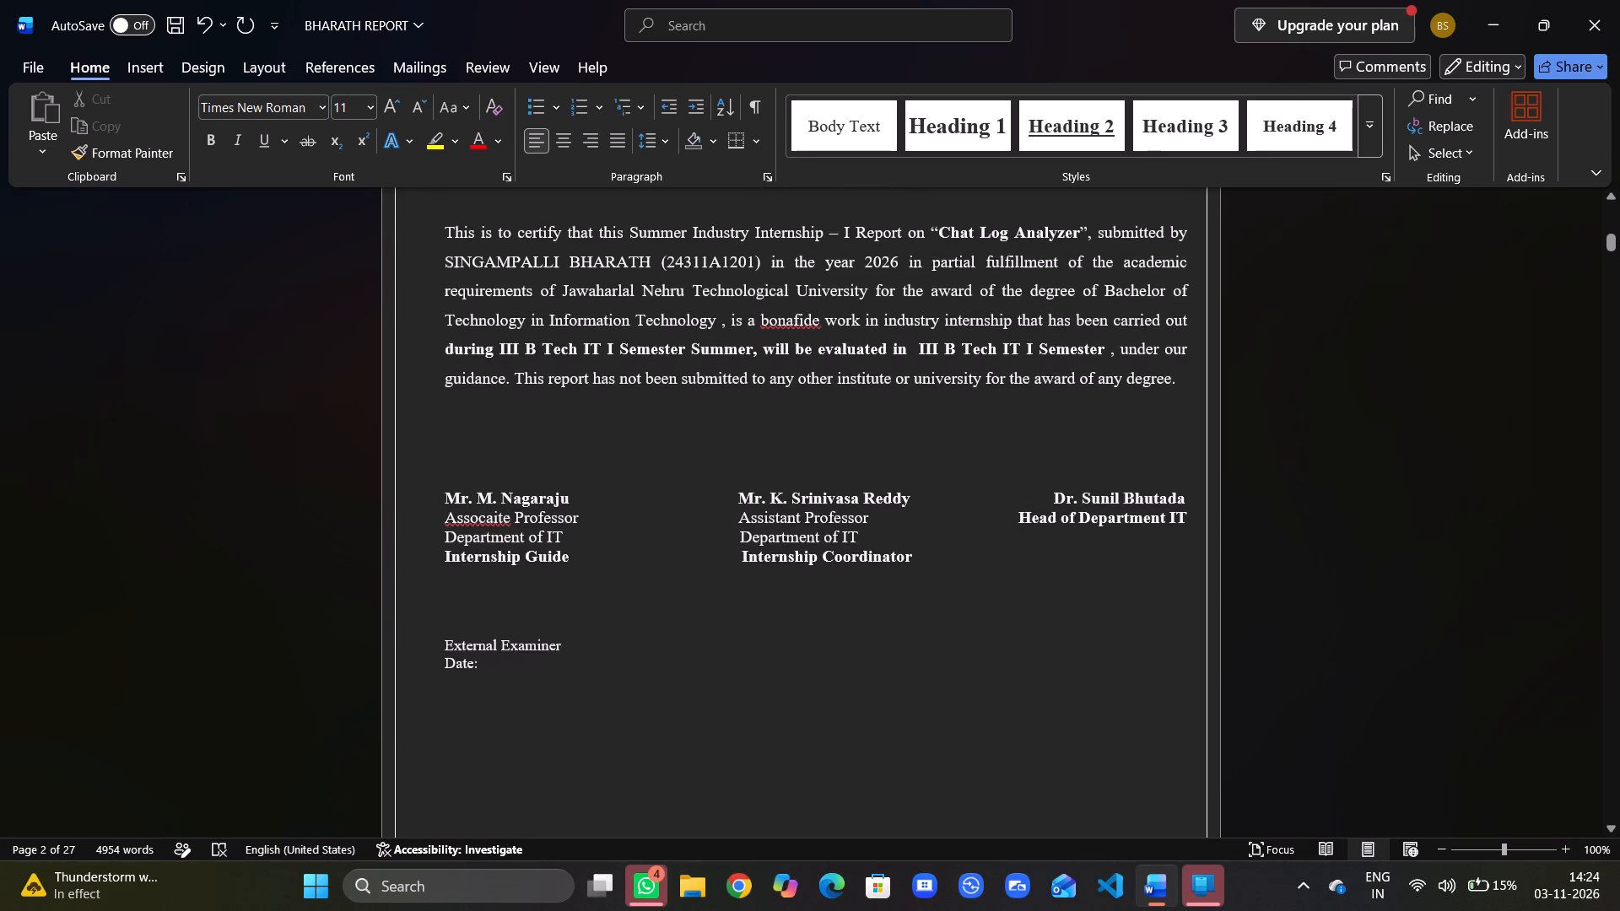
scroll(678, 682, down, 3)
scroll(678, 682, up, 2)
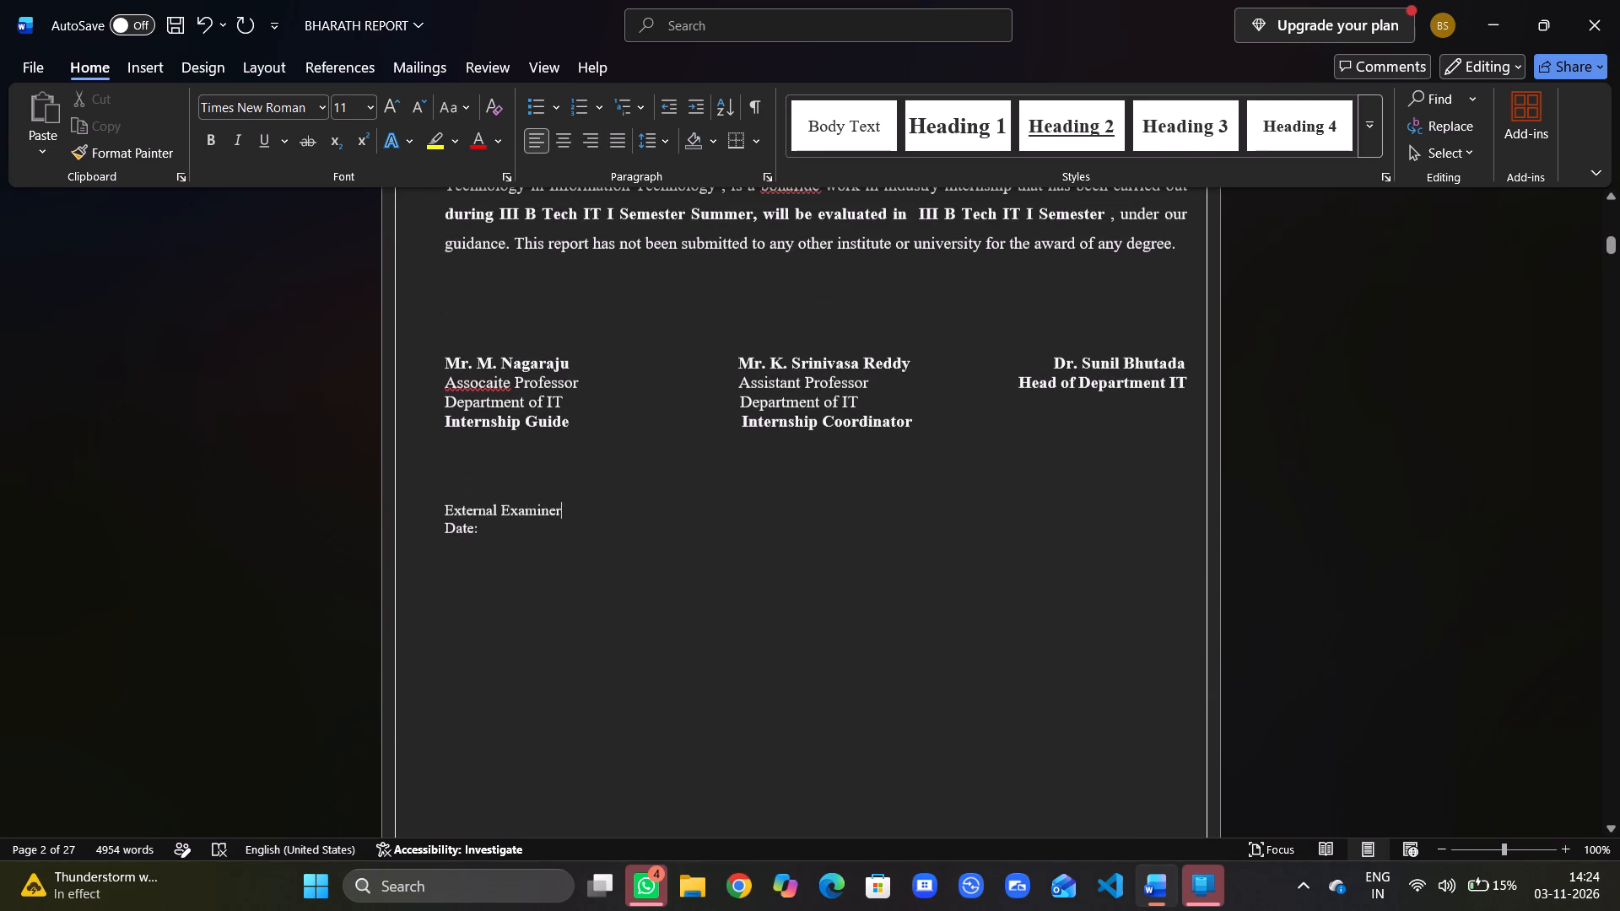
click(510, 488)
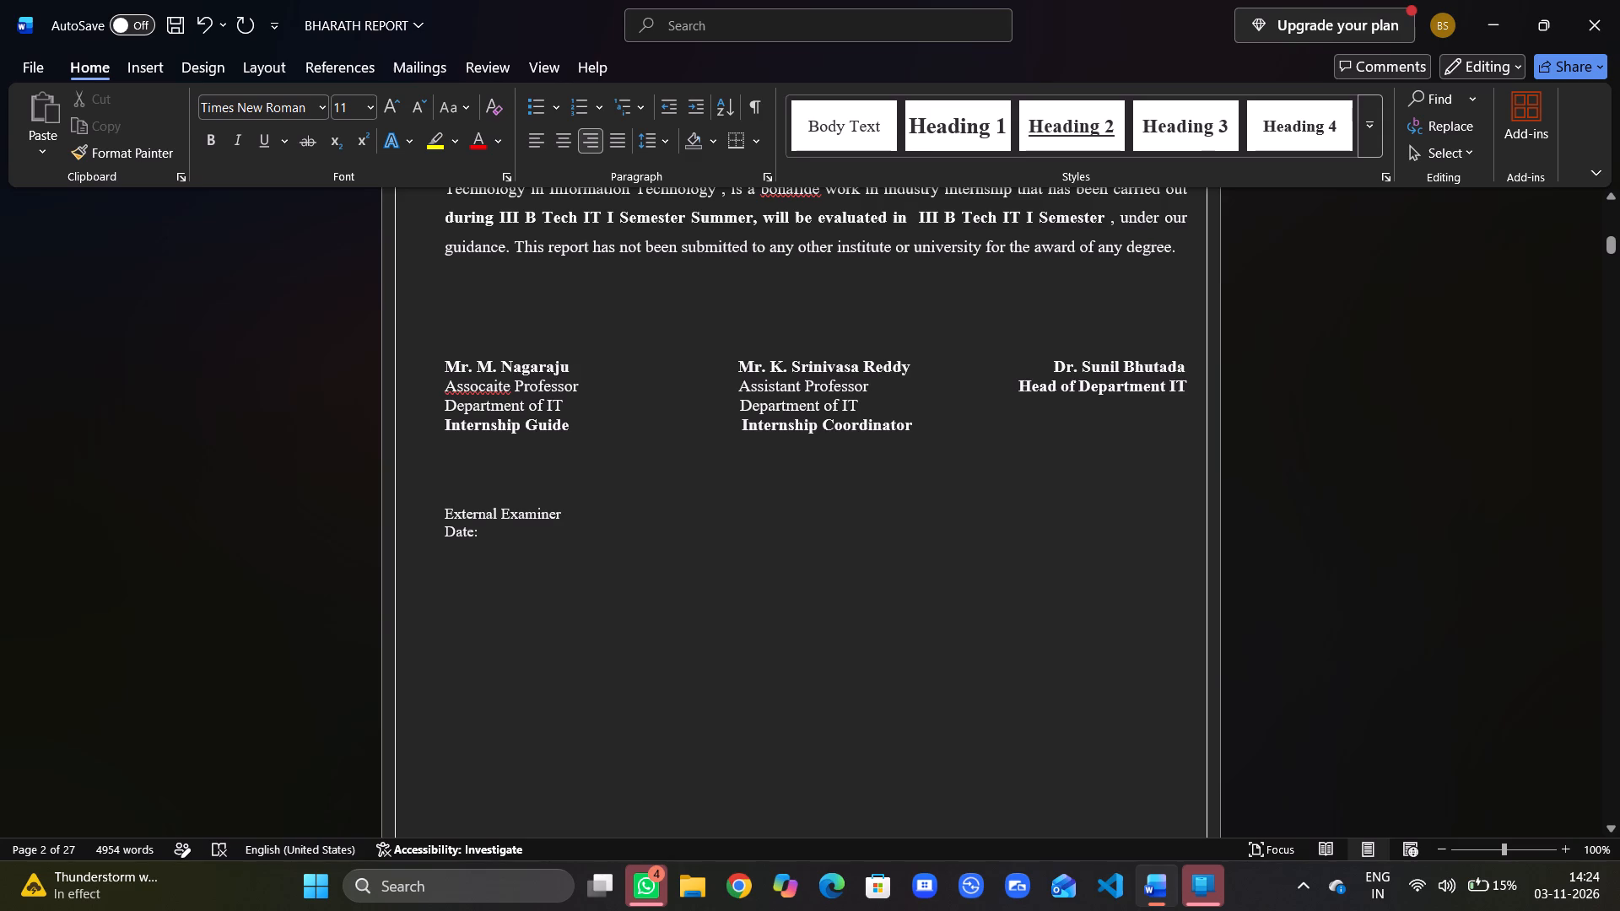
click(440, 512)
key(space)
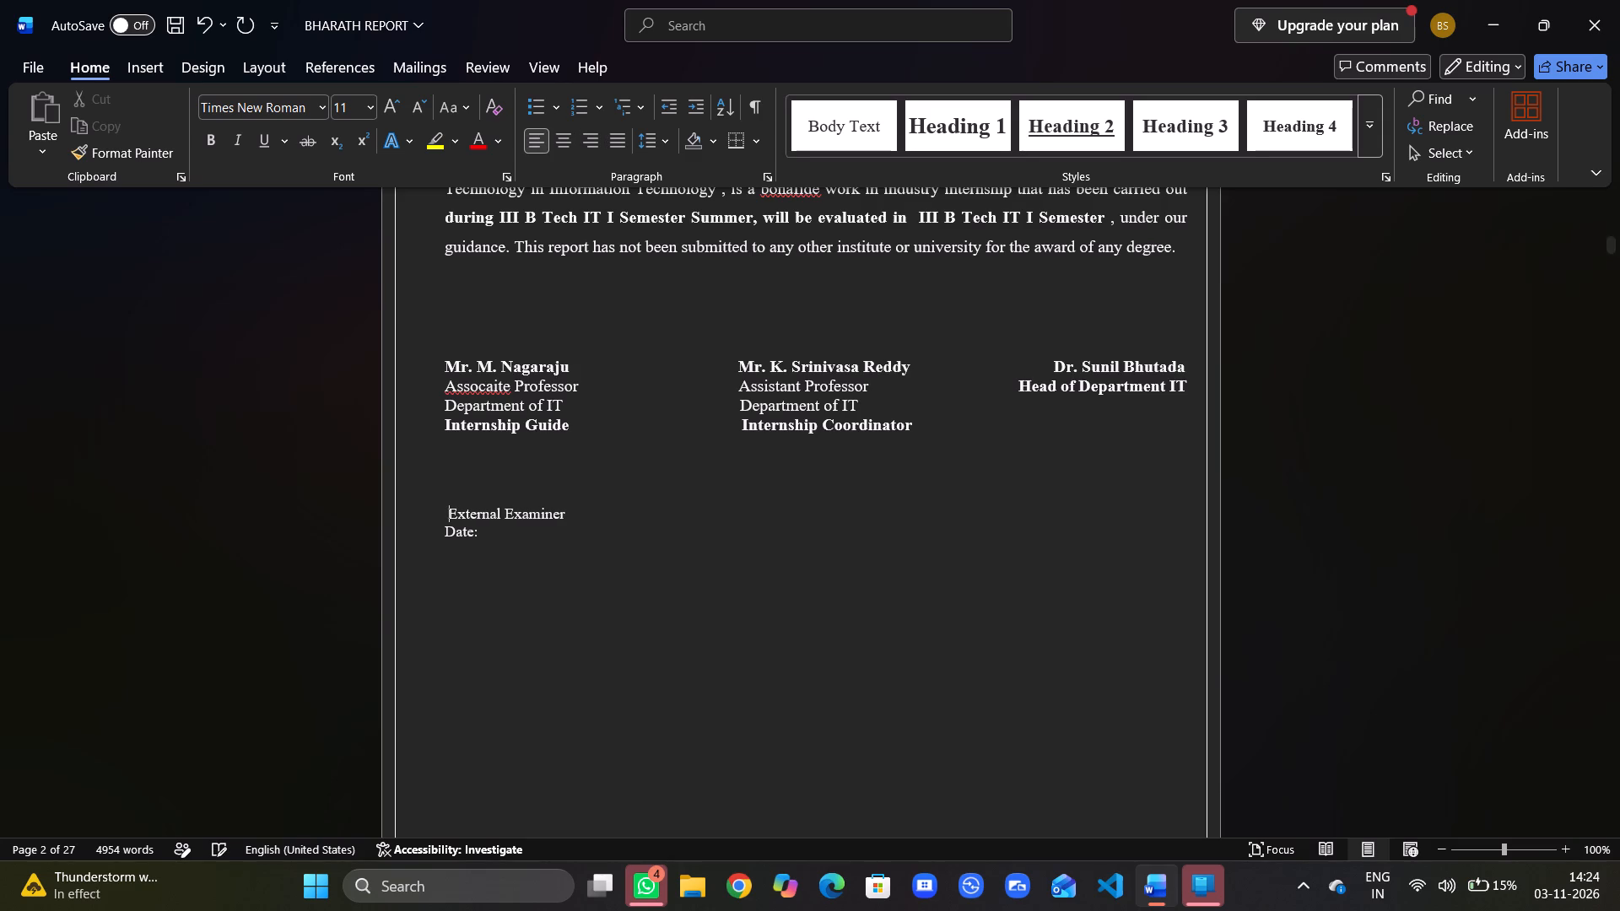
key(BackSpace)
key(Return)
key(Return)
key(Return)
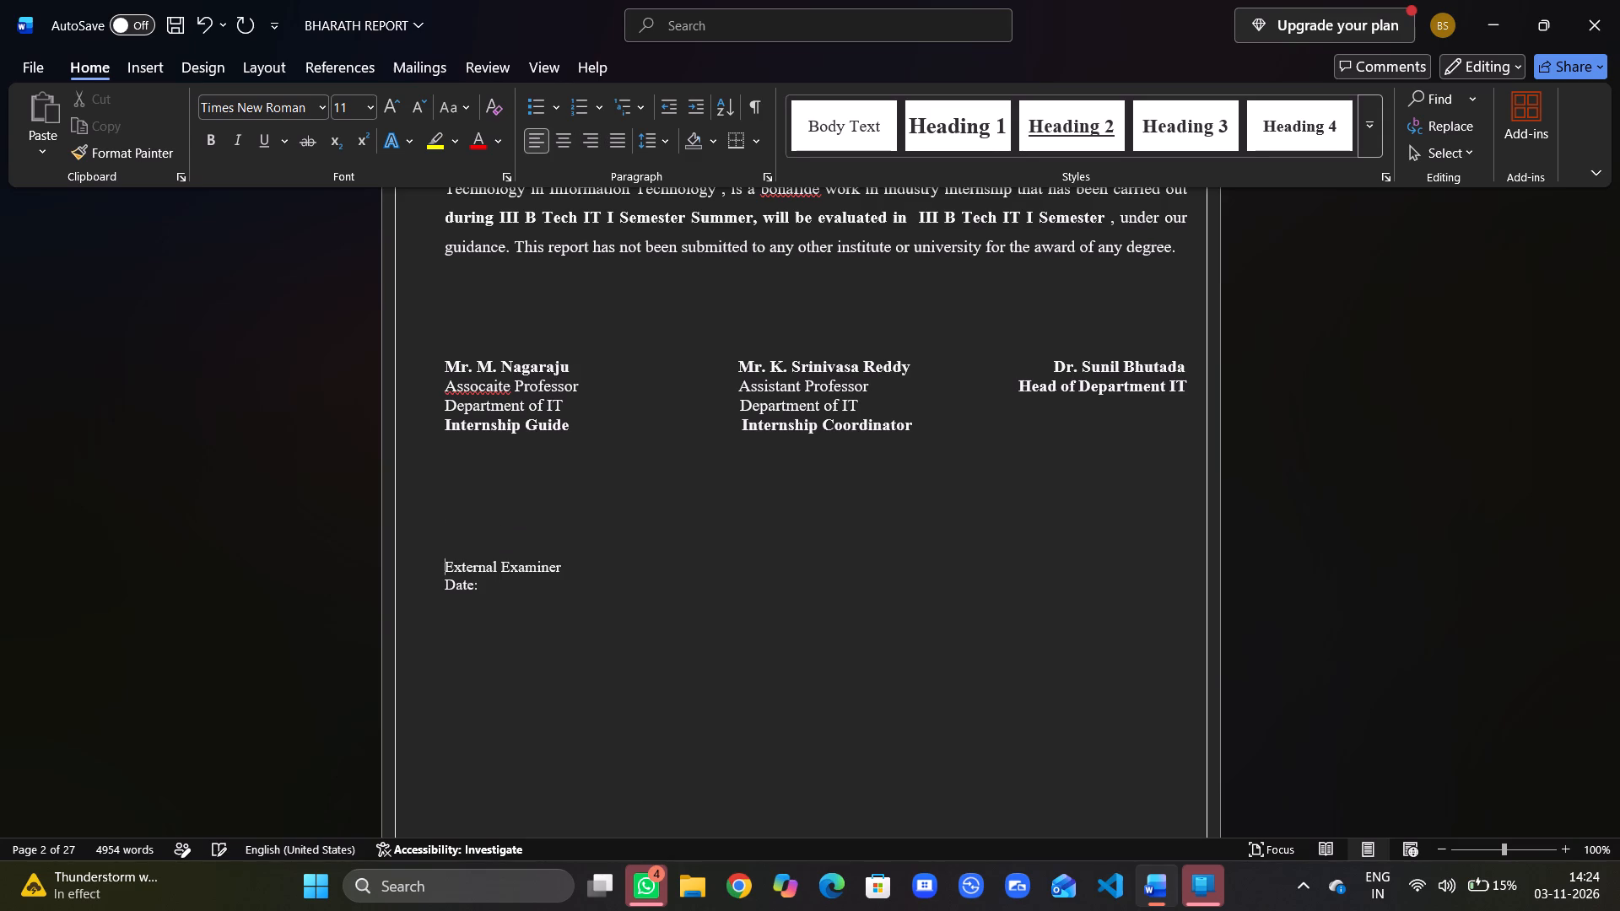
Review the pages following the certificate through the Declaration page, checking their content and layout.
scroll(440, 512, down, 1)
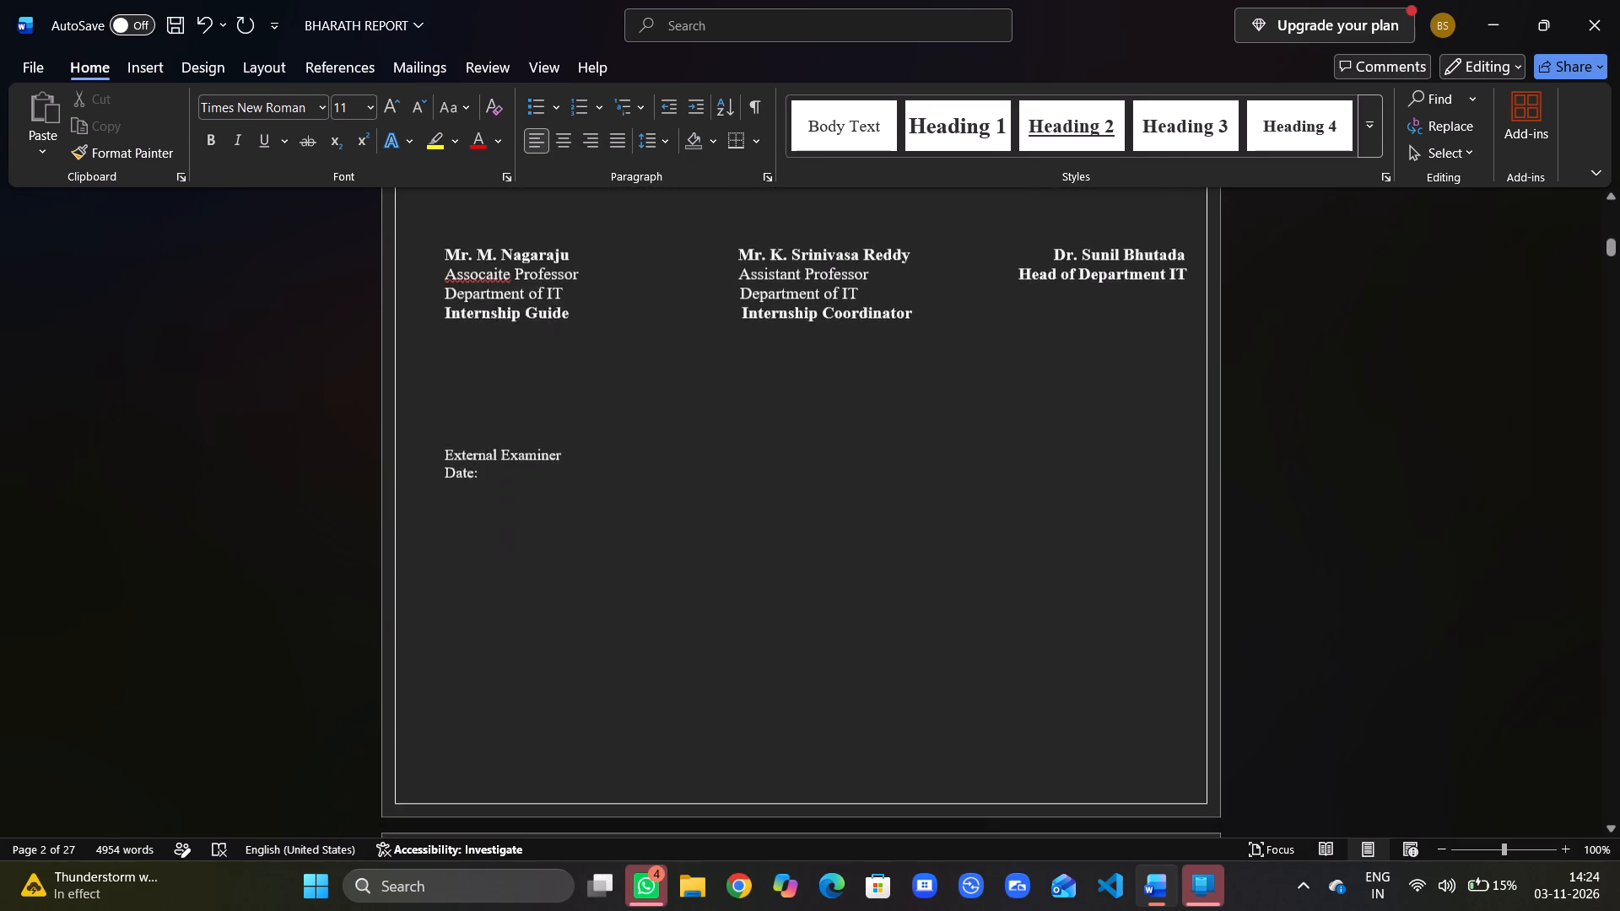
scroll(440, 512, down, 5)
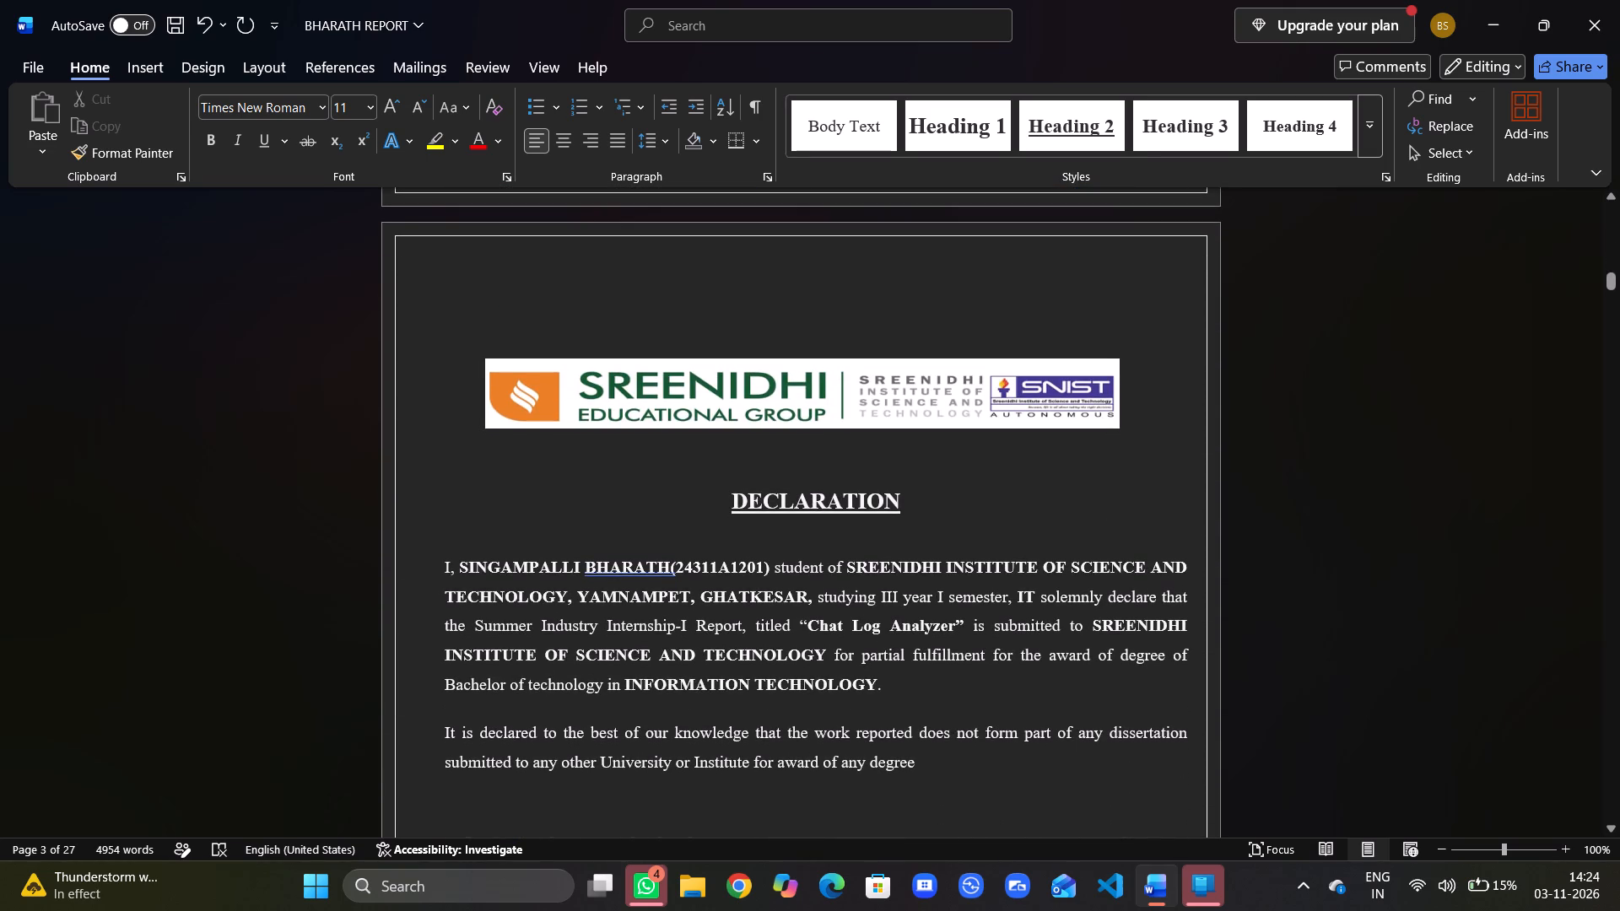
scroll(542, 637, down, 2)
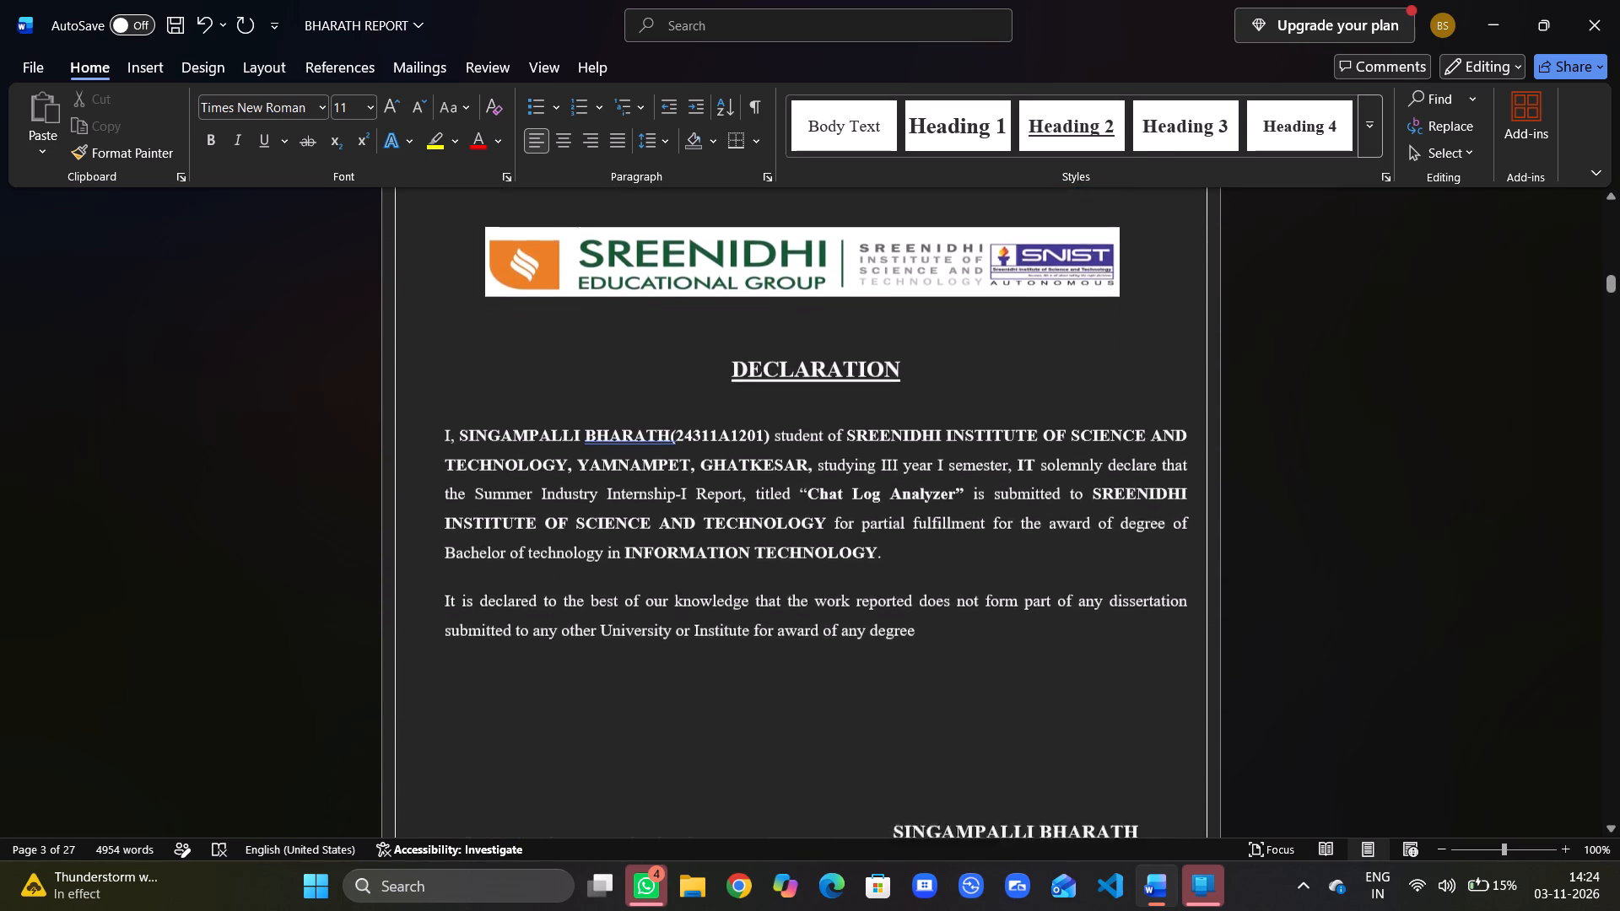
scroll(542, 637, down, 1)
scroll(542, 637, up, 1)
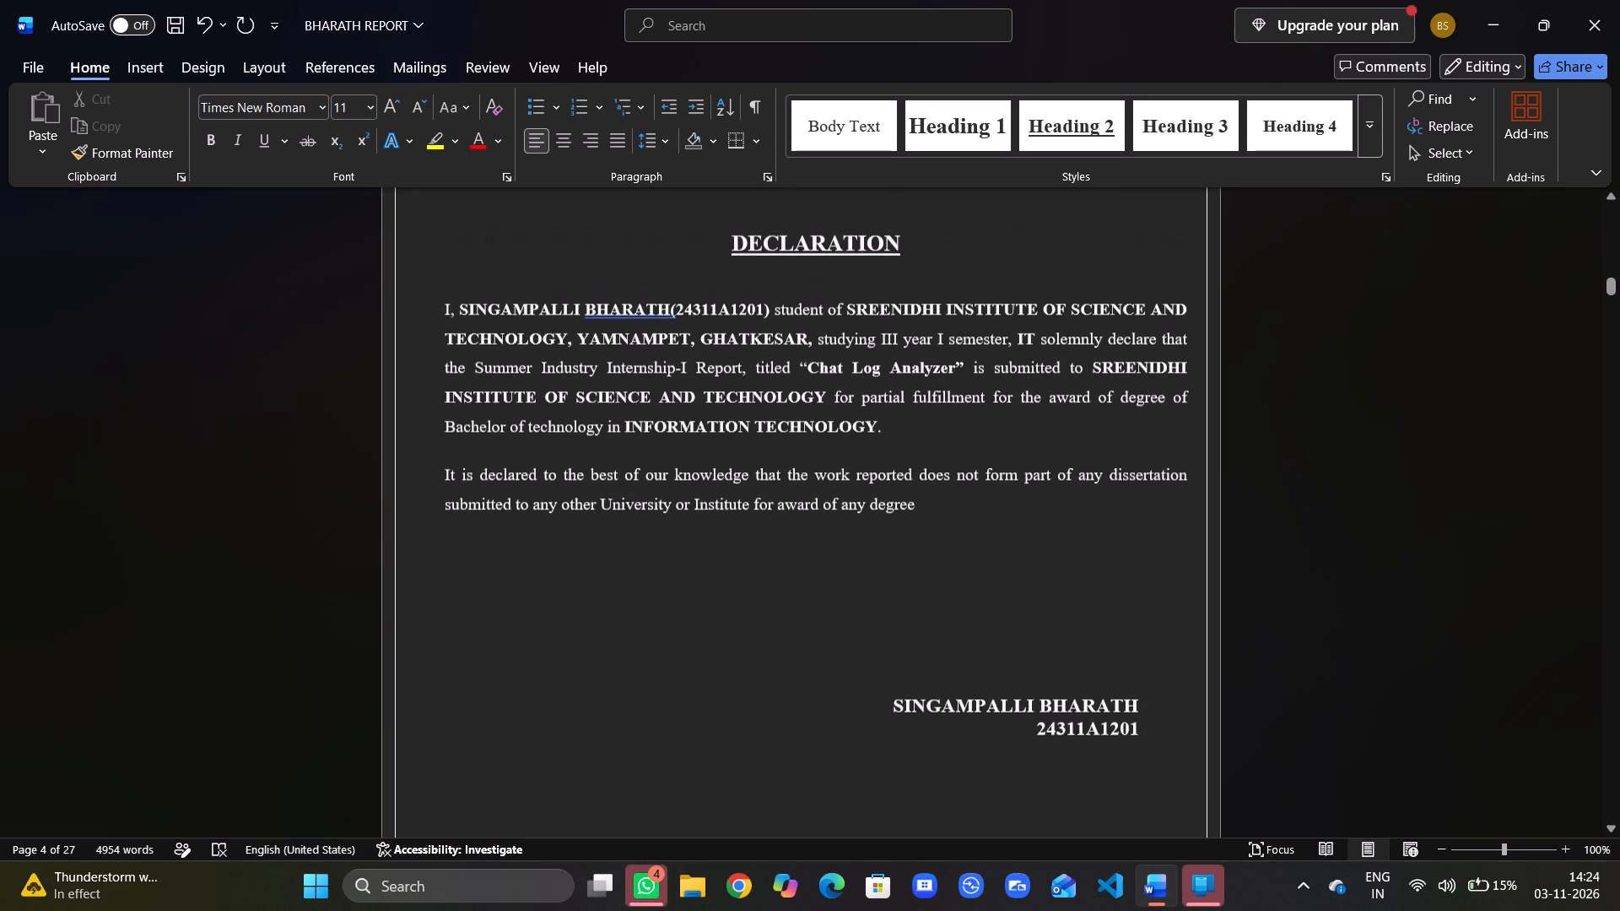
scroll(542, 637, up, 4)
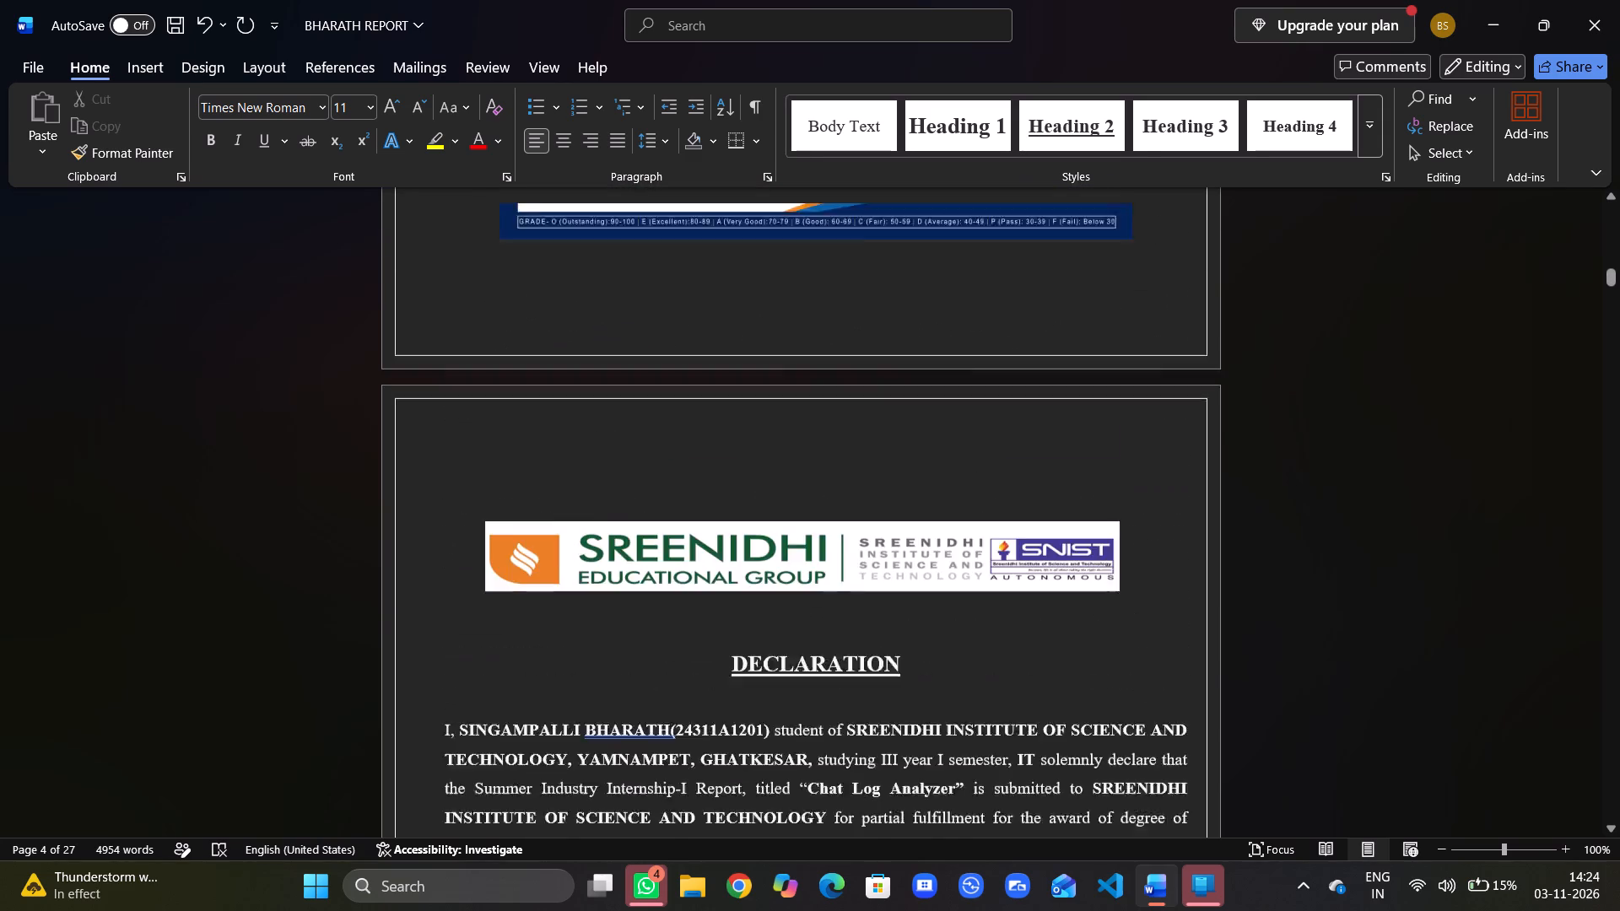
scroll(542, 637, up, 5)
Delete one space before "Internship Coordinator" in the certificate page's signature block.
scroll(542, 637, down, 1)
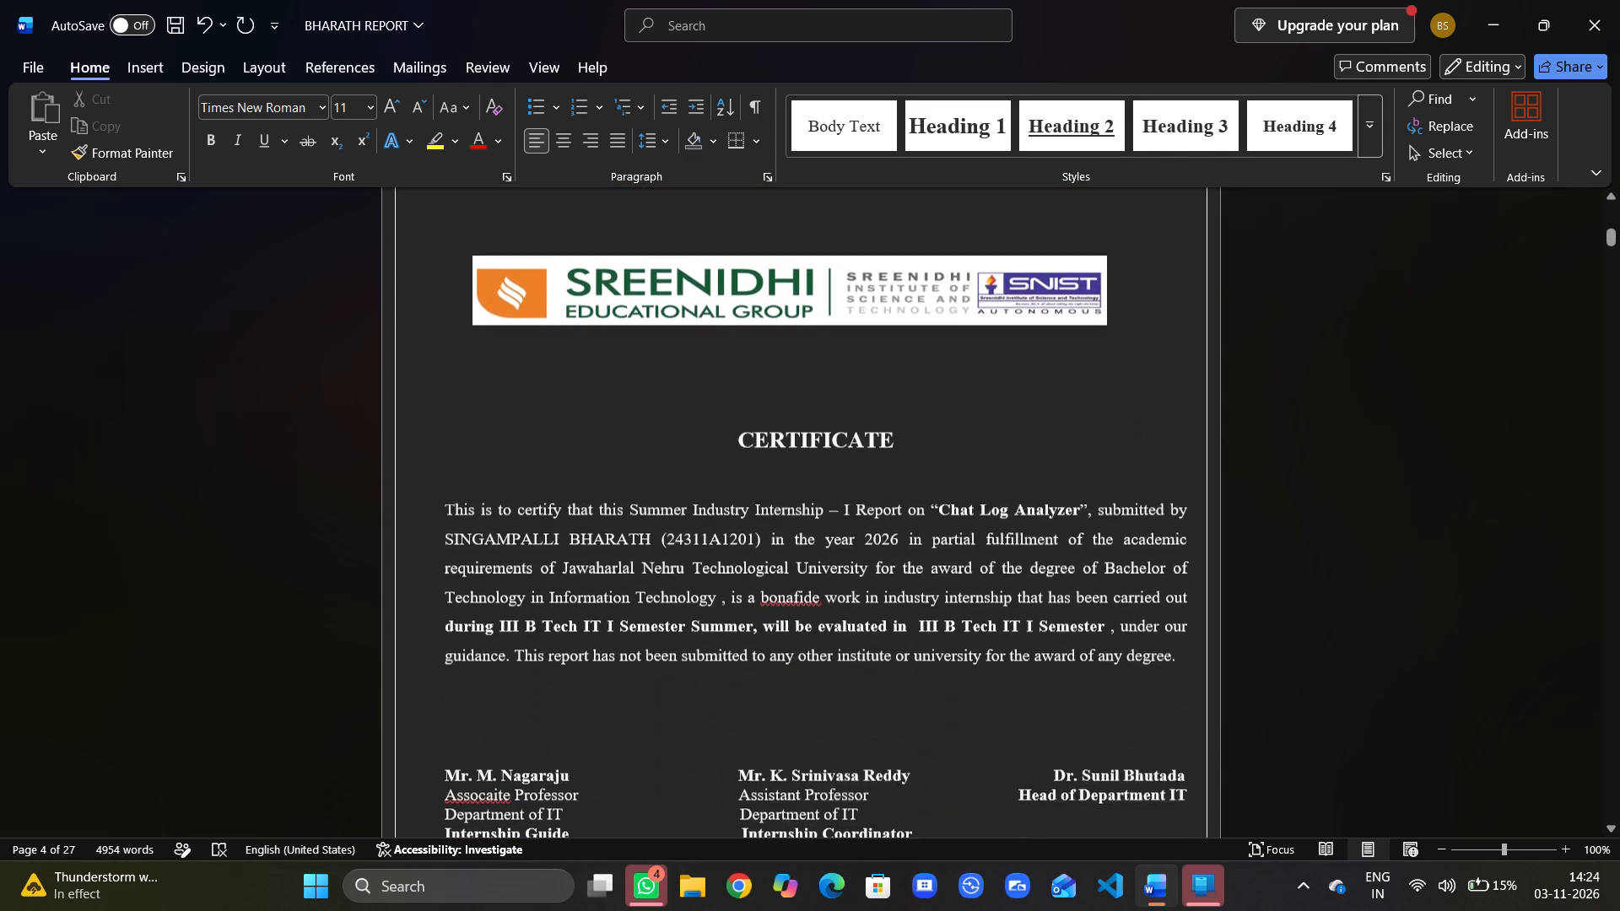
scroll(542, 637, down, 1)
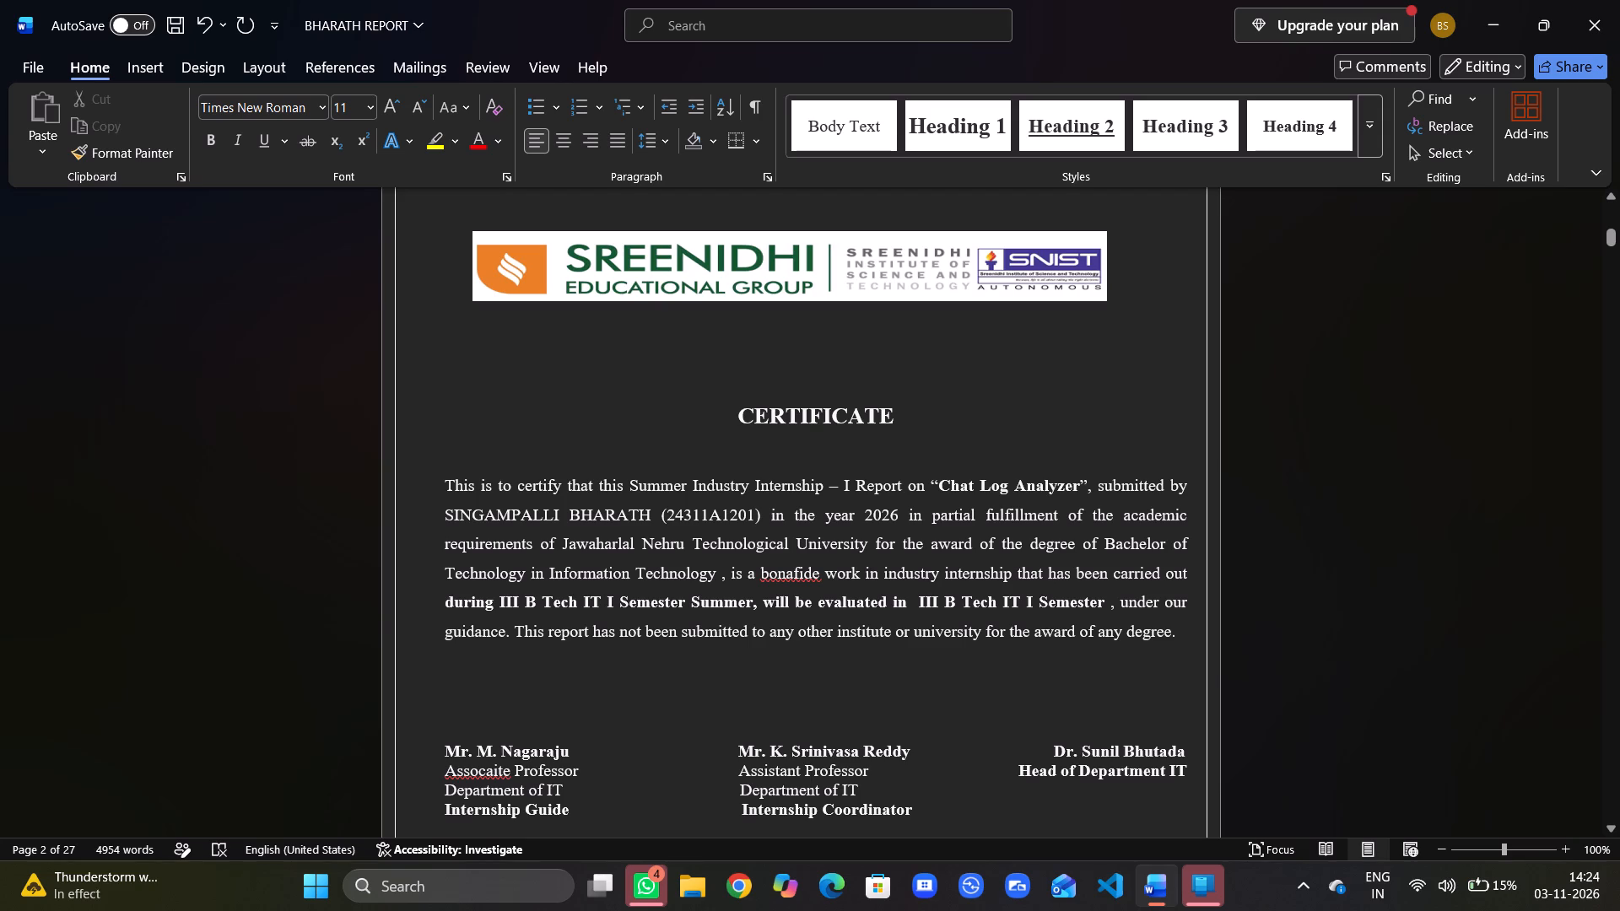
scroll(766, 650, down, 1)
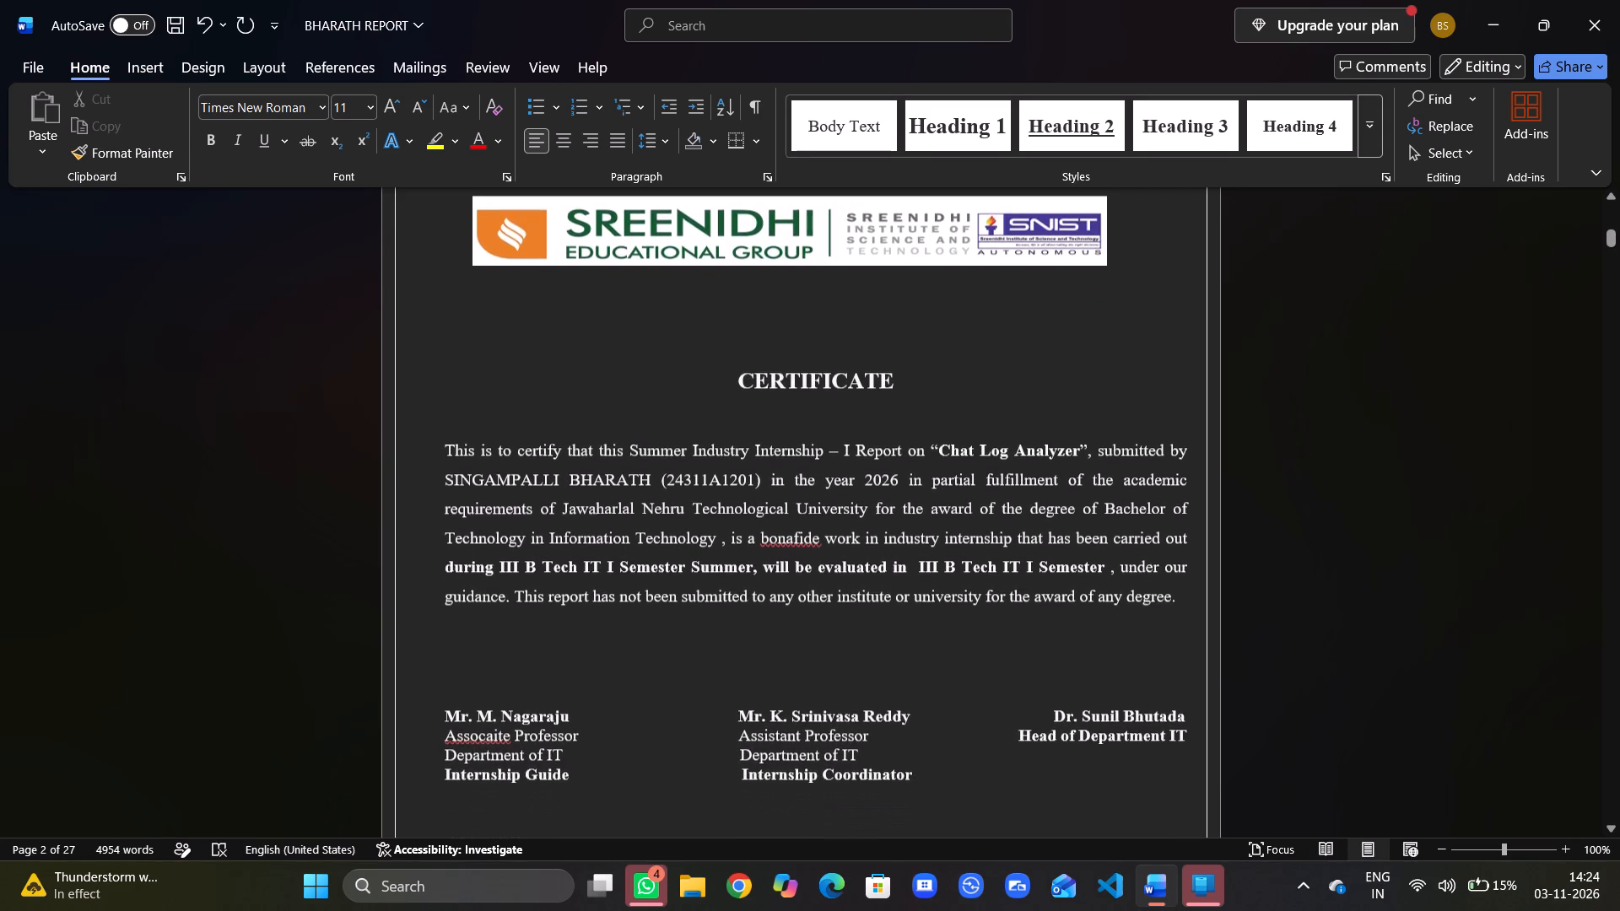
scroll(767, 628, down, 2)
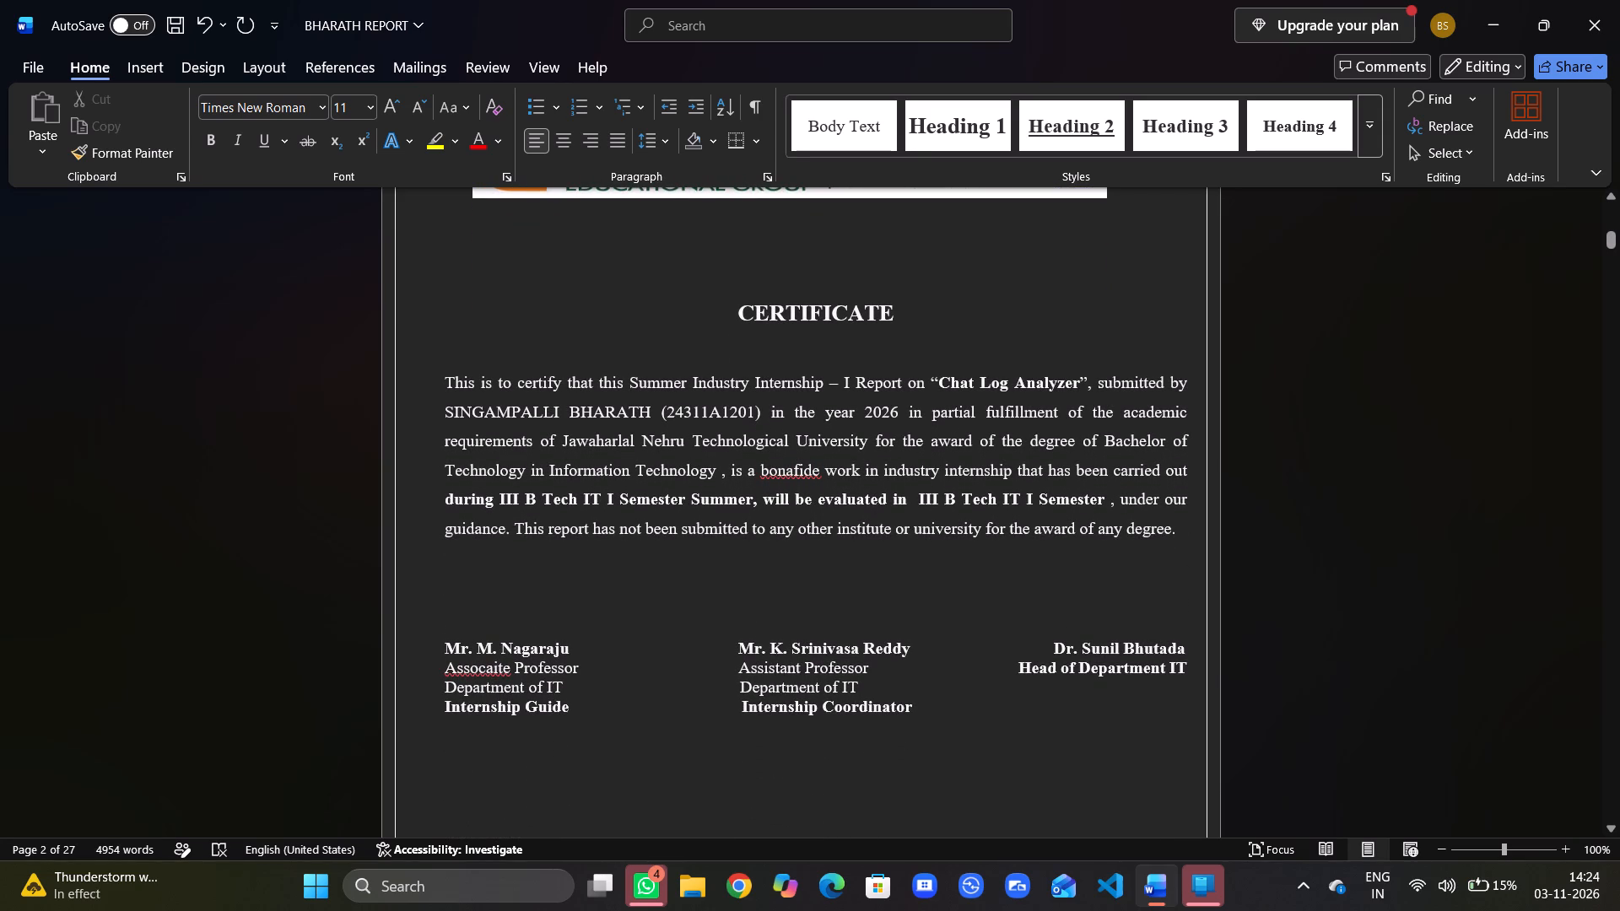
click(739, 711)
key(Right)
key(BackSpace)
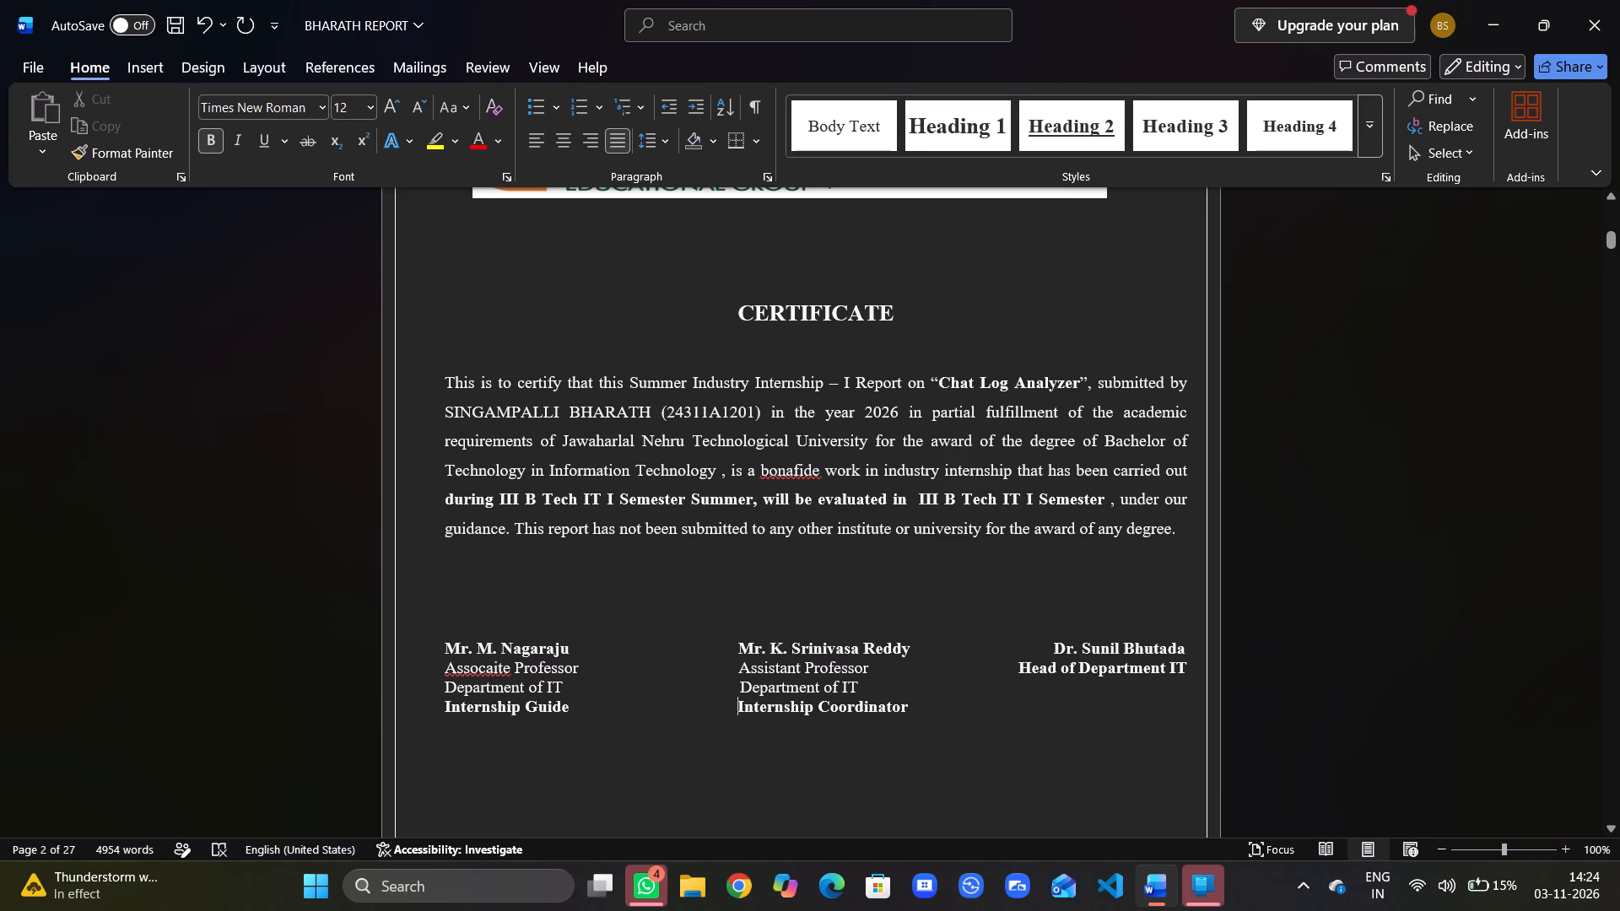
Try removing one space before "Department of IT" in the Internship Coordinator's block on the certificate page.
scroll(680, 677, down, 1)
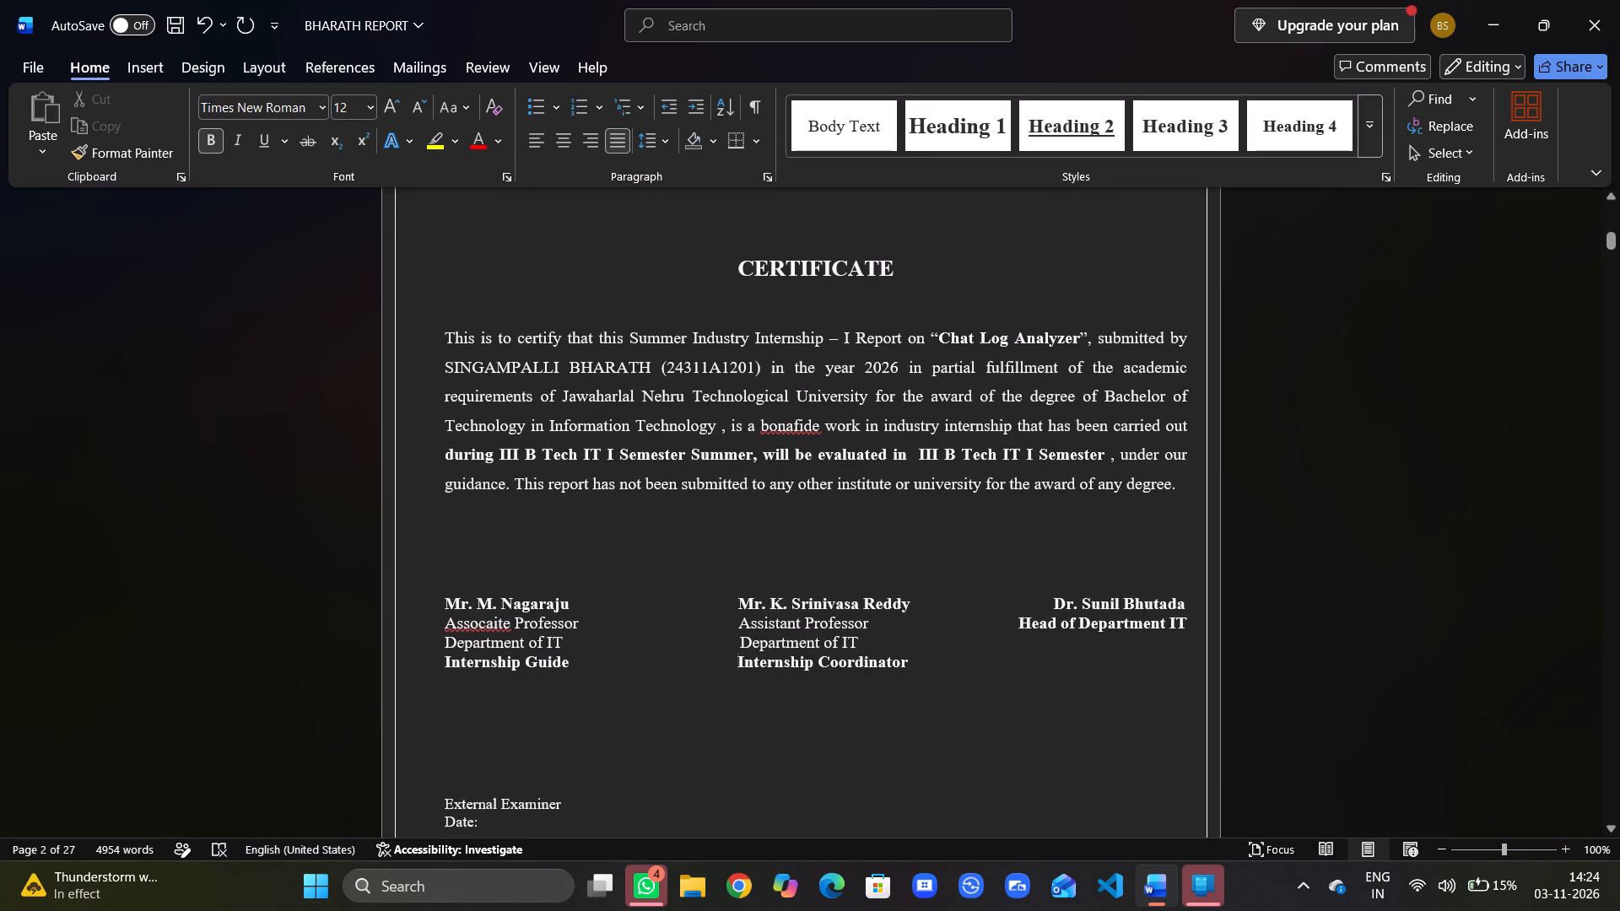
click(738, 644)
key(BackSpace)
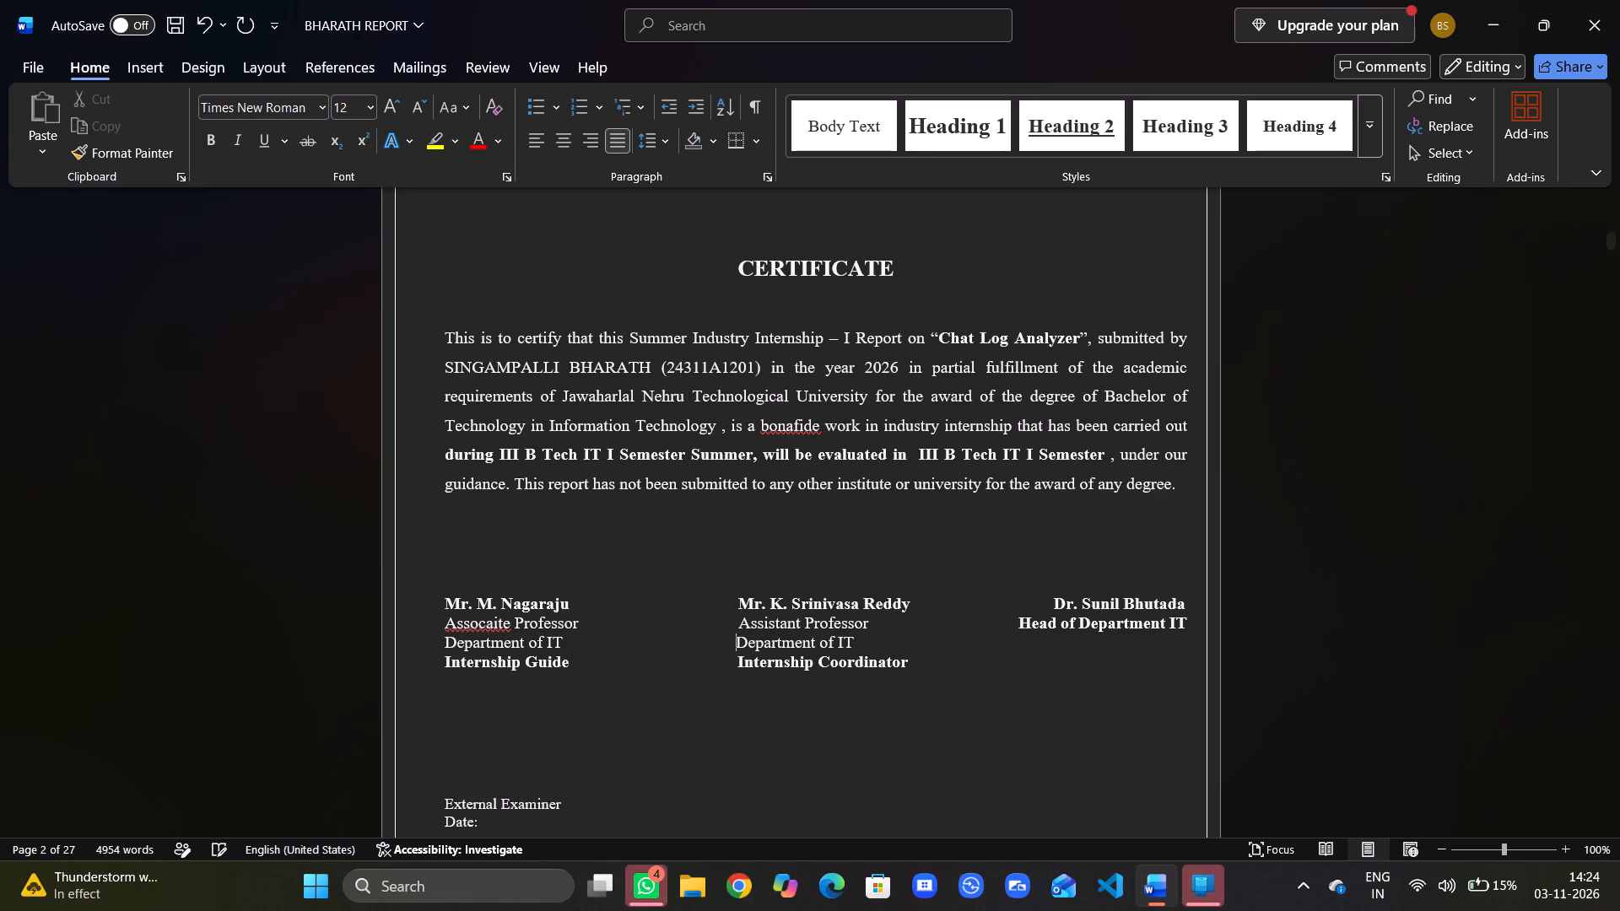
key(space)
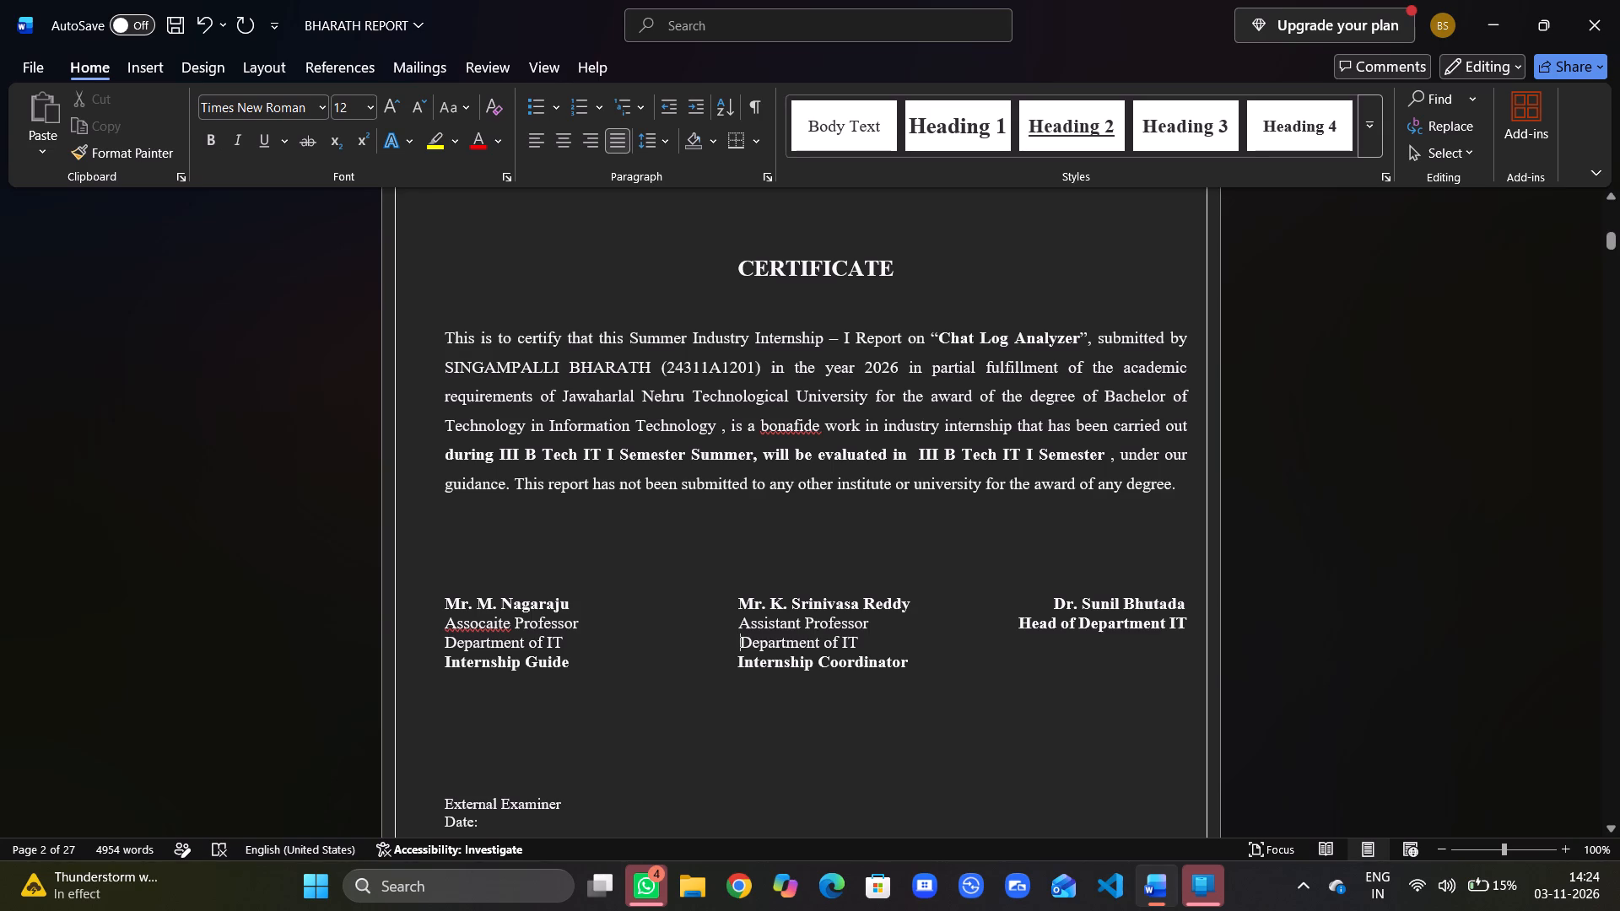
Delete one space from the gap before "Assistant Professor" in the Internship Coordinator's block.
click(713, 622)
key(BackSpace)
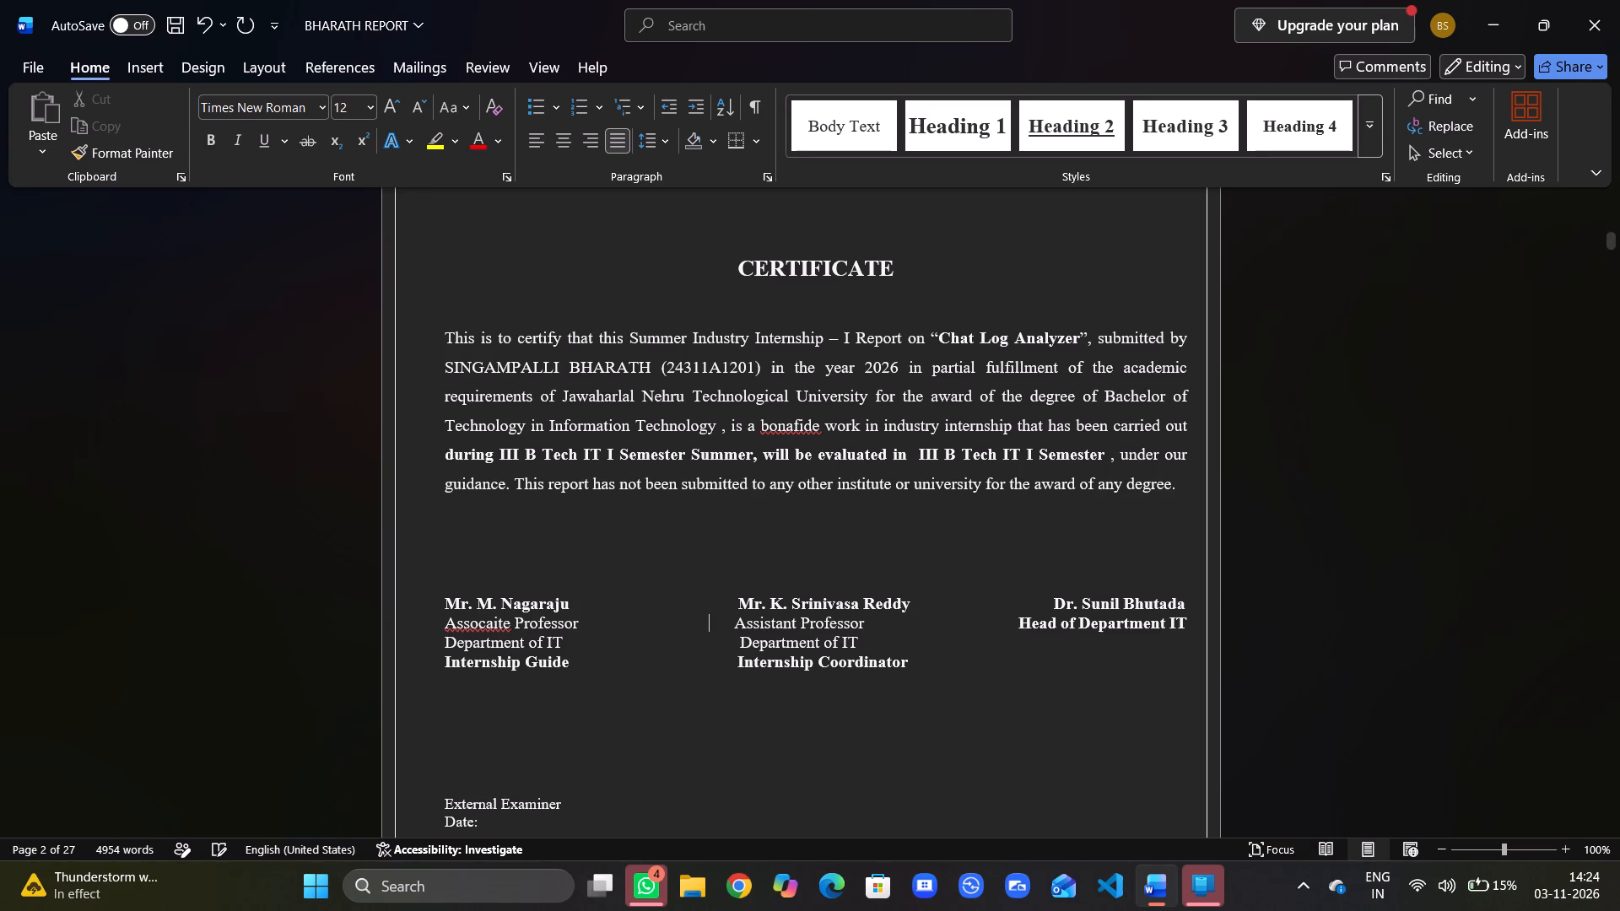
Delete one space before "Department of IT" in the Internship Coordinator's block on the certificate page.
click(721, 644)
key(BackSpace)
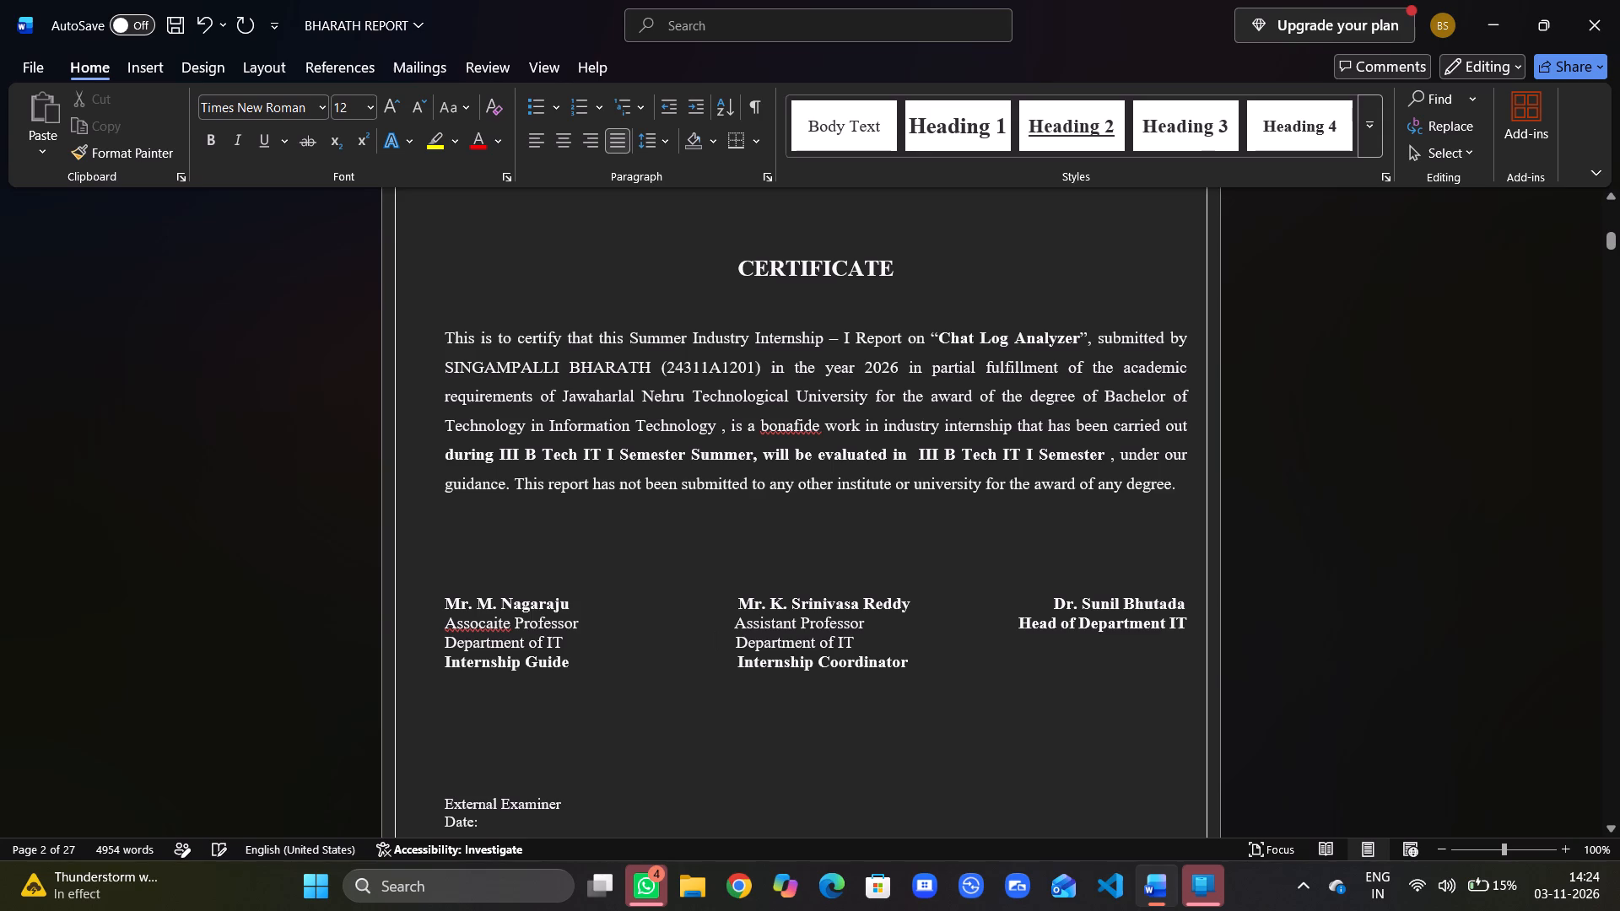
Delete one space before the Internship Coordinator's name in the certificate page's signature block.
click(733, 607)
key(BackSpace)
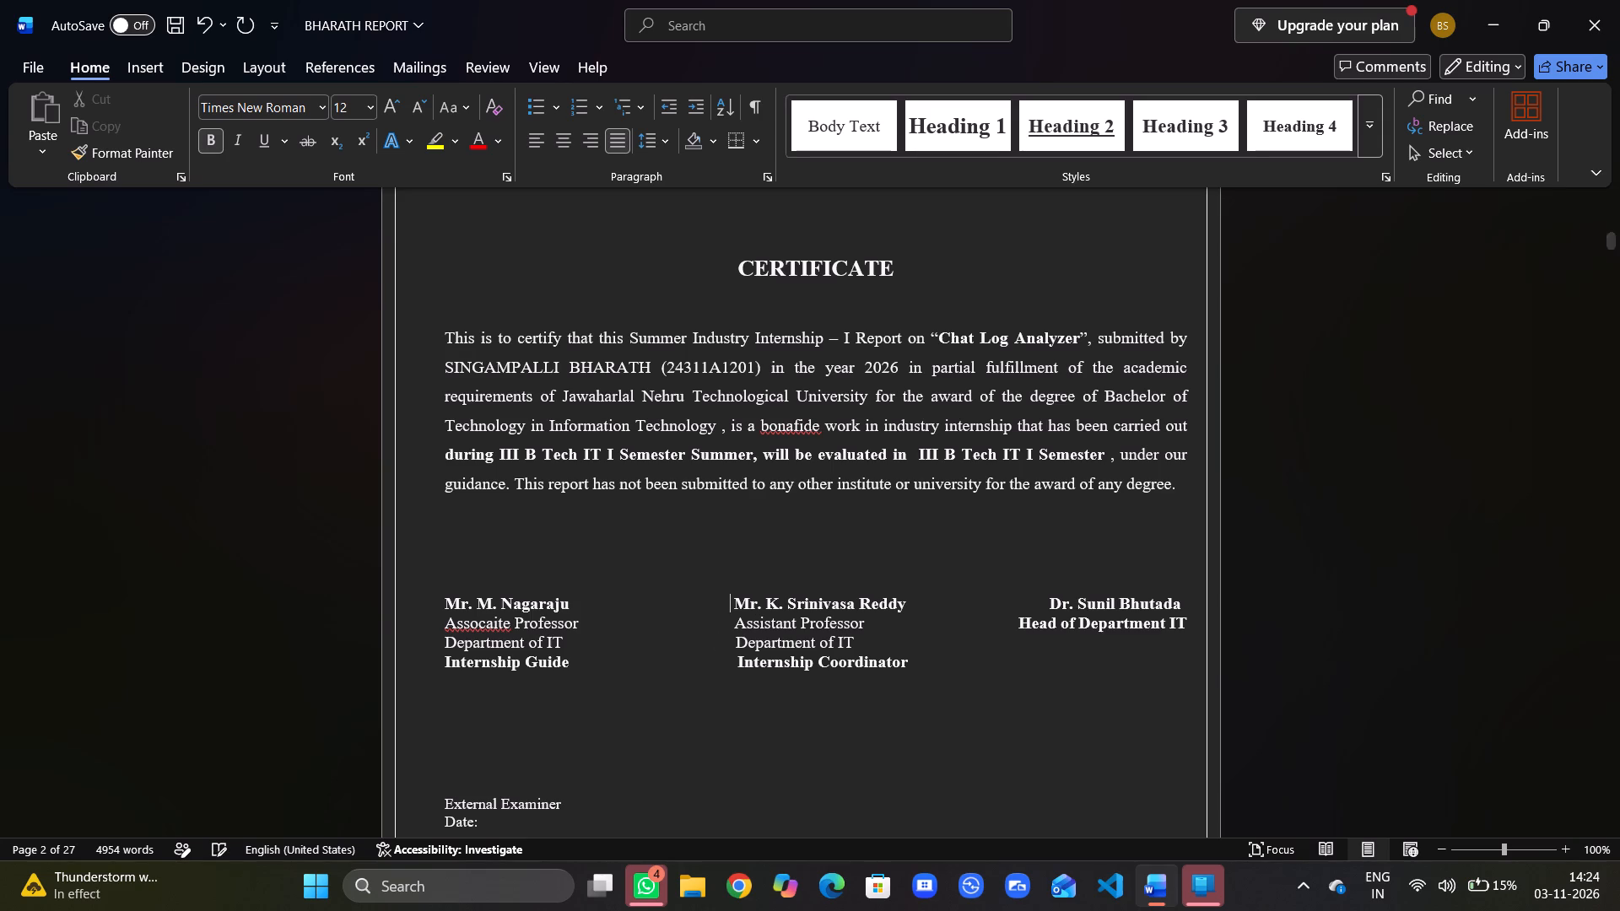
Check the alignment of the name, title and department lines in the Internship Coordinator's block on the certificate page.
scroll(718, 736, down, 1)
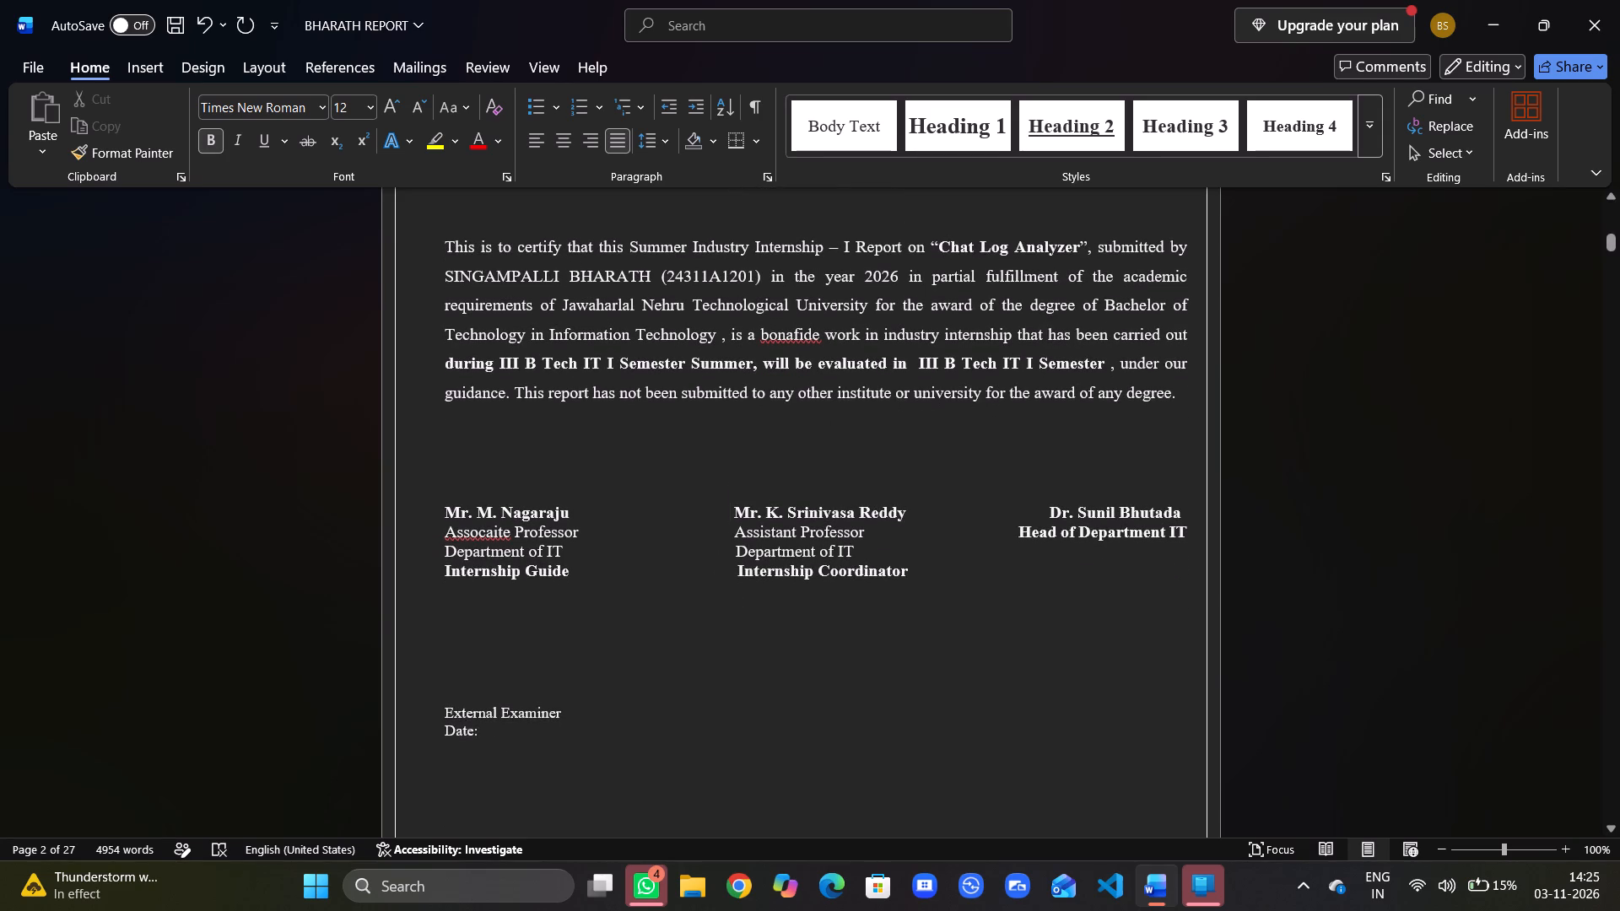
scroll(700, 725, down, 1)
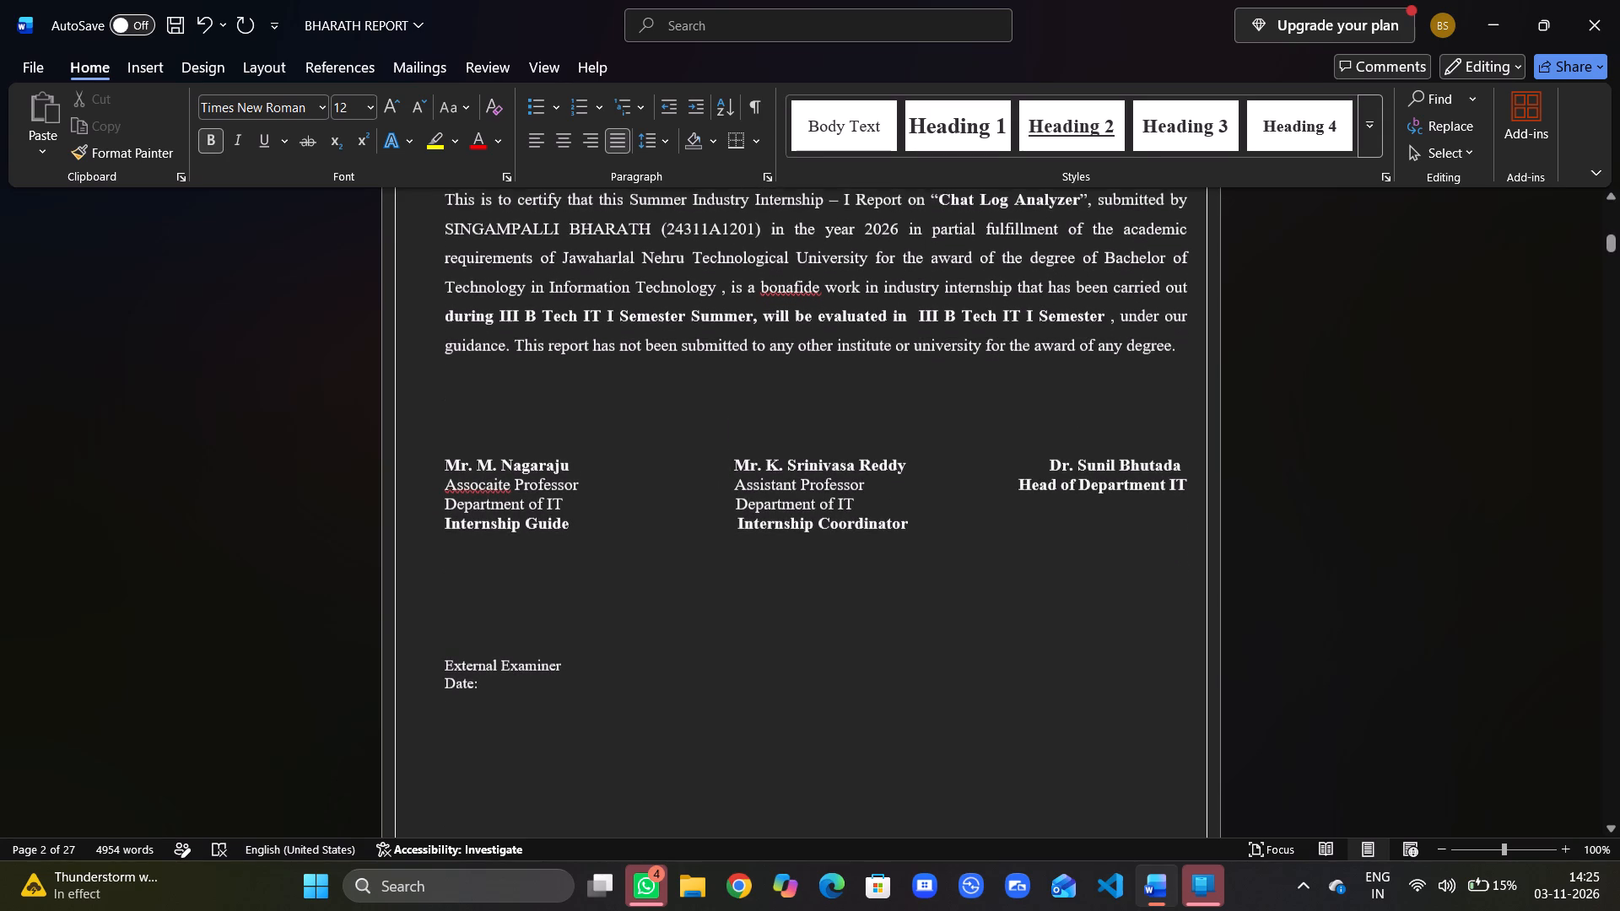
scroll(700, 725, down, 2)
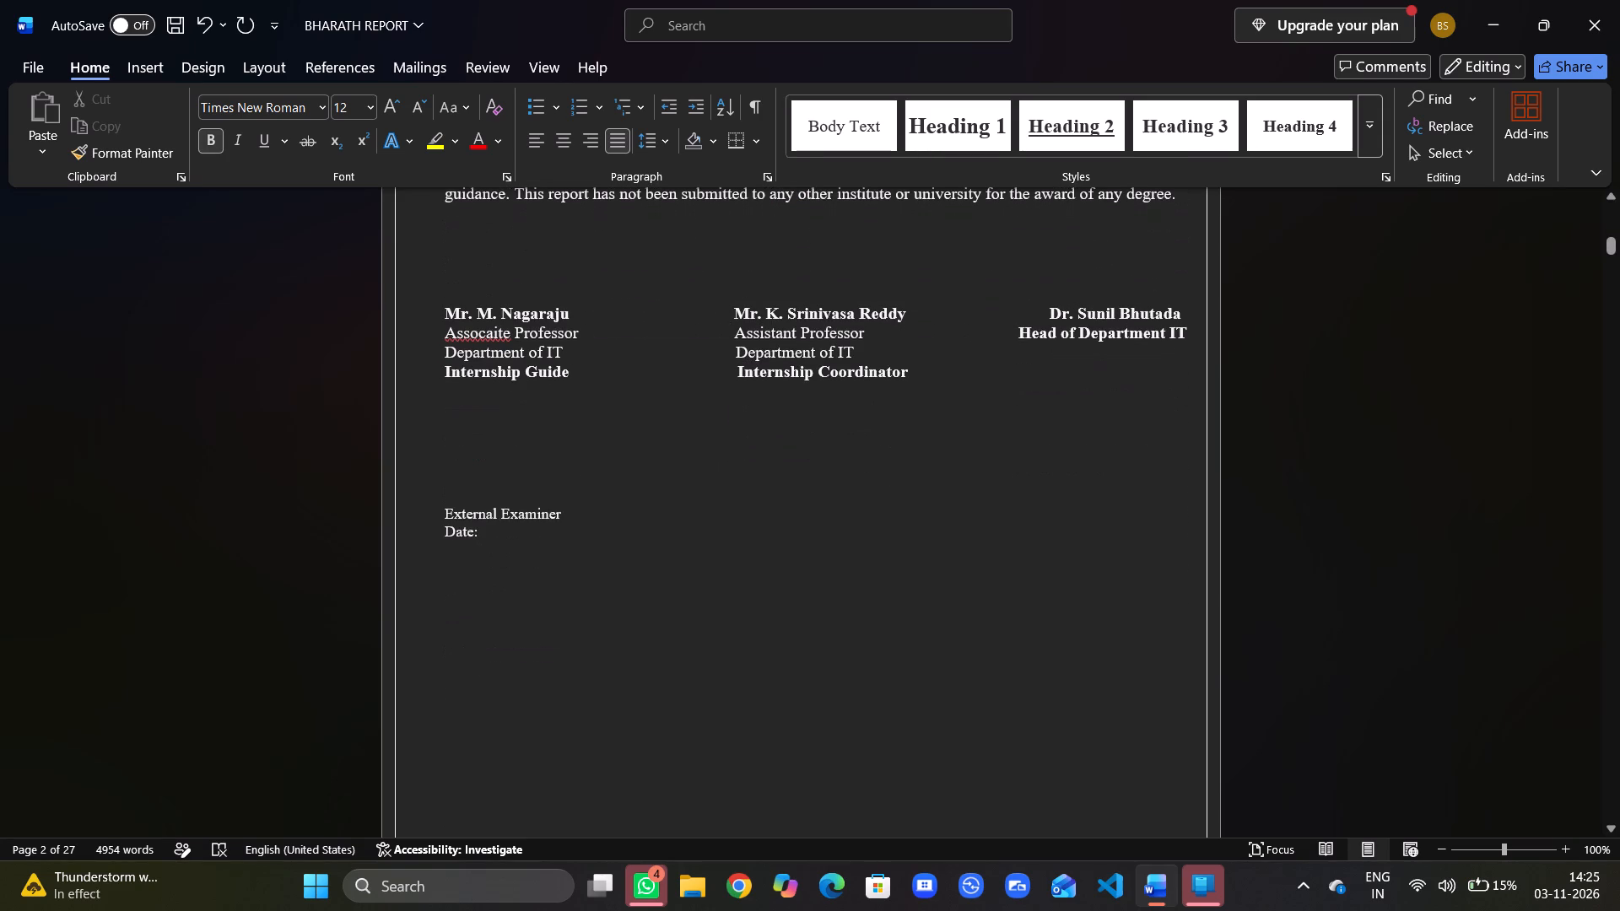
drag(732, 316, 881, 384)
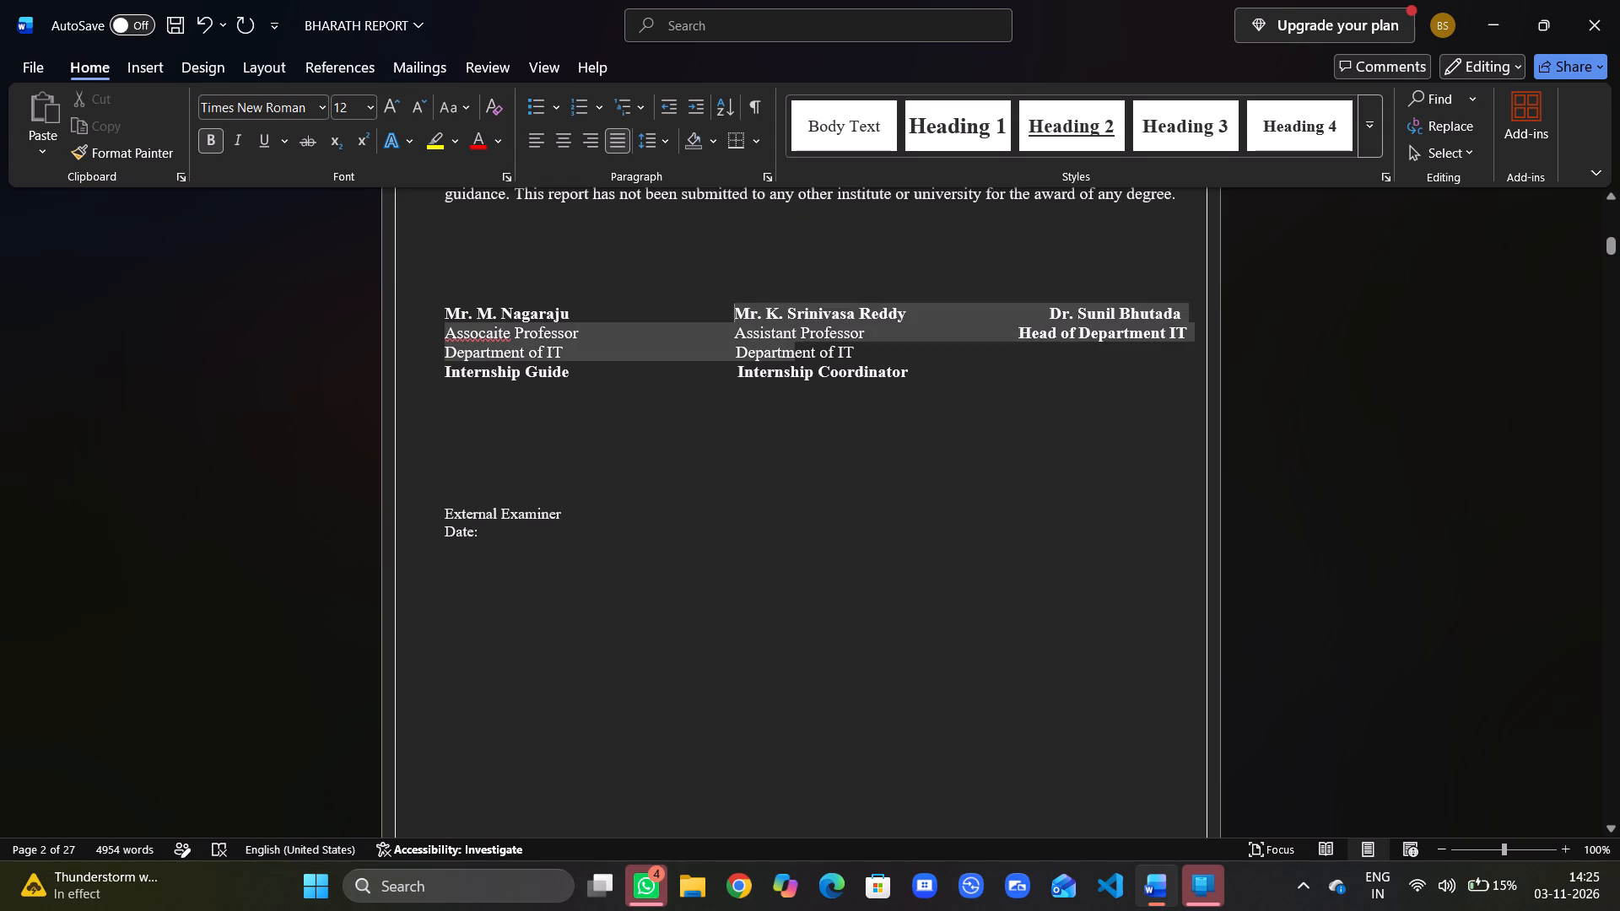
drag(881, 384, 931, 380)
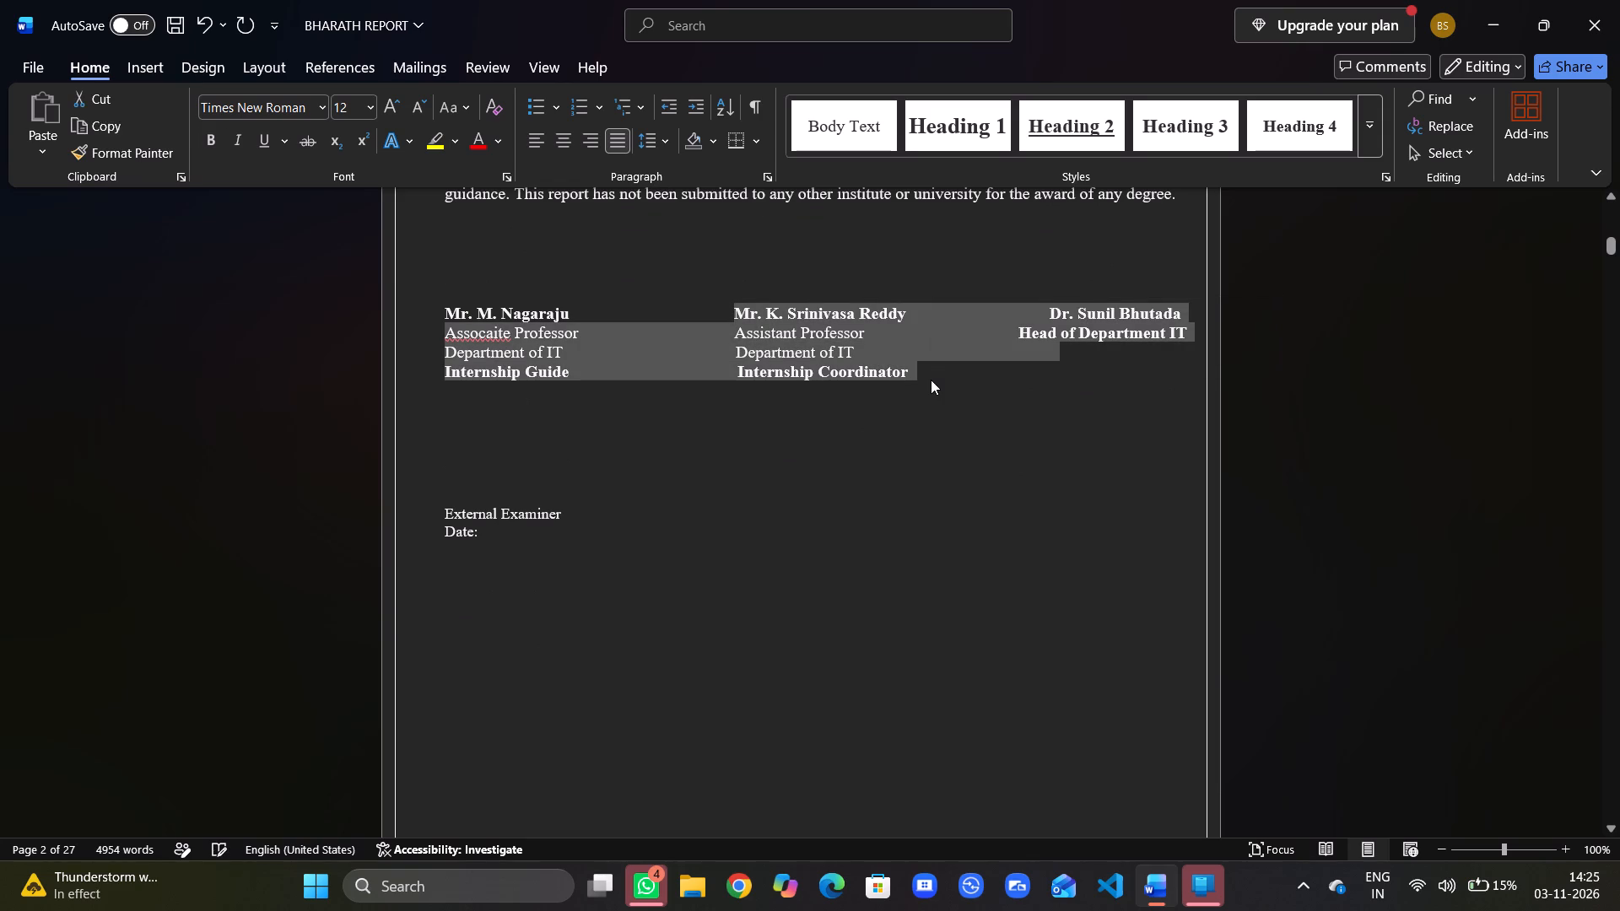
click(931, 380)
drag(733, 315, 760, 308)
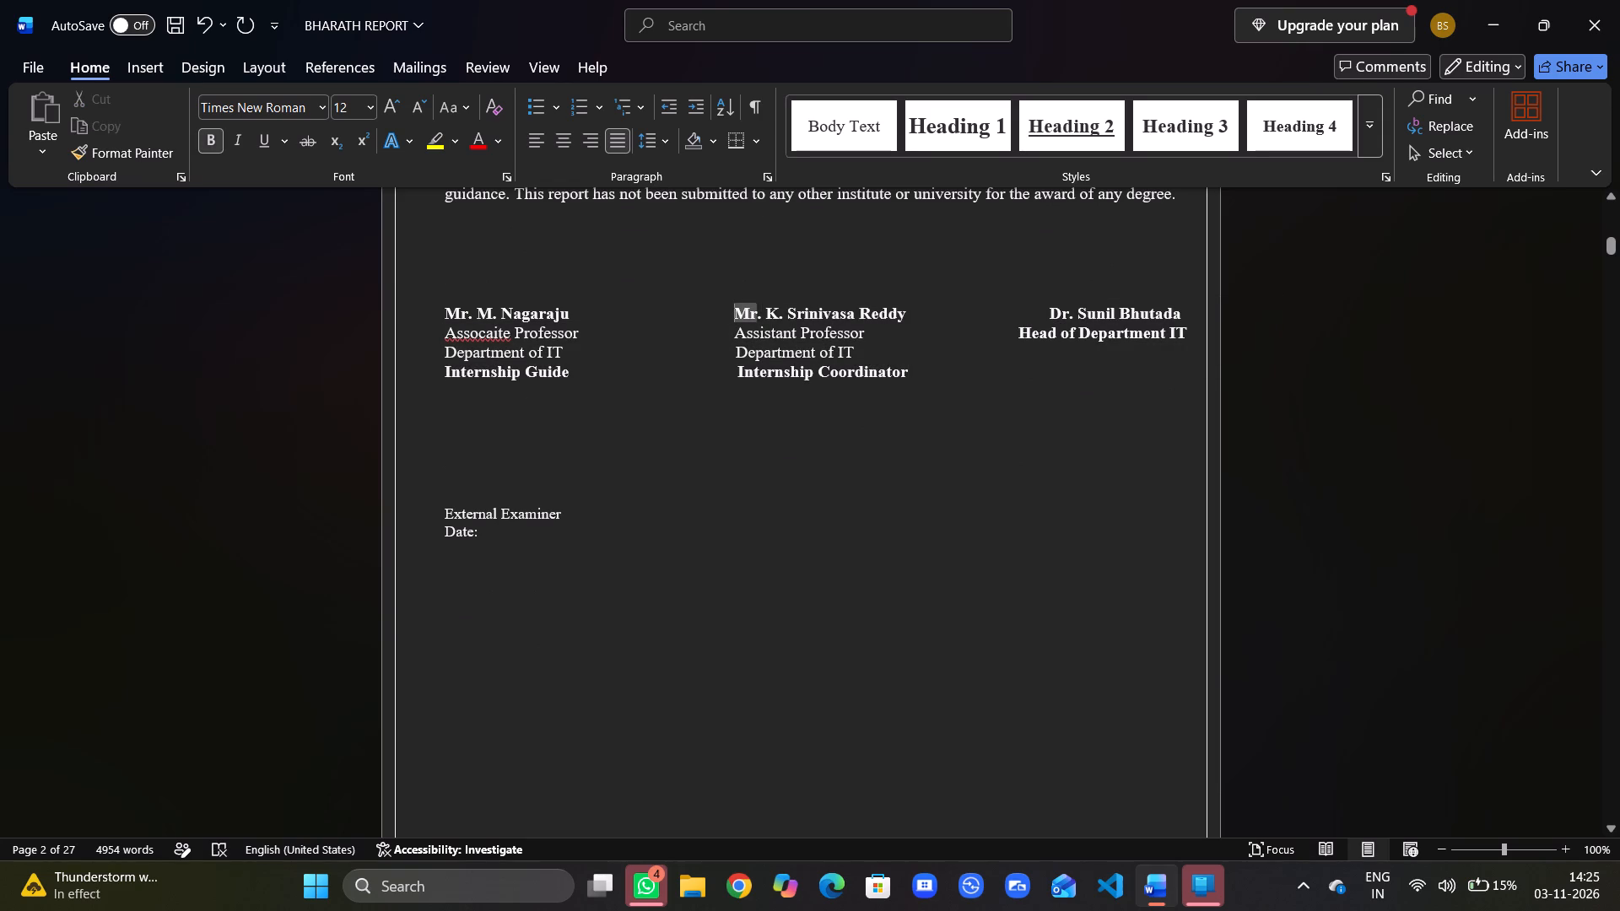
drag(760, 308, 891, 313)
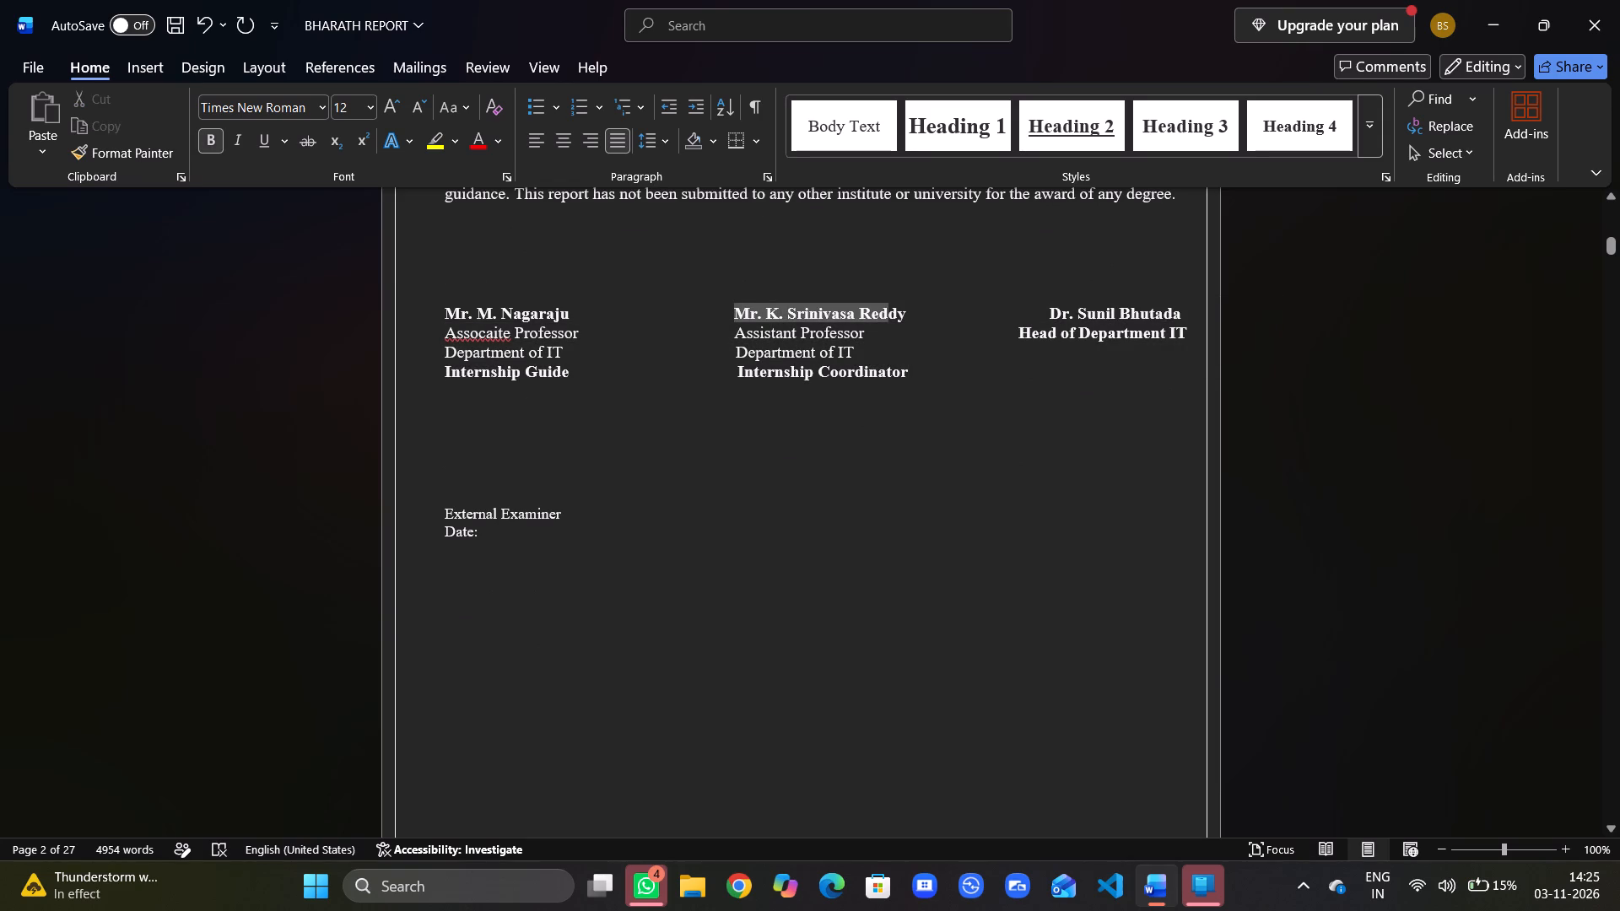
drag(891, 313, 897, 315)
drag(897, 315, 905, 315)
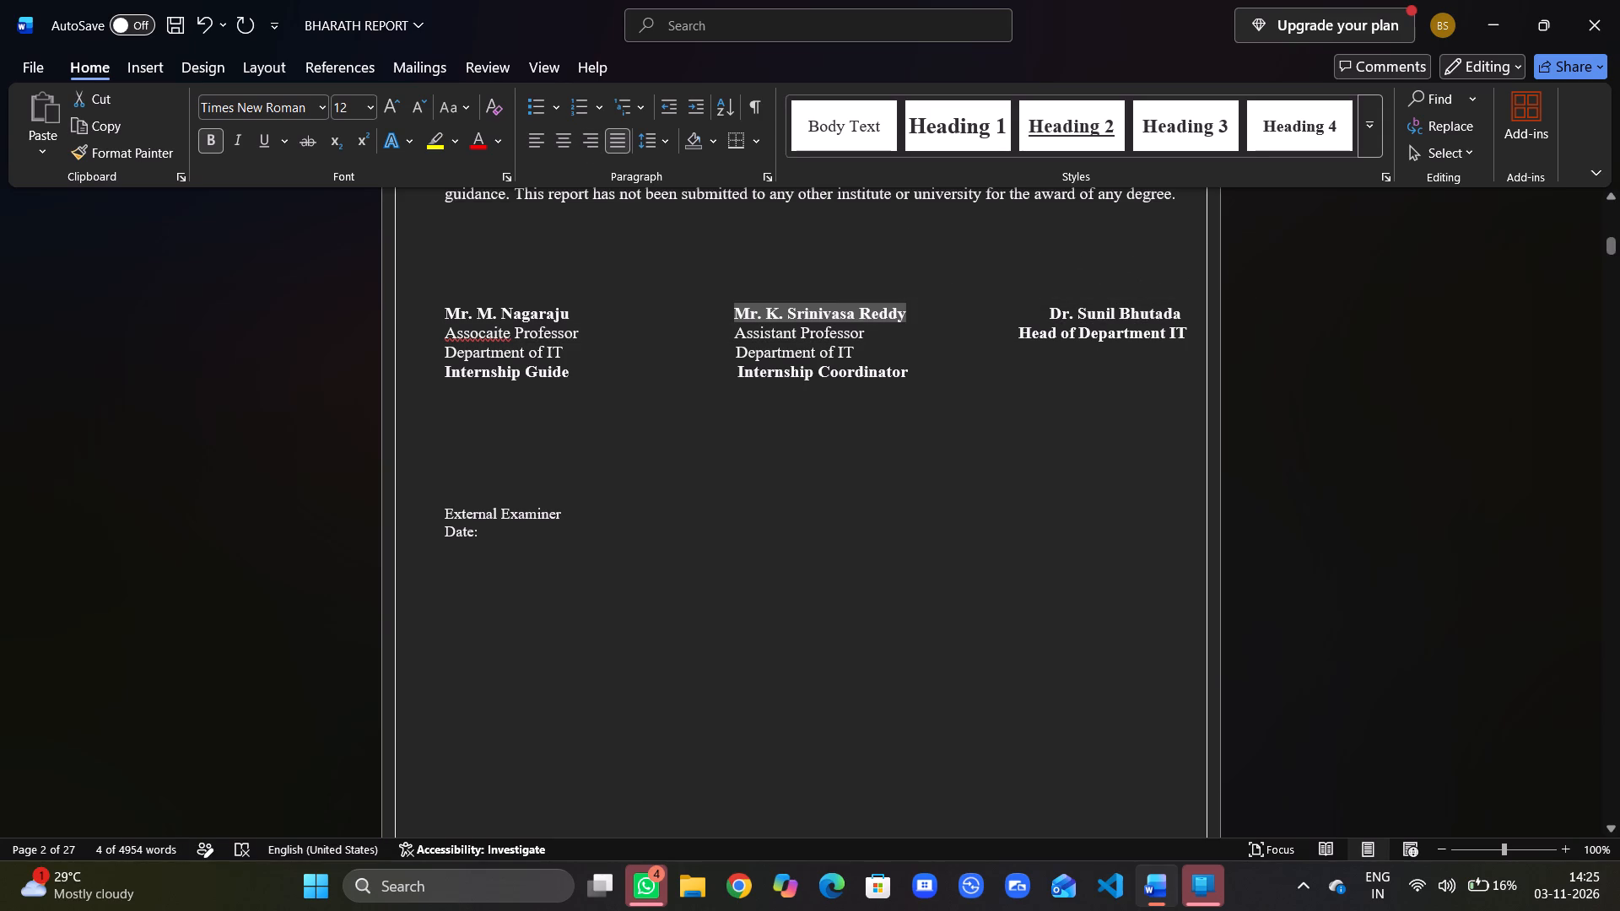
drag(736, 337, 768, 329)
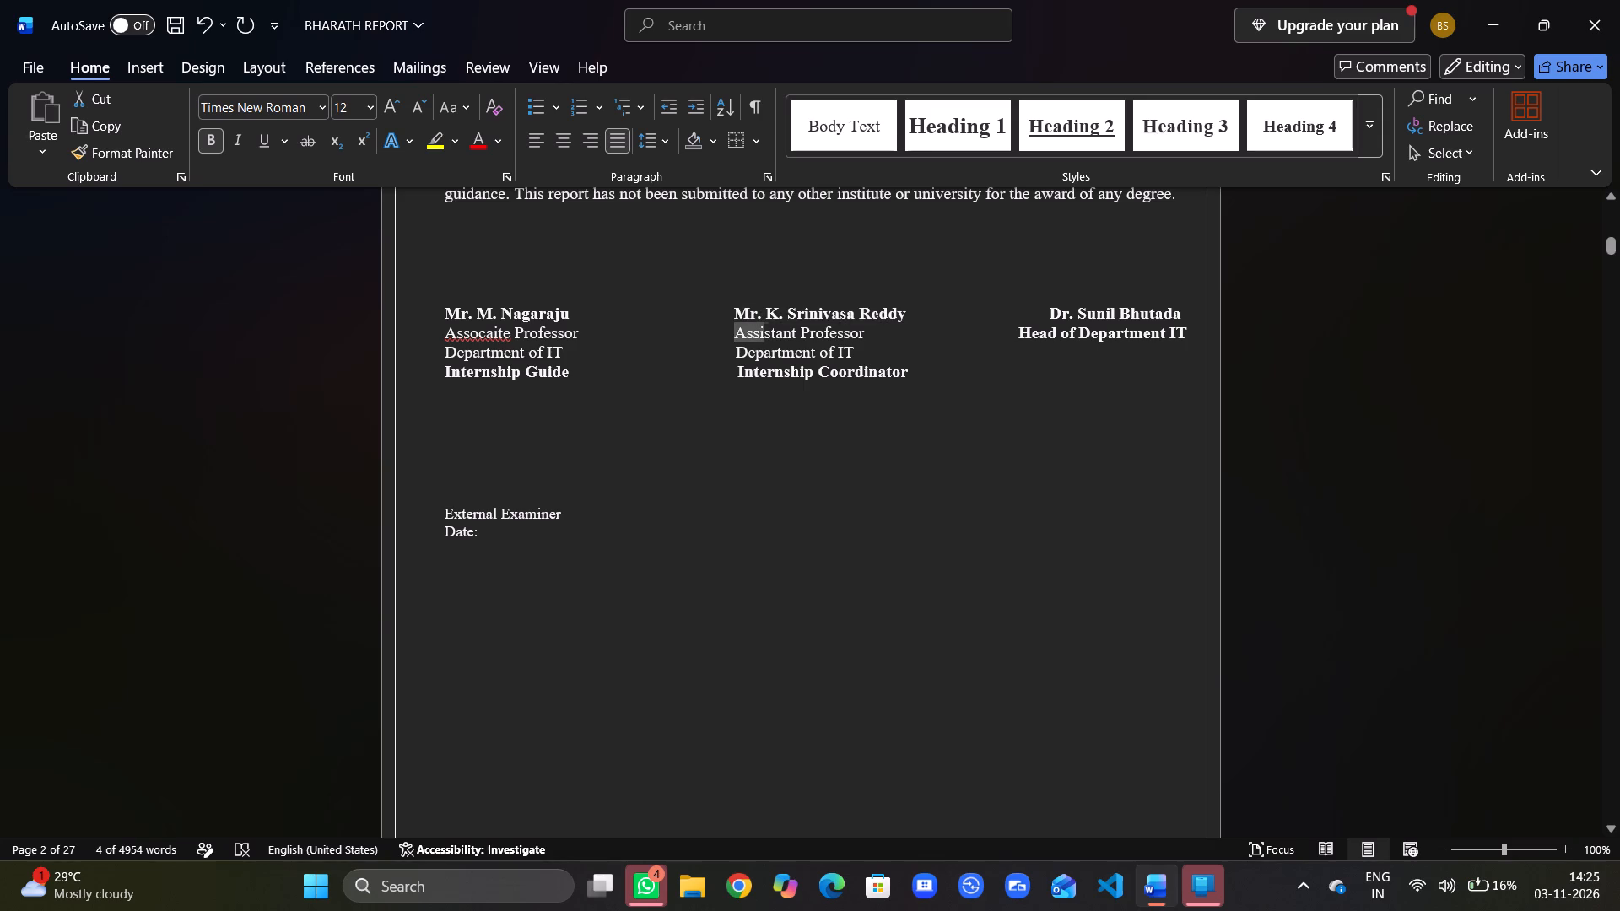
drag(768, 329, 849, 337)
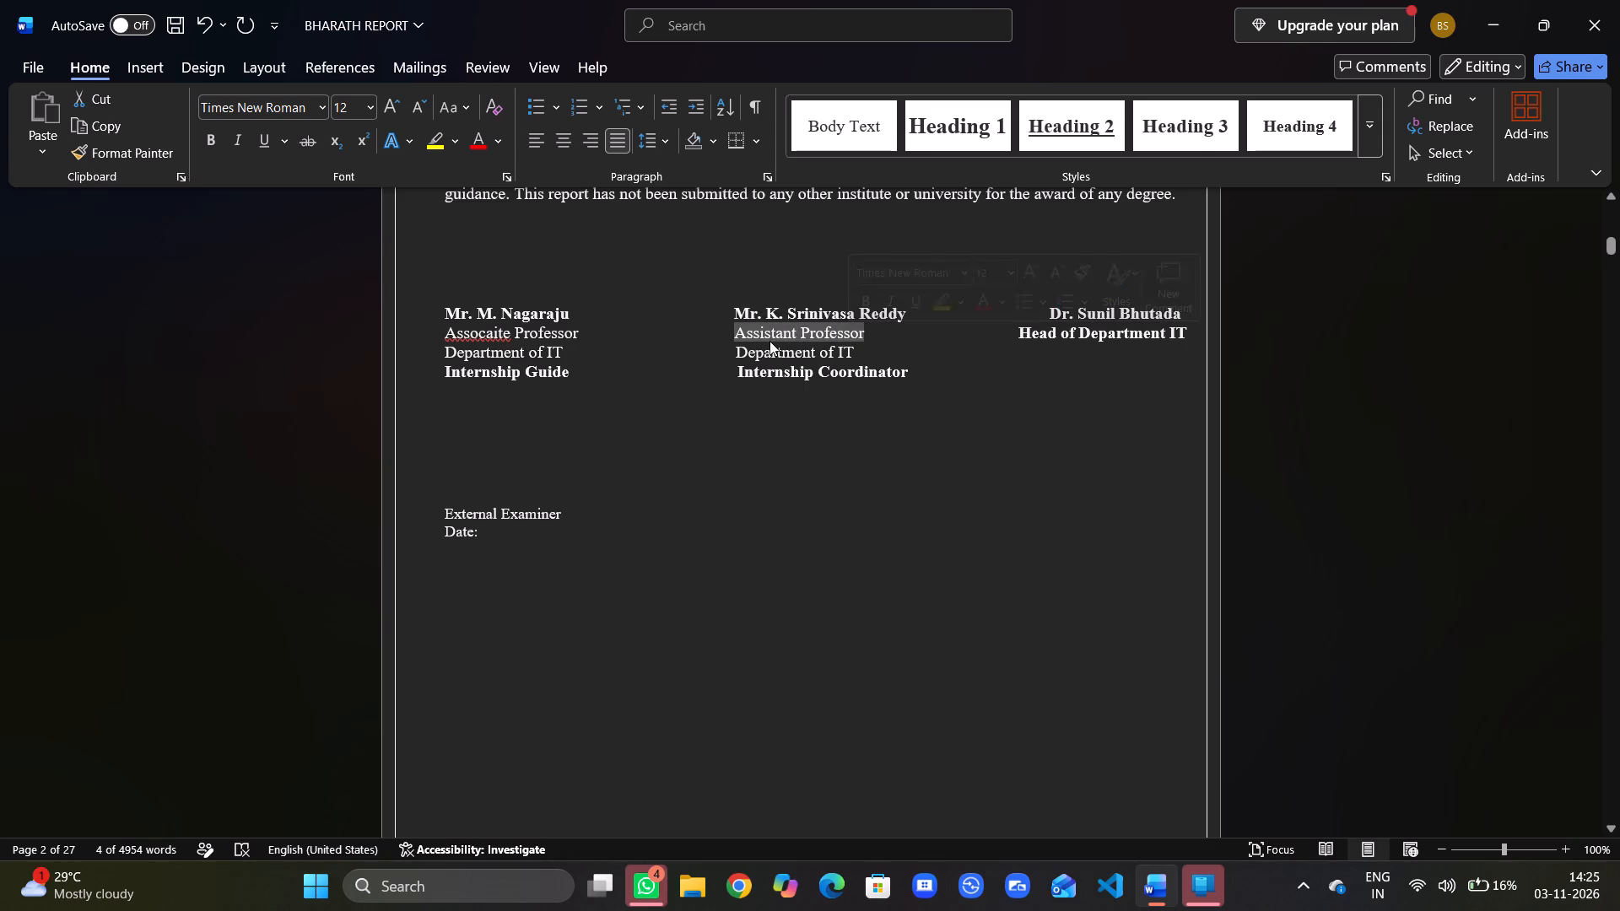
drag(739, 353, 826, 351)
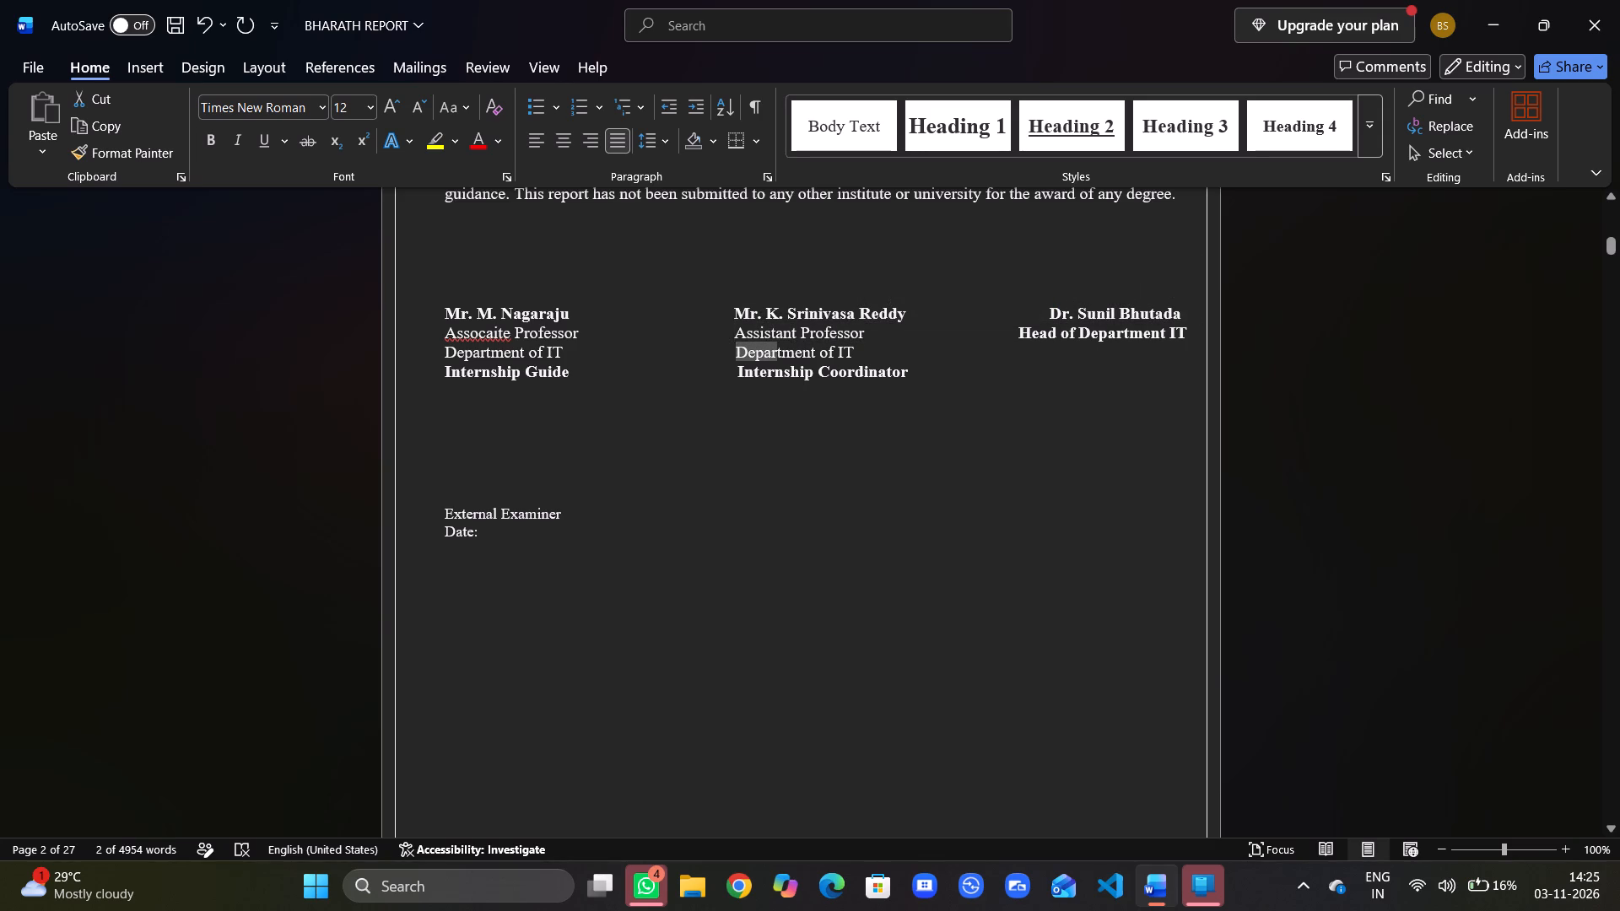
drag(826, 351, 845, 352)
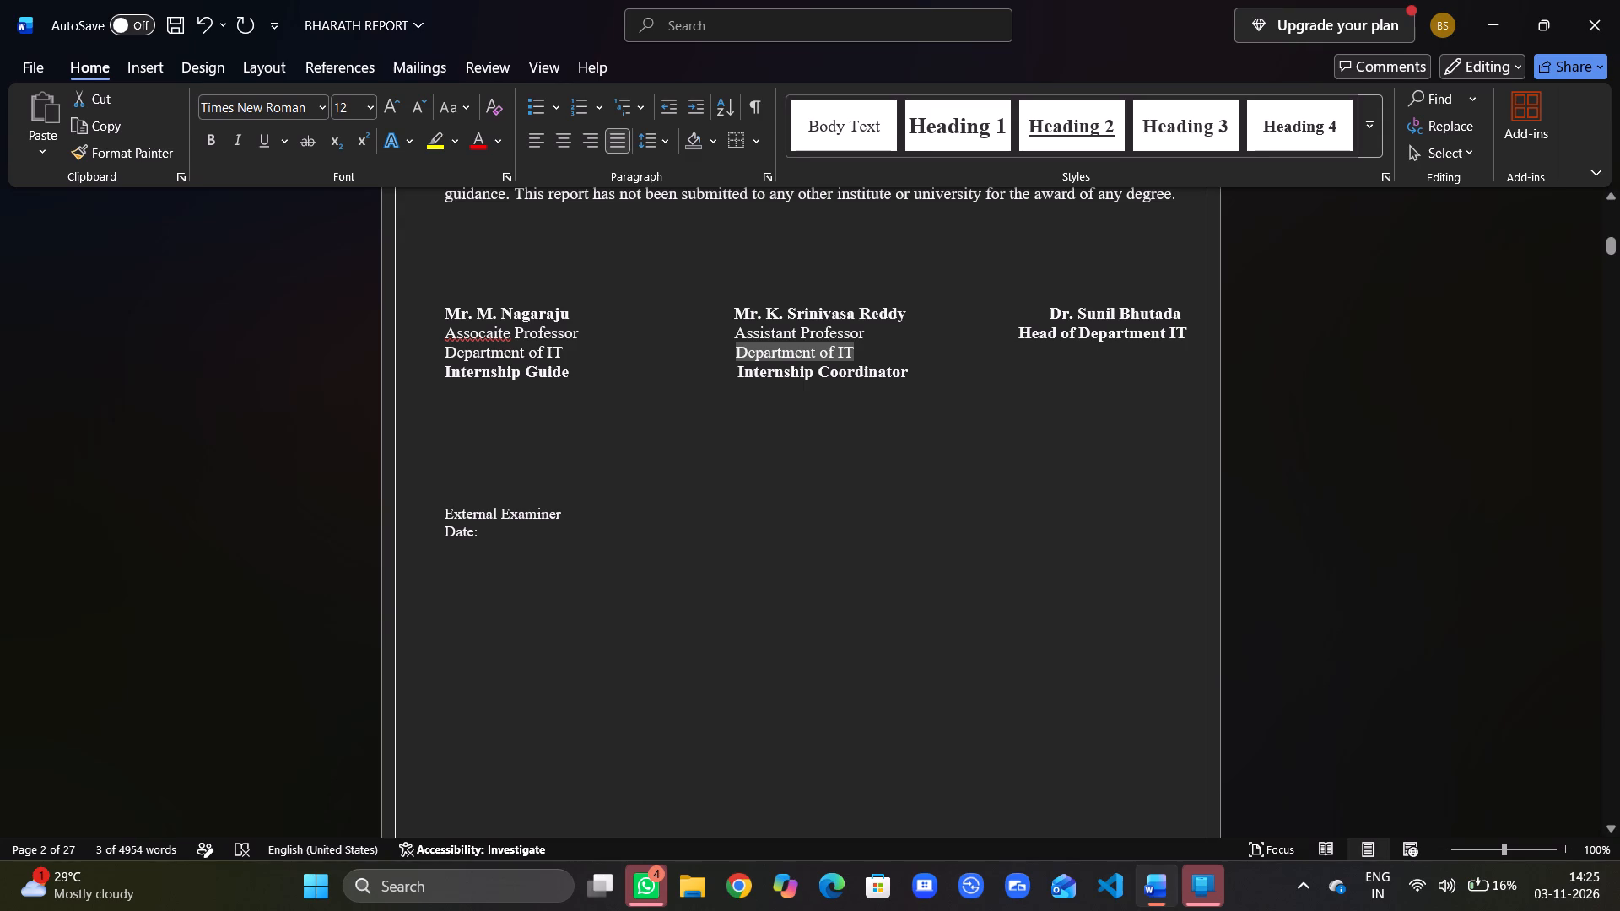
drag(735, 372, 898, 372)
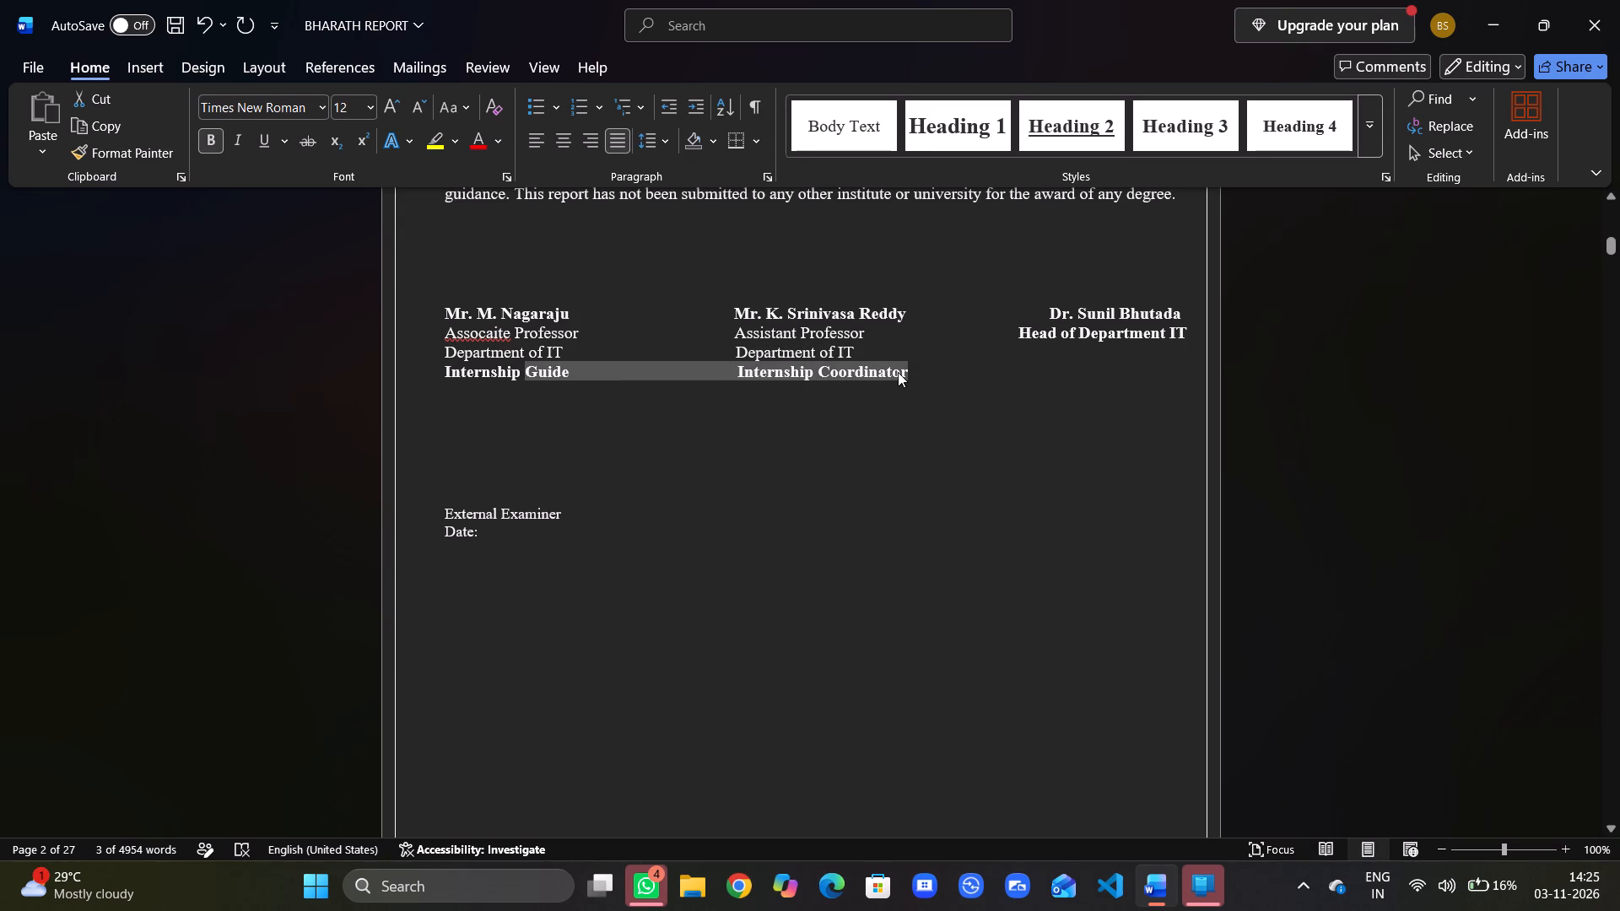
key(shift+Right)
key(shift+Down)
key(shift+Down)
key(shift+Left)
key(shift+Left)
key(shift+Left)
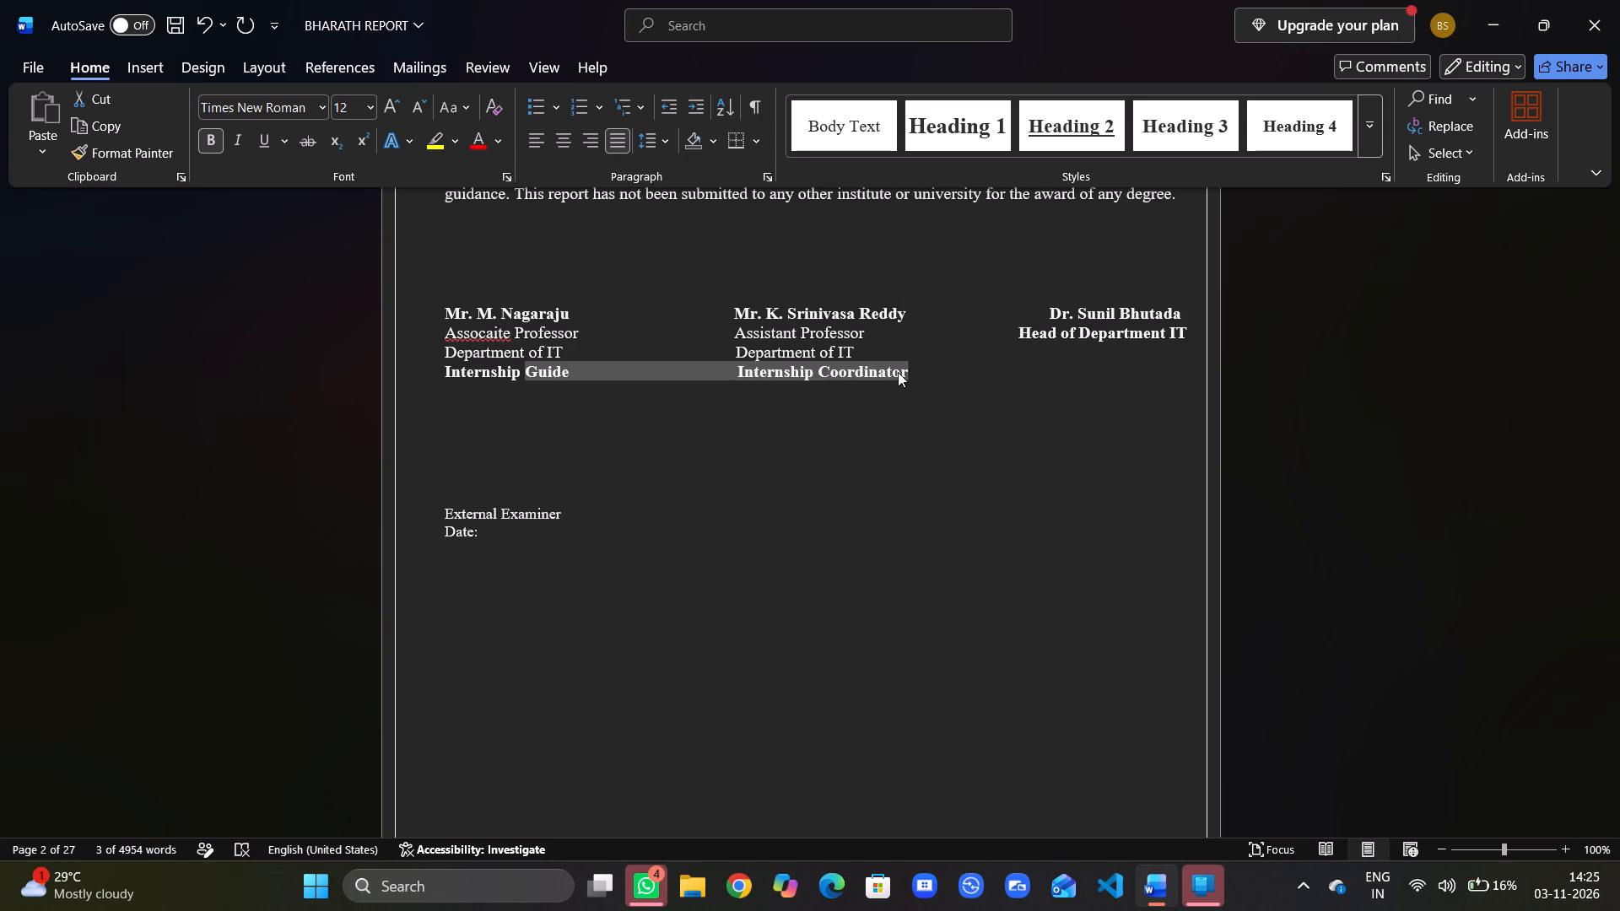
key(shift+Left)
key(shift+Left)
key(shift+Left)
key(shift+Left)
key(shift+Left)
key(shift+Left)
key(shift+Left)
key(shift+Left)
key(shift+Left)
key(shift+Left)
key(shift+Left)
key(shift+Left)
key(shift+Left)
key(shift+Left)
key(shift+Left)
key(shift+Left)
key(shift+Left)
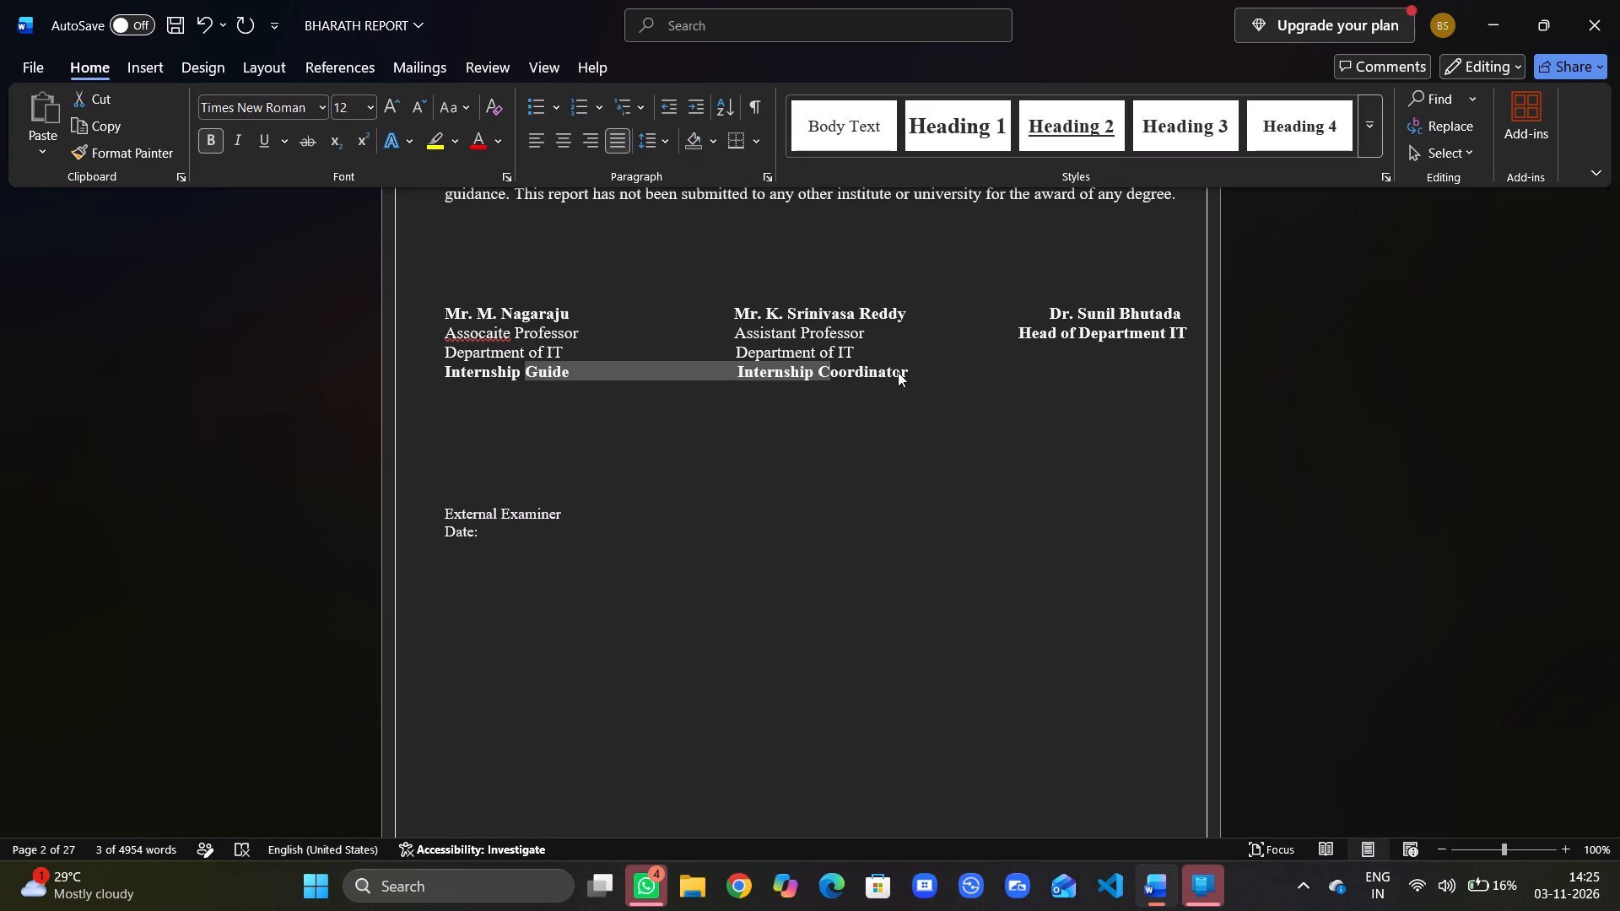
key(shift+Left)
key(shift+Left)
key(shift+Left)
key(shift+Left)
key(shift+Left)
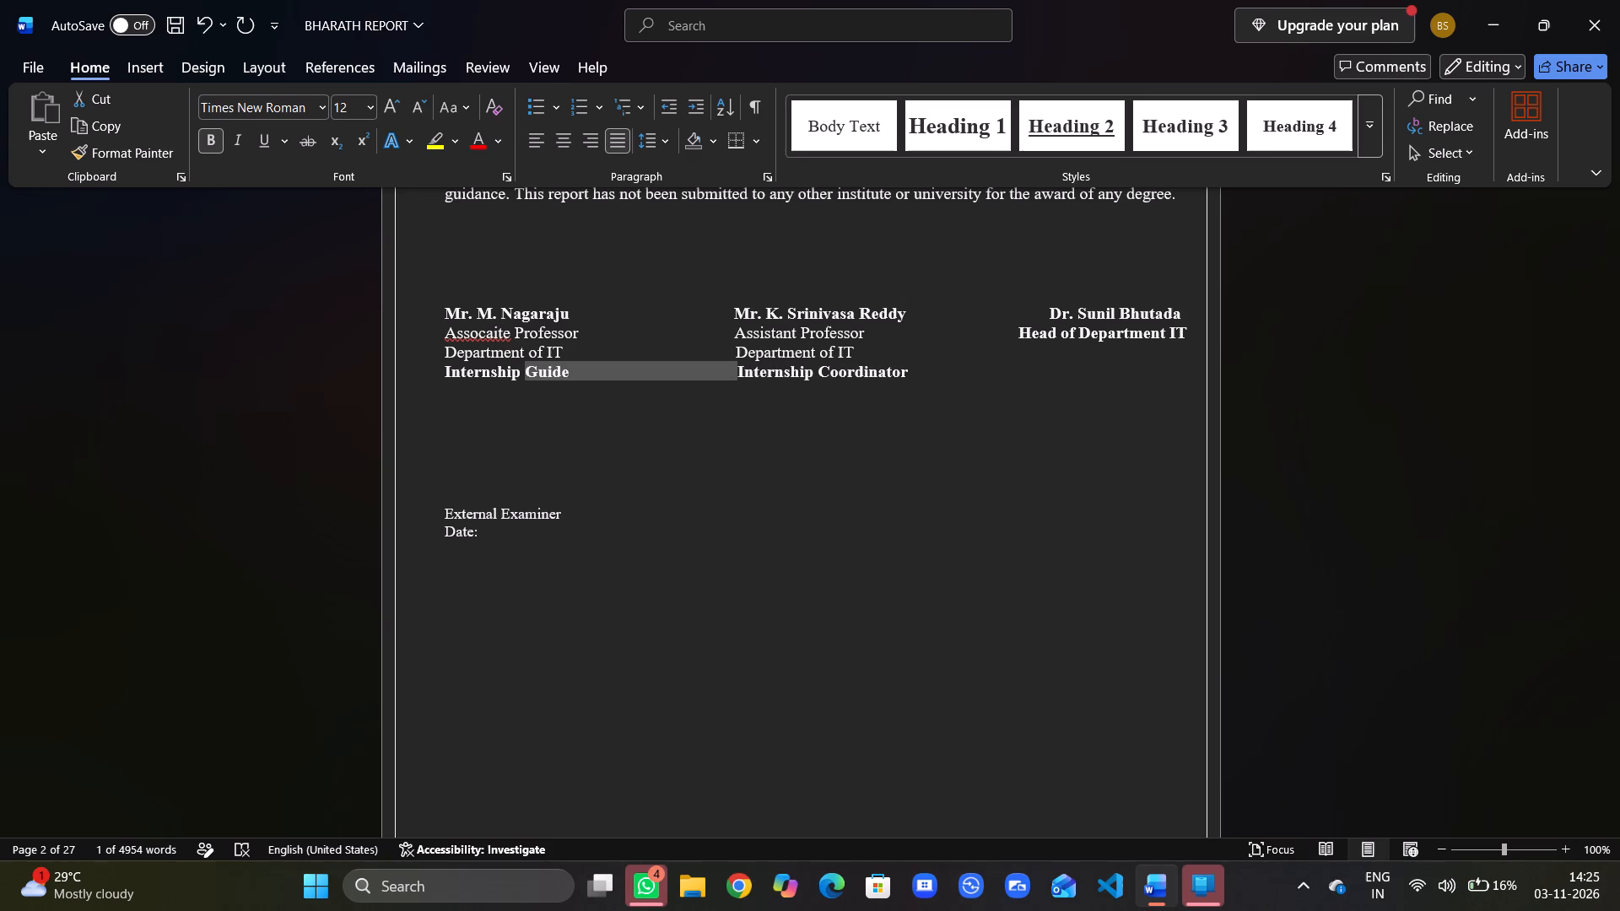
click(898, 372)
Review the pages following the certificate through the Acknowledgement page.
scroll(745, 375, down, 4)
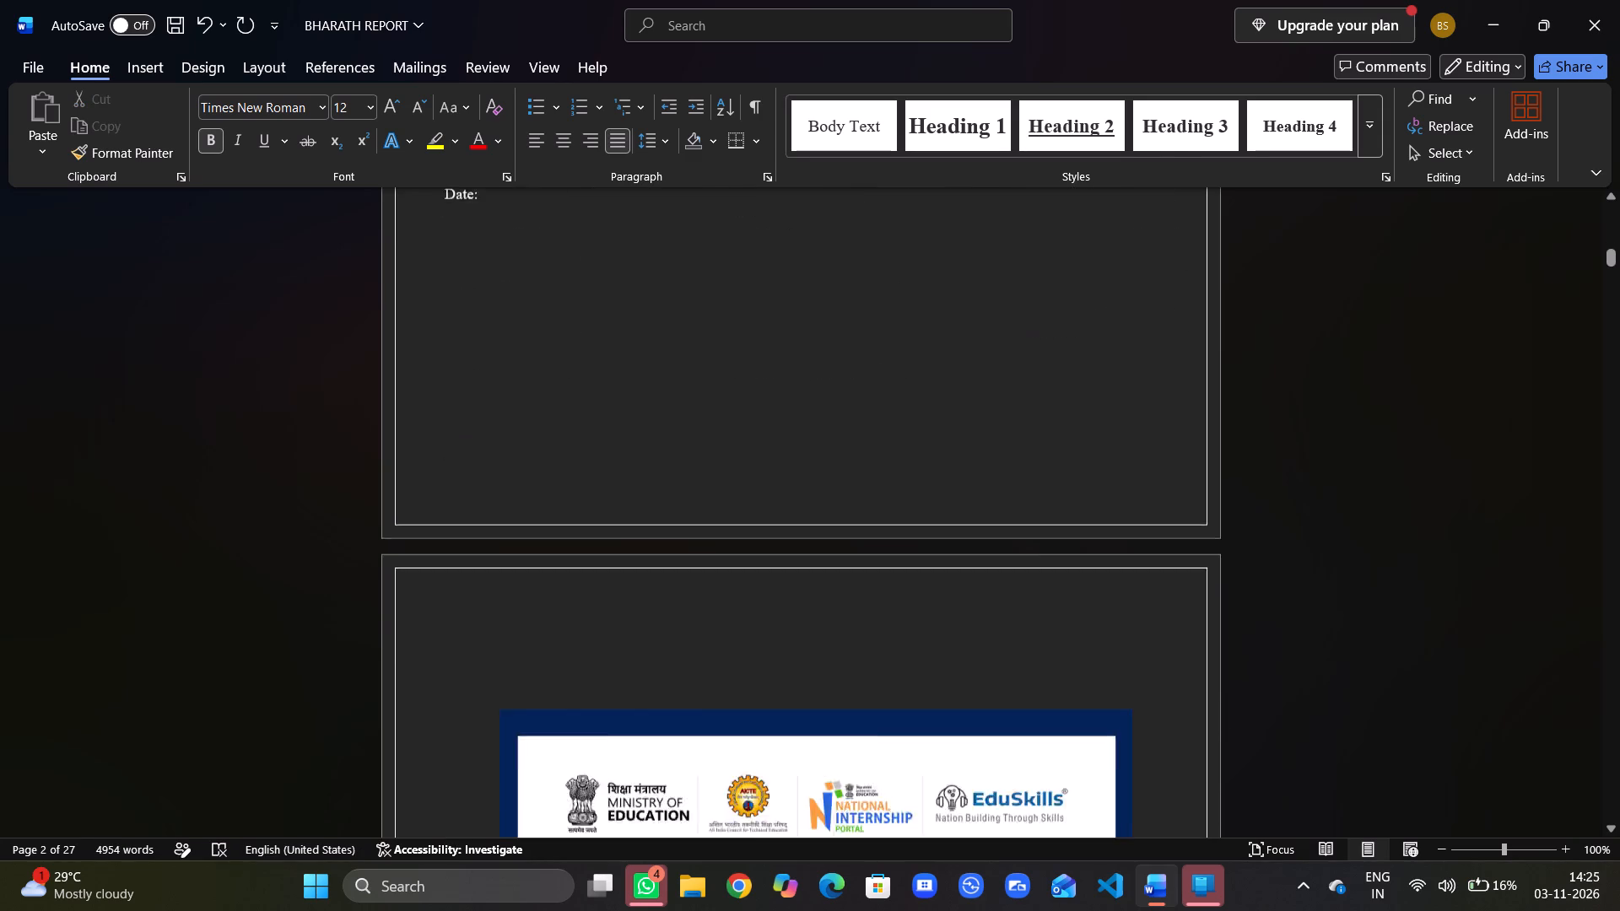
scroll(745, 375, down, 8)
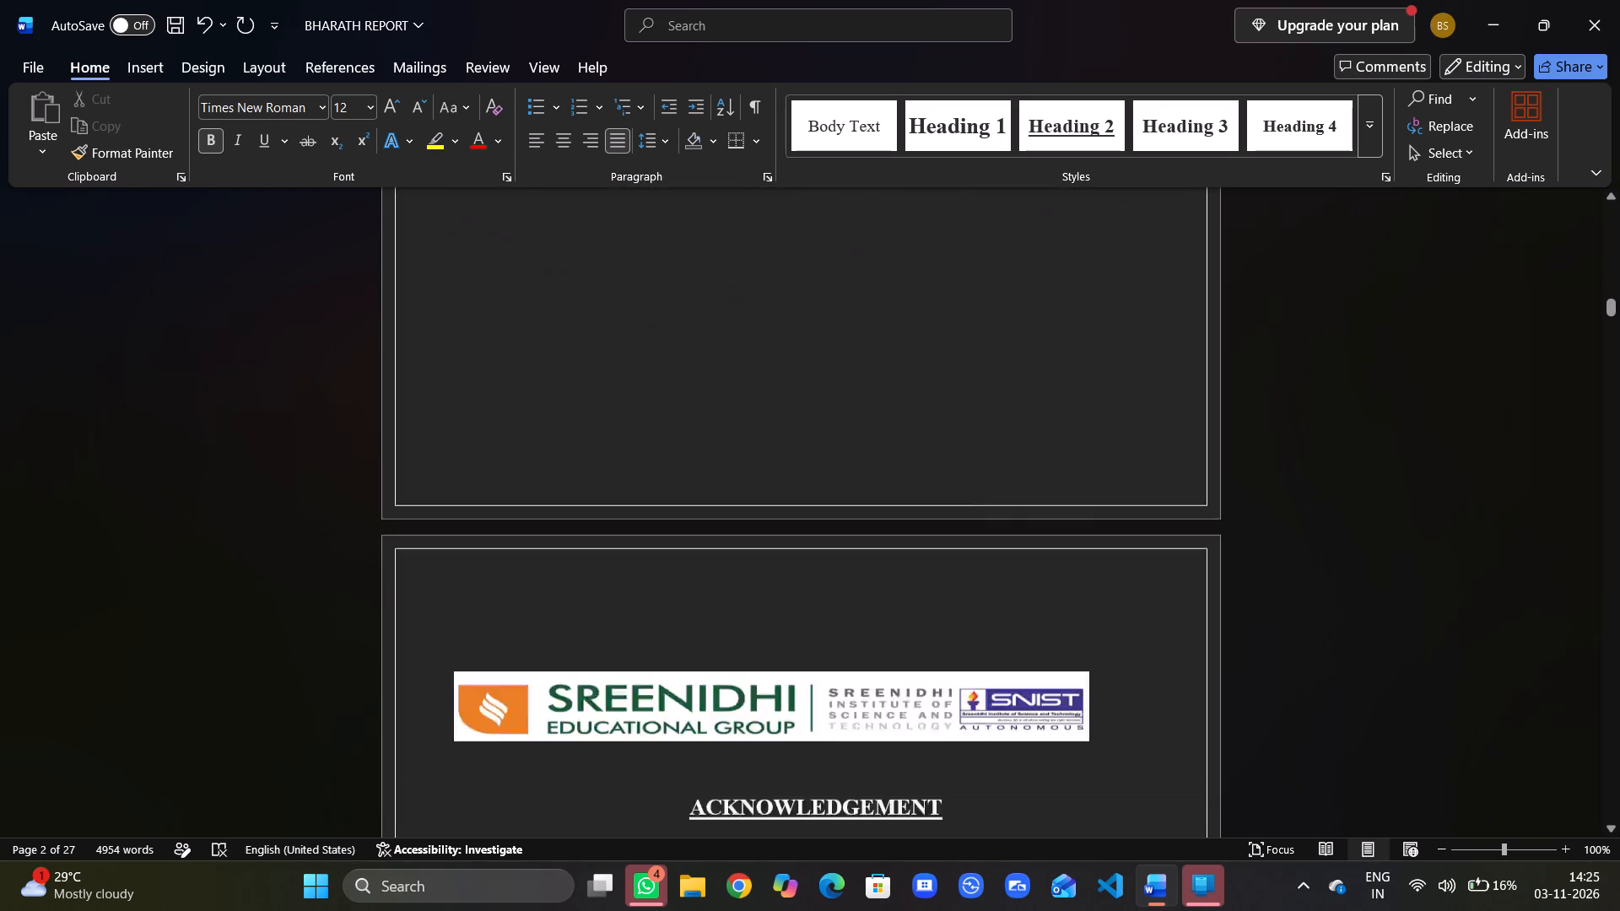
scroll(745, 375, down, 1)
scroll(745, 375, up, 2)
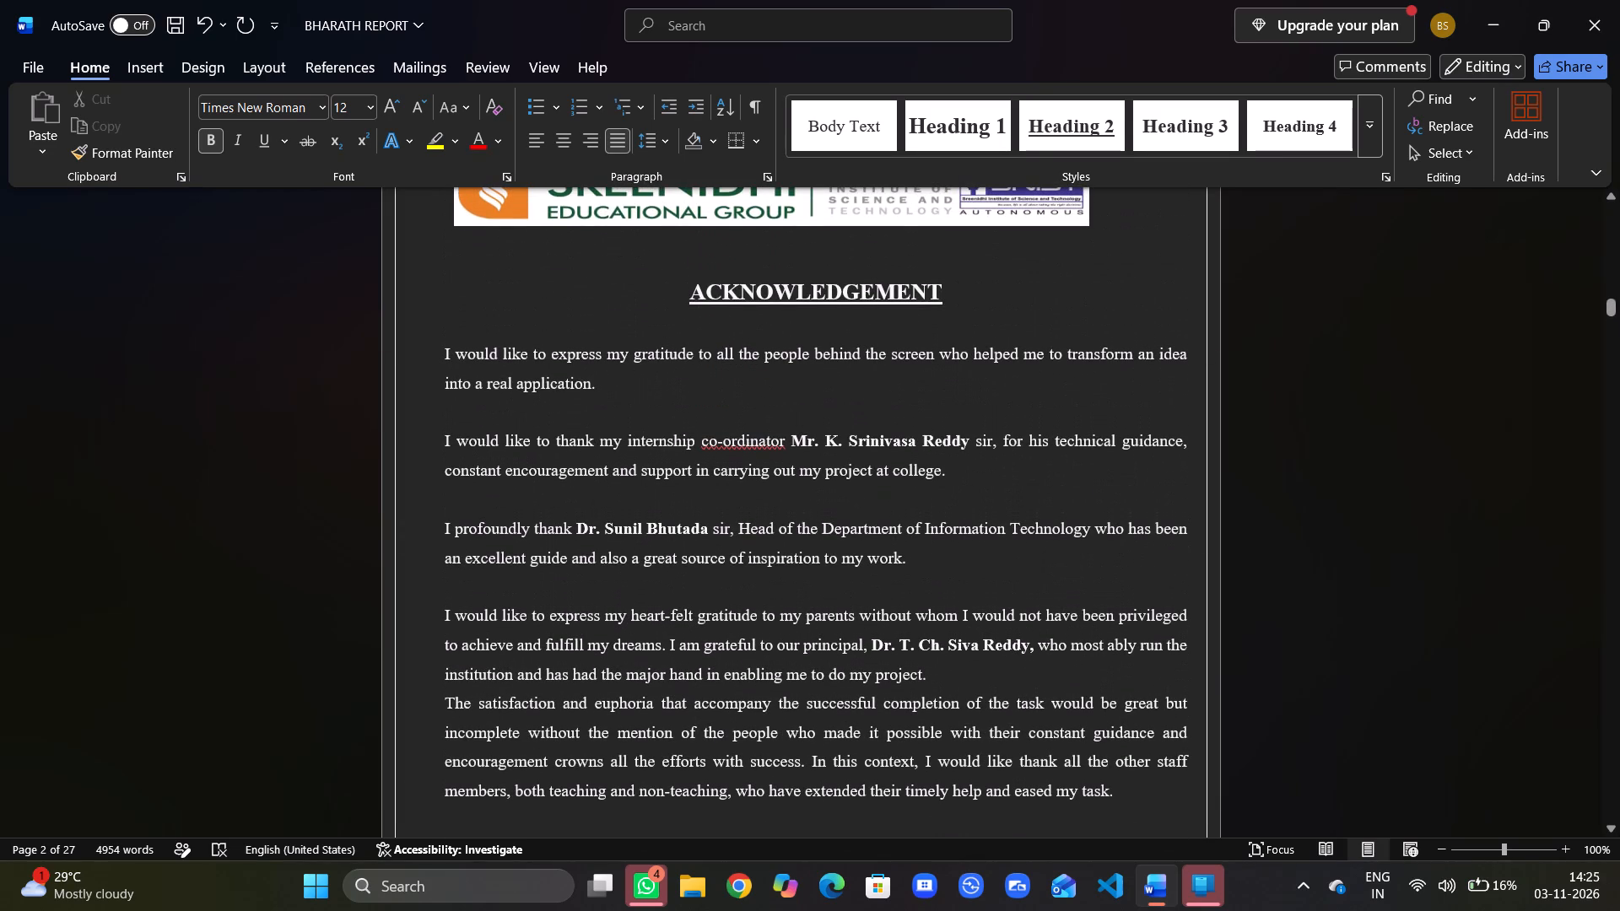
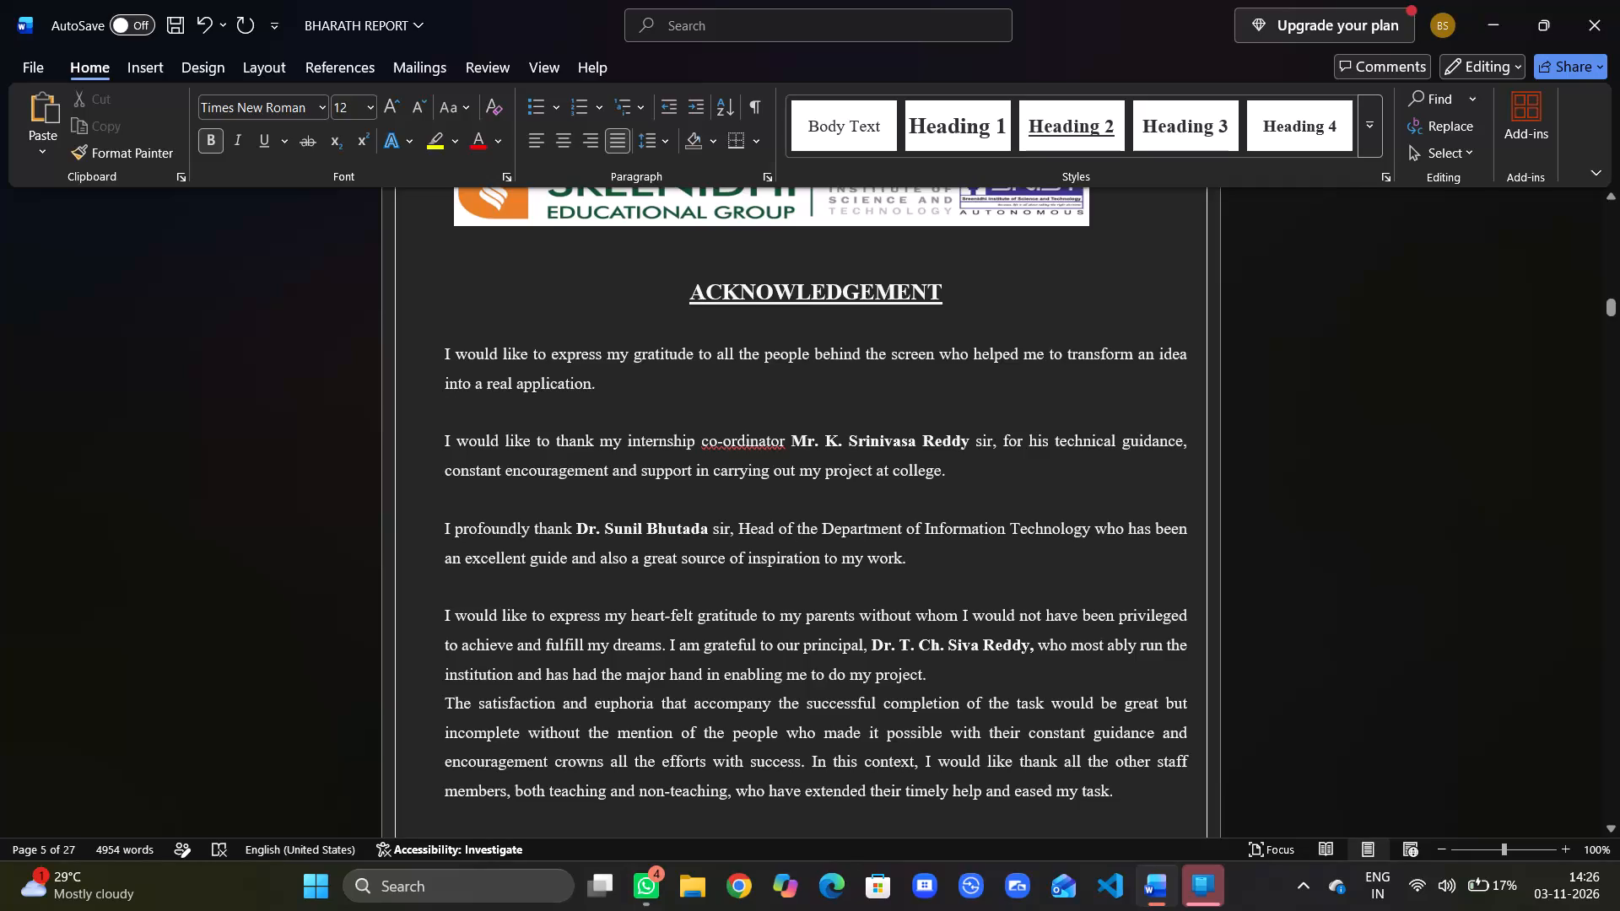
Add a new paragraph after the Acknowledgement's opening paragraph, set off by a blank line, and paste the copied text there.
click(599, 393)
key(Return)
key(Return)
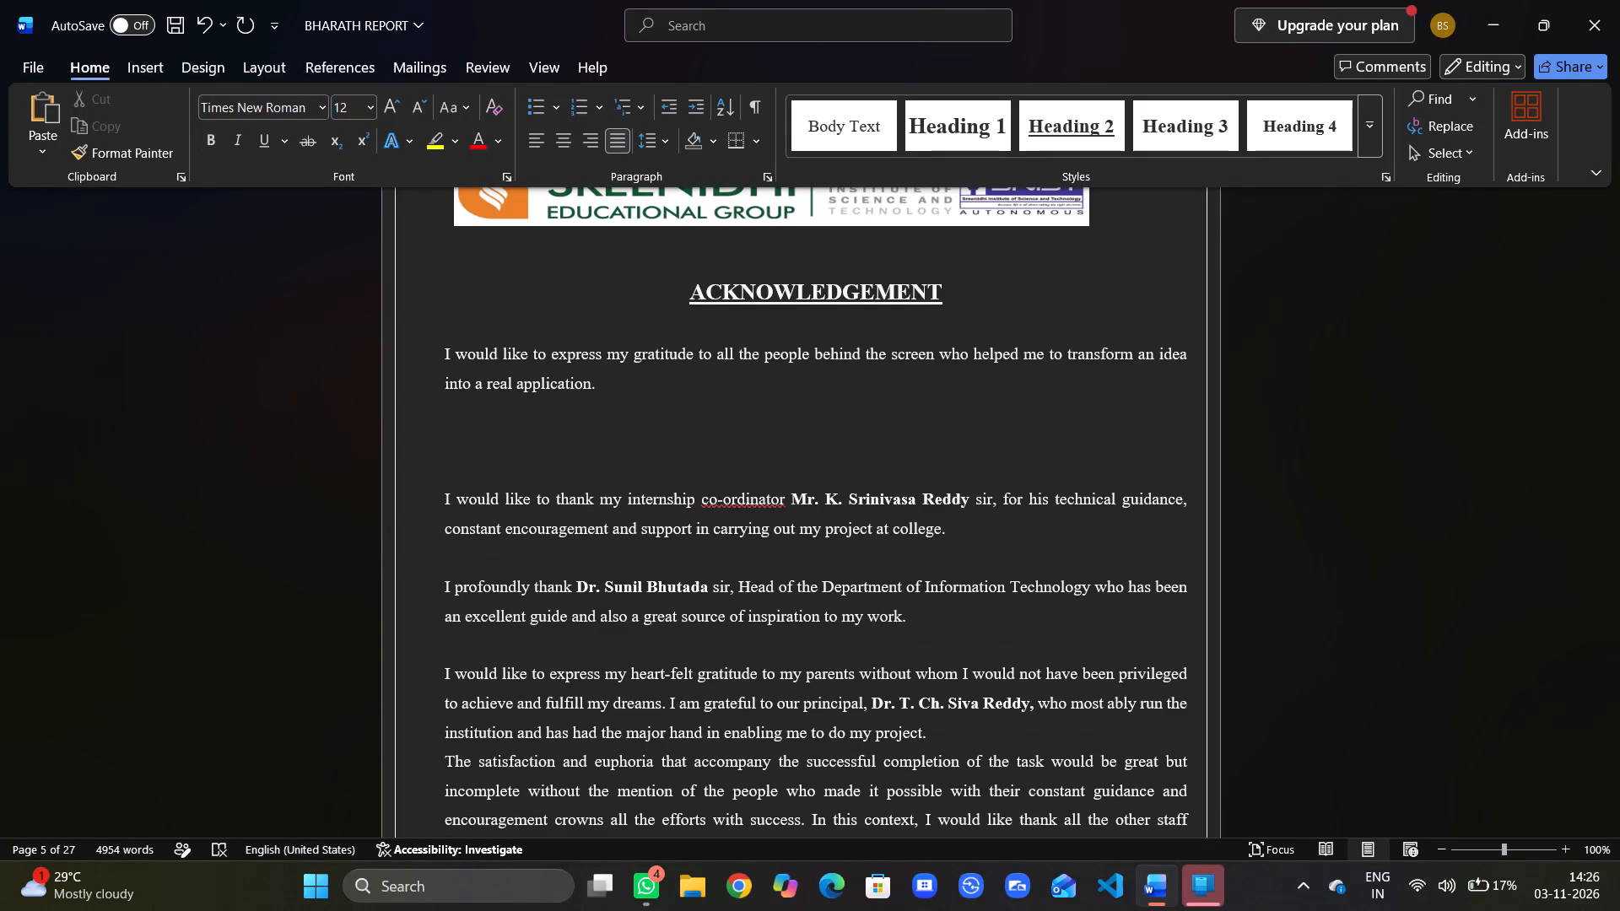
key(shift+v)
key(BackSpace)
key(ctrl+v)
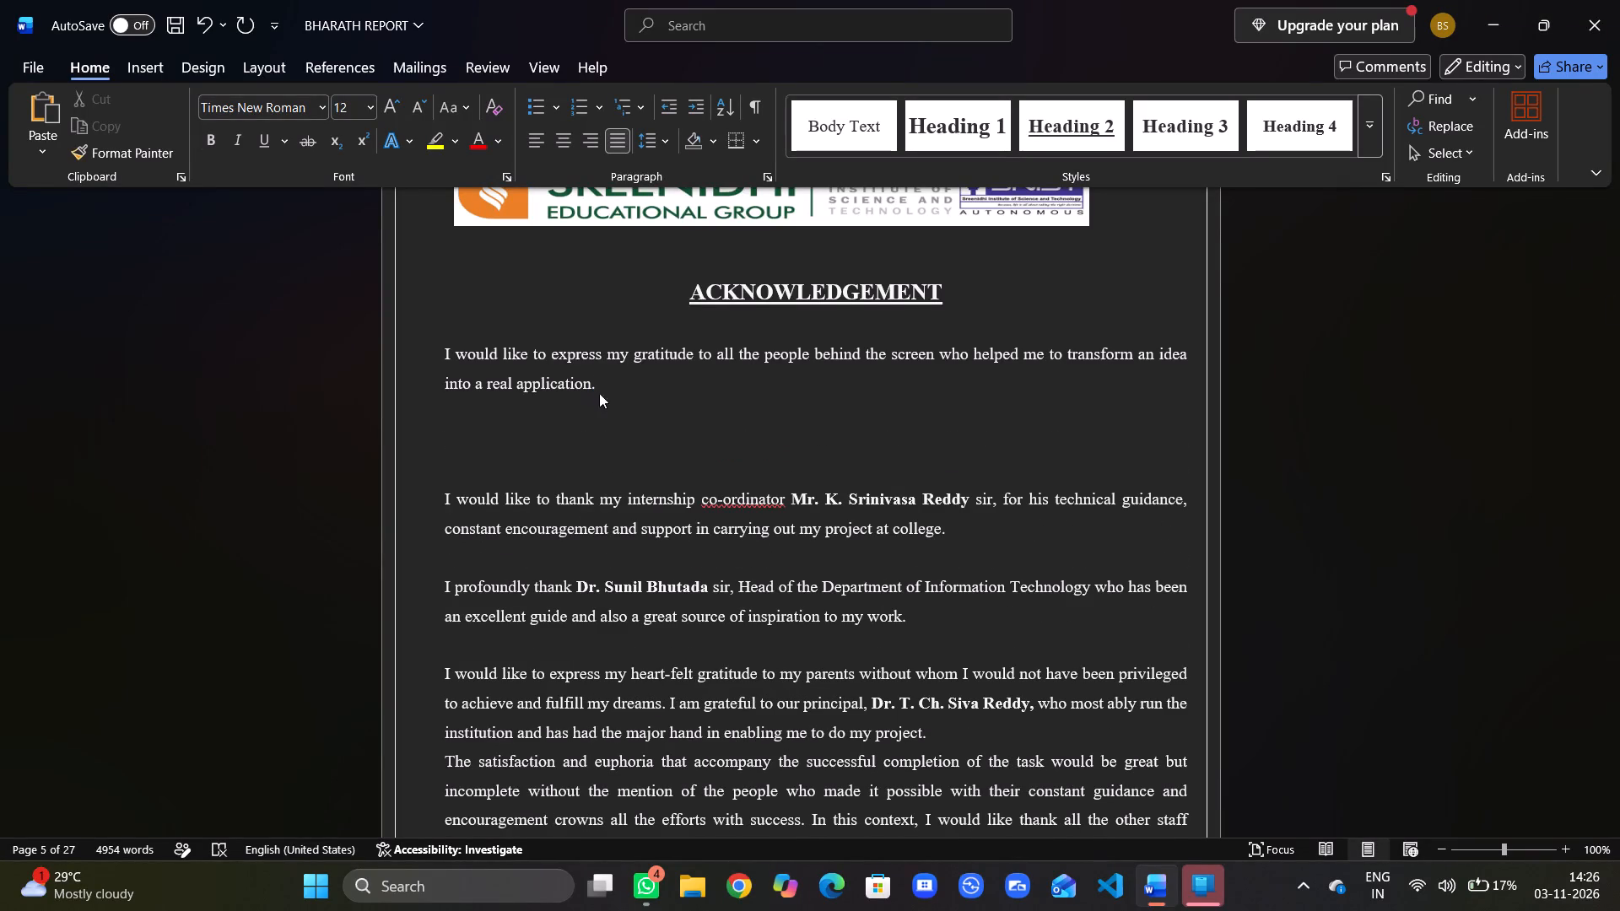
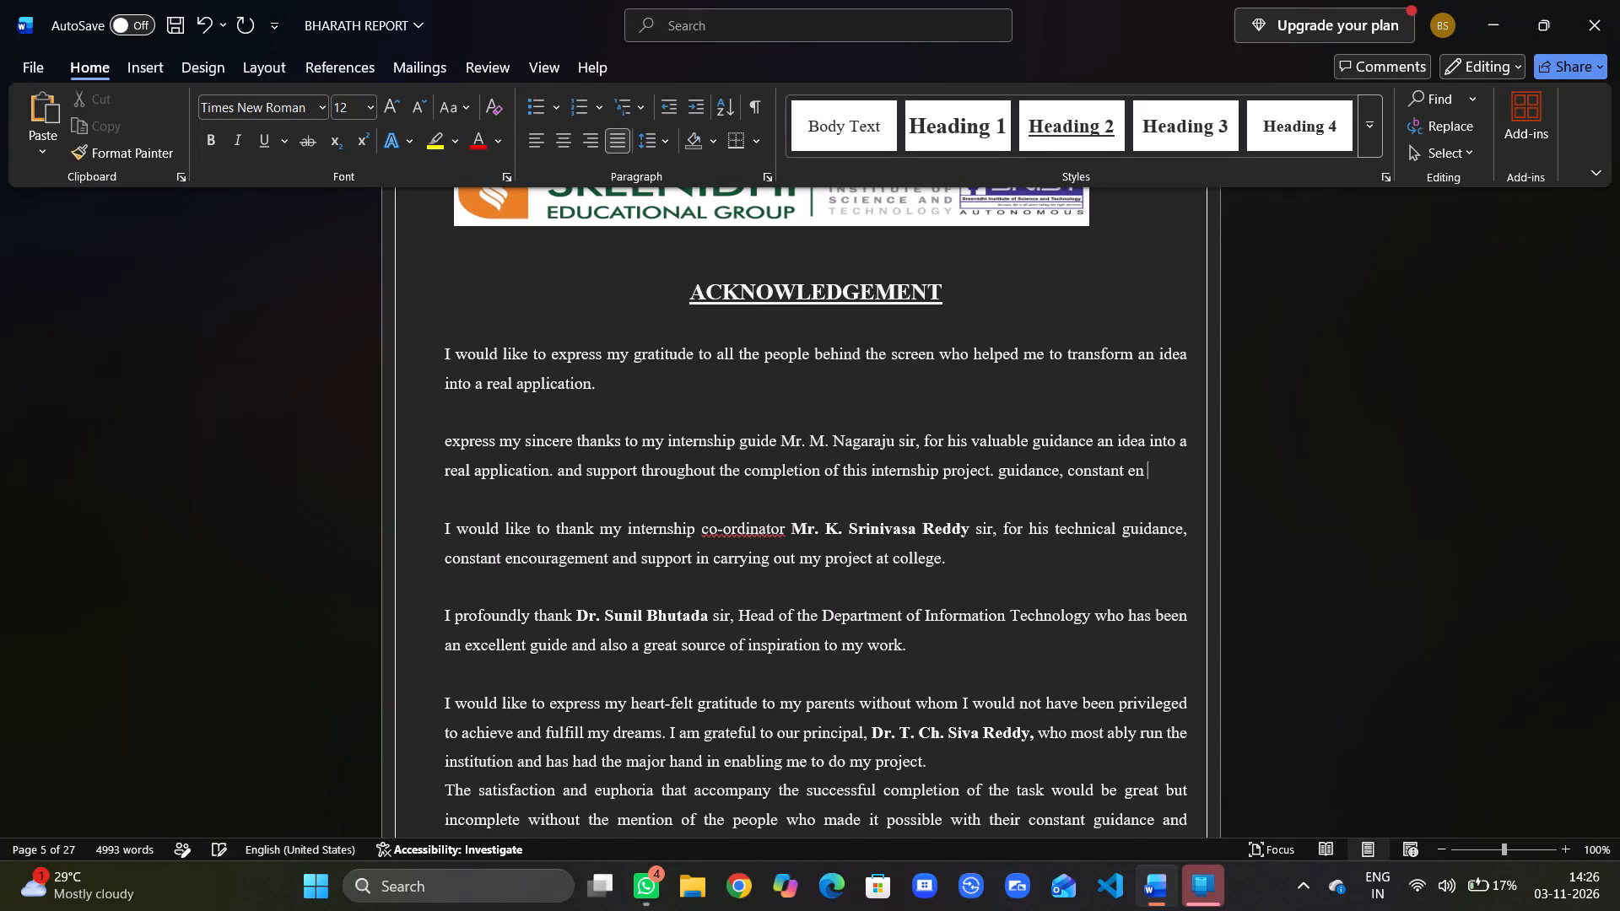
Delete the stray trailing words "guidance, constant en" so the new Acknowledgement paragraph ends at "completion of this internship project.".
key(BackSpace)
key(BackSpace)
key(BackSpace)
key(BackSpace)
key(BackSpace)
key(BackSpace)
key(BackSpace)
key(BackSpace)
key(BackSpace)
key(BackSpace)
key(BackSpace)
key(BackSpace)
key(BackSpace)
key(BackSpace)
key(BackSpace)
key(BackSpace)
key(BackSpace)
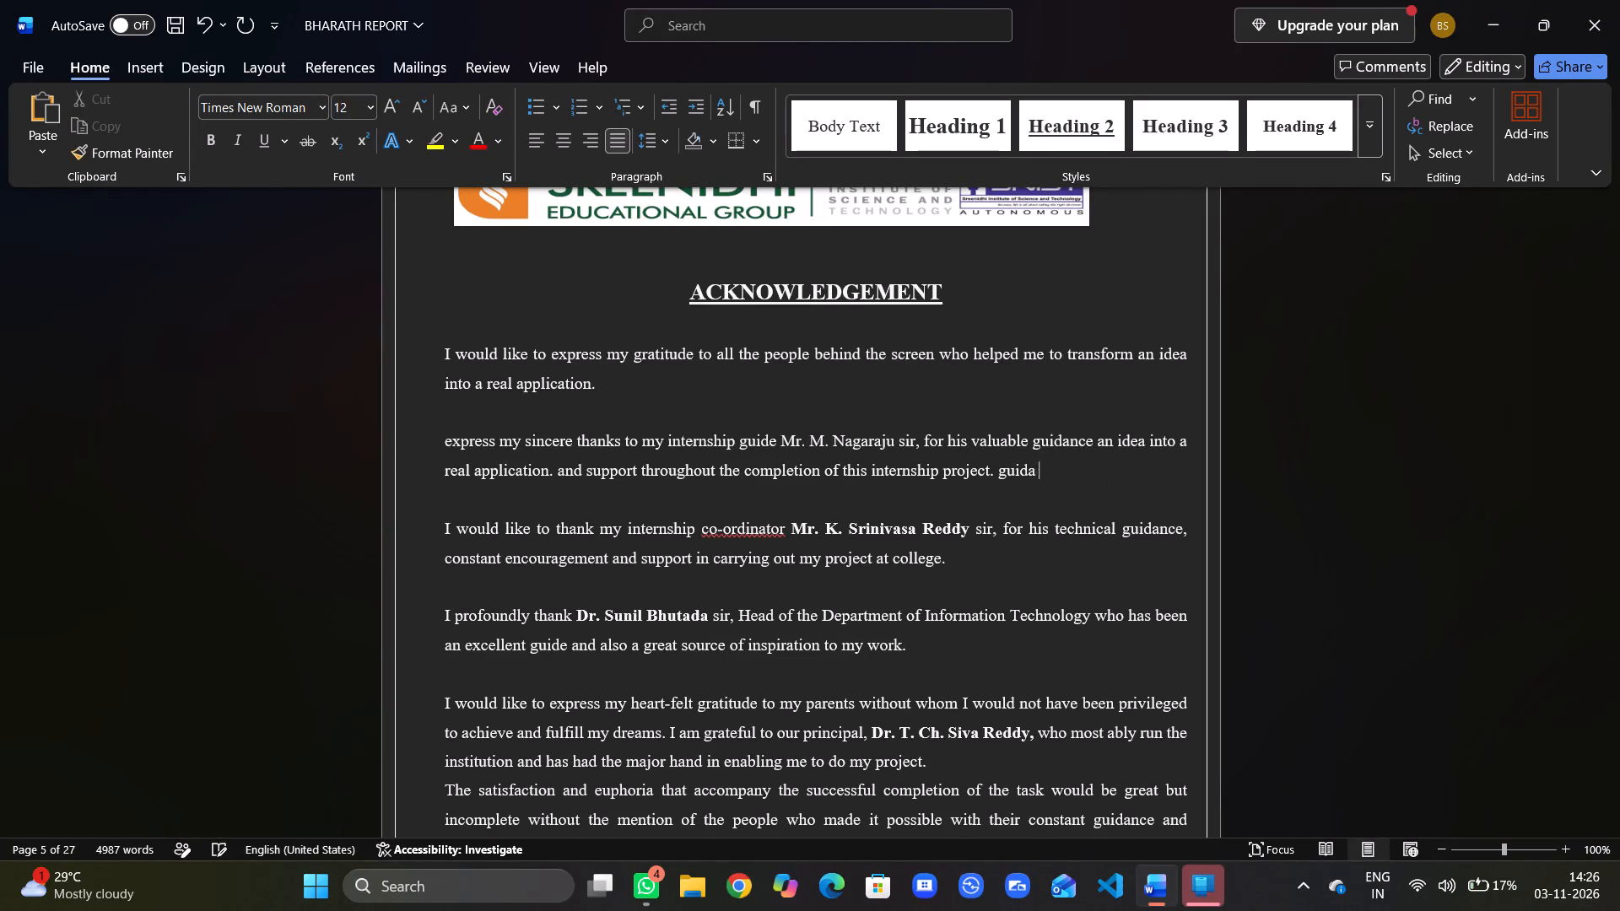
key(BackSpace)
key(BackSpace)
key(BackSpace)
key(BackSpace)
key(BackSpace)
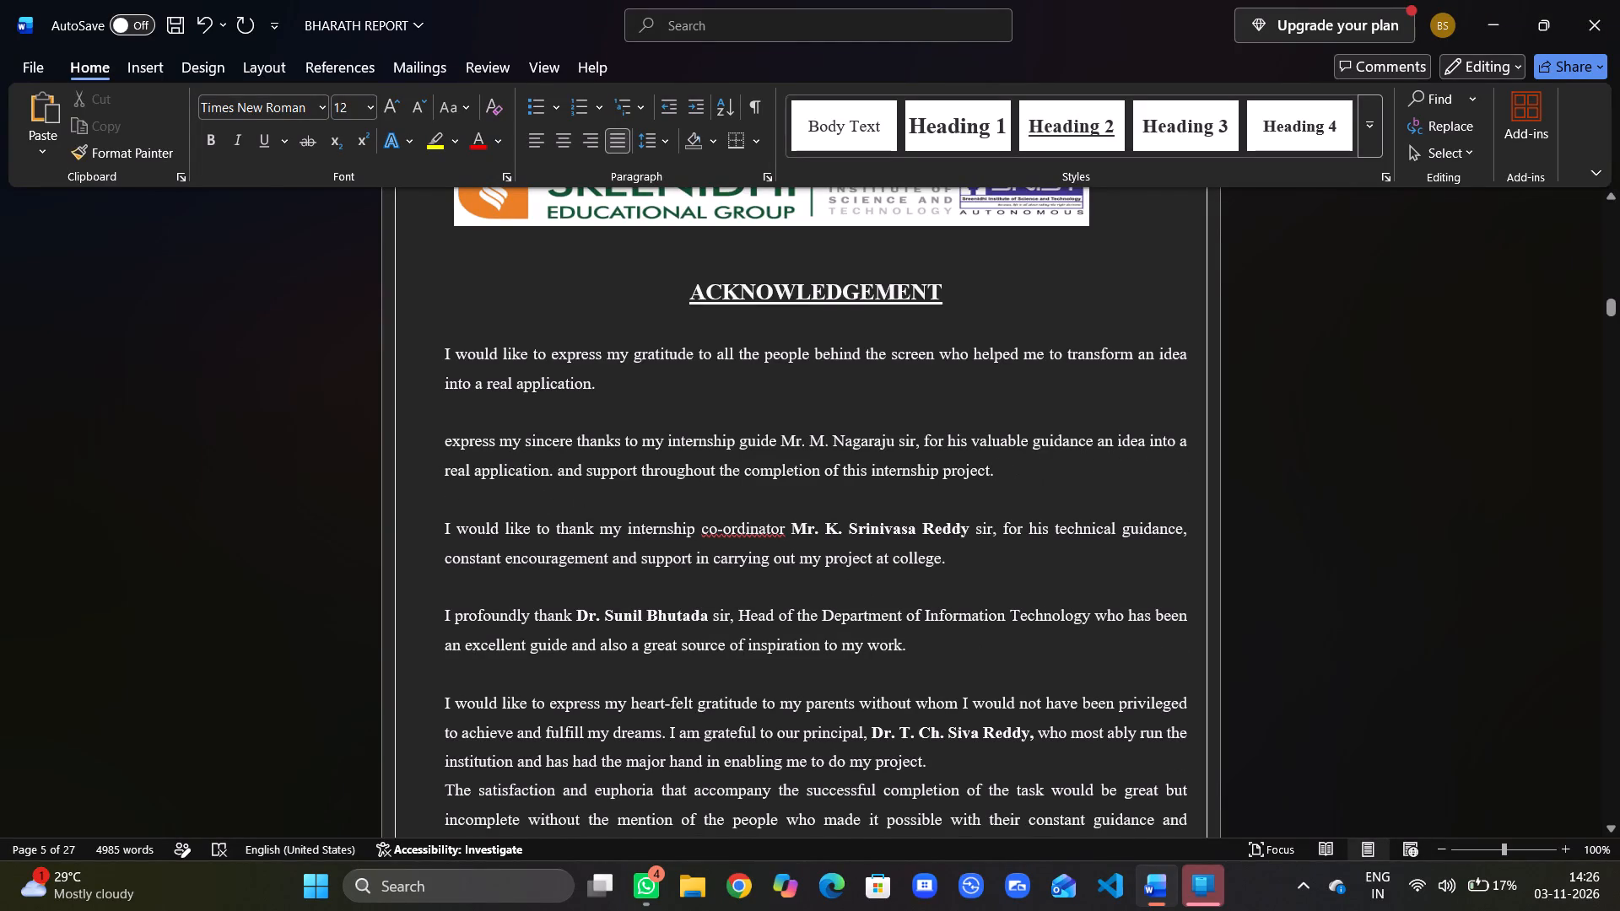
Place the text cursor at the start of the internship guide paragraph, before "express my sincere thanks".
click(446, 443)
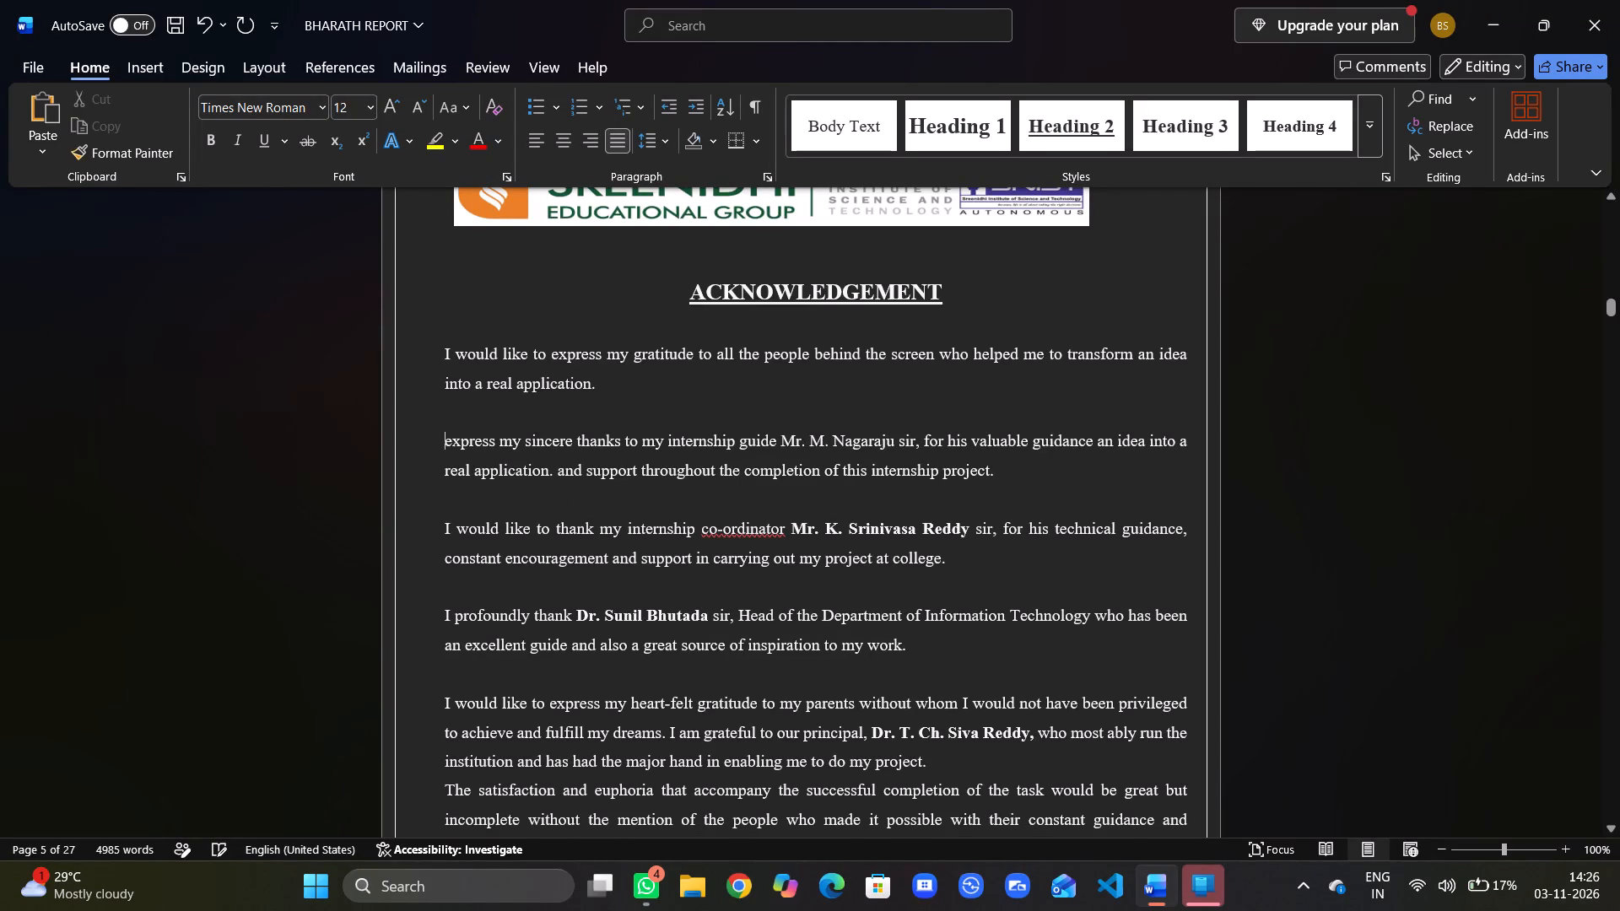
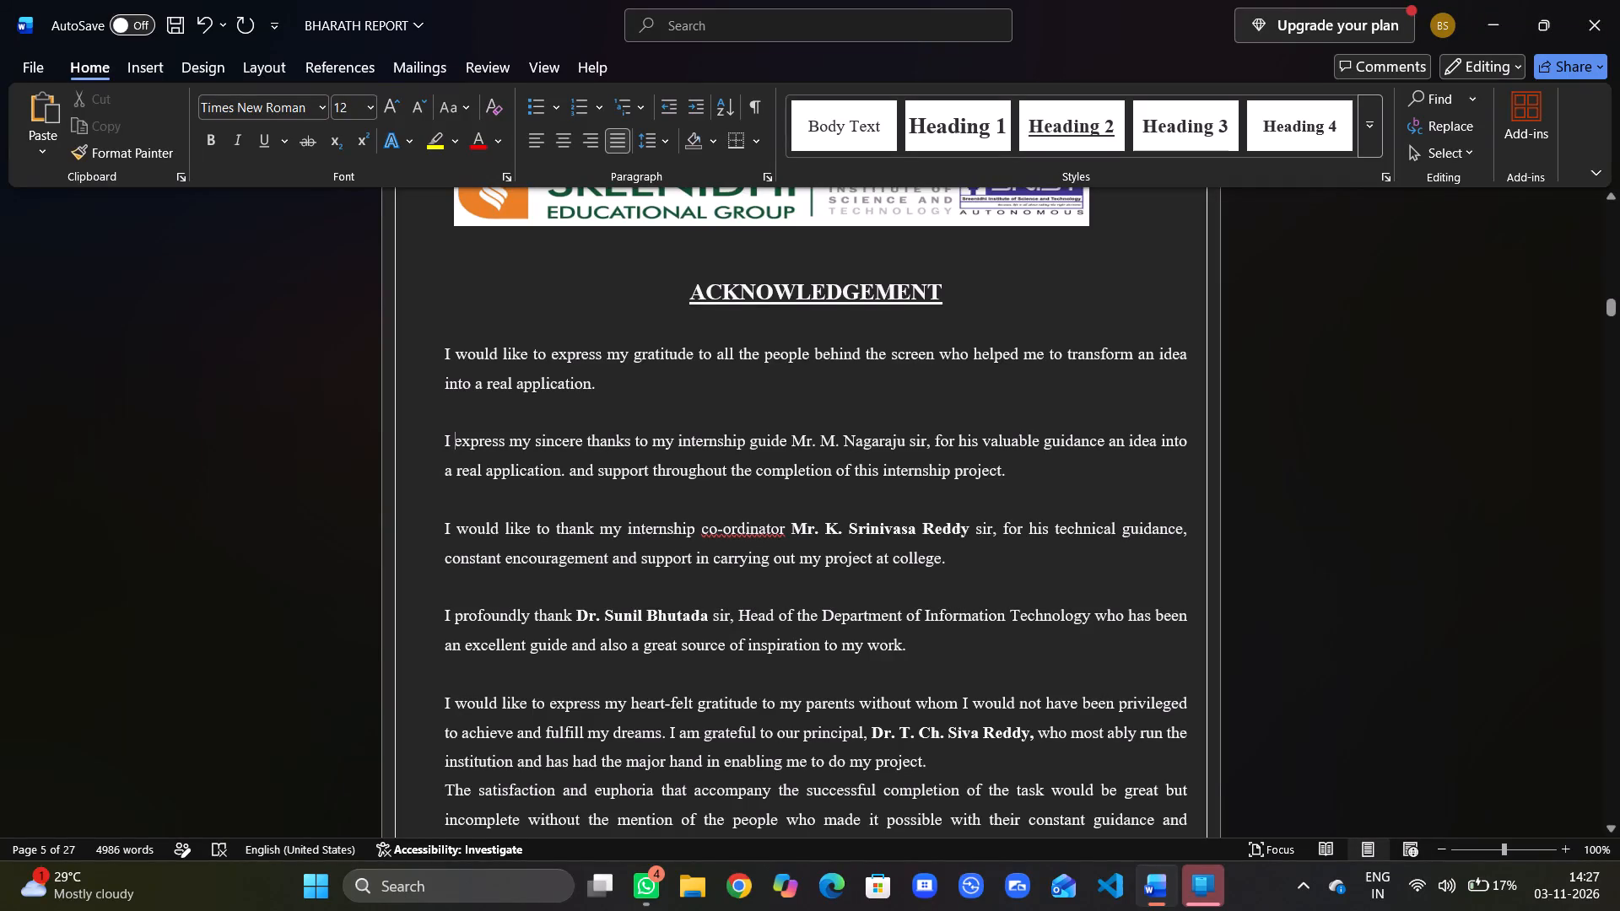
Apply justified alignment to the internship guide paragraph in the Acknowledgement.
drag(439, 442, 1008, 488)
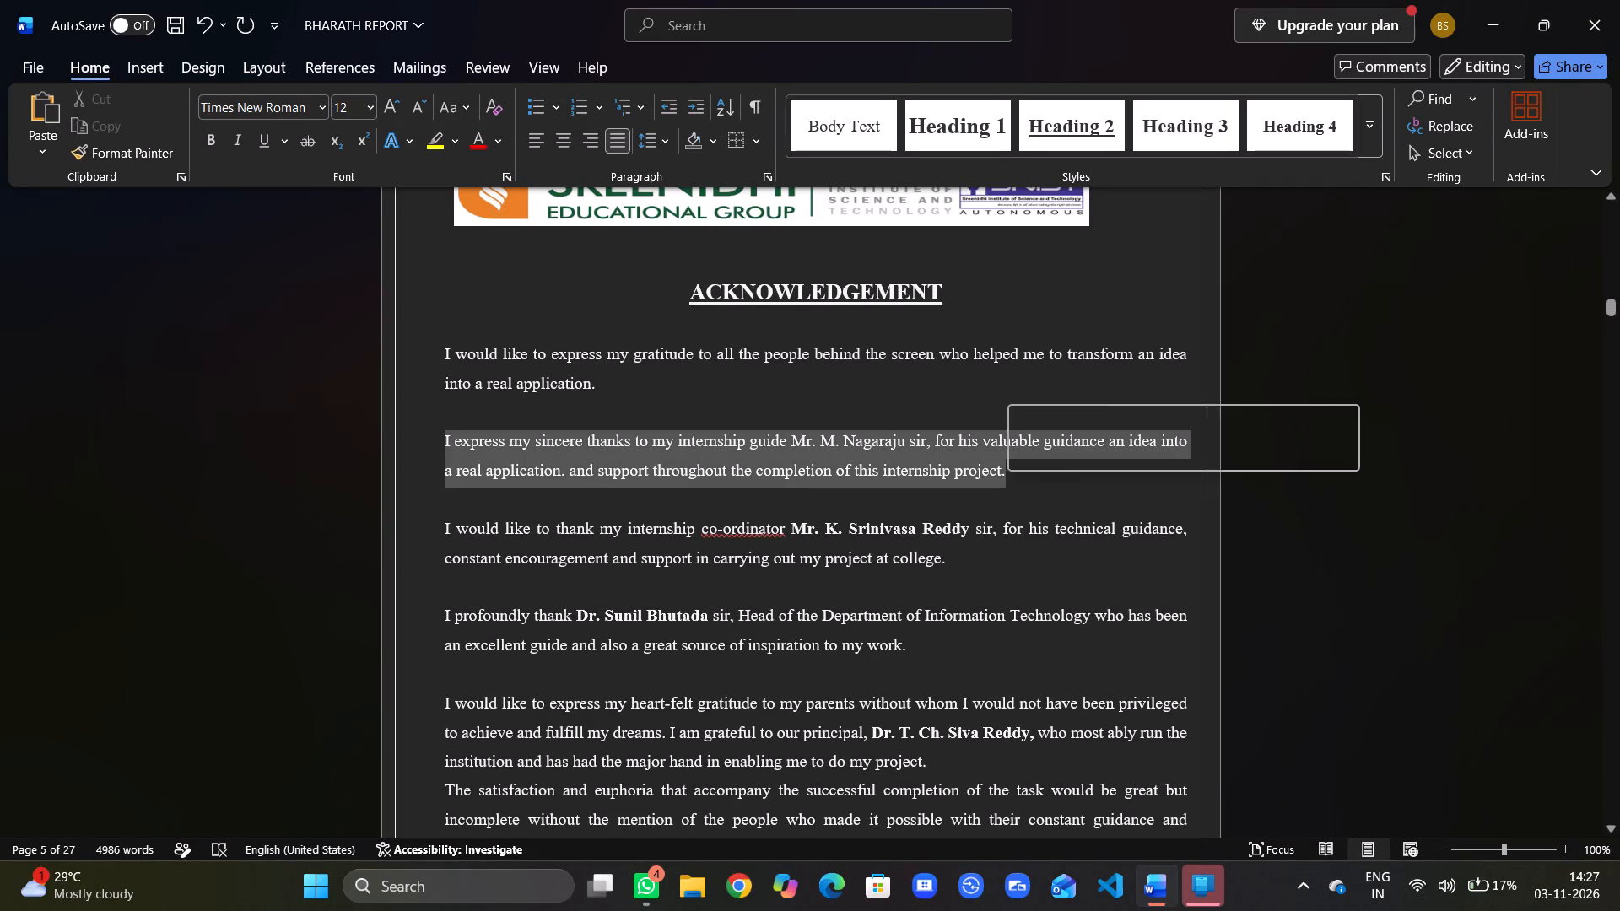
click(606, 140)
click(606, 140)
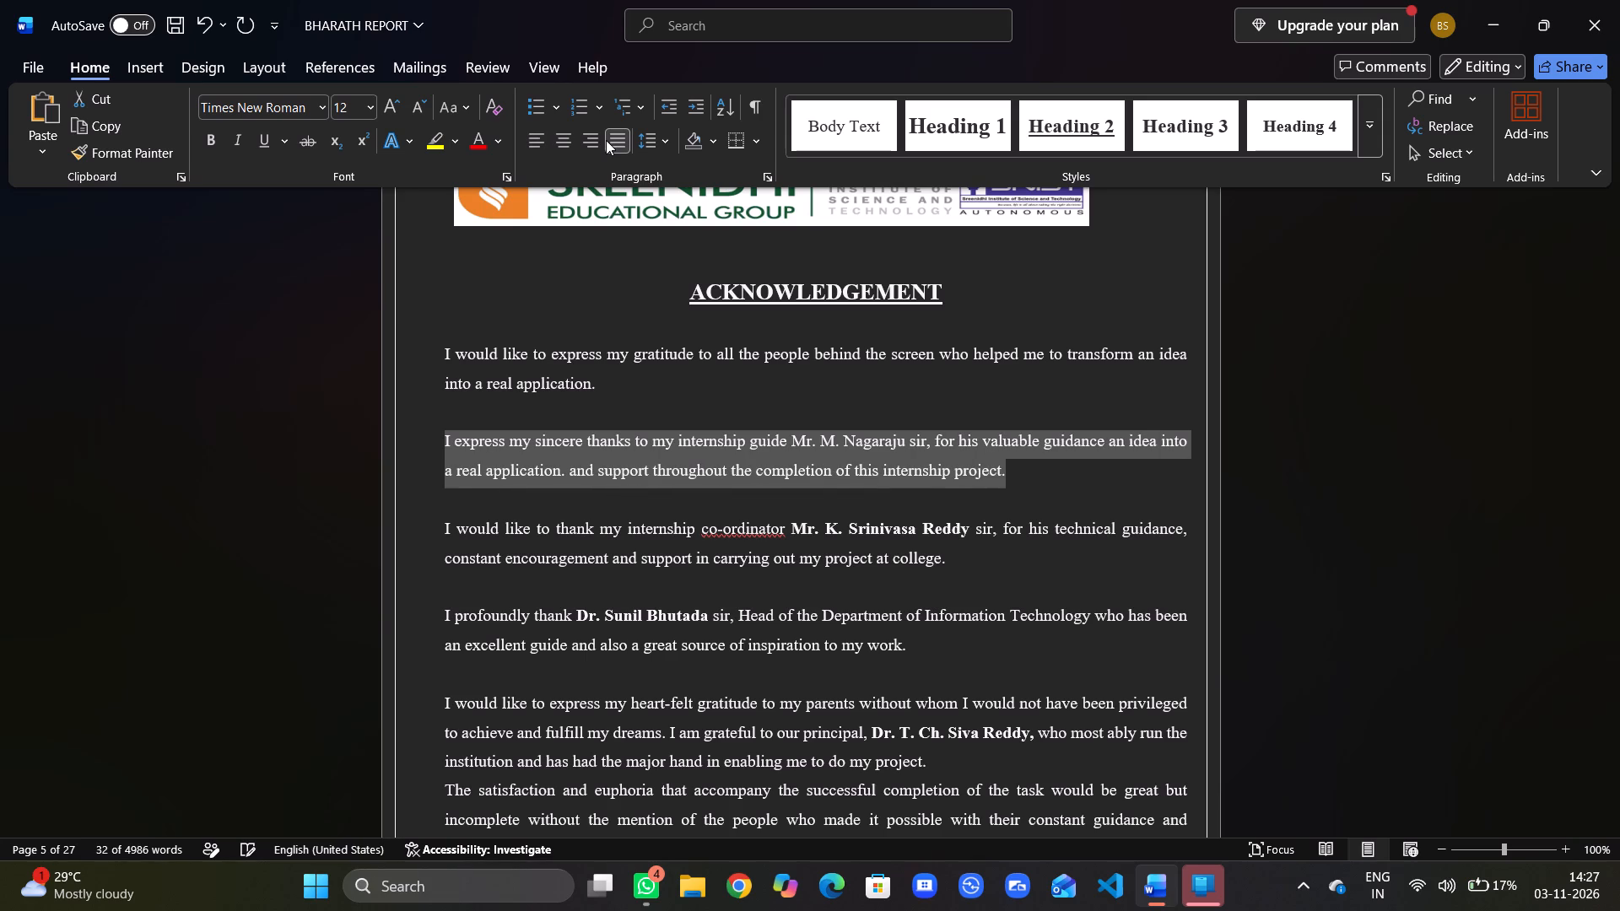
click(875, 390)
Make the word "guide" and the guide's name bold in the Acknowledgement's second paragraph.
scroll(875, 390, down, 1)
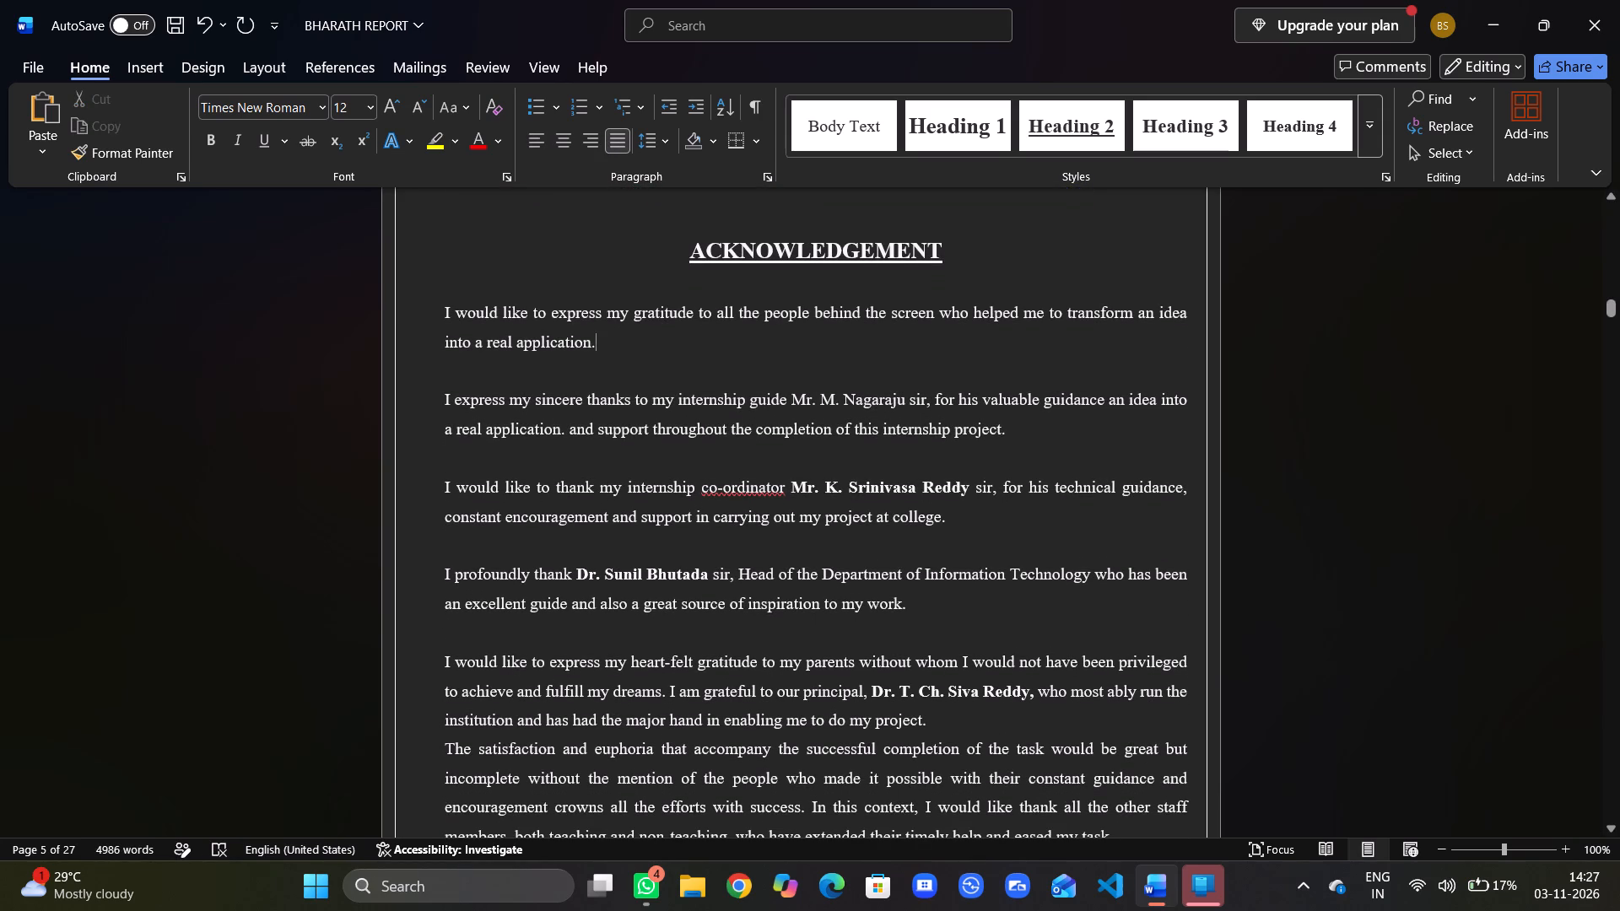
drag(789, 403, 911, 401)
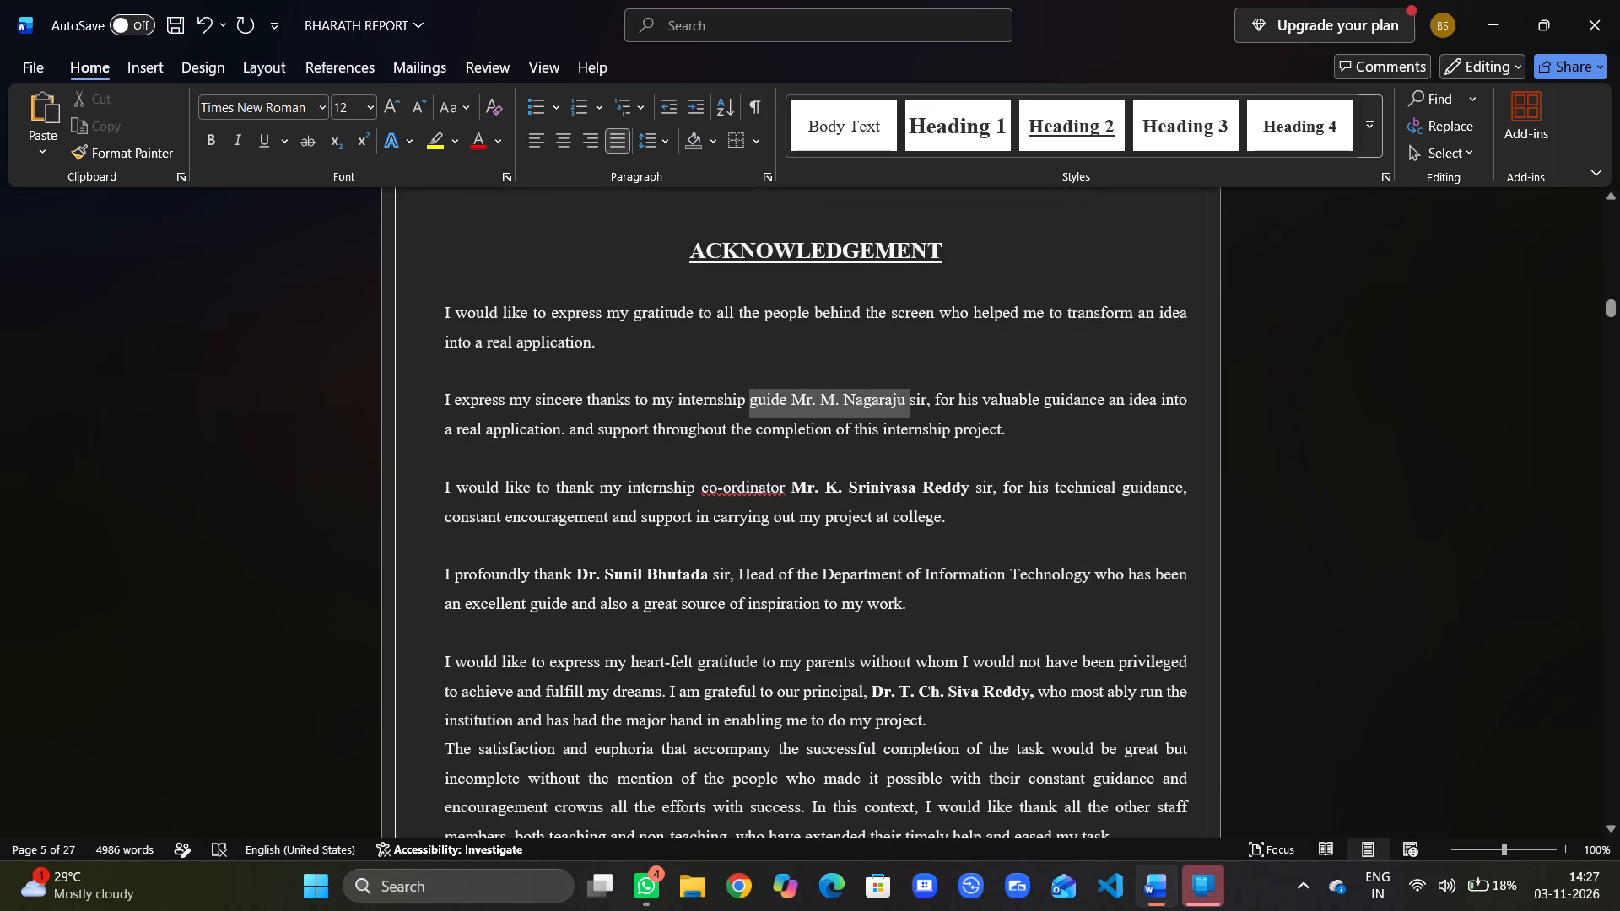
drag(911, 401, 907, 407)
drag(907, 407, 907, 409)
click(928, 376)
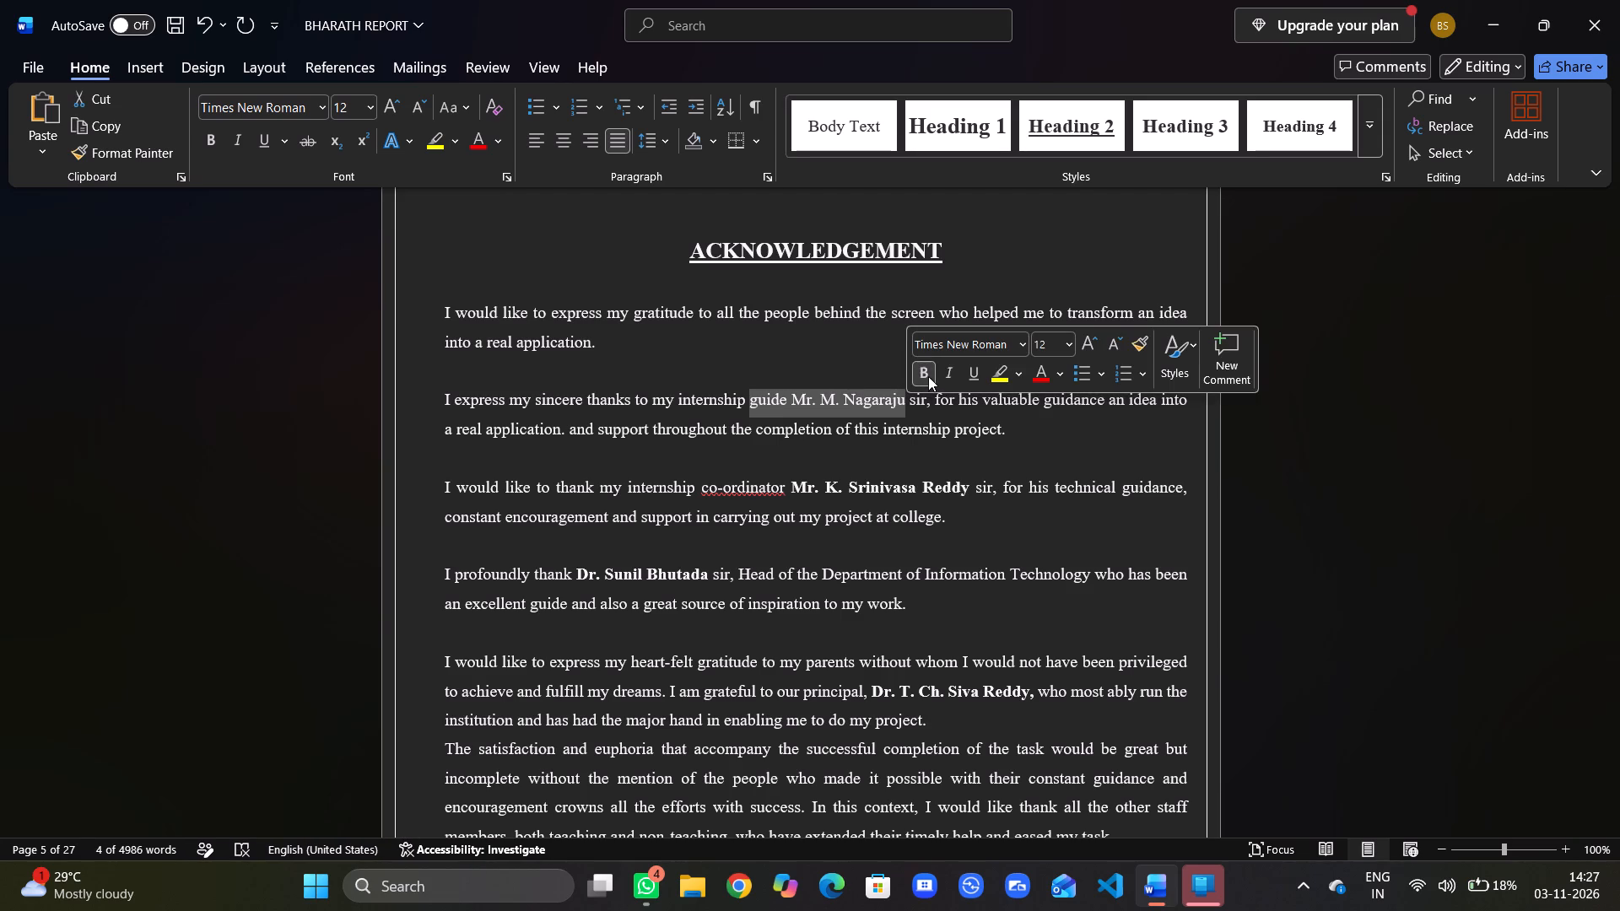
click(953, 441)
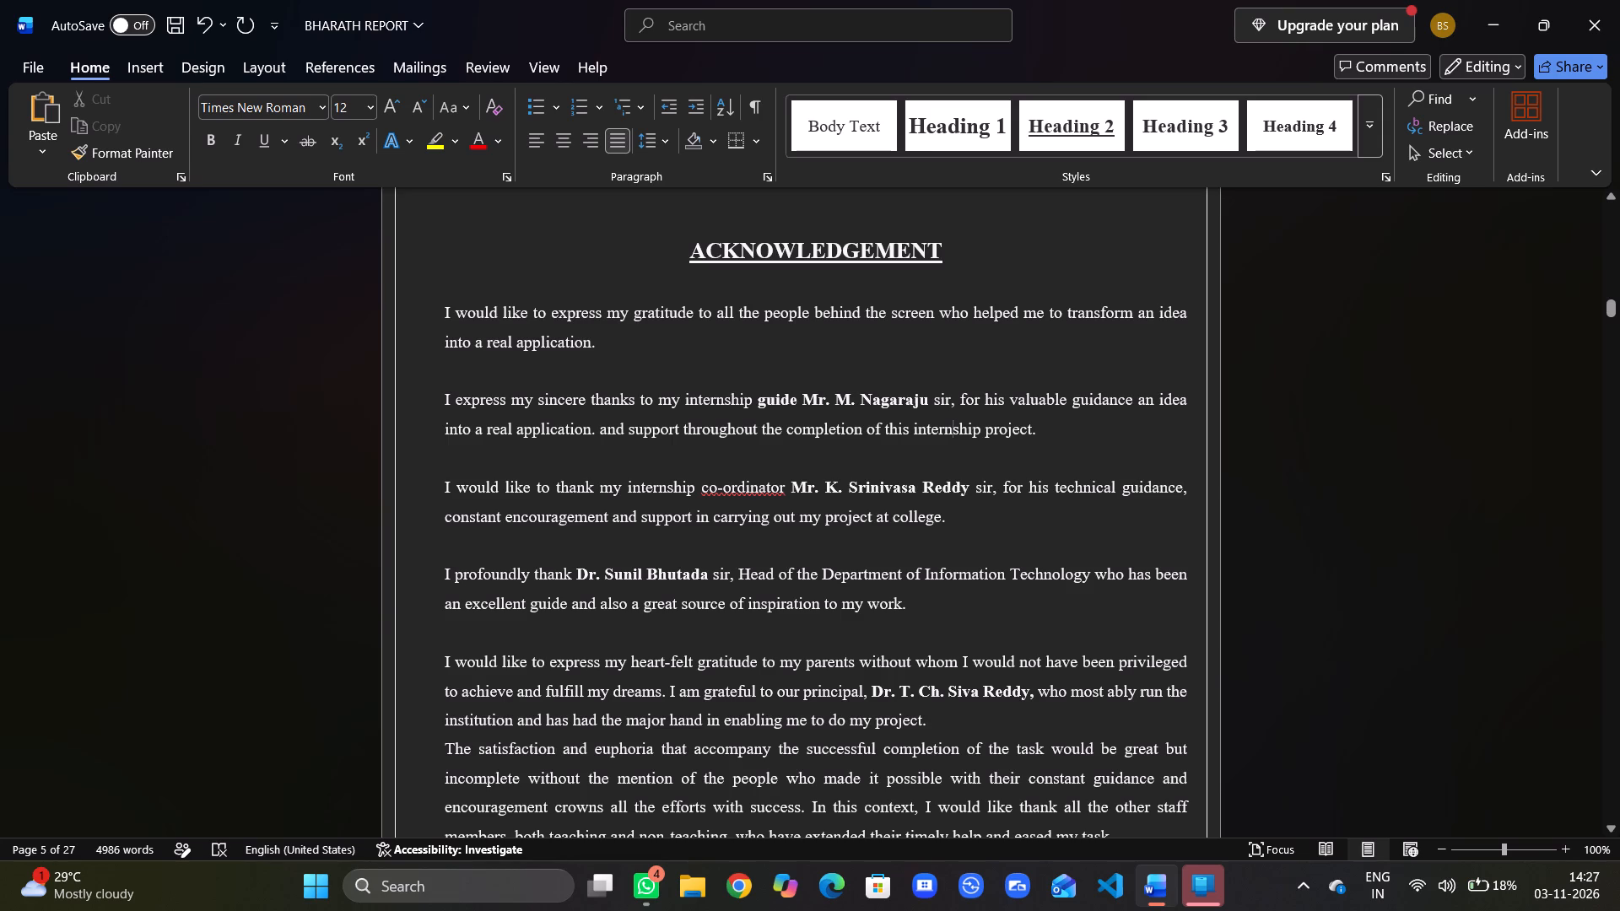
Remove the bold formatting from the word "guide", keeping only the guide's name bold.
drag(759, 407, 802, 404)
drag(802, 404, 798, 403)
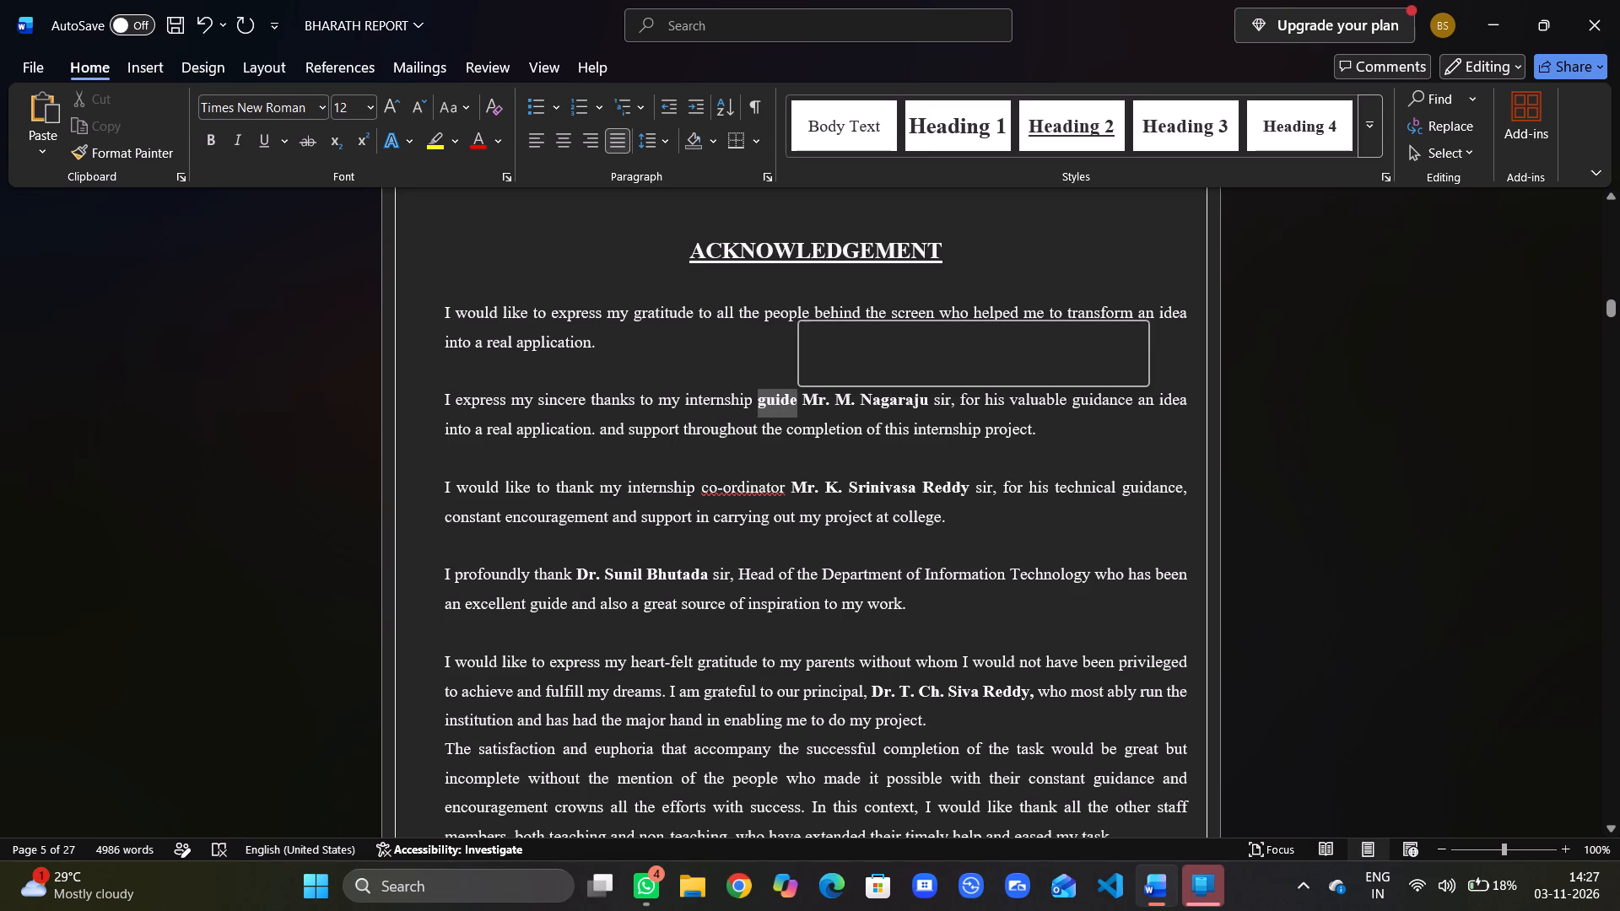
click(811, 370)
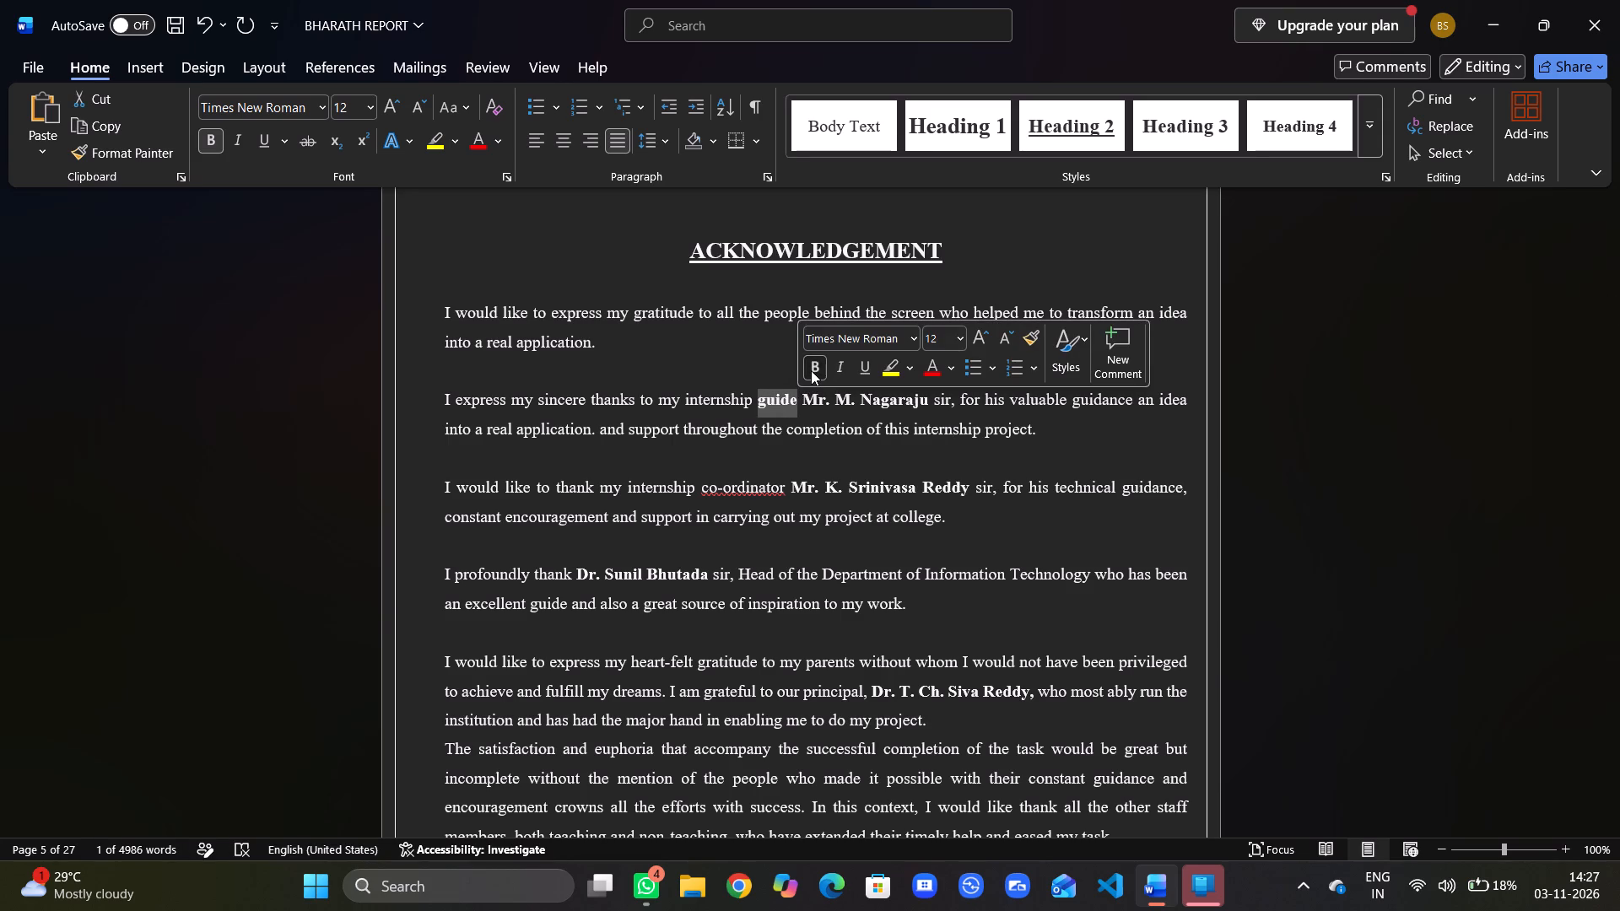
click(705, 378)
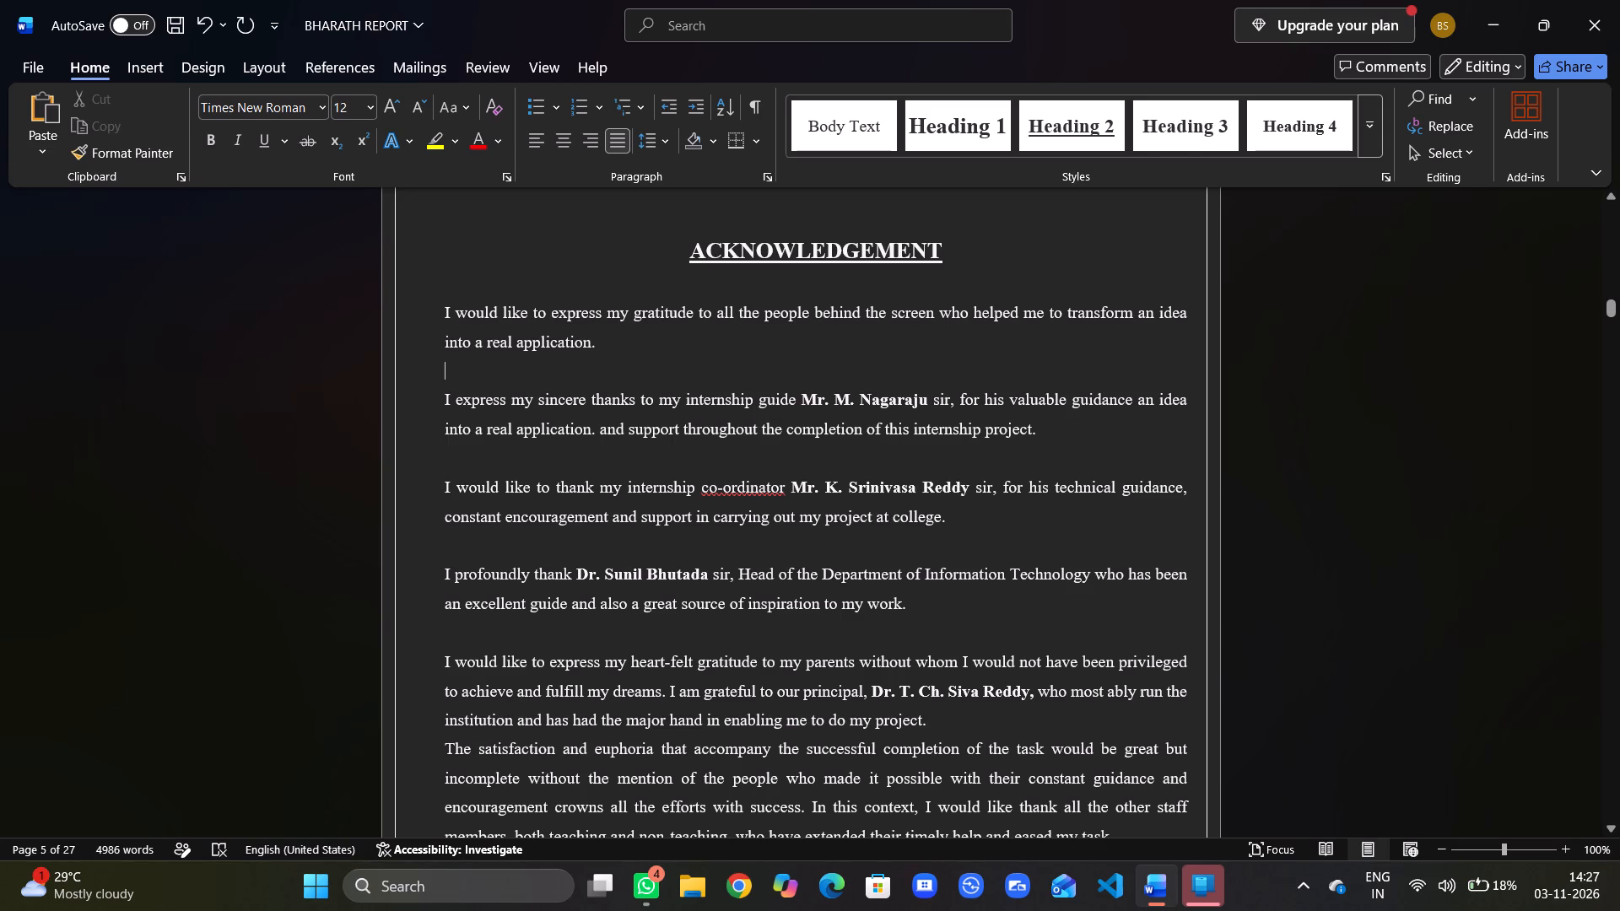
Review the Acknowledgement page from its heading down to the student's name and roll number.
scroll(528, 484, down, 3)
scroll(528, 484, up, 2)
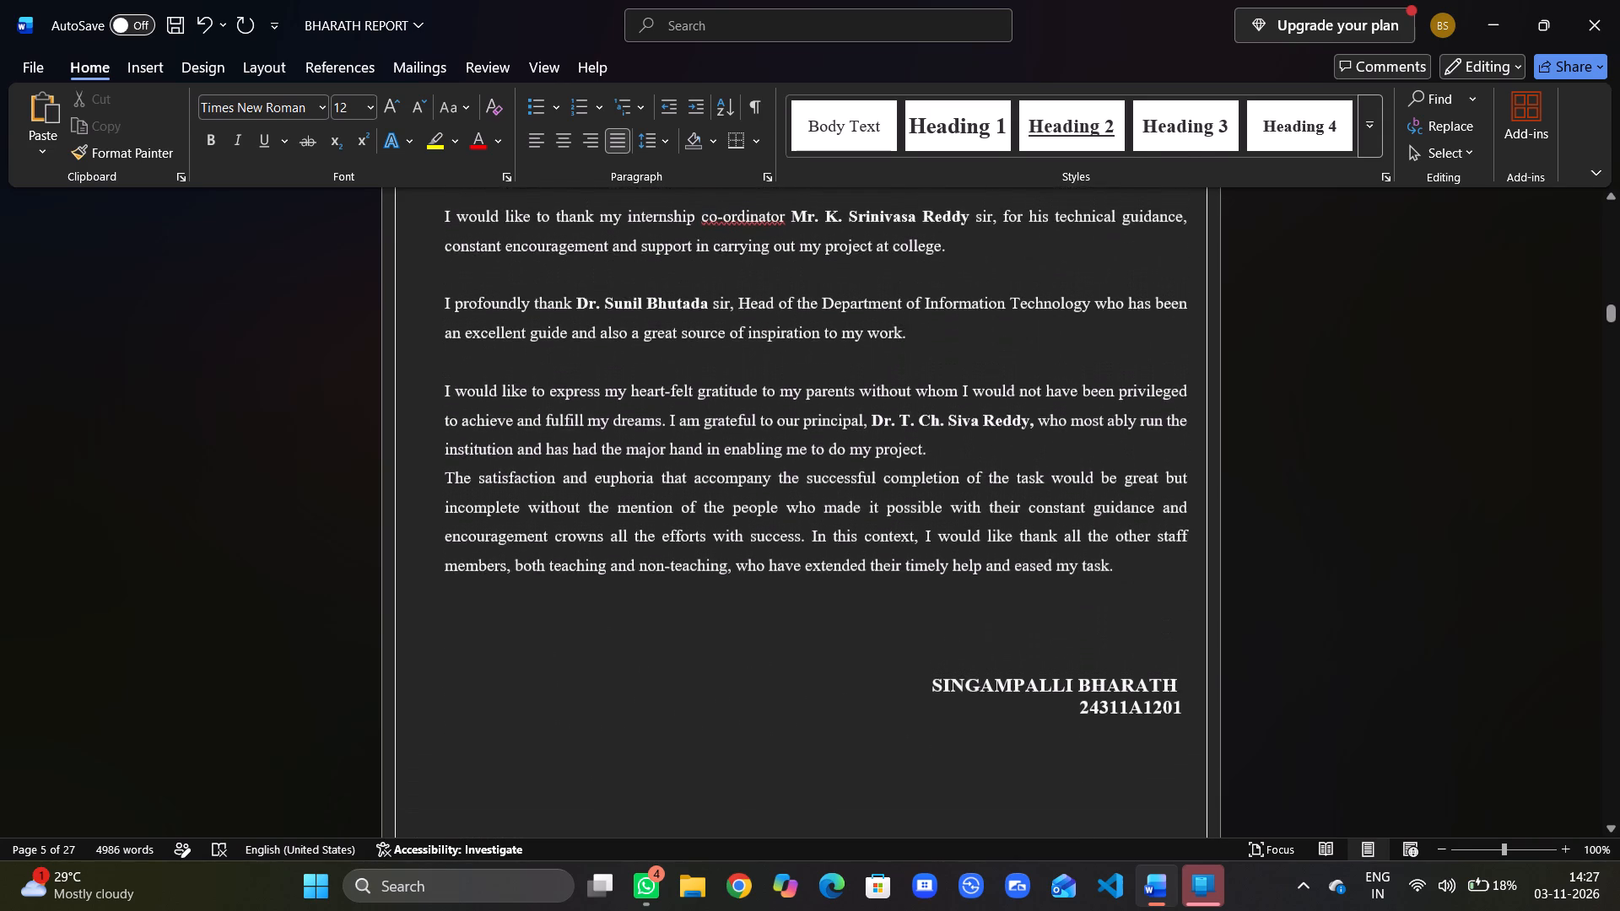
scroll(528, 484, up, 2)
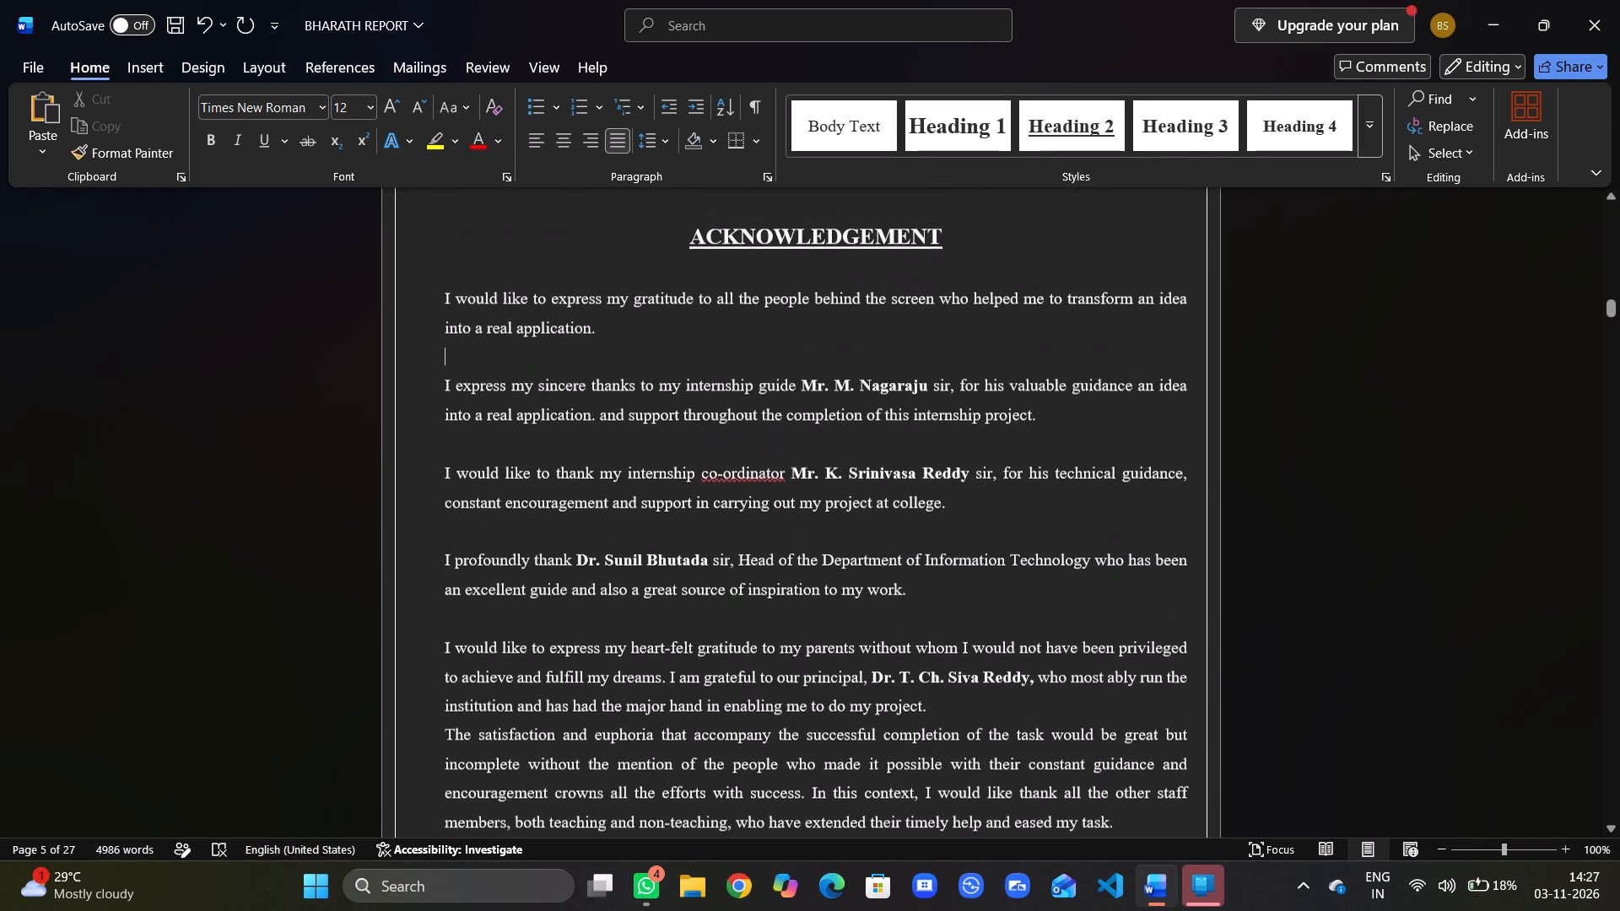
scroll(528, 484, up, 1)
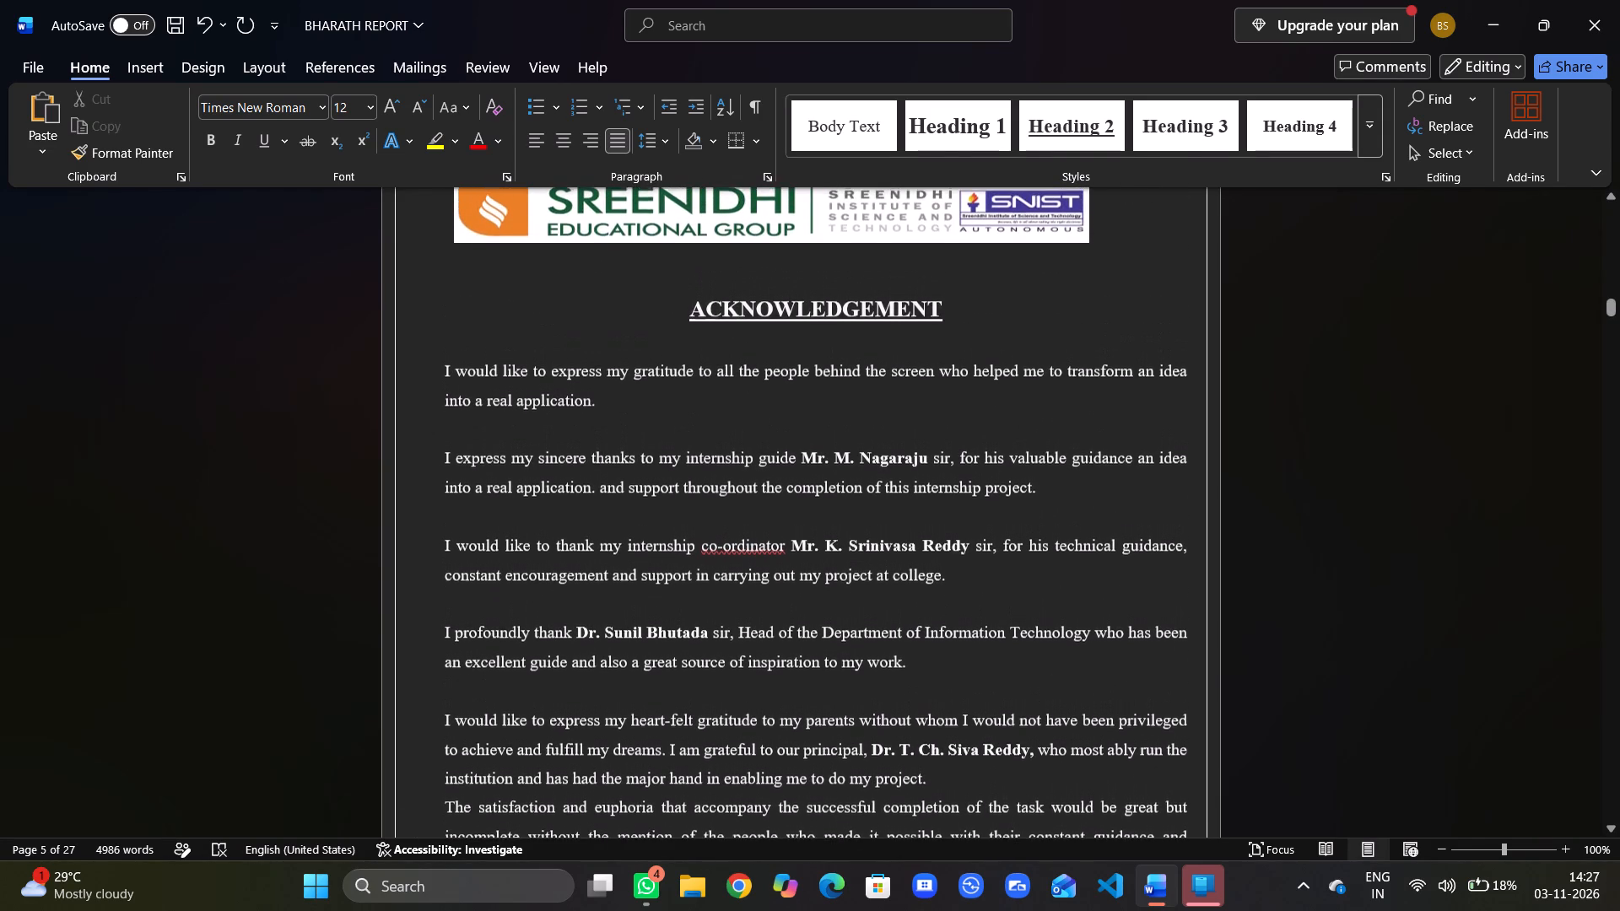
scroll(528, 484, up, 2)
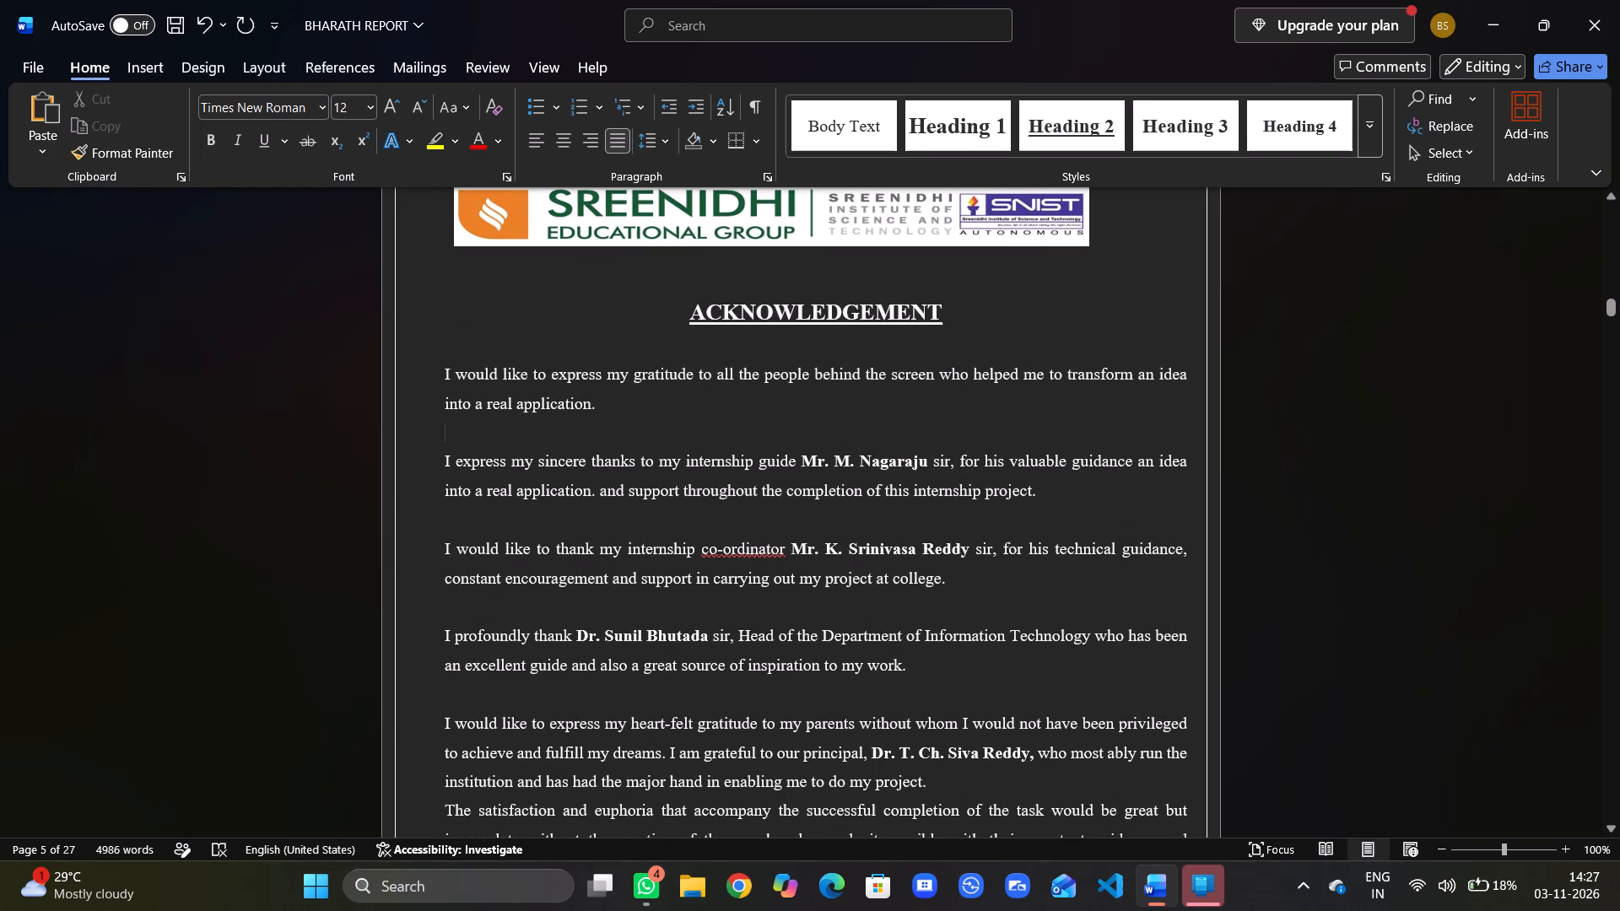
scroll(528, 484, up, 1)
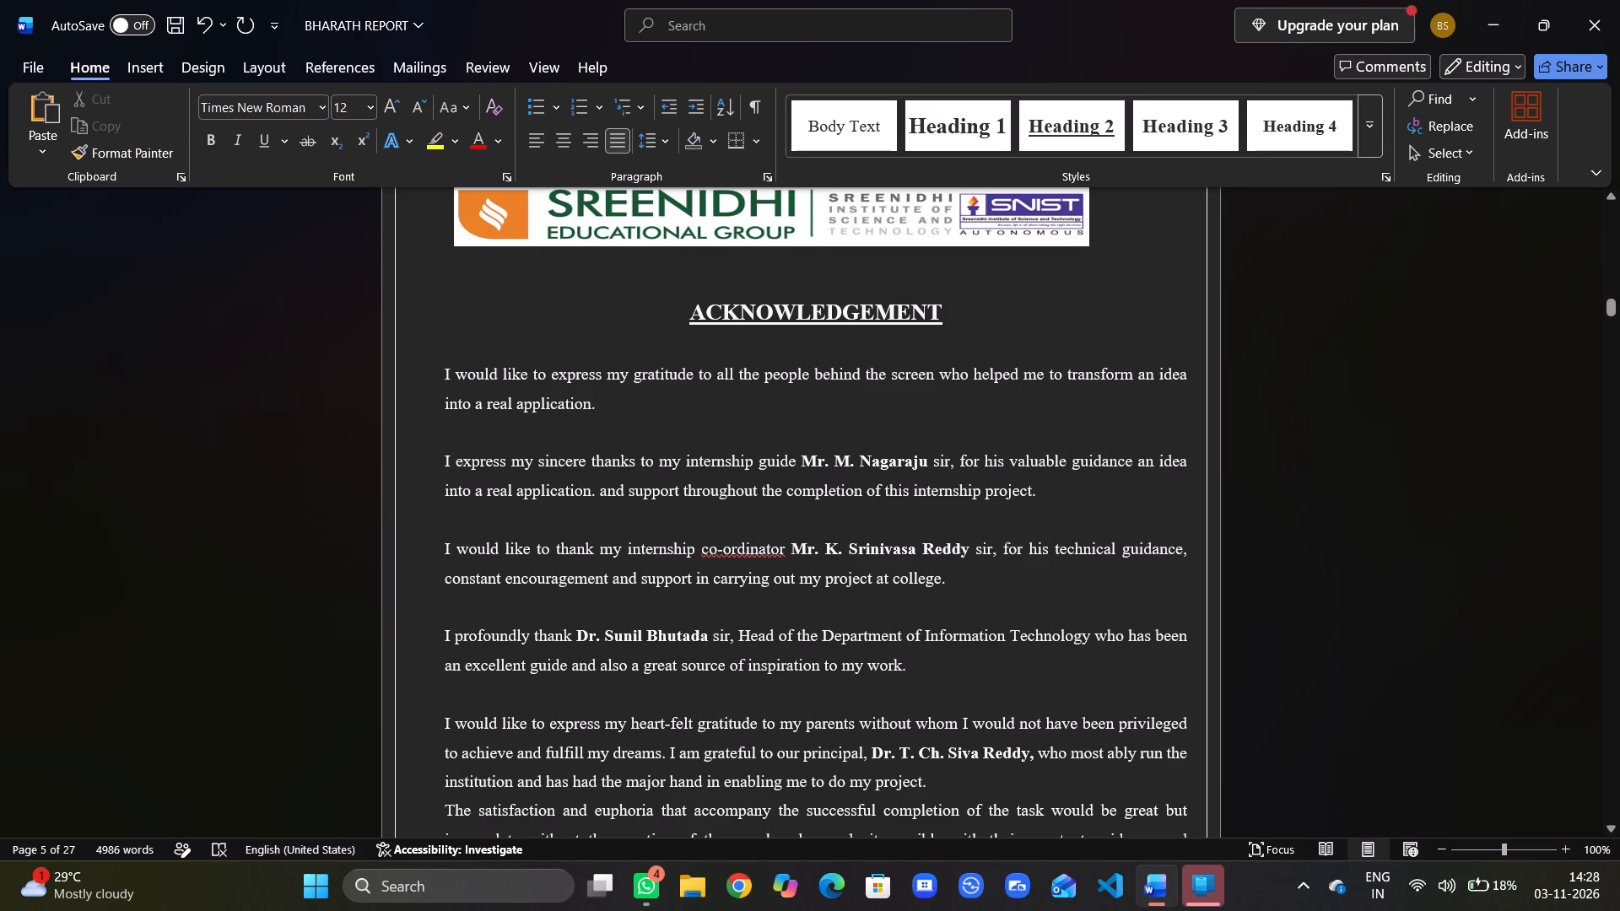
Change the Internal Guide's designation in the signature table closing Appendix A to "Assocaite Professor".
scroll(610, 556, down, 13)
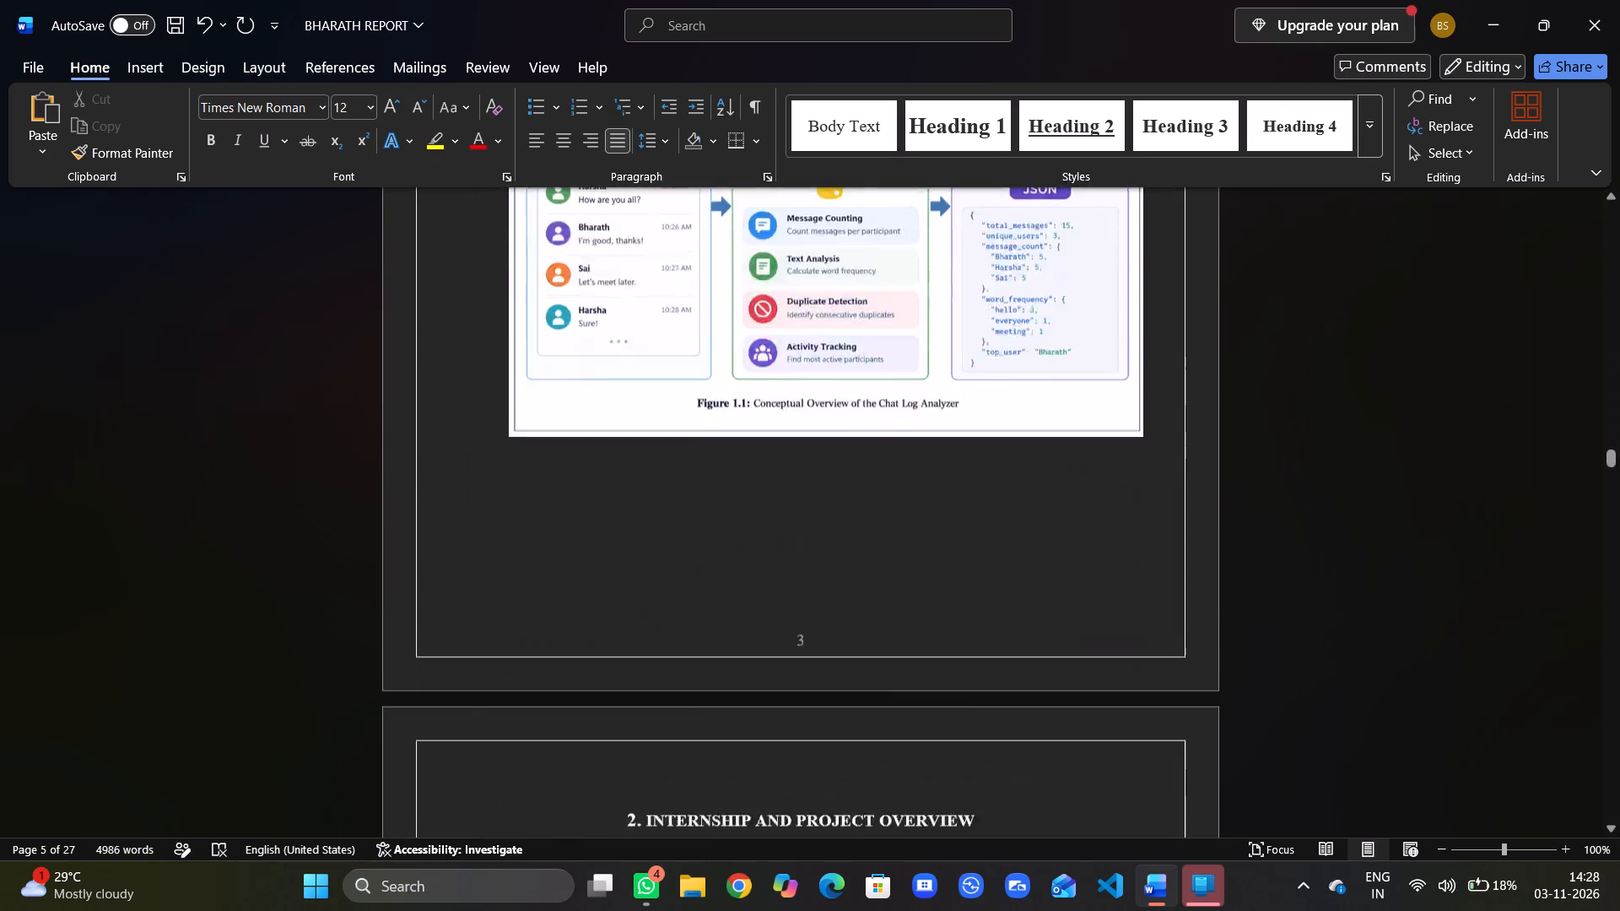
scroll(610, 556, down, 17)
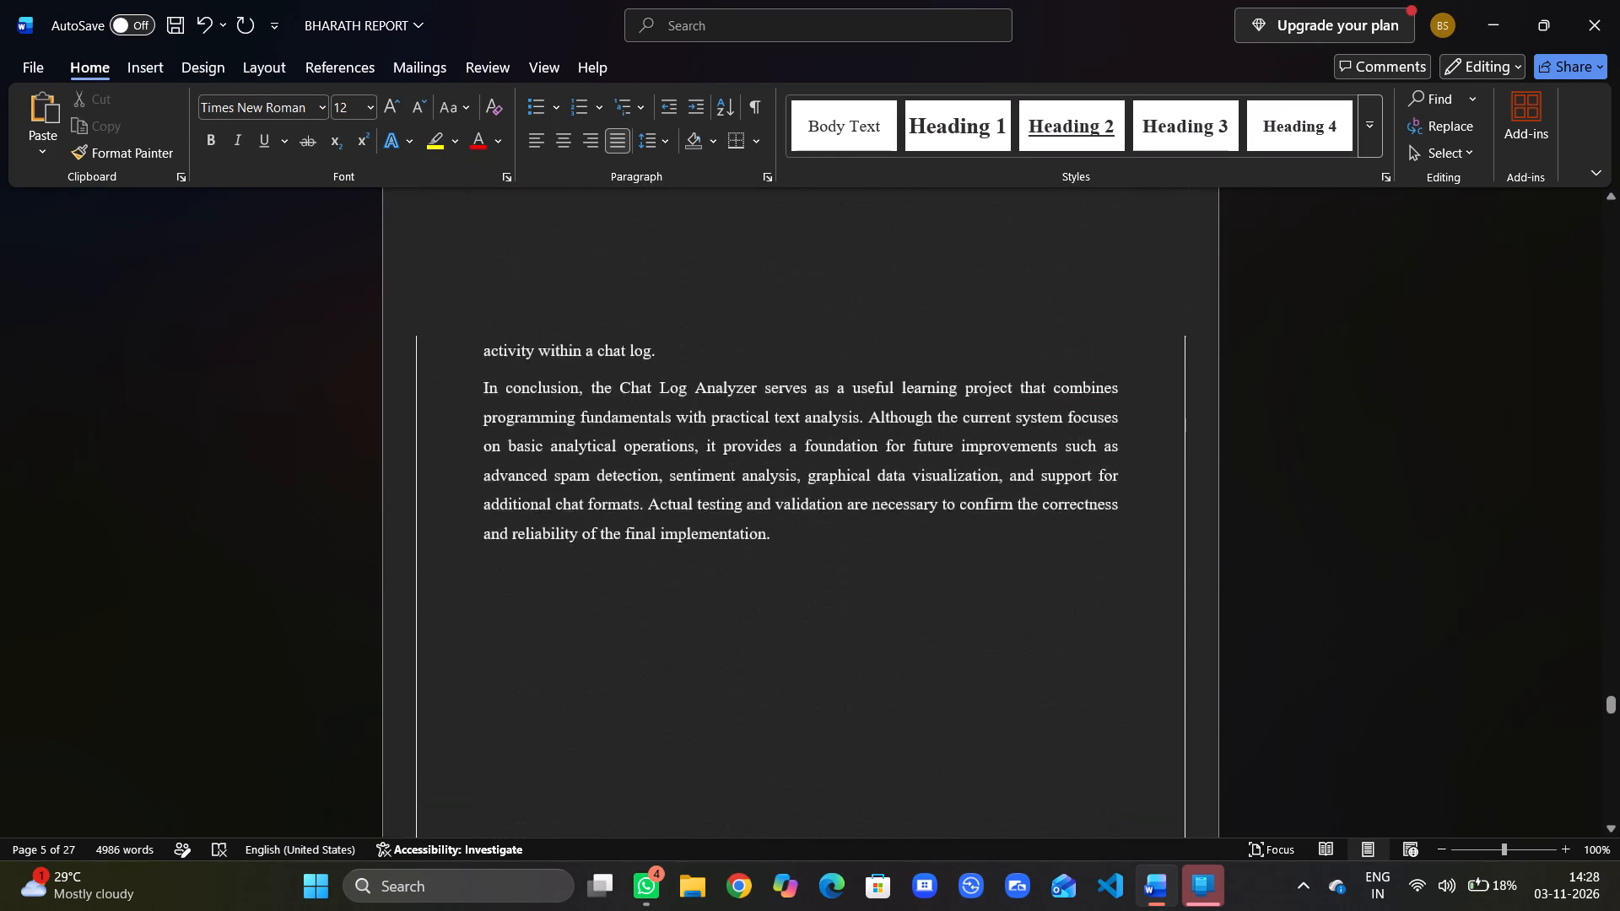
scroll(610, 556, down, 3)
scroll(610, 556, up, 2)
scroll(610, 556, down, 1)
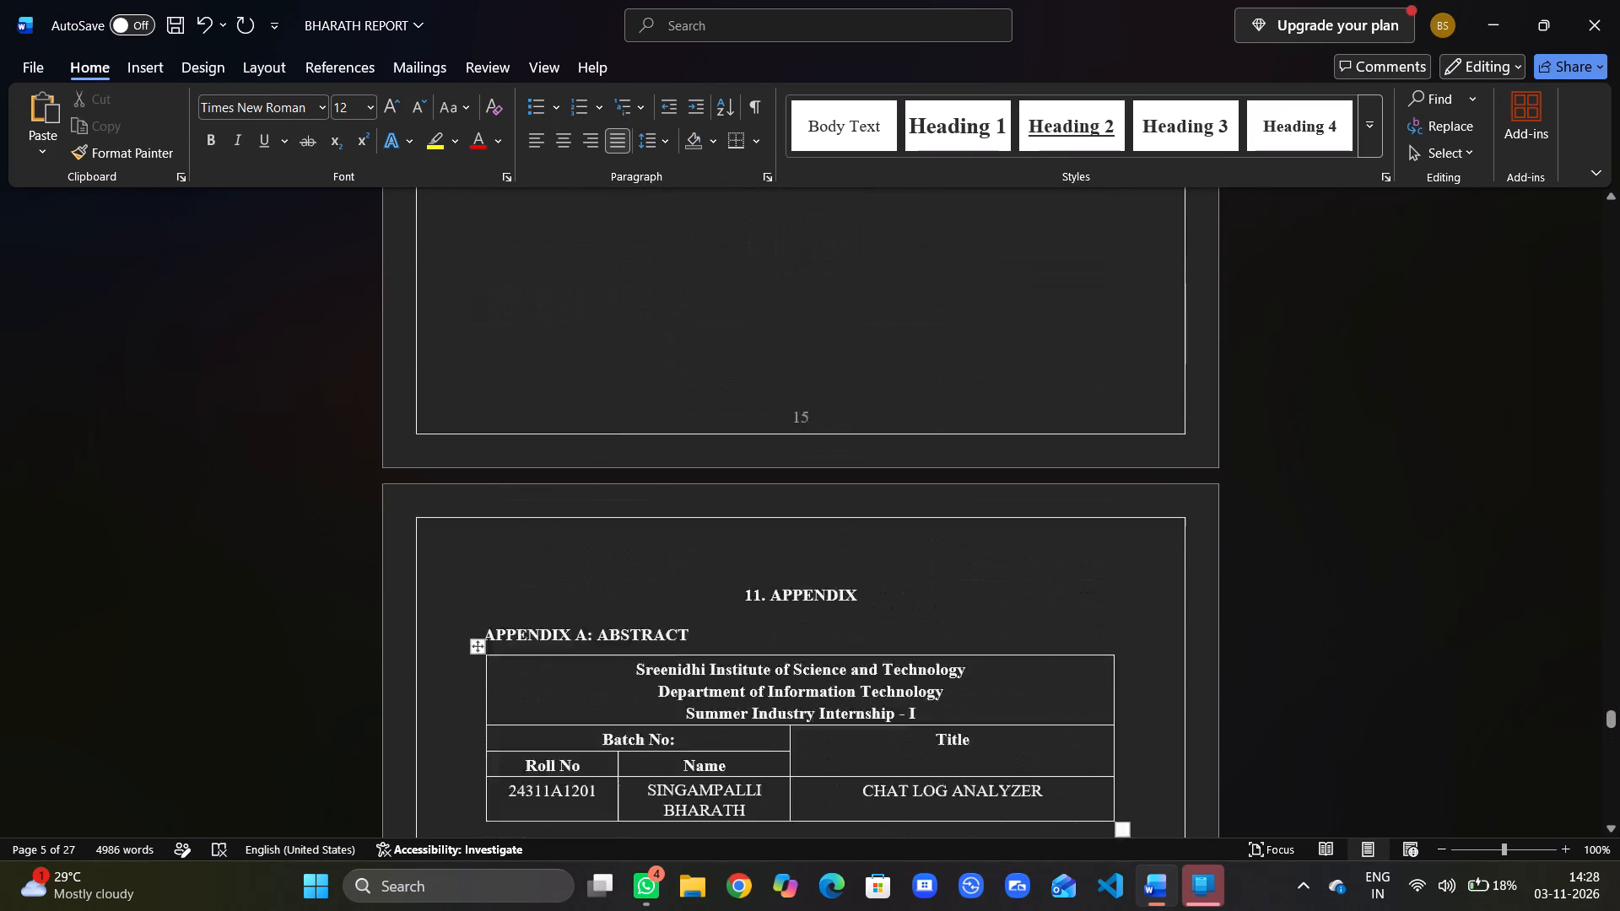
scroll(610, 556, down, 1)
scroll(610, 556, up, 3)
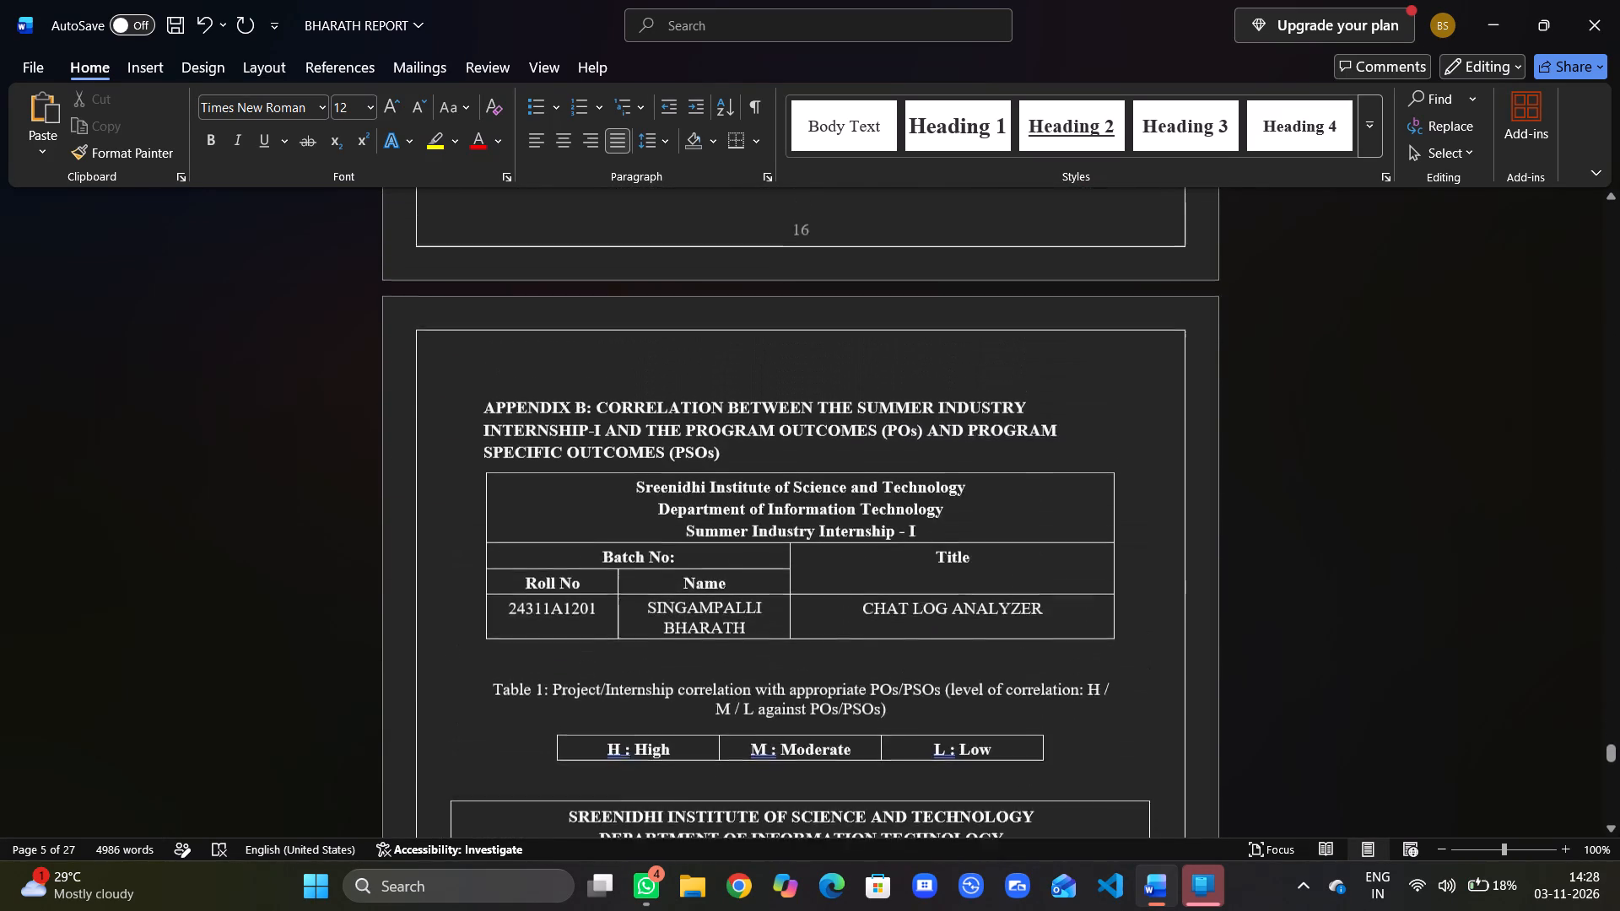
scroll(610, 556, up, 2)
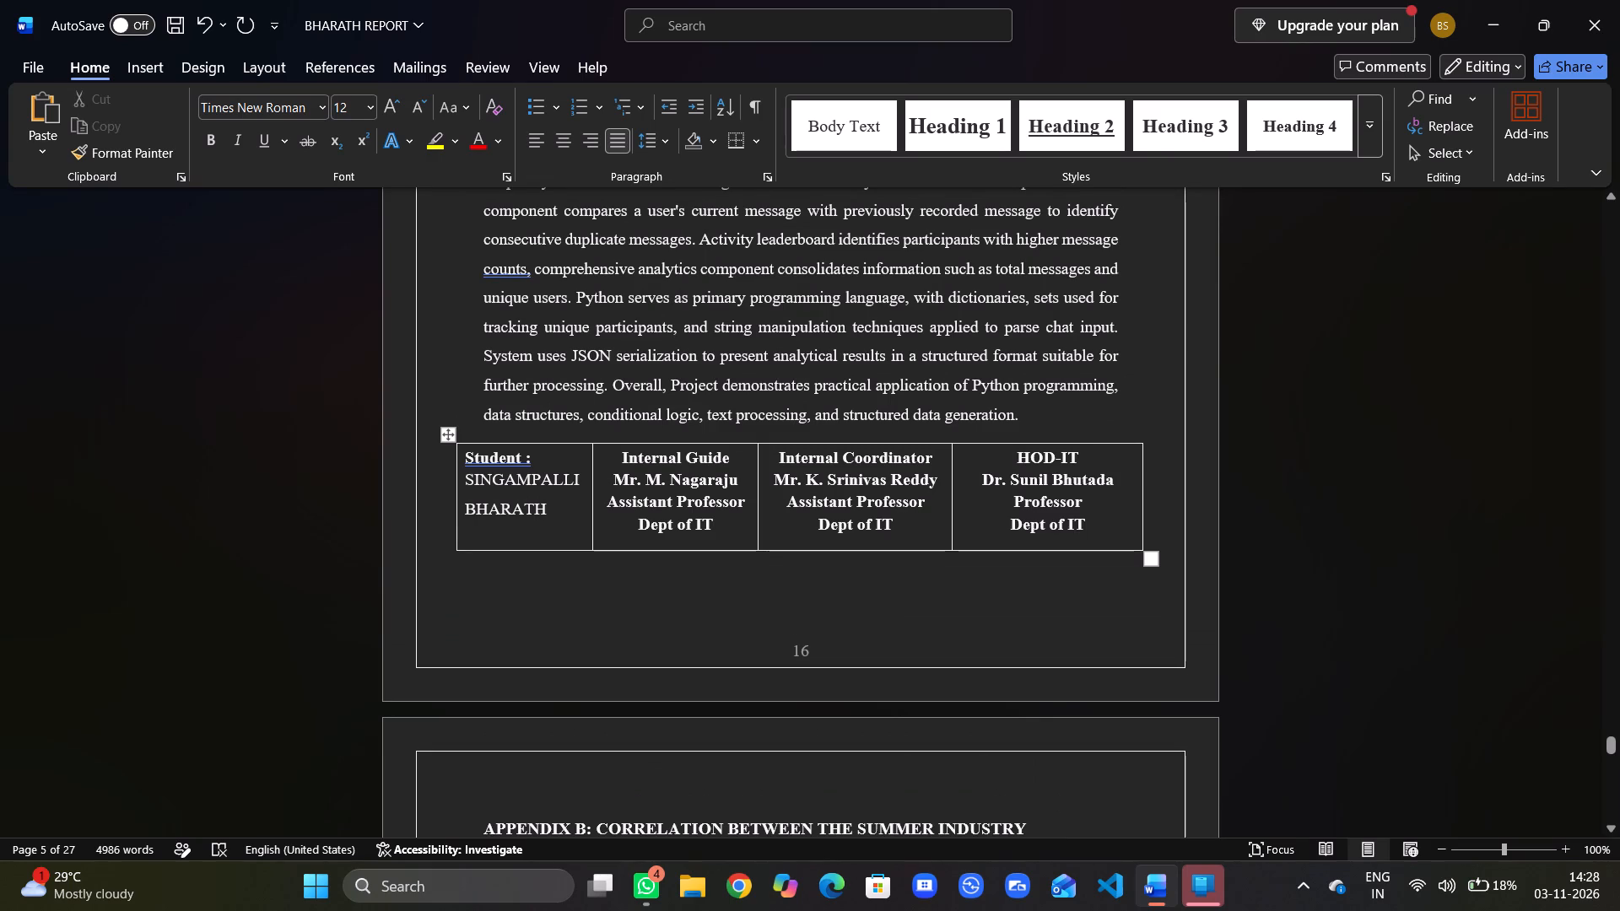
click(675, 499)
key(Left)
key(BackSpace)
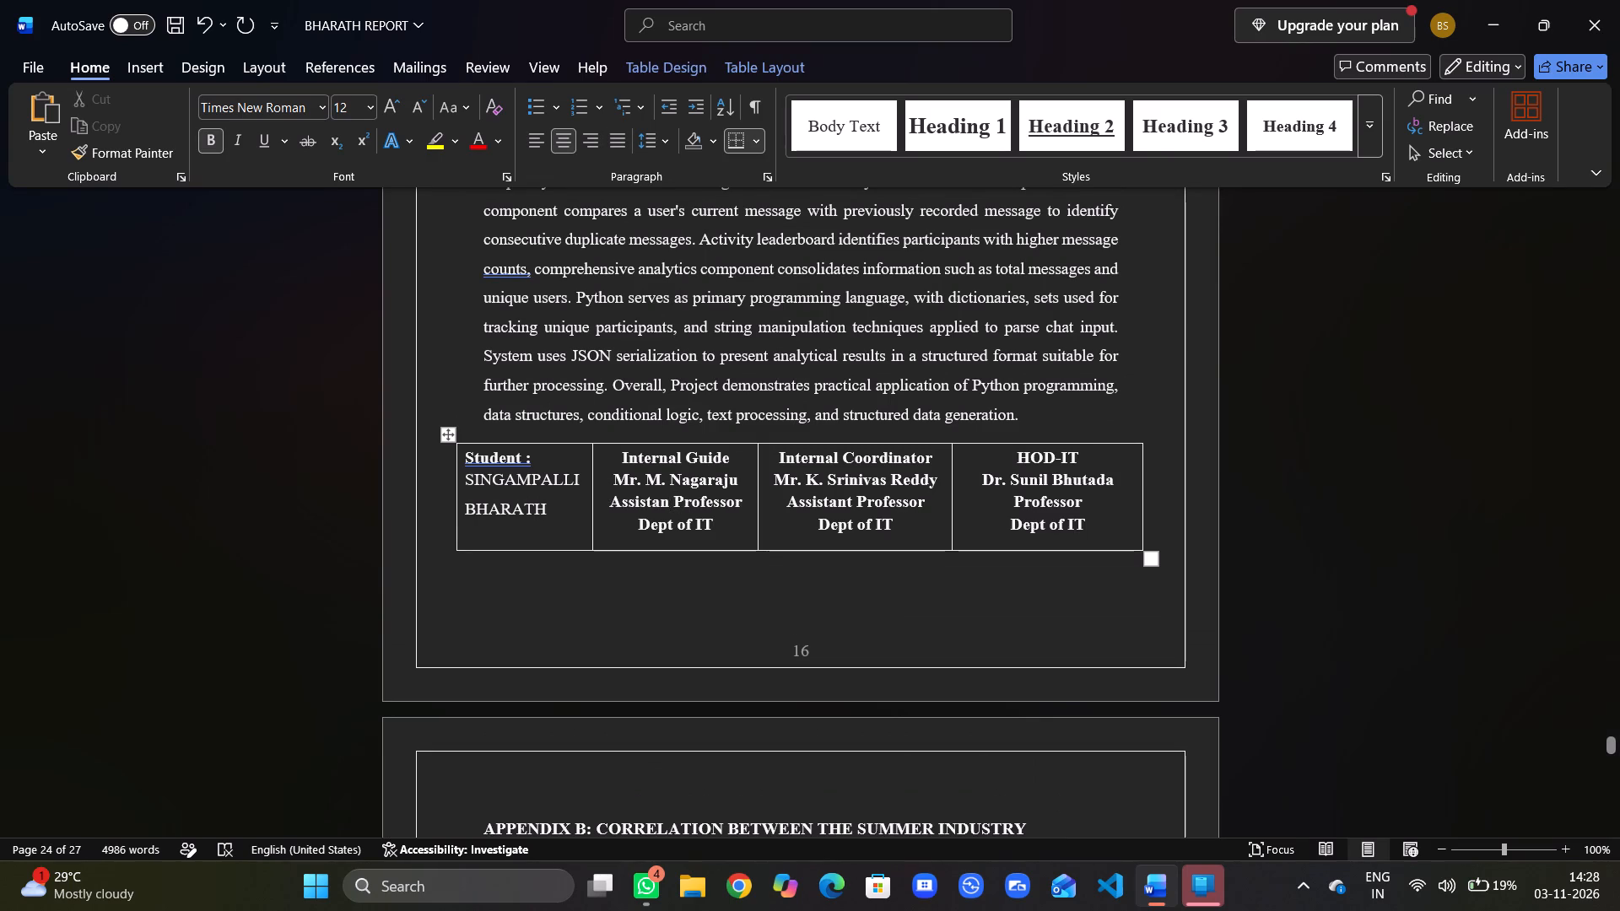
key(BackSpace)
key(BackSpace)
key(BackSpace)
key(BackSpace)
key(BackSpace)
text(ocaite)
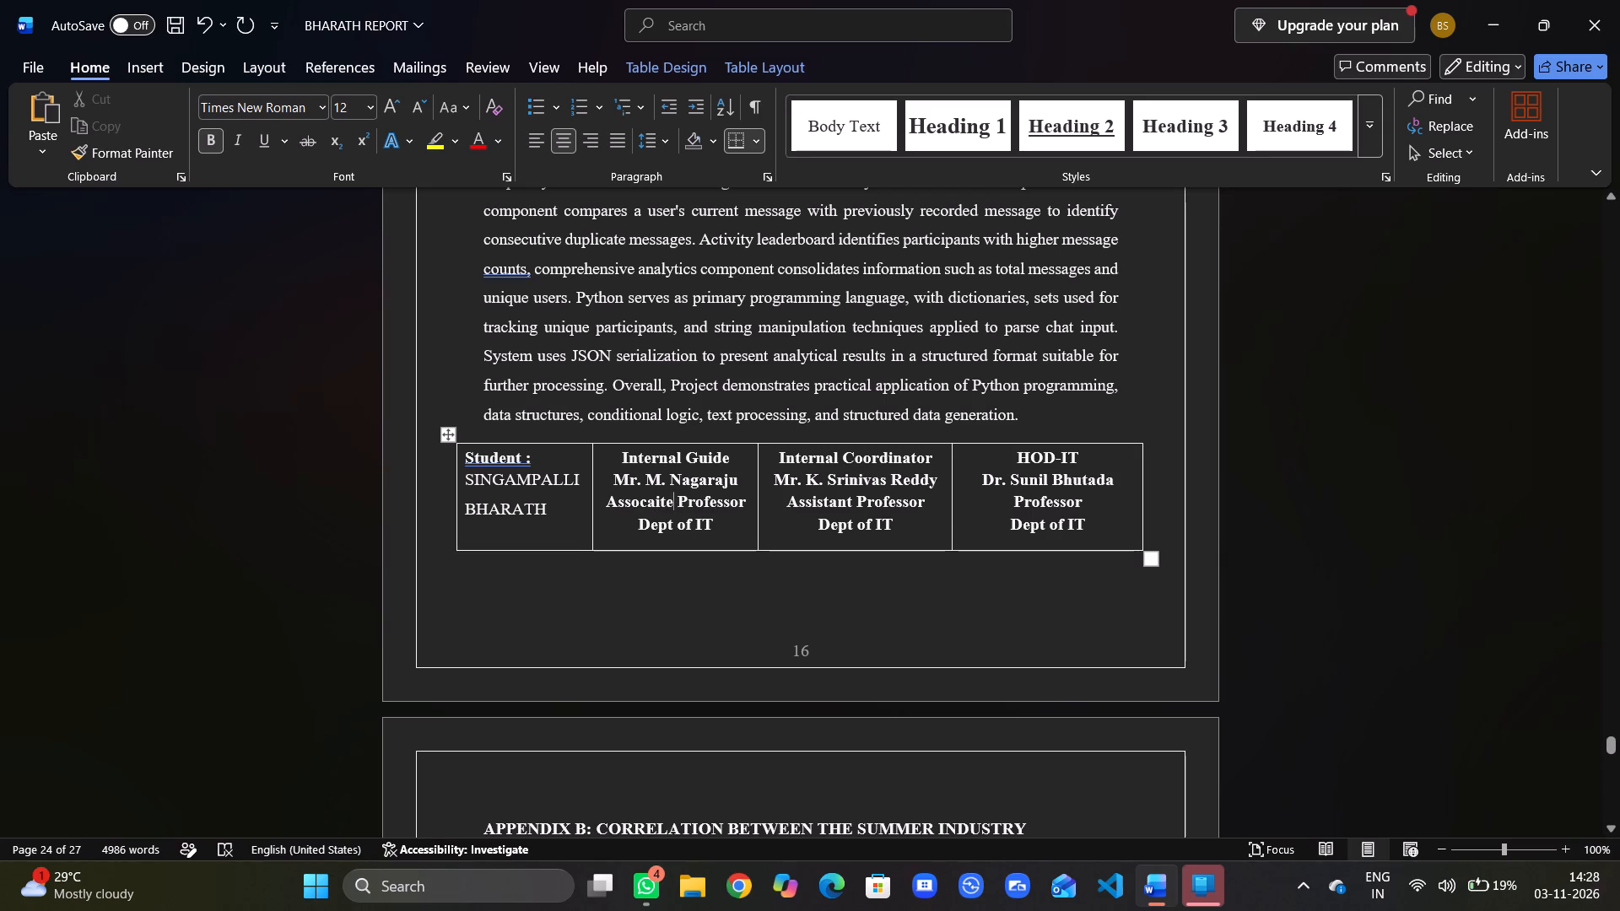
click(683, 608)
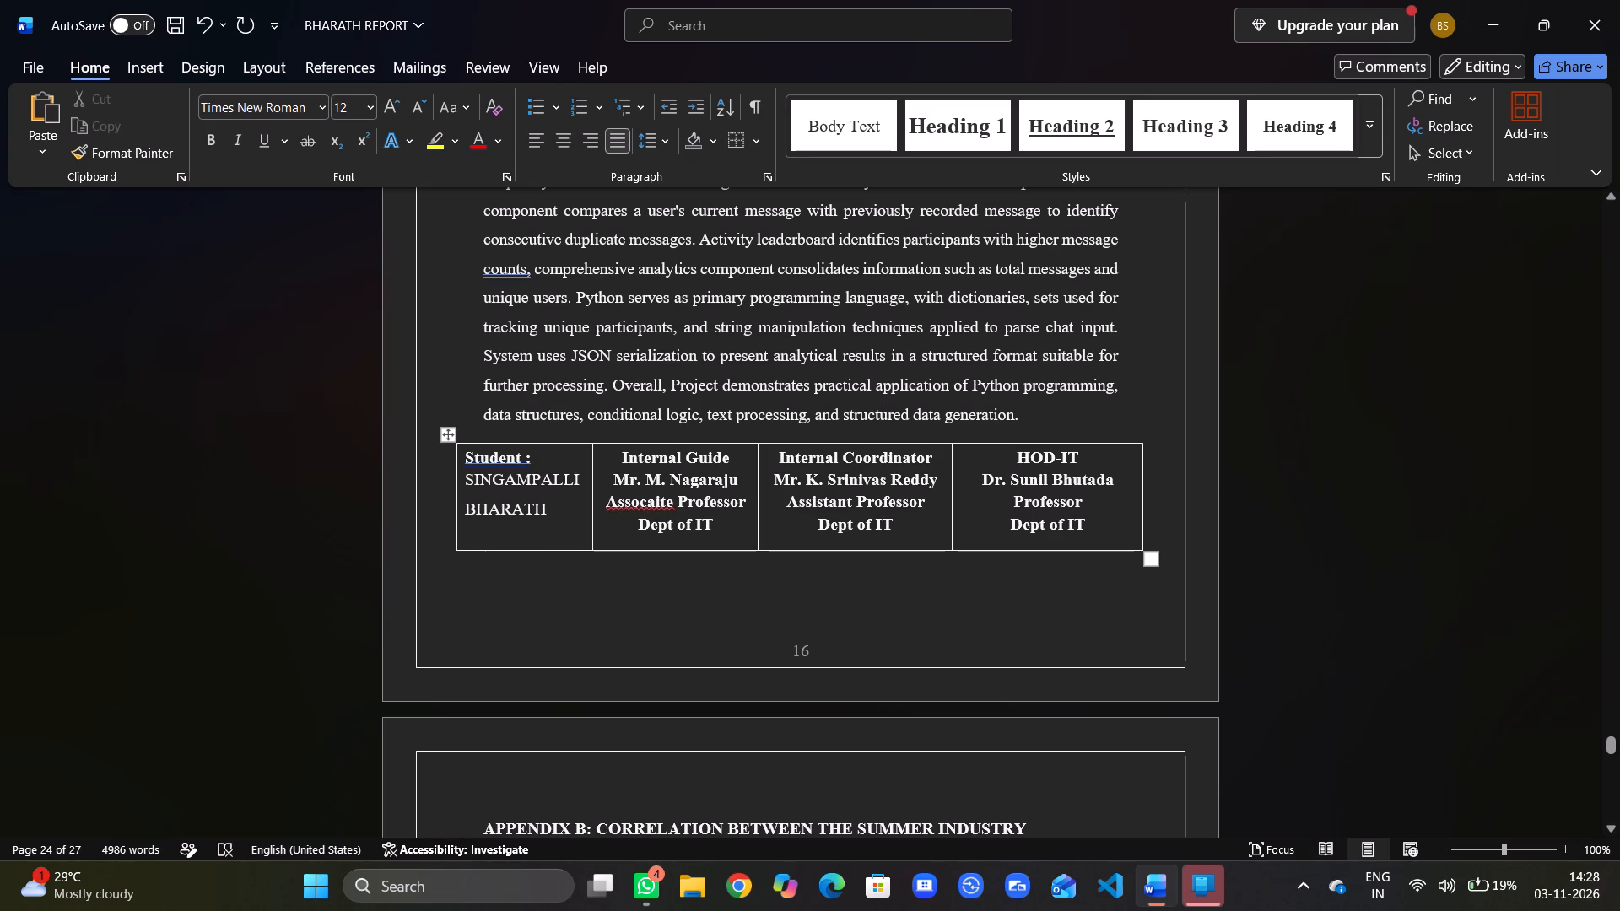
Change the Internal Guide's designation in Appendix B's signature table, below the POs/PSOs correlation table, to "Assocaite Professor".
scroll(740, 603, down, 3)
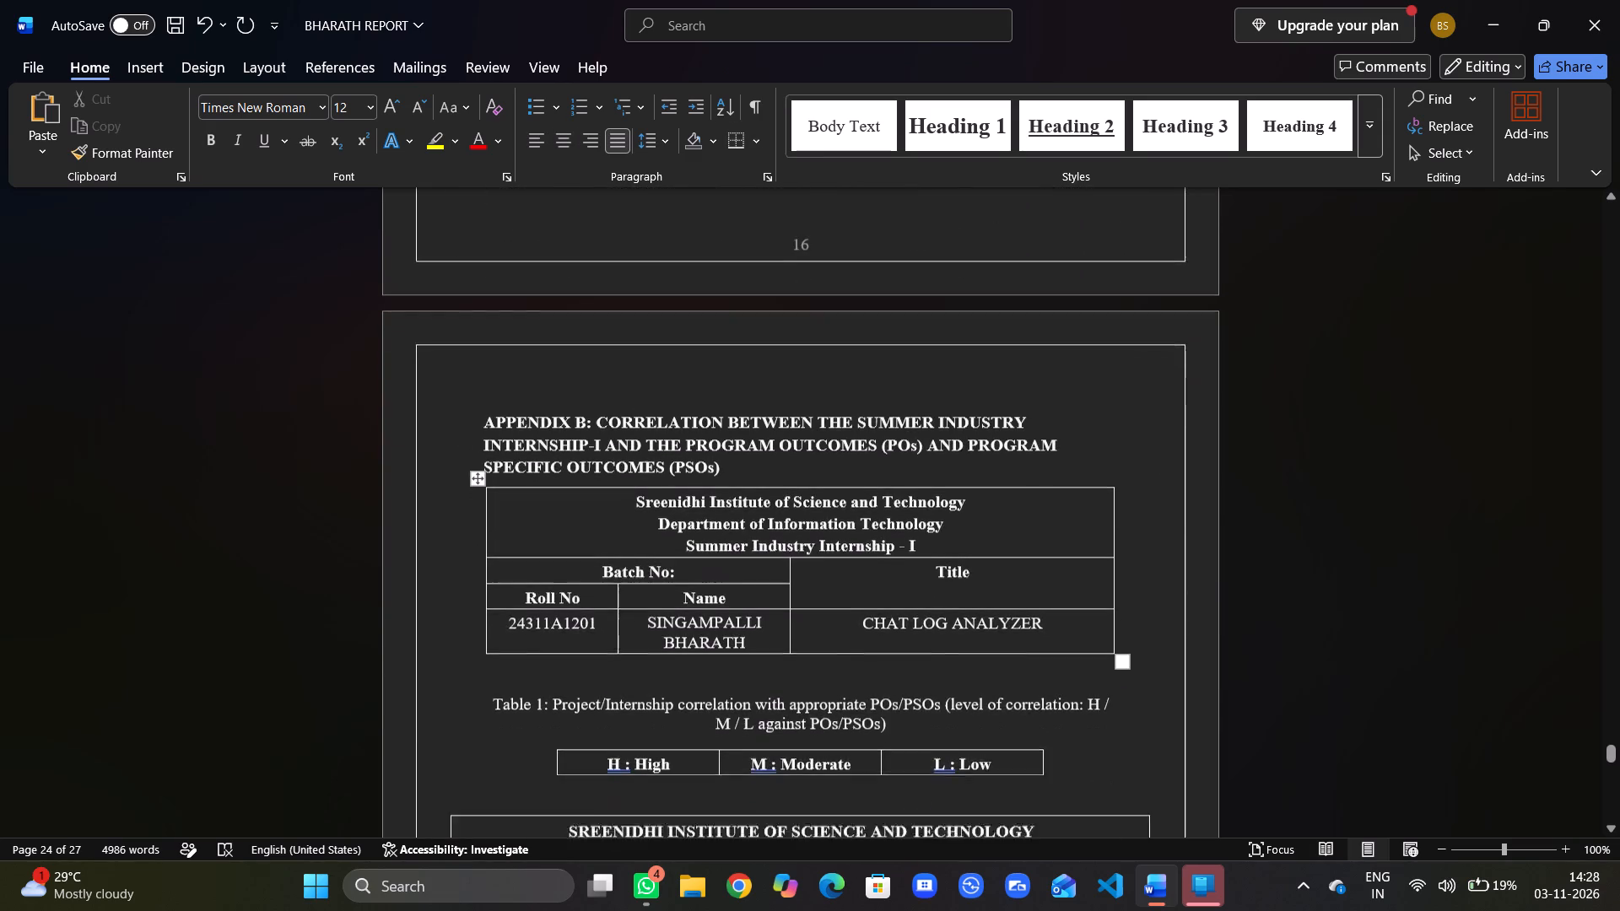
scroll(740, 603, down, 4)
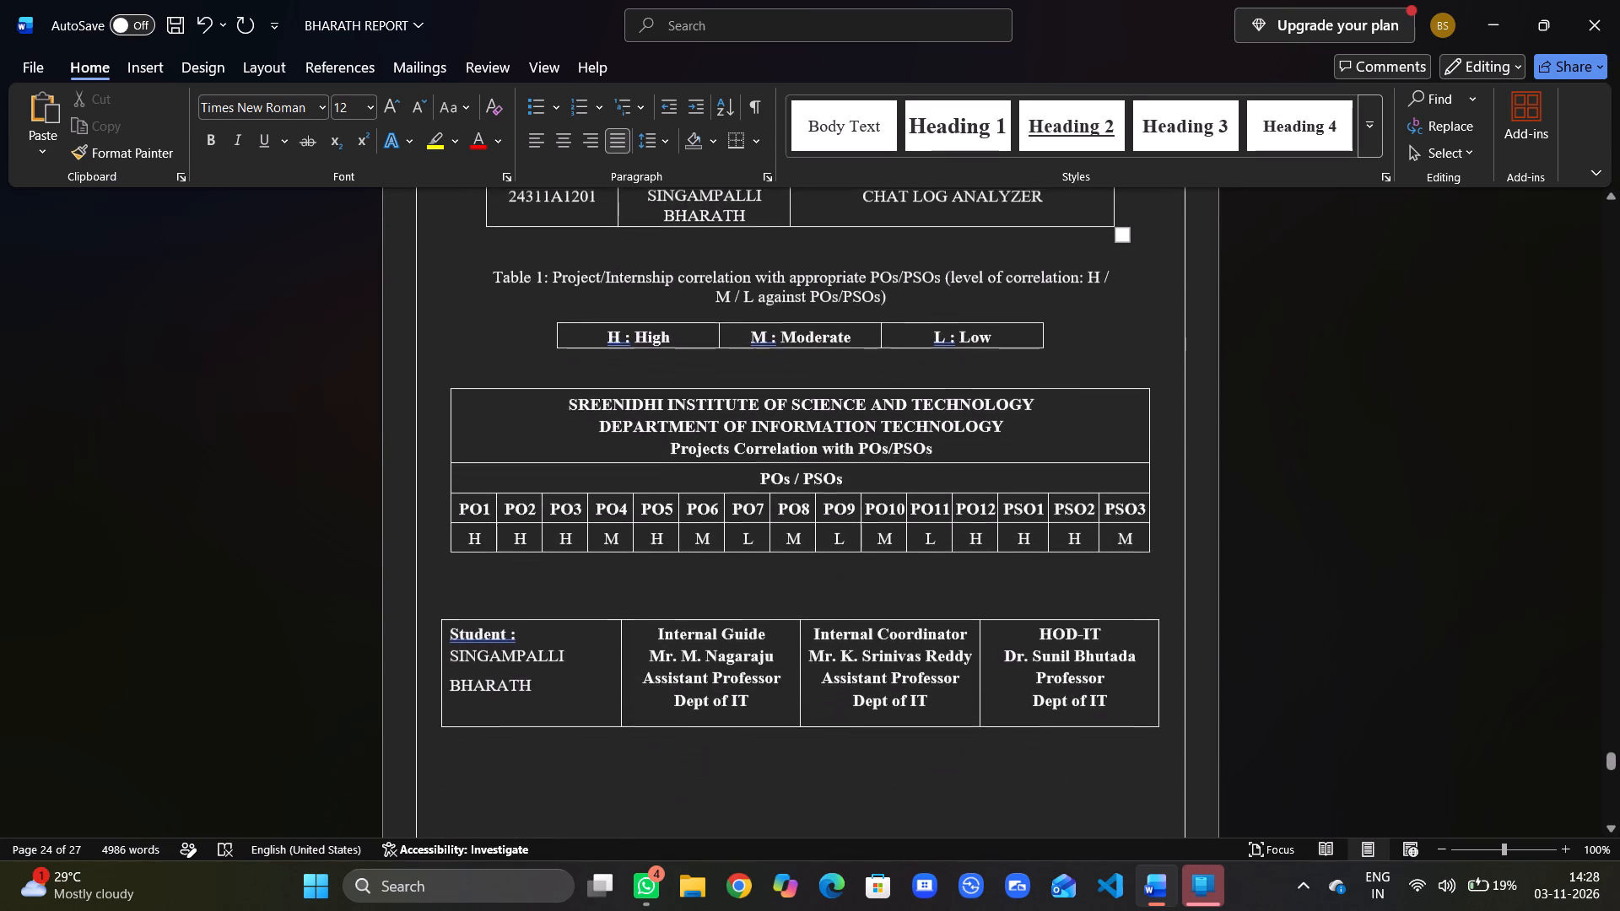
scroll(740, 603, down, 1)
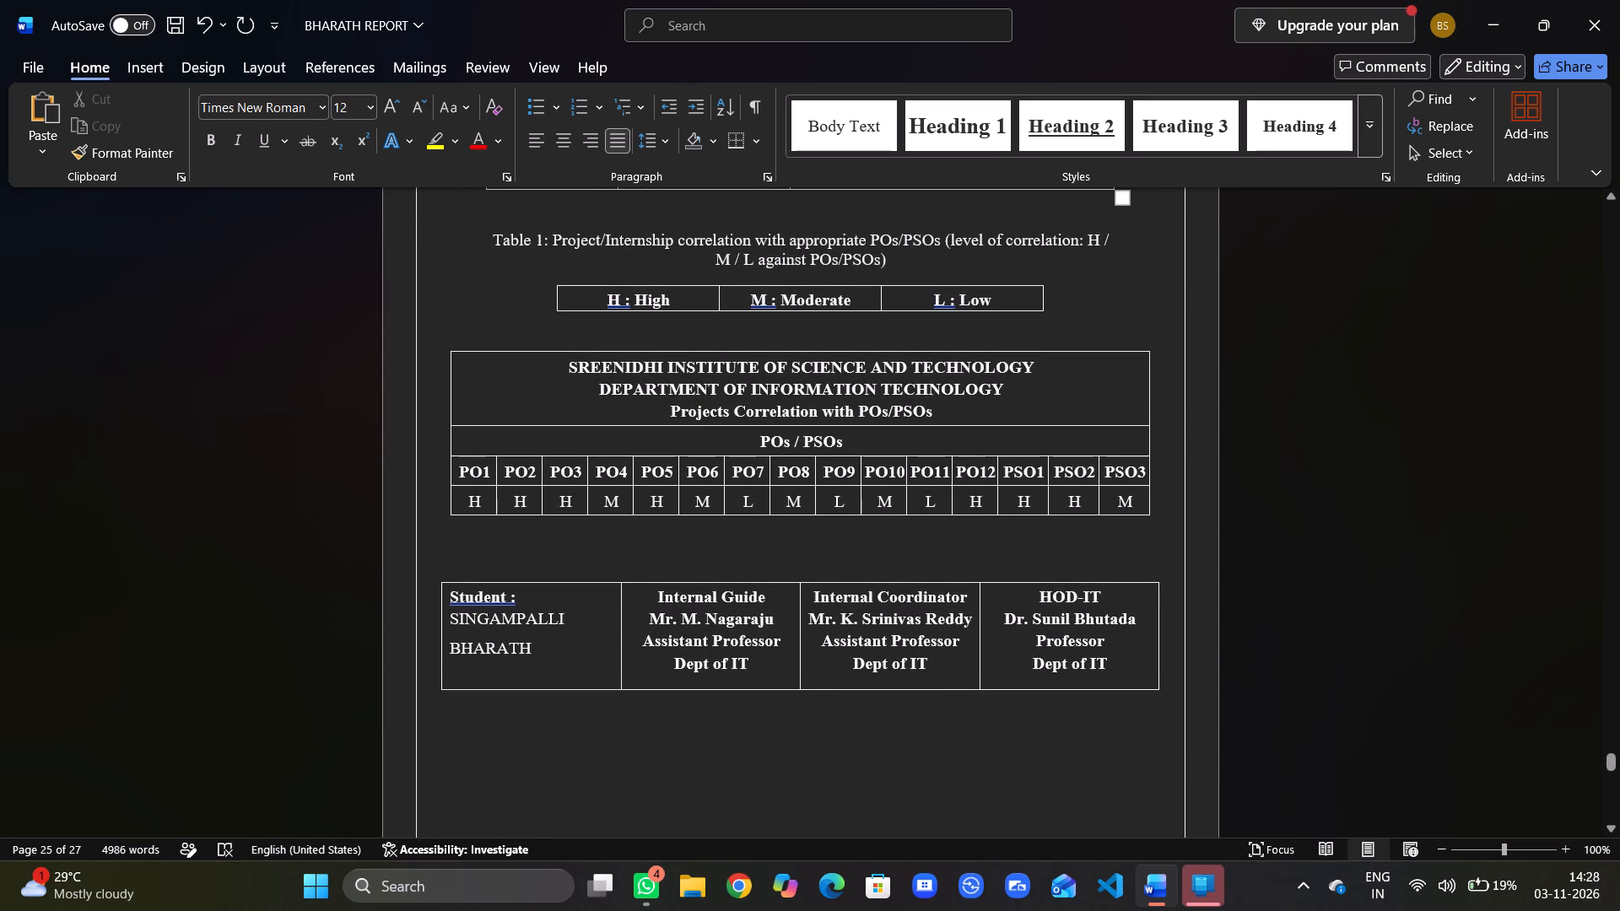
click(705, 641)
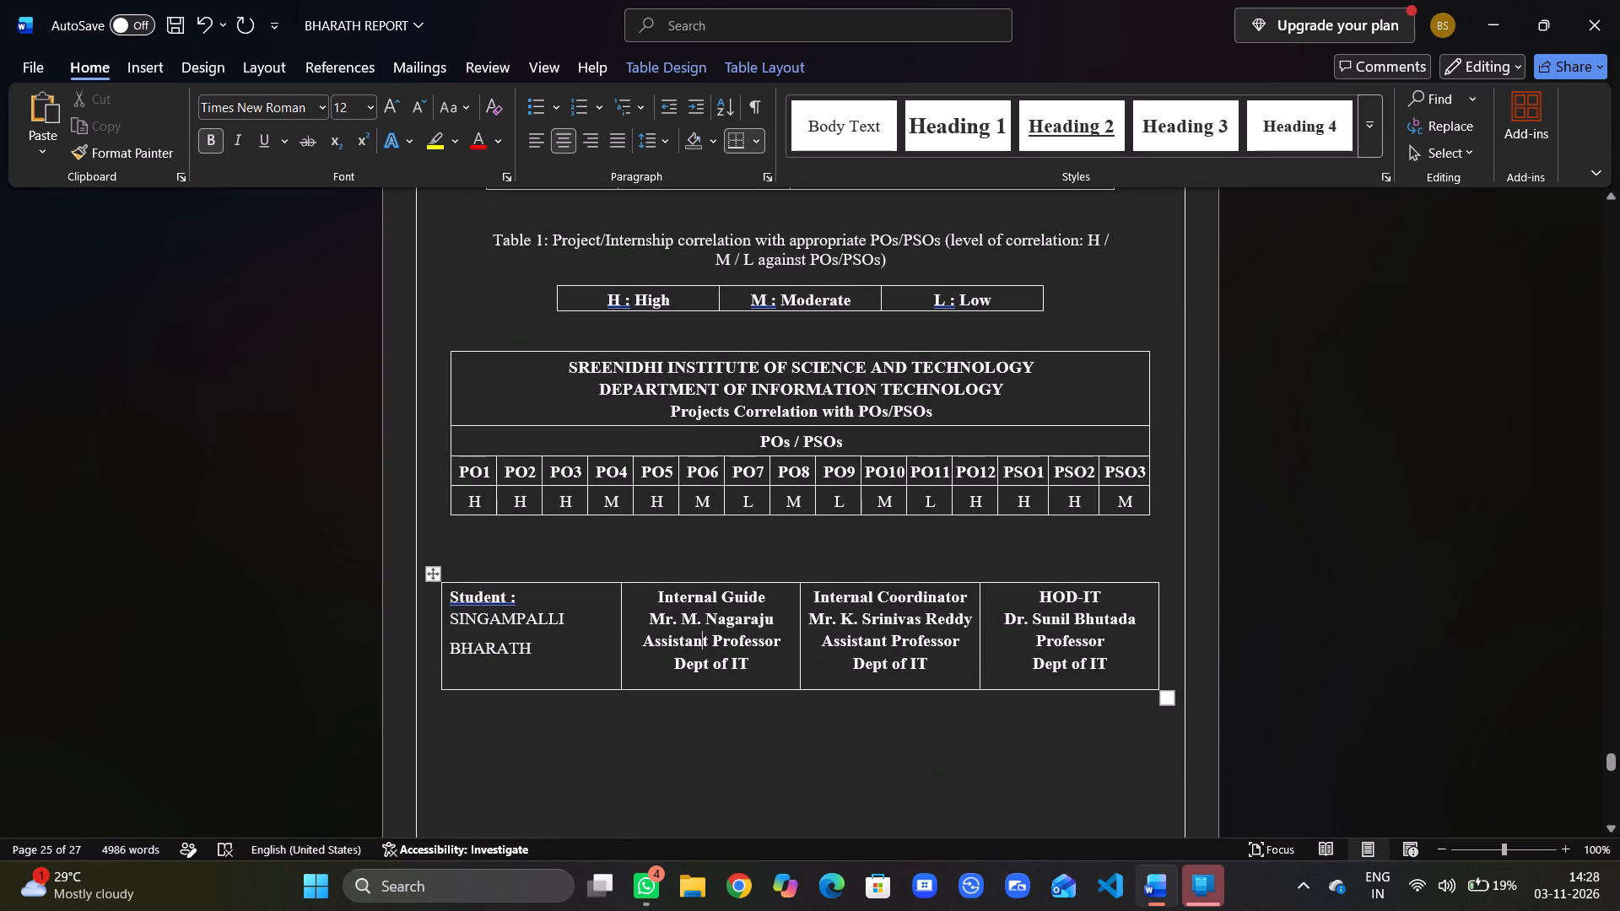
key(Right)
key(BackSpace)
key(BackSpace)
key(BackSpace)
key(BackSpace)
key(BackSpace)
key(BackSpace)
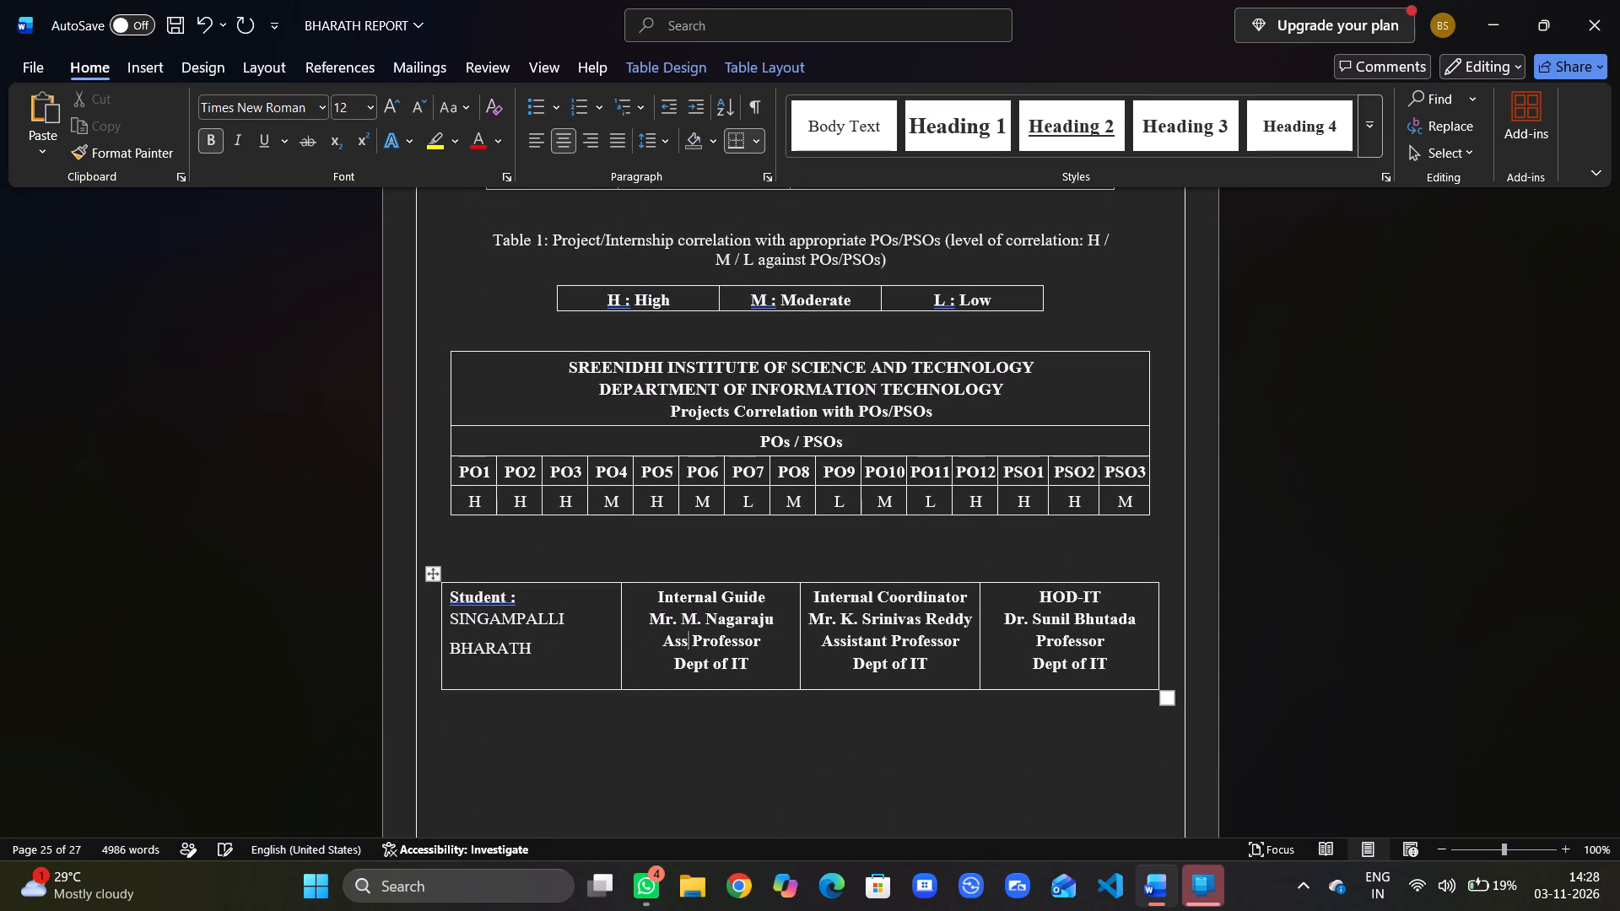
text(ocaite)
Change the Internal Guide's designation in the signature table below the "Nature of project" table to "Assocaite Professor".
scroll(830, 673, down, 1)
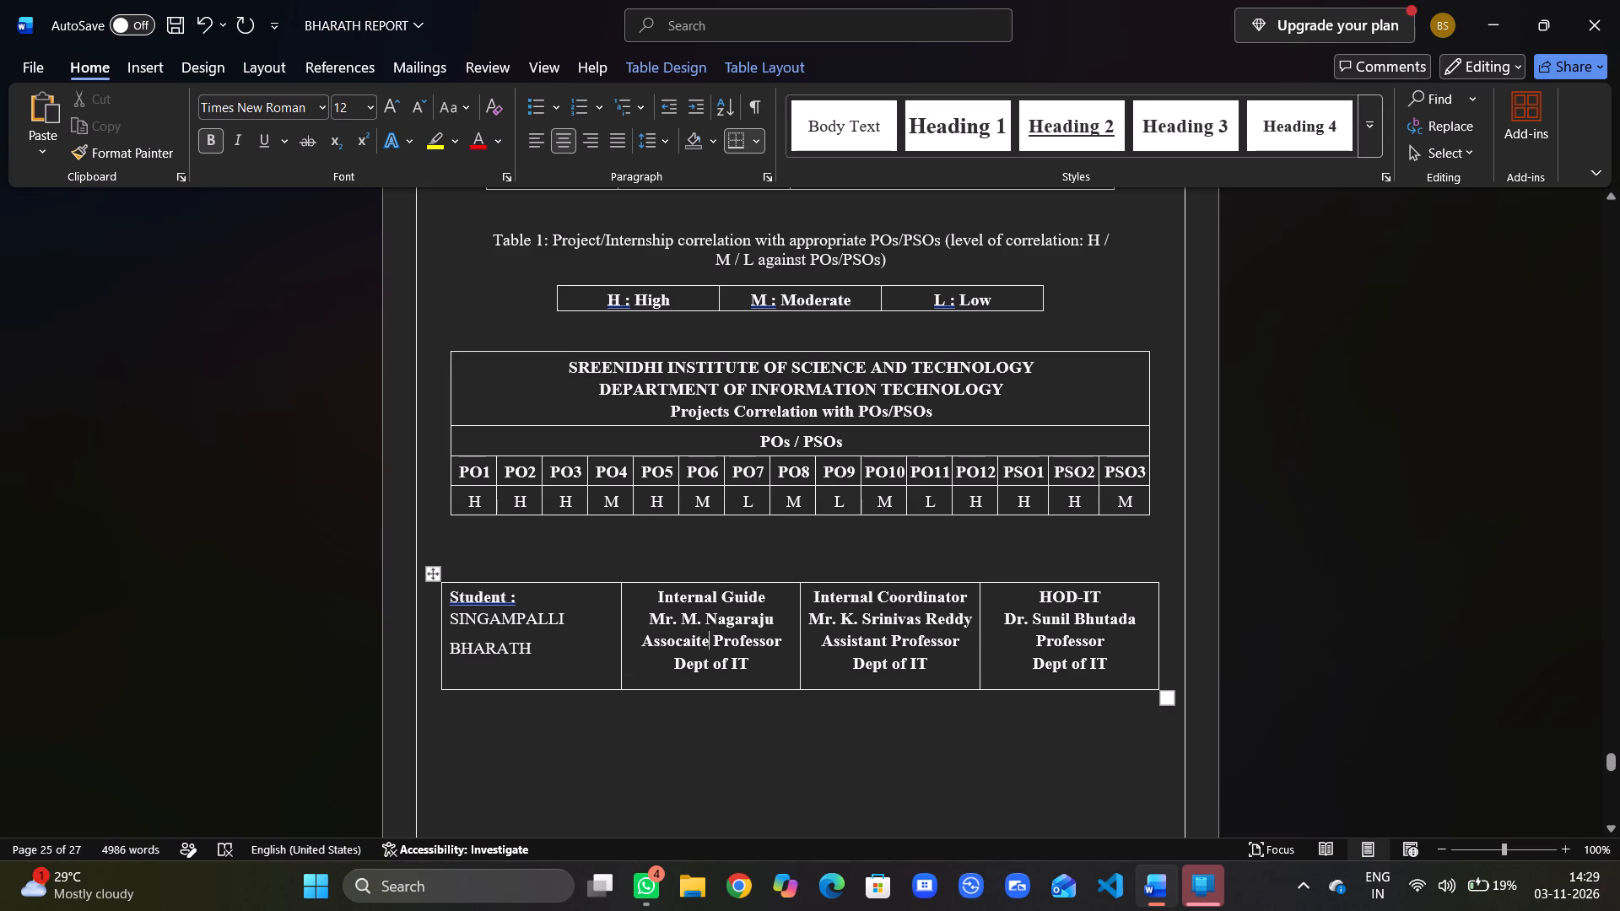
scroll(830, 673, down, 2)
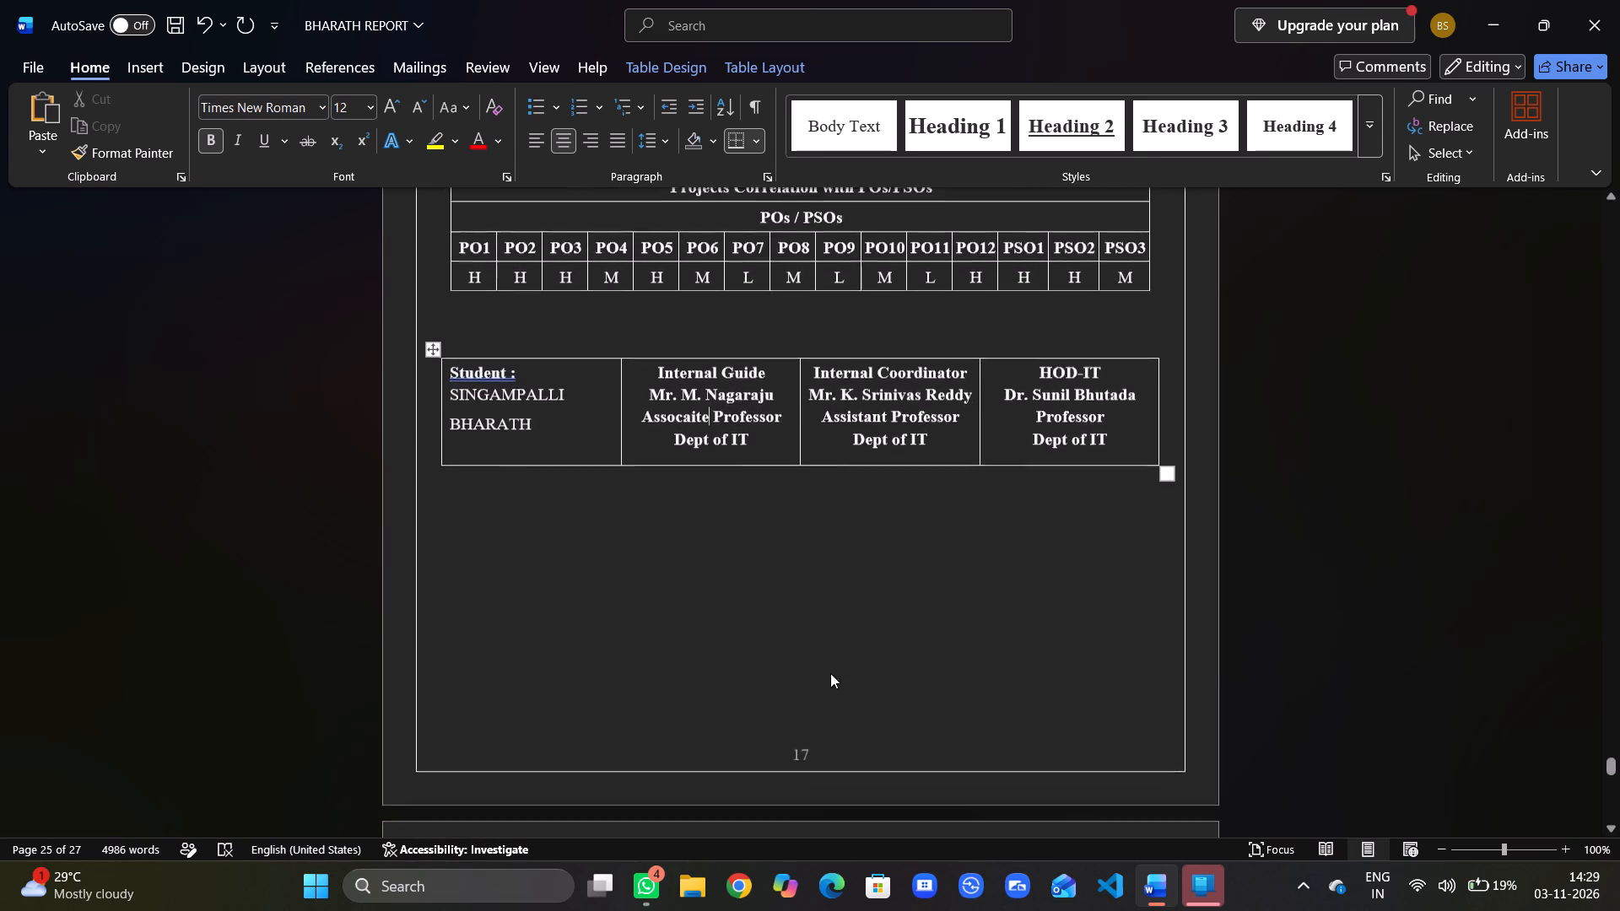
scroll(830, 673, down, 1)
scroll(830, 673, up, 5)
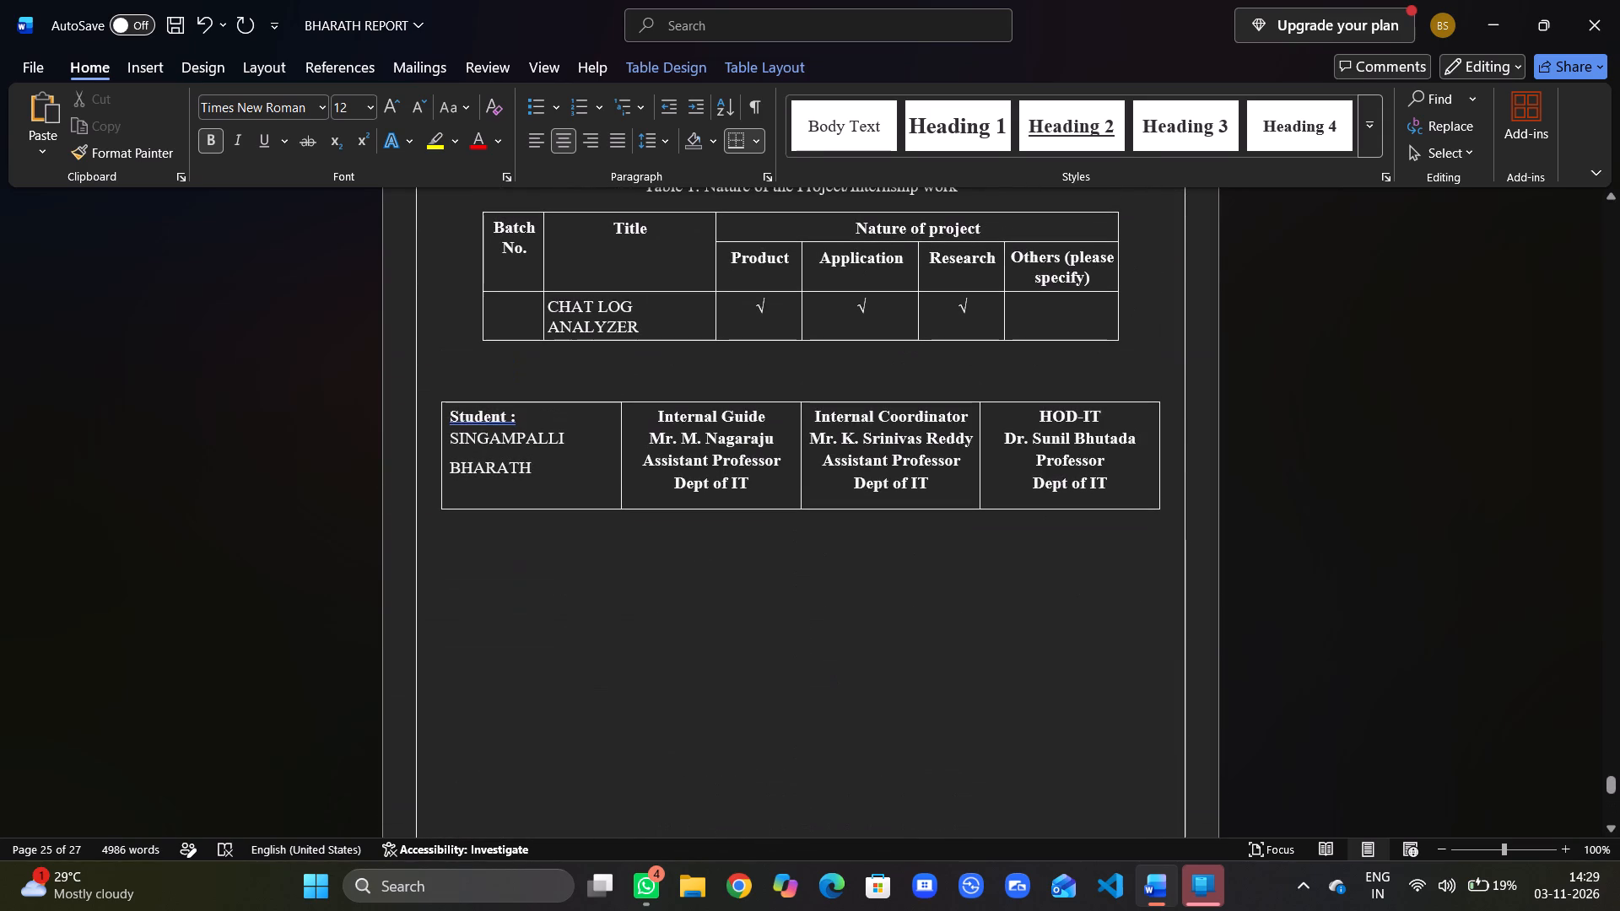
scroll(830, 673, up, 1)
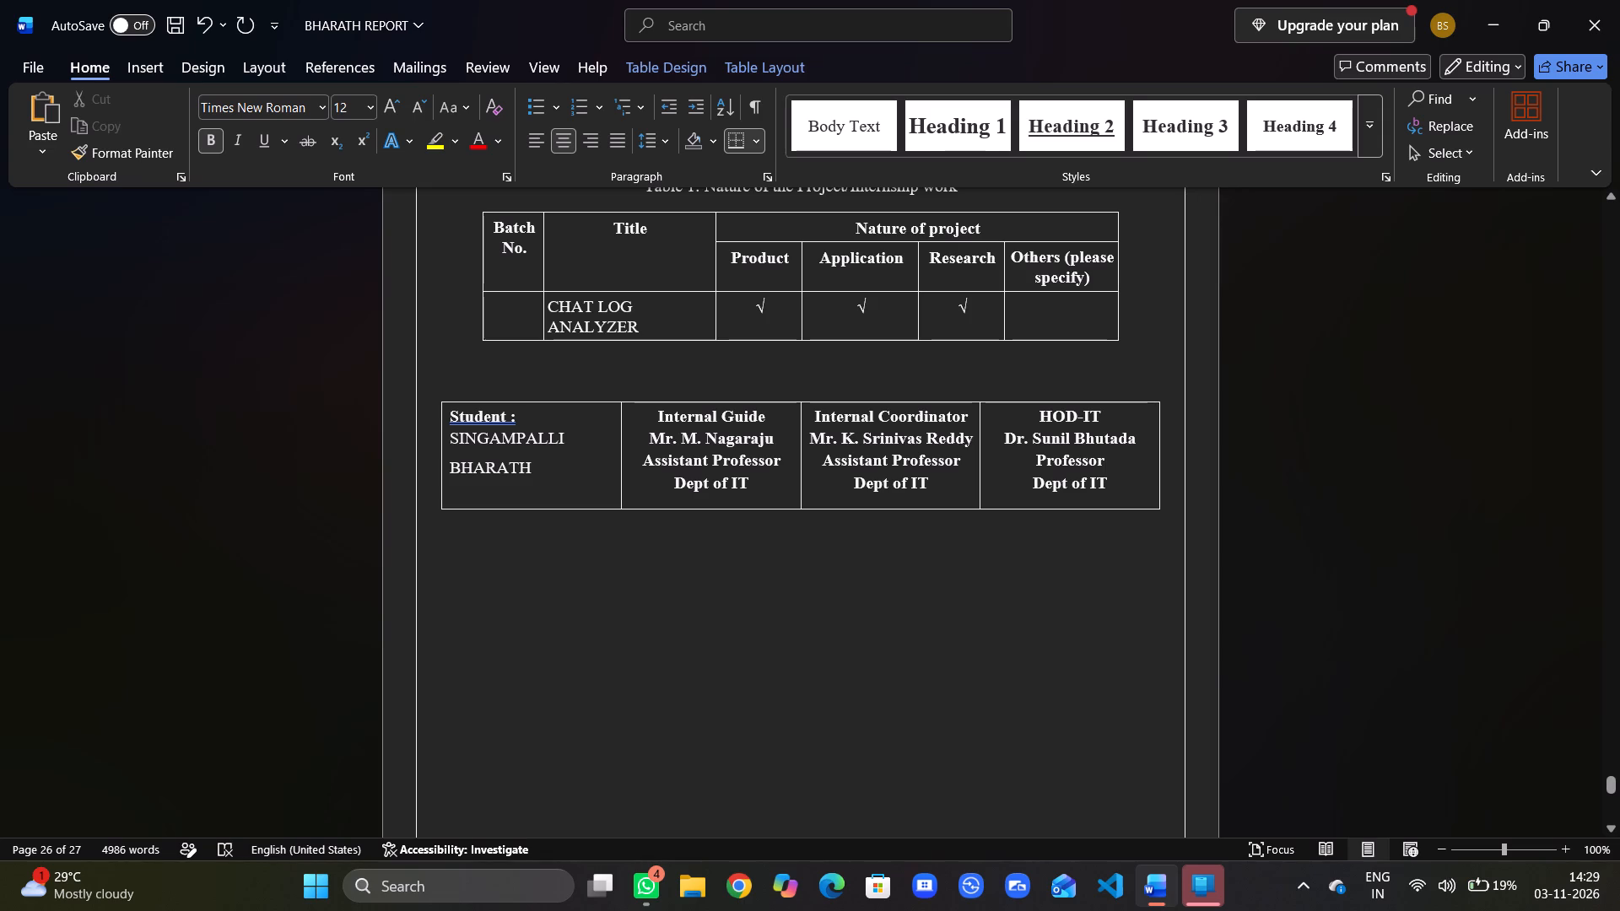
click(705, 460)
key(Right)
key(BackSpace)
key(BackSpace)
key(BackSpace)
key(BackSpace)
key(BackSpace)
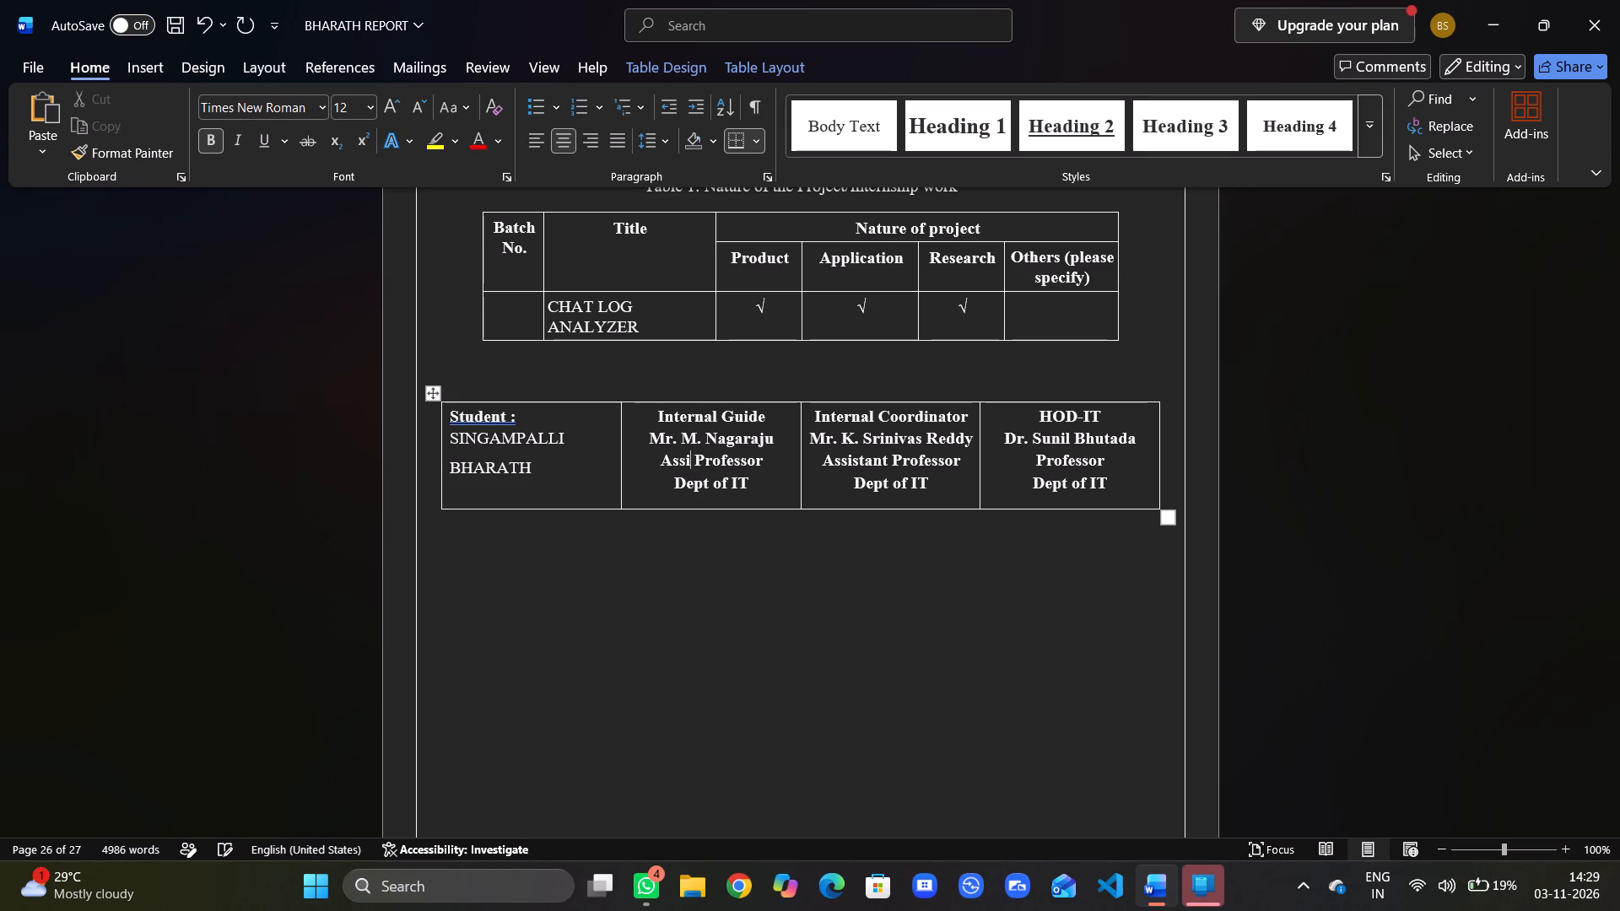
key(BackSpace)
text(ocaite)
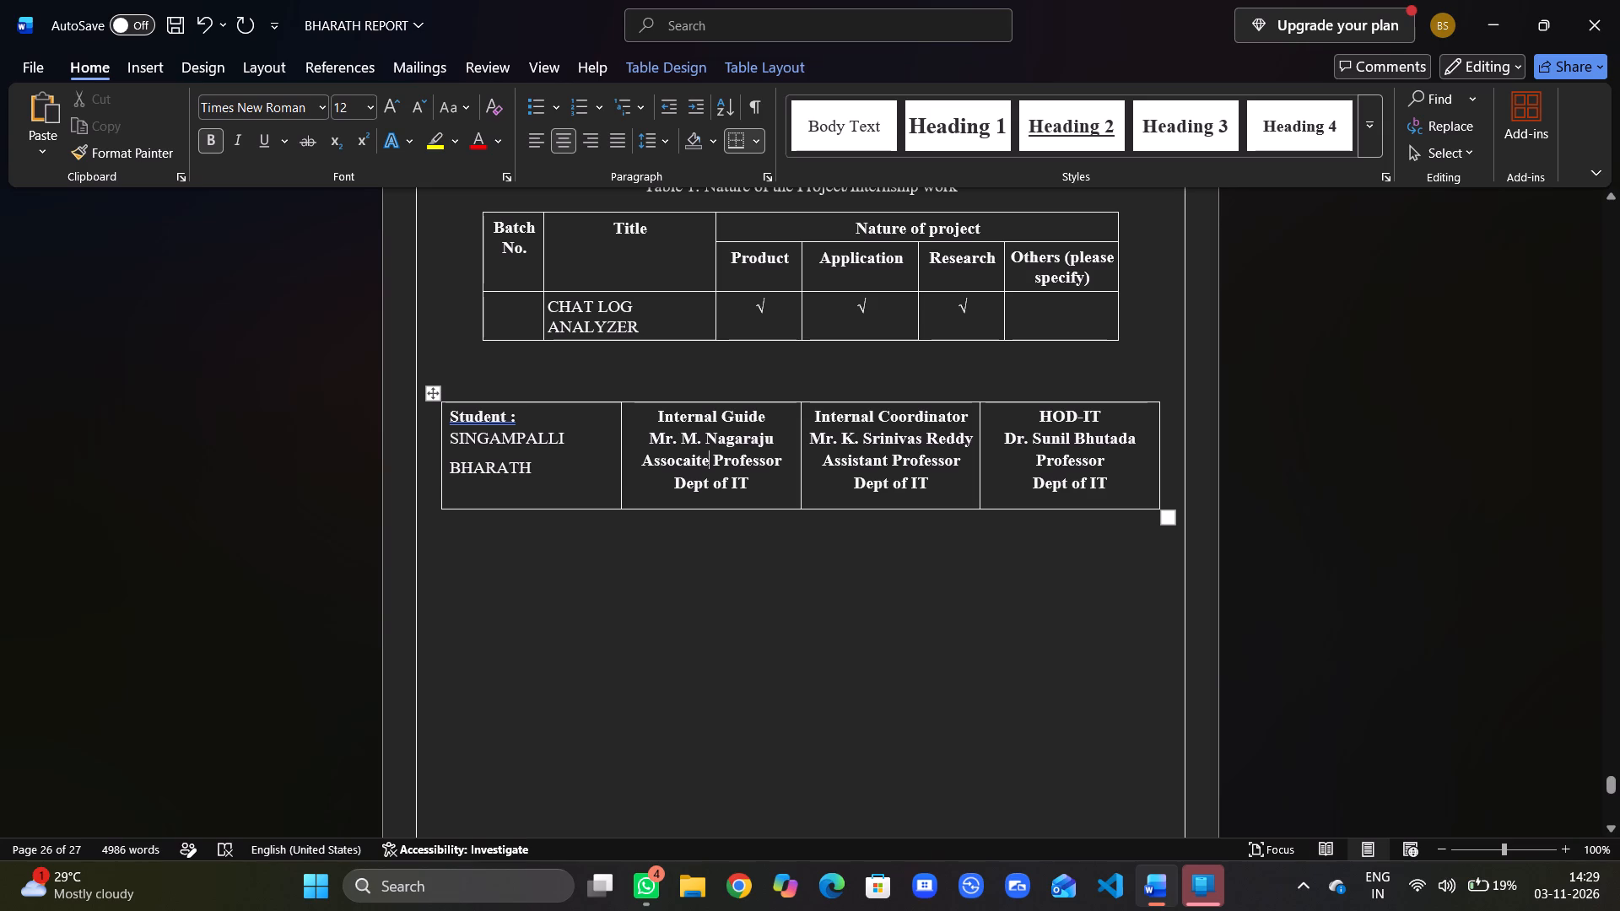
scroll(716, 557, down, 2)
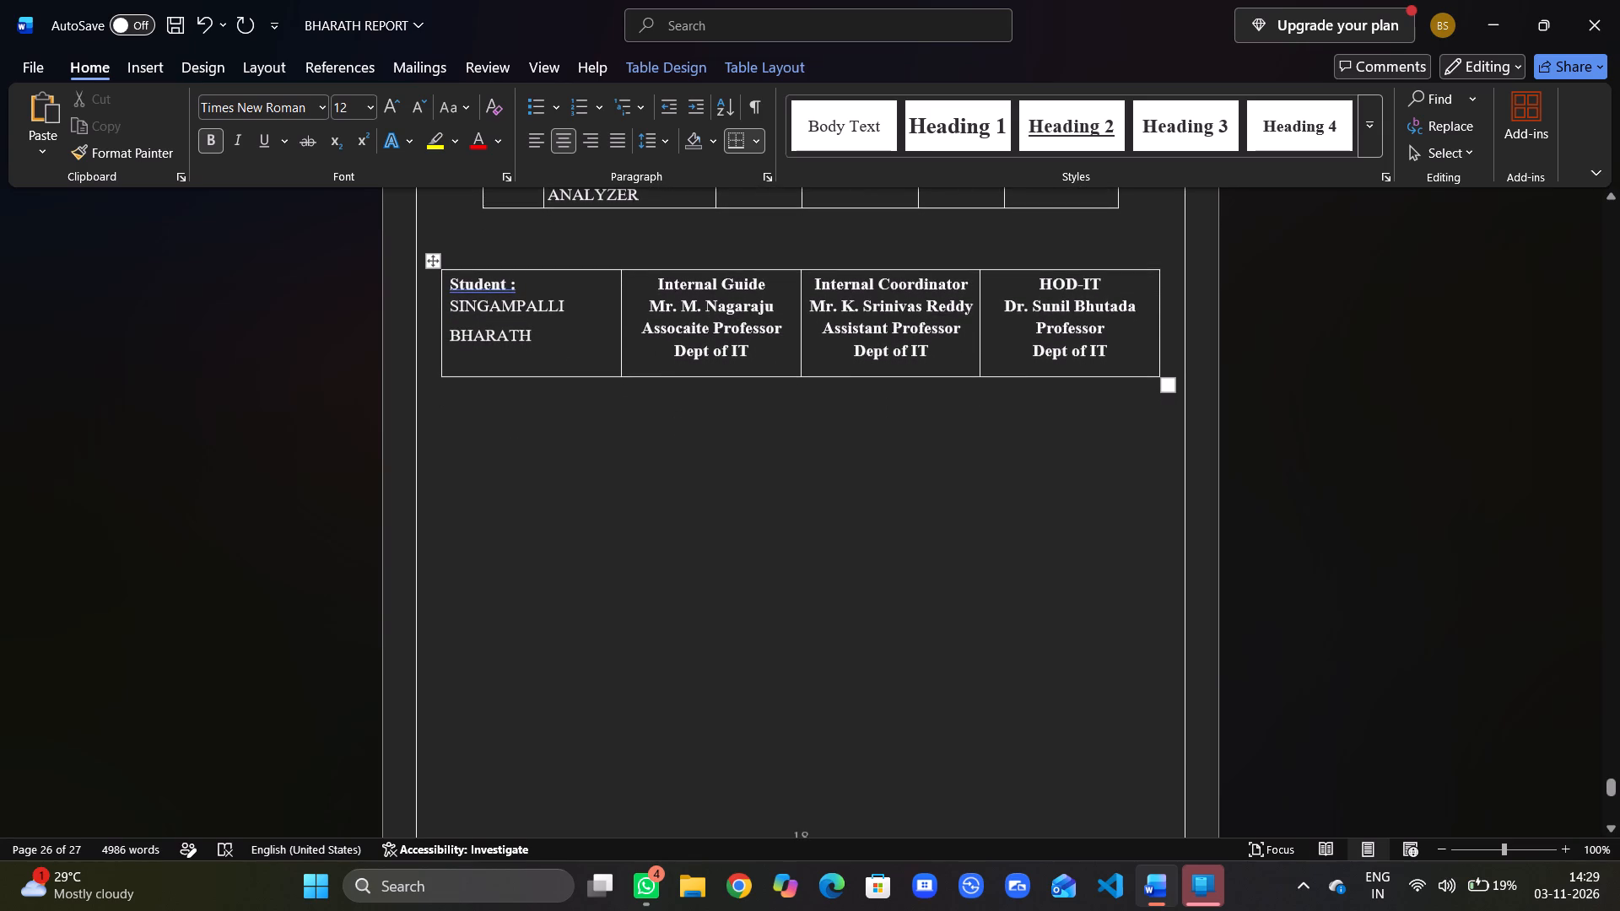
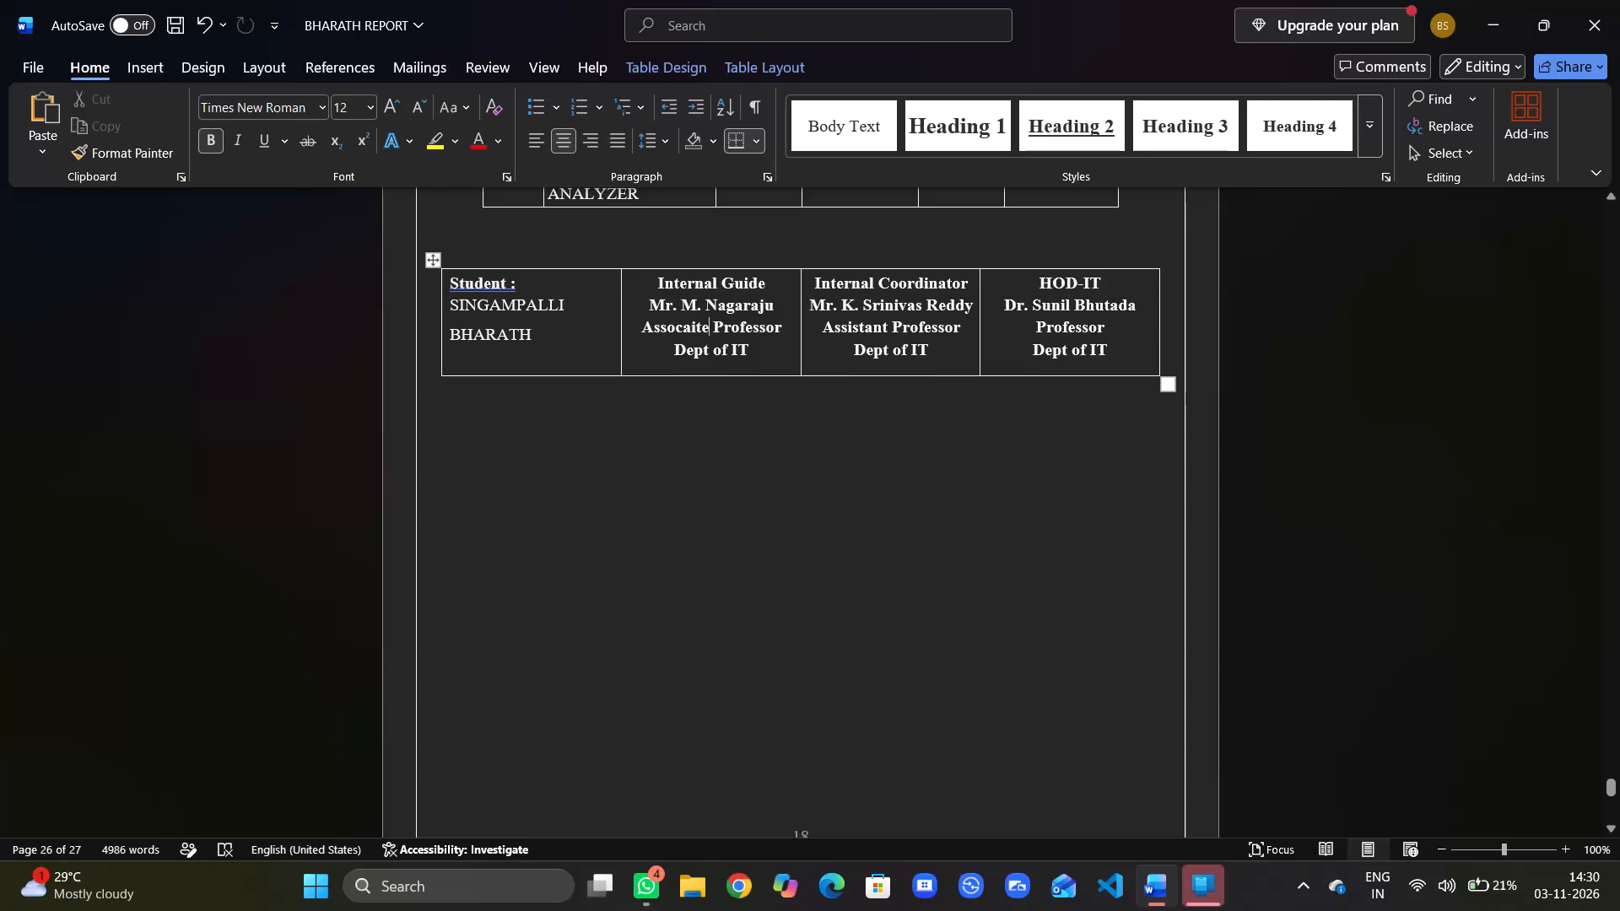
Re-read the Acknowledgement page from its heading down to the student's name and roll number.
scroll(737, 419, down, 2)
scroll(737, 419, up, 6)
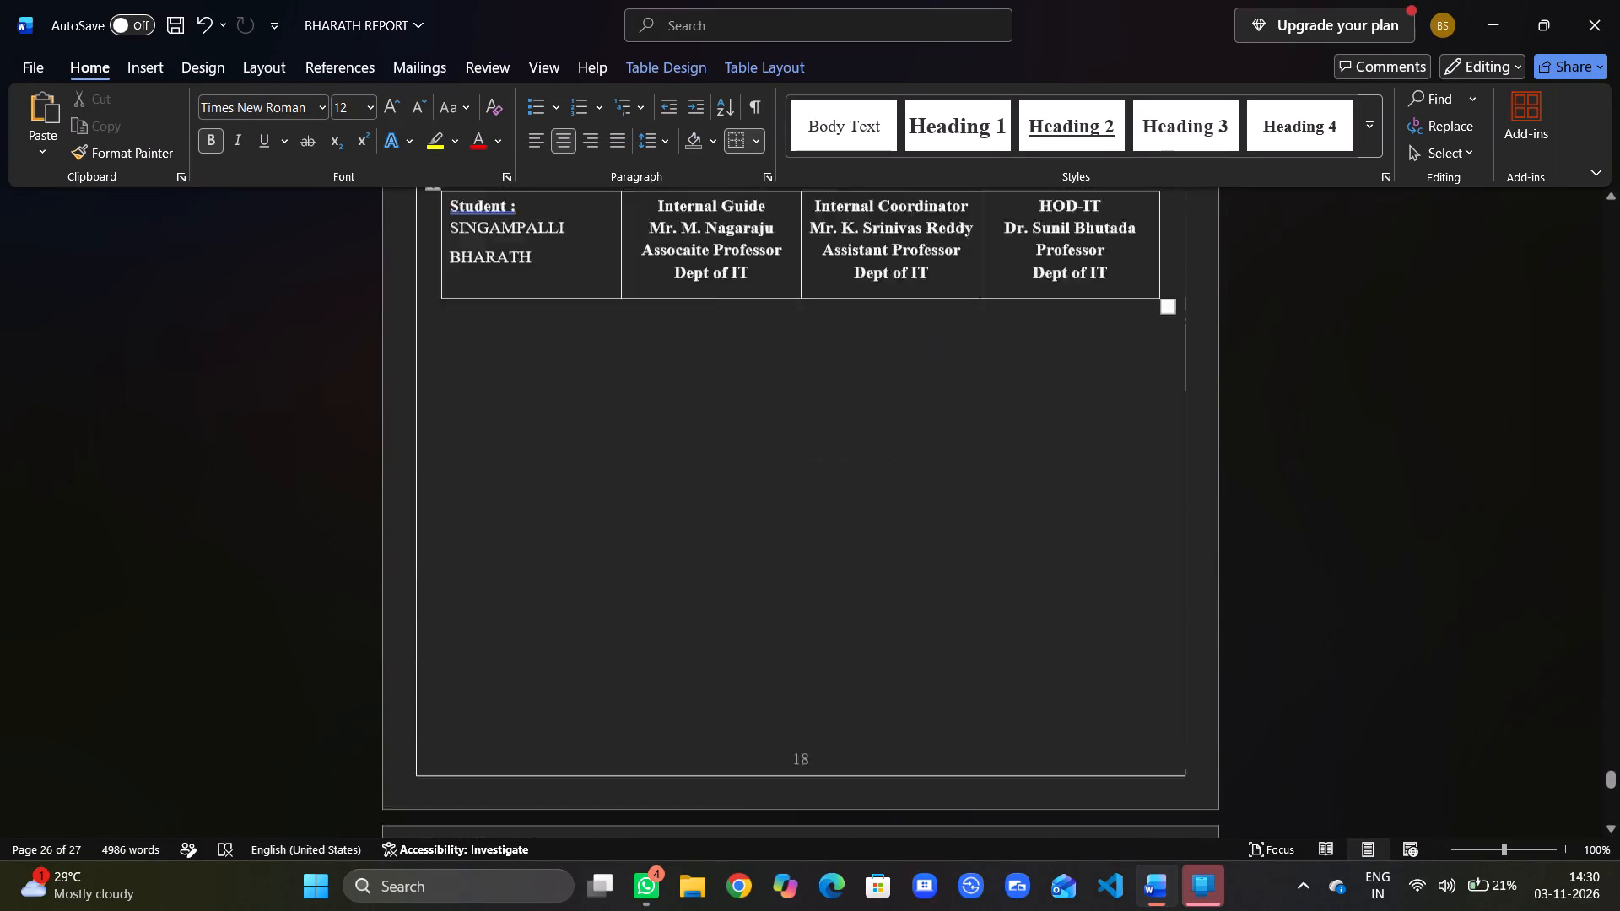
scroll(737, 419, up, 20)
scroll(737, 419, up, 20)
scroll(737, 419, up, 7)
scroll(737, 419, up, 14)
scroll(737, 419, down, 3)
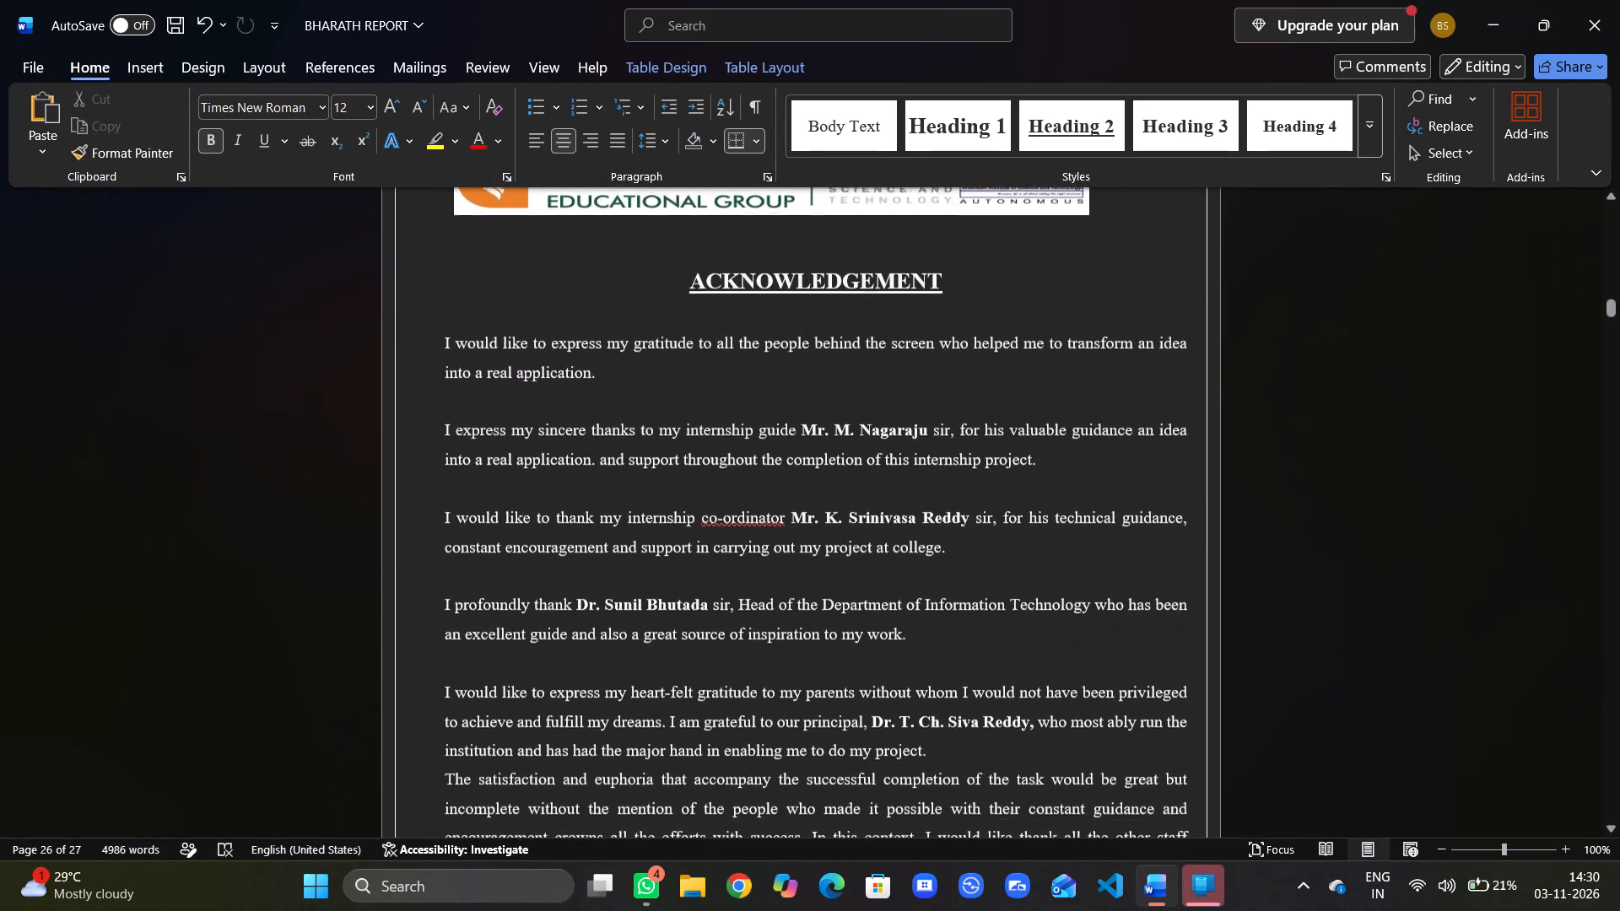
scroll(737, 419, down, 1)
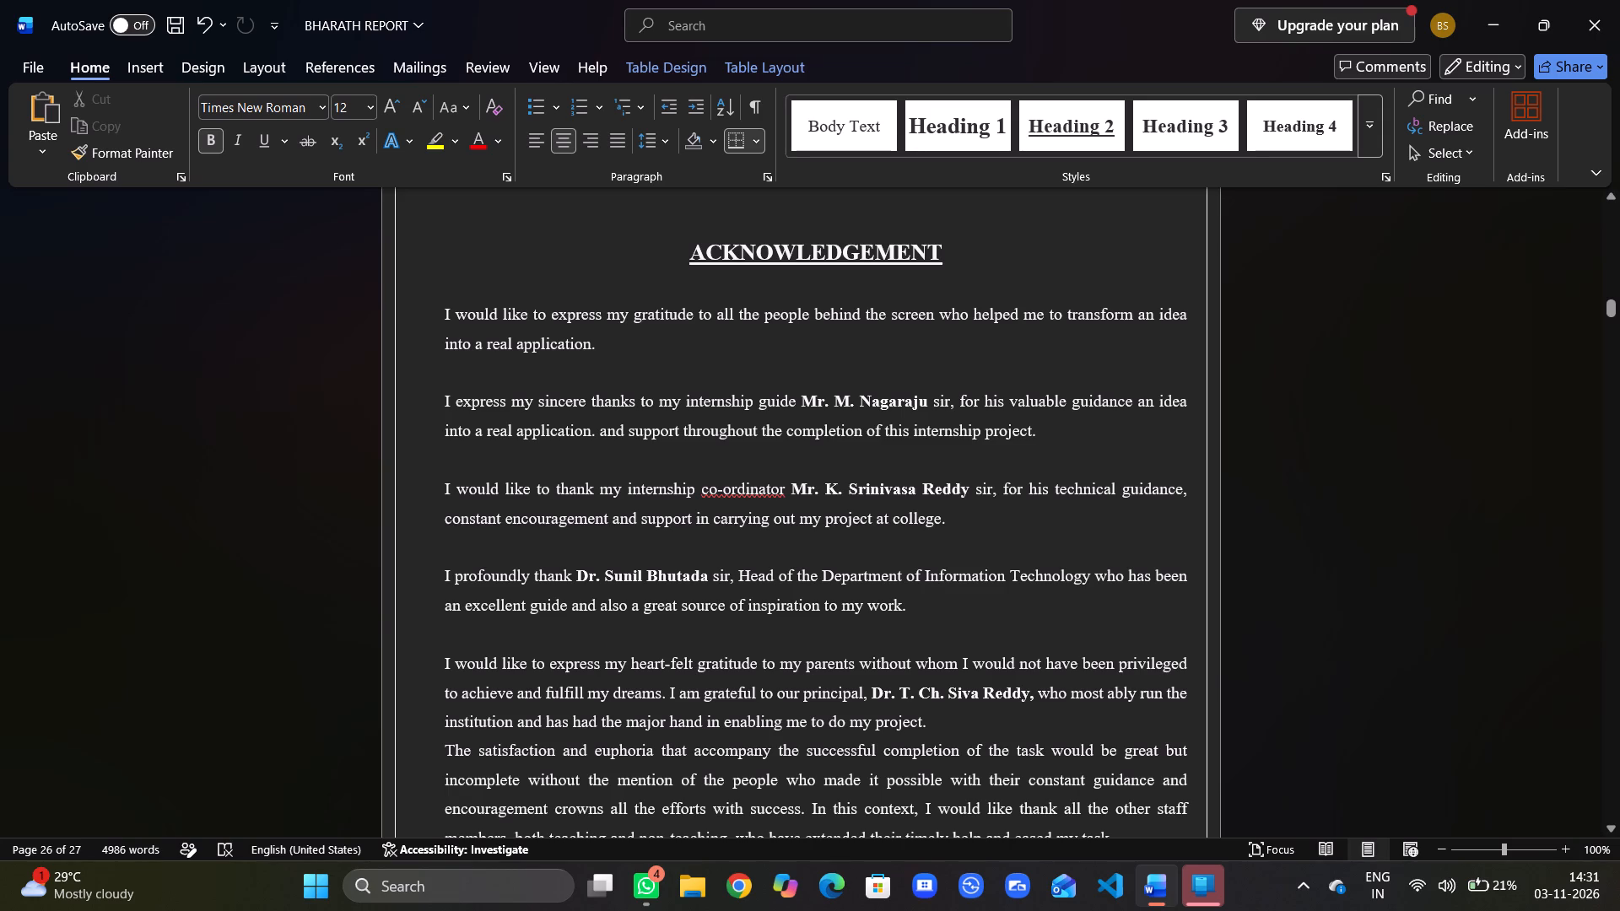
scroll(931, 448, down, 9)
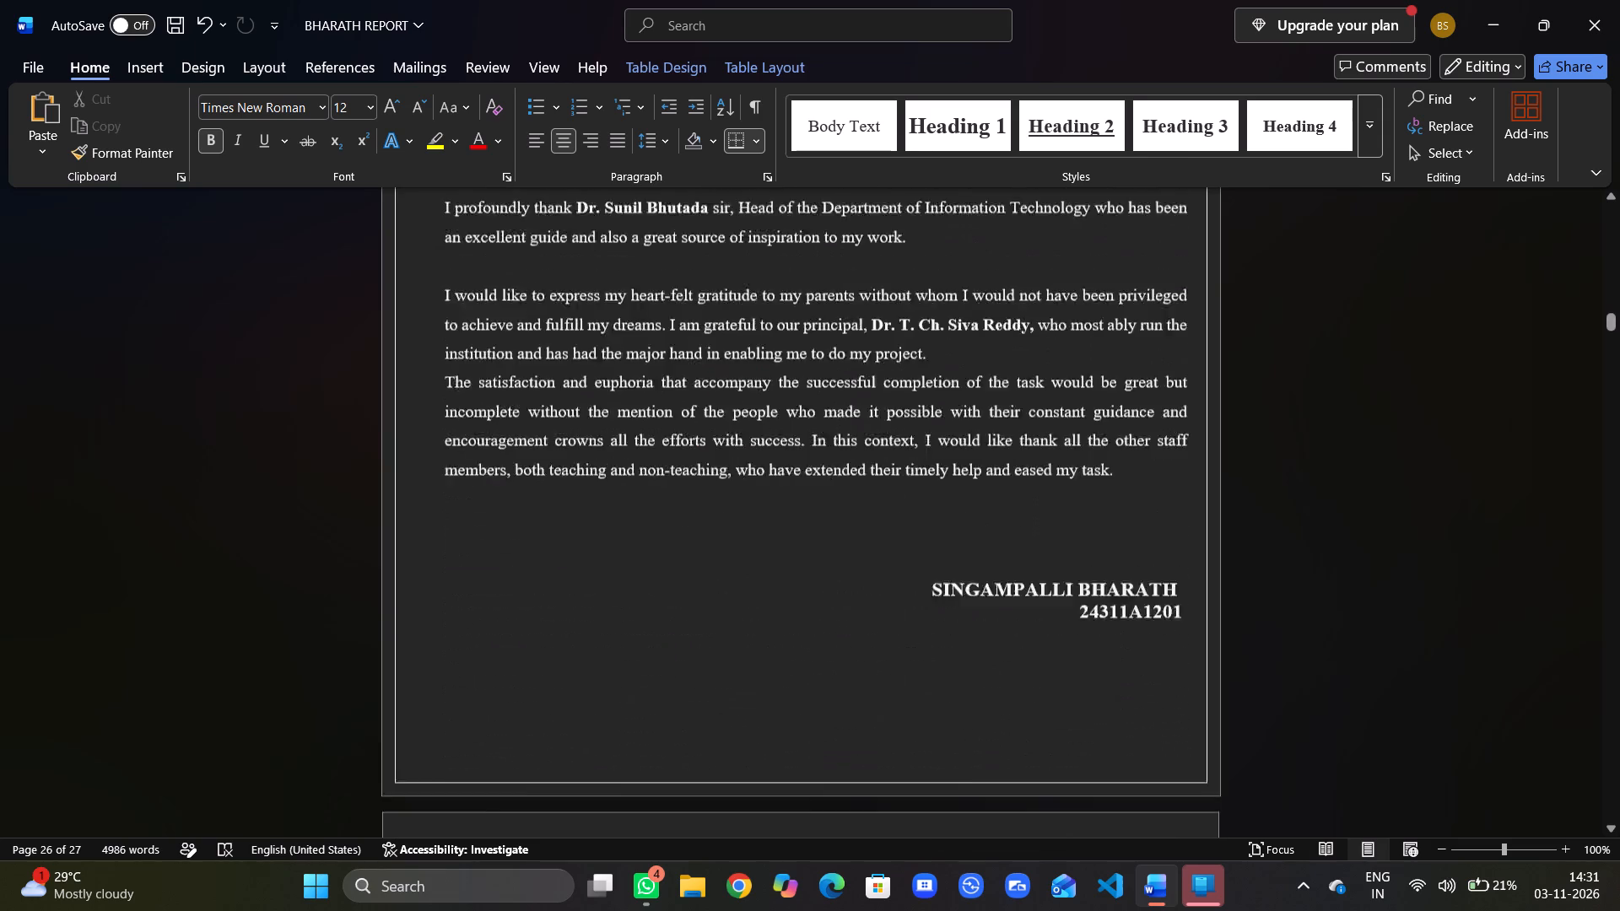
Change the Internal Guide's designation in the signature table below "Table 2: Domain of the Project/Internship work" to "Assocaite Professor".
scroll(931, 448, down, 18)
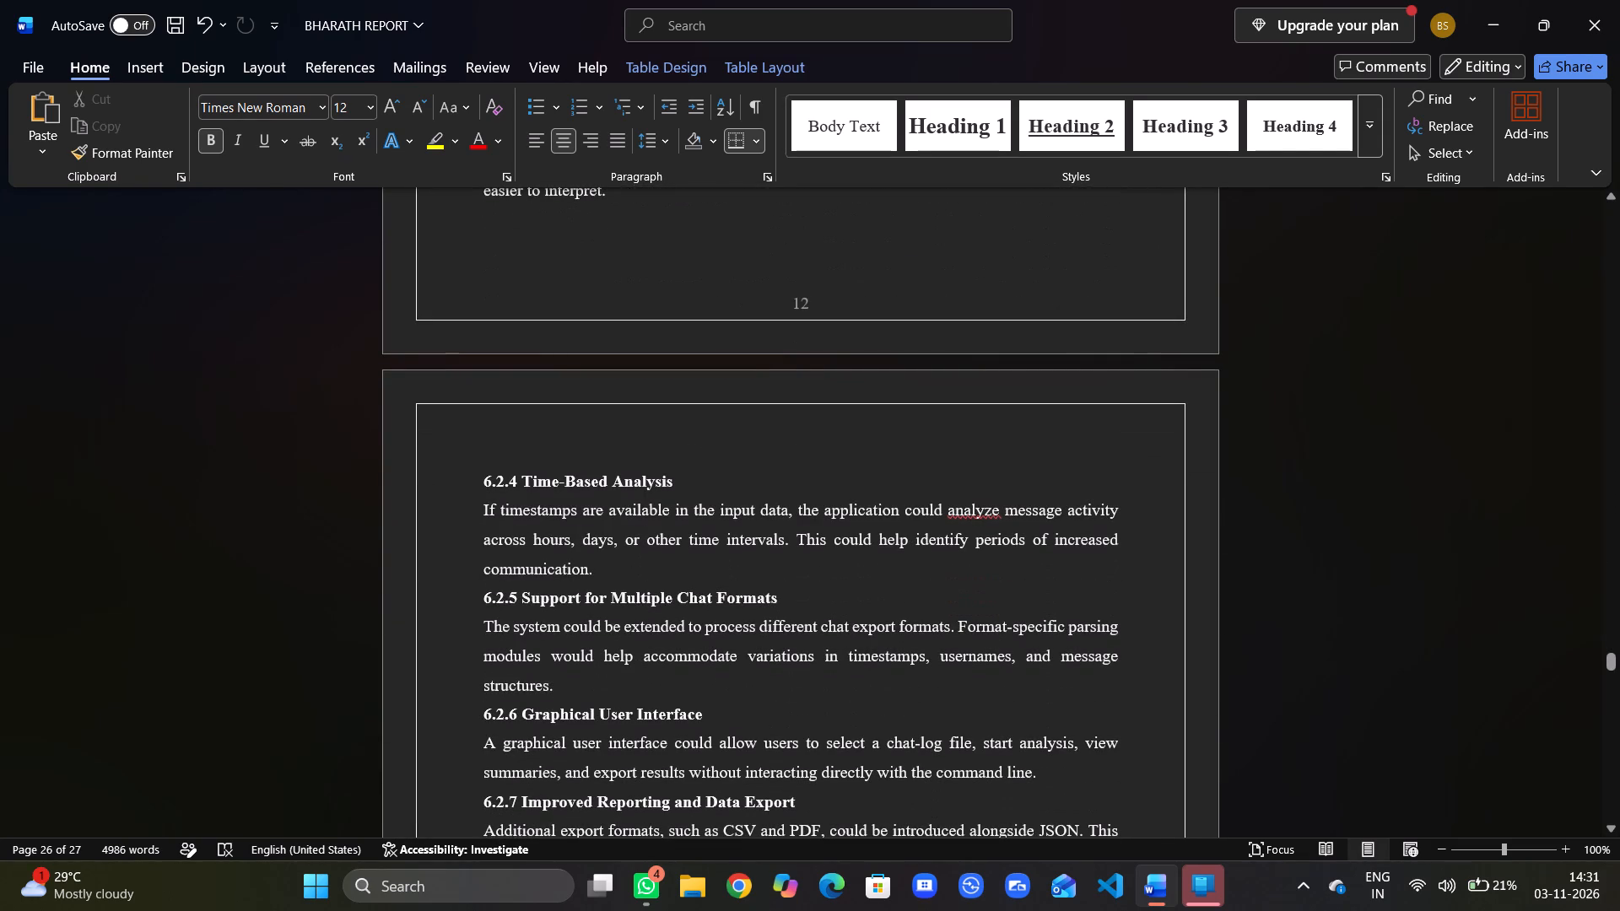
scroll(931, 448, down, 2)
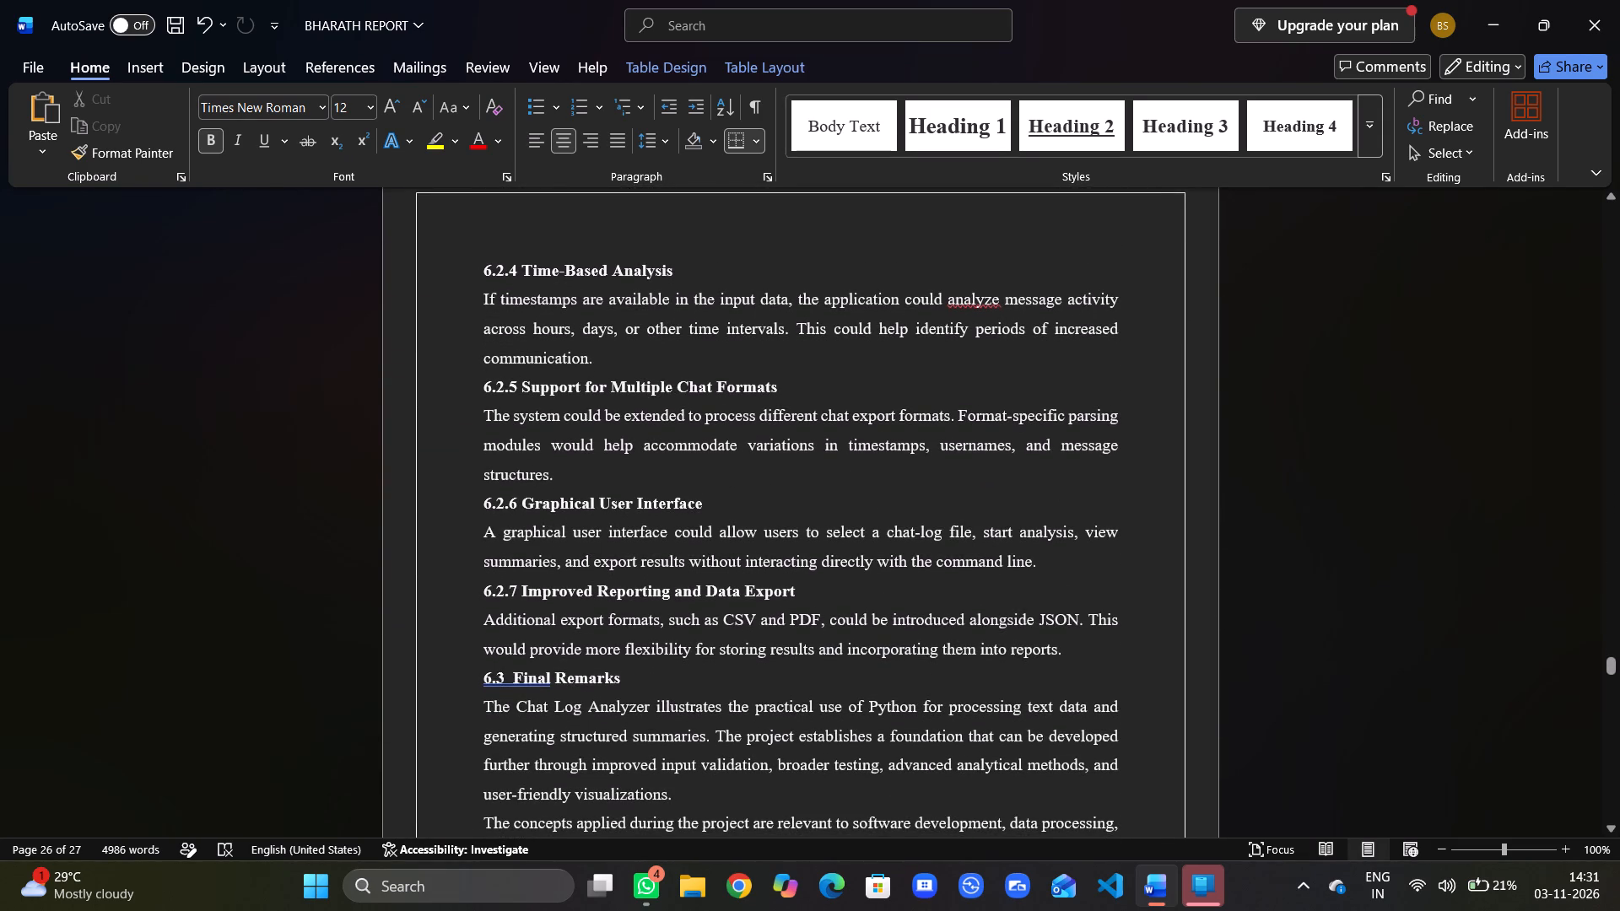
scroll(931, 448, down, 7)
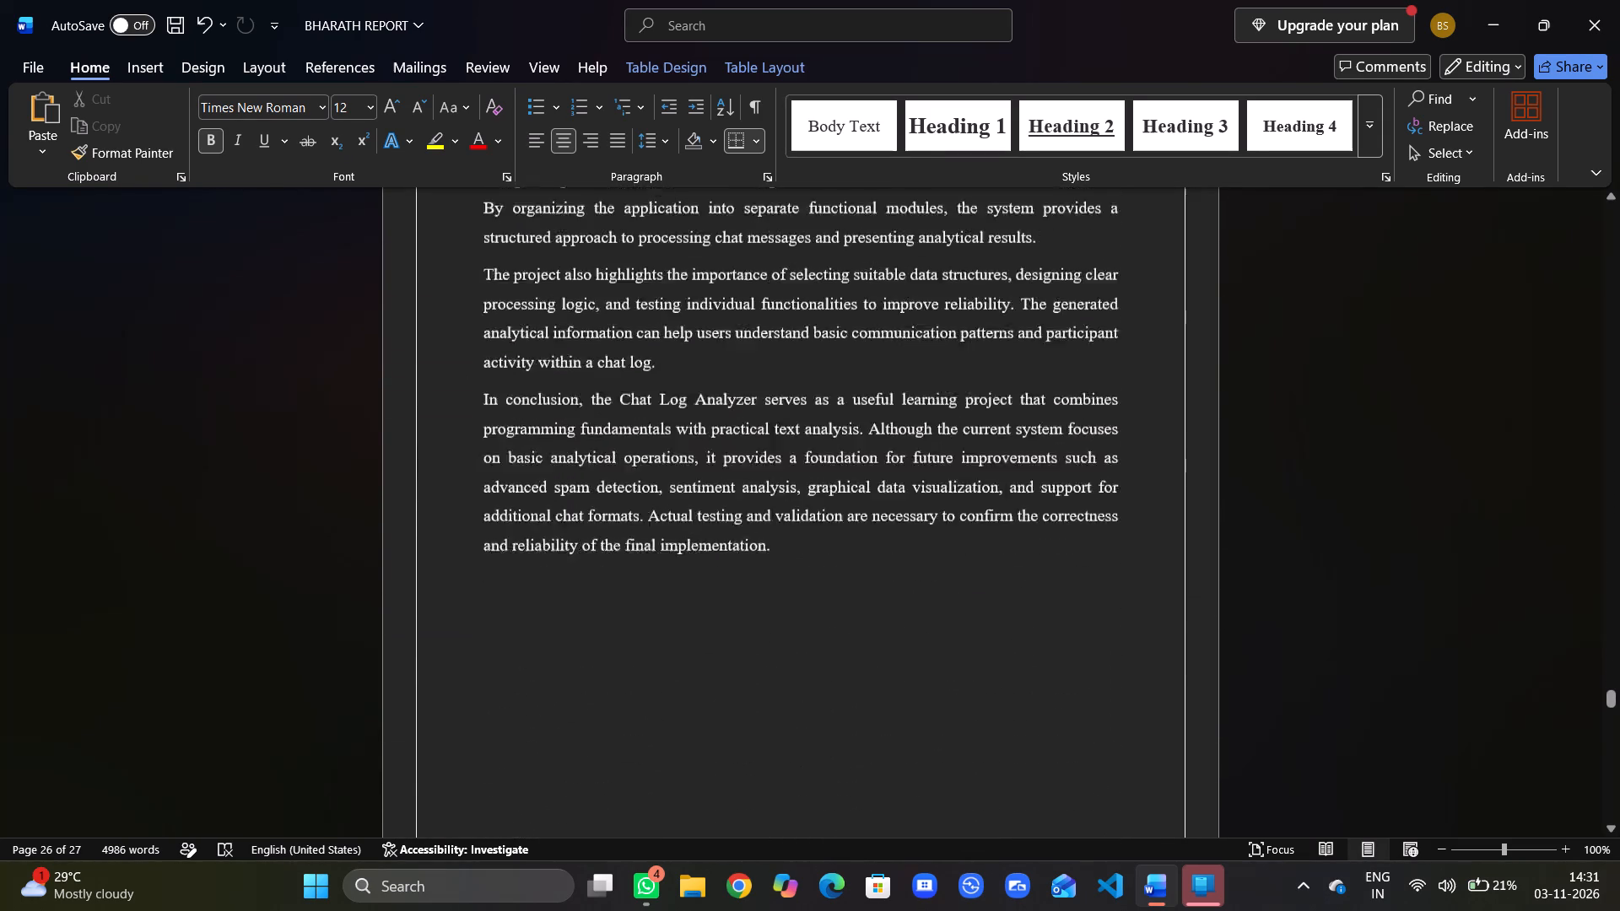
scroll(931, 448, down, 5)
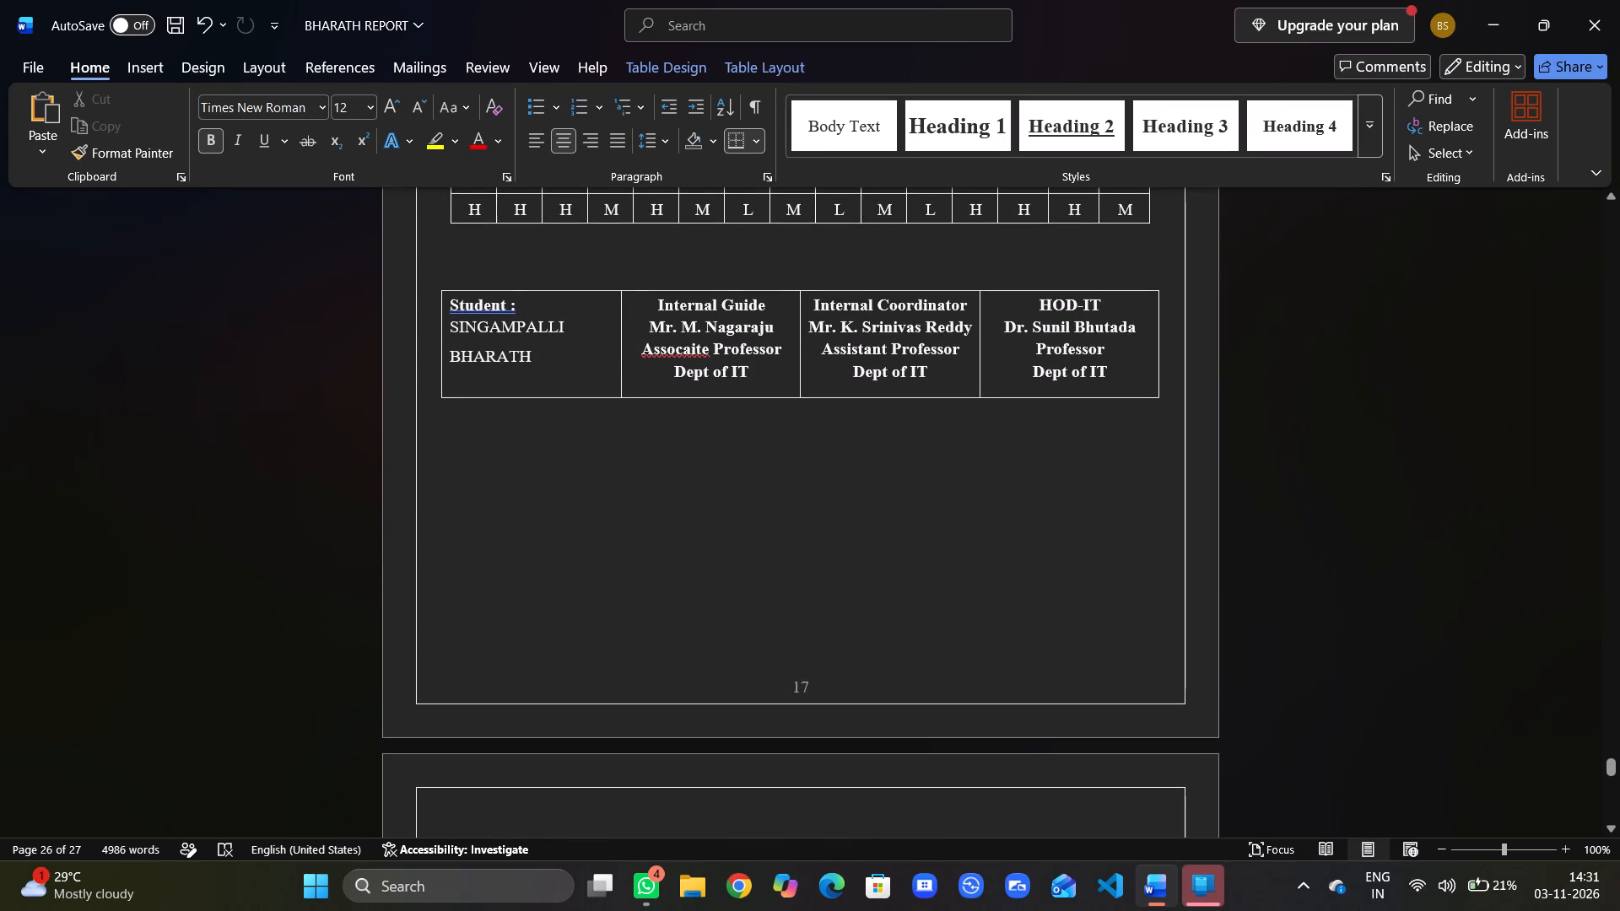
scroll(931, 448, down, 2)
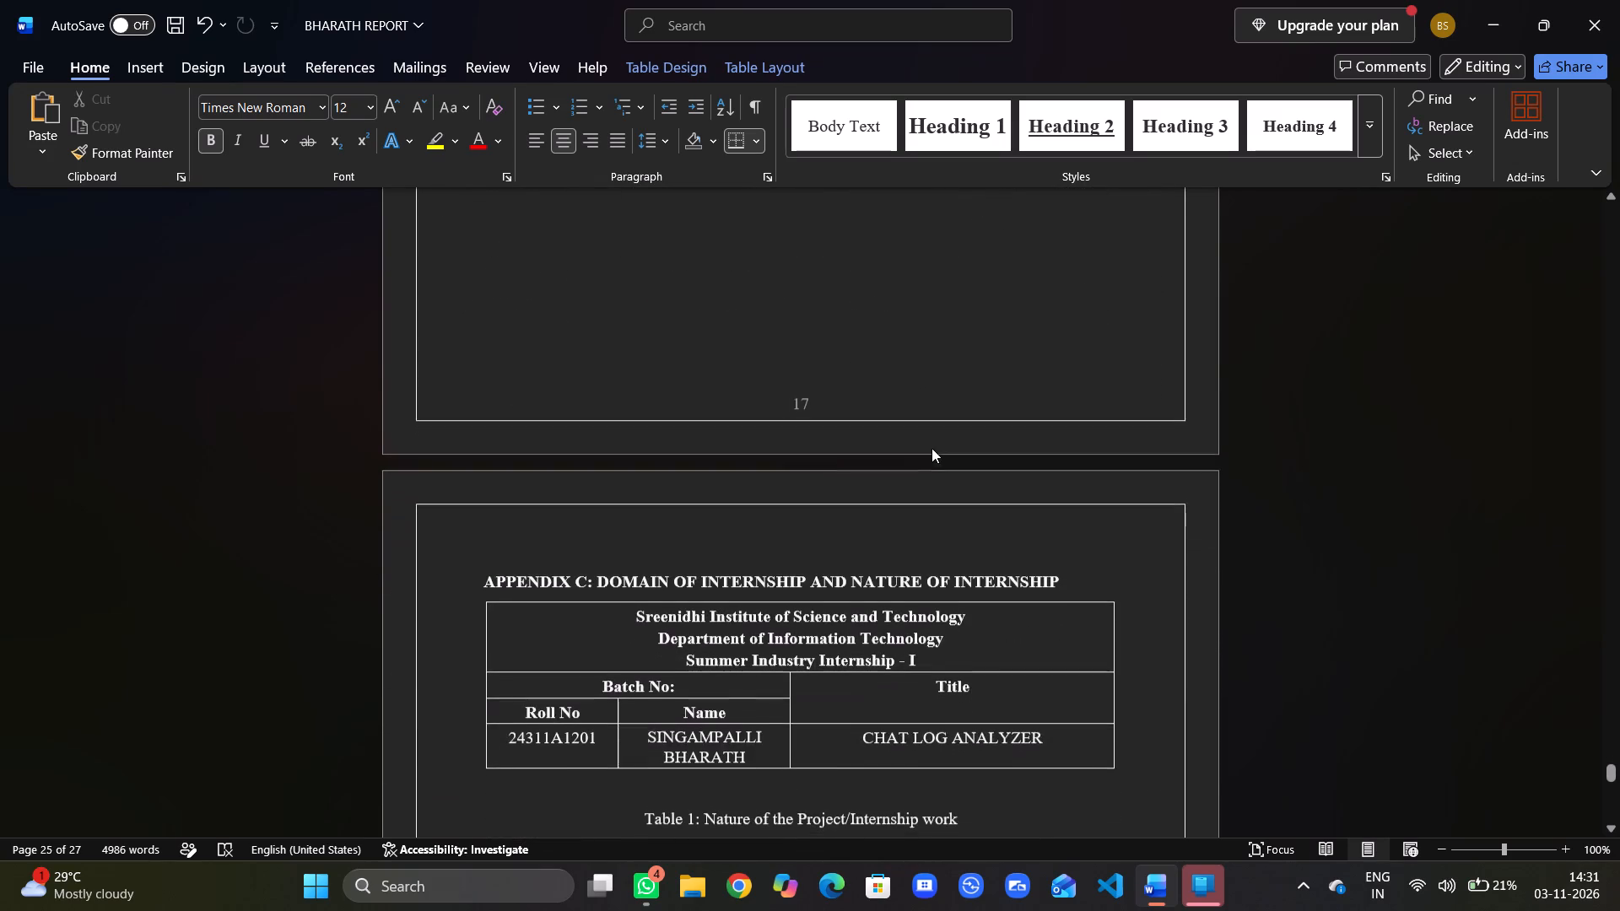
scroll(931, 448, down, 4)
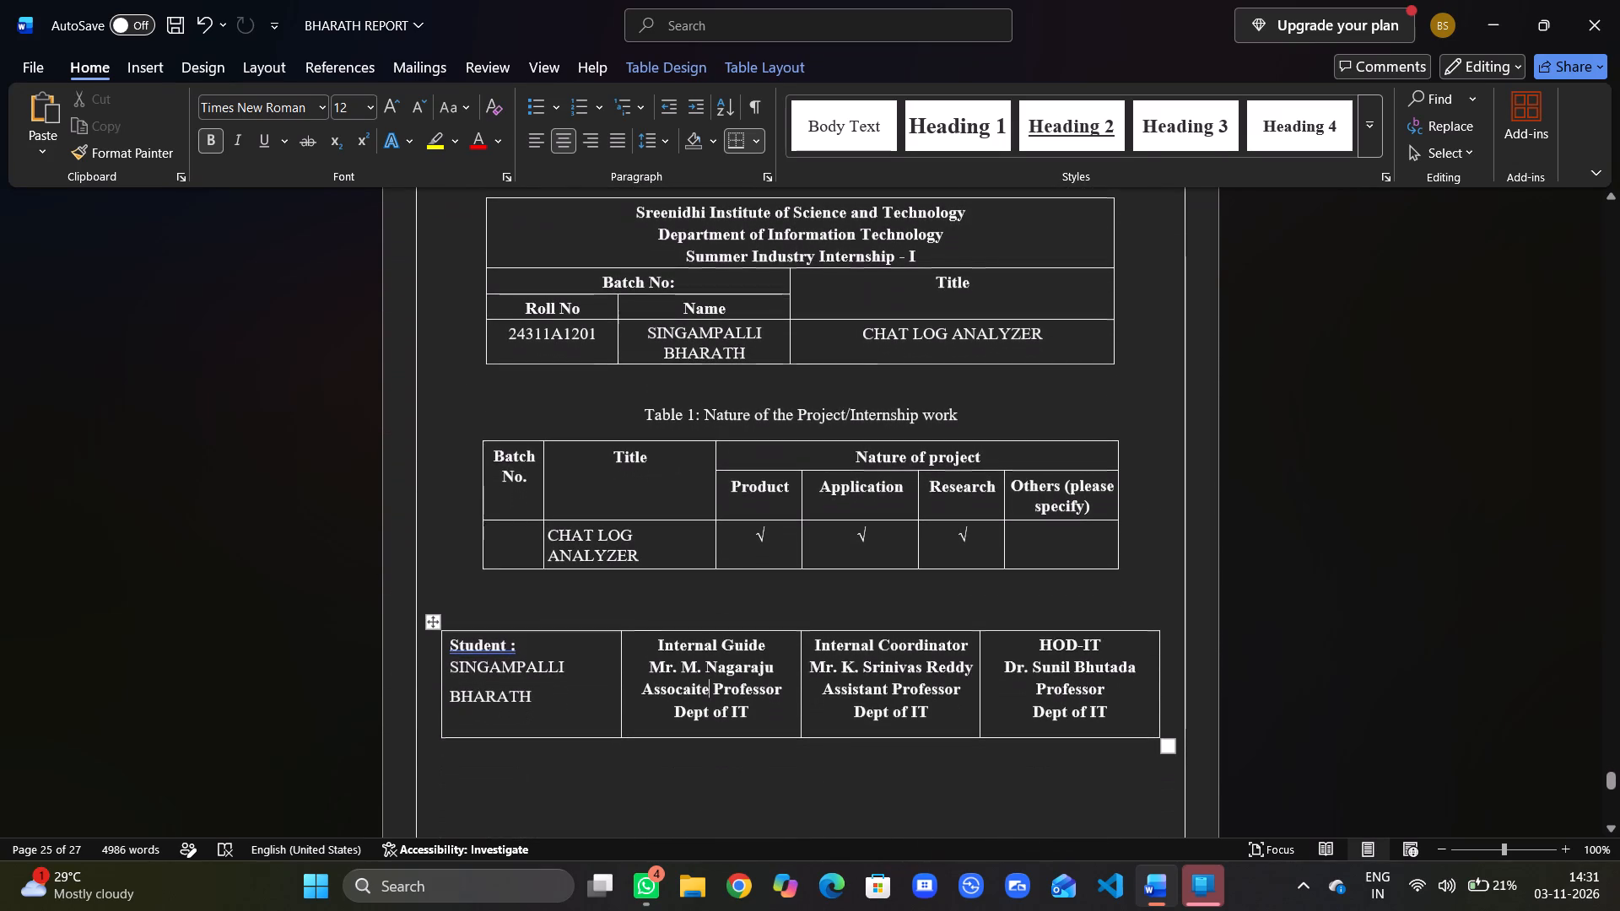
scroll(889, 586, down, 5)
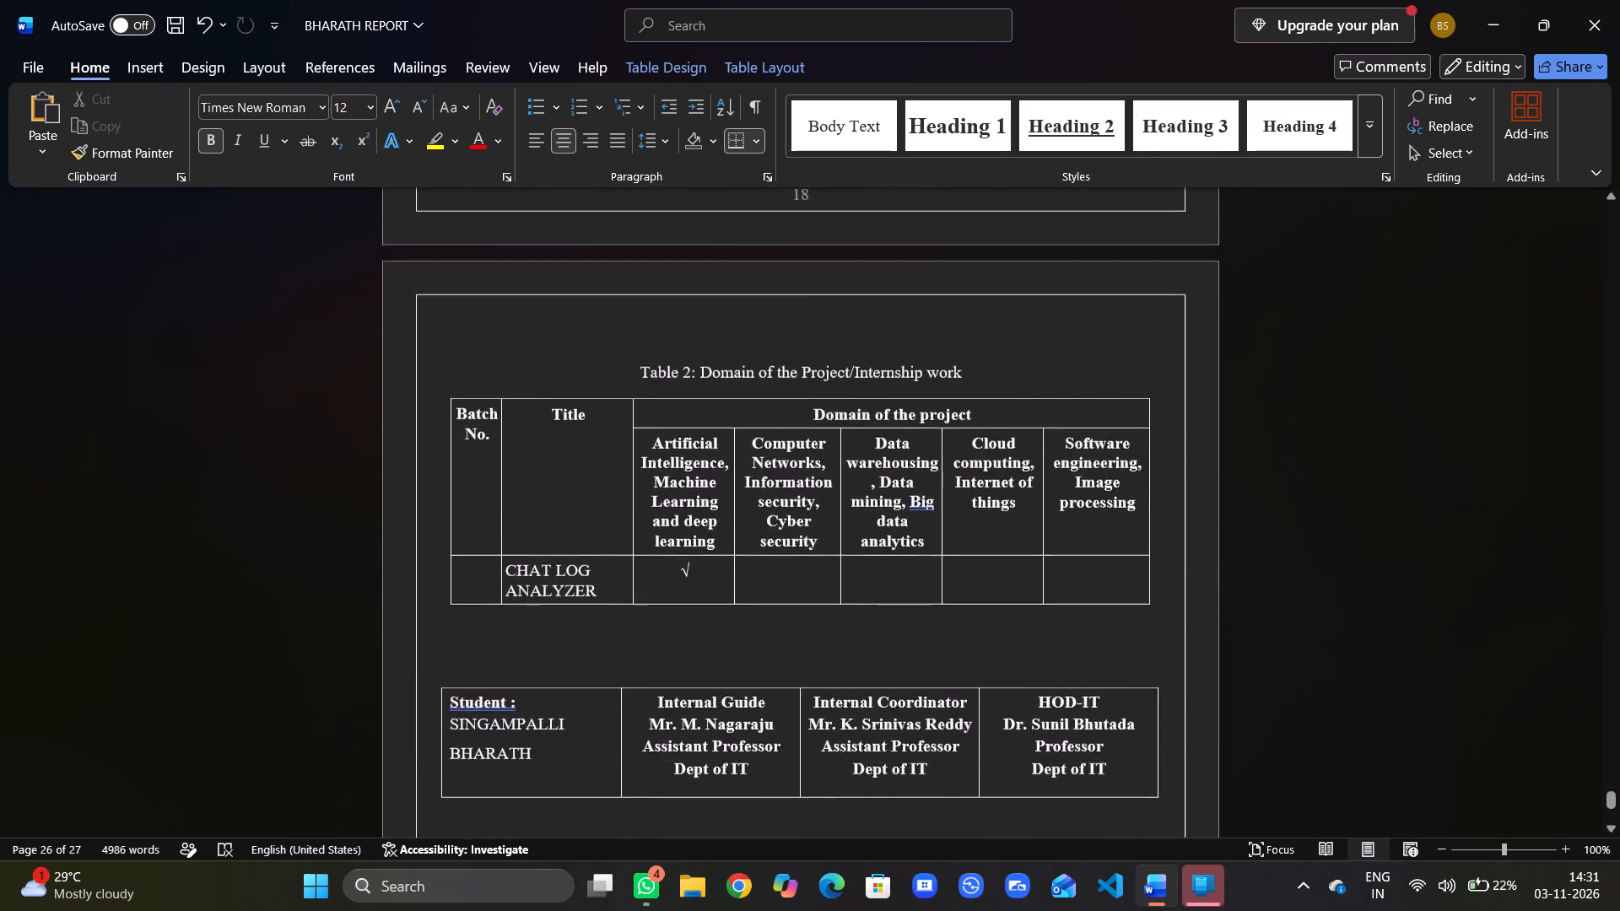
scroll(889, 586, down, 1)
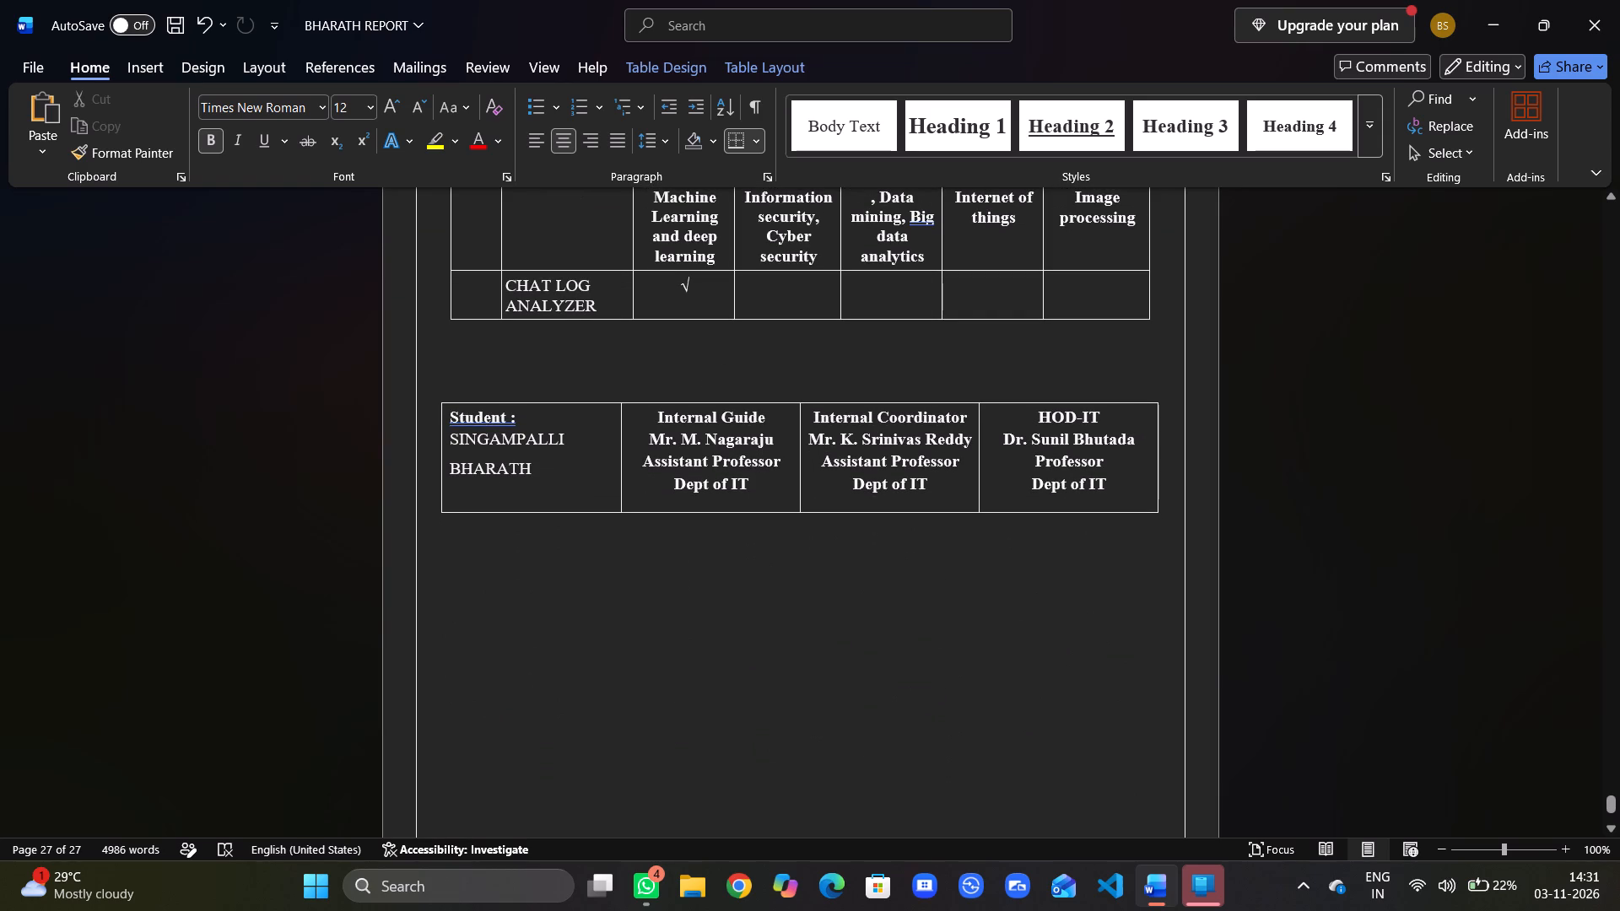
click(706, 459)
key(BackSpace)
key(BackSpace)
key(BackSpace)
key(BackSpace)
key(BackSpace)
key(BackSpace)
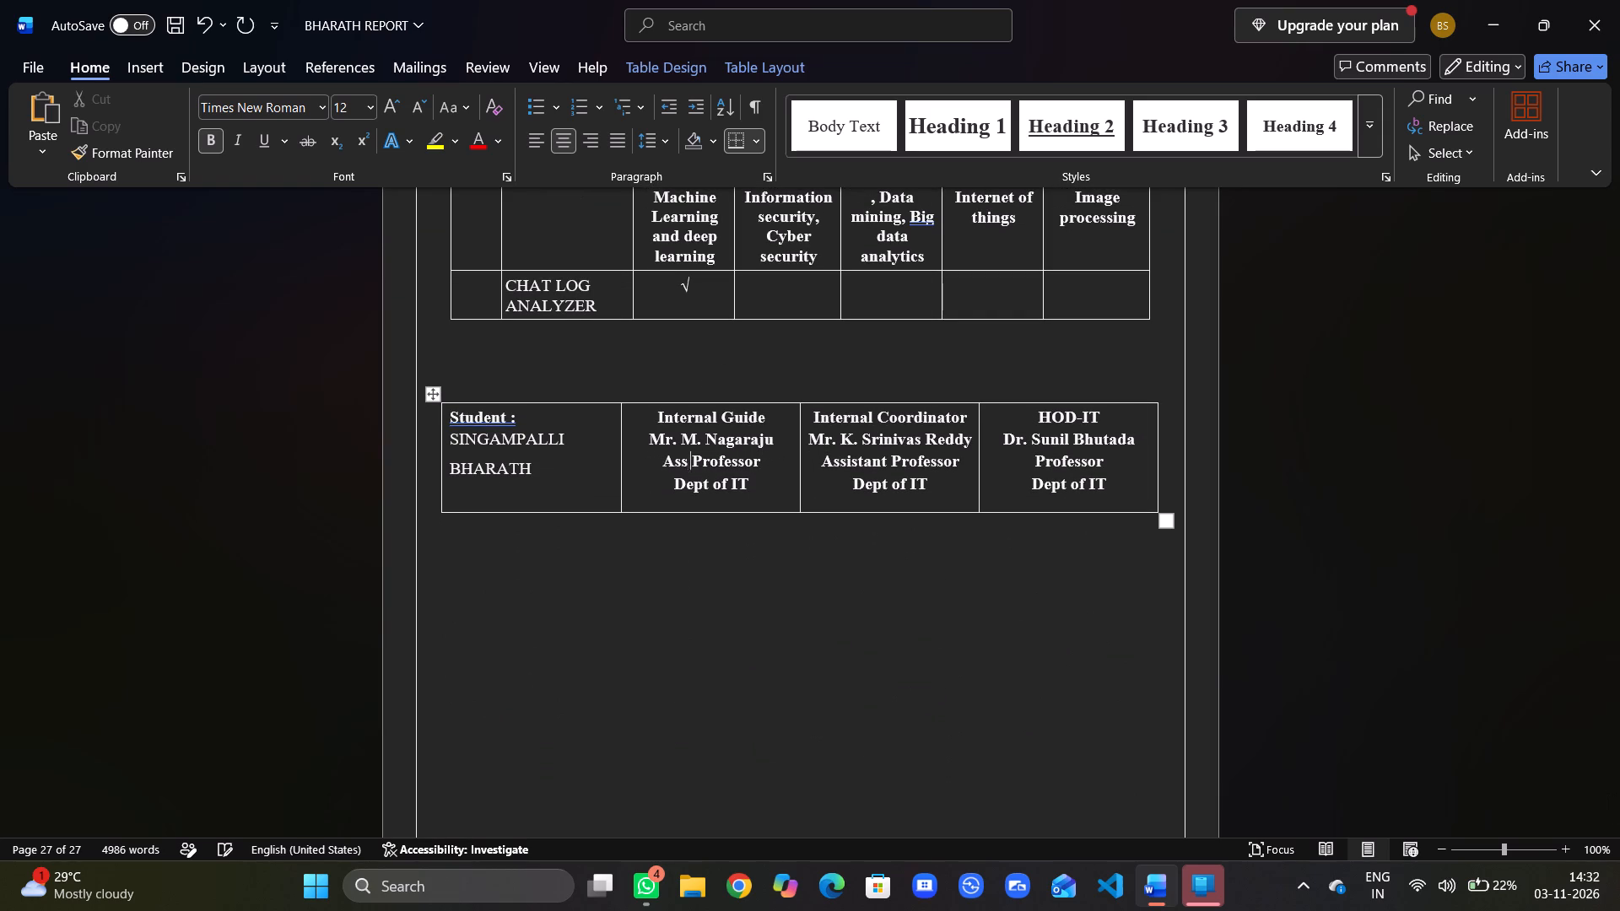
text(oca)
text(ite)
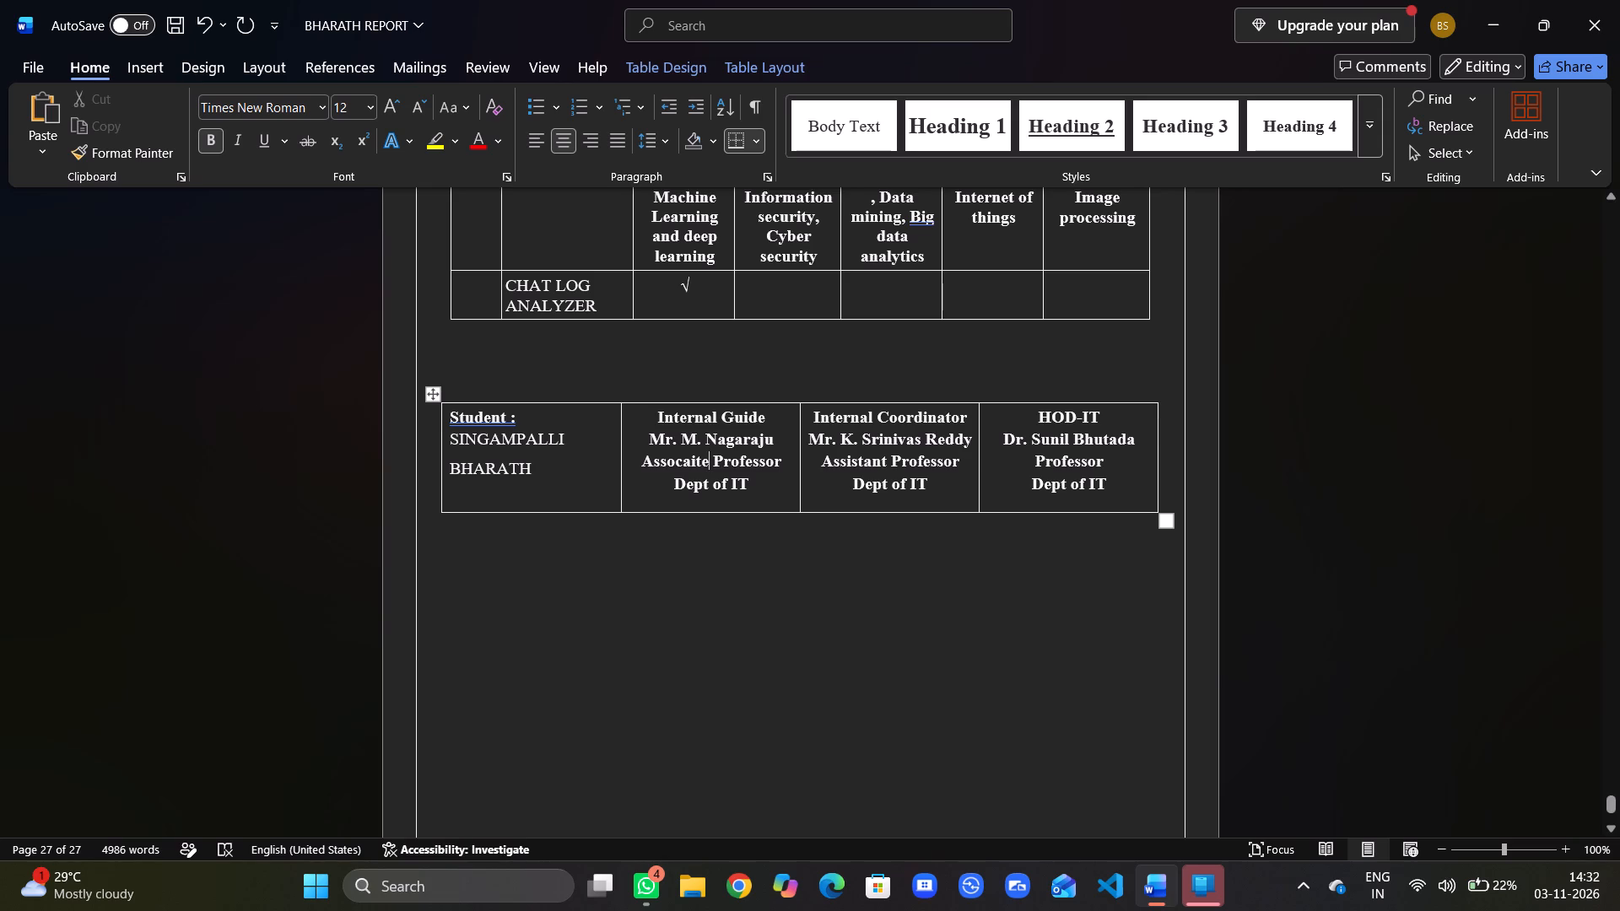
Check the Internal Guide's designation in the signature tables of Appendices C, B and A, working back from the last page.
scroll(795, 551, down, 7)
scroll(795, 551, up, 3)
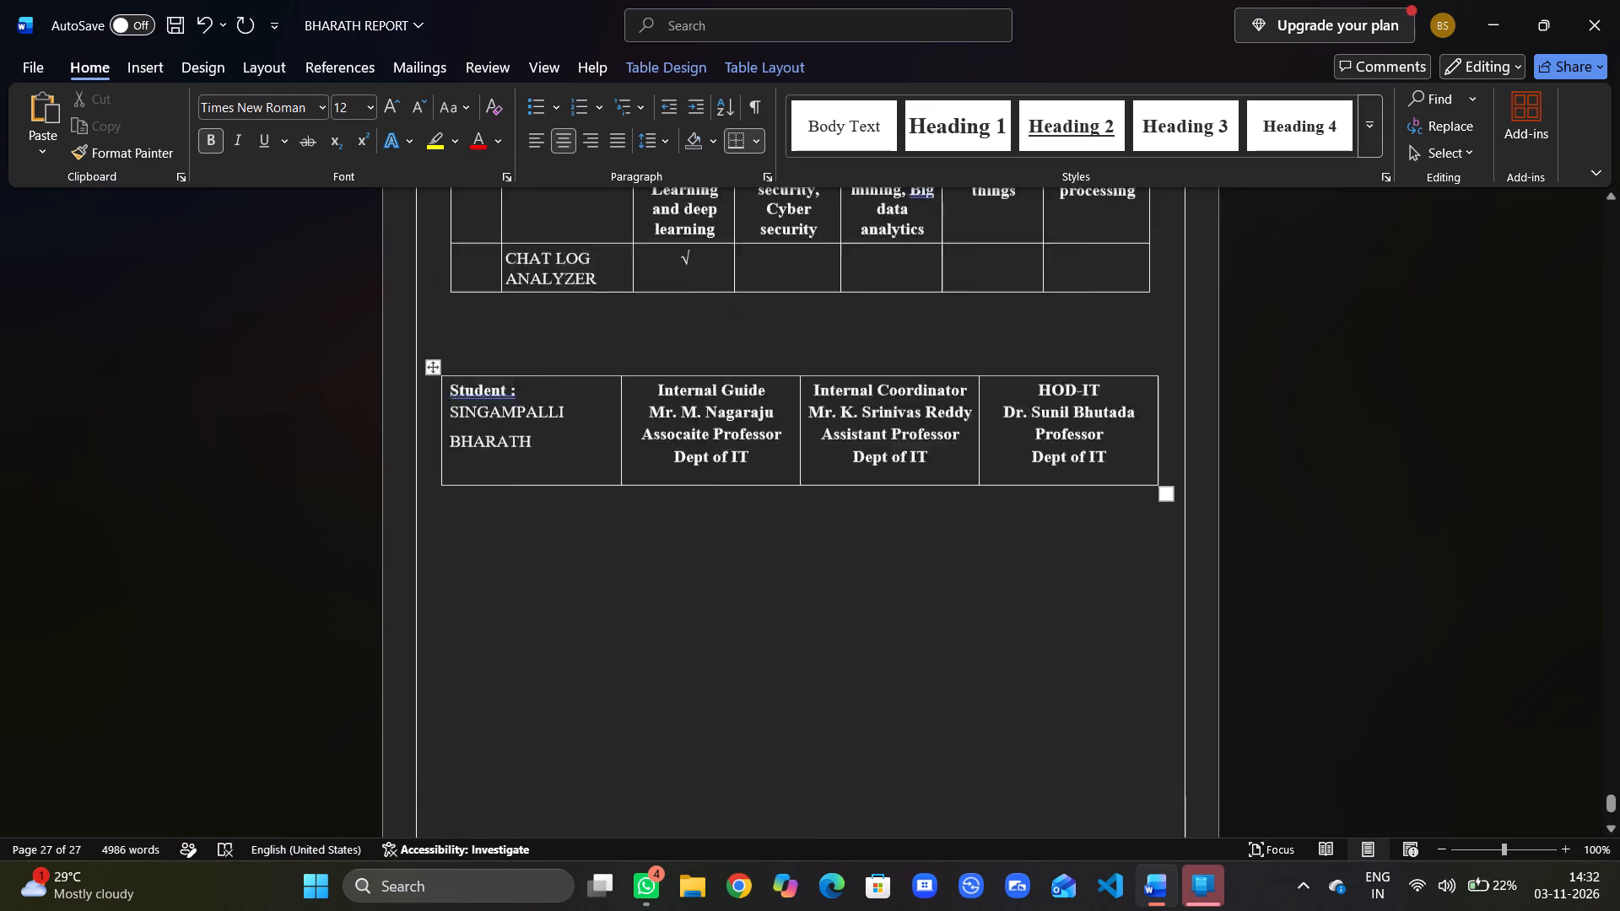
scroll(795, 551, up, 1)
scroll(795, 551, down, 1)
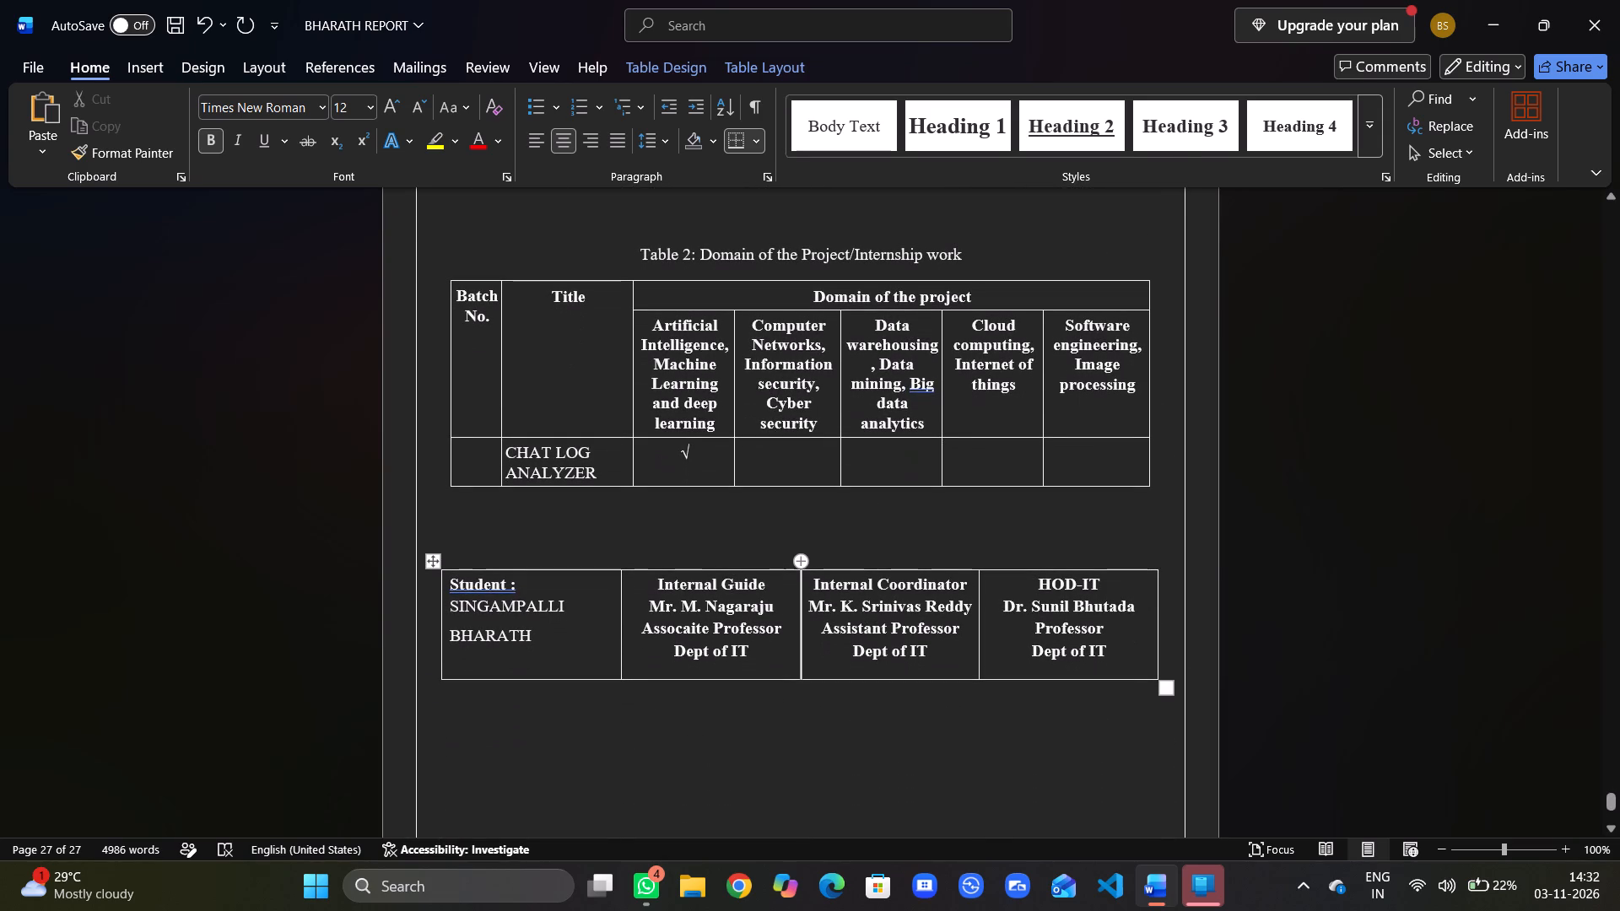
scroll(795, 551, up, 3)
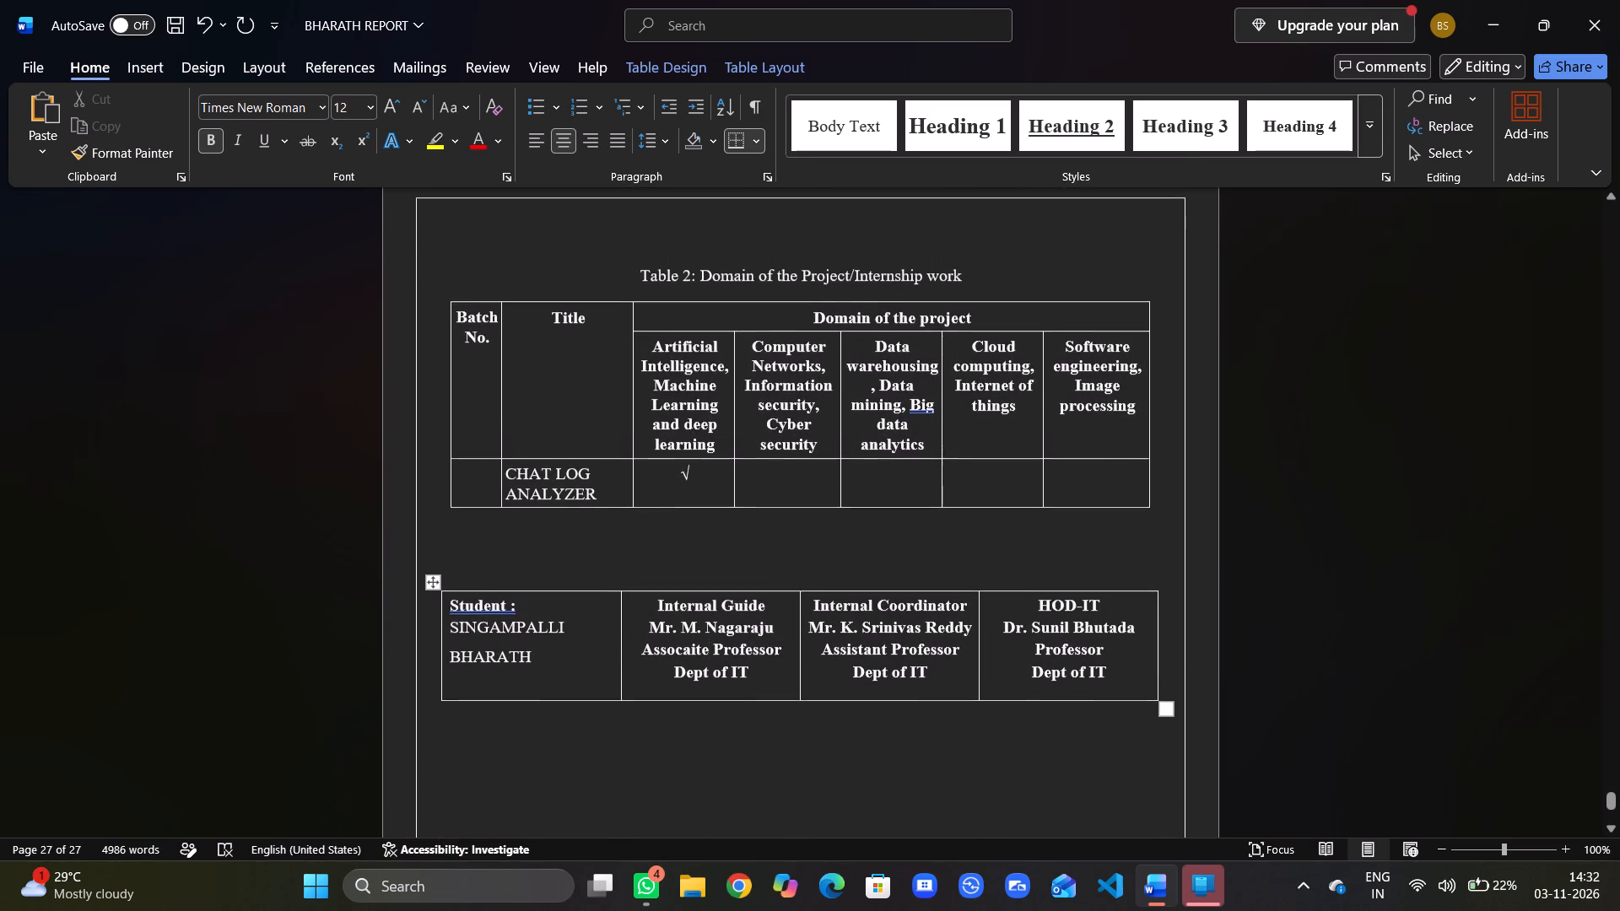
scroll(795, 551, up, 4)
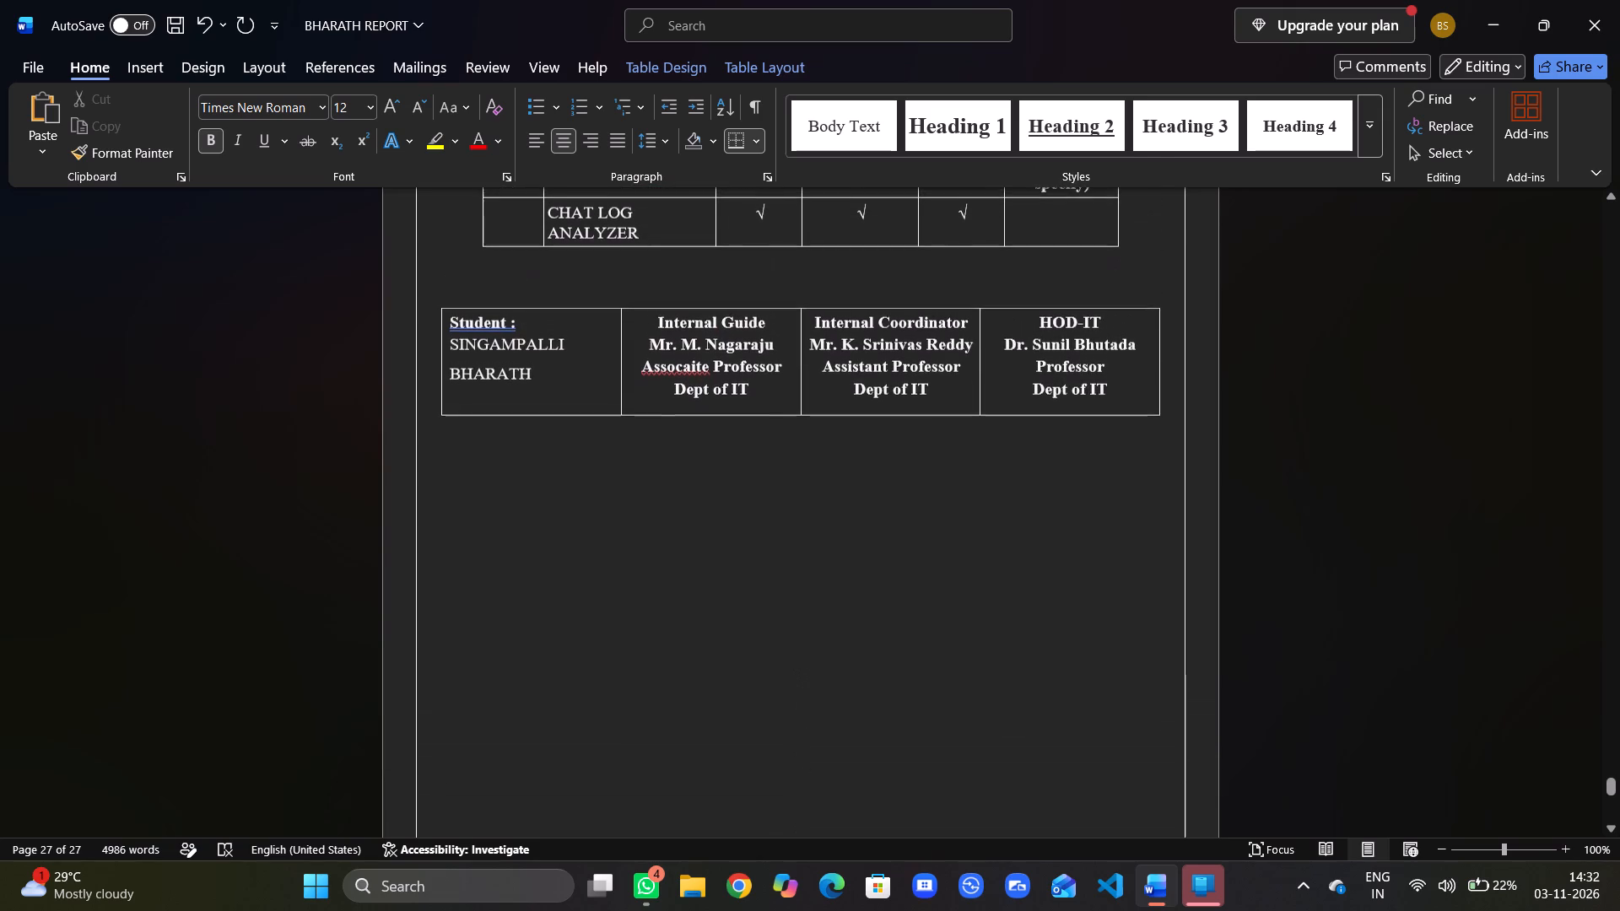
scroll(795, 551, up, 4)
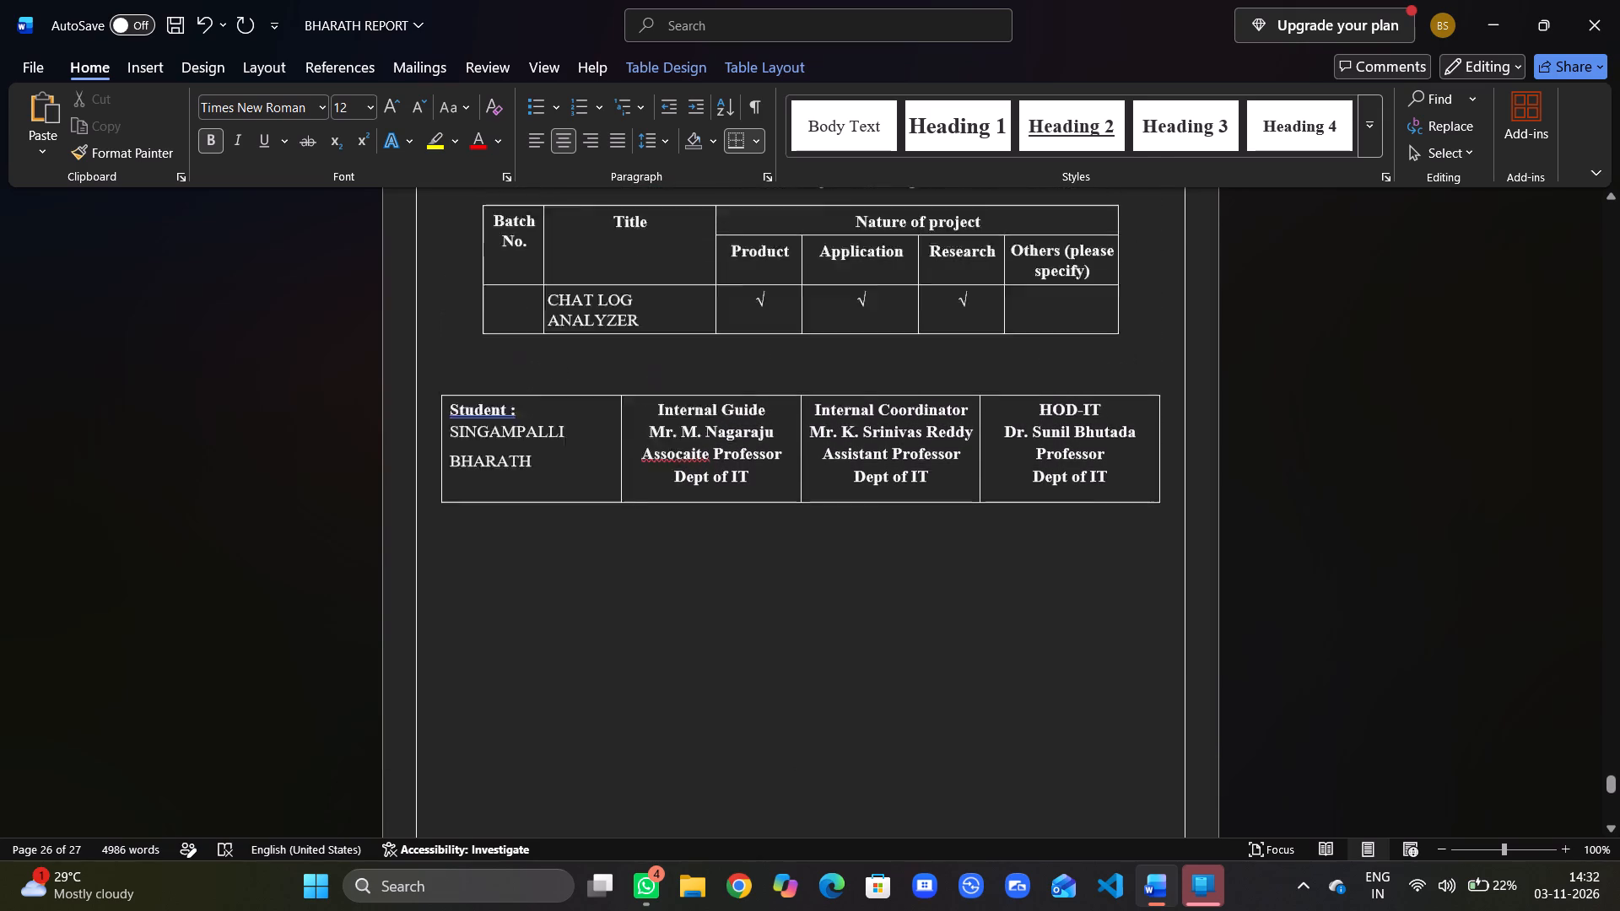
scroll(795, 551, up, 5)
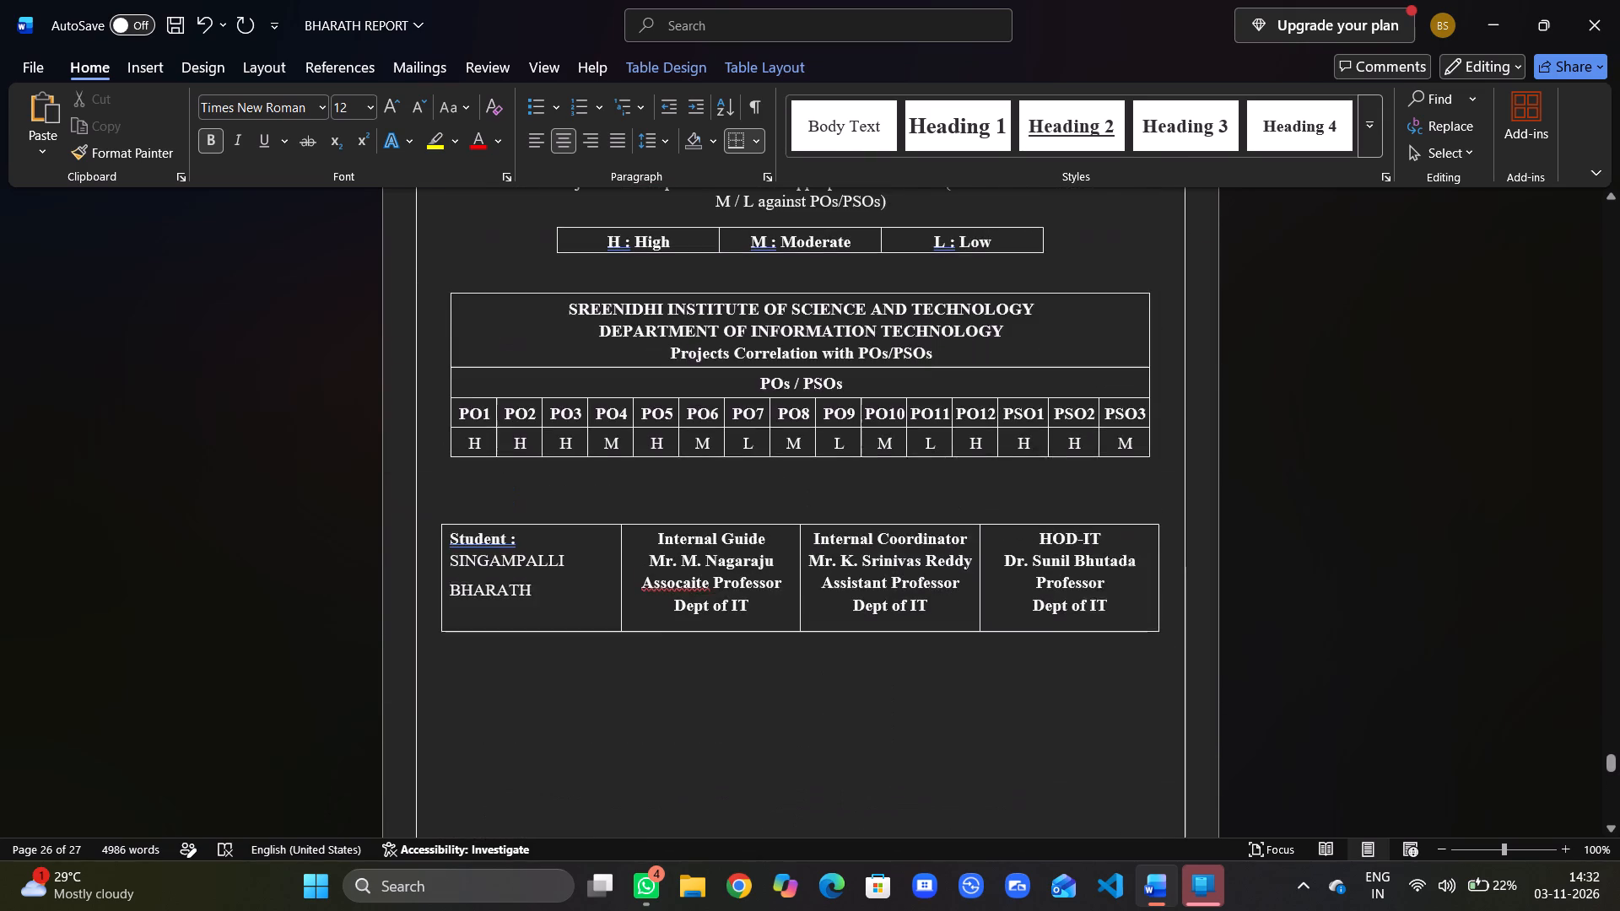
scroll(795, 551, up, 4)
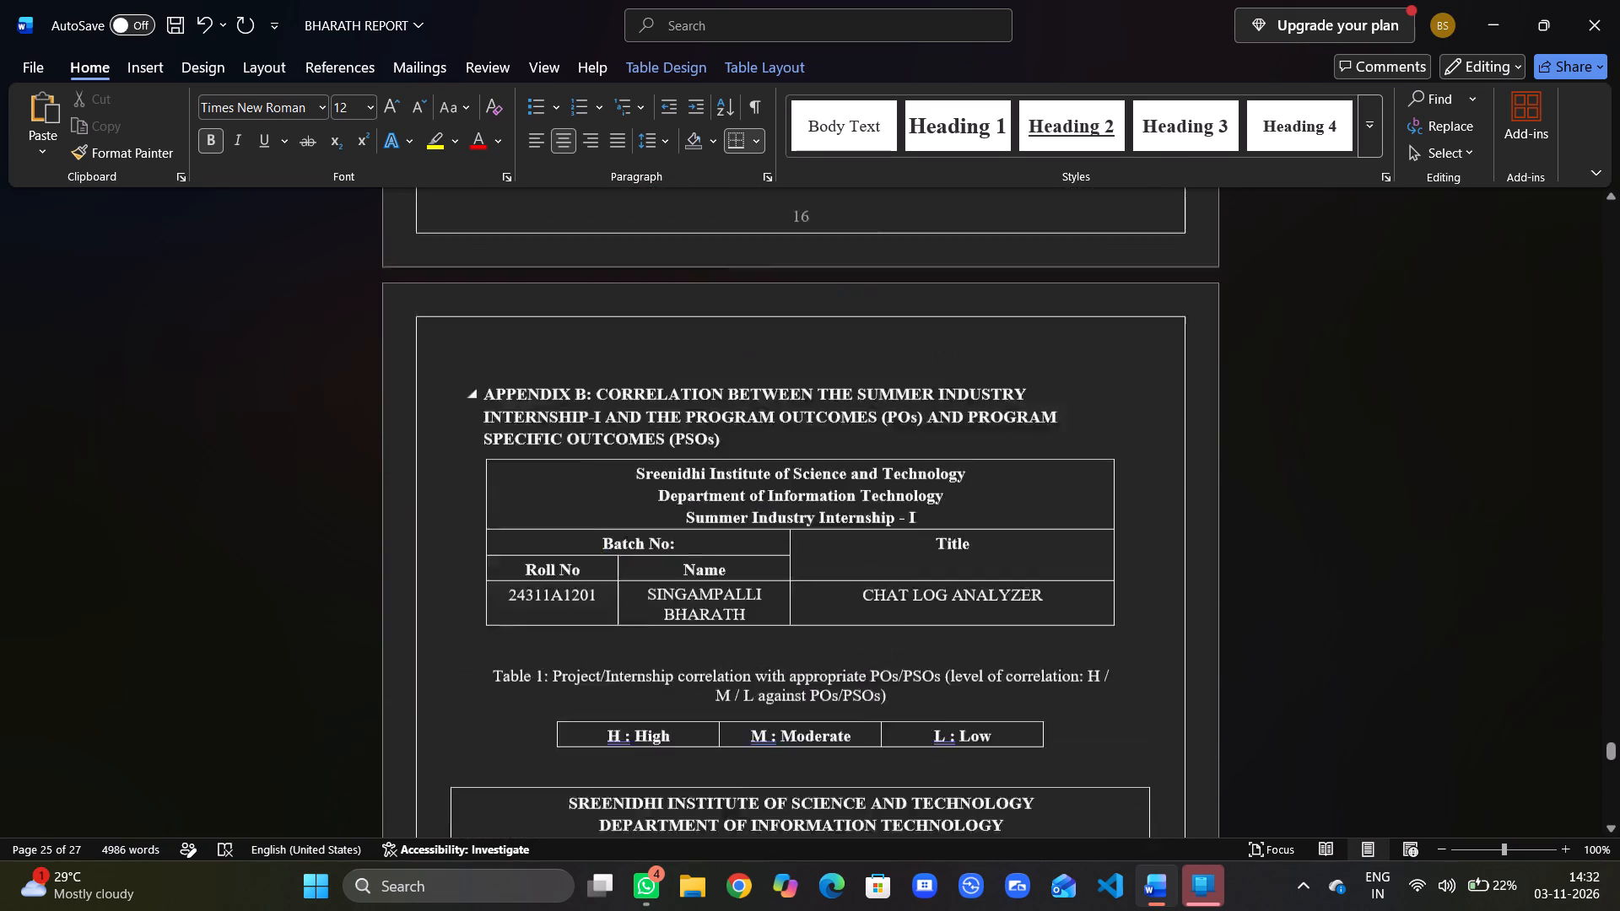
scroll(795, 551, up, 2)
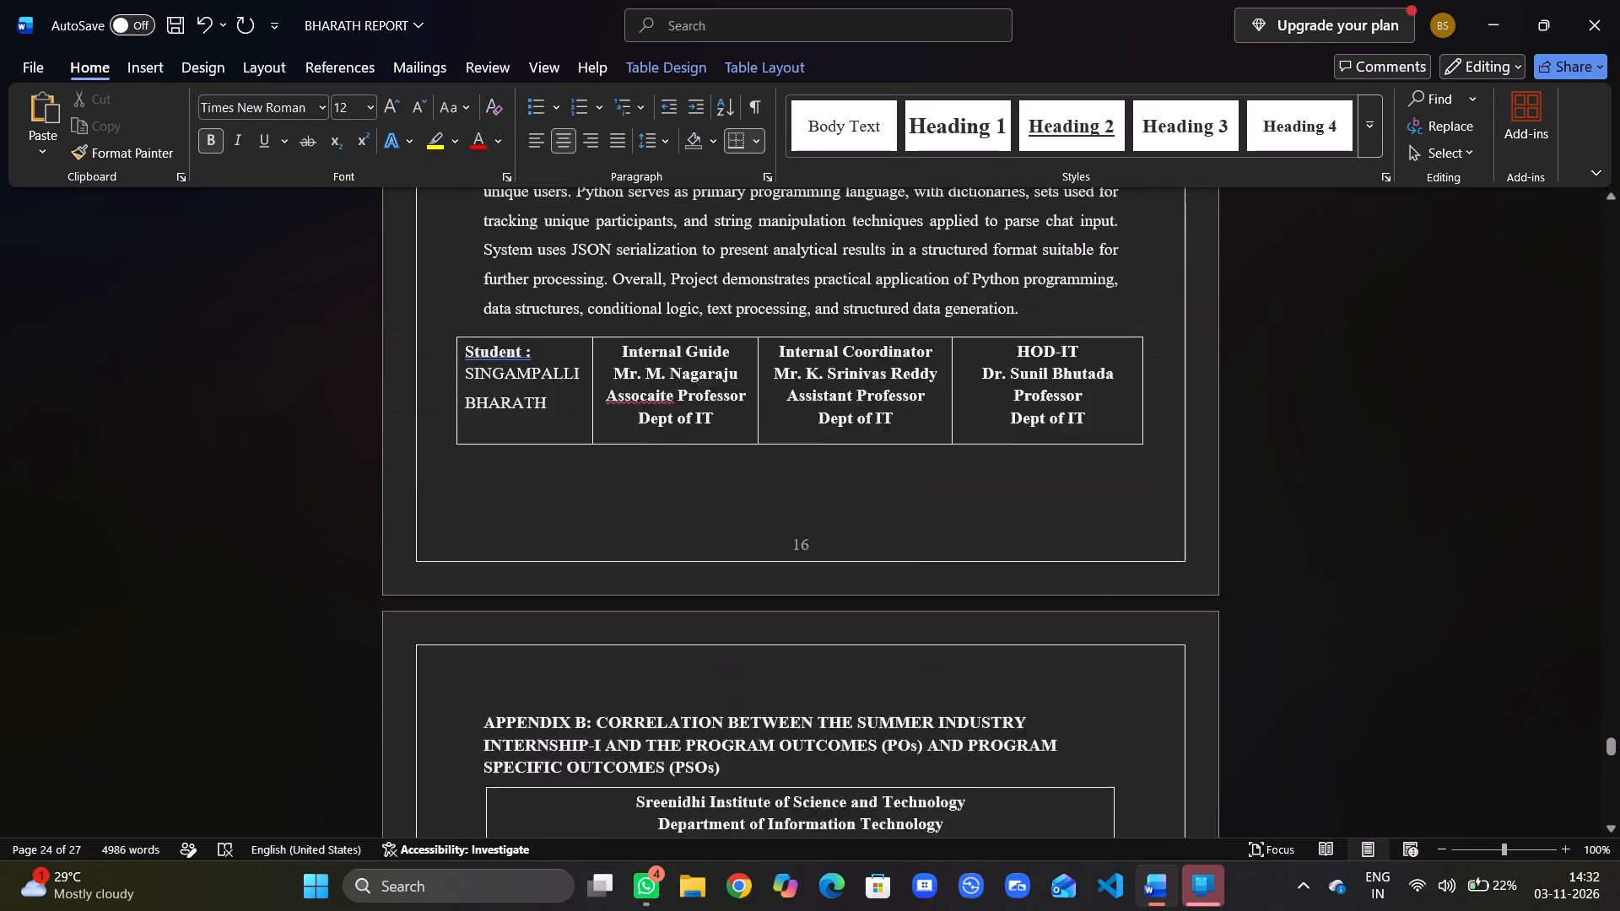
scroll(795, 551, up, 1)
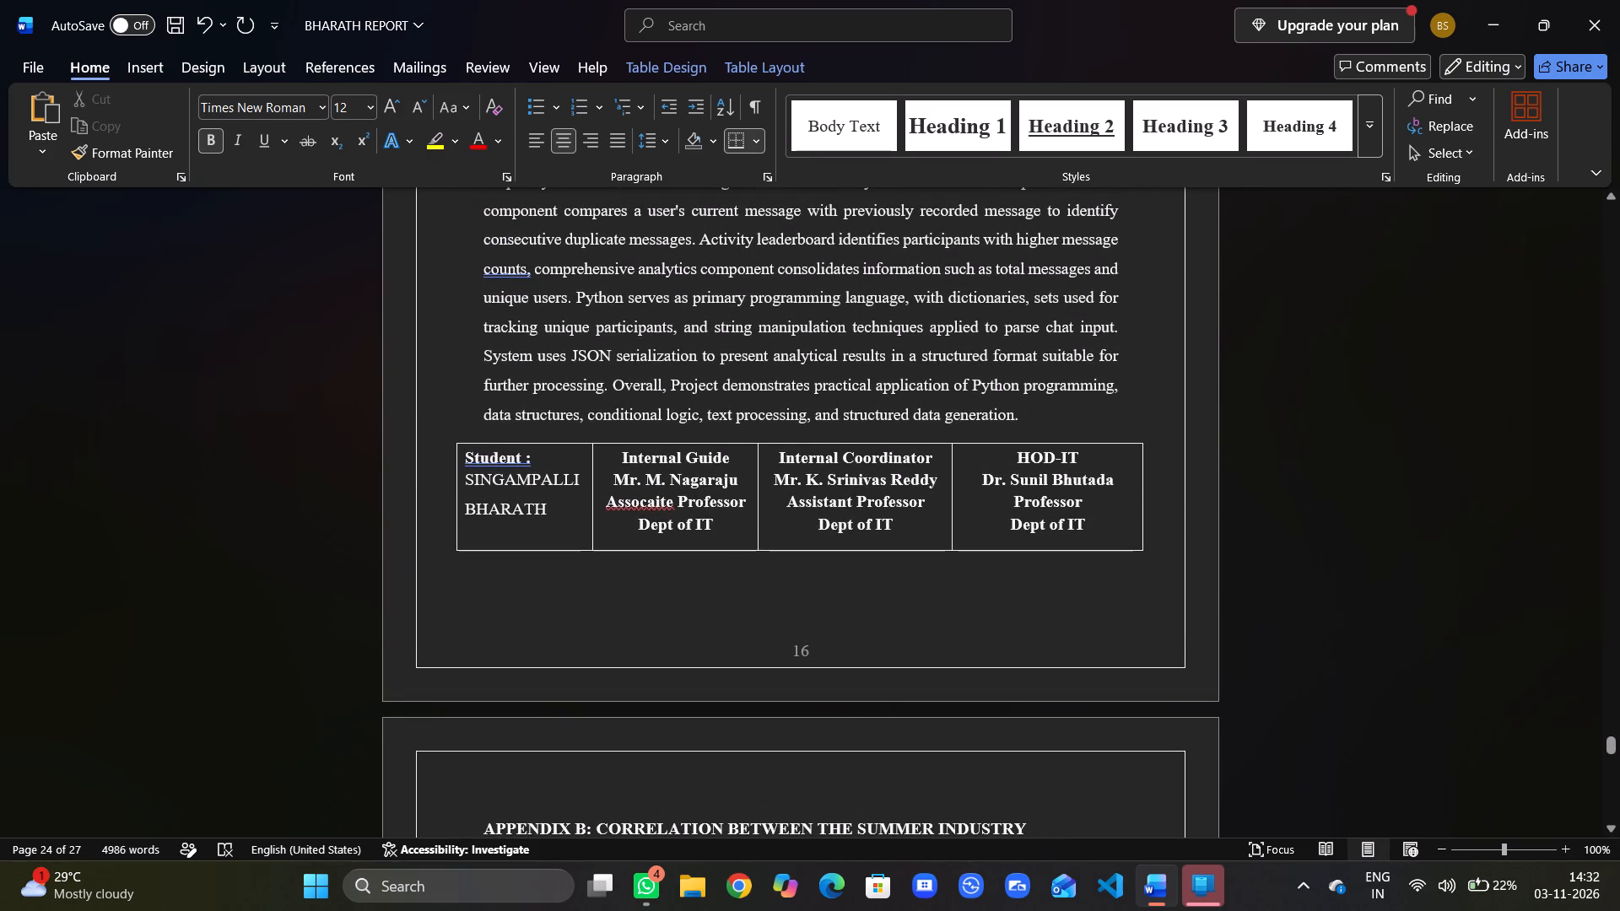
scroll(795, 551, up, 4)
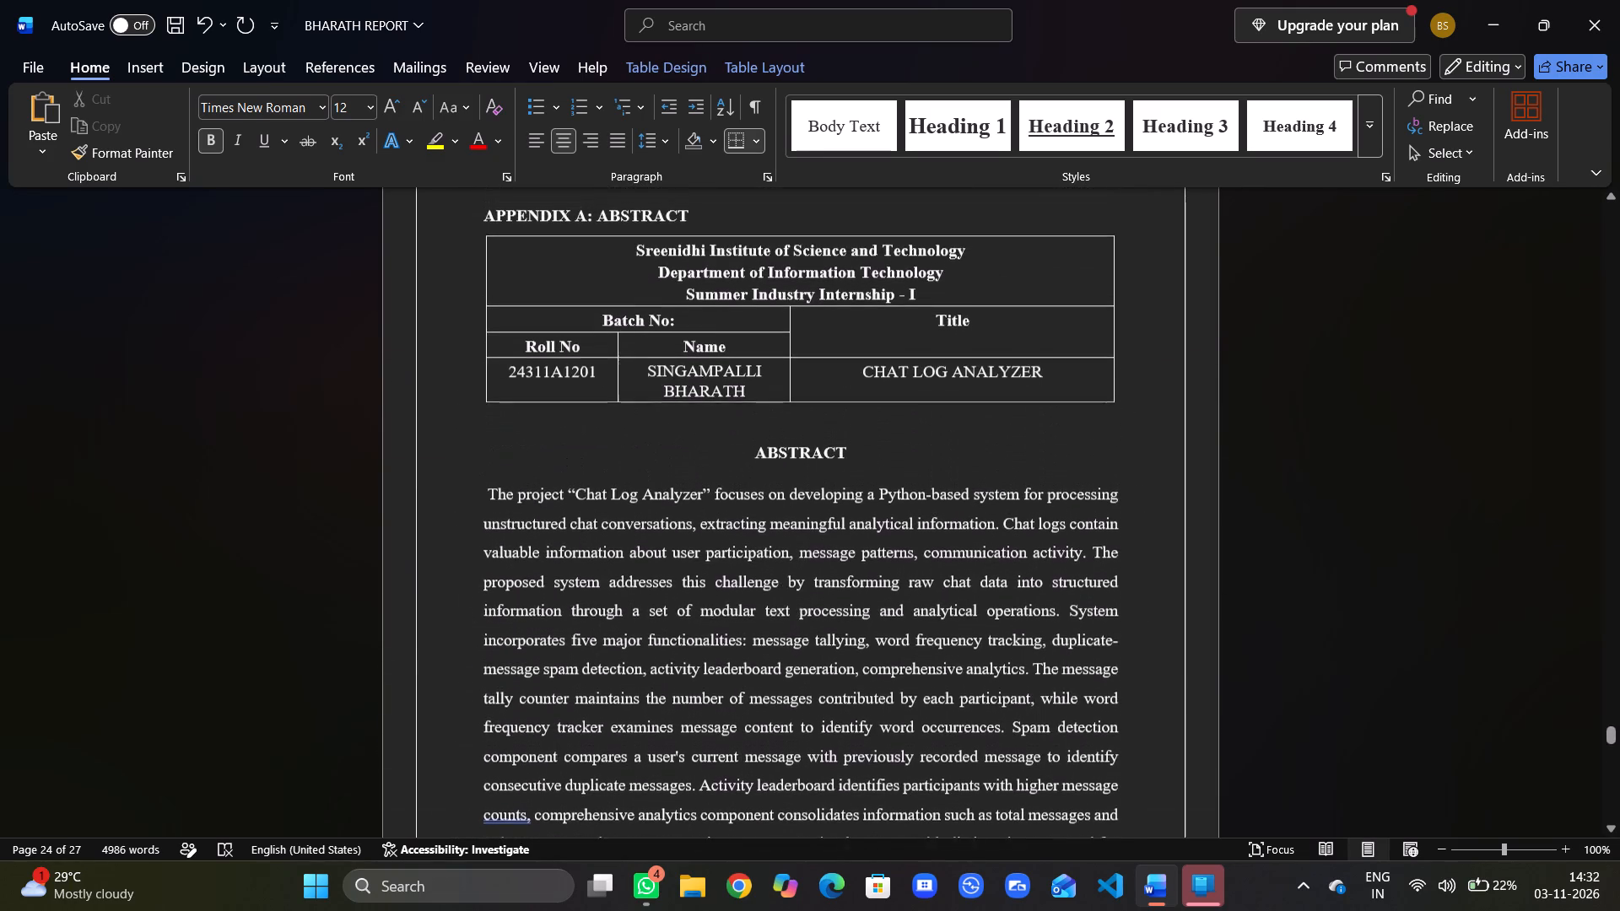
Compare the internship guide's name and designation on the title page with those in the certificate's signature block.
scroll(795, 551, up, 6)
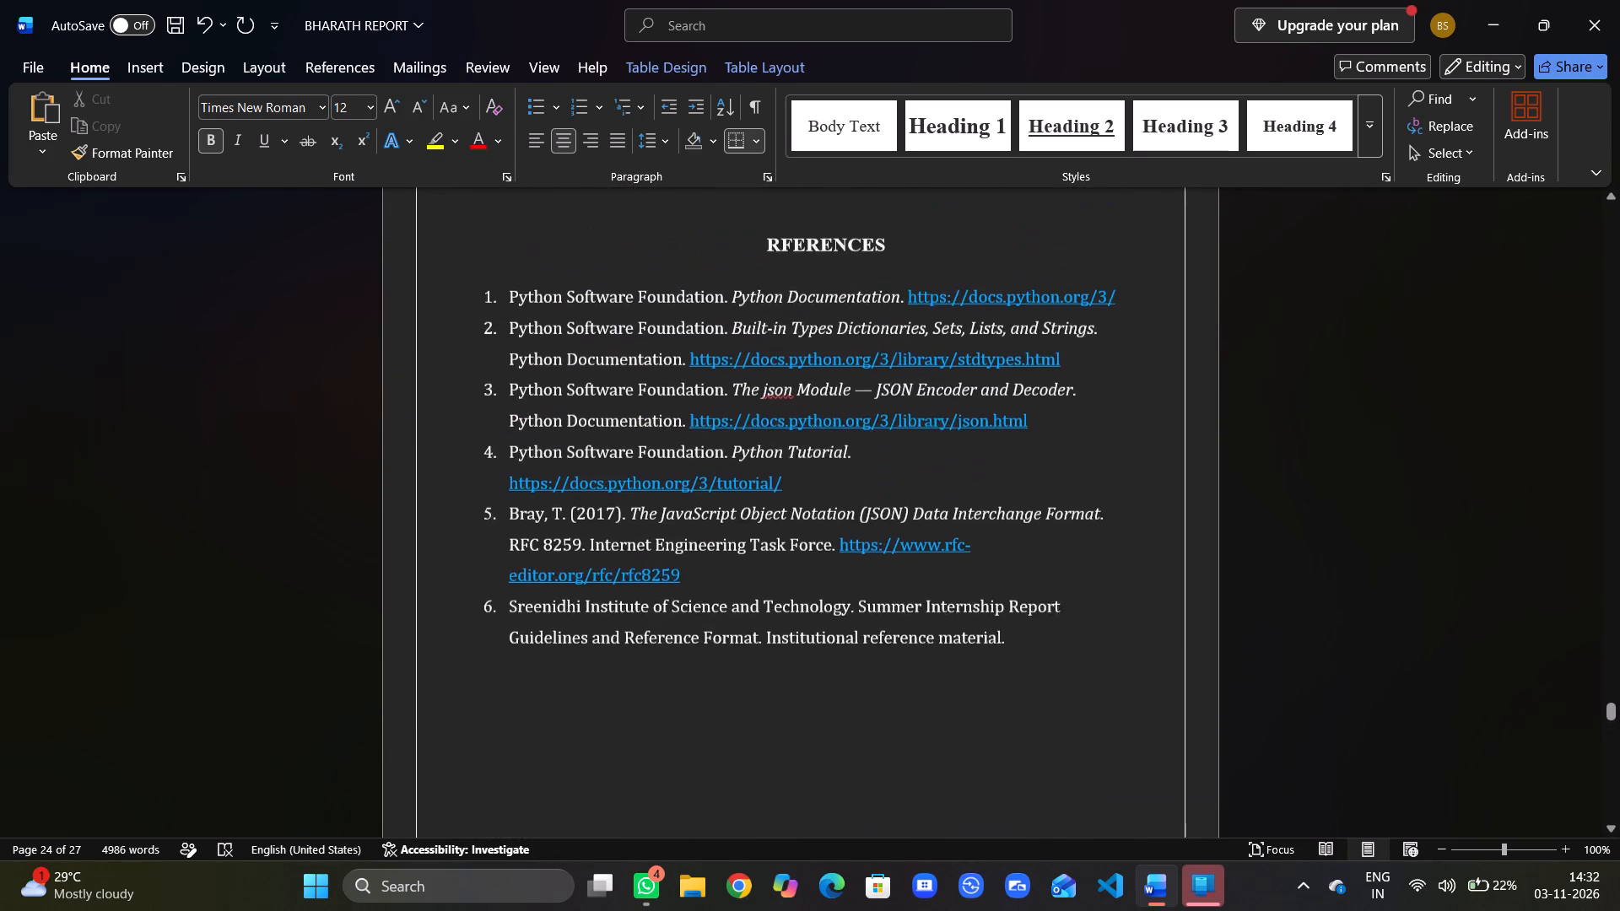
scroll(795, 551, up, 17)
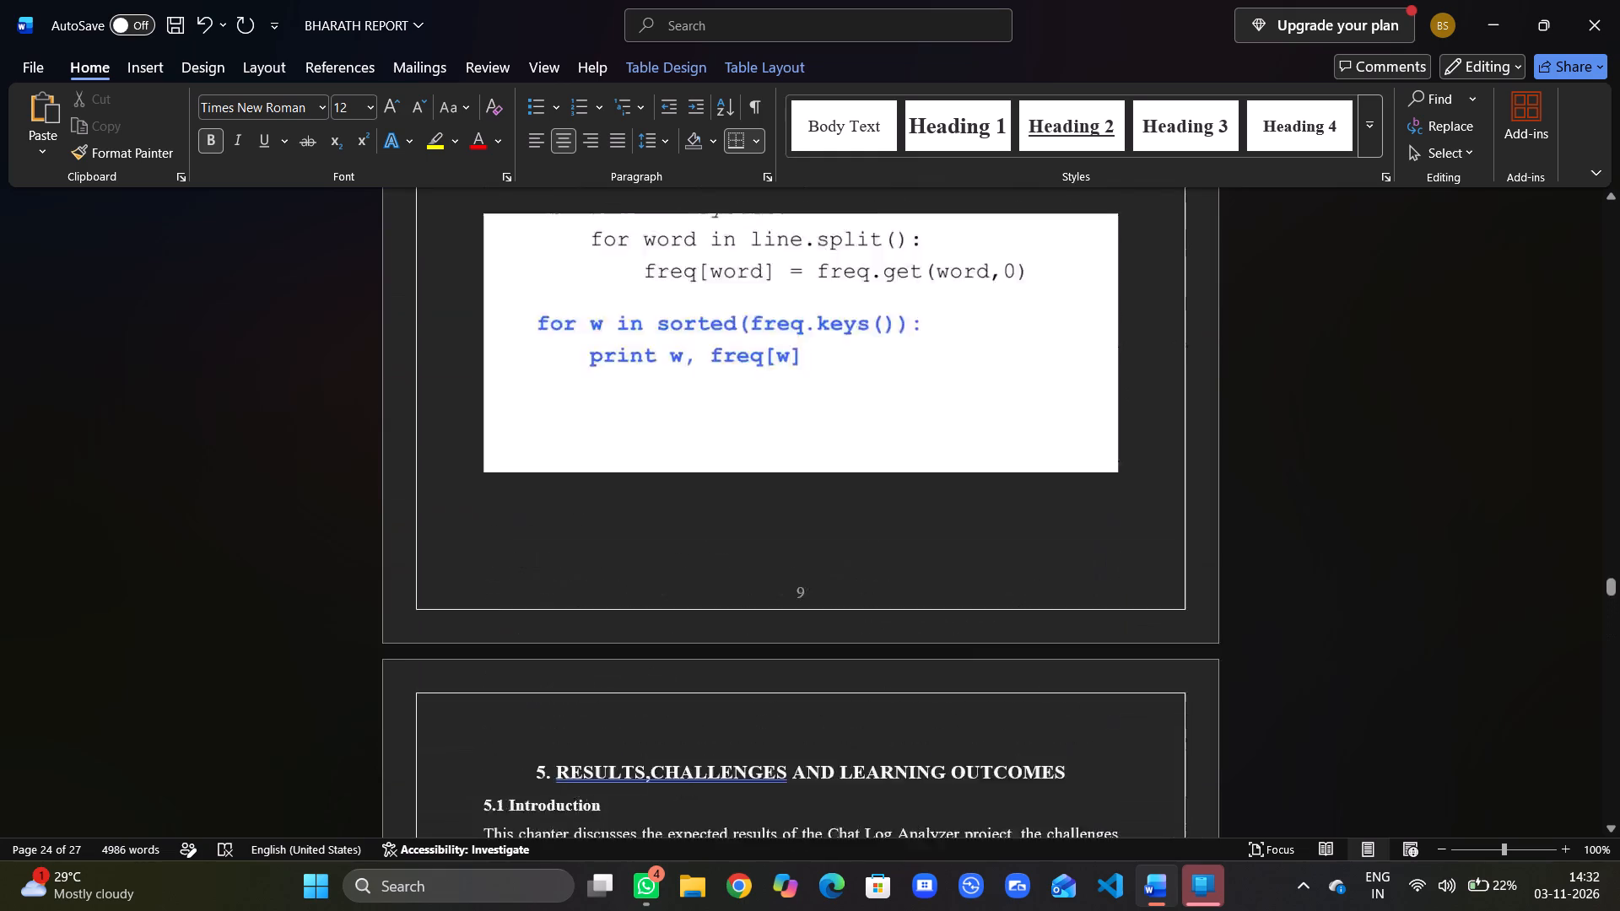
scroll(795, 551, up, 9)
scroll(795, 551, down, 4)
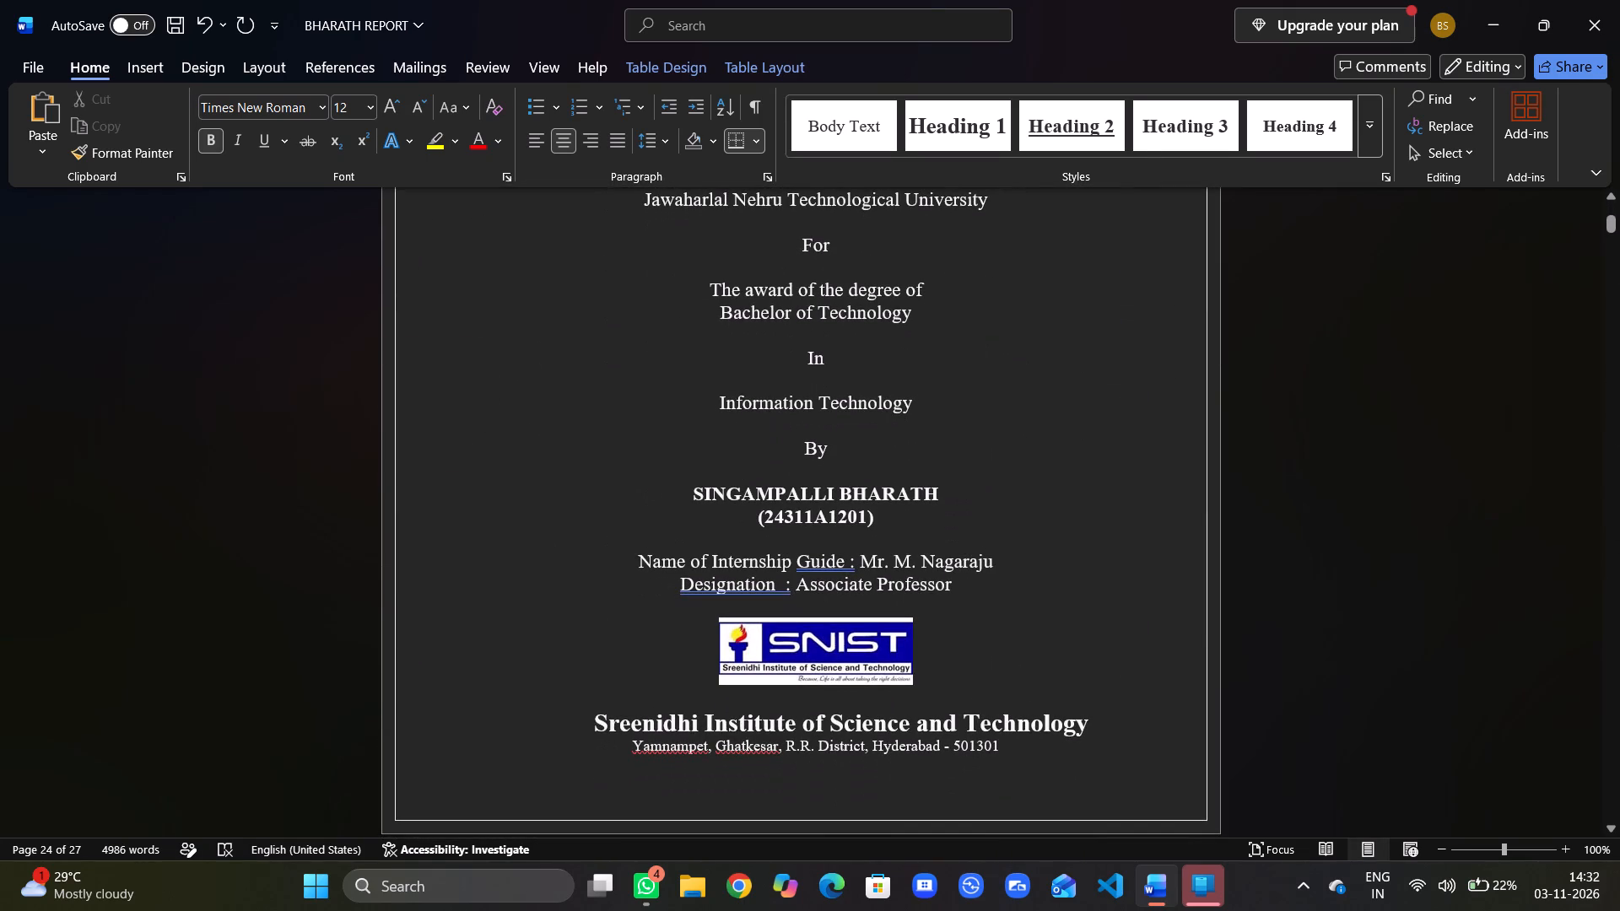
scroll(795, 551, down, 4)
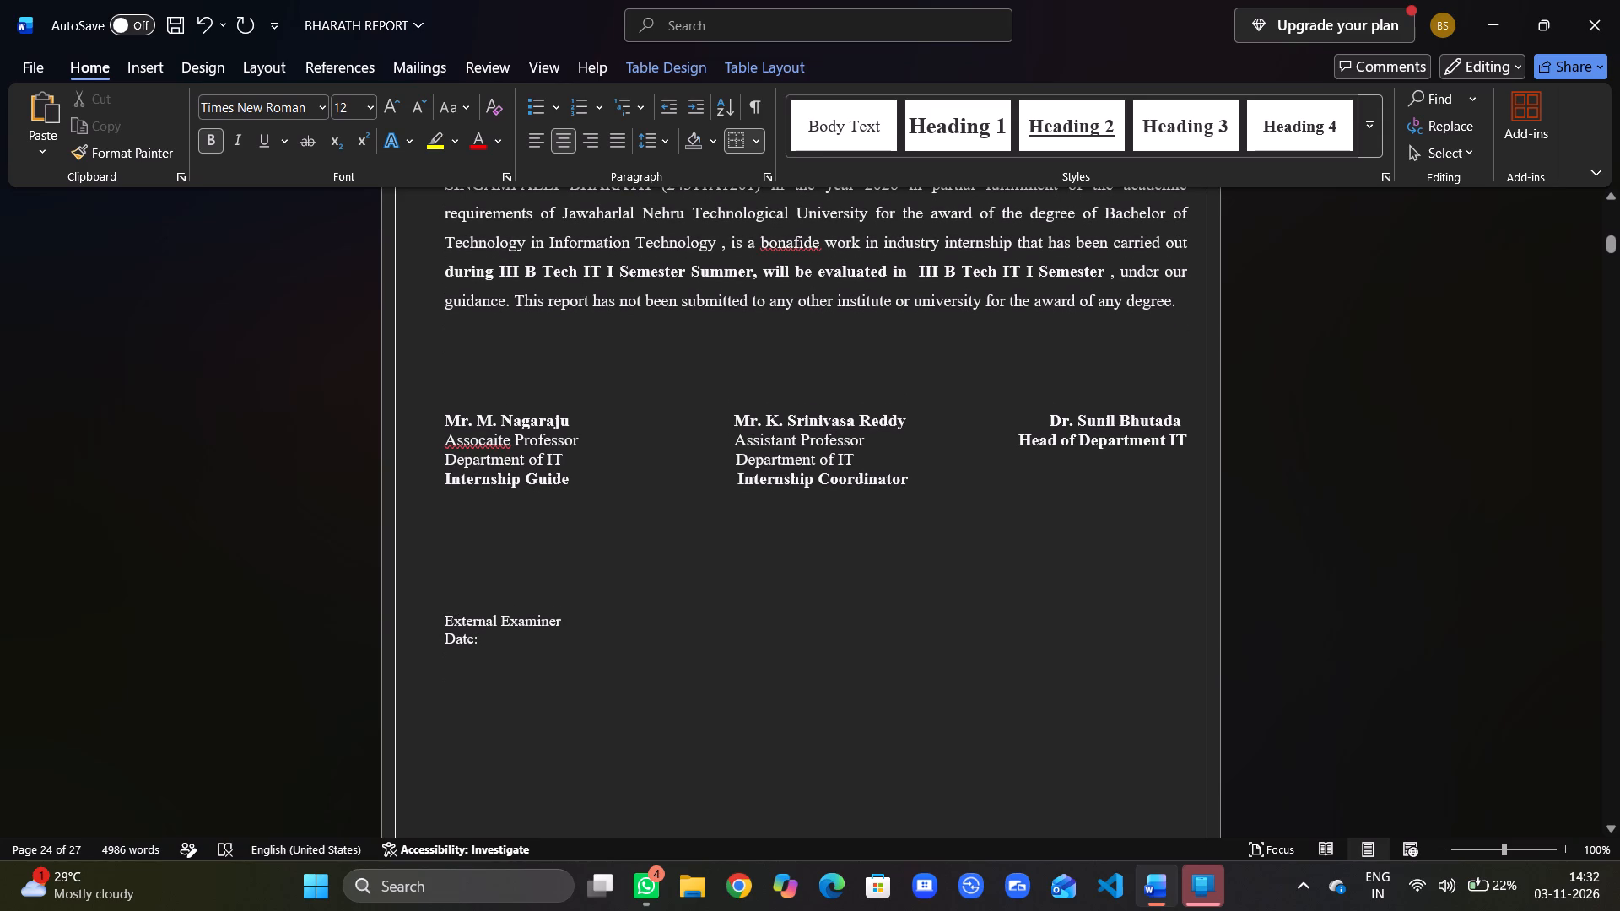
scroll(795, 551, down, 9)
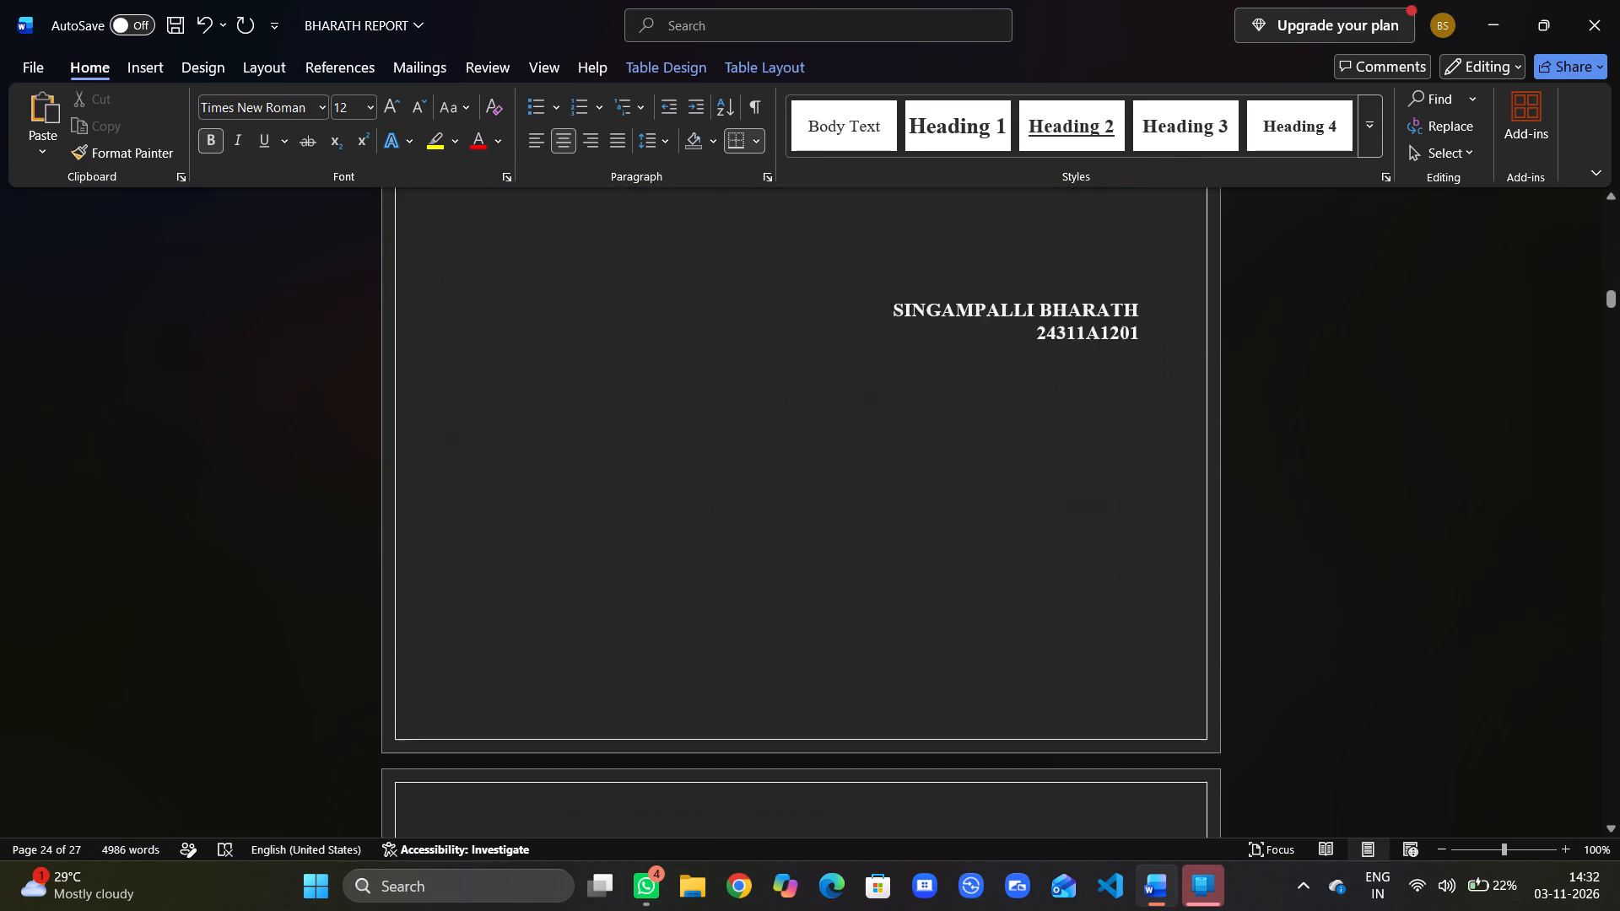
scroll(795, 551, up, 10)
scroll(795, 551, down, 1)
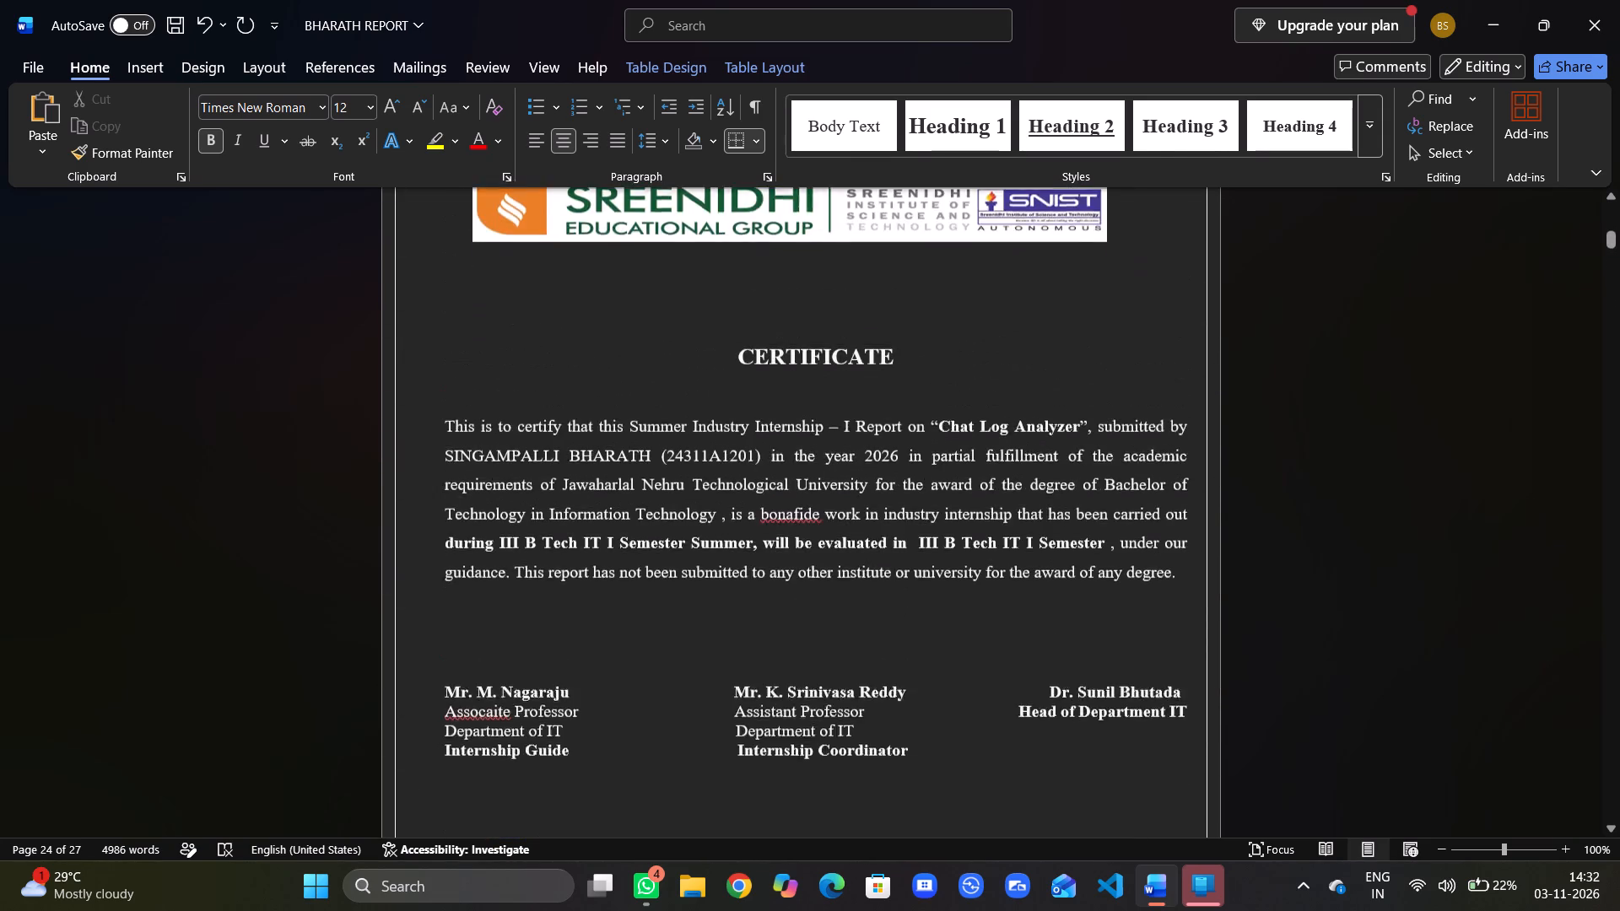
scroll(795, 551, down, 1)
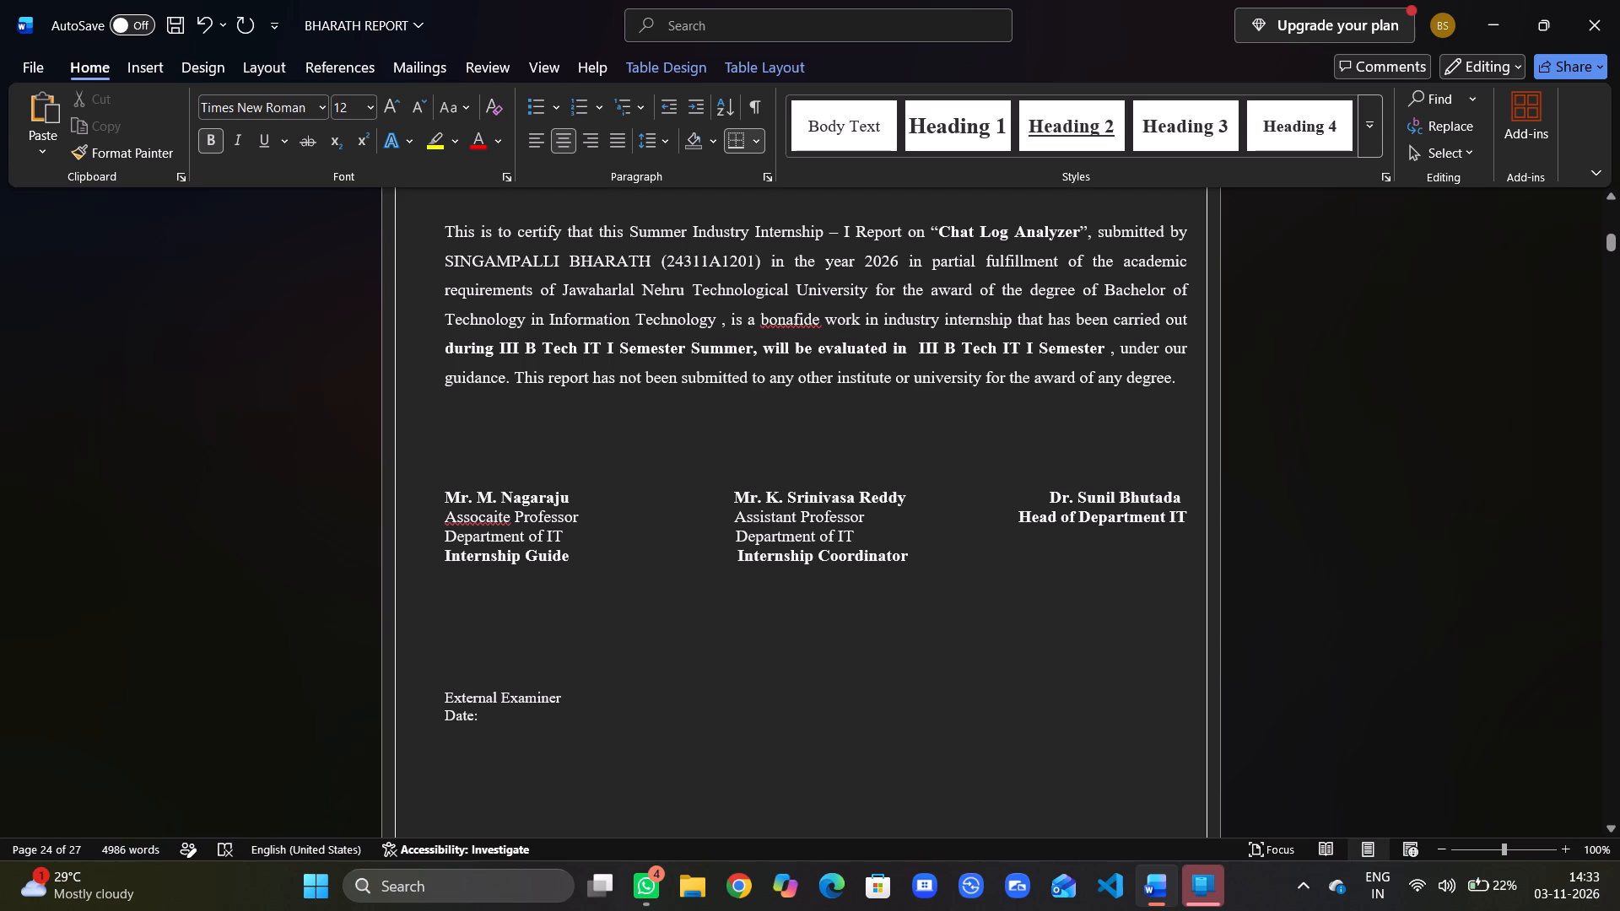
scroll(728, 568, up, 5)
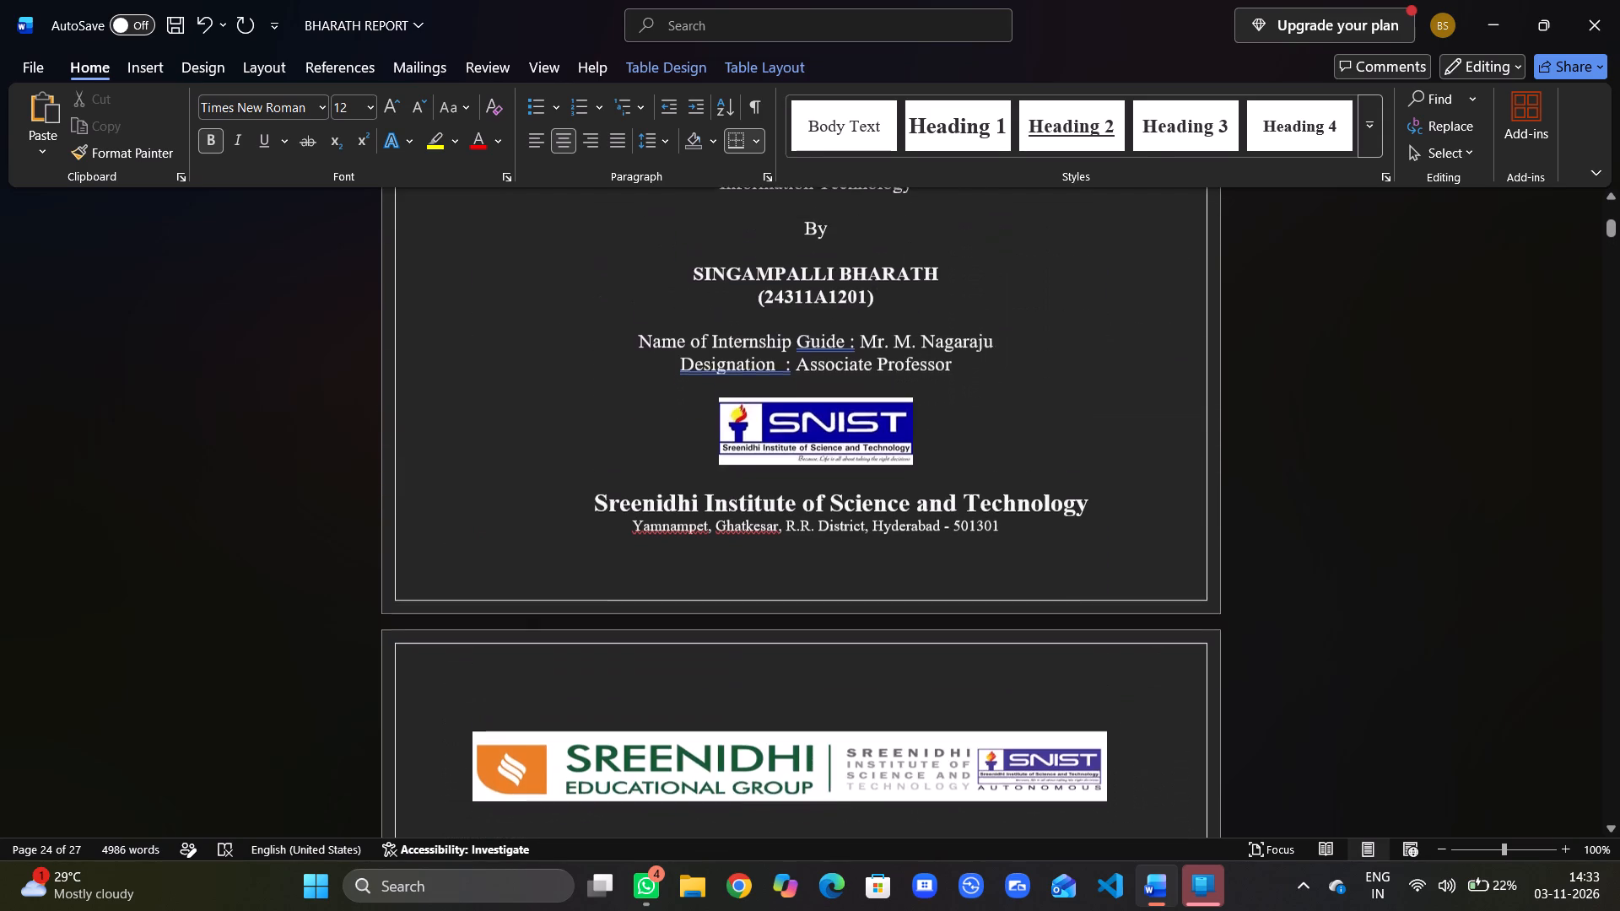
scroll(728, 568, up, 1)
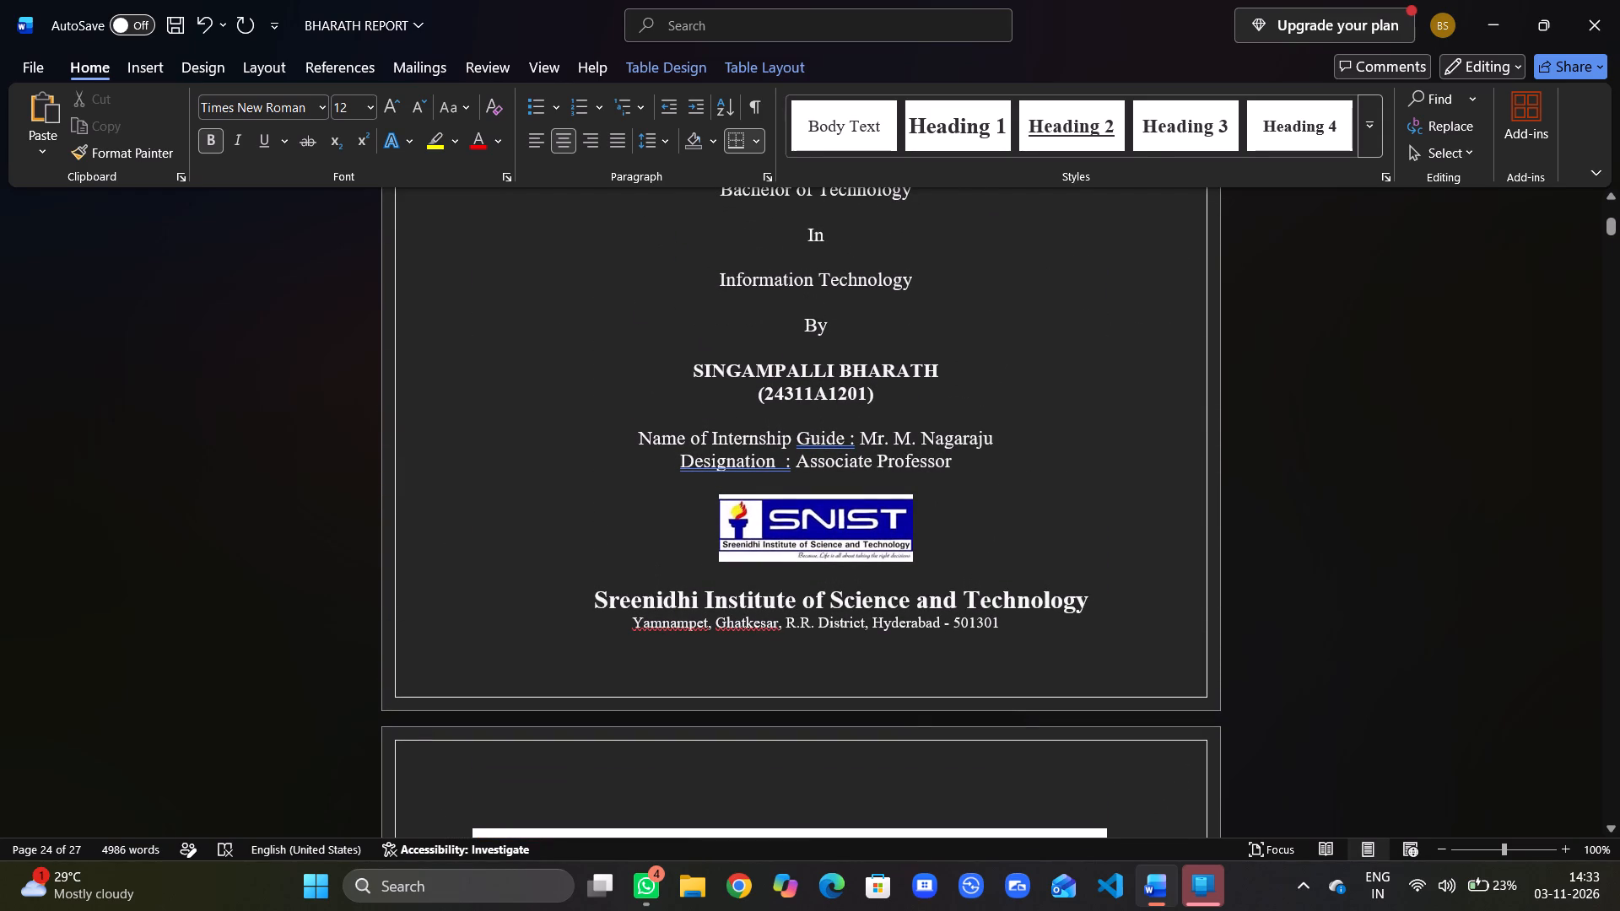
Look over the report's front pages from the title page through the certificates to the Acknowledgement heading.
scroll(728, 568, up, 2)
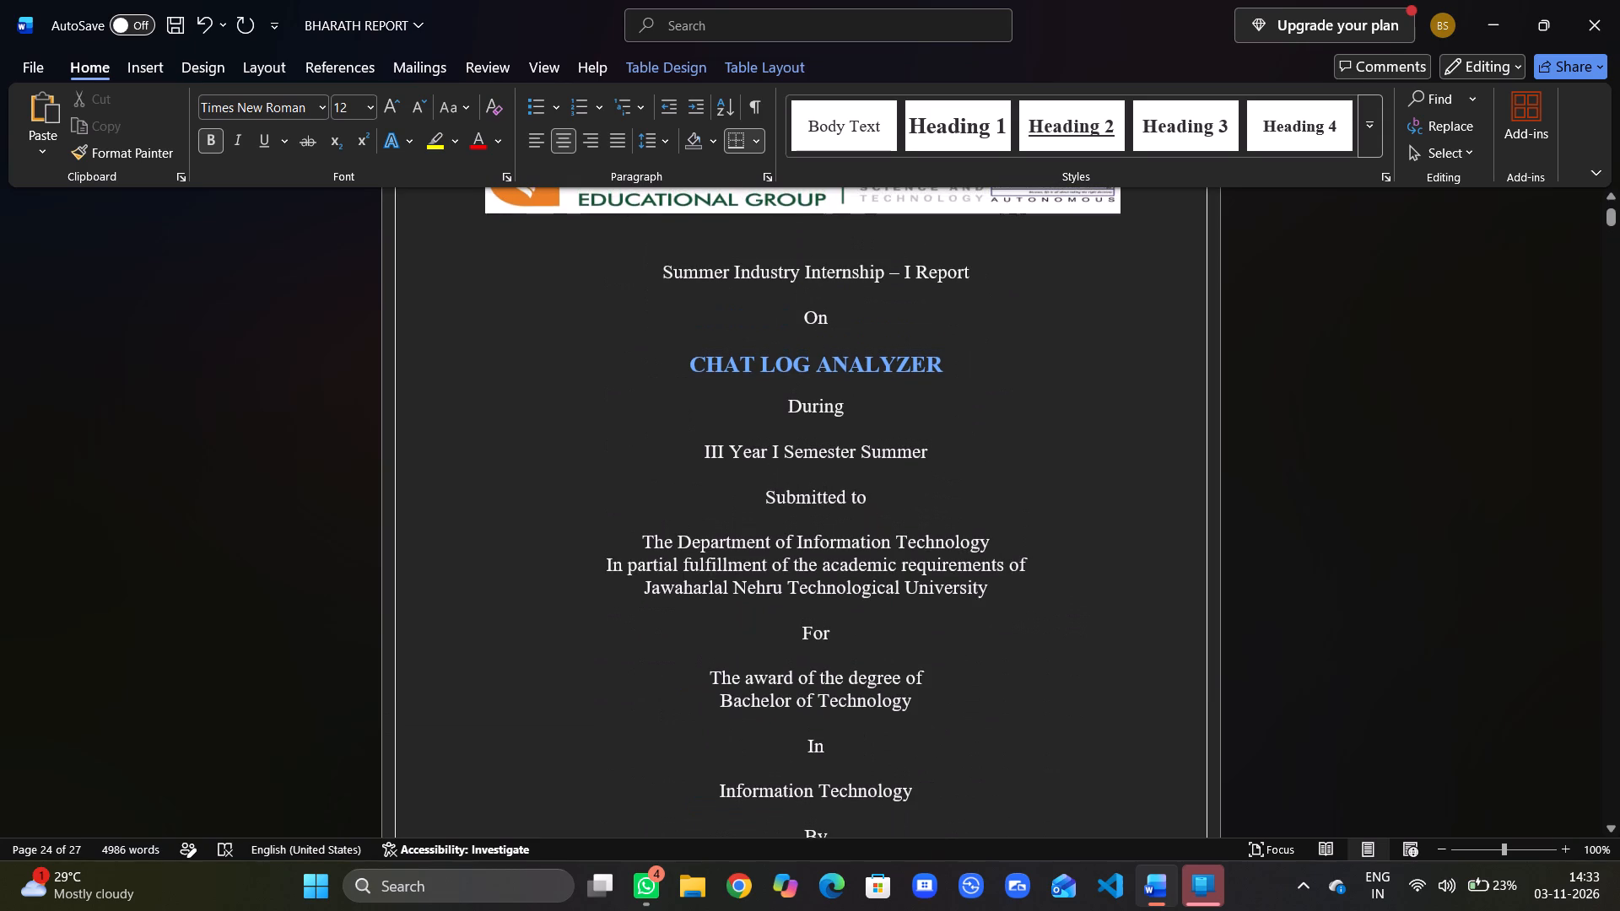
scroll(728, 568, down, 9)
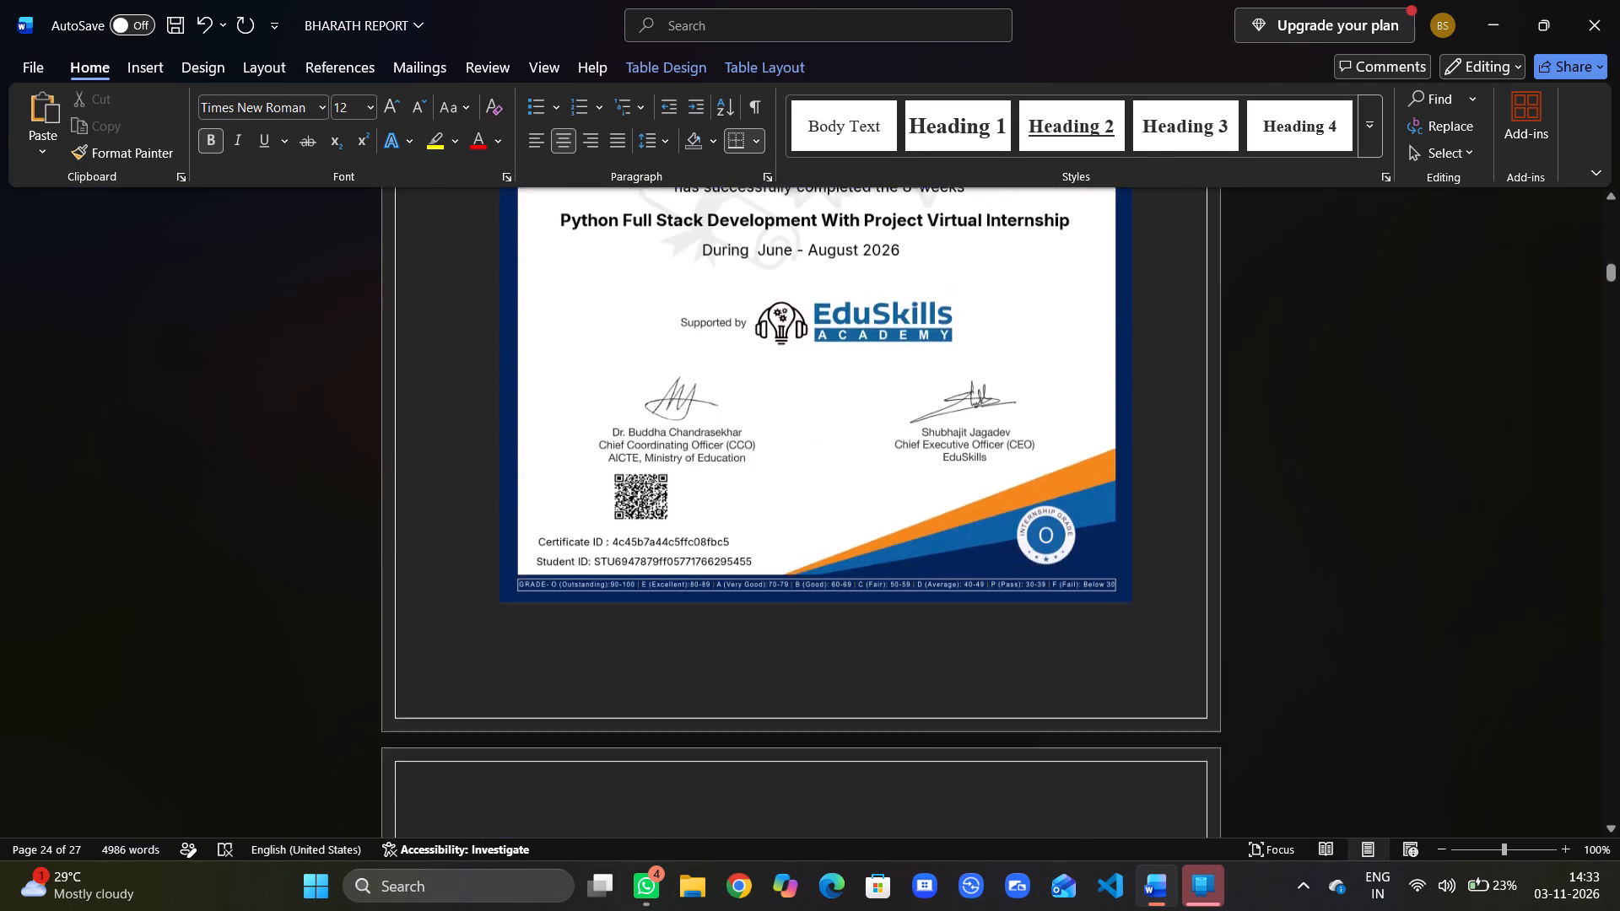
scroll(728, 568, down, 2)
scroll(728, 568, up, 1)
scroll(728, 568, down, 1)
scroll(728, 568, up, 1)
scroll(728, 568, down, 1)
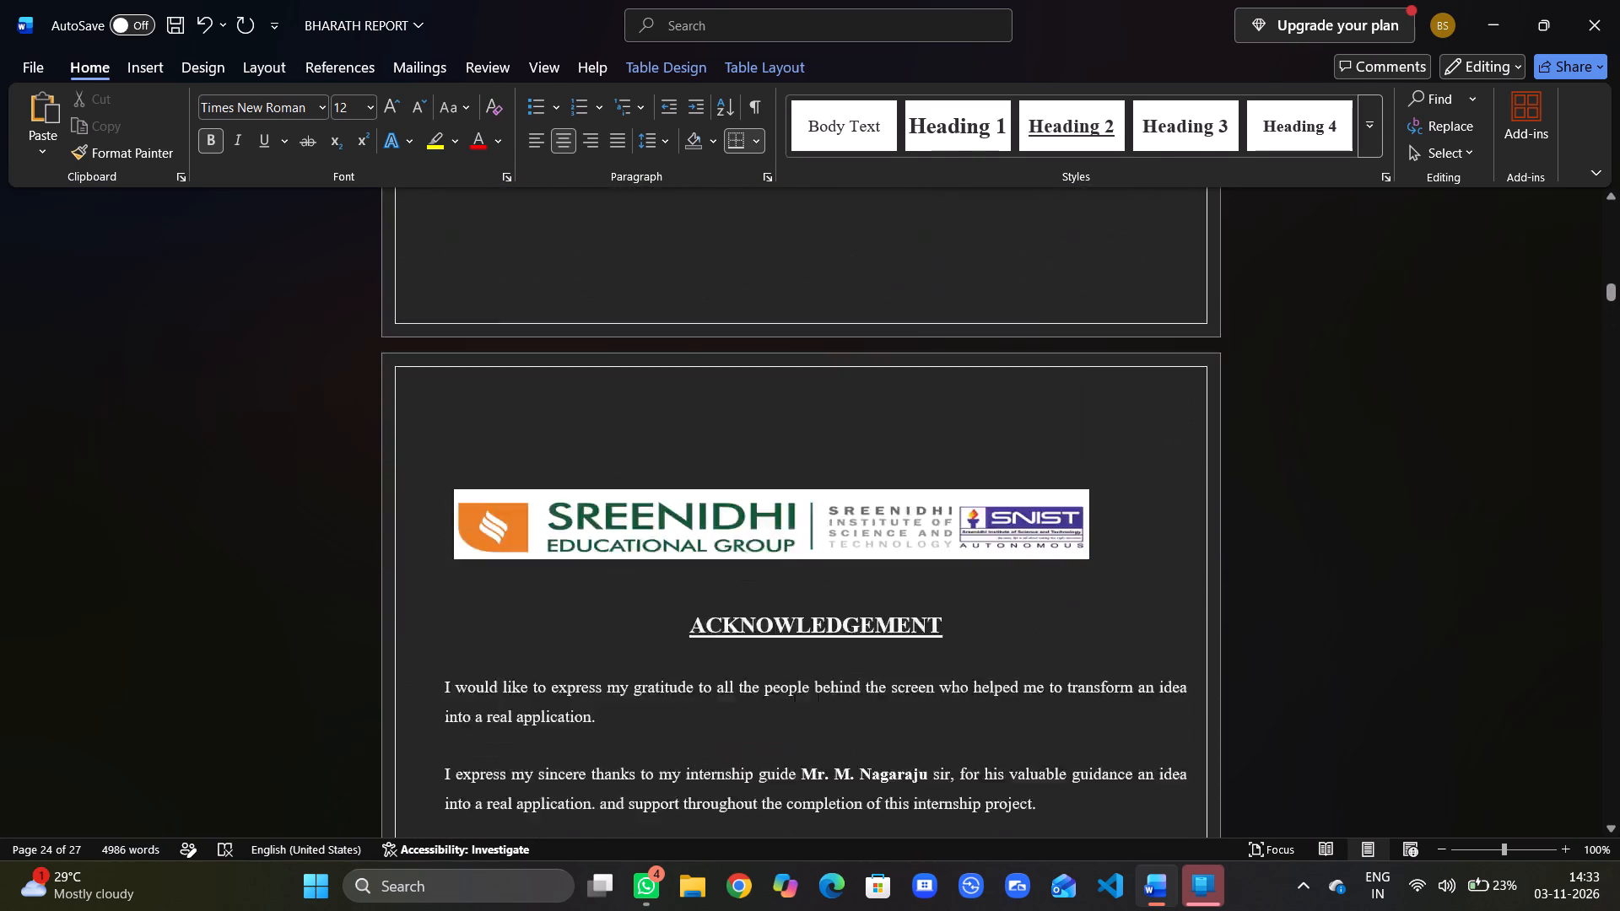
Review the Acknowledgement page's named staff and closing signature, along with the abstract and table of contents pages around it.
scroll(728, 568, down, 1)
scroll(728, 568, up, 1)
scroll(728, 568, down, 1)
scroll(728, 568, up, 1)
scroll(728, 568, down, 1)
scroll(728, 568, up, 3)
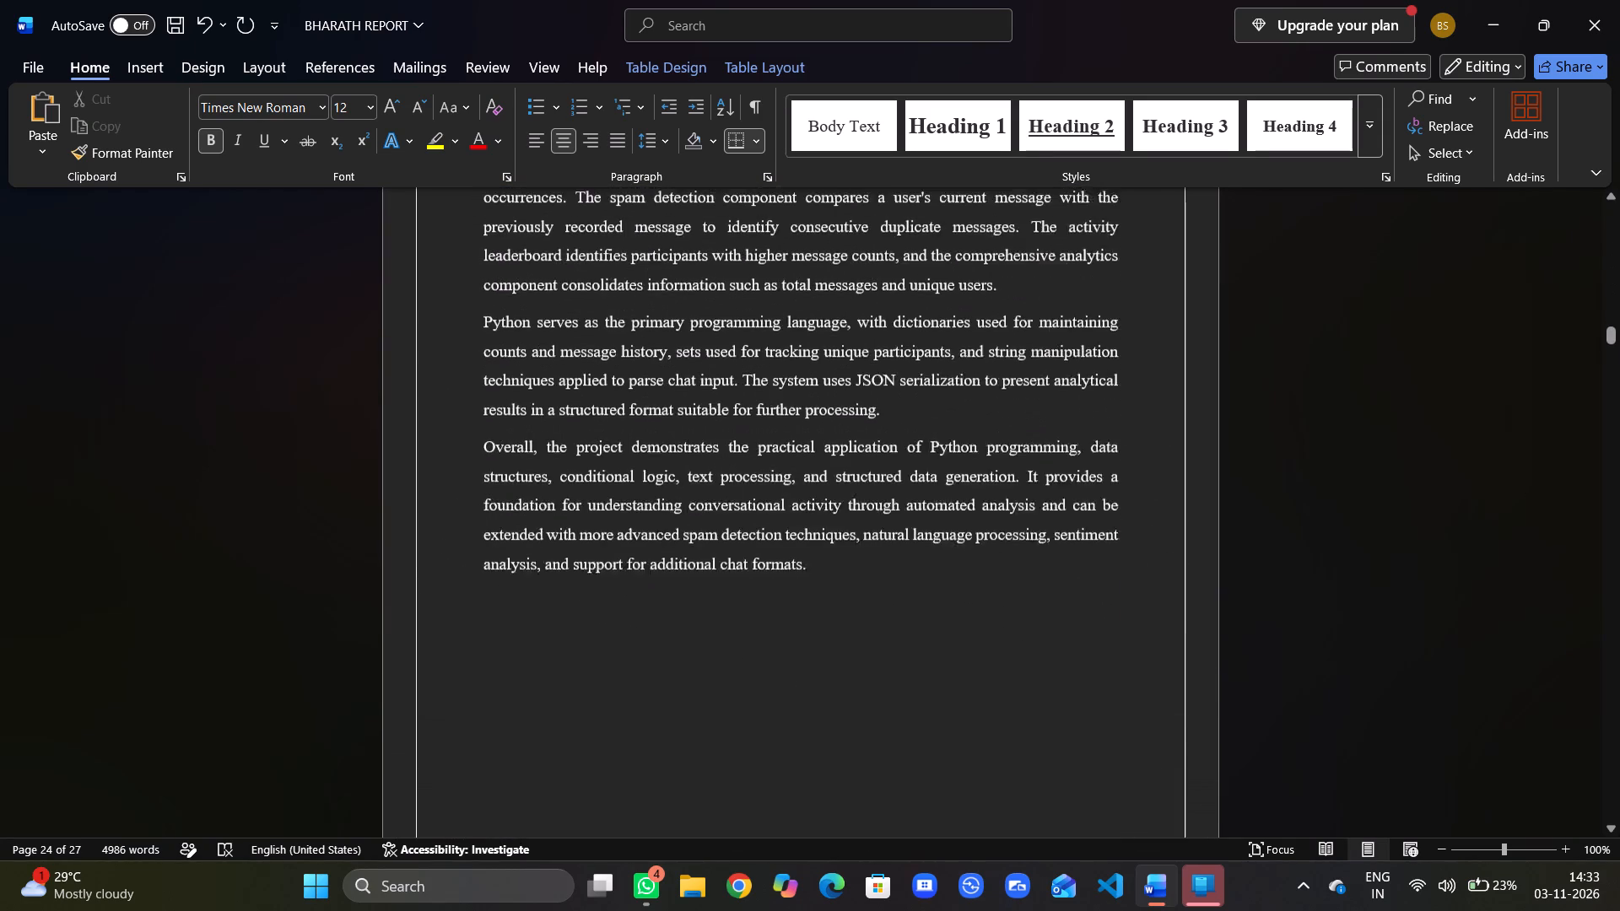
scroll(728, 568, up, 5)
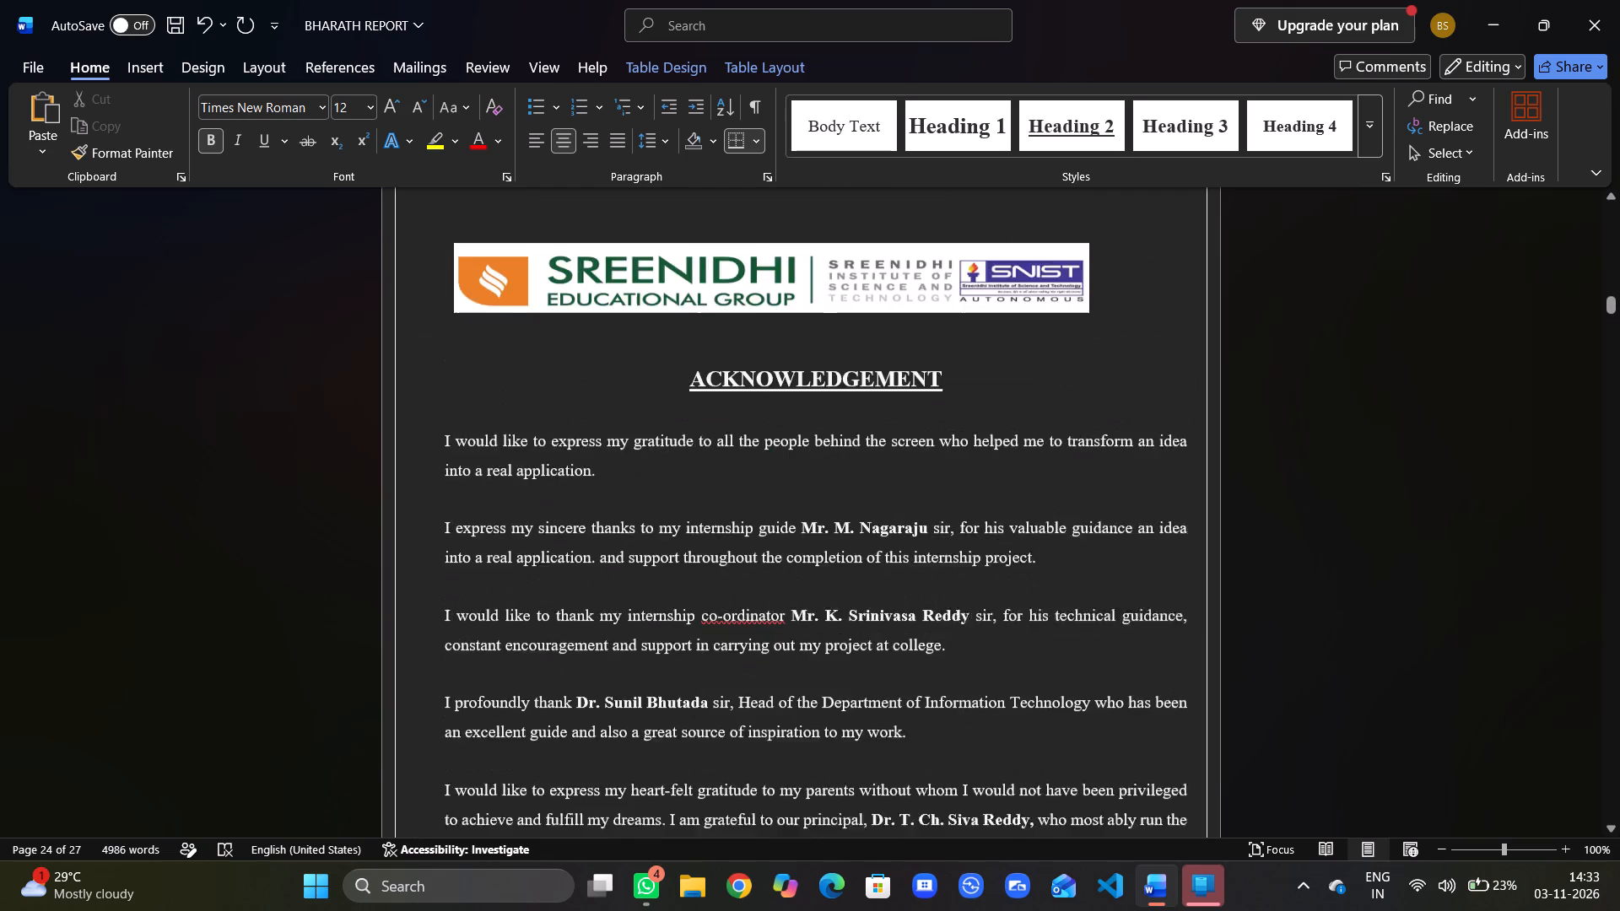
scroll(728, 568, down, 1)
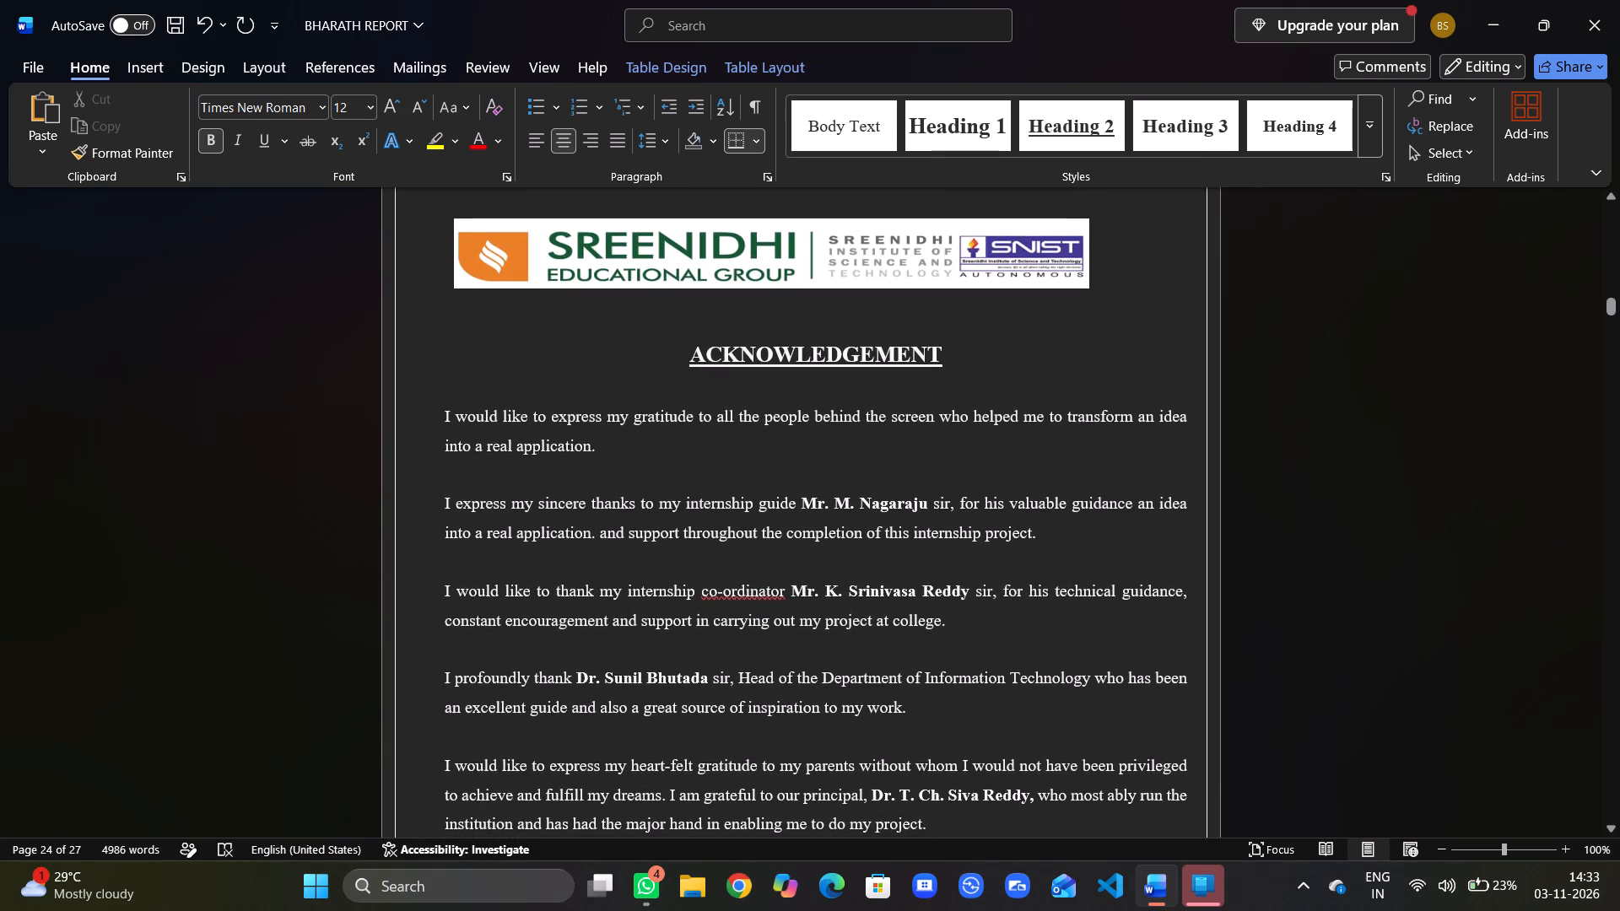
scroll(874, 606, down, 7)
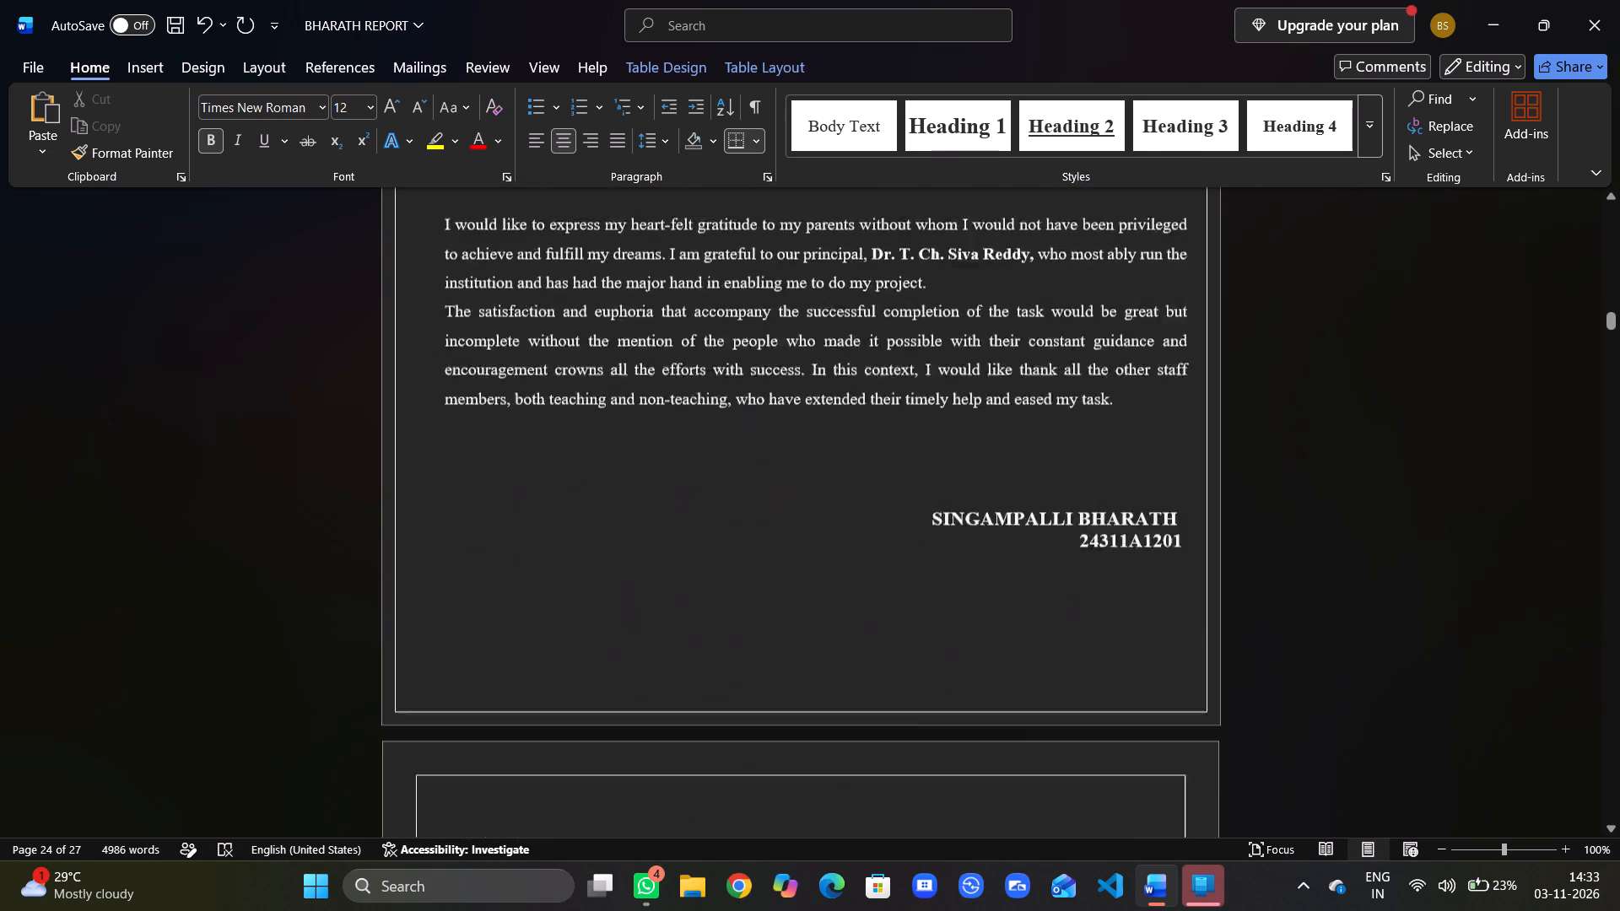
scroll(874, 606, down, 5)
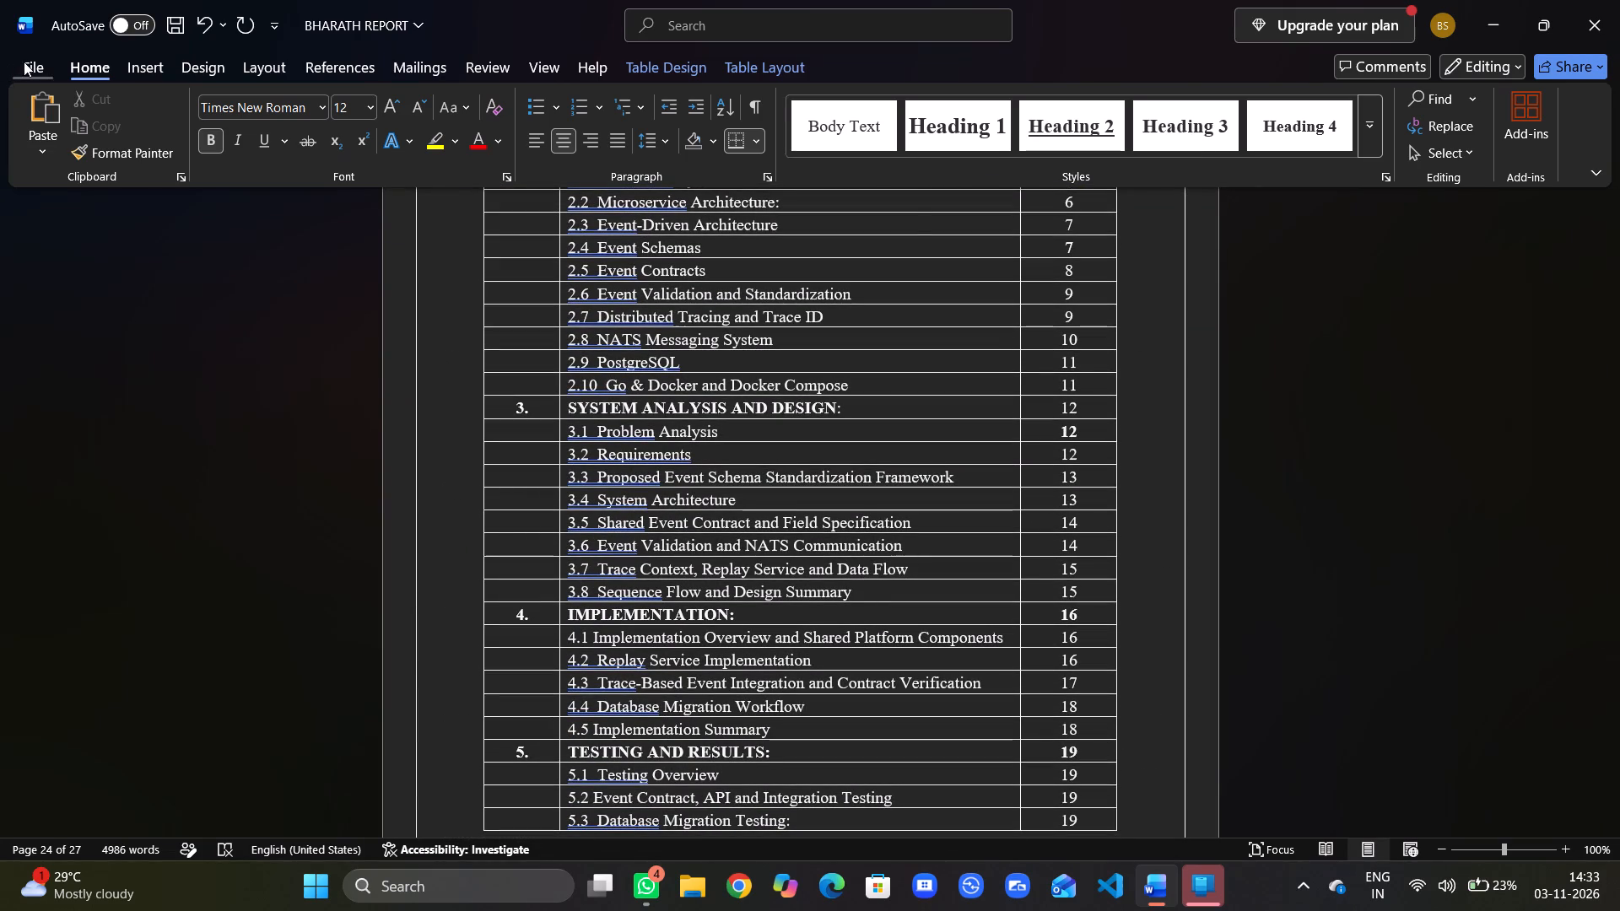
Save the edited report document.
click(24, 62)
click(69, 337)
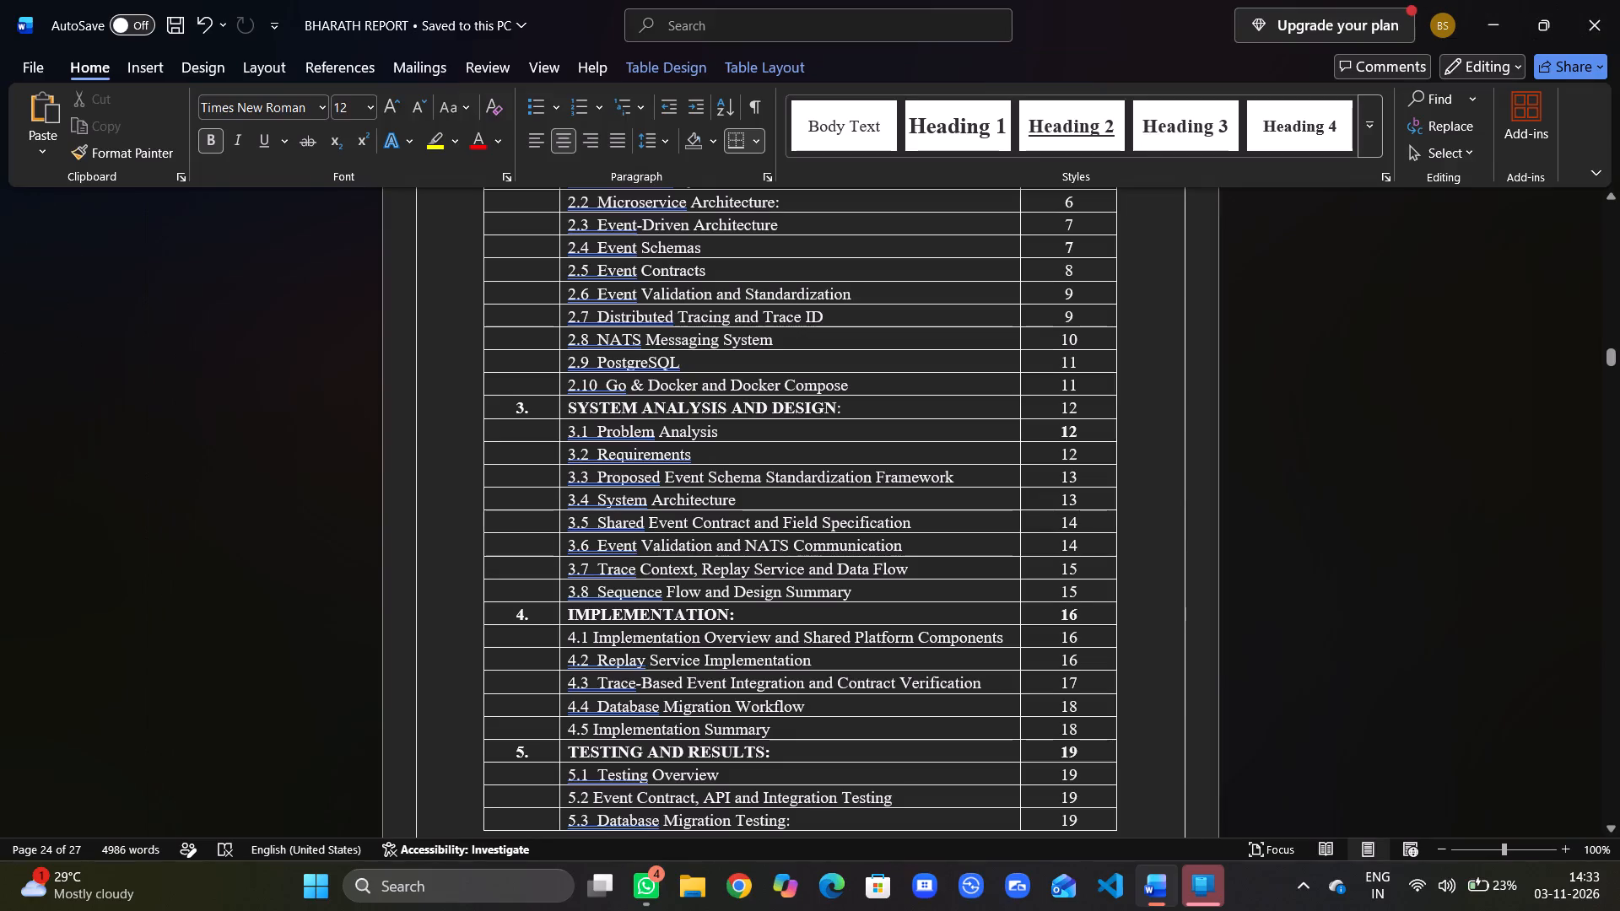
Export the report as a PDF to the OneDrive Documents folder, overwriting the existing PDF of the same name.
scroll(523, 505, up, 4)
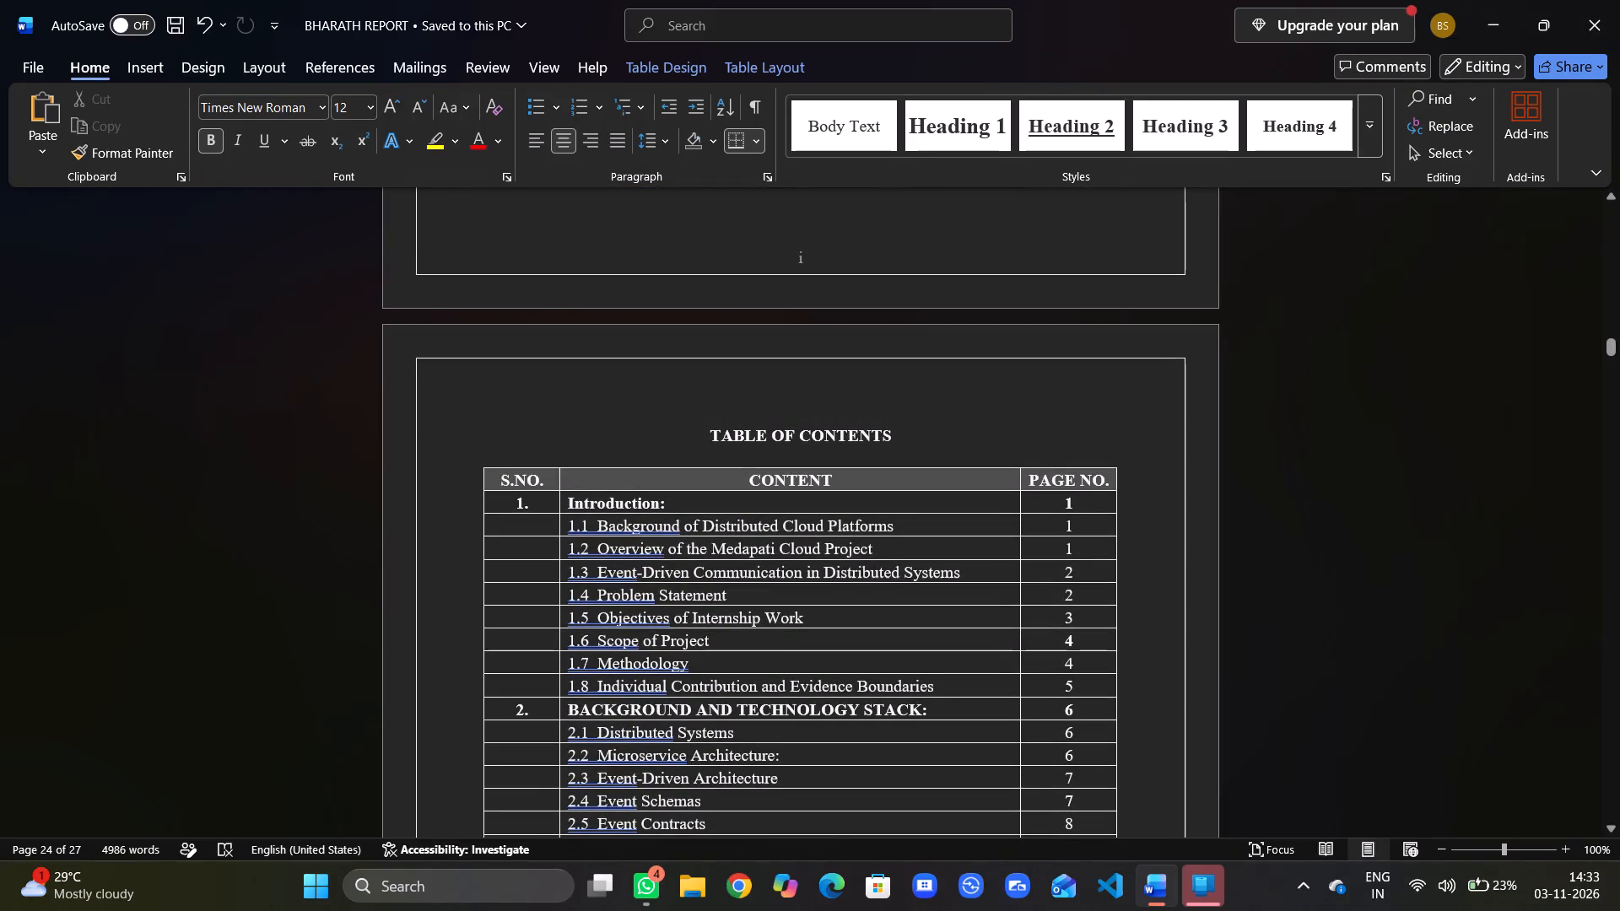
click(19, 69)
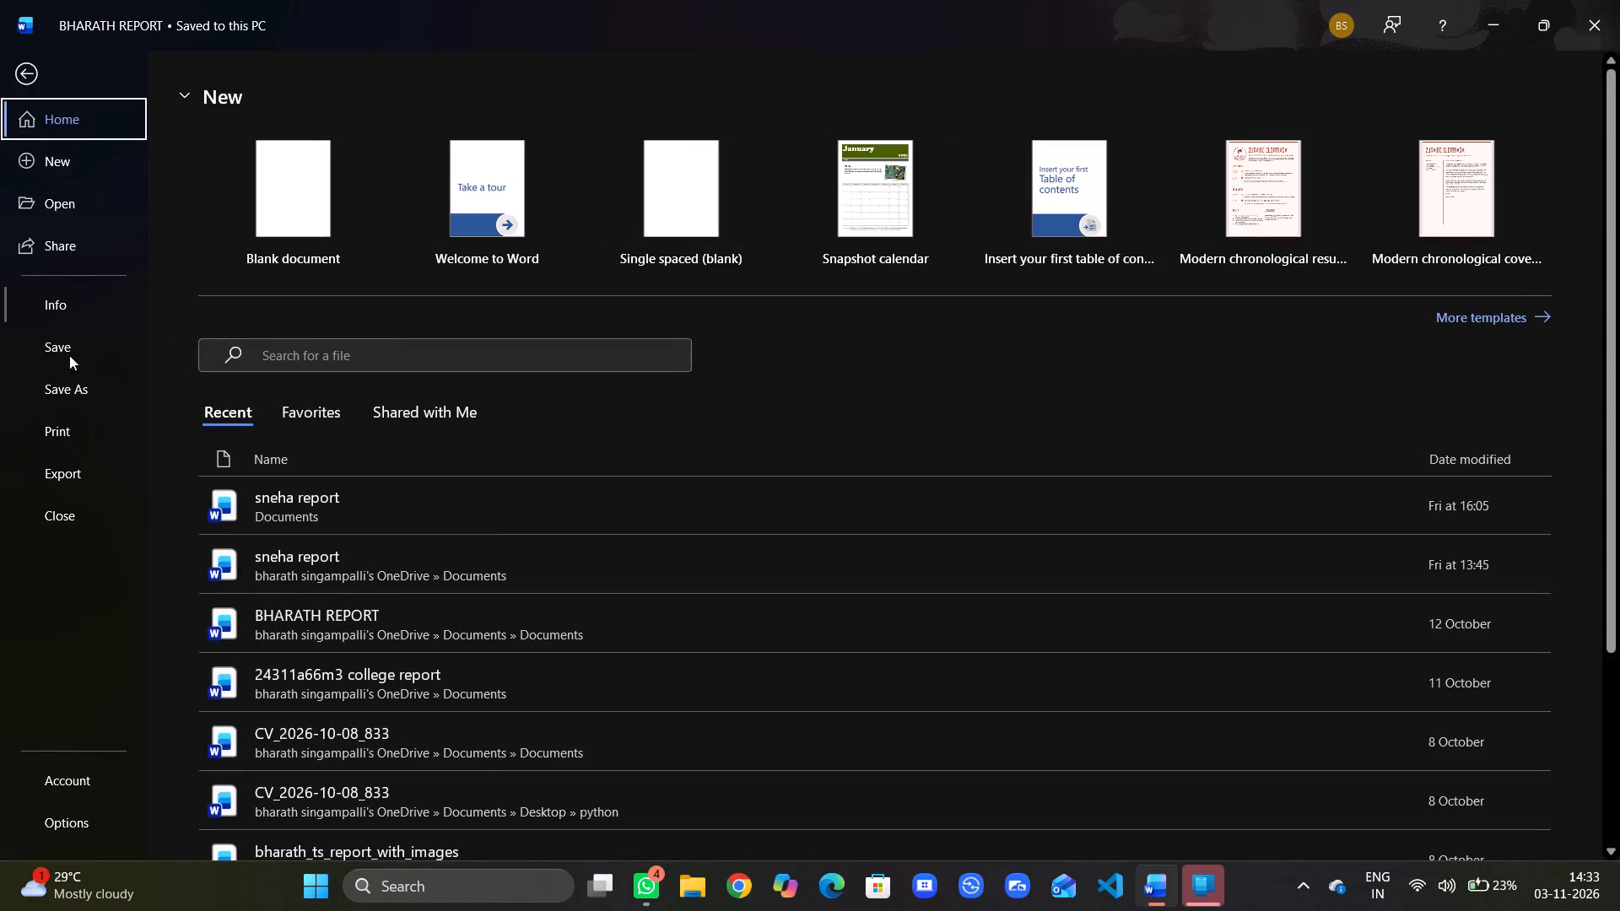
click(65, 383)
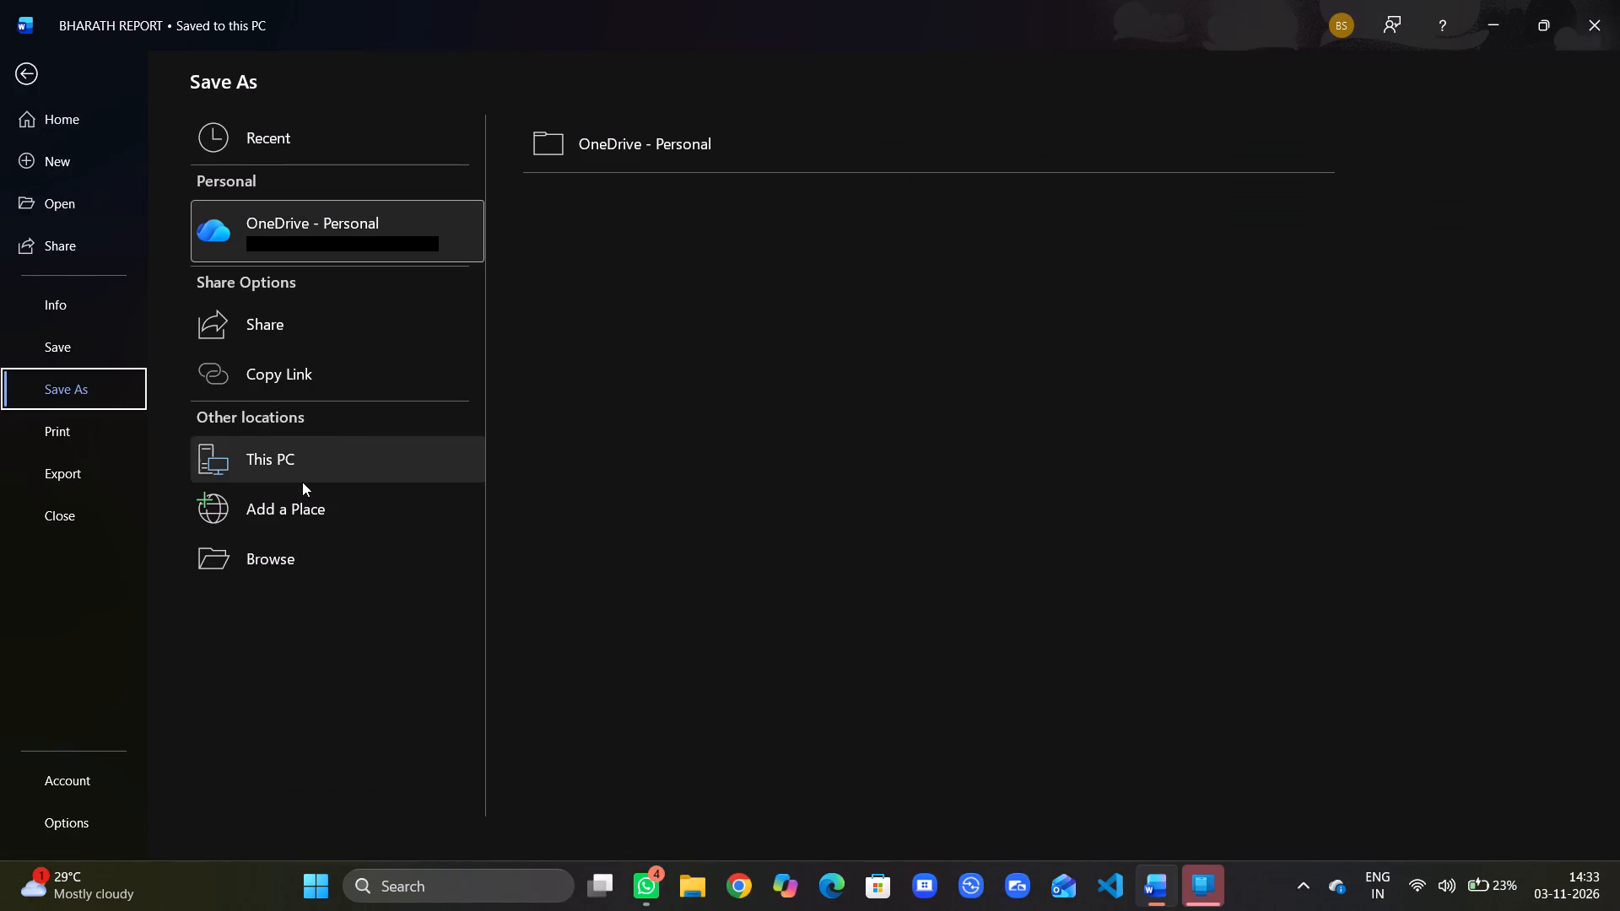
click(302, 482)
click(603, 243)
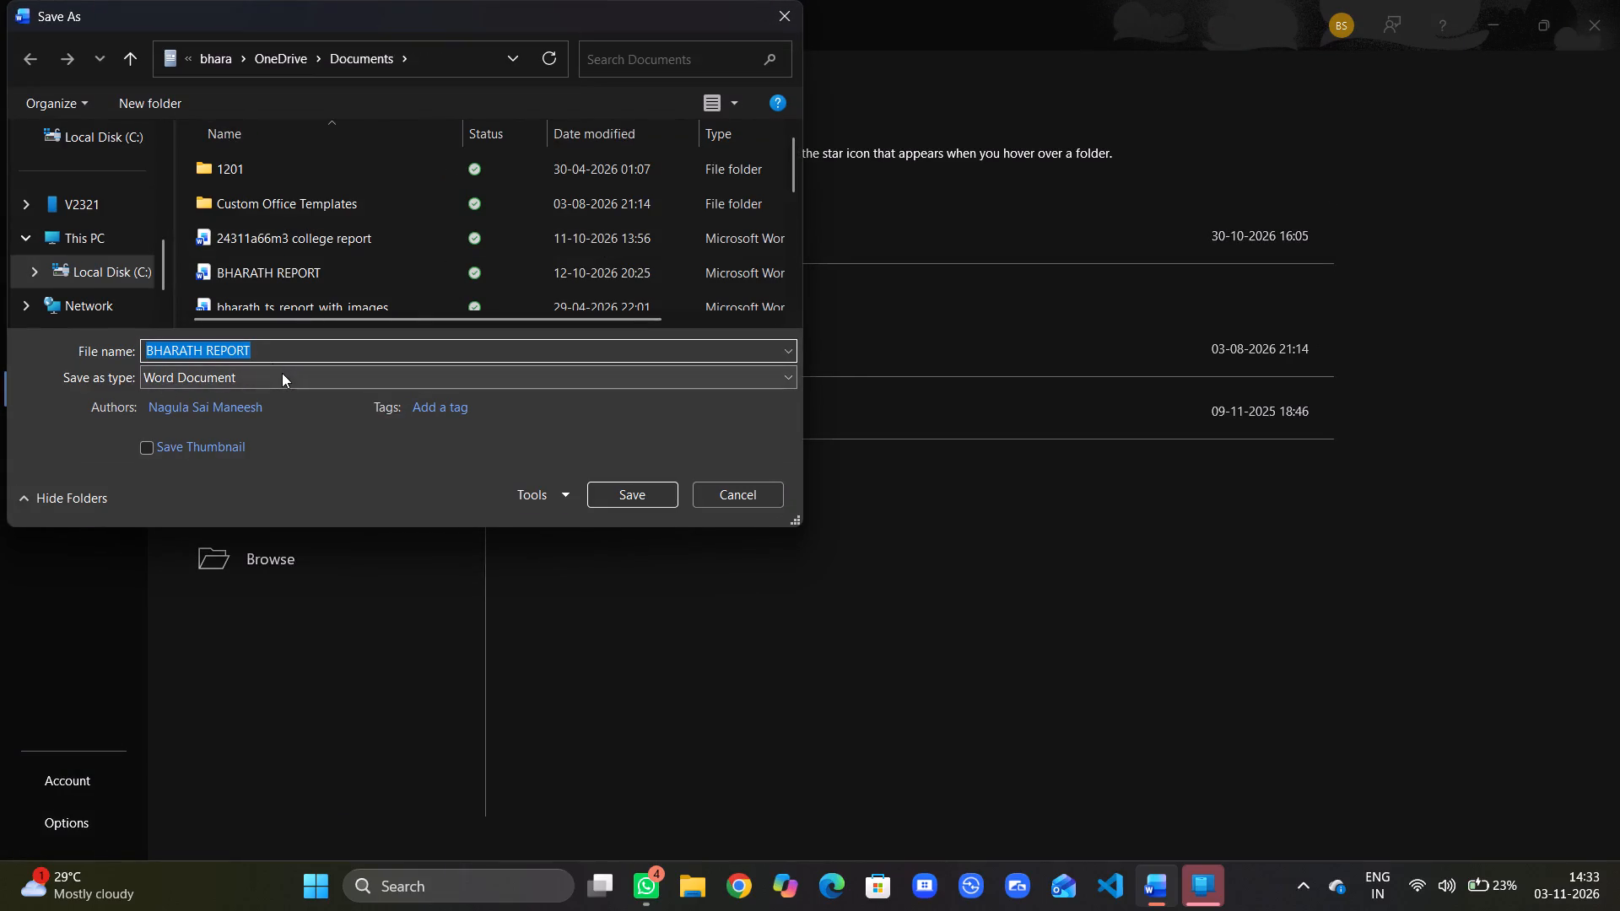
click(282, 373)
click(206, 503)
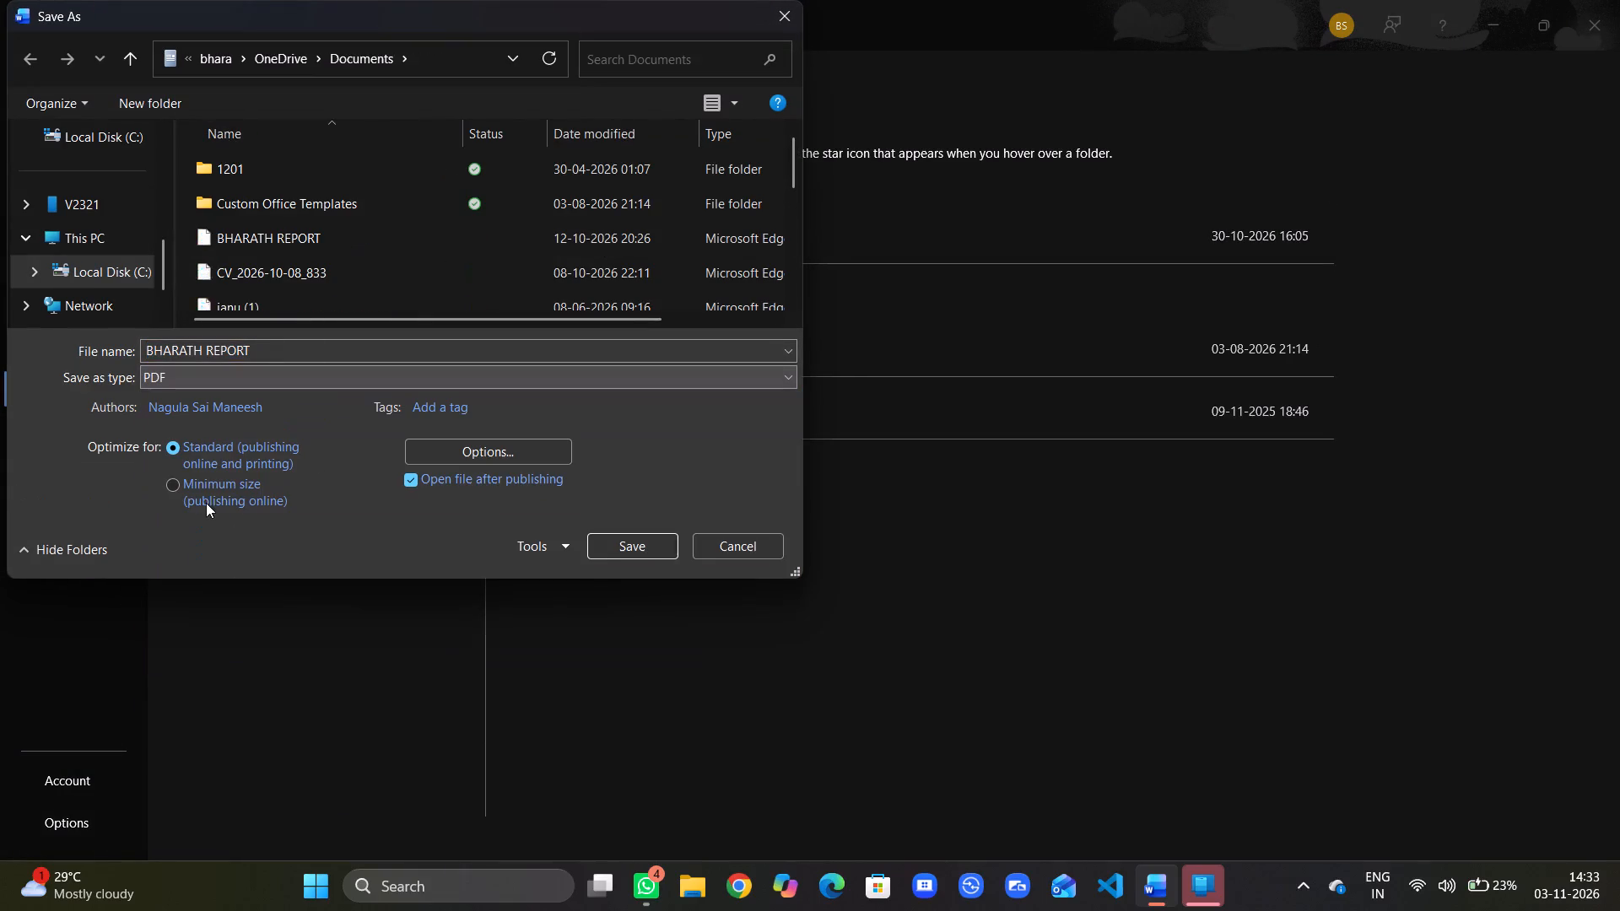
click(613, 548)
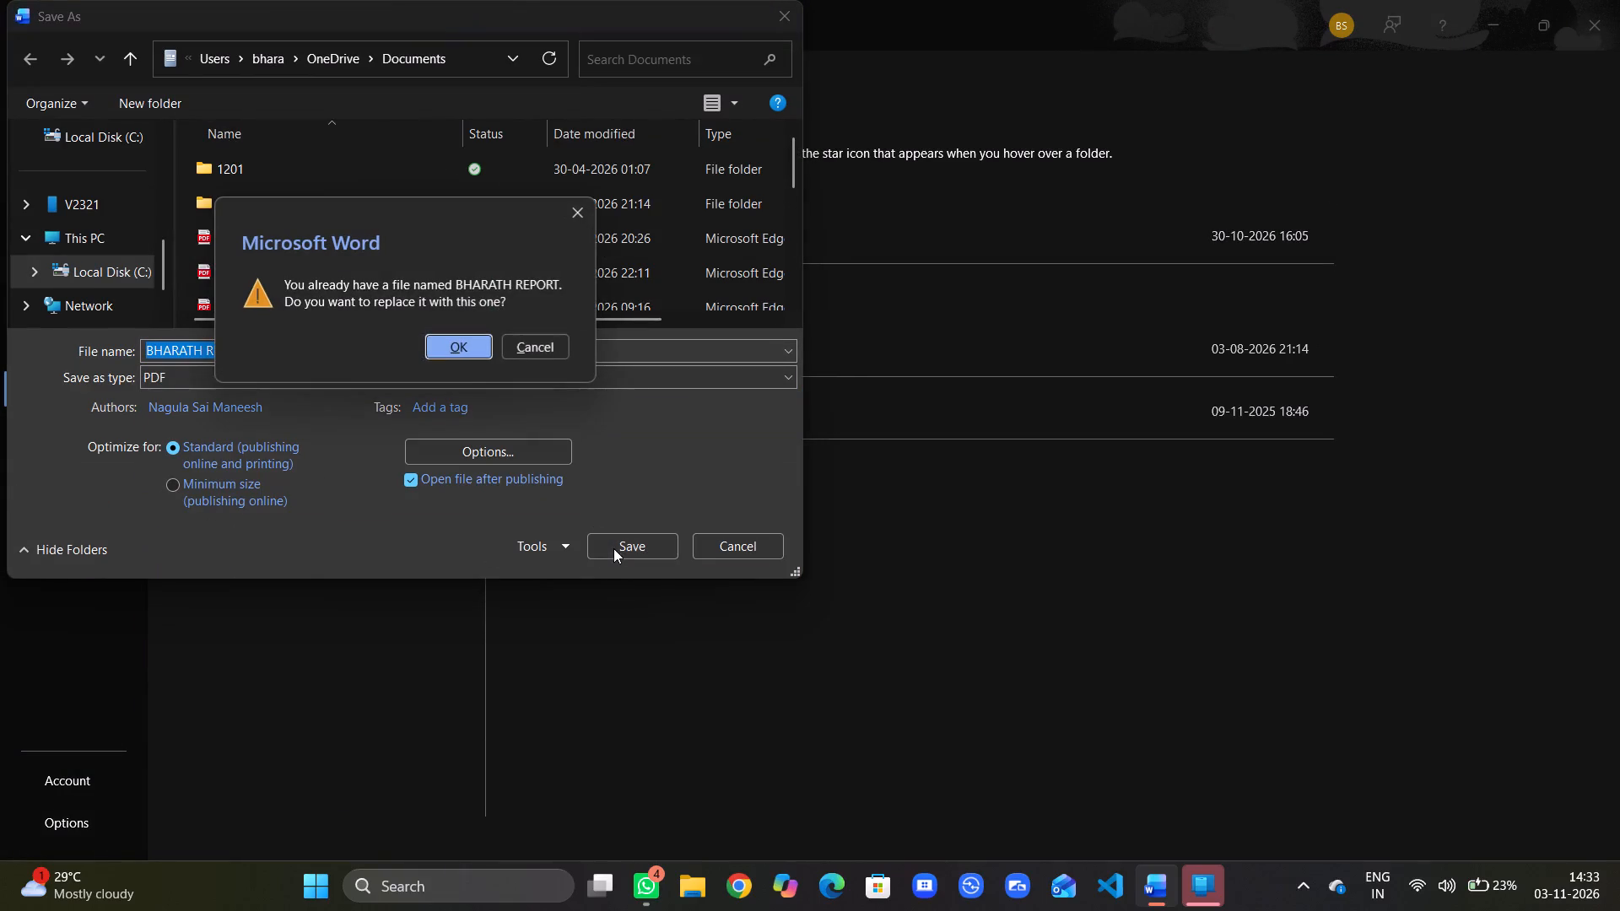
click(466, 346)
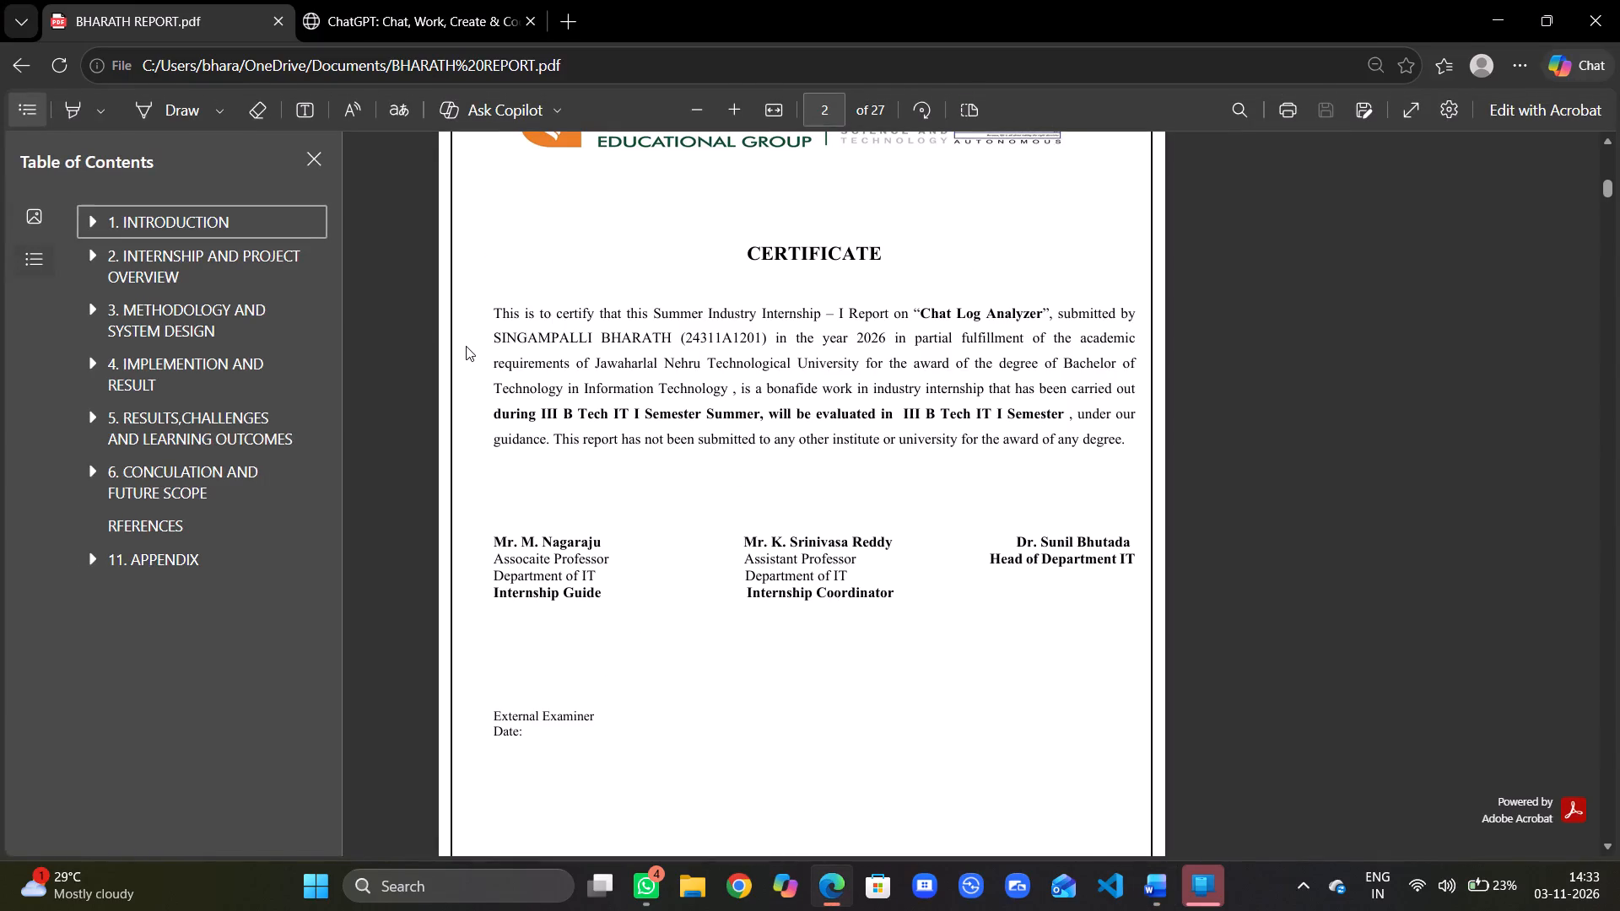
Check the internship guide's name and designation on the exported PDF's title page.
scroll(941, 295, up, 7)
scroll(941, 295, down, 1)
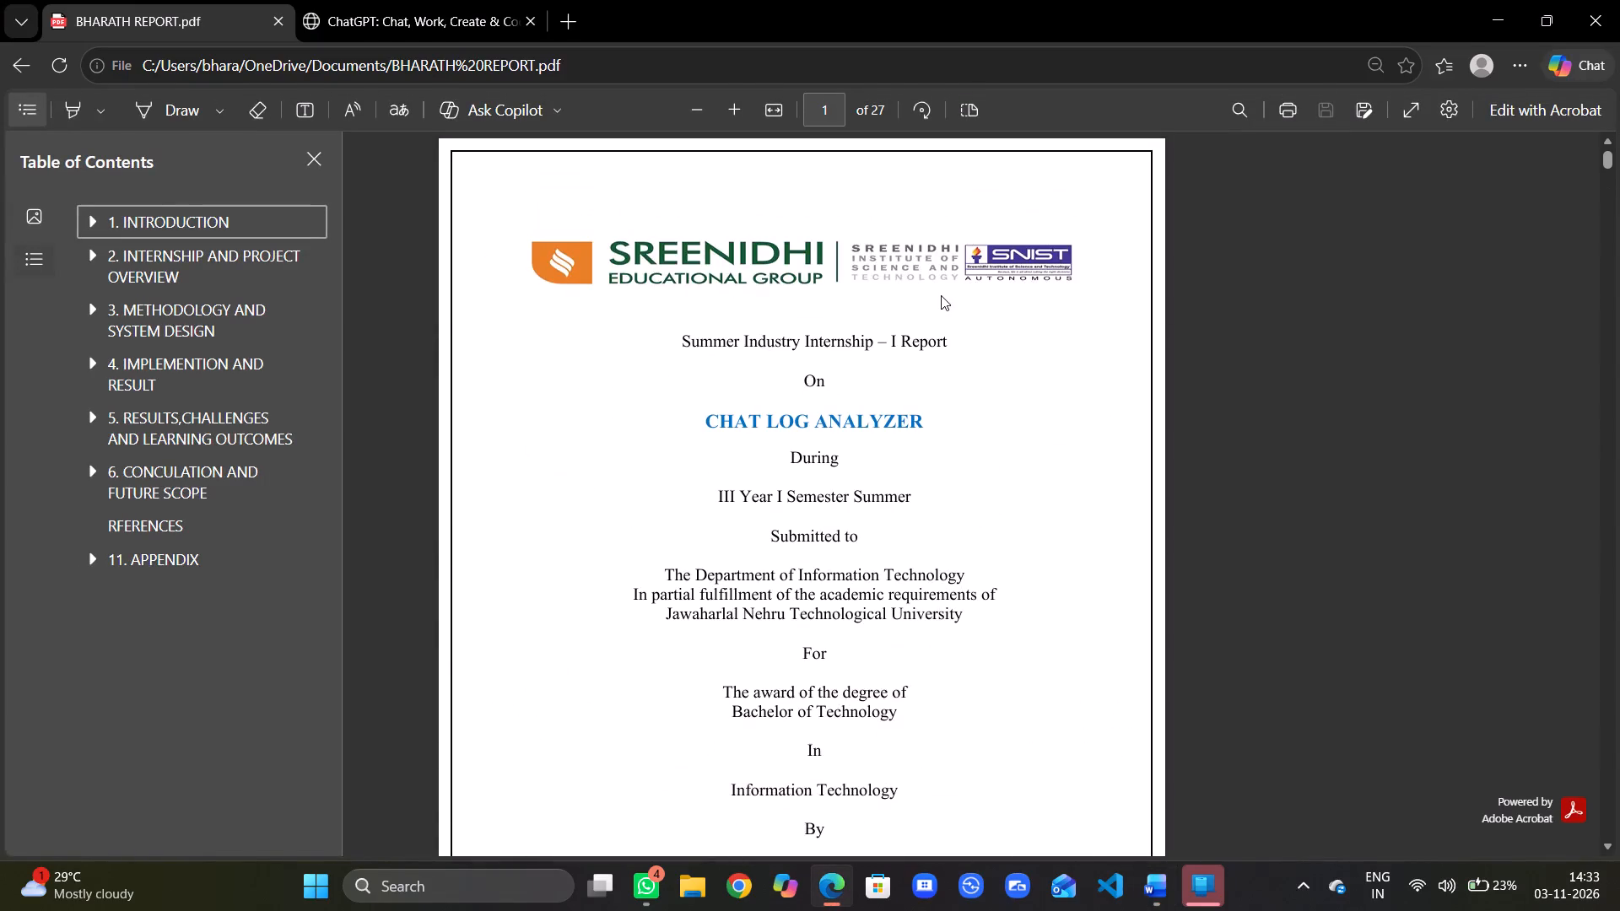
scroll(941, 295, down, 2)
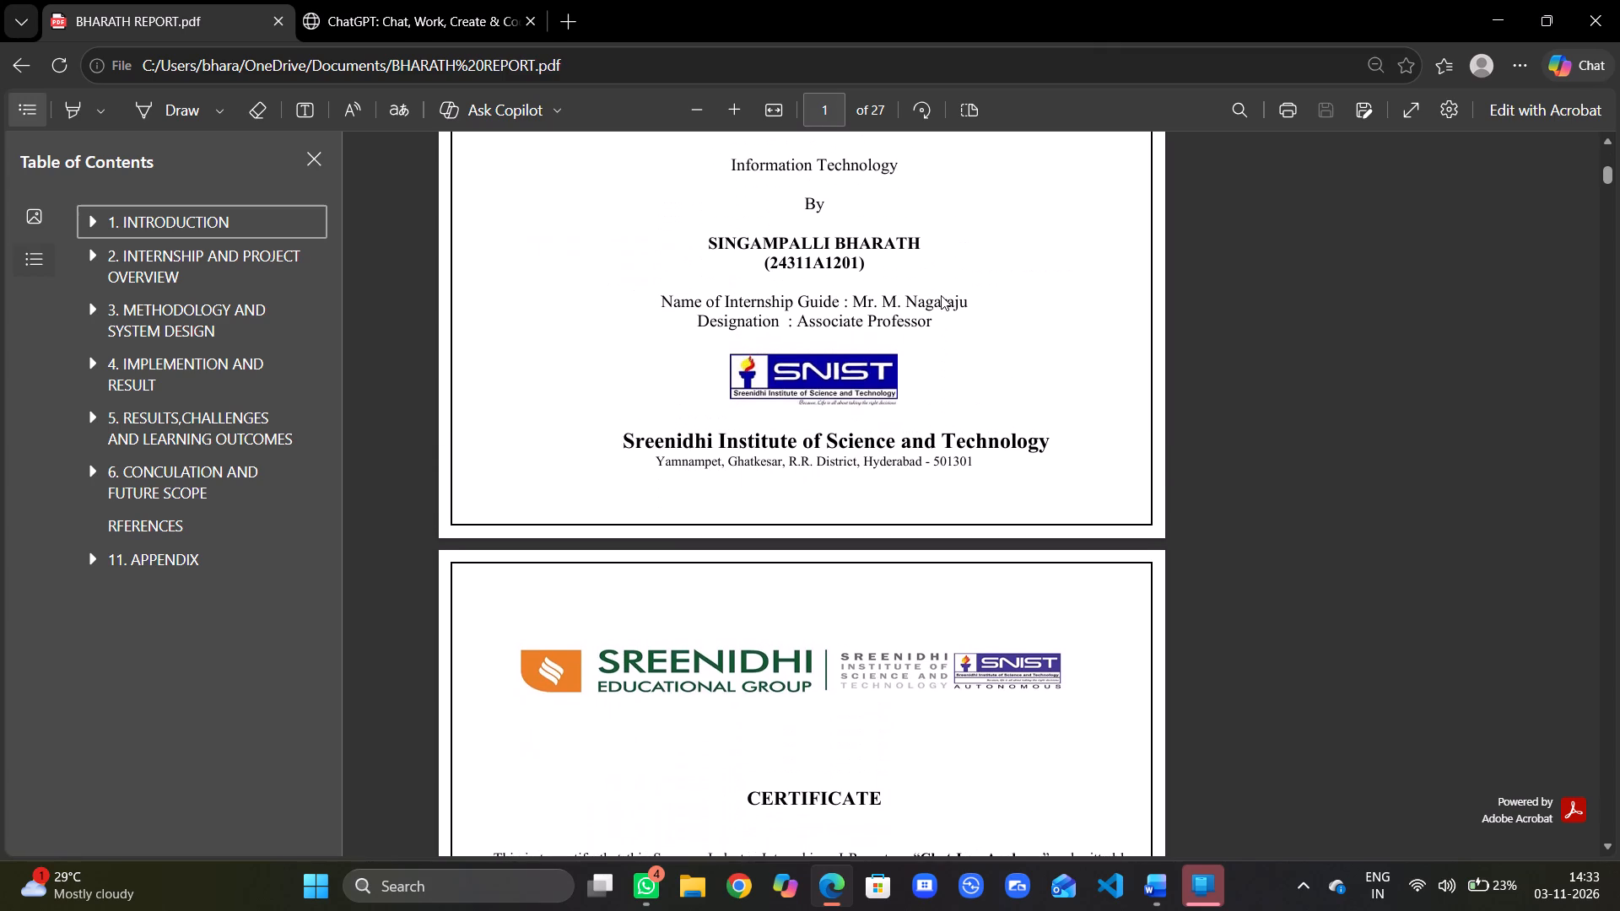
scroll(941, 295, down, 1)
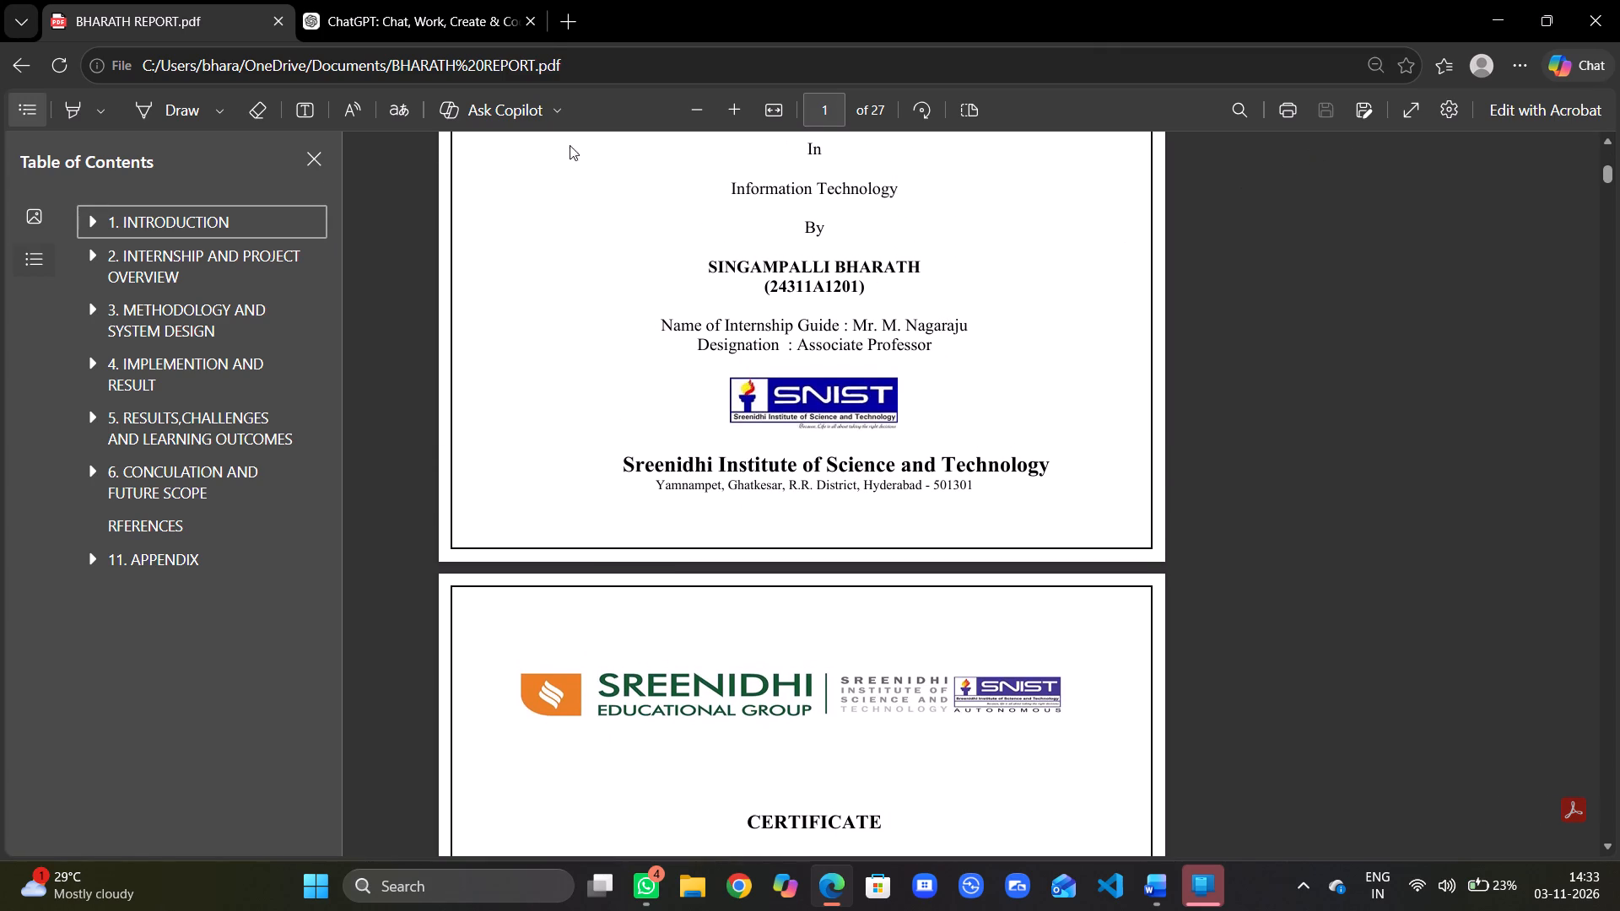
Close the ChatGPT browser tab, keeping the exported report open.
click(530, 22)
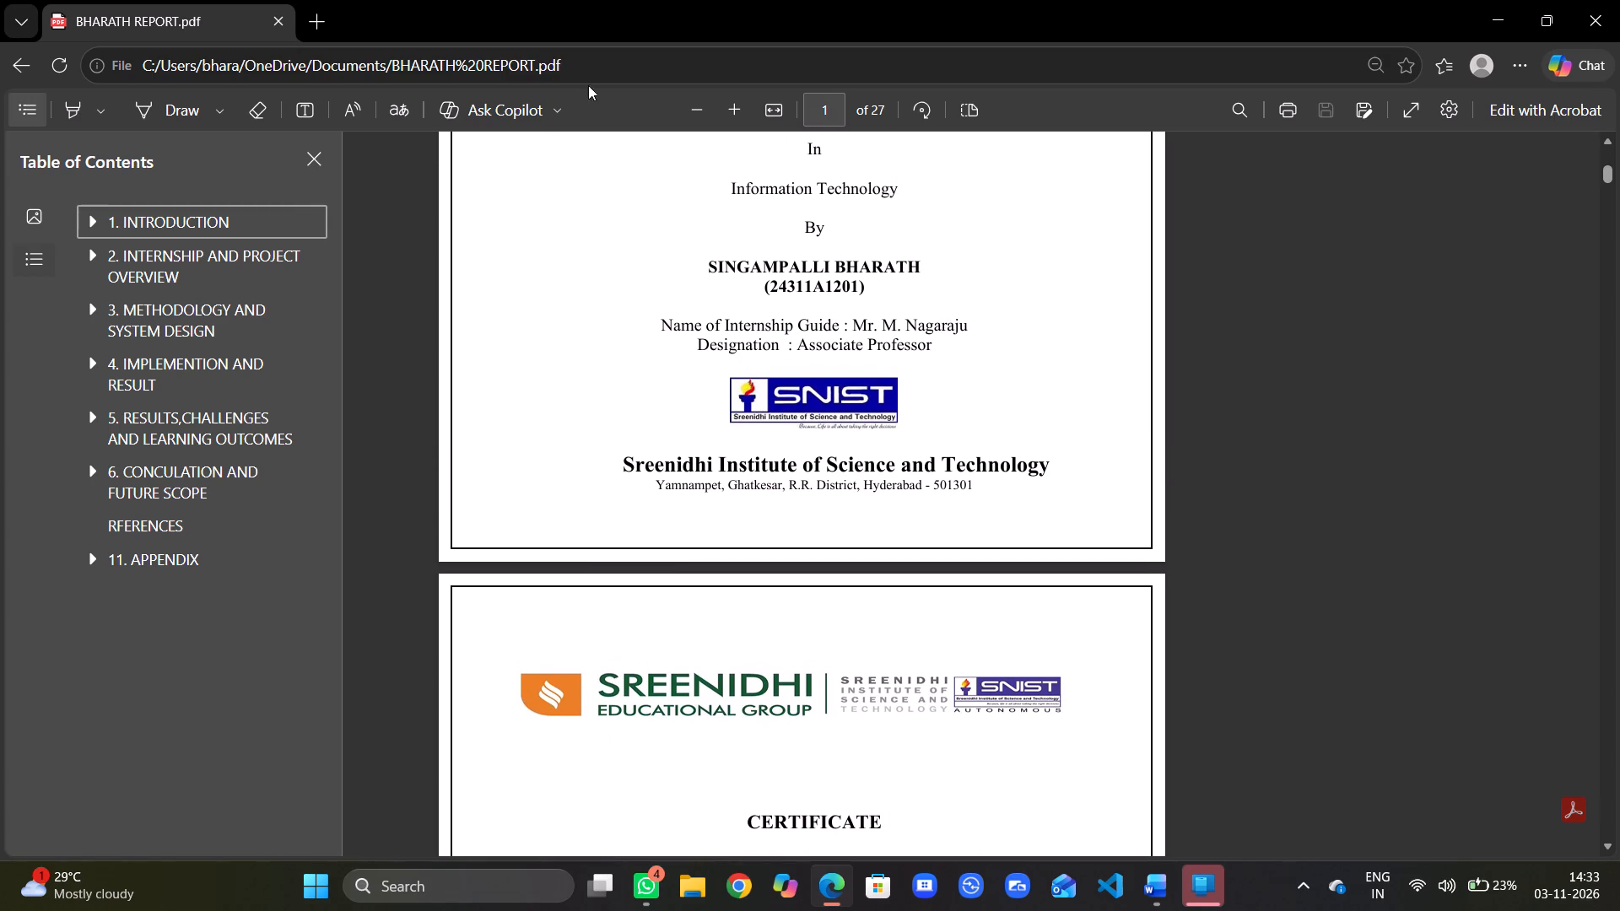
Proofread the PDF's title page, certificate with its signature block, virtual internship certificate and declaration.
scroll(853, 400, up, 6)
scroll(853, 400, down, 1)
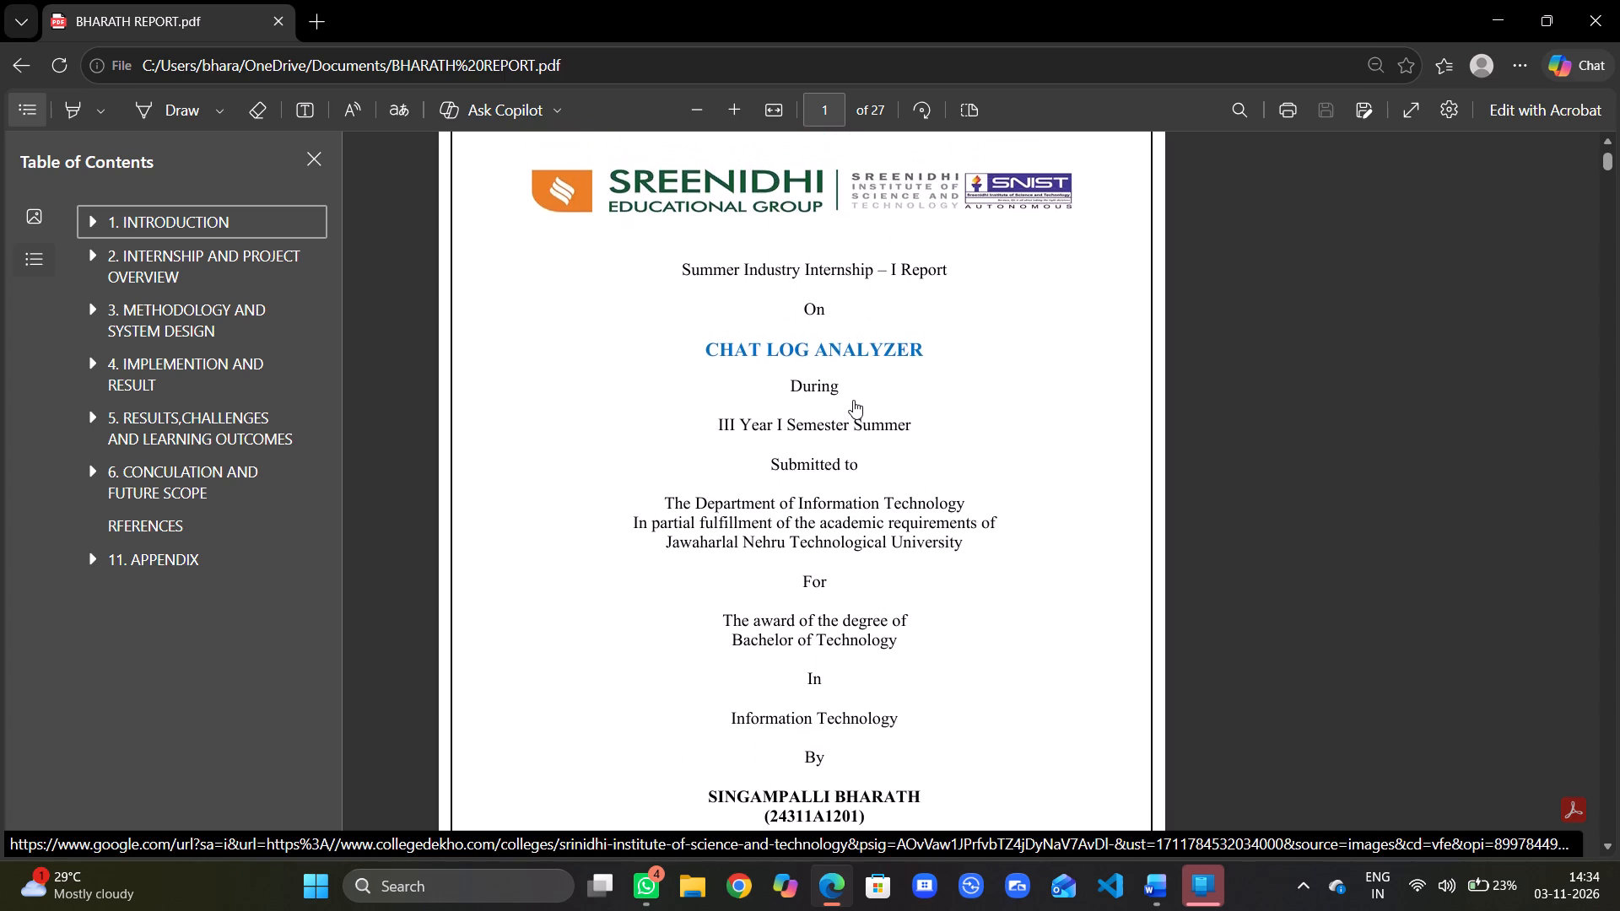
scroll(853, 400, down, 3)
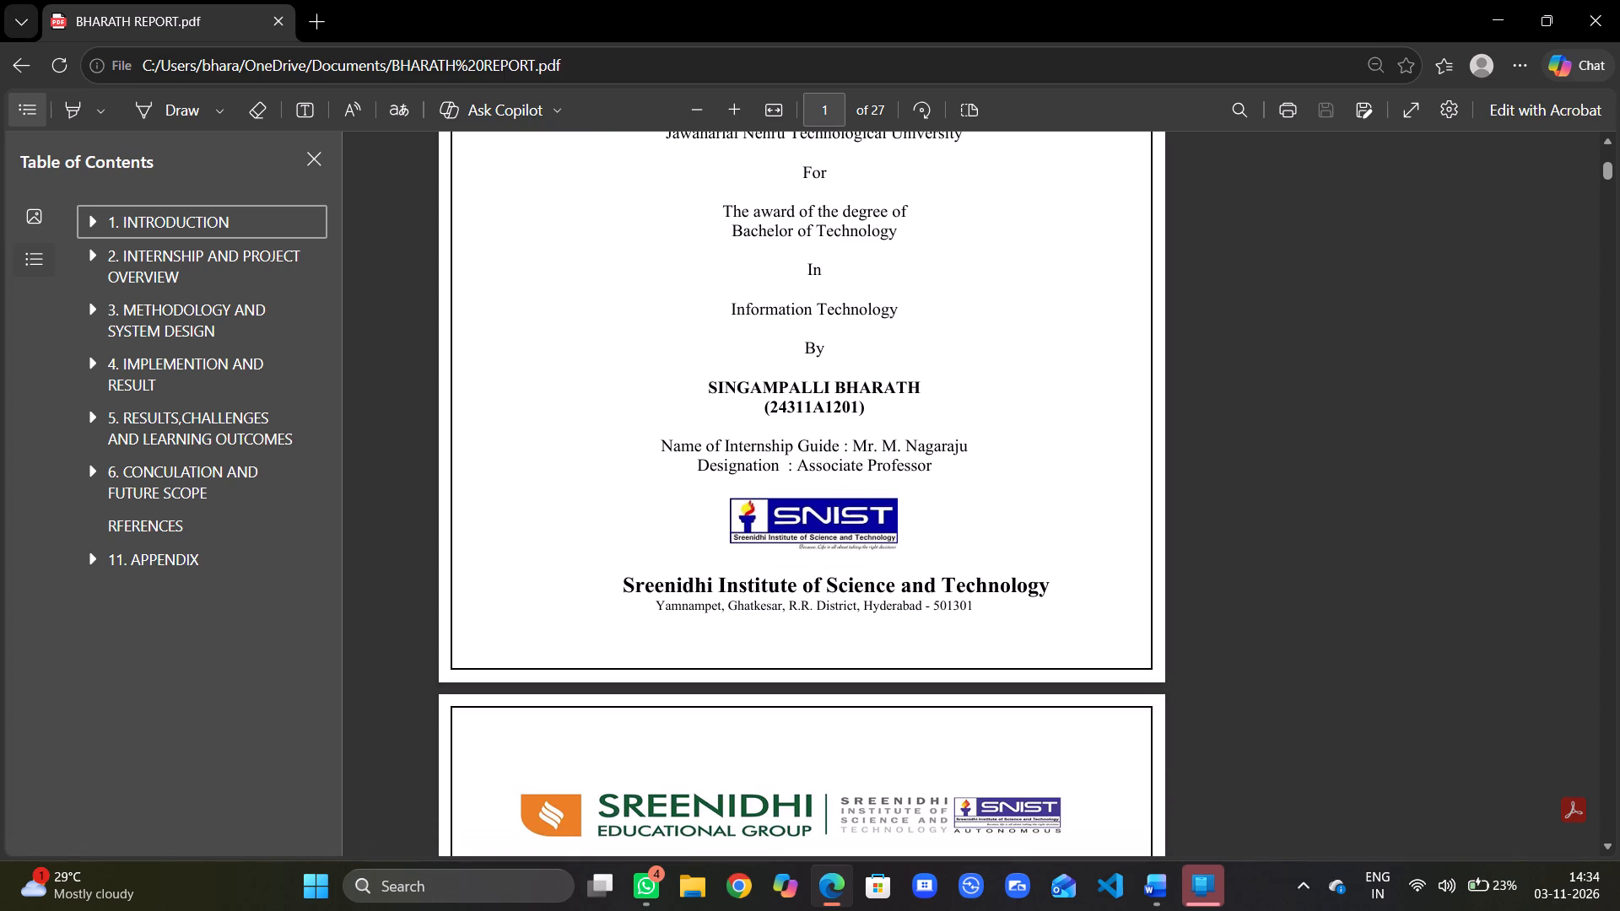
scroll(954, 519, down, 4)
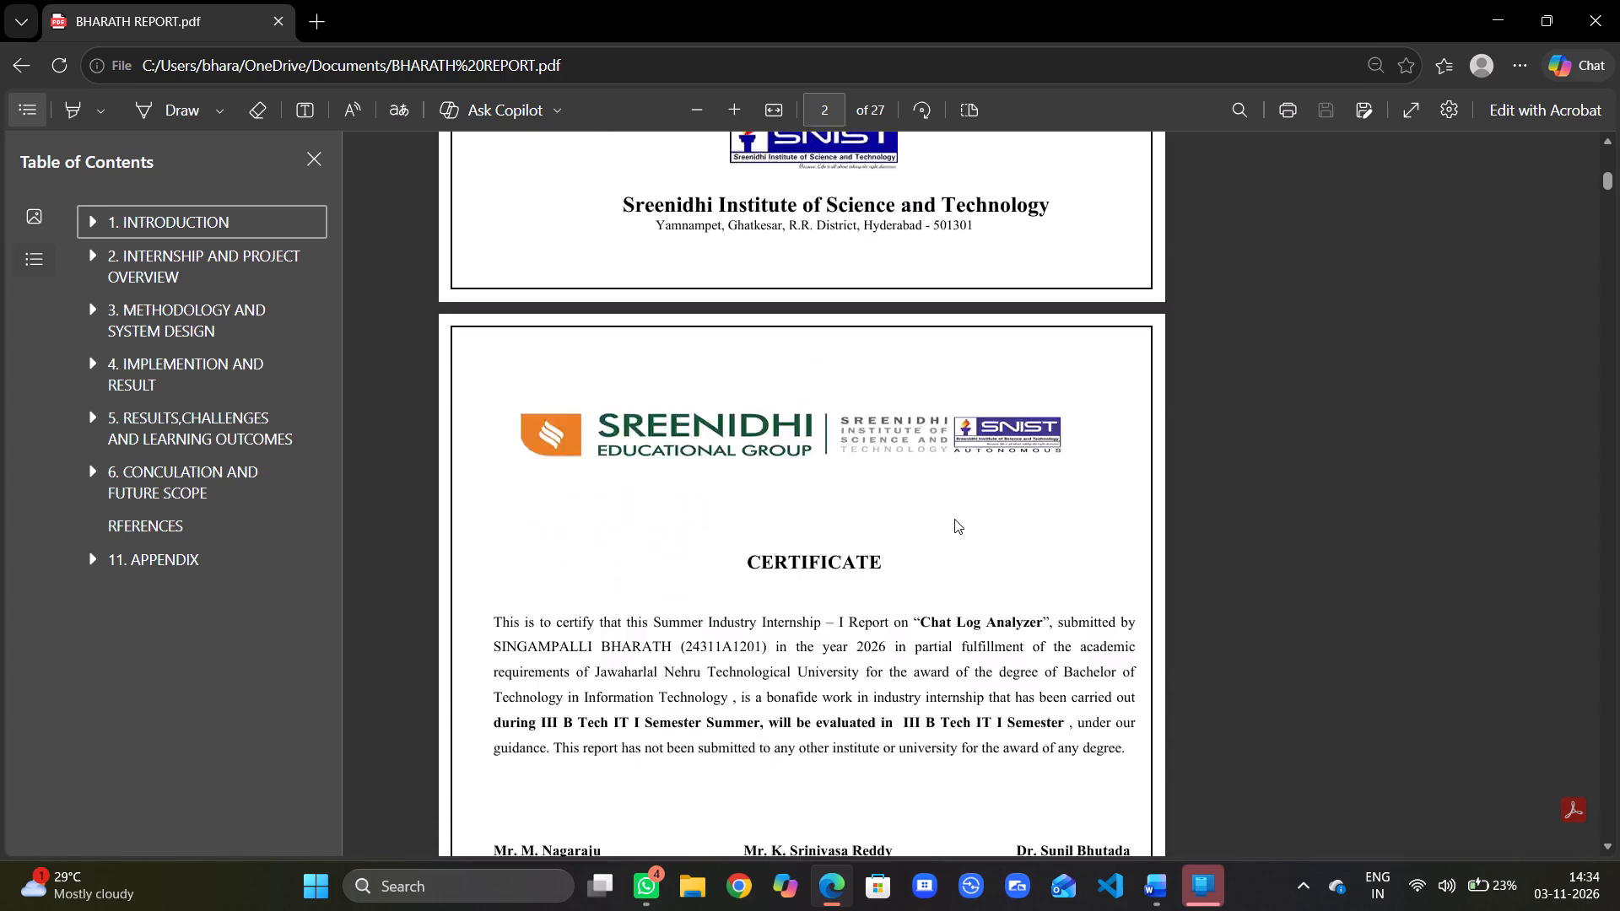
scroll(954, 519, down, 2)
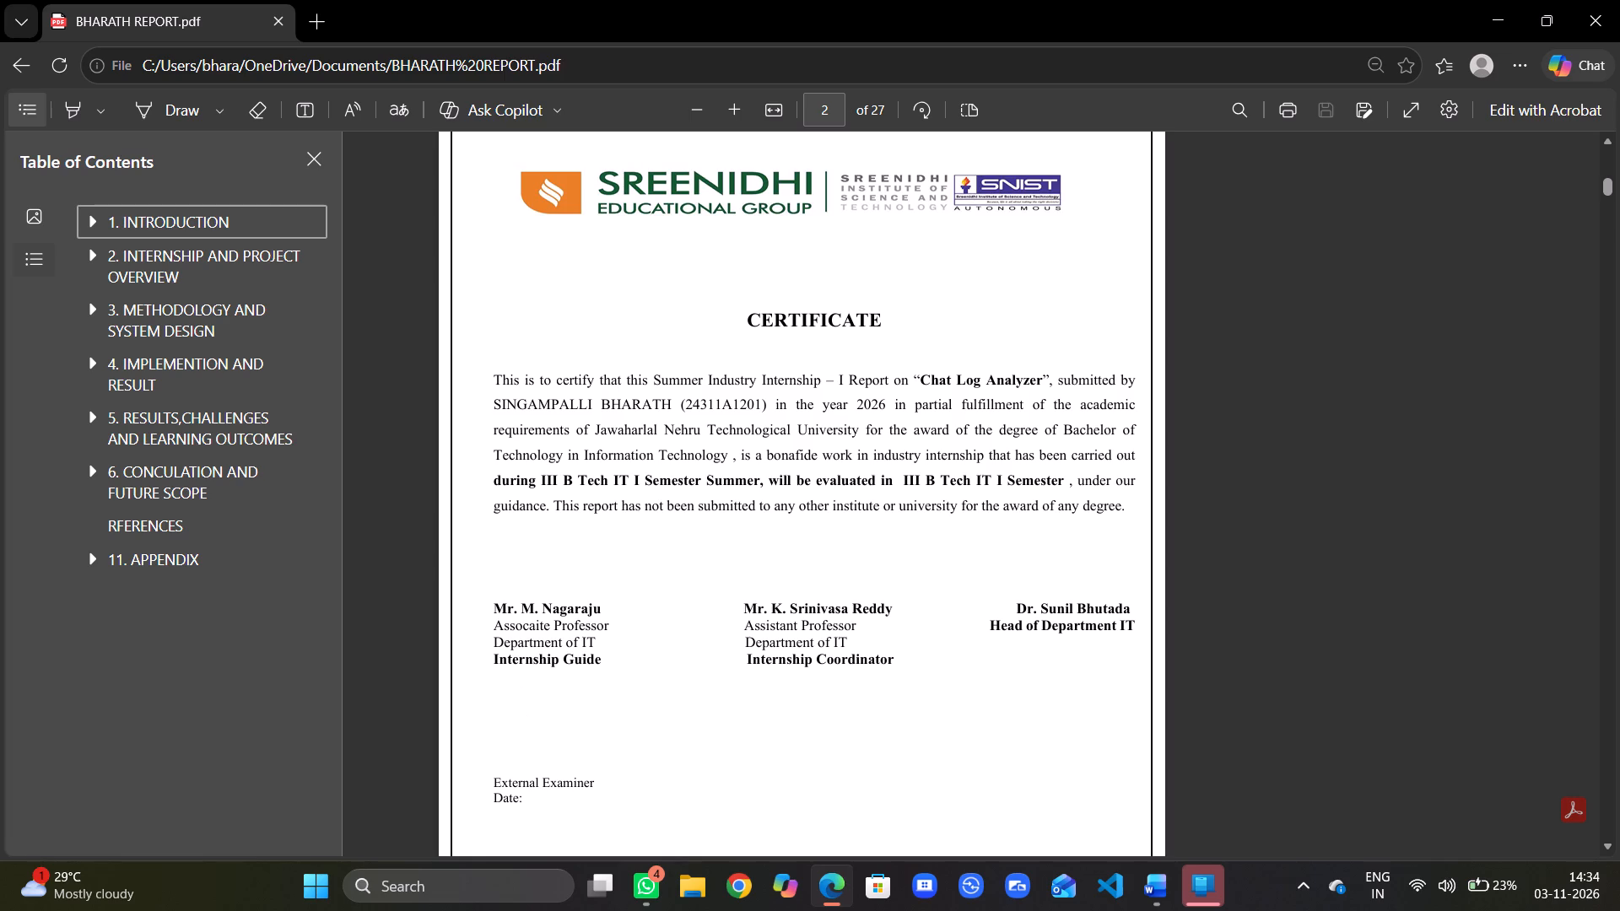
scroll(674, 649, down, 7)
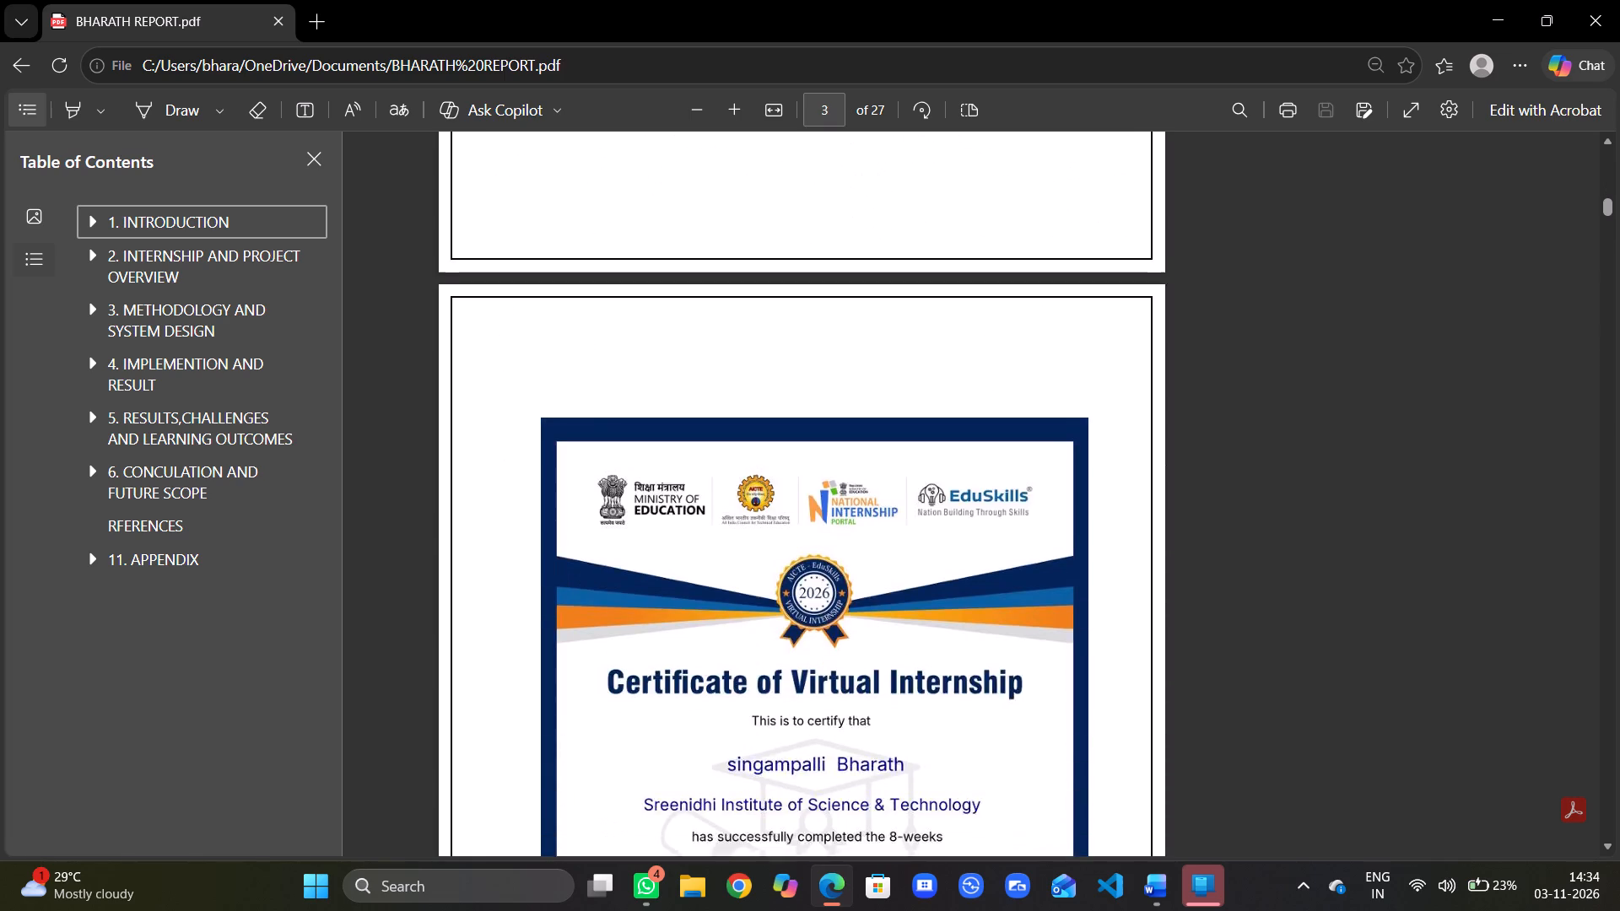
scroll(674, 649, down, 4)
scroll(674, 649, up, 2)
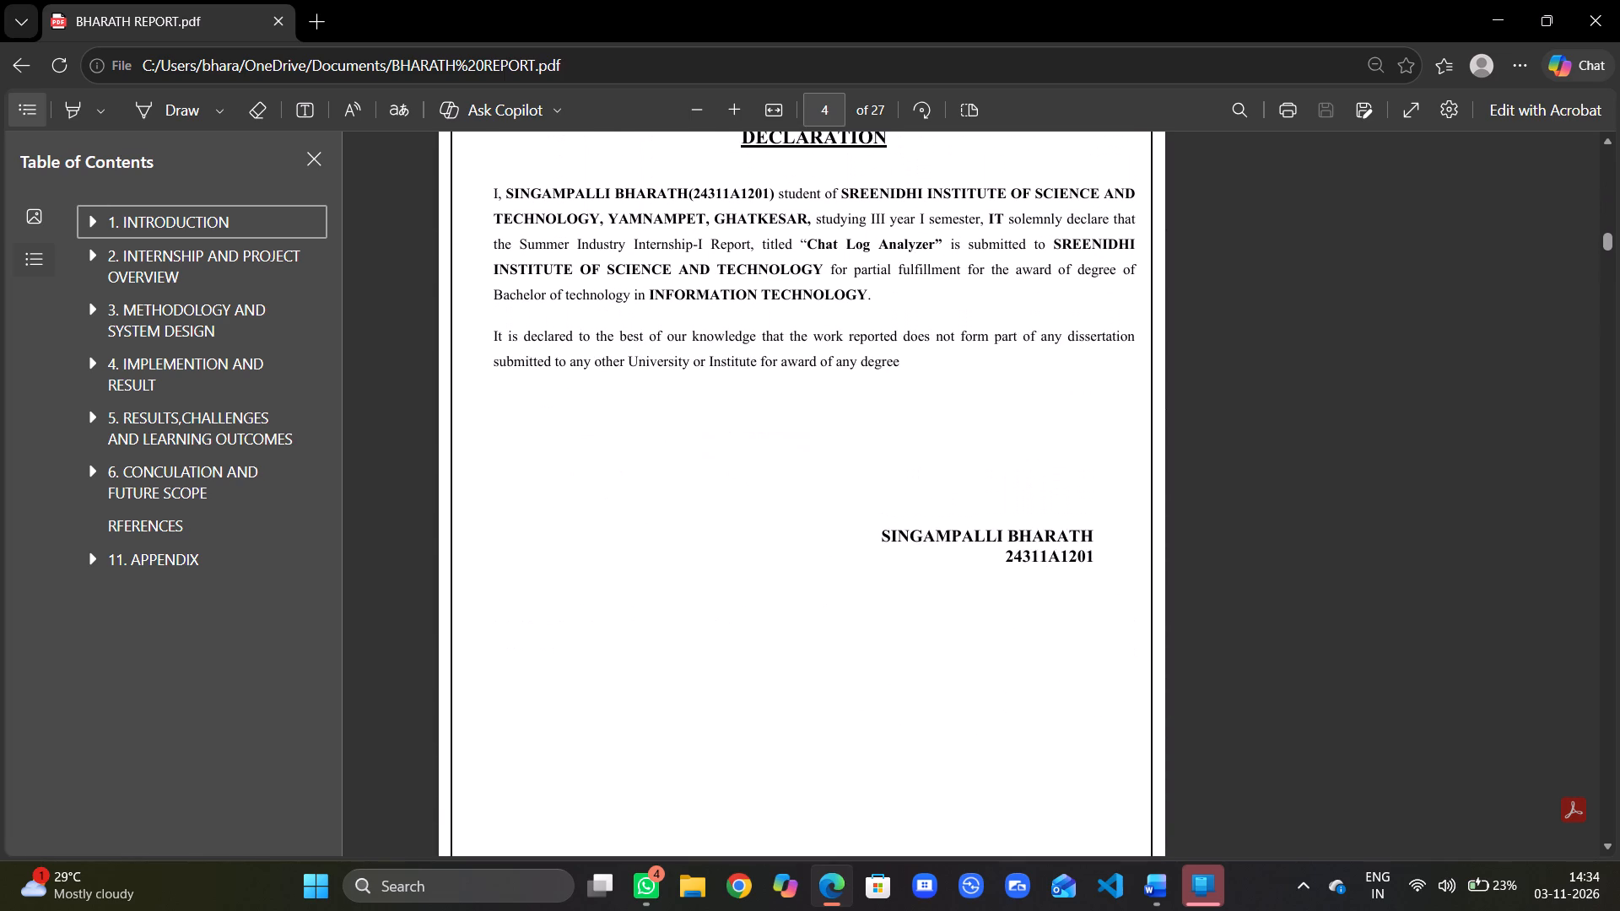
scroll(674, 649, up, 1)
scroll(840, 429, down, 2)
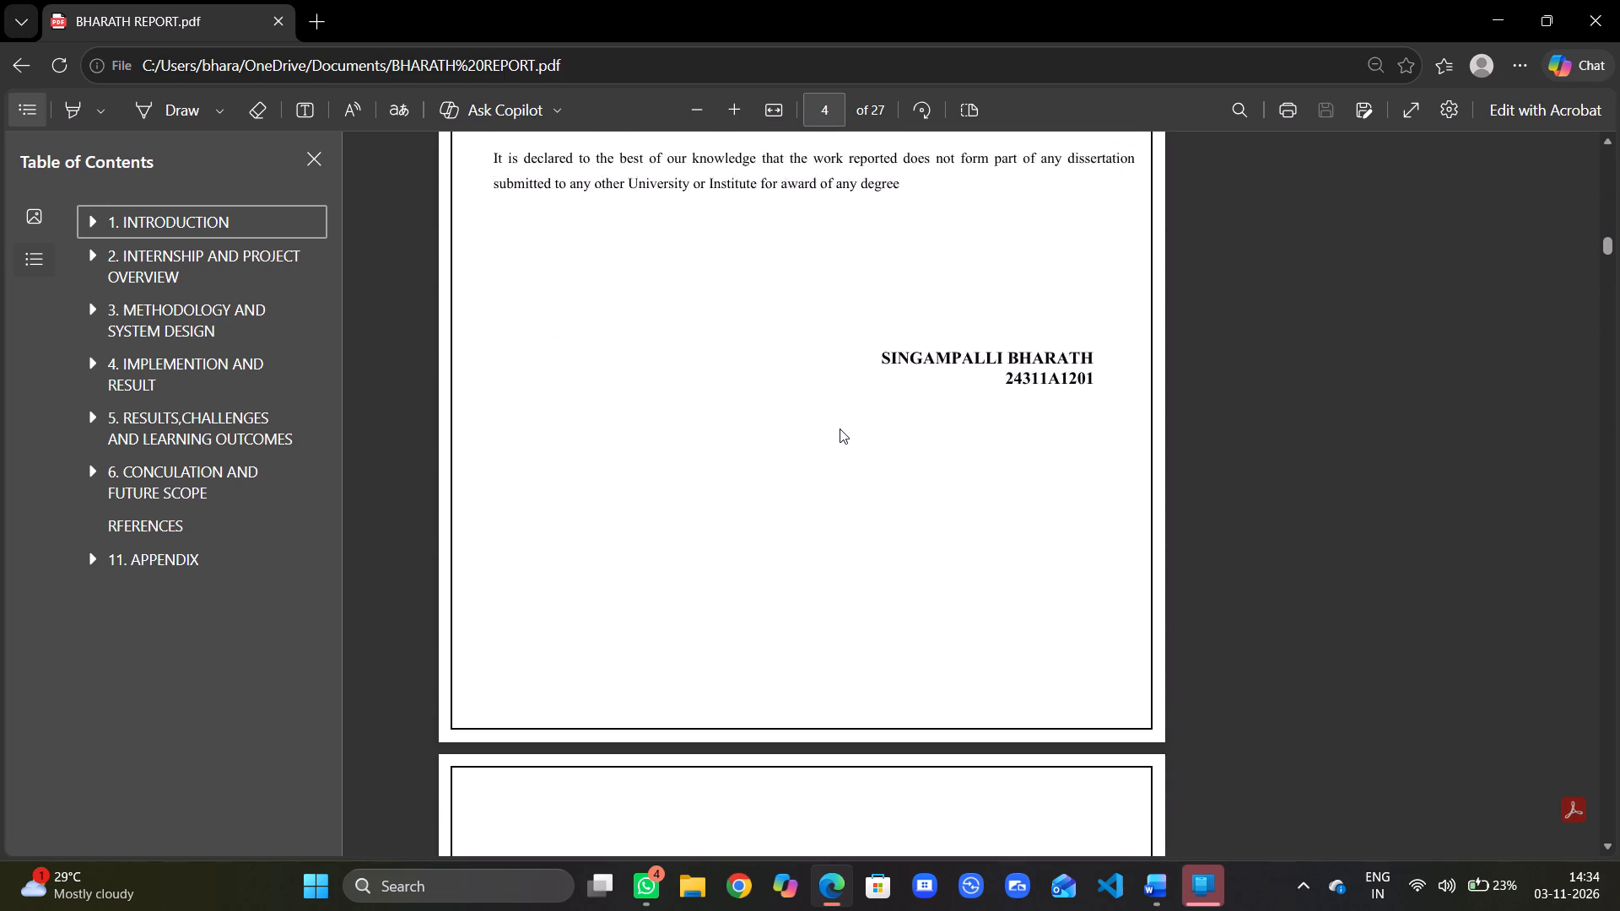
Read through the PDF's Acknowledgement page down to the start of the Abstract.
scroll(840, 429, down, 5)
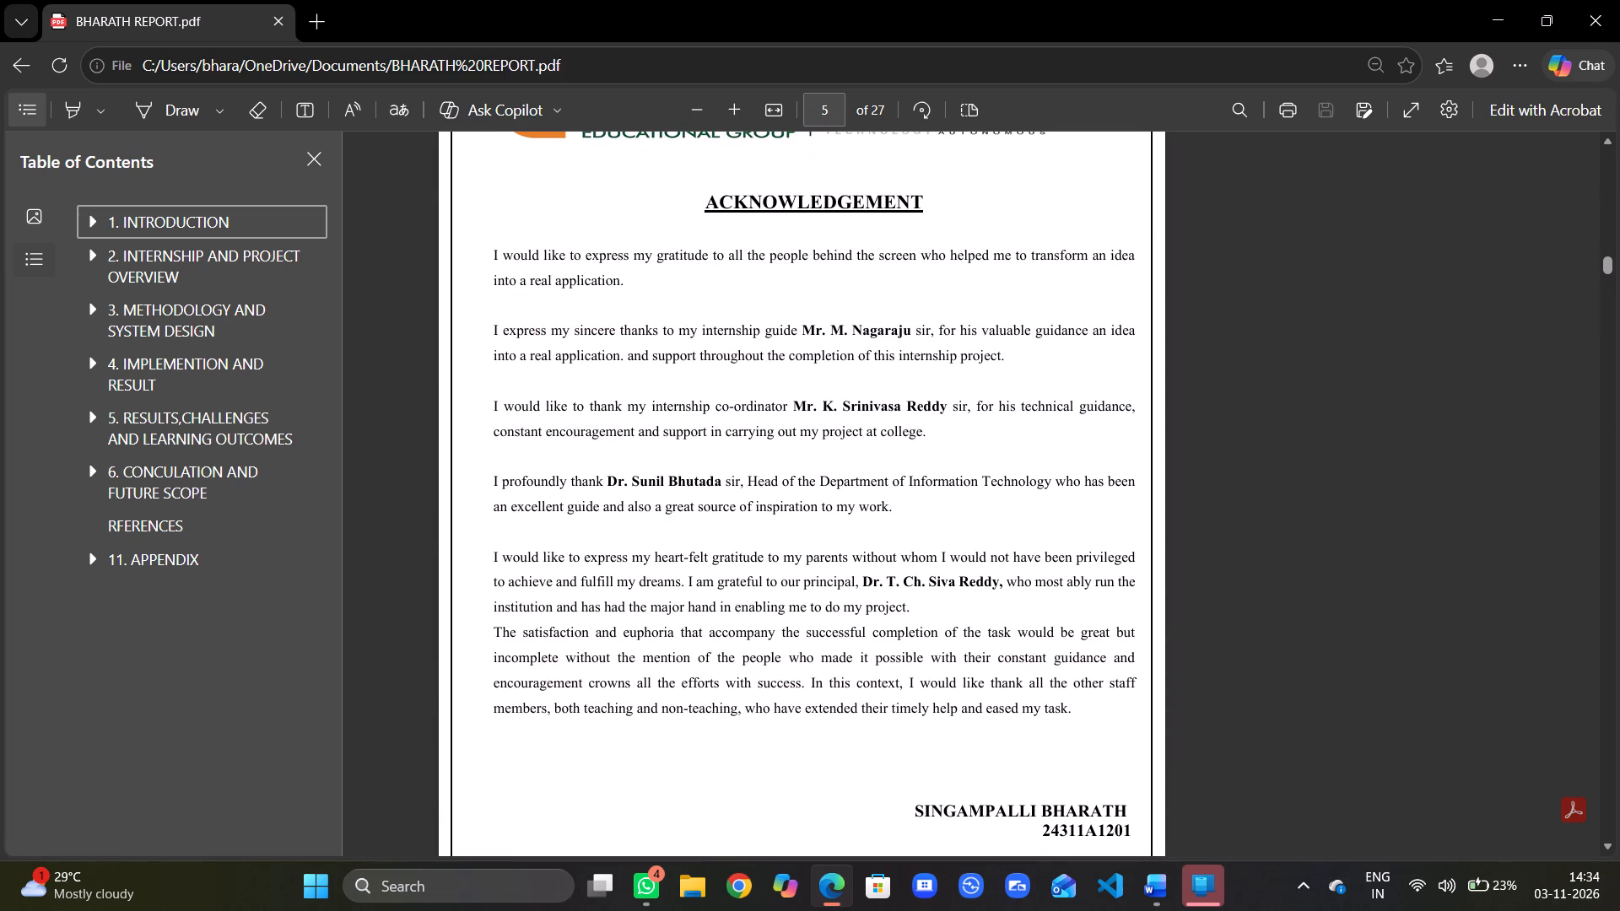
scroll(903, 422, down, 3)
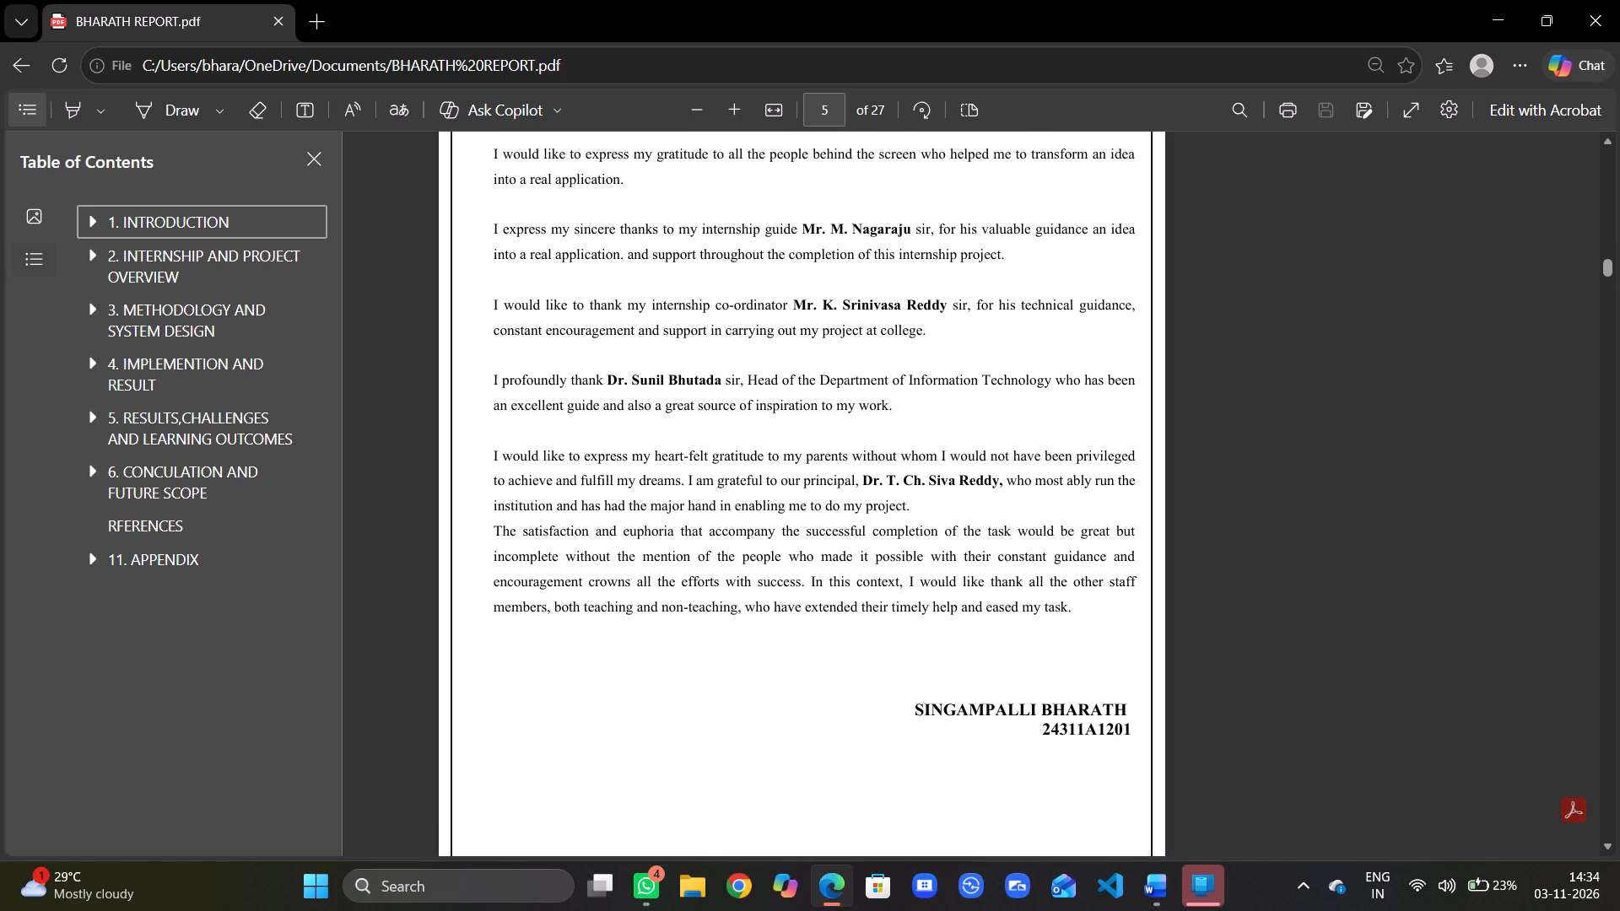
scroll(903, 422, down, 6)
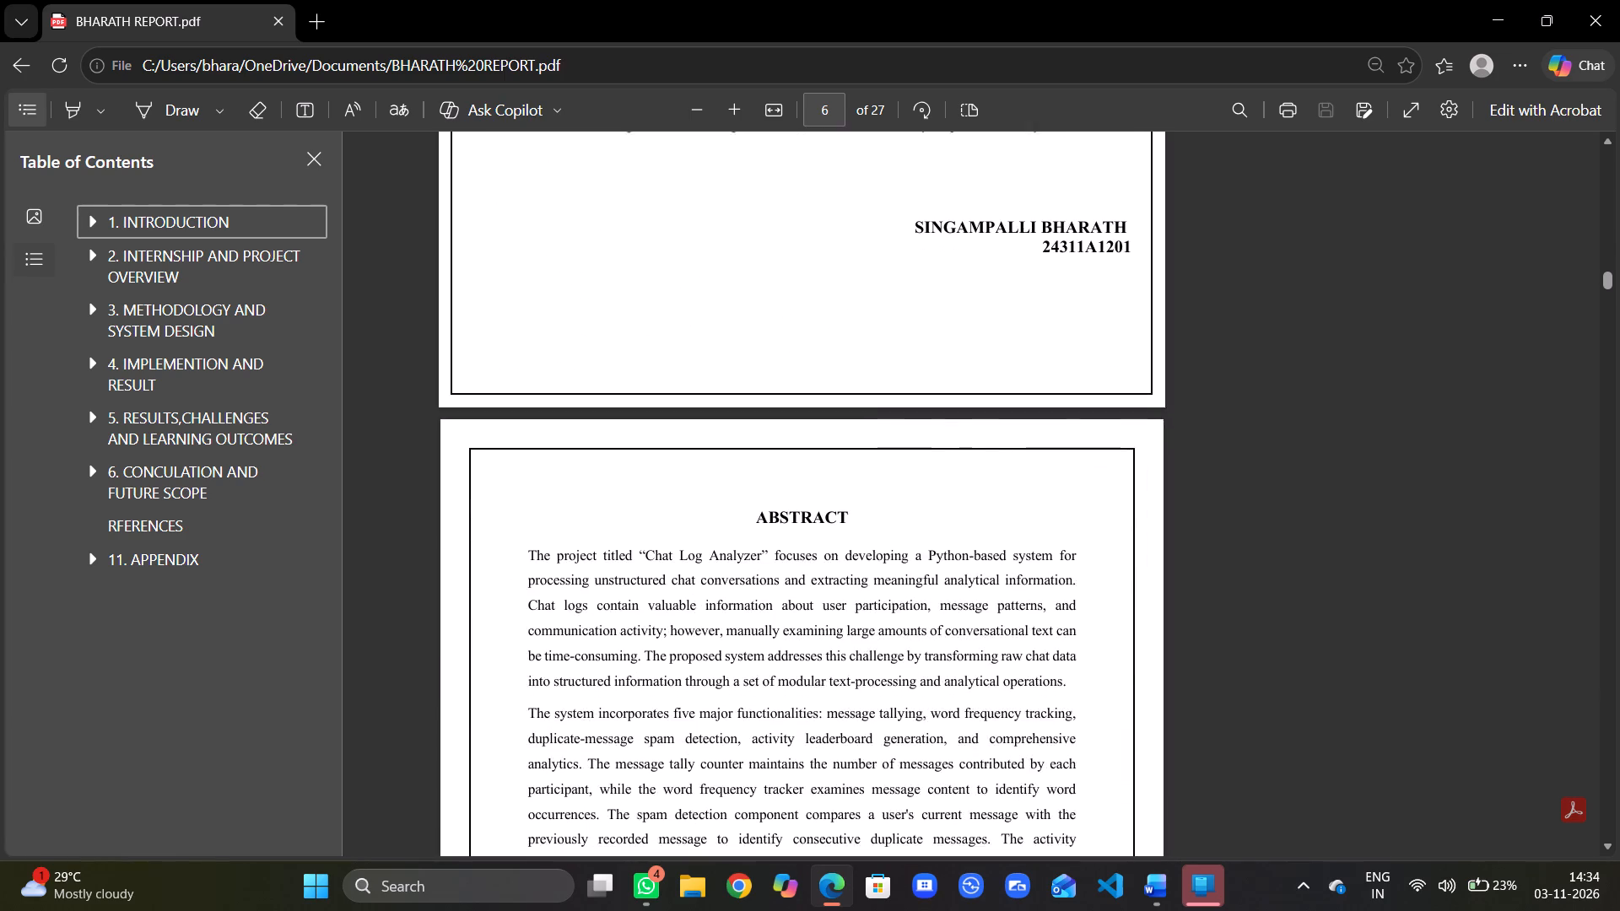
Examine the section titles and page numbers in the PDF's table of contents across both of its pages.
scroll(903, 422, down, 6)
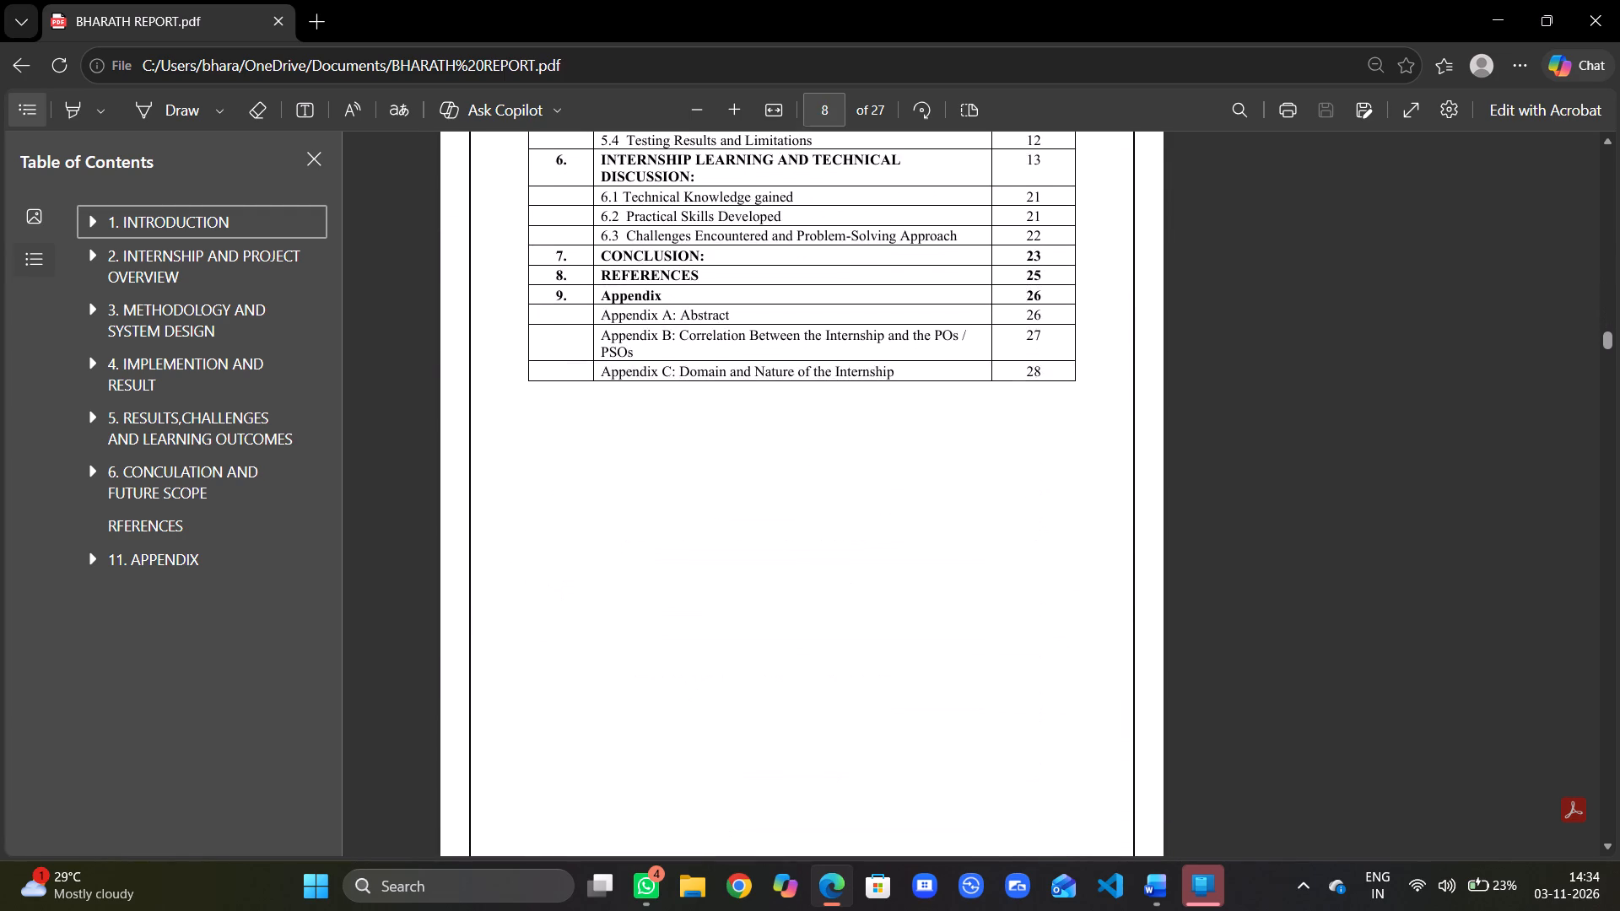
scroll(903, 422, up, 6)
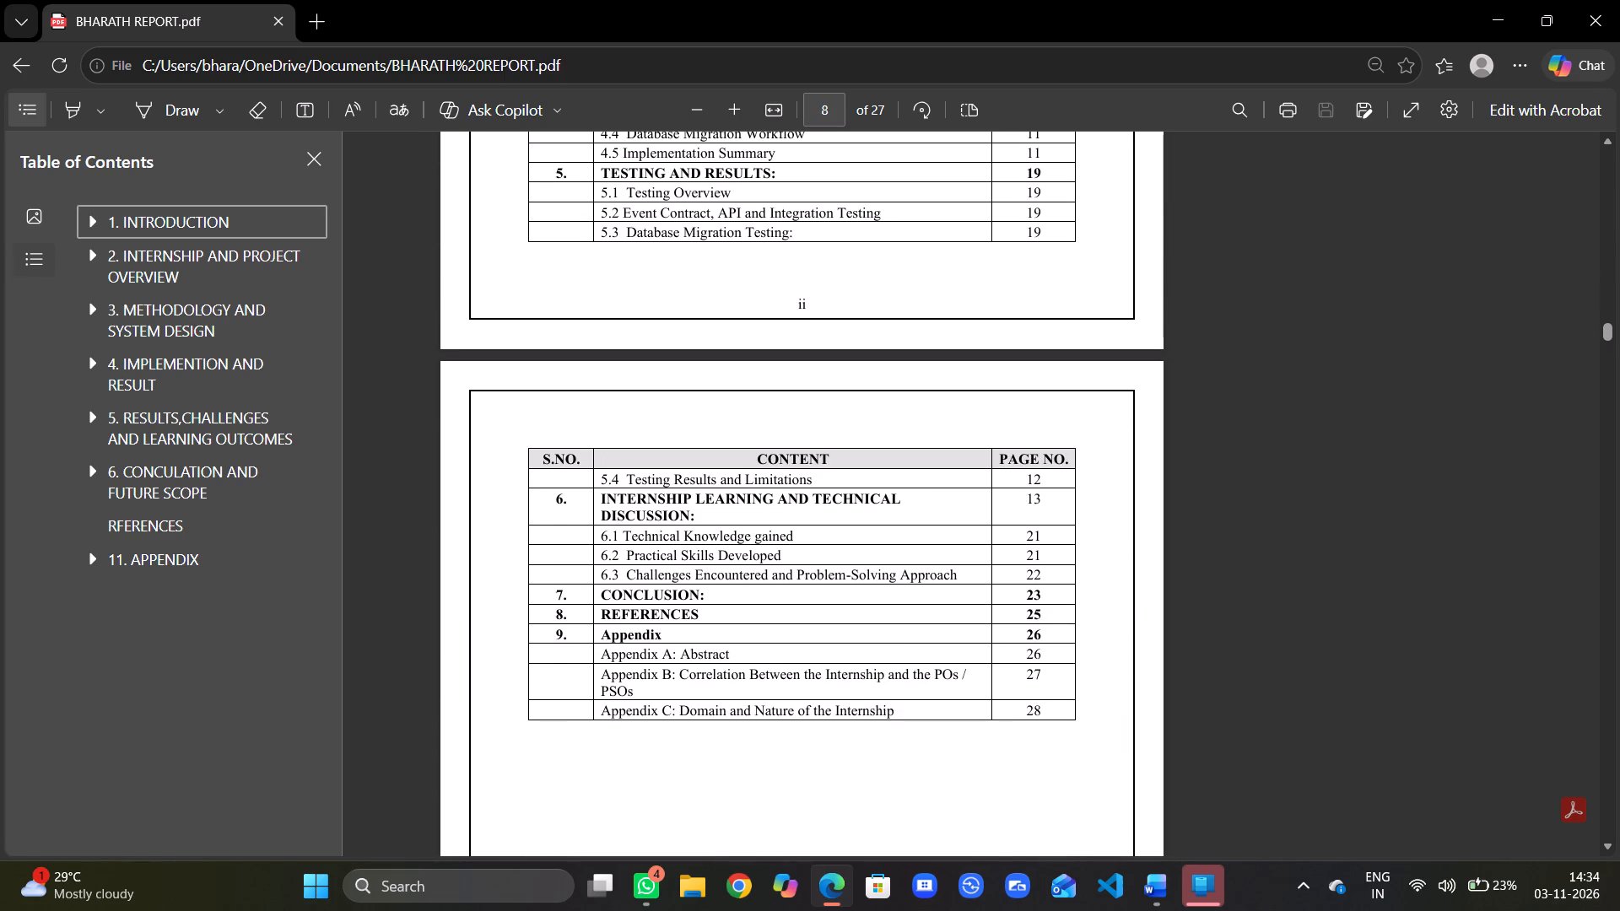
scroll(903, 422, up, 4)
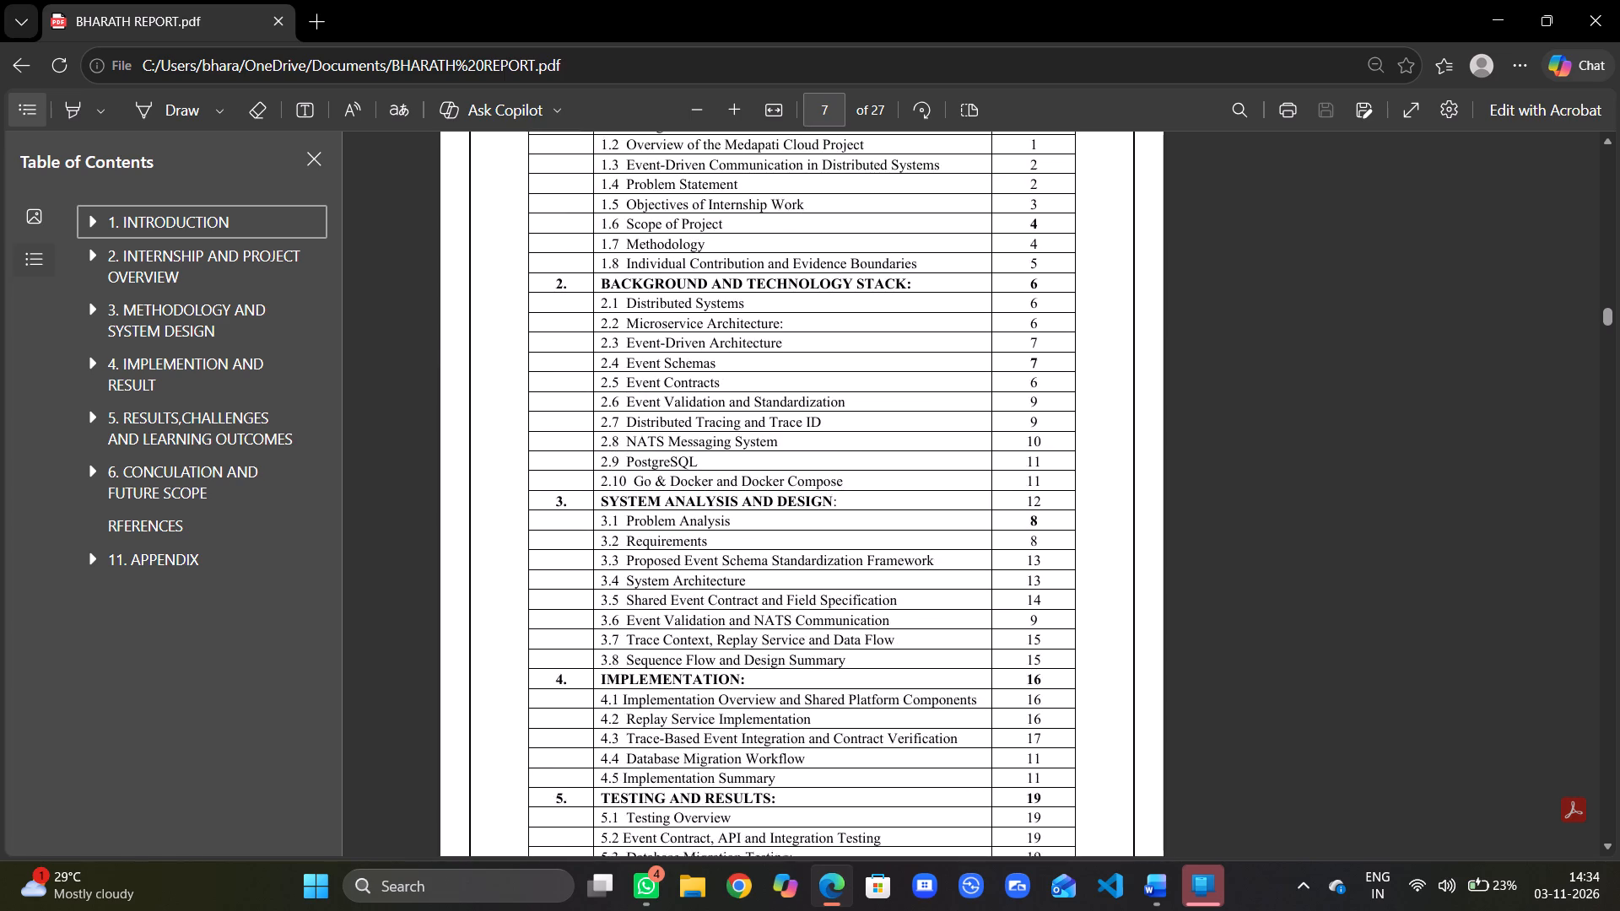
scroll(903, 422, up, 1)
scroll(903, 422, down, 1)
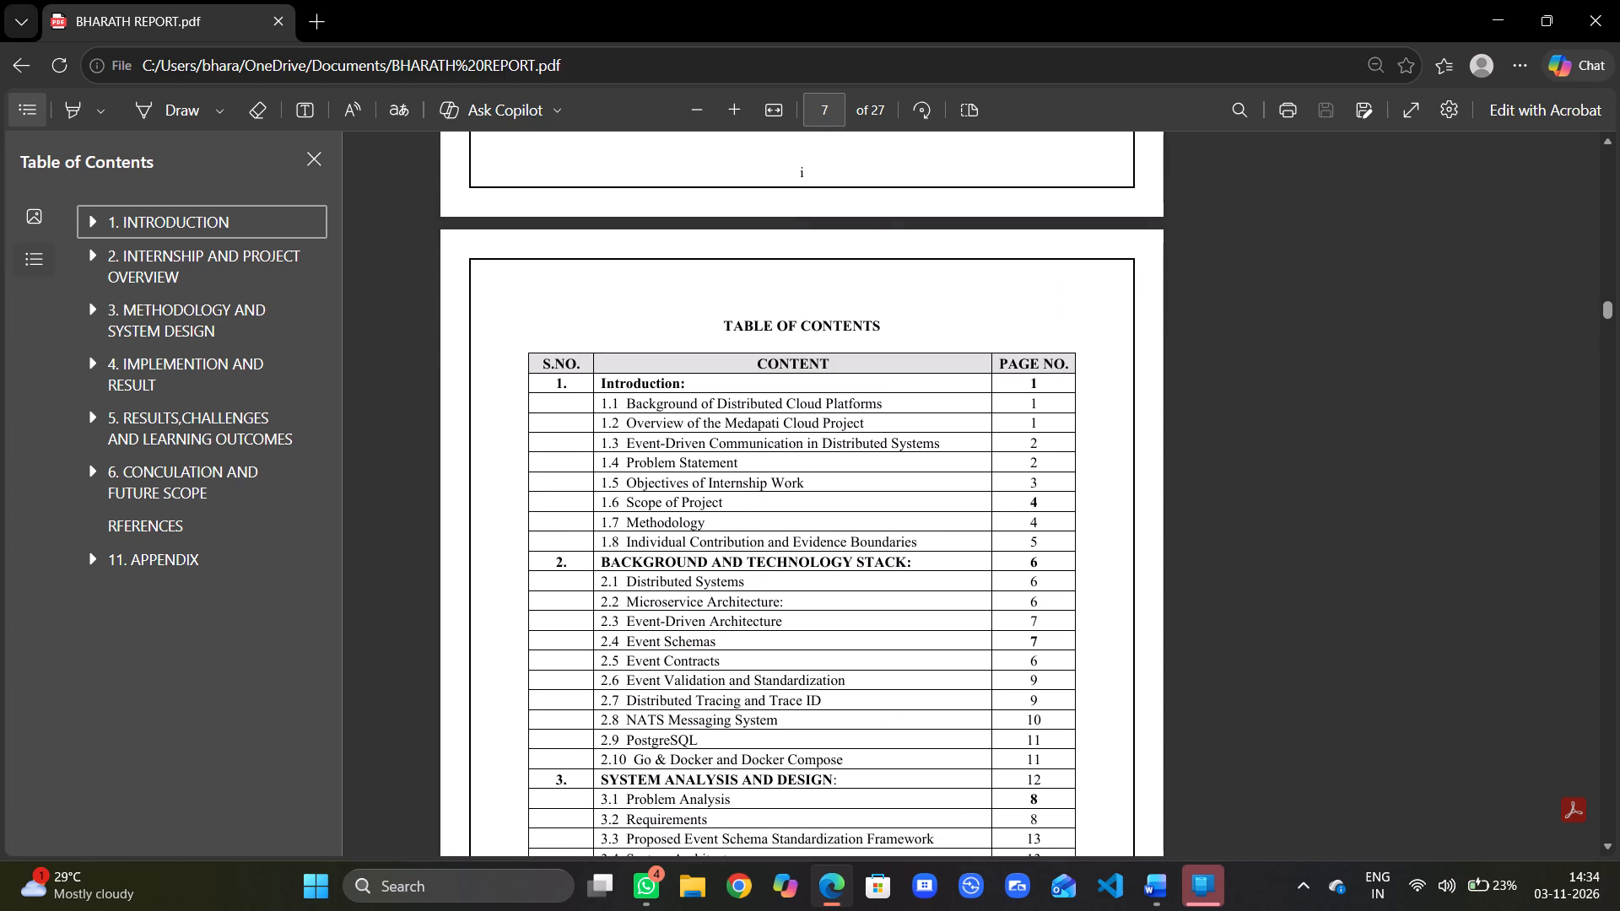
scroll(903, 422, down, 2)
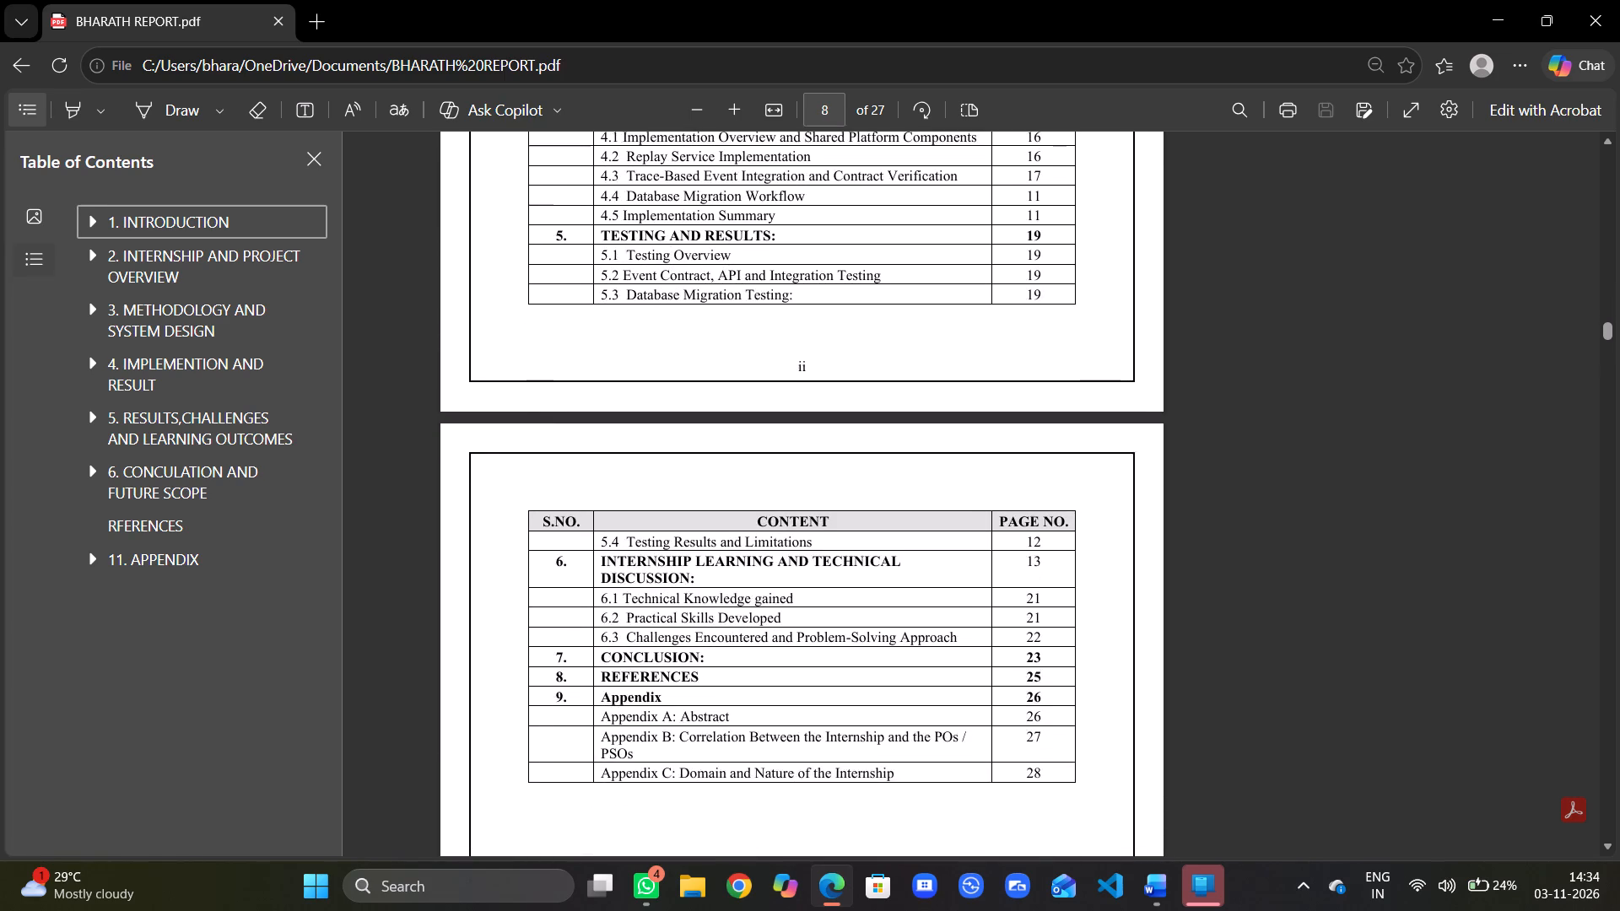
Skim the PDF's body chapters from the Introduction through to the appendix with the POs/PSOs correlation table and signature block.
scroll(903, 422, down, 6)
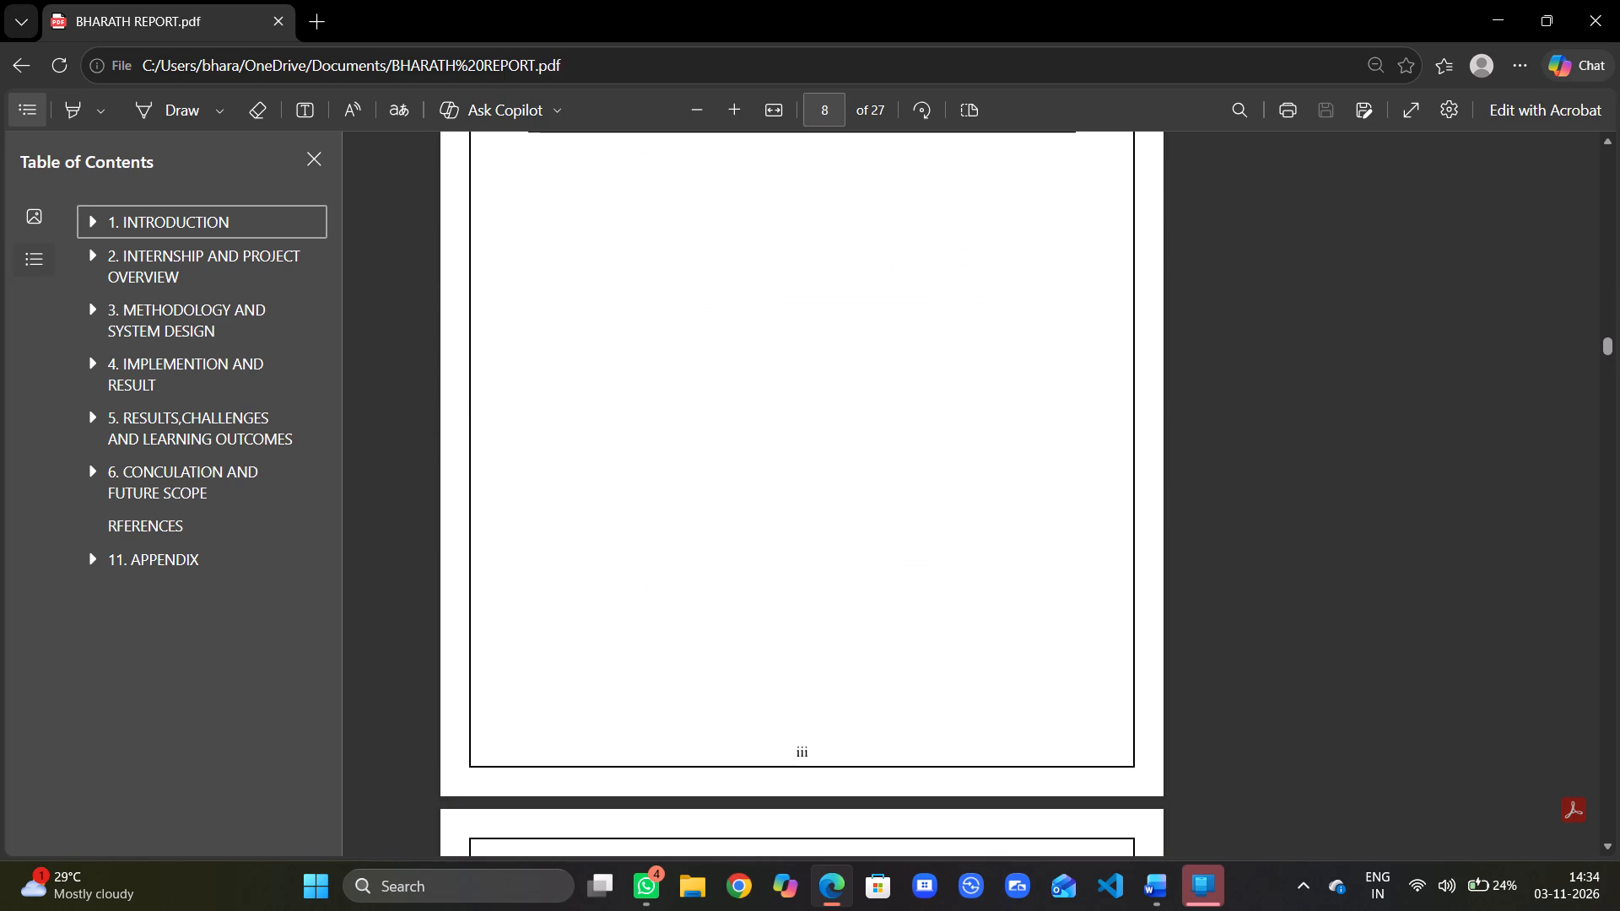
scroll(903, 422, down, 11)
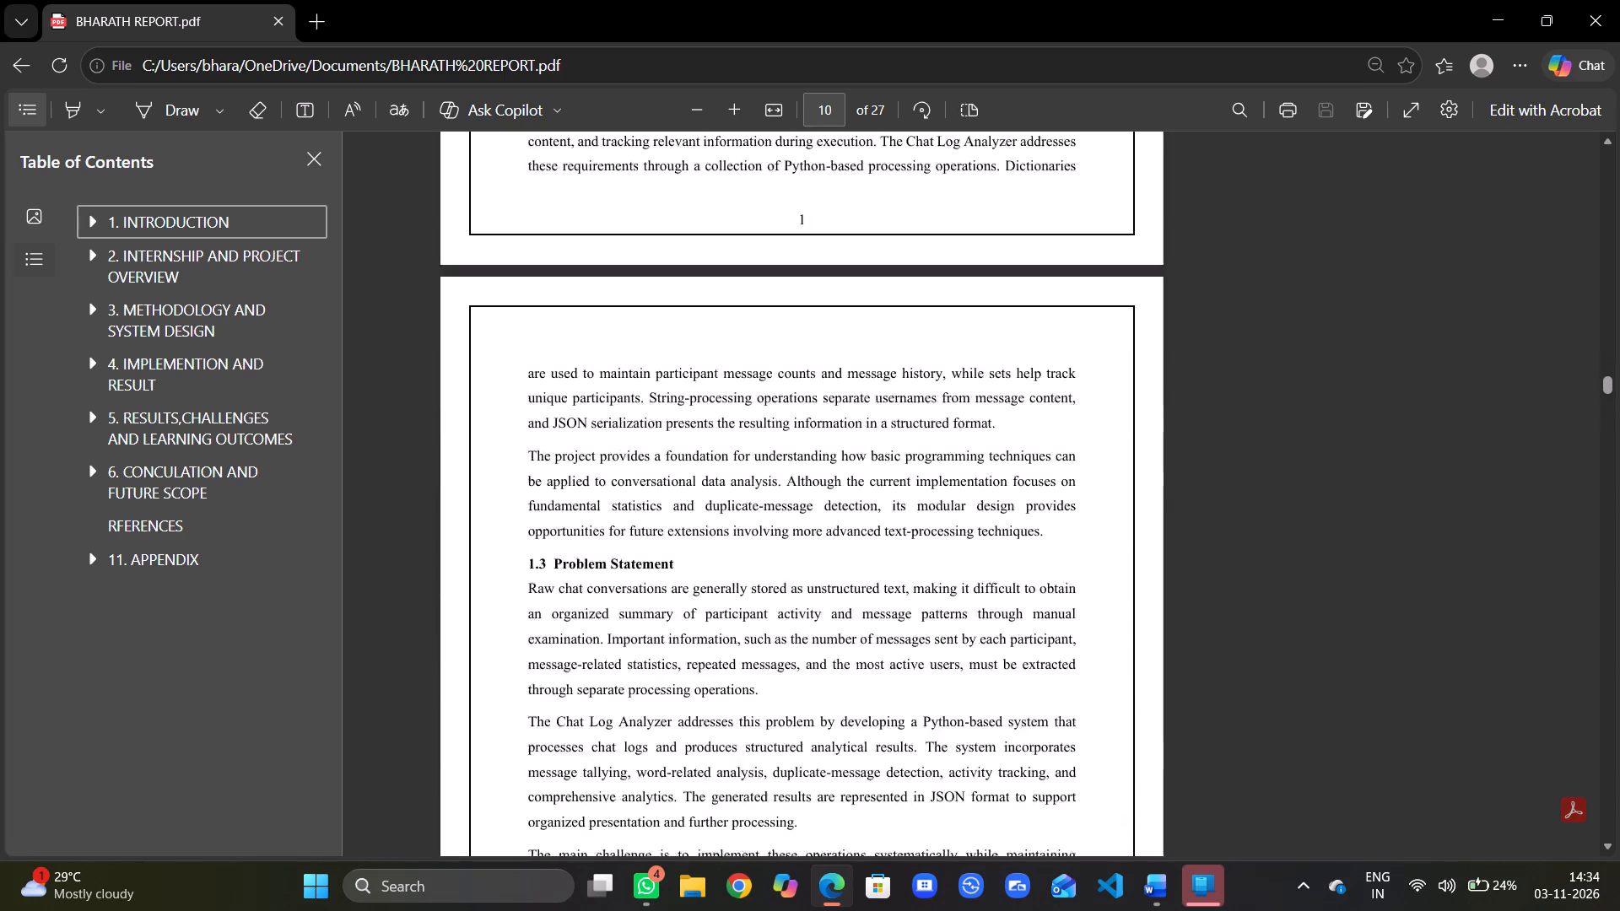
scroll(903, 422, down, 13)
scroll(903, 422, down, 14)
scroll(903, 422, down, 7)
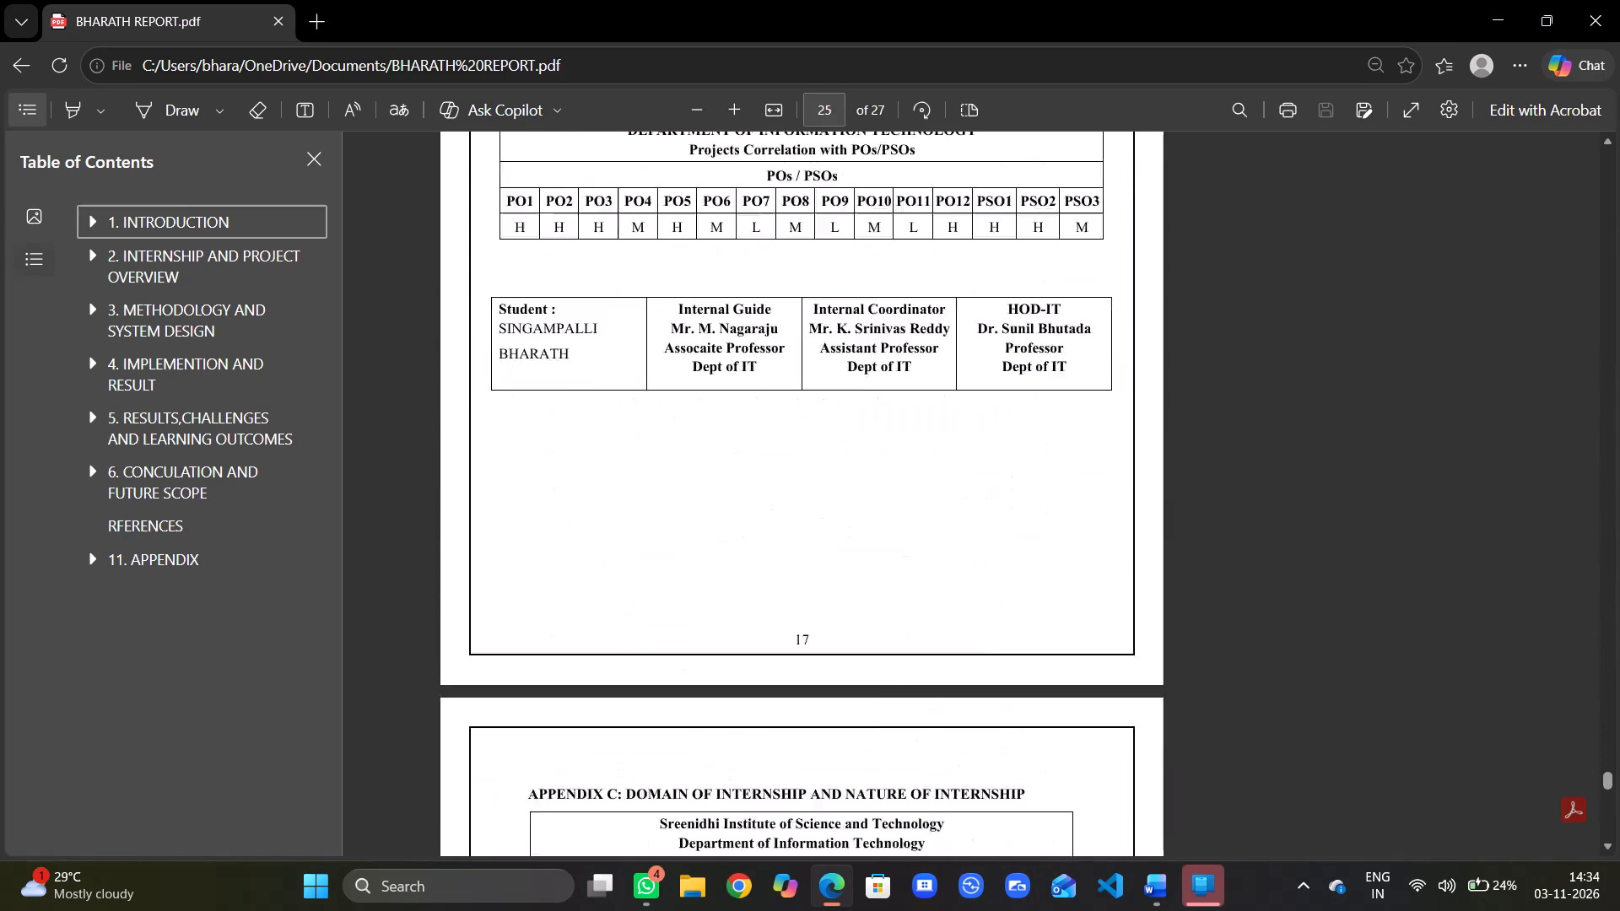
scroll(903, 422, down, 8)
Review the PDF backwards from the conclusion to the Abstract, Acknowledgement and Declaration pages.
scroll(903, 422, up, 13)
scroll(903, 422, up, 17)
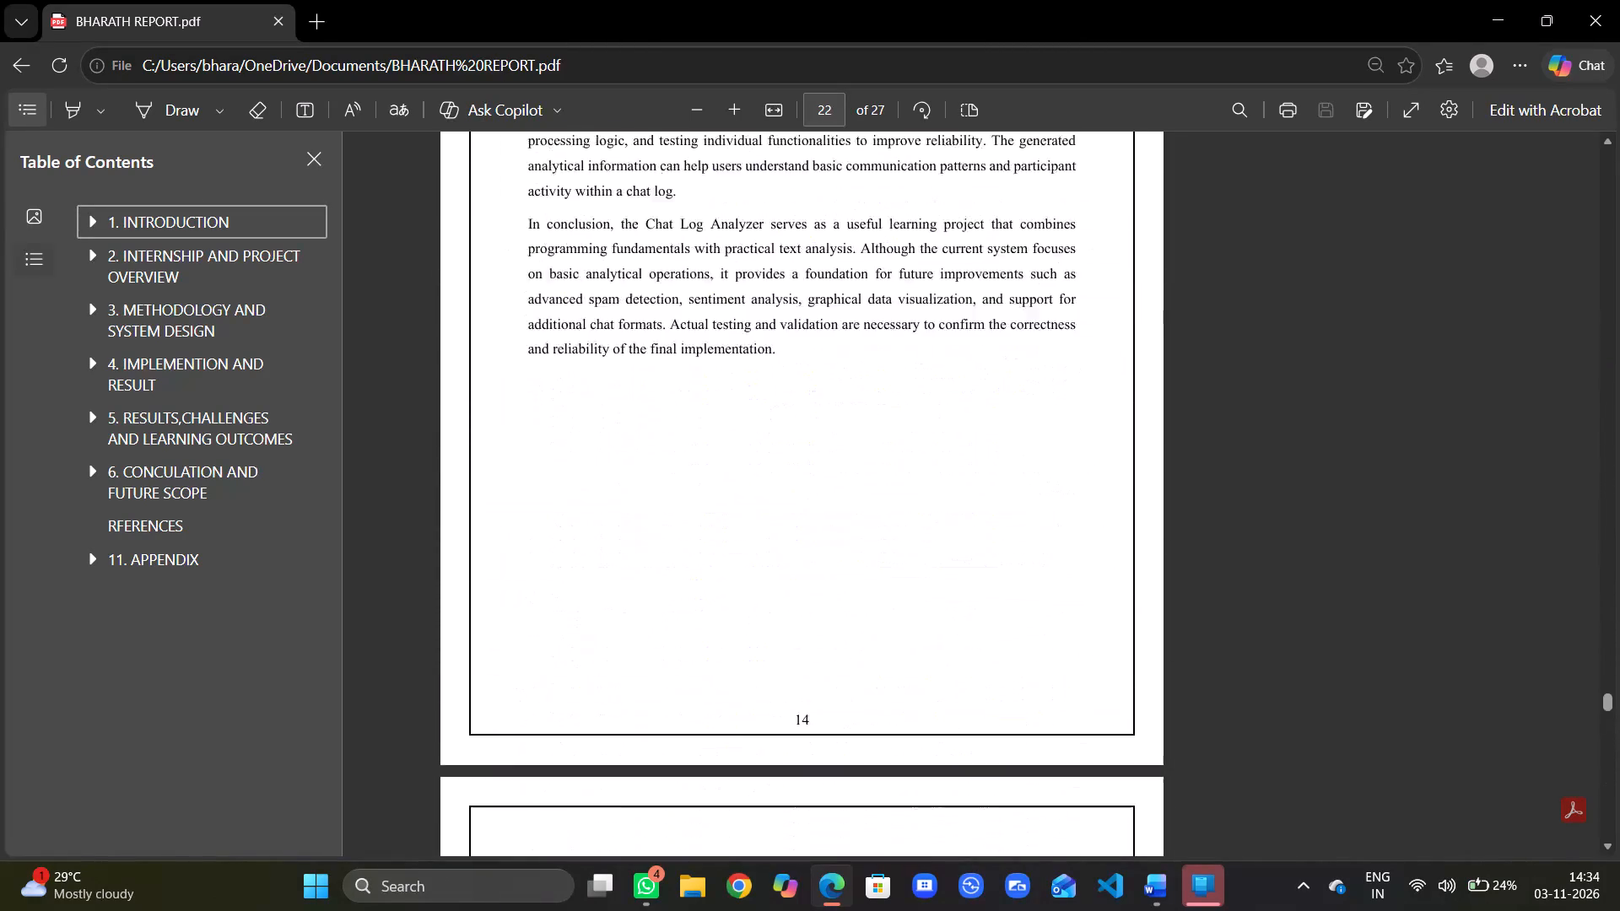
scroll(903, 422, up, 11)
scroll(903, 422, up, 16)
scroll(903, 422, up, 11)
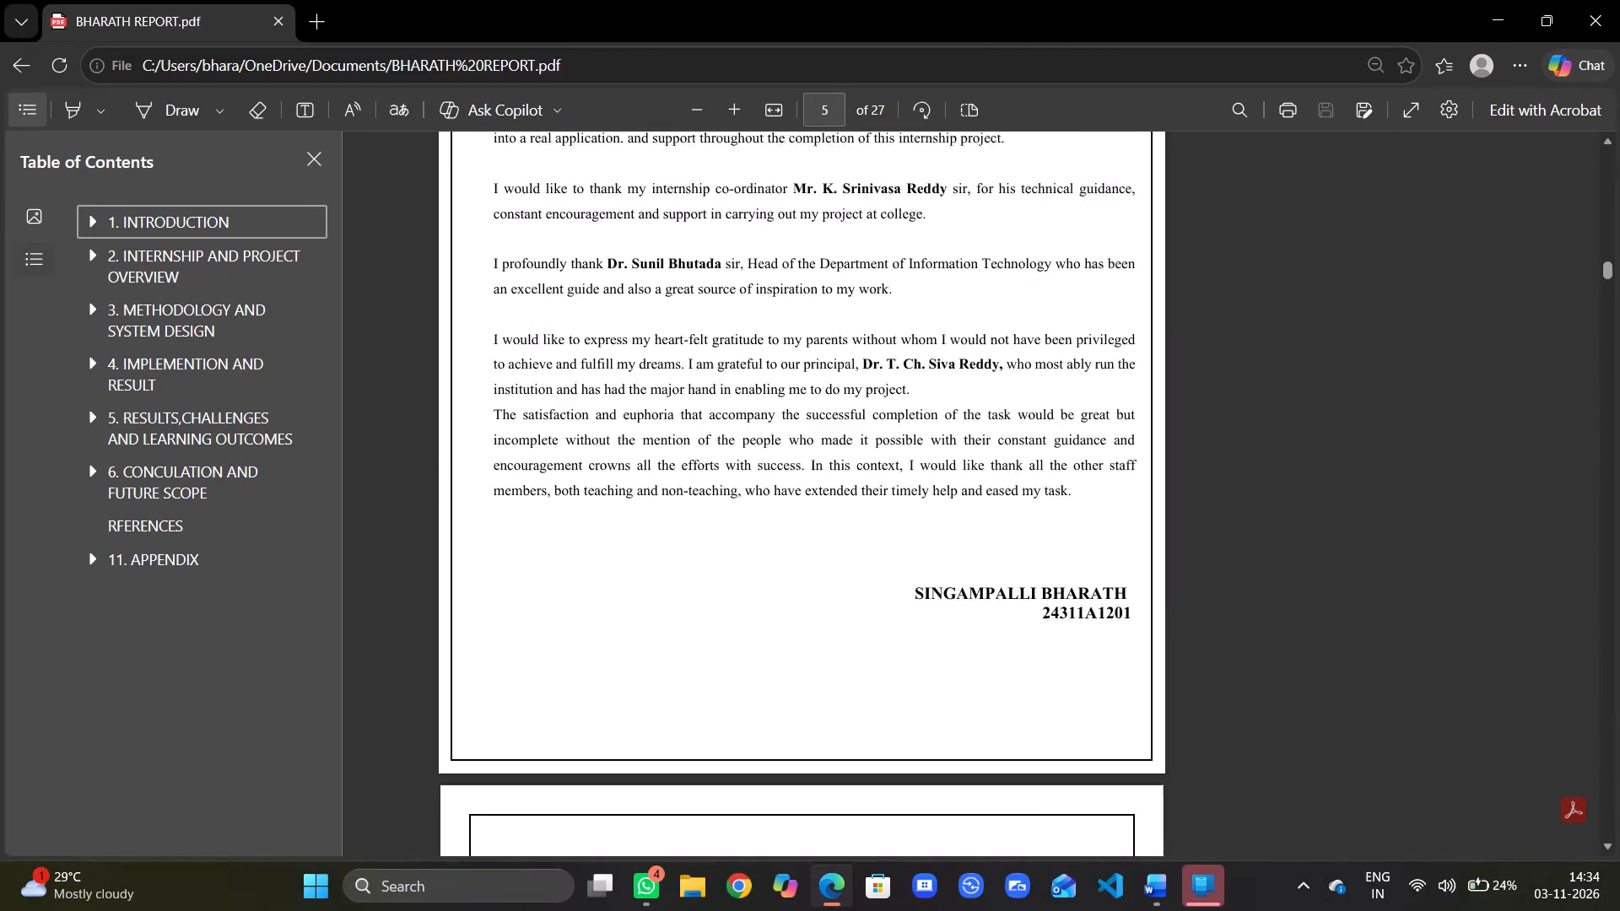
scroll(903, 422, up, 7)
scroll(903, 422, down, 5)
scroll(903, 422, up, 6)
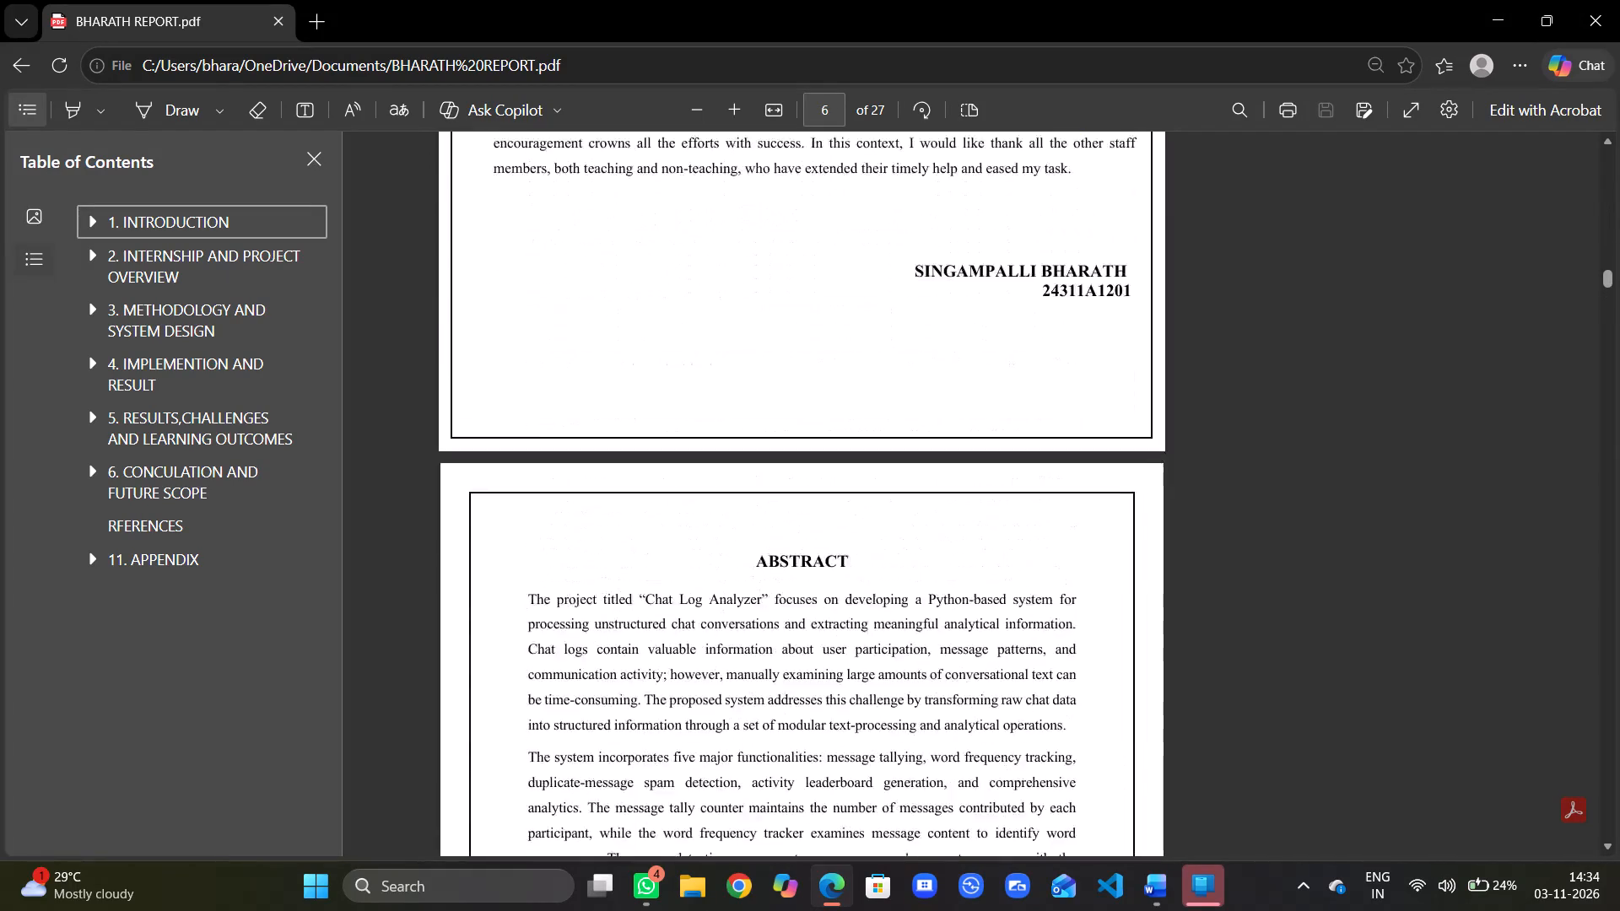
scroll(903, 422, up, 6)
scroll(903, 422, down, 2)
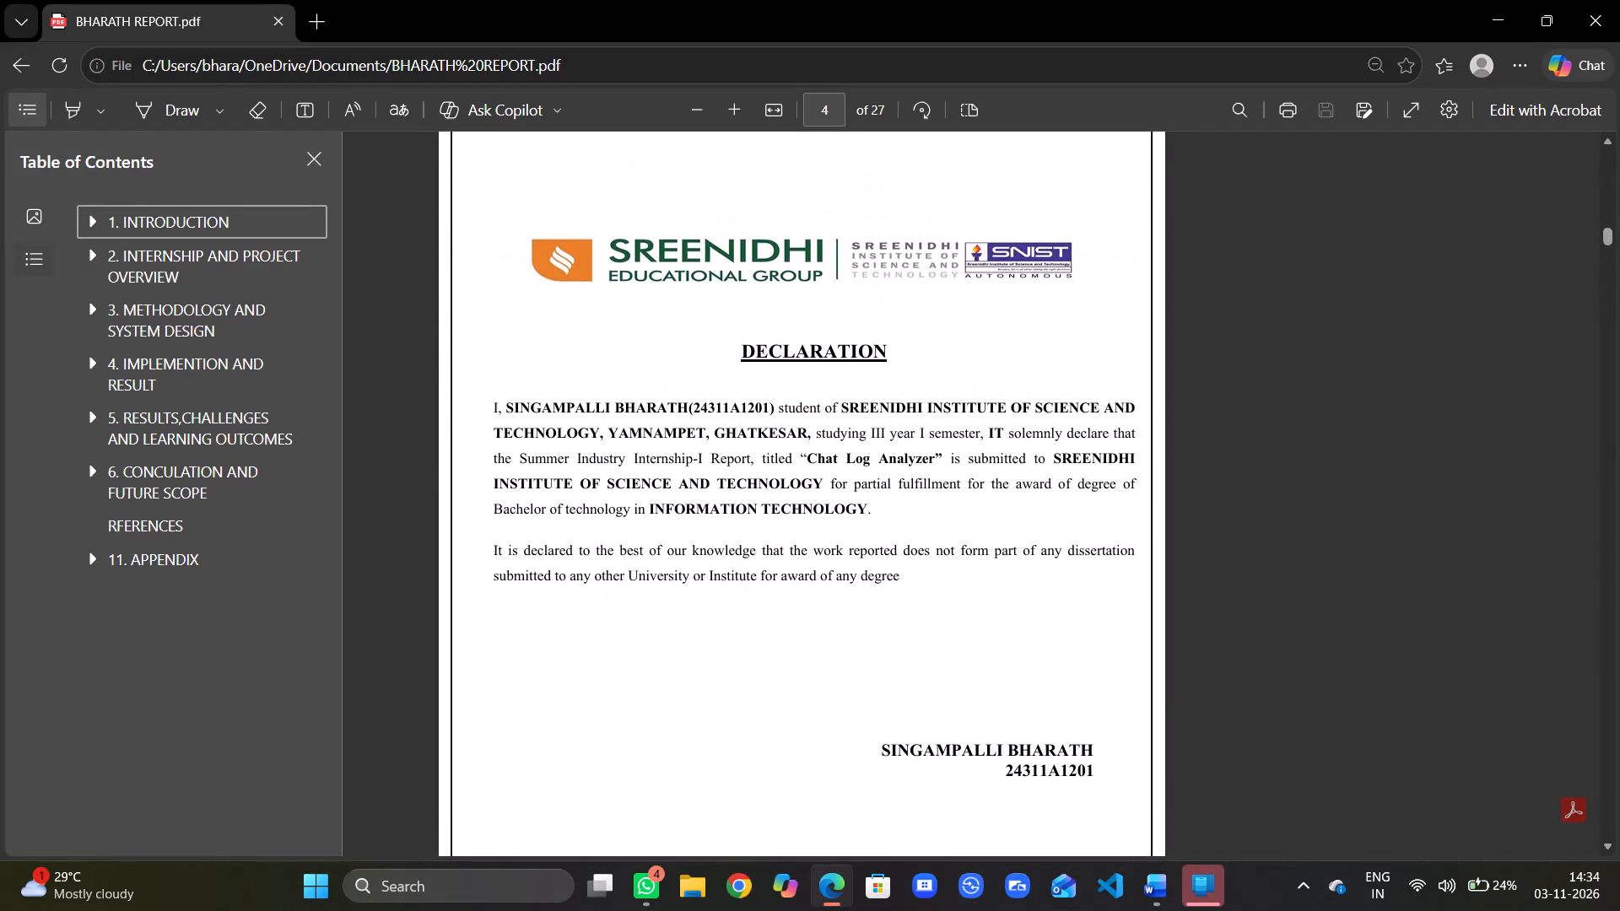
scroll(903, 422, down, 1)
scroll(903, 422, up, 7)
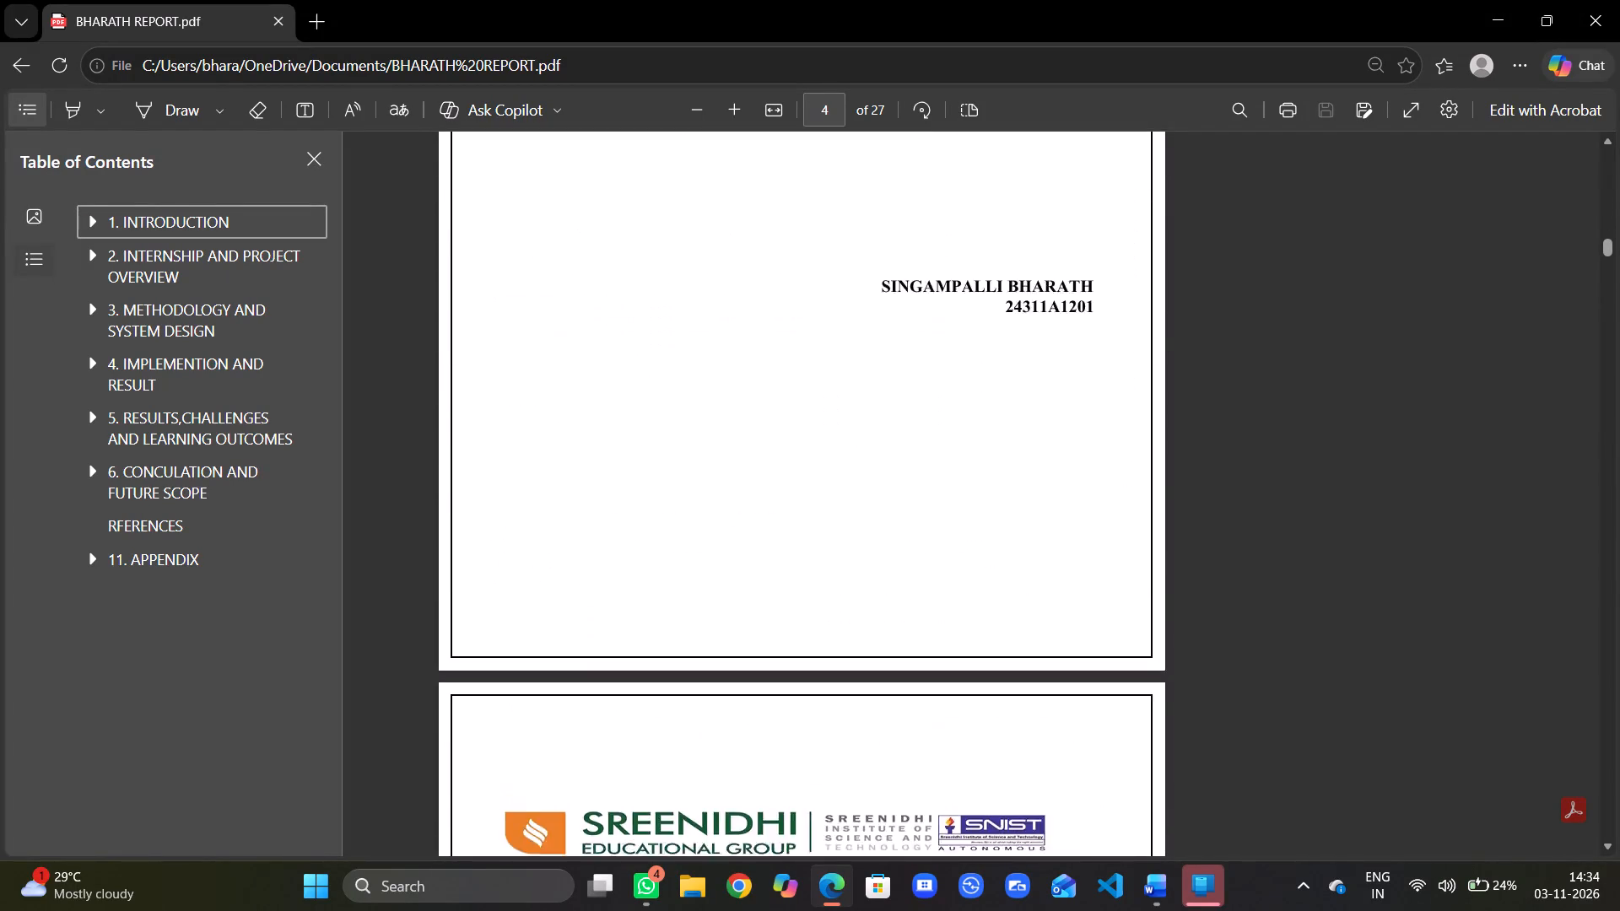
Recheck the PDF's certificate signature block, virtual internship certificate, Abstract and the second page of the contents table.
scroll(903, 422, up, 5)
scroll(903, 422, down, 1)
scroll(903, 422, up, 3)
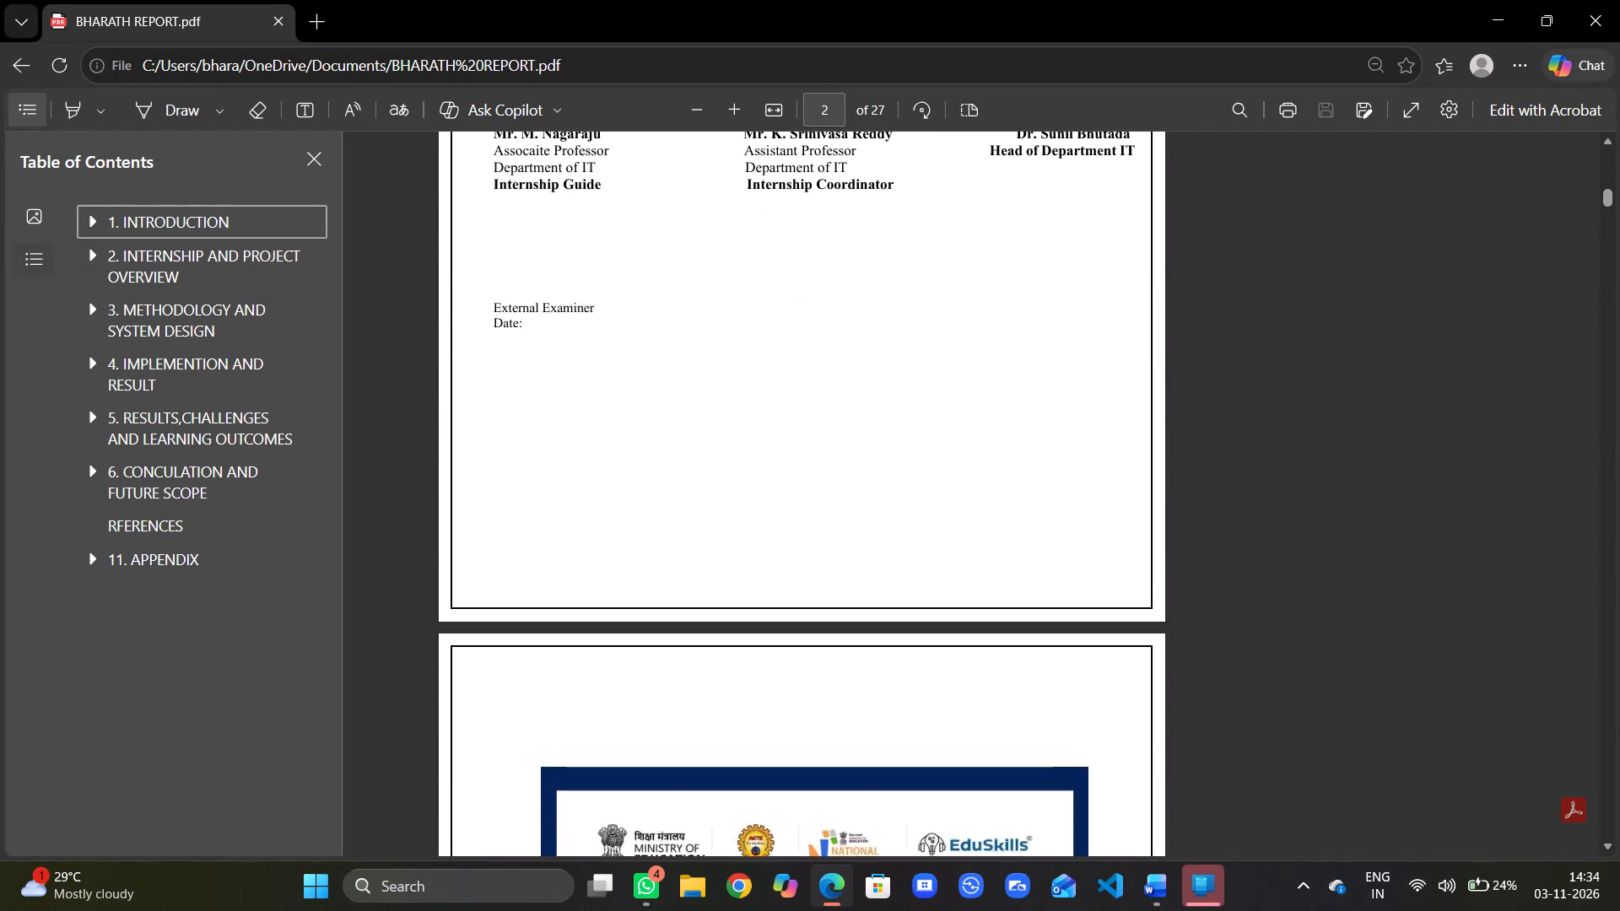
scroll(903, 422, up, 1)
scroll(903, 422, down, 2)
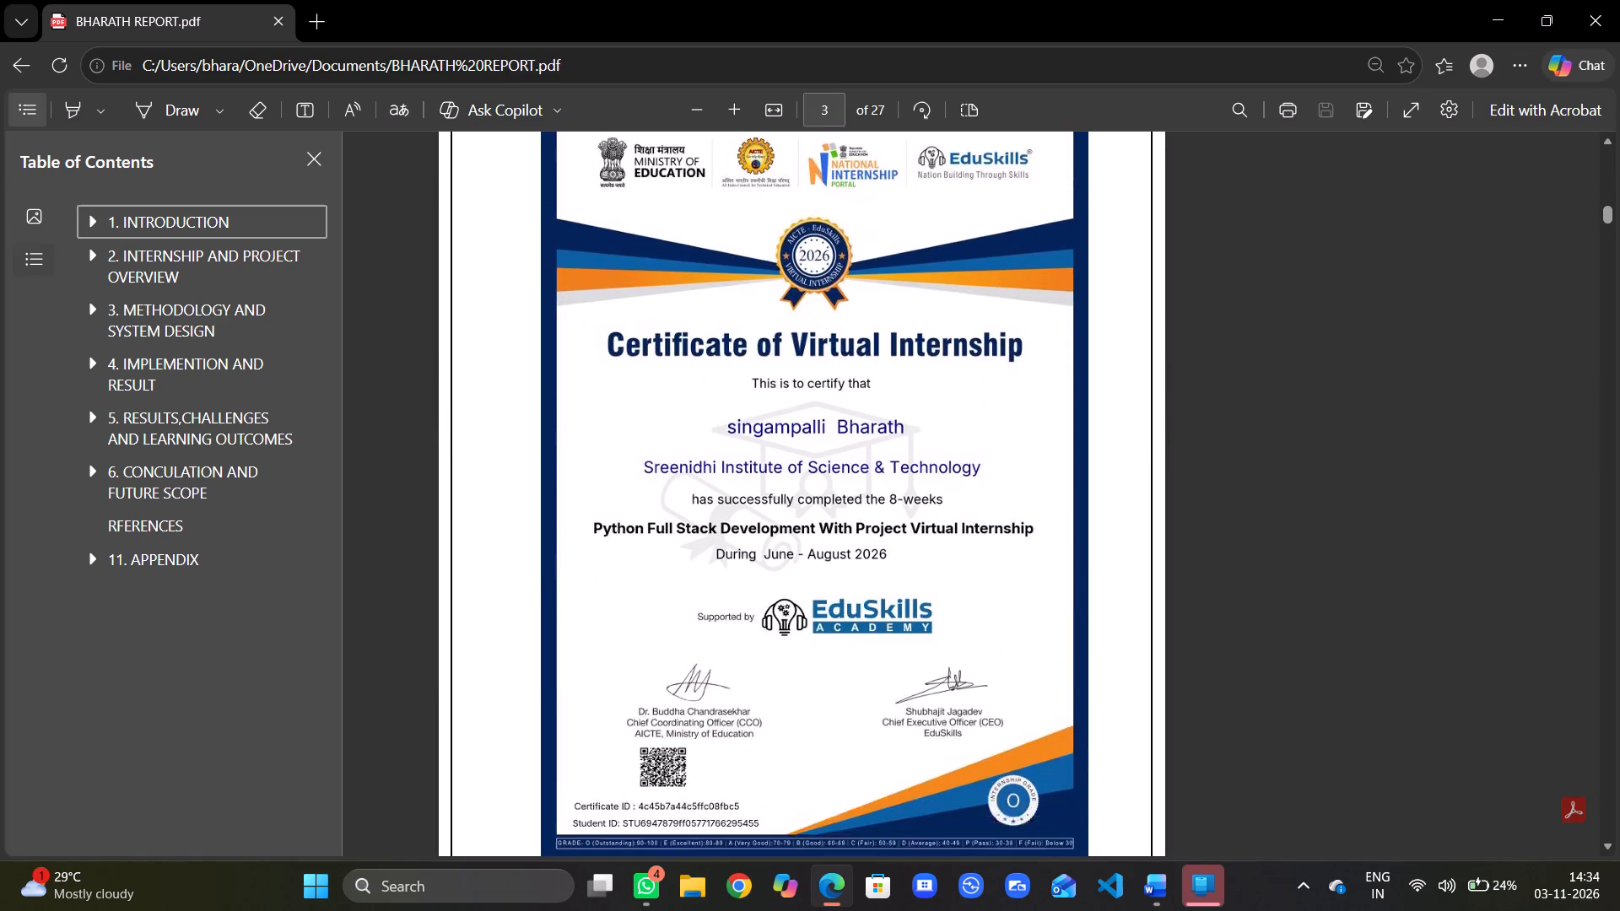
scroll(903, 422, down, 9)
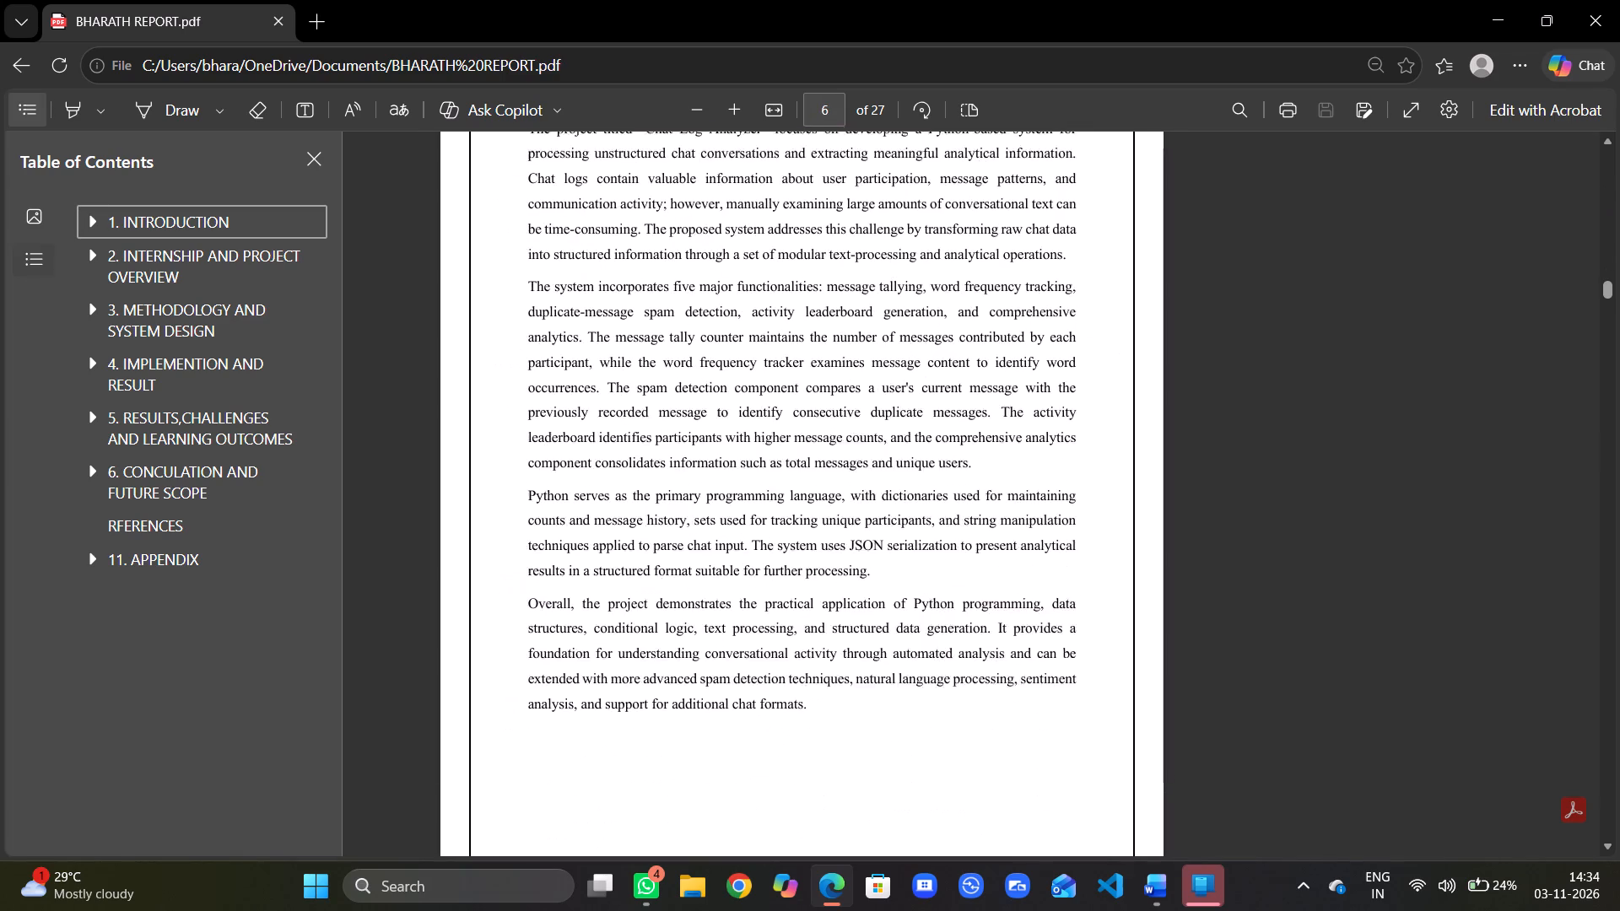
scroll(903, 422, down, 3)
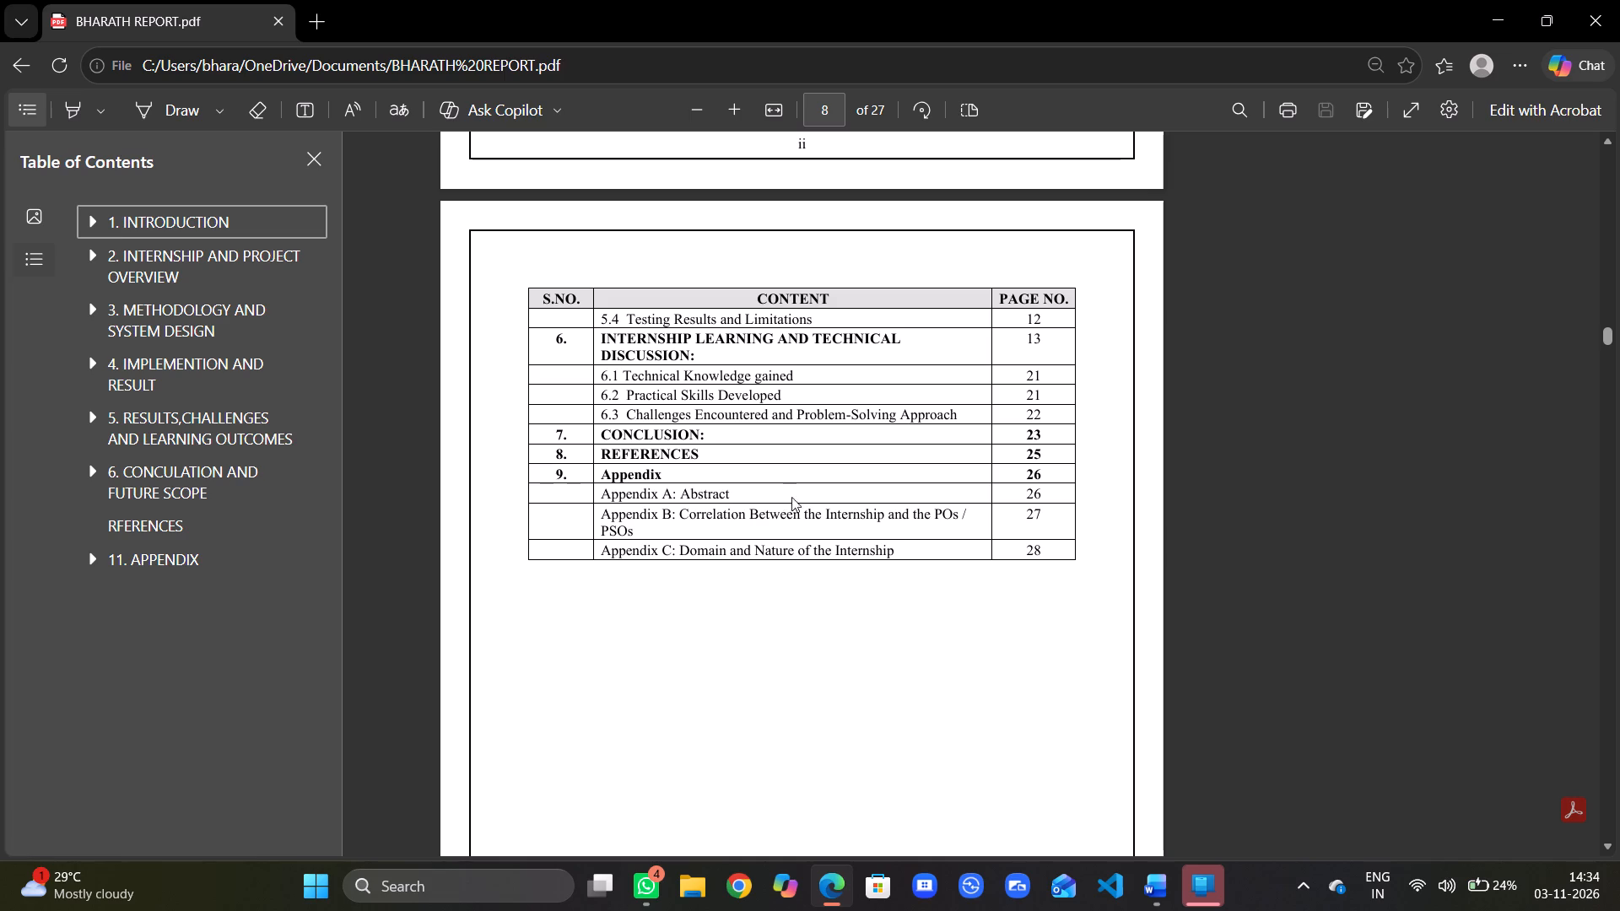
Switch to the report in Word and examine the contents table's section titles and page numbers across both pages.
click(1136, 903)
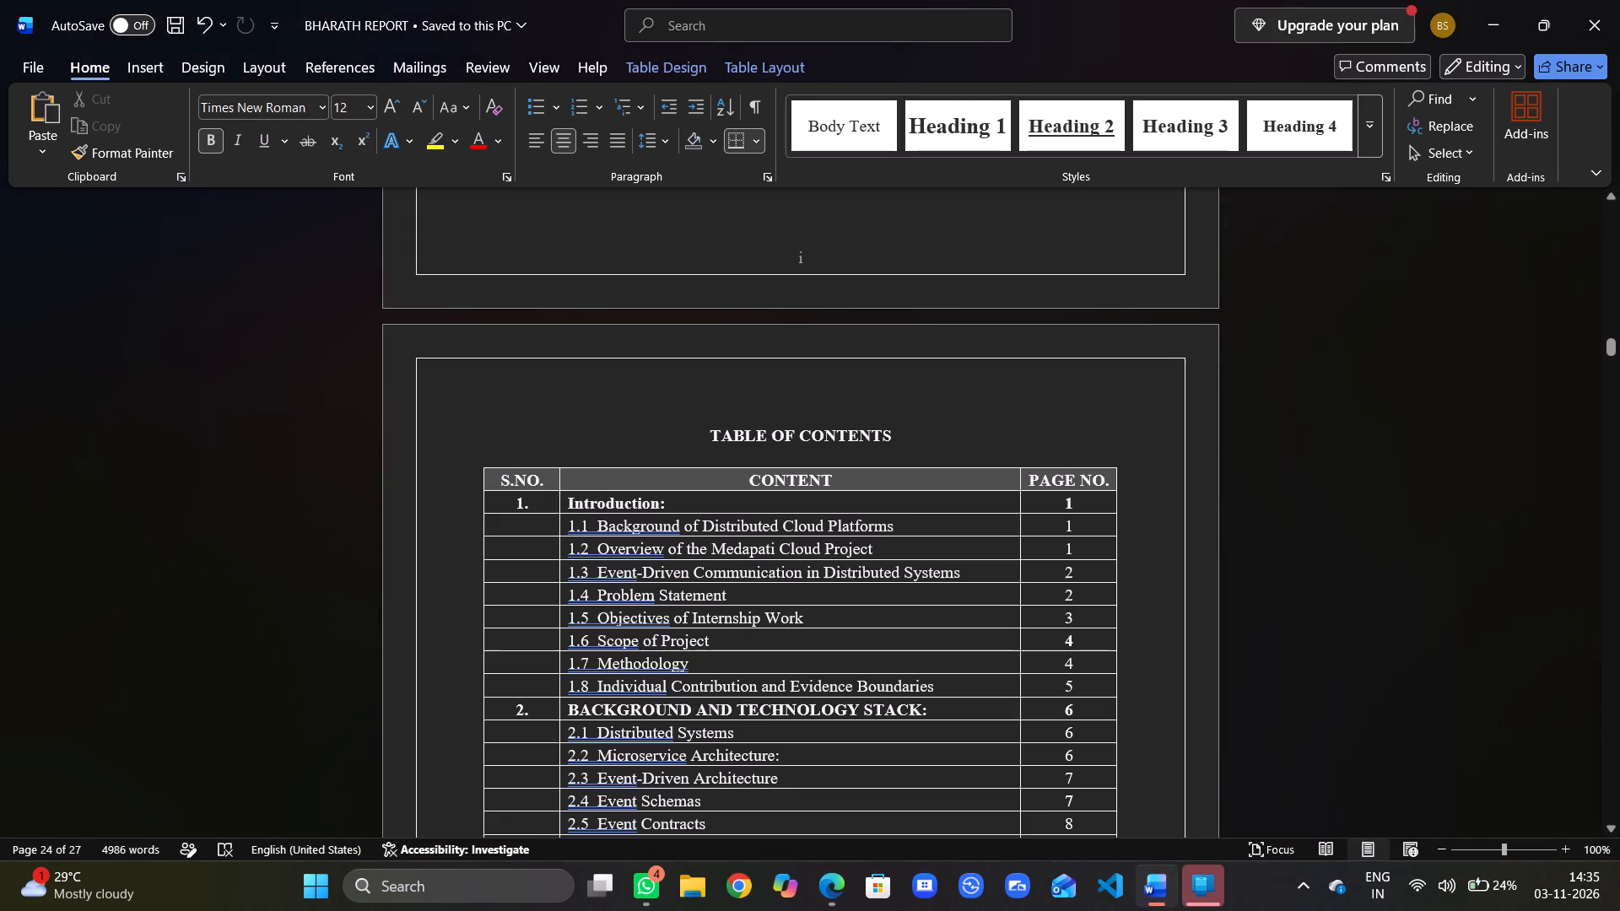
scroll(932, 701, down, 5)
scroll(932, 701, up, 1)
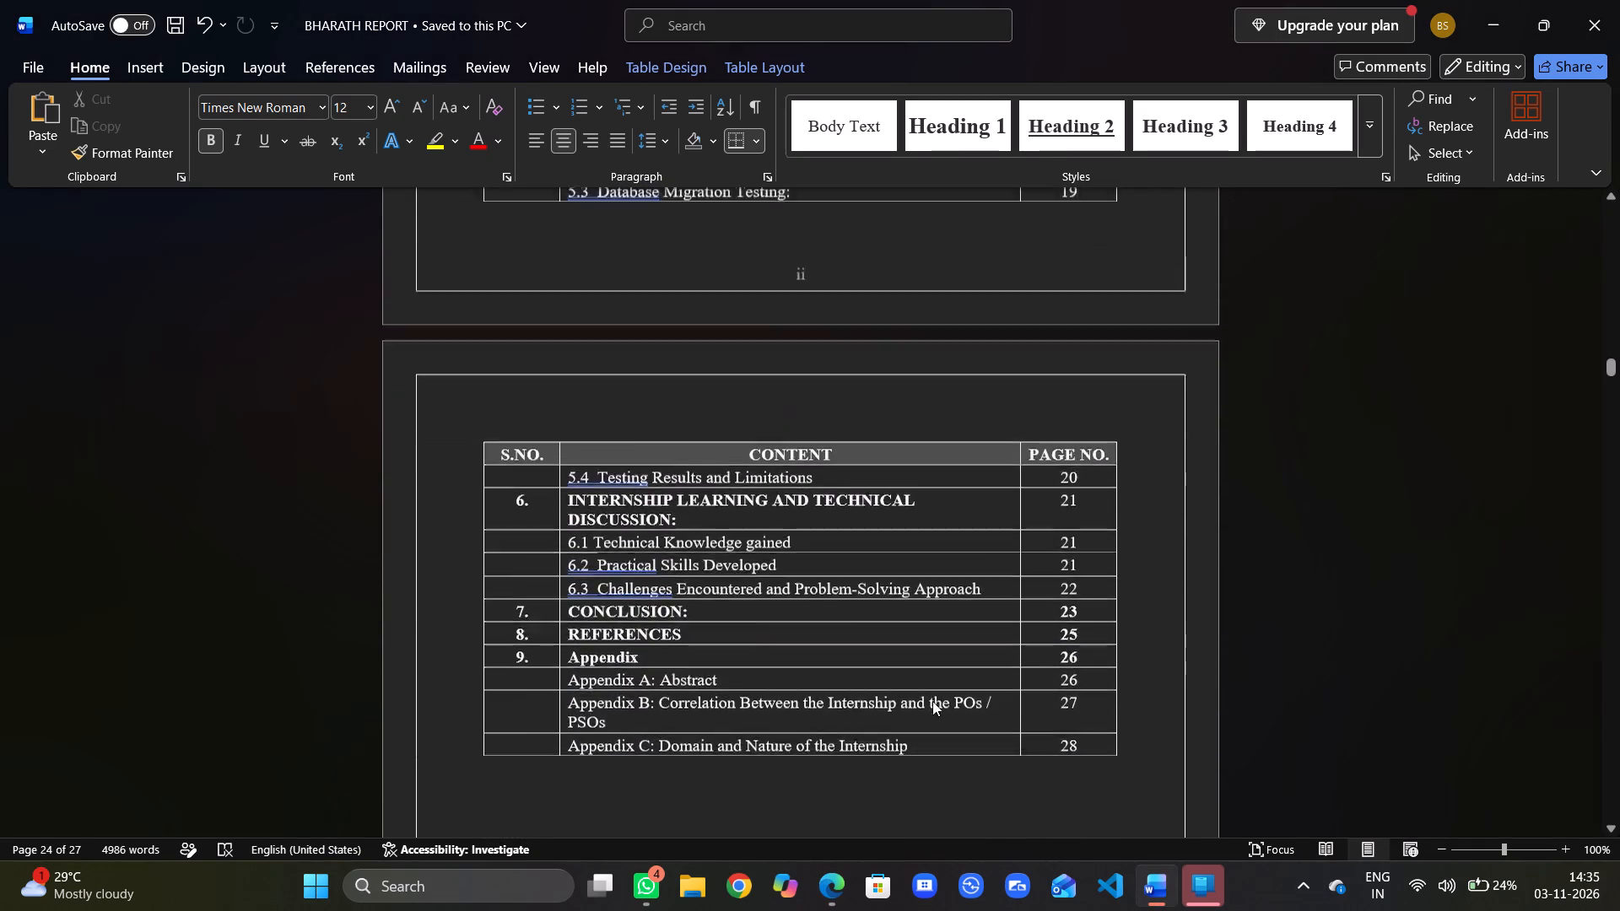
scroll(932, 701, up, 2)
scroll(932, 701, down, 1)
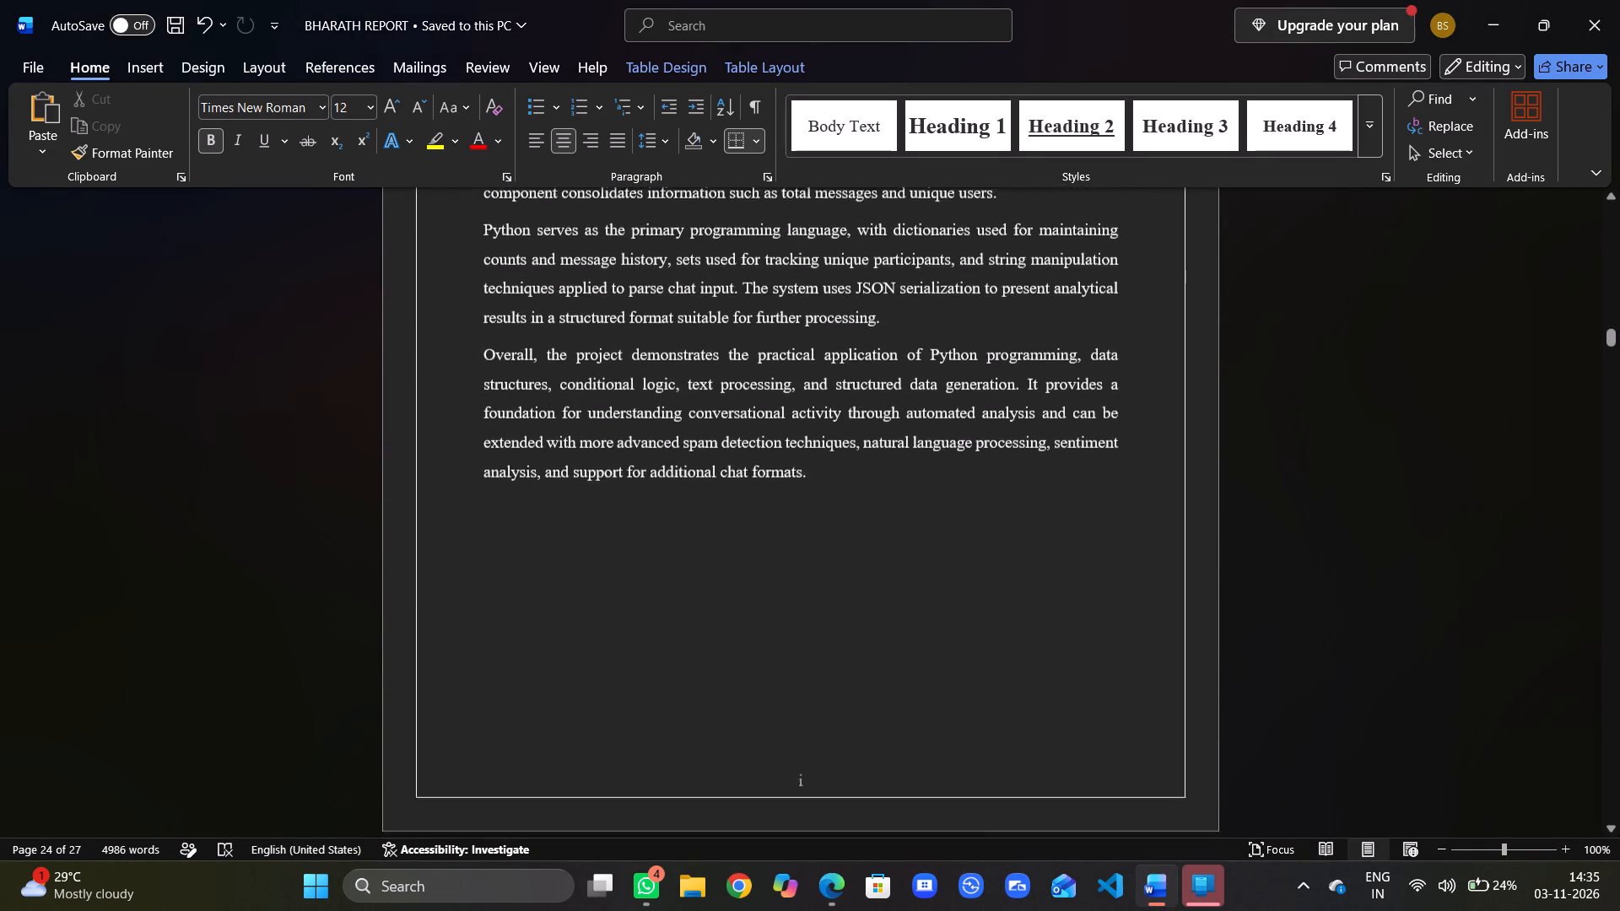
scroll(932, 701, down, 1)
click(660, 665)
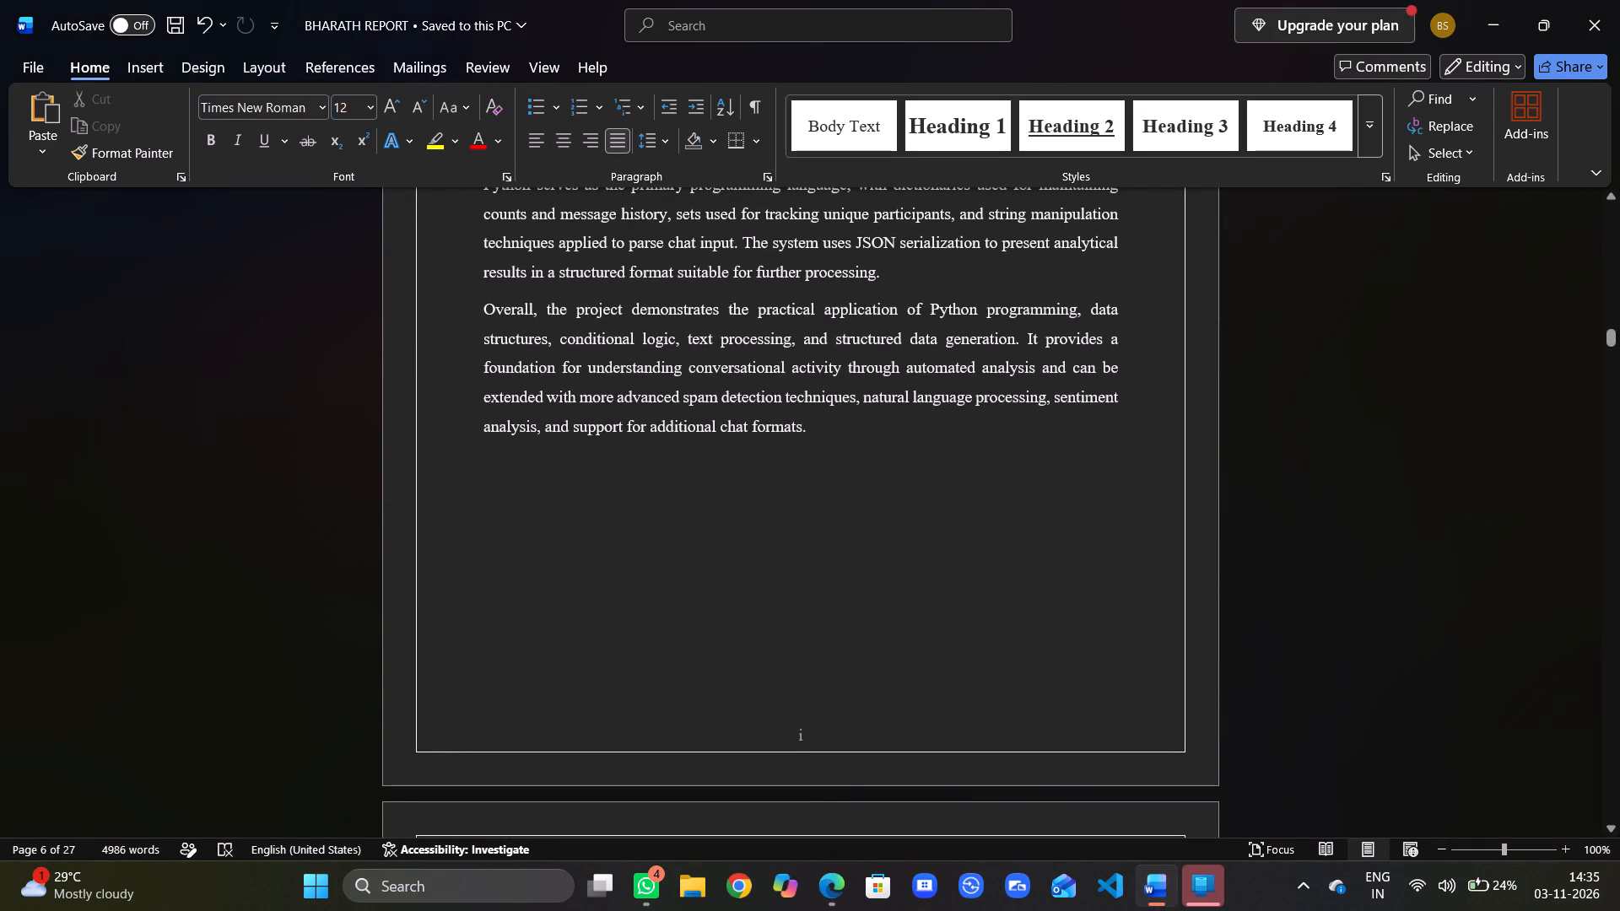
scroll(668, 673, down, 2)
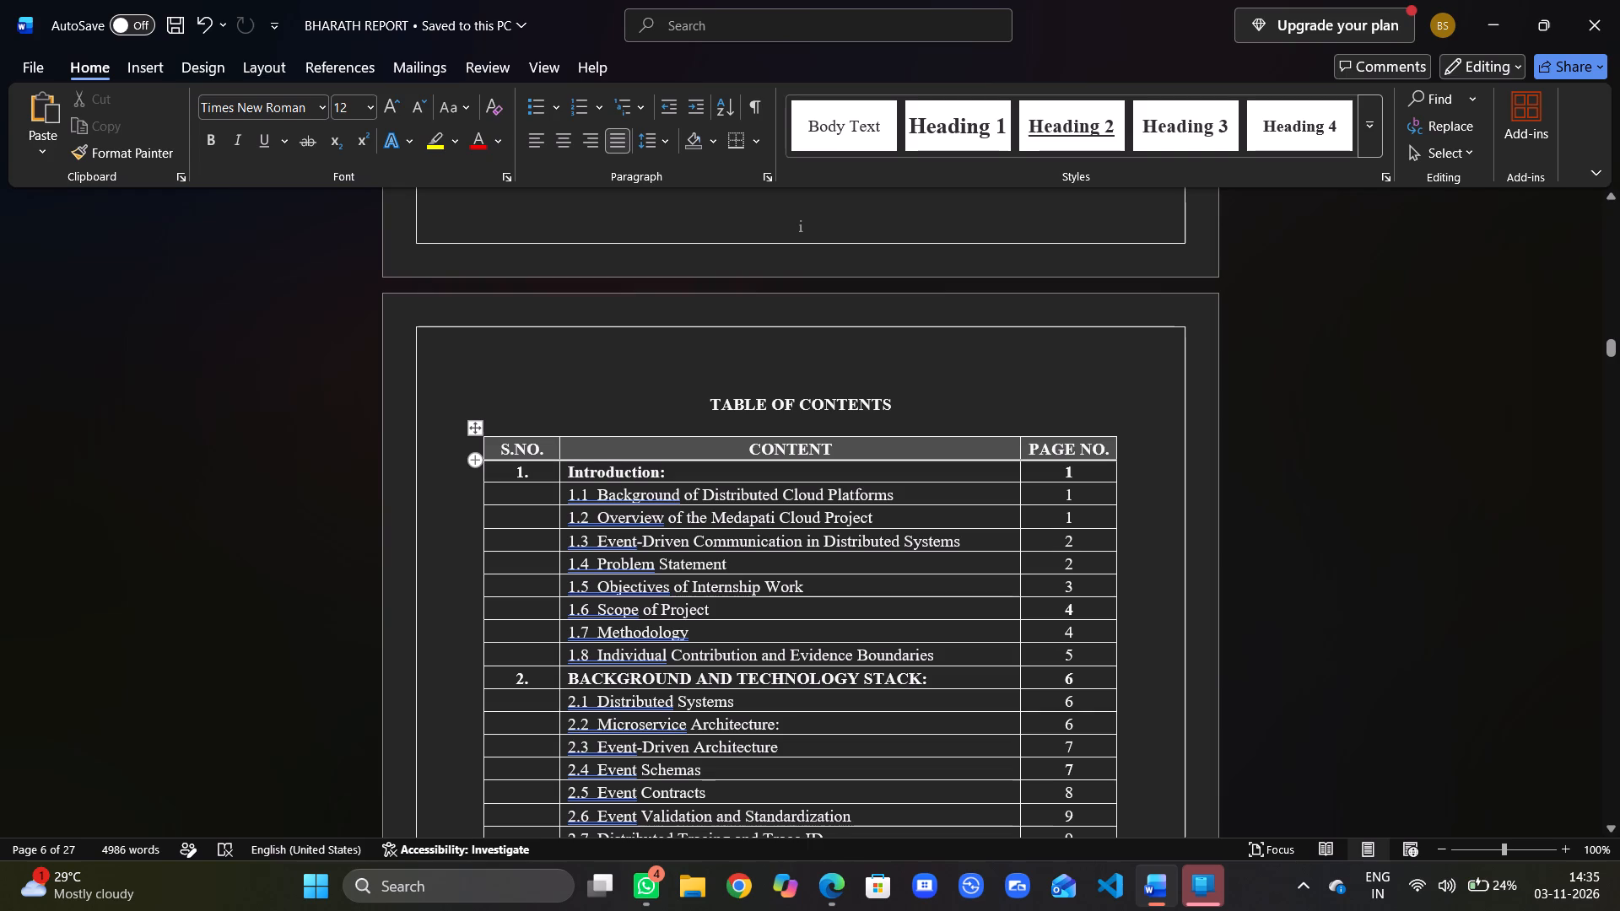
scroll(758, 547, down, 1)
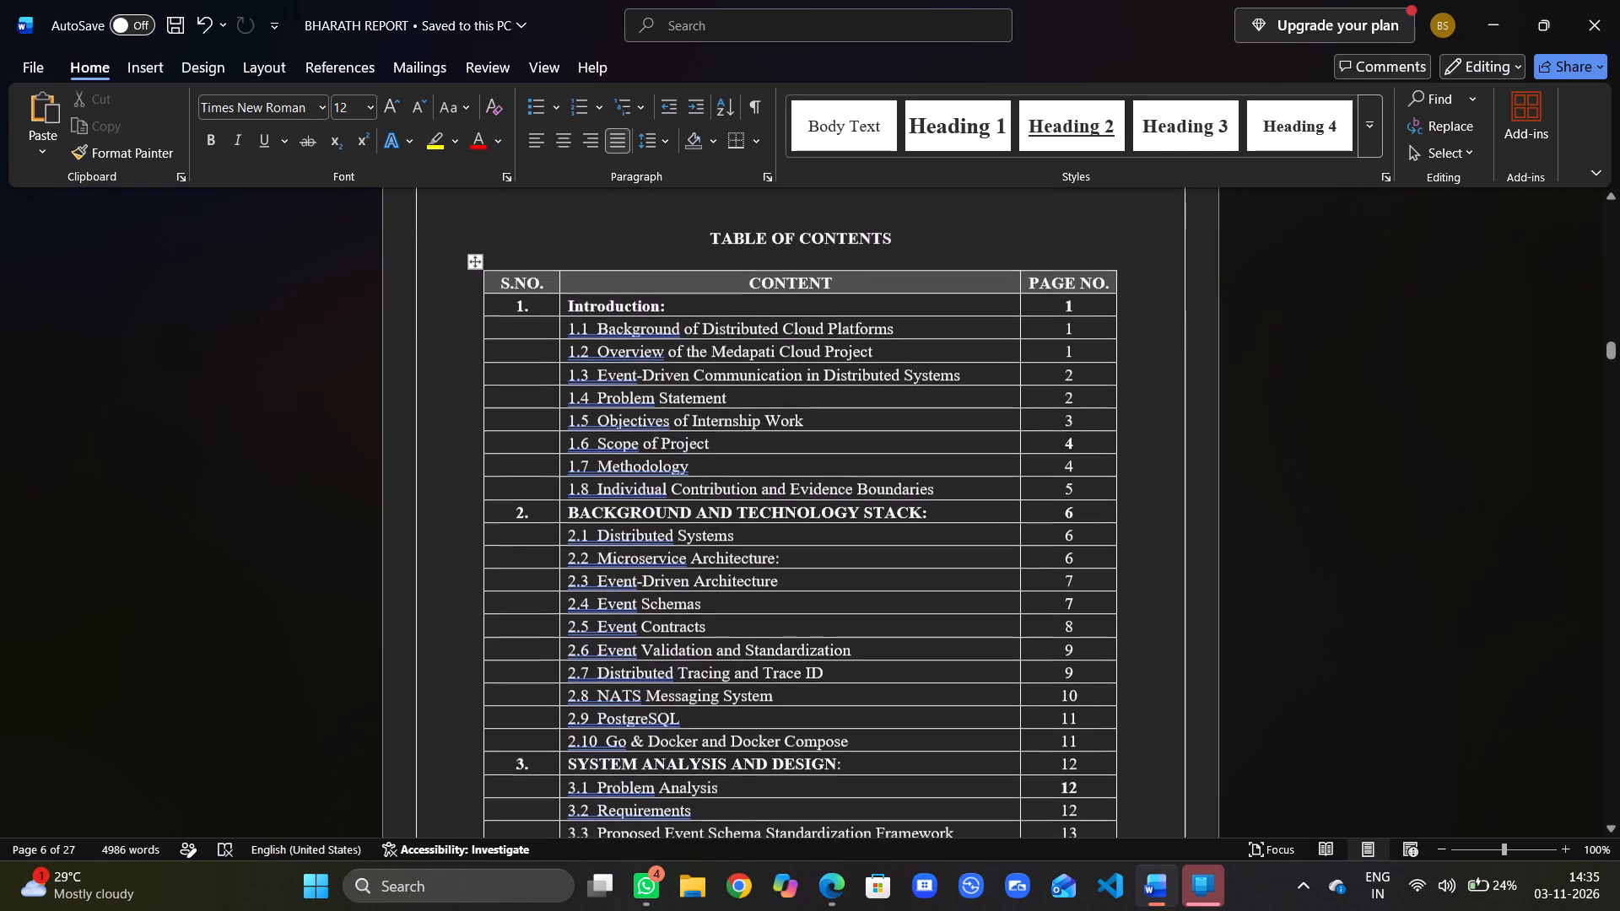
scroll(758, 547, down, 1)
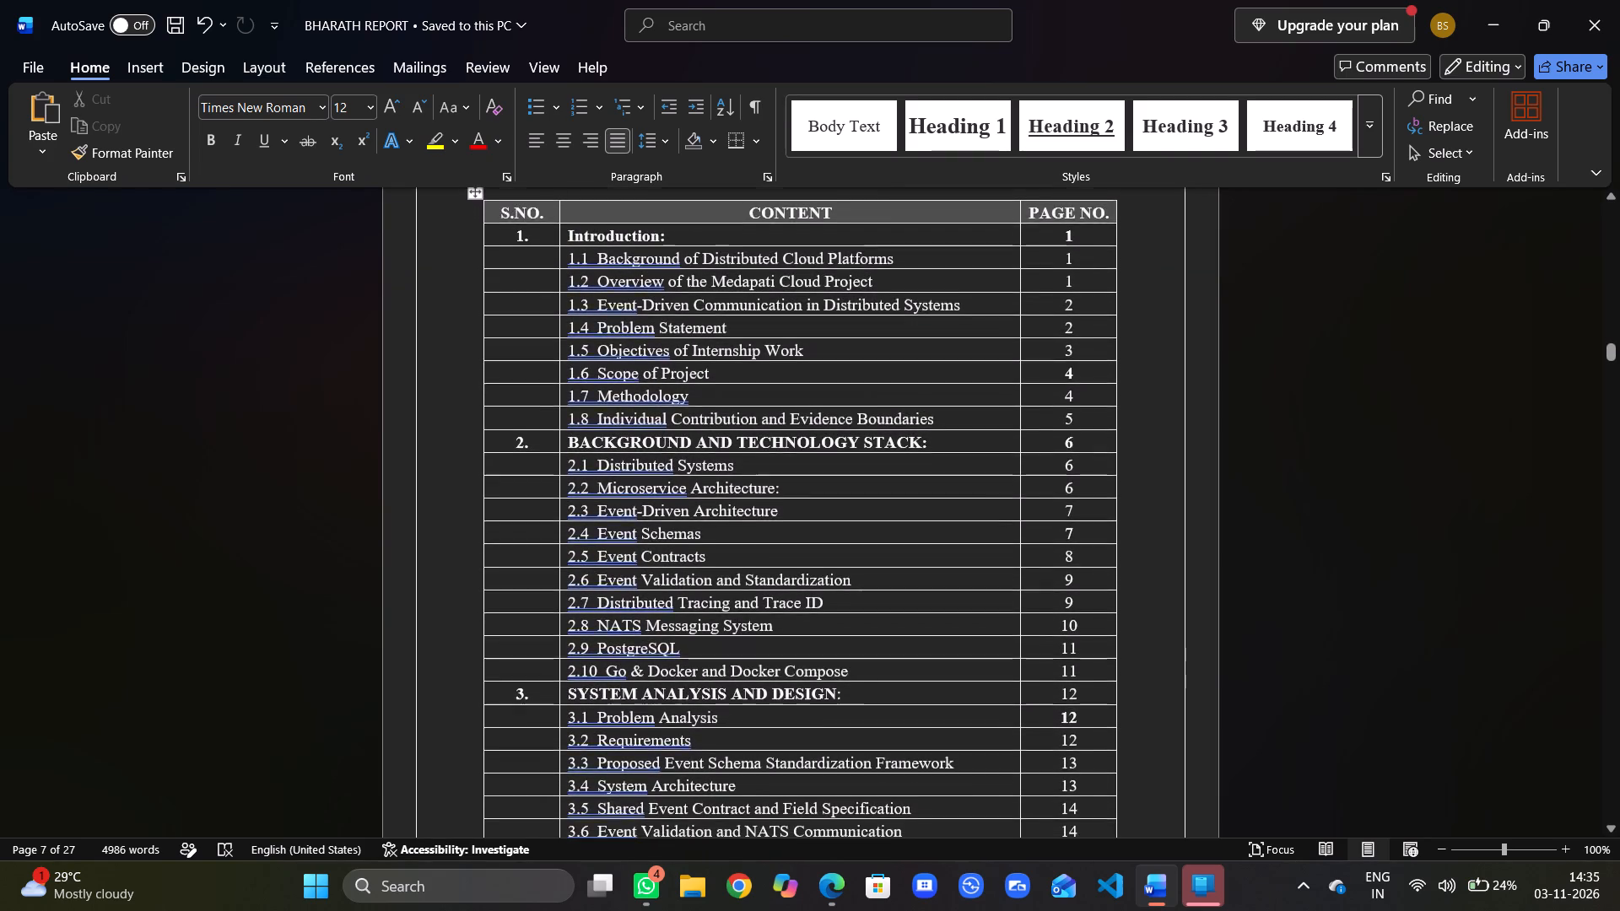
scroll(758, 547, down, 3)
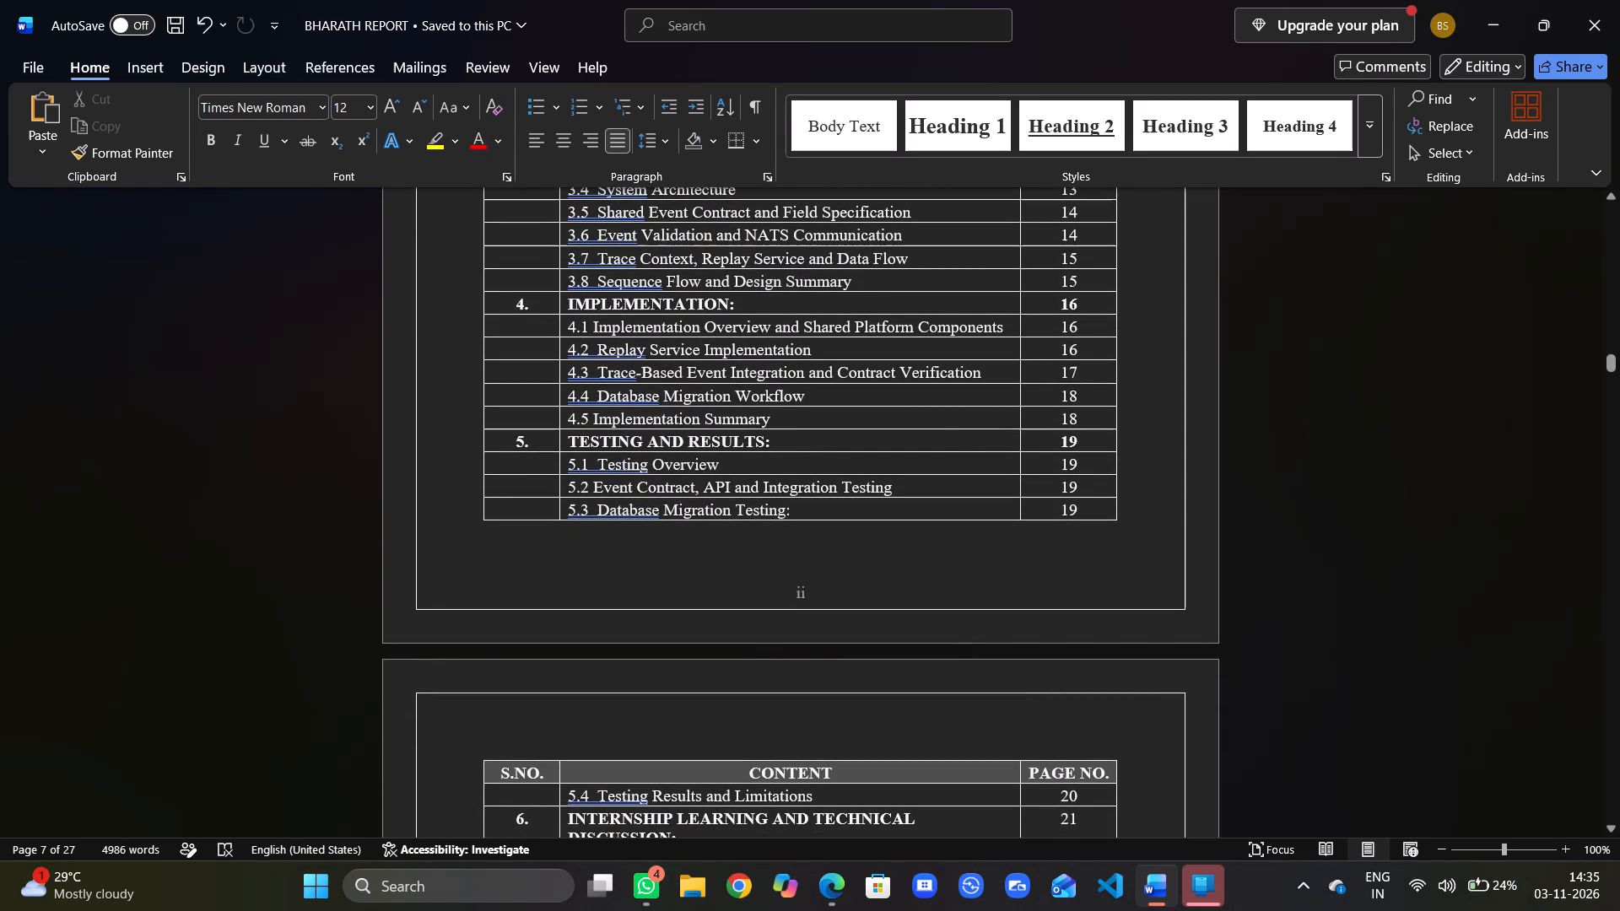
scroll(758, 547, down, 2)
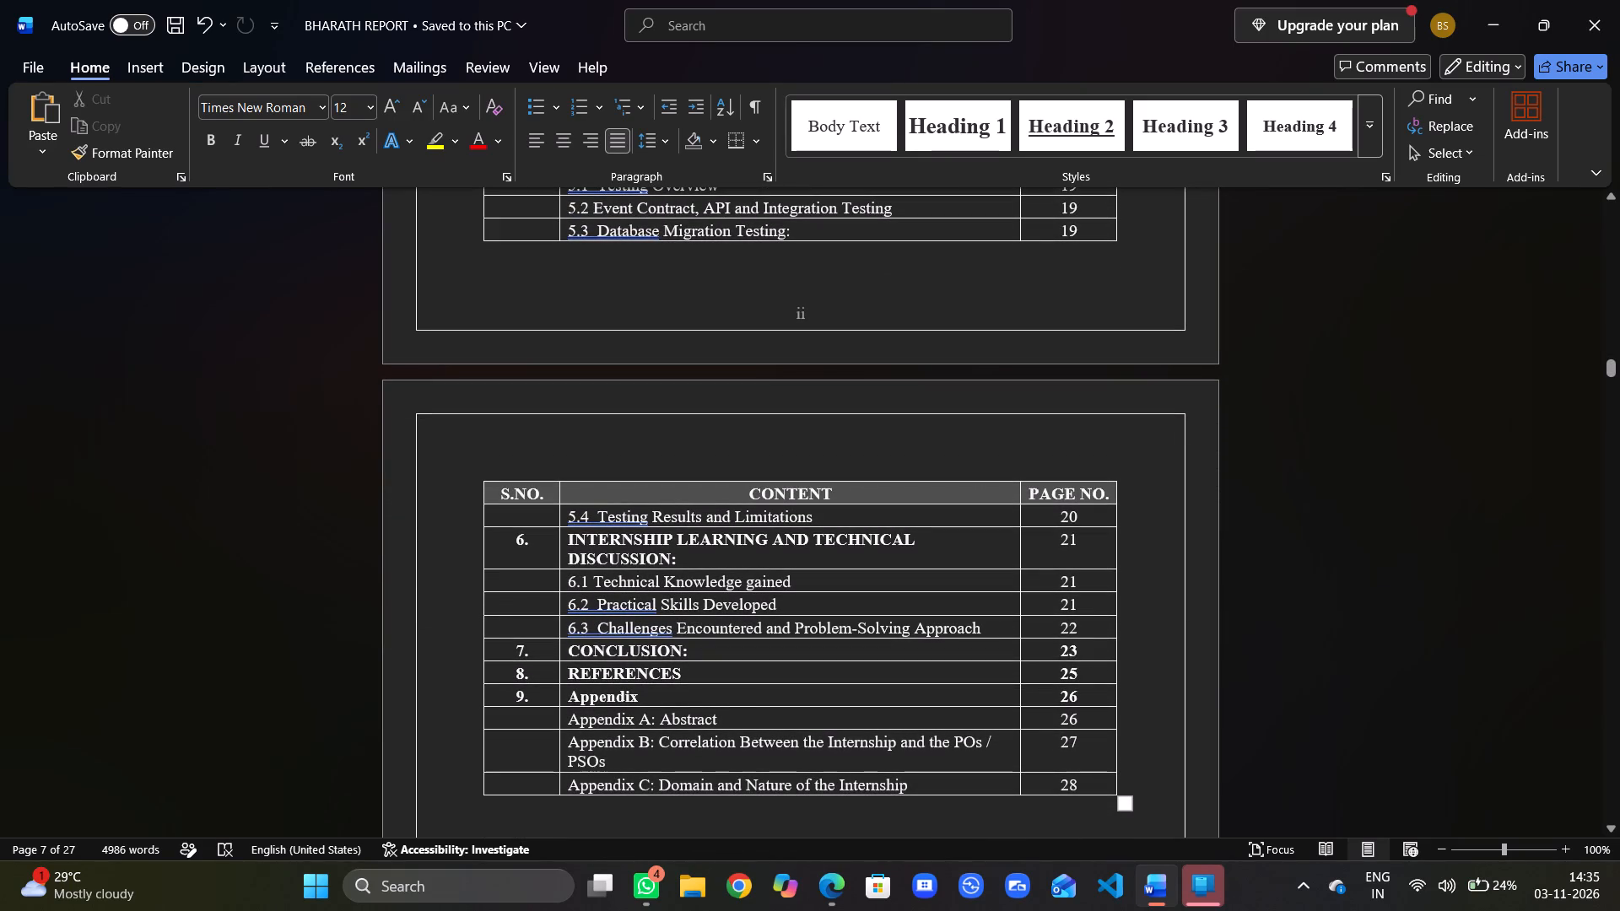
scroll(758, 547, down, 1)
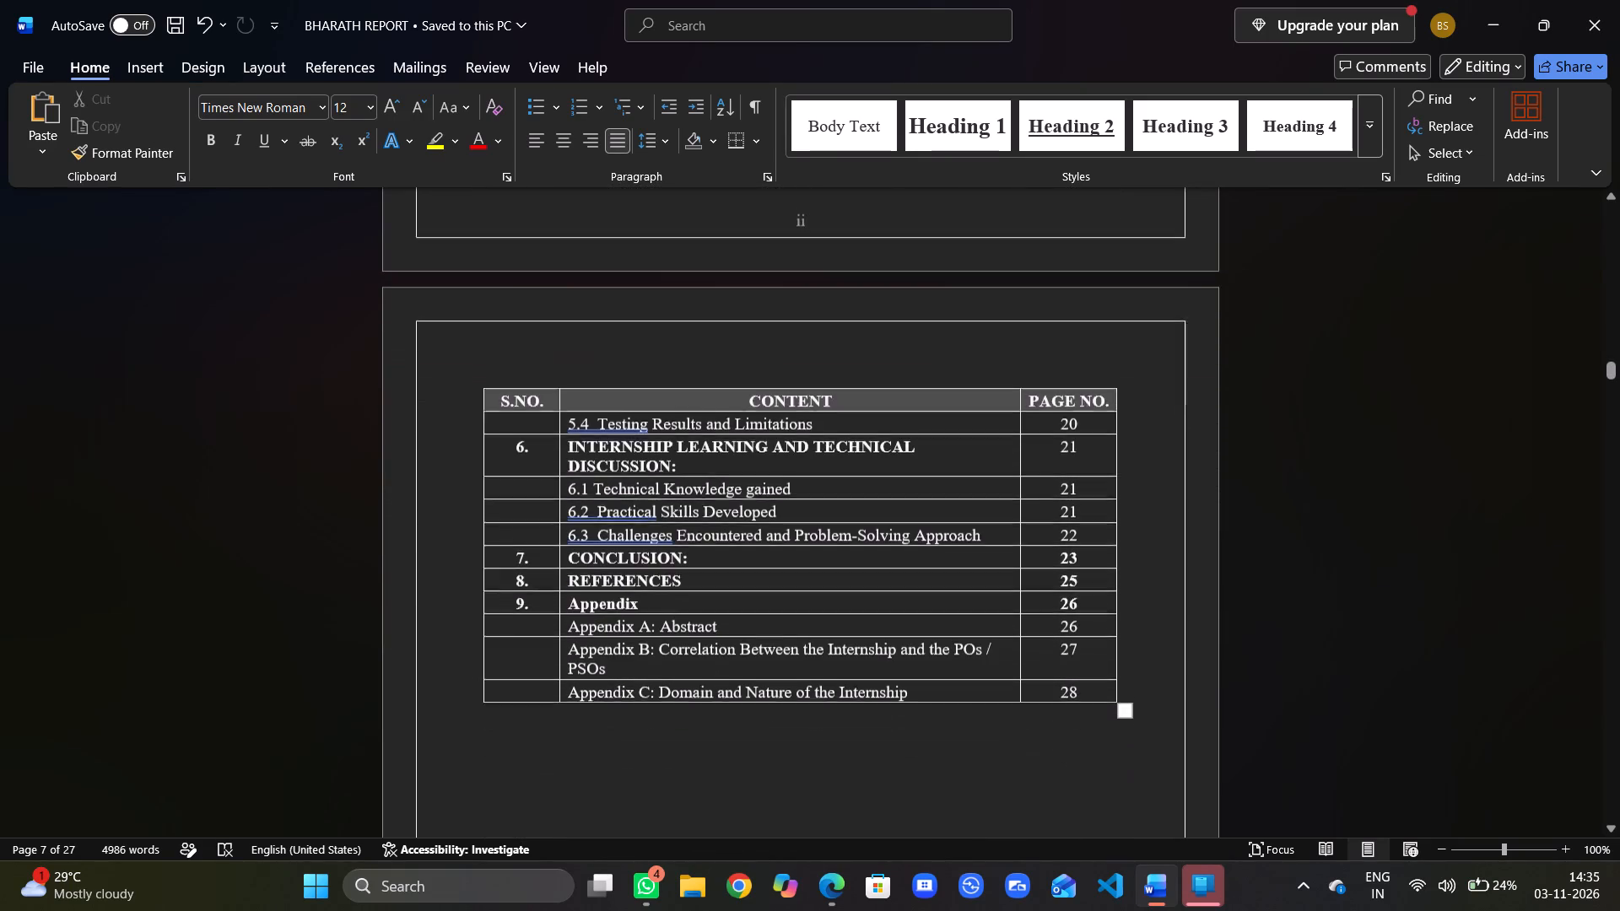
scroll(758, 547, down, 1)
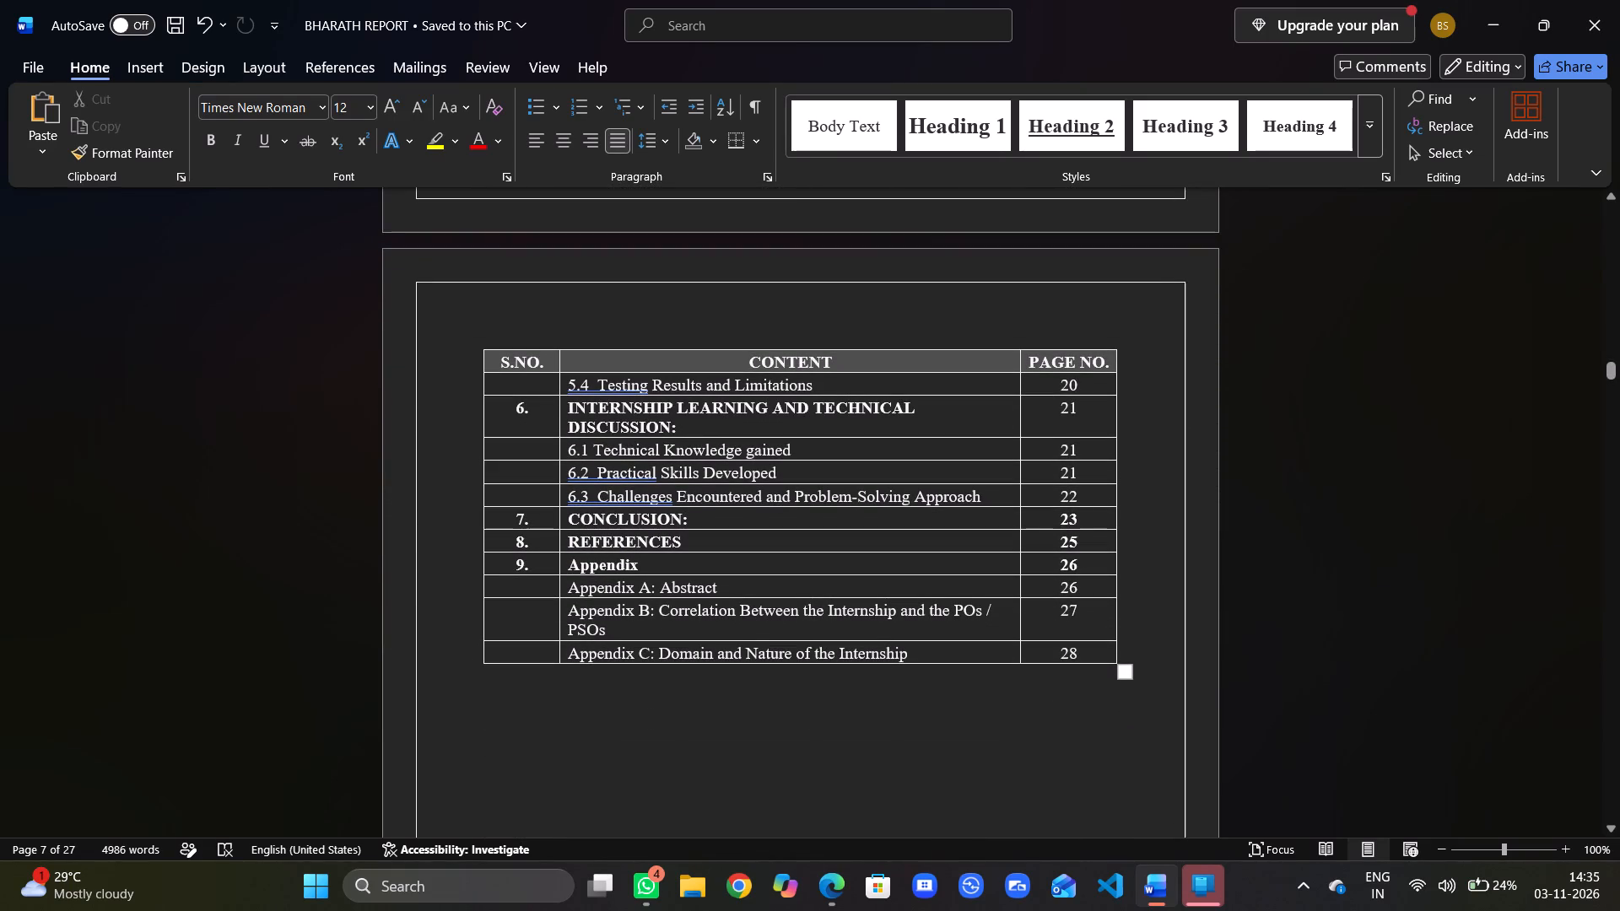
Recheck the Word report's contents table from the Appendix entries back up to the Introduction entries.
scroll(758, 547, up, 1)
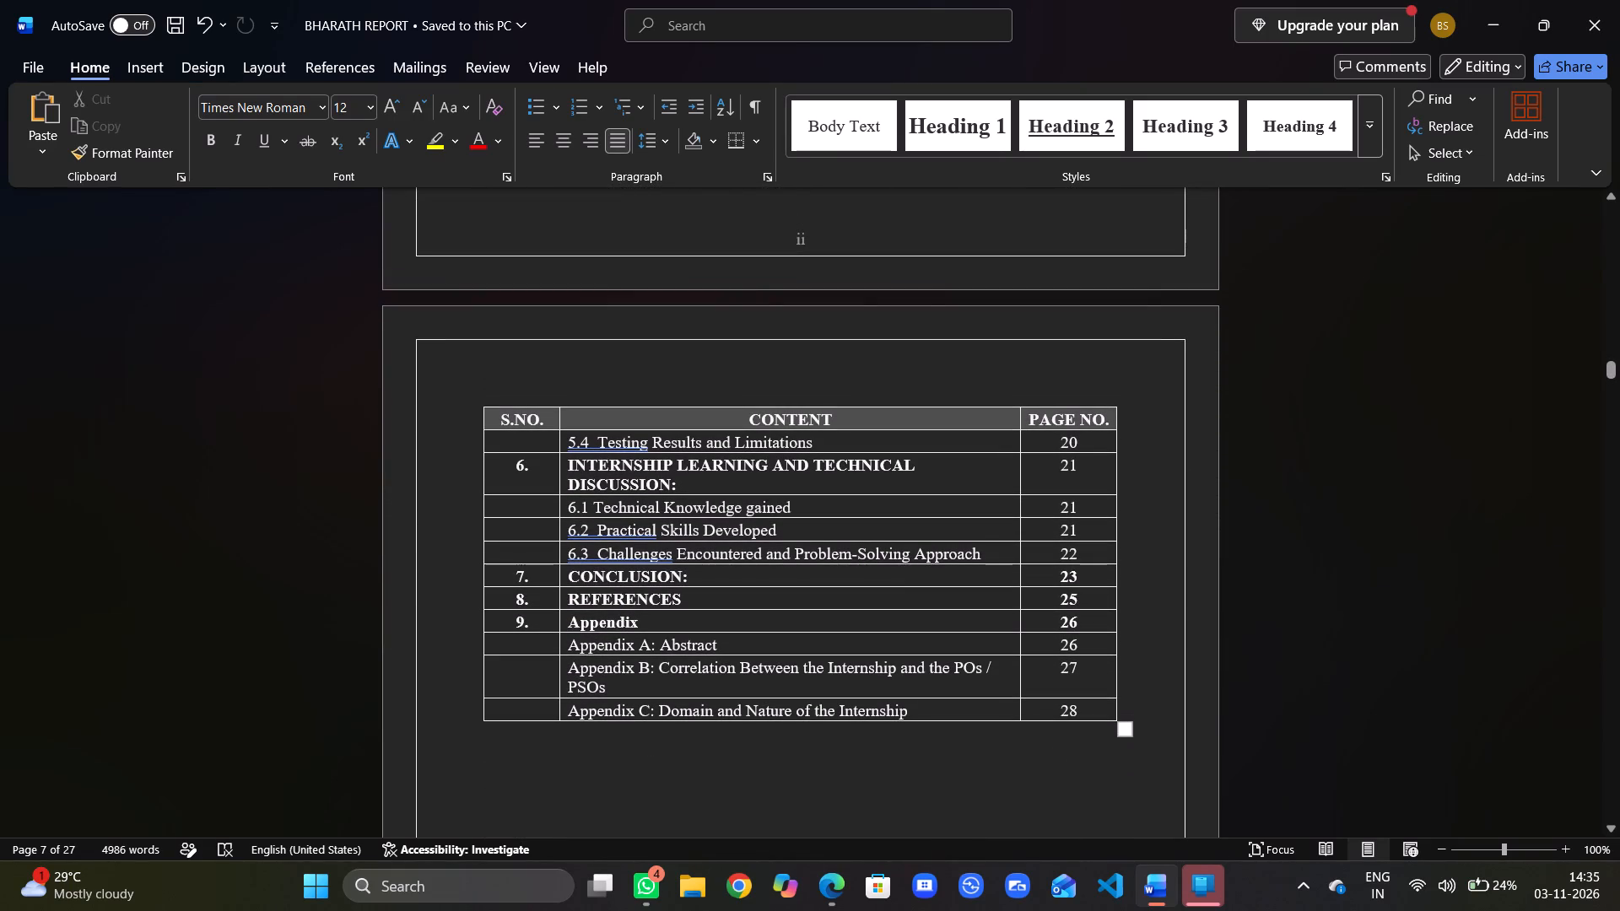
scroll(758, 547, up, 2)
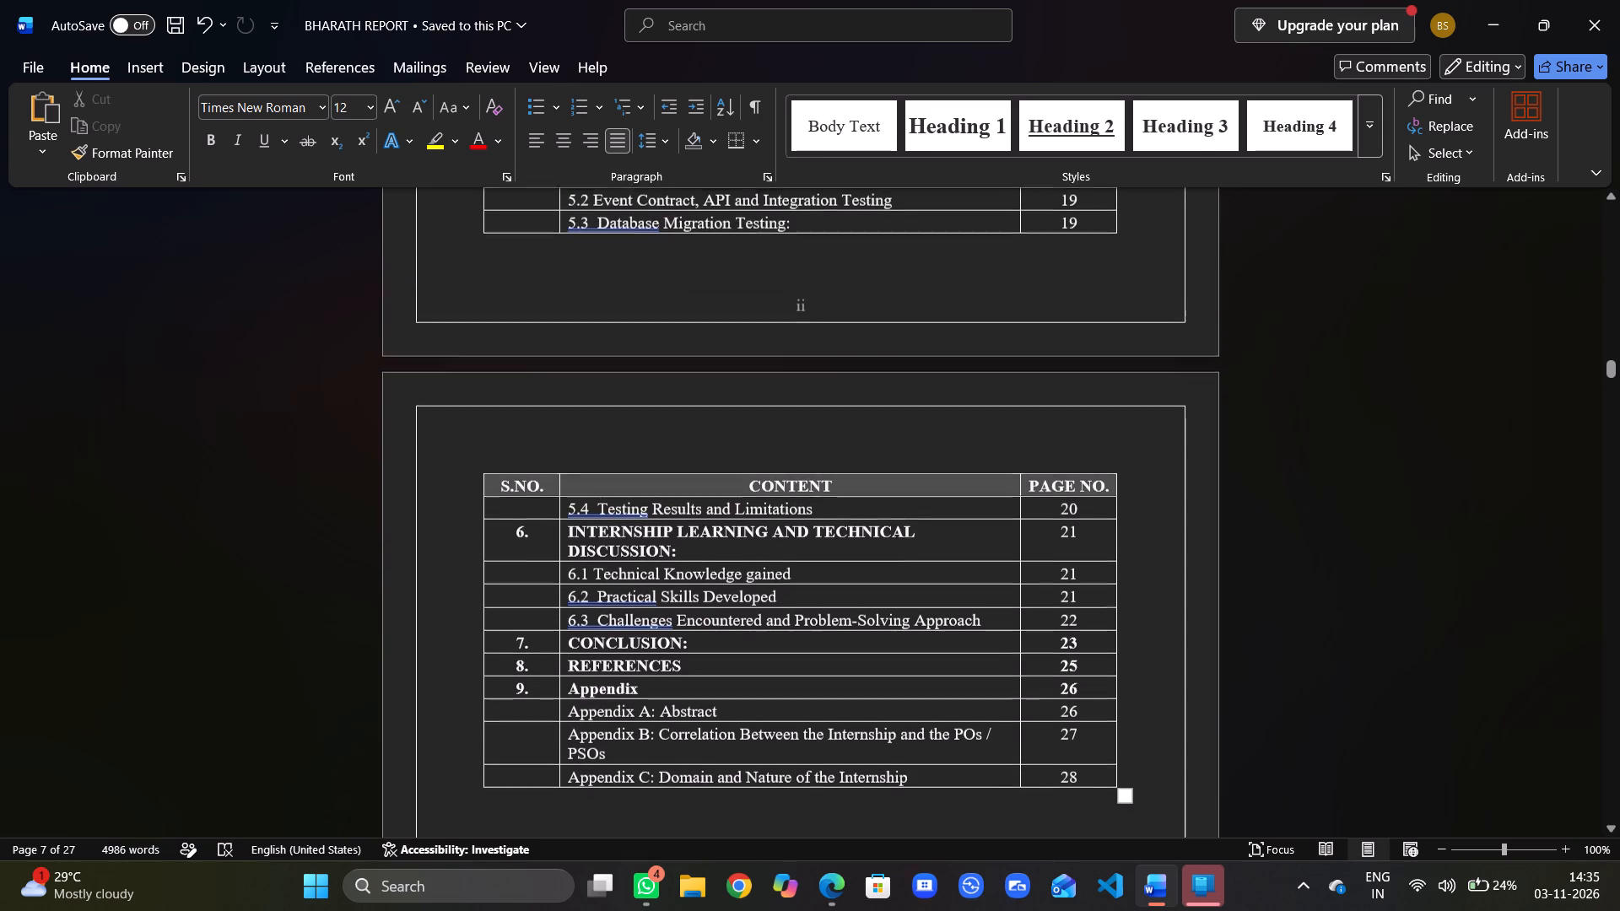
scroll(758, 547, up, 2)
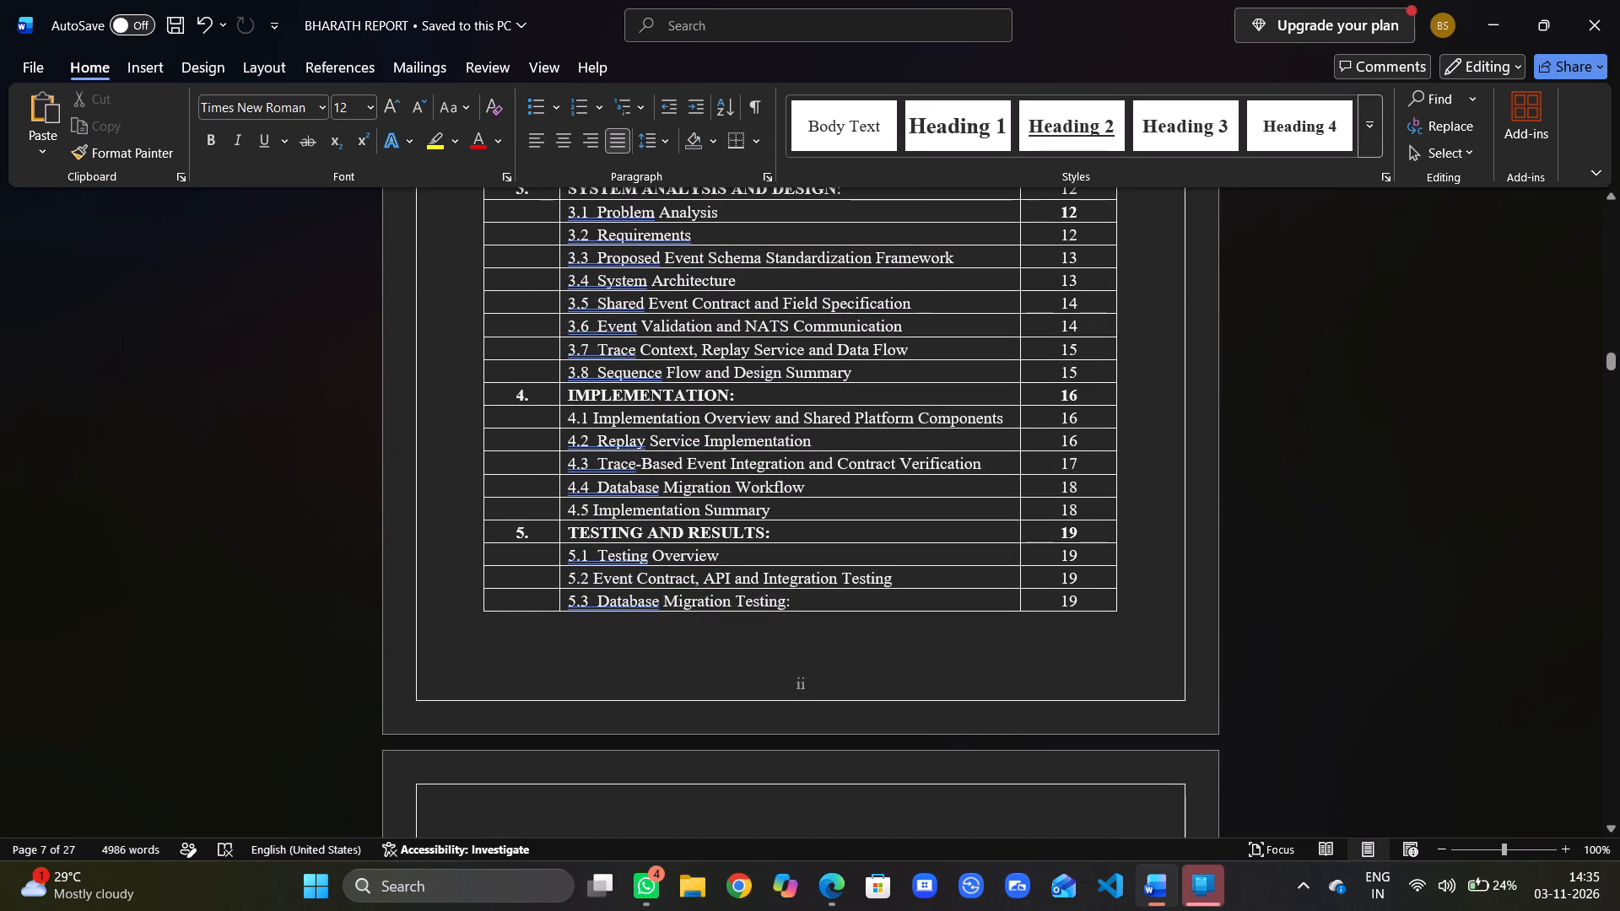
scroll(713, 445, up, 2)
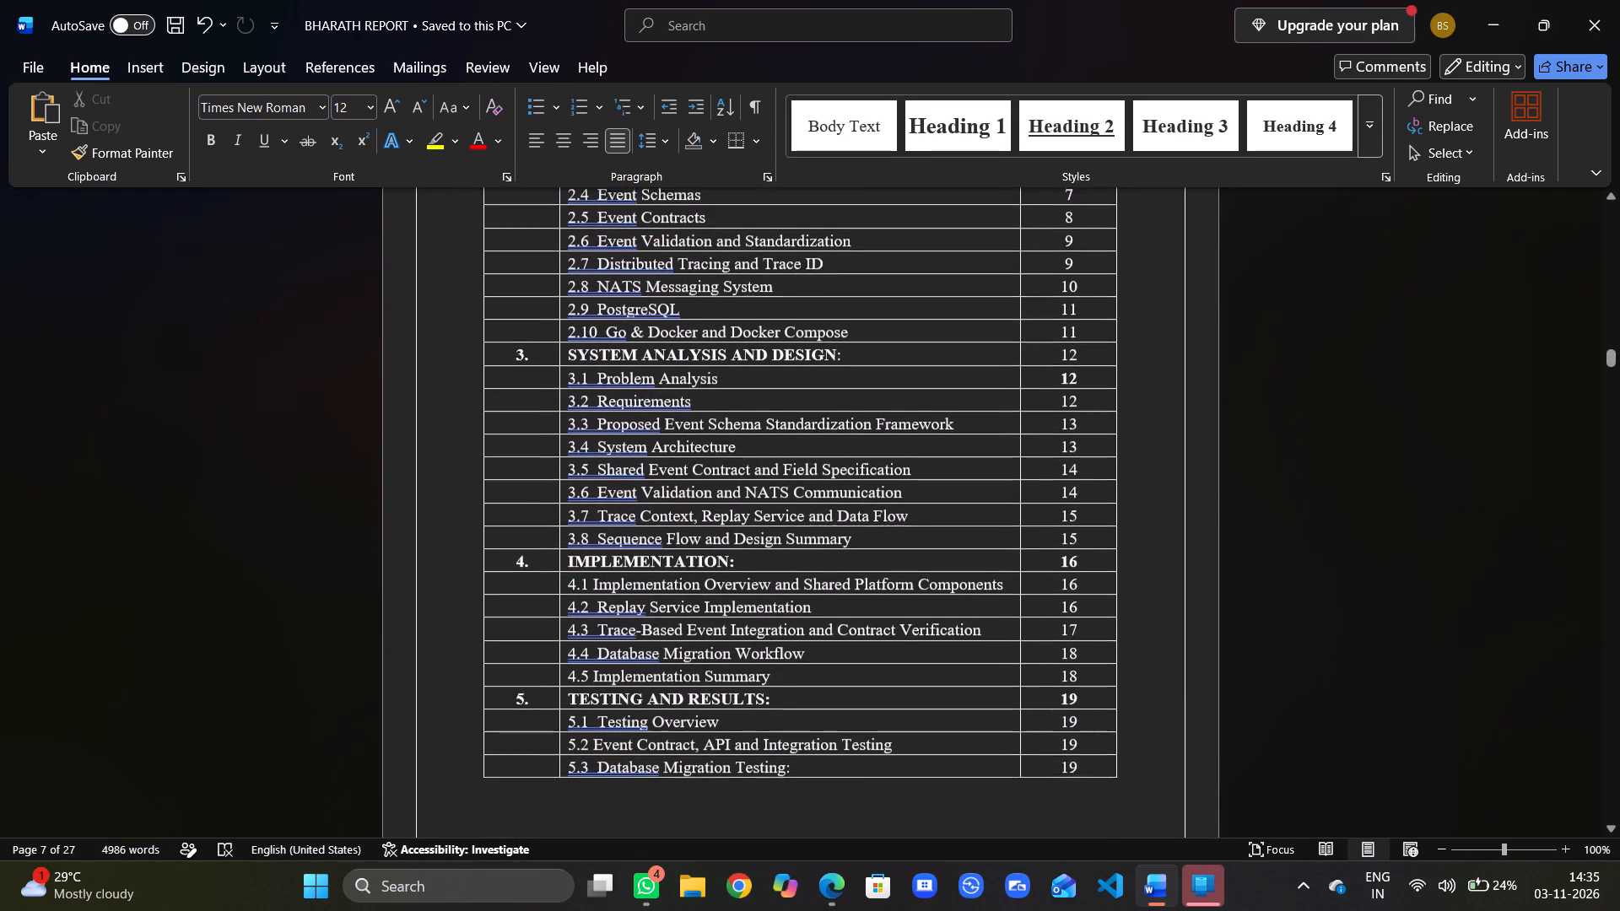
scroll(710, 452, up, 2)
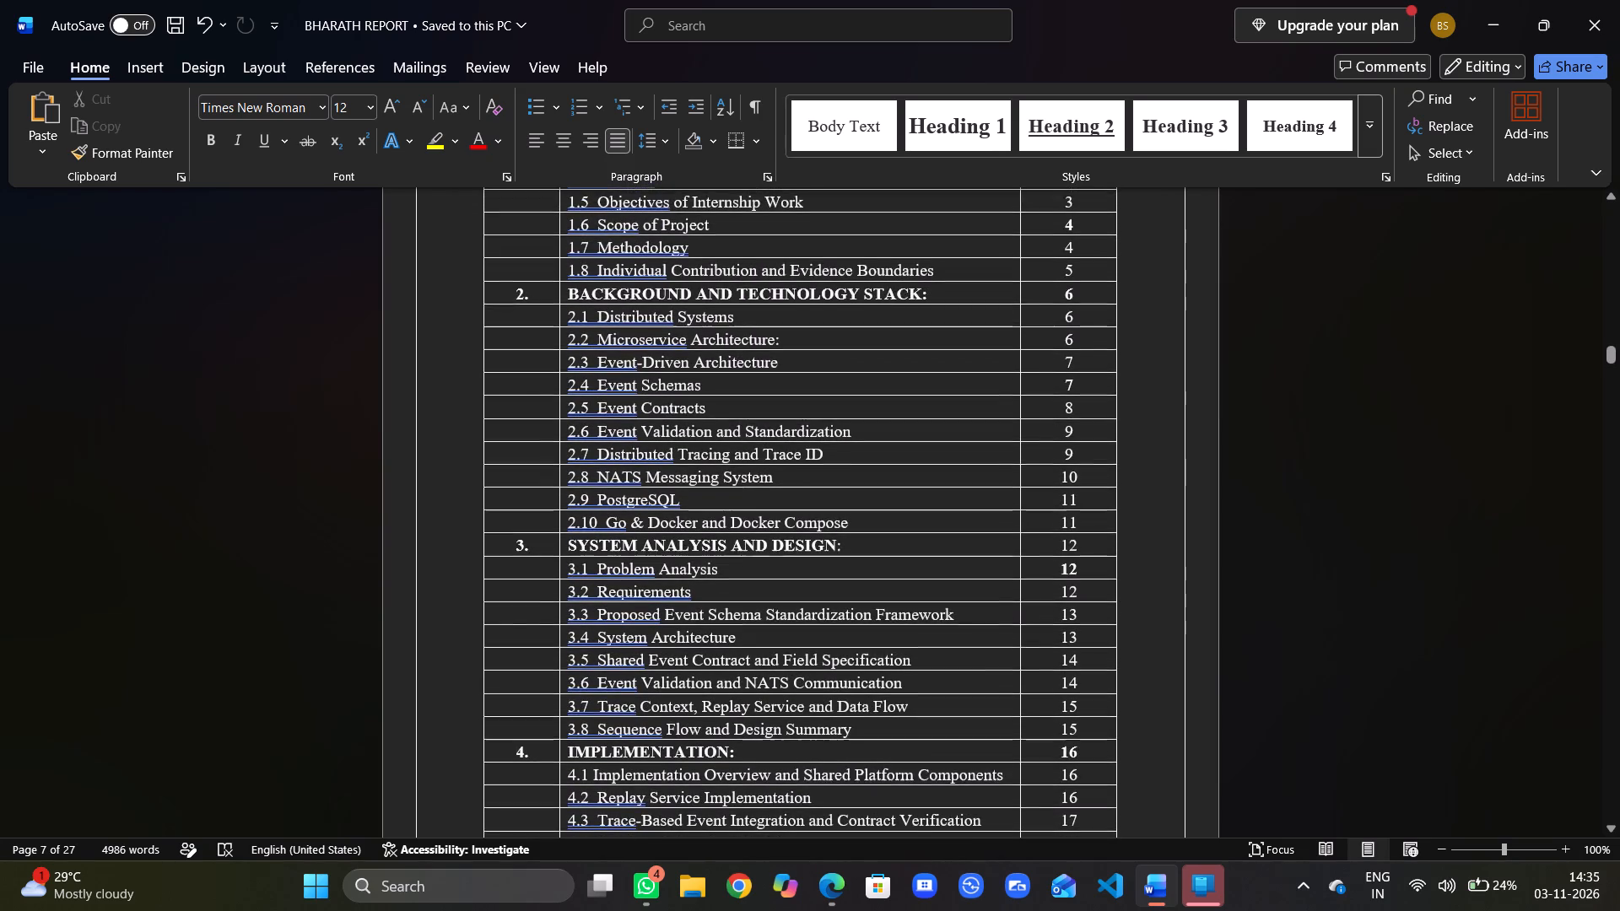
scroll(710, 452, up, 2)
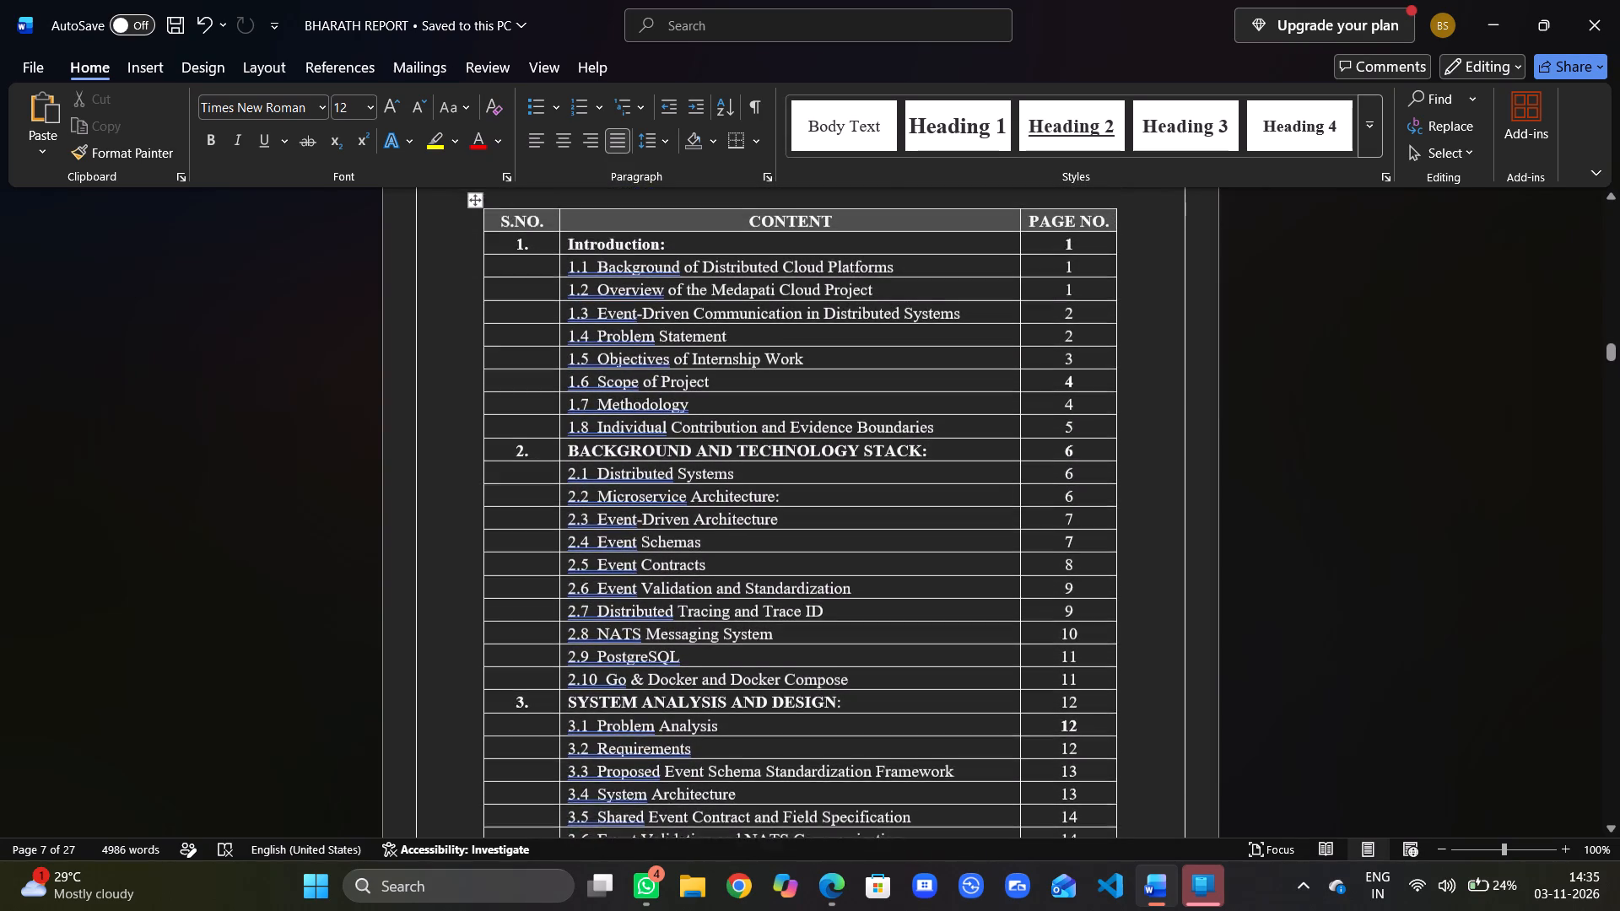
scroll(710, 452, up, 1)
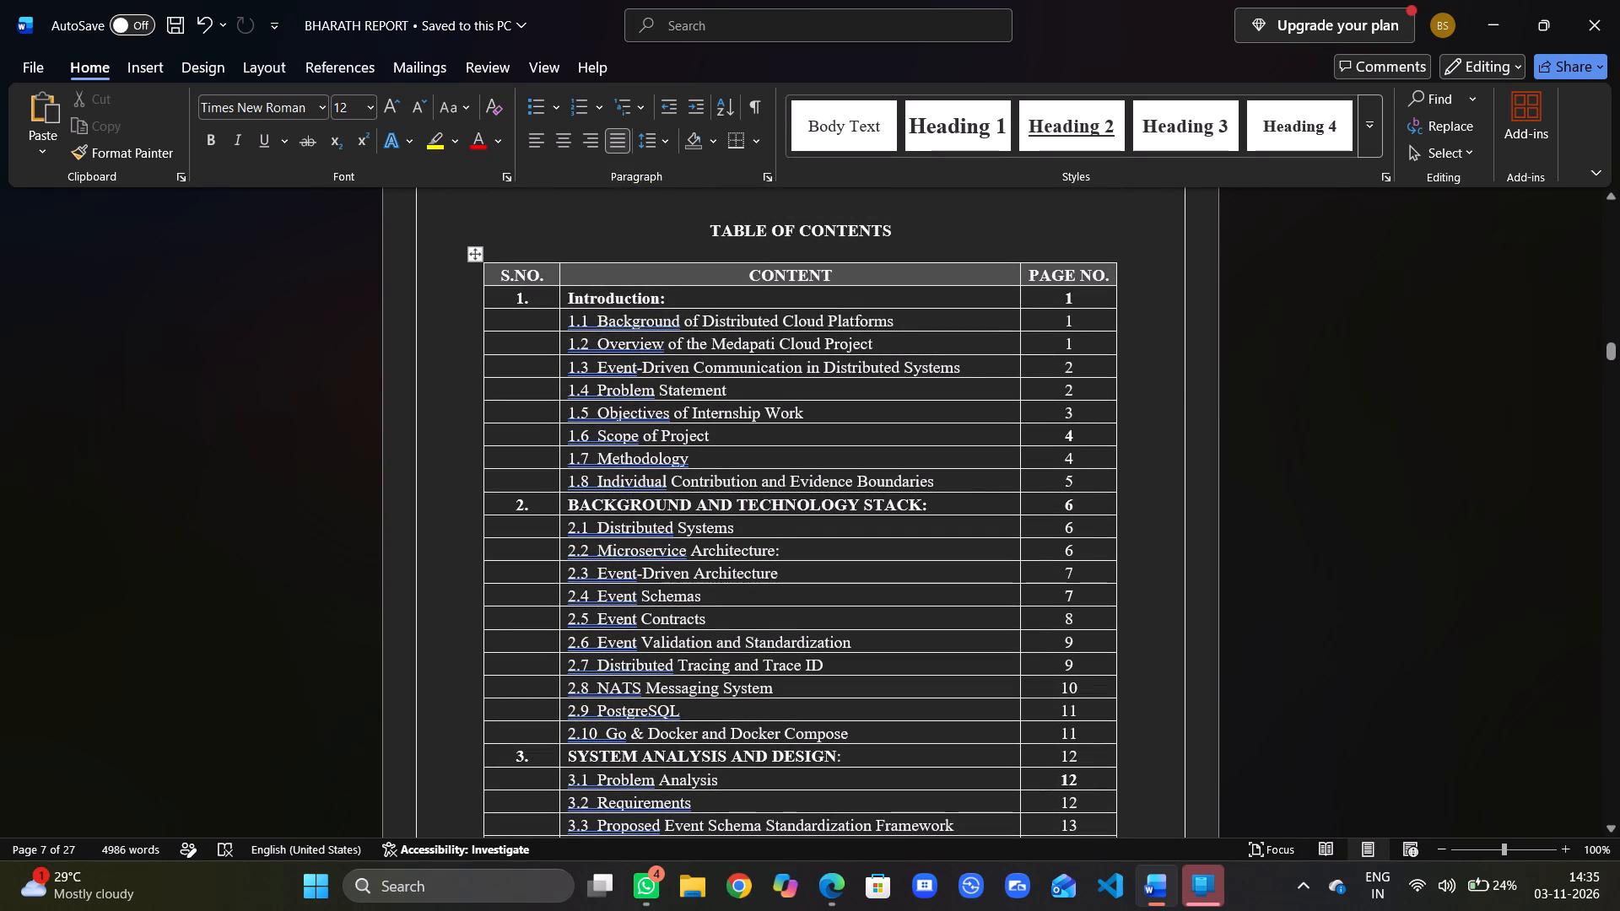
scroll(544, 322, up, 3)
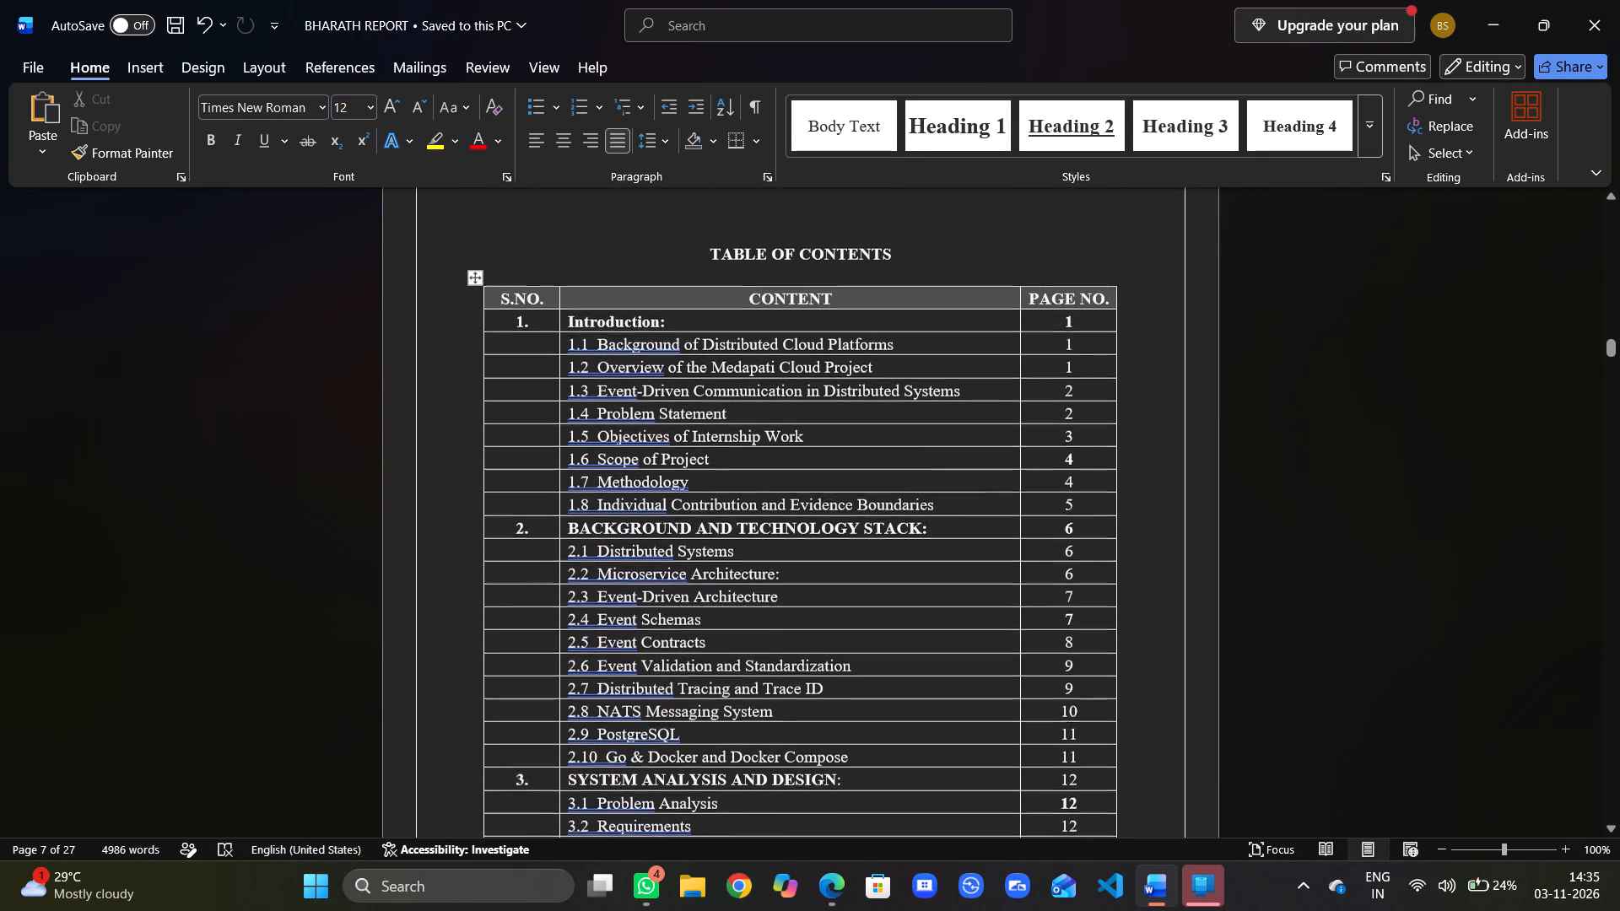
Look over the certificate signature block, virtual internship certificate and title page in the Word report.
scroll(544, 322, up, 13)
scroll(544, 322, down, 1)
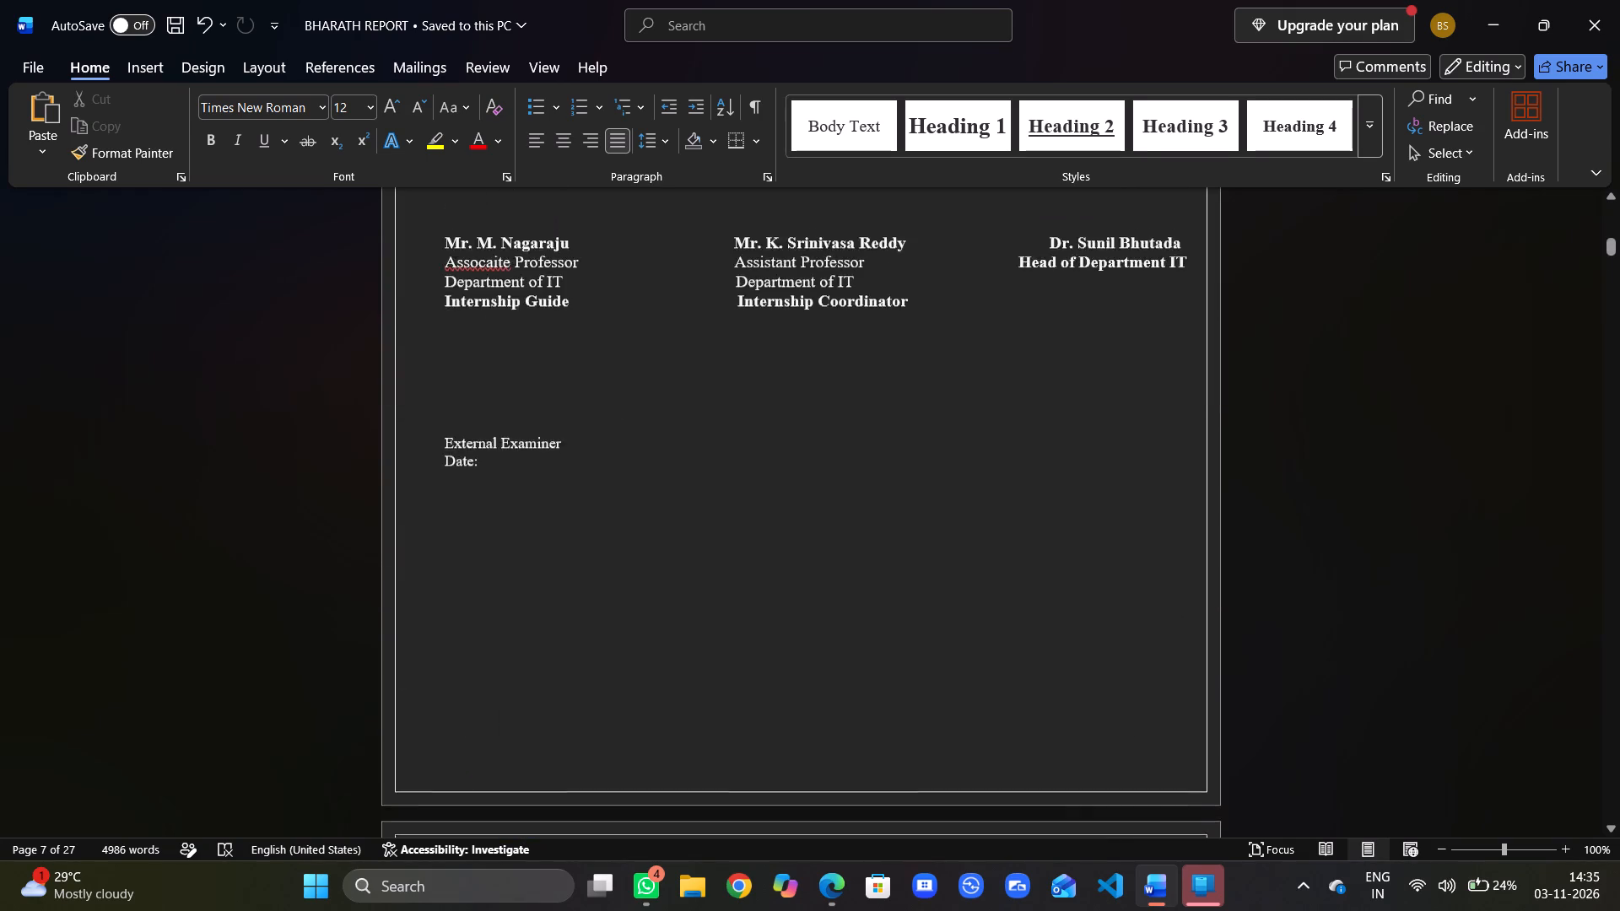
scroll(544, 322, down, 1)
scroll(544, 322, up, 2)
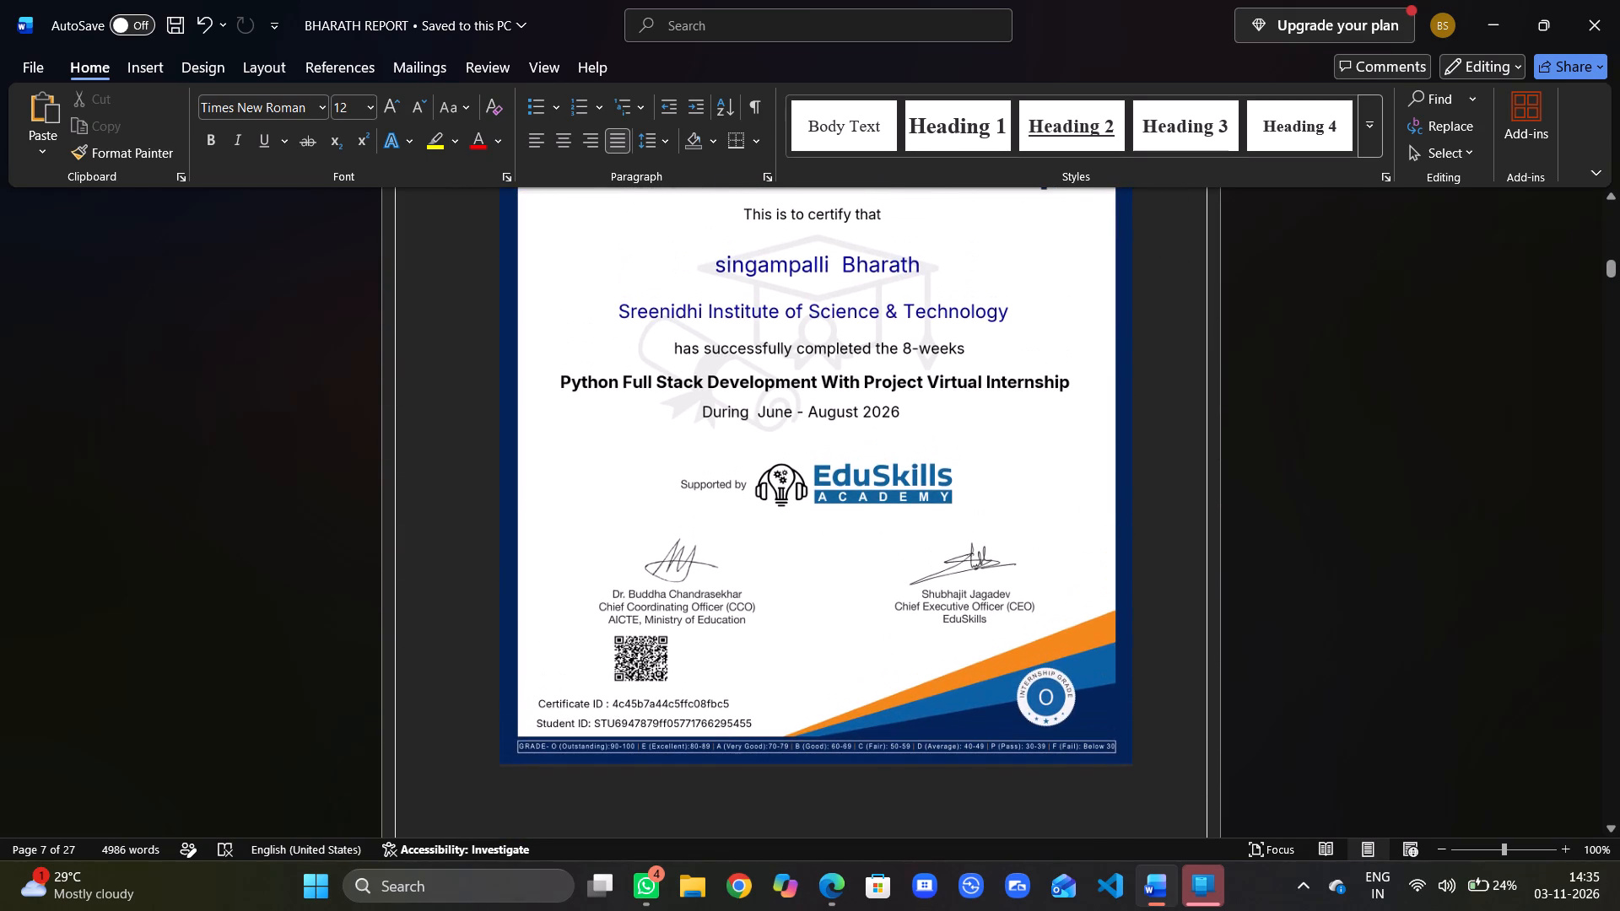
scroll(544, 322, up, 14)
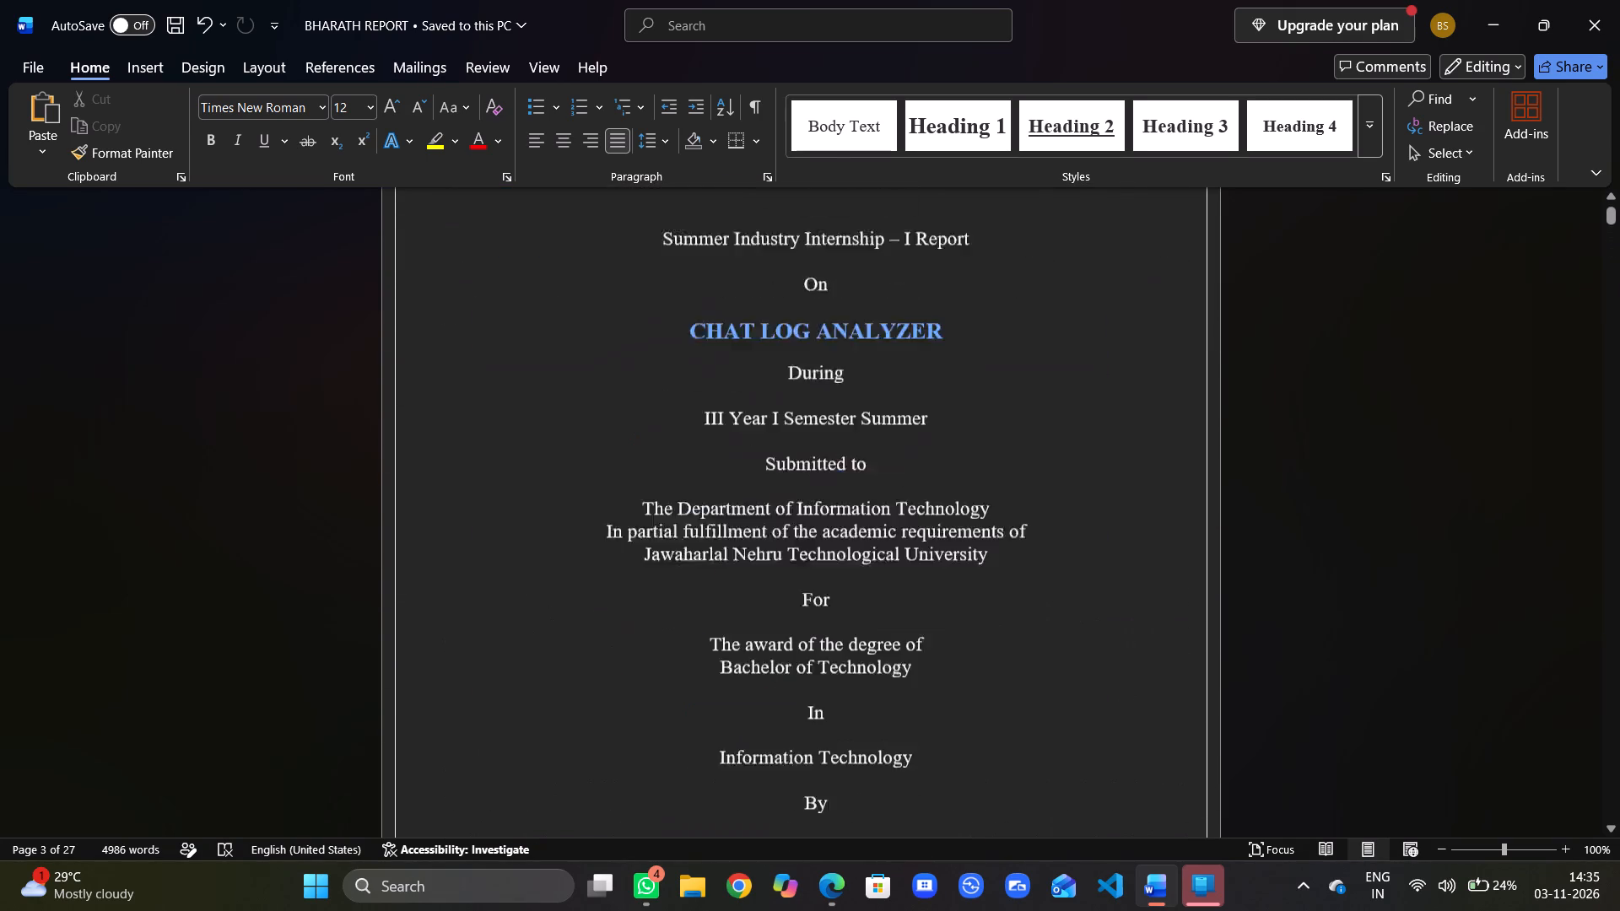
Look over the Word report from the title page through the certificates and Declaration to the start of the contents table.
scroll(544, 322, up, 1)
scroll(544, 322, down, 8)
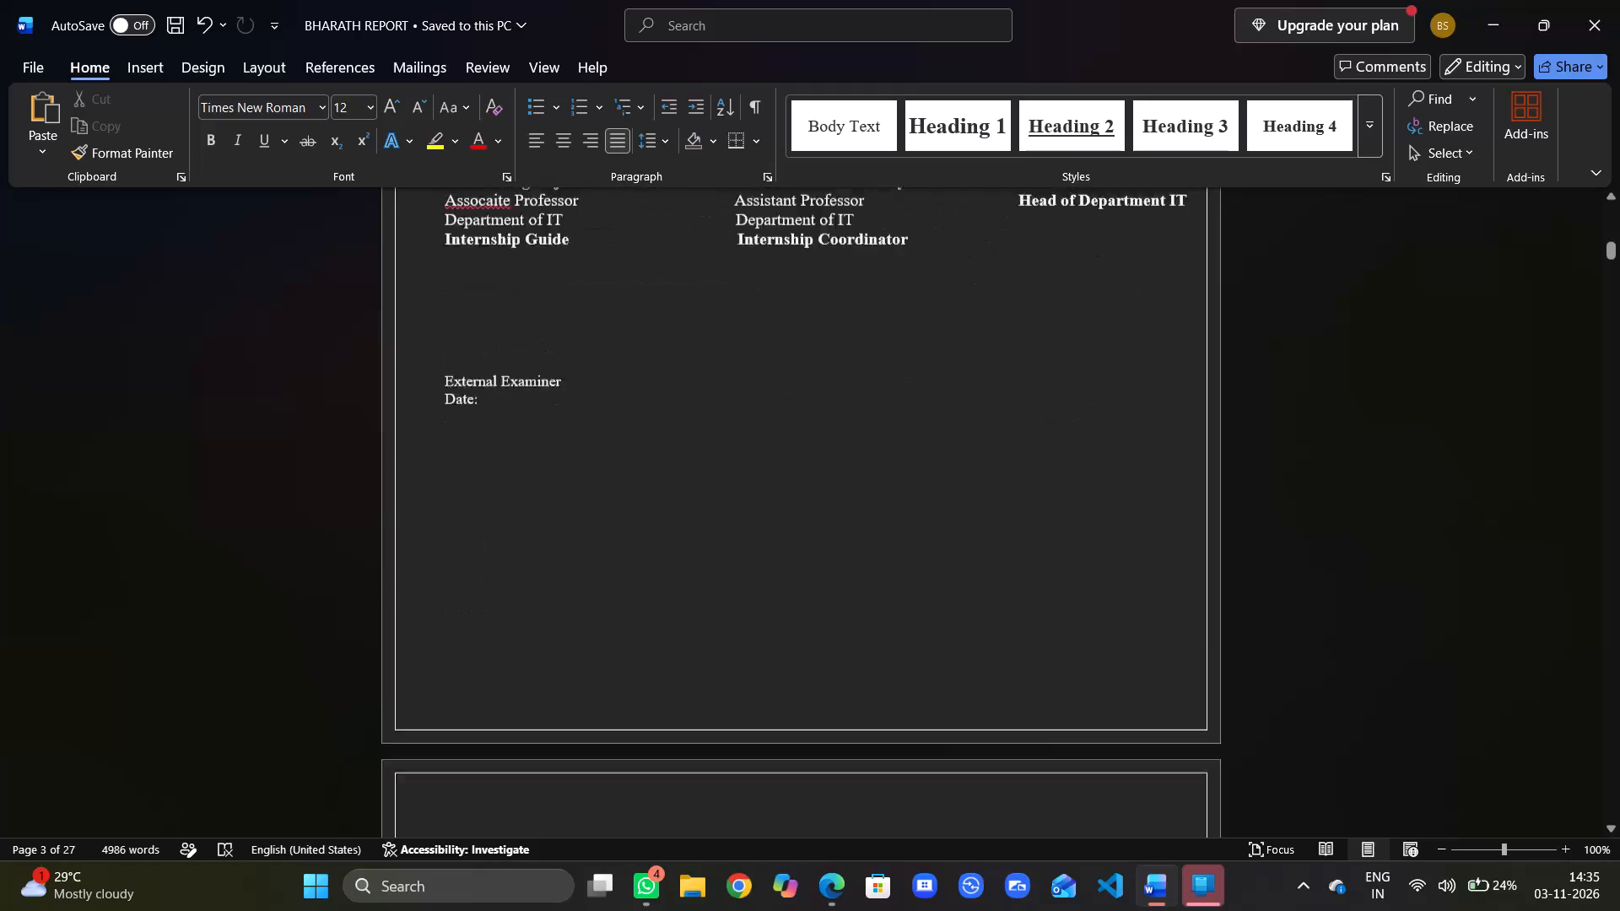
scroll(544, 322, down, 2)
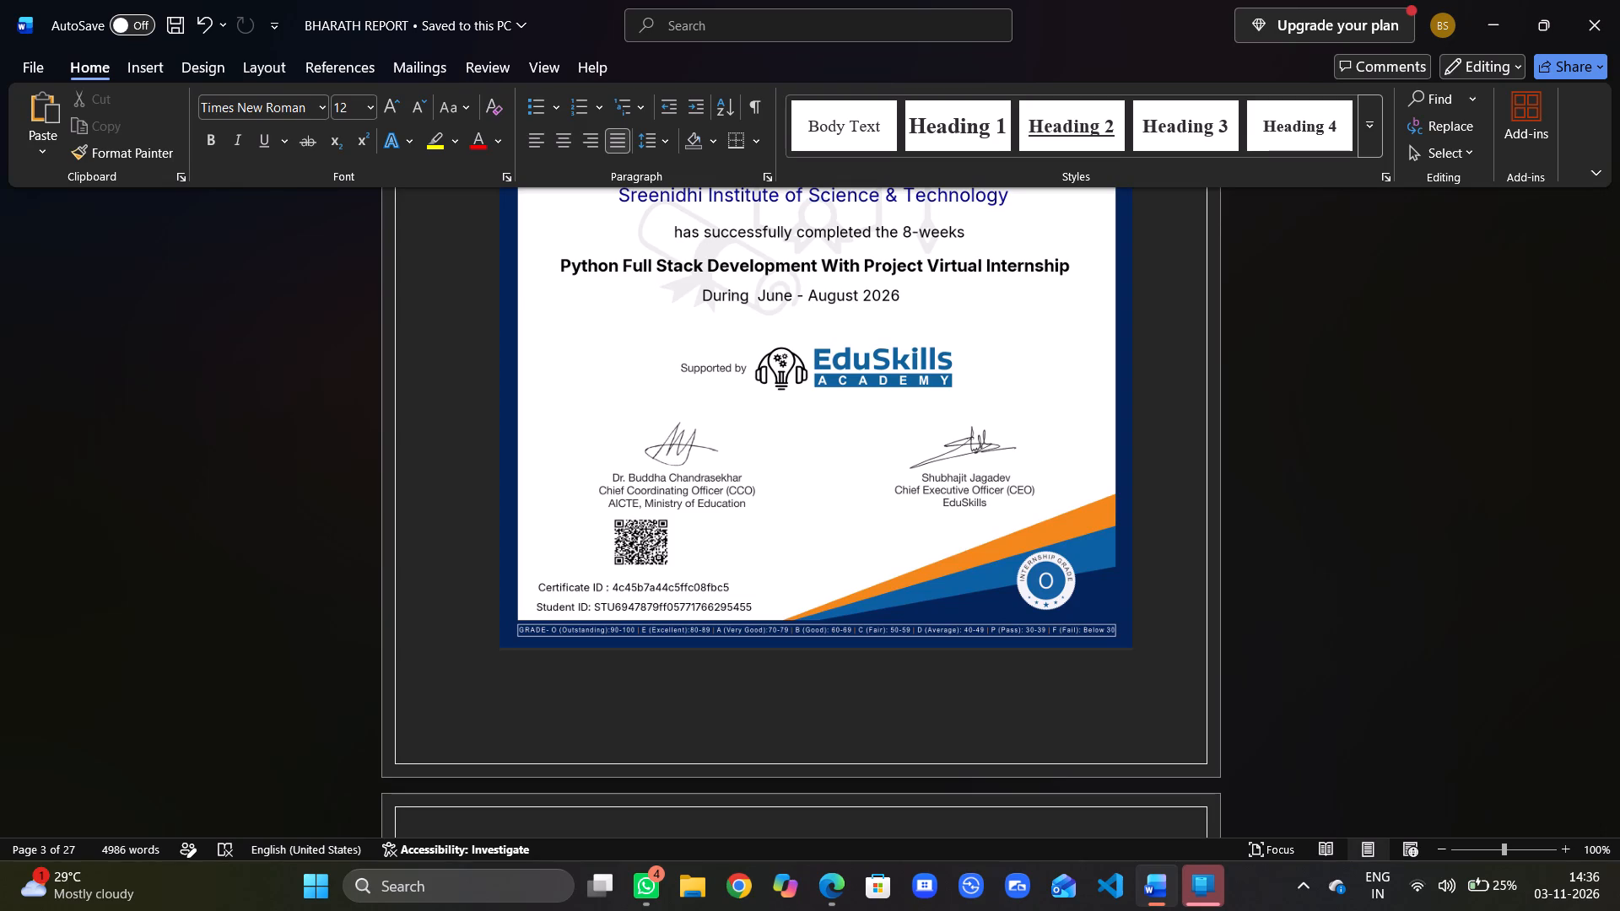
scroll(544, 322, down, 6)
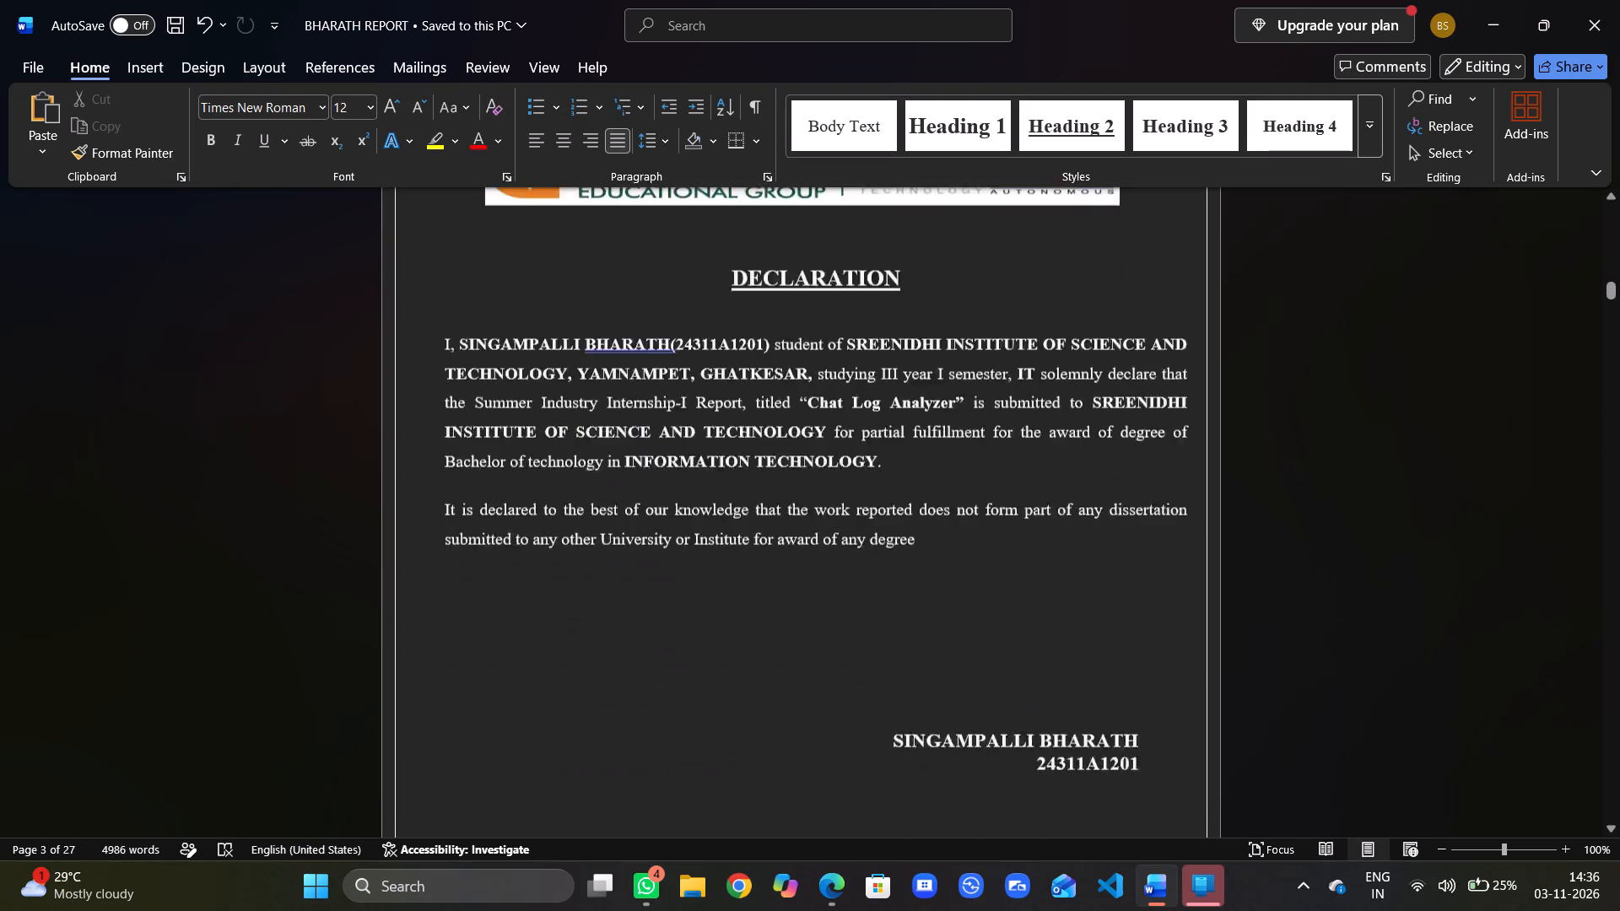
scroll(544, 322, down, 9)
right_click(544, 322)
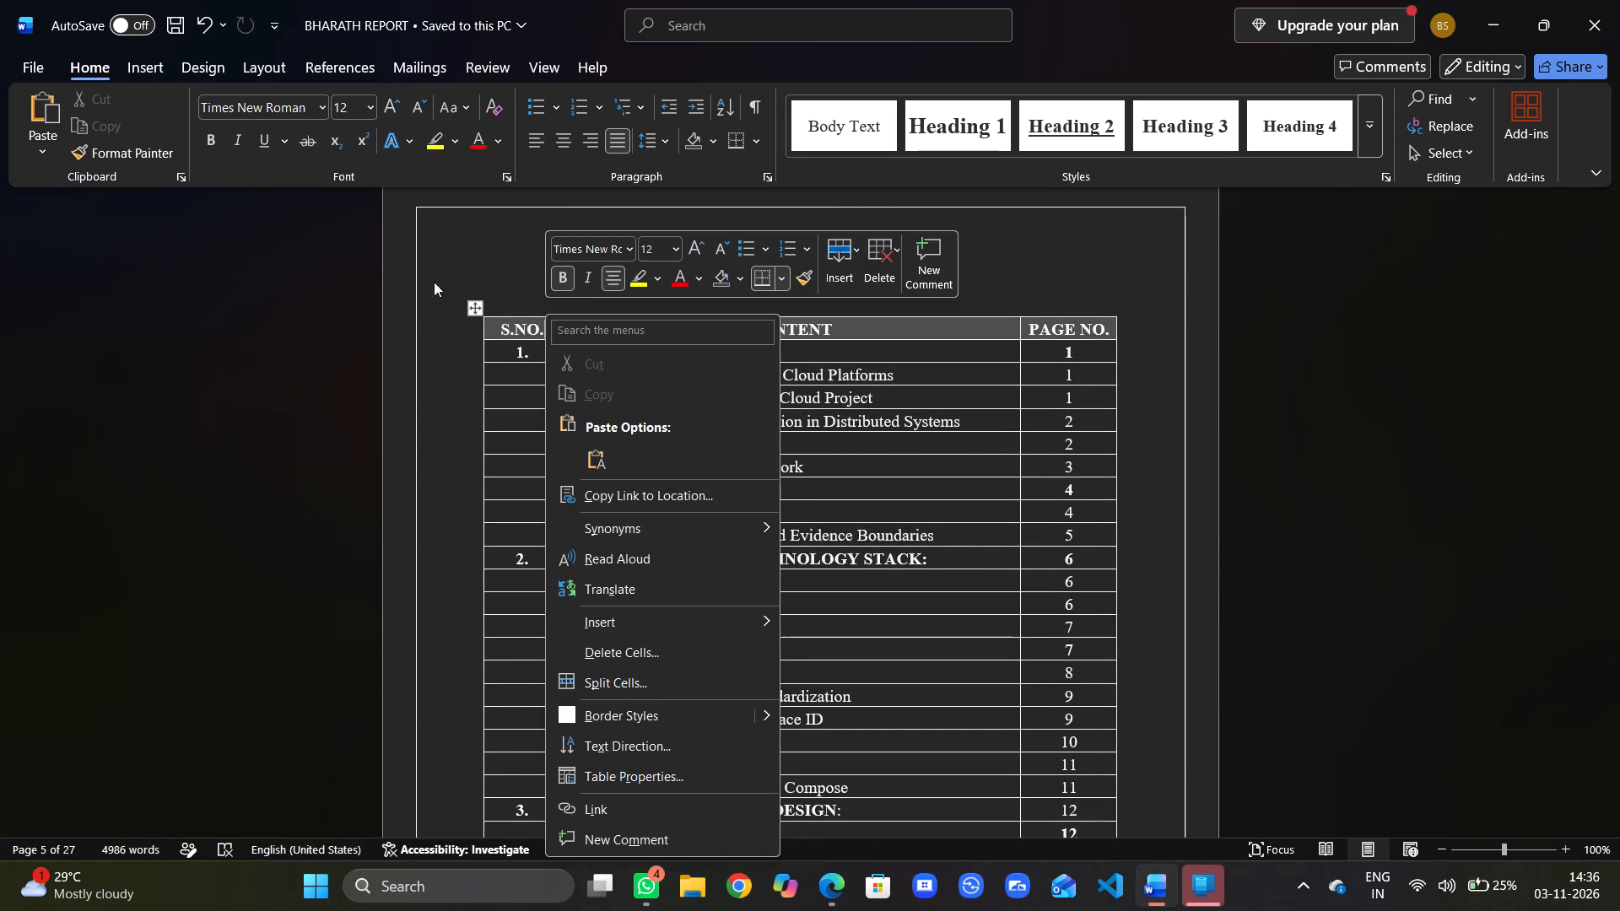
click(447, 242)
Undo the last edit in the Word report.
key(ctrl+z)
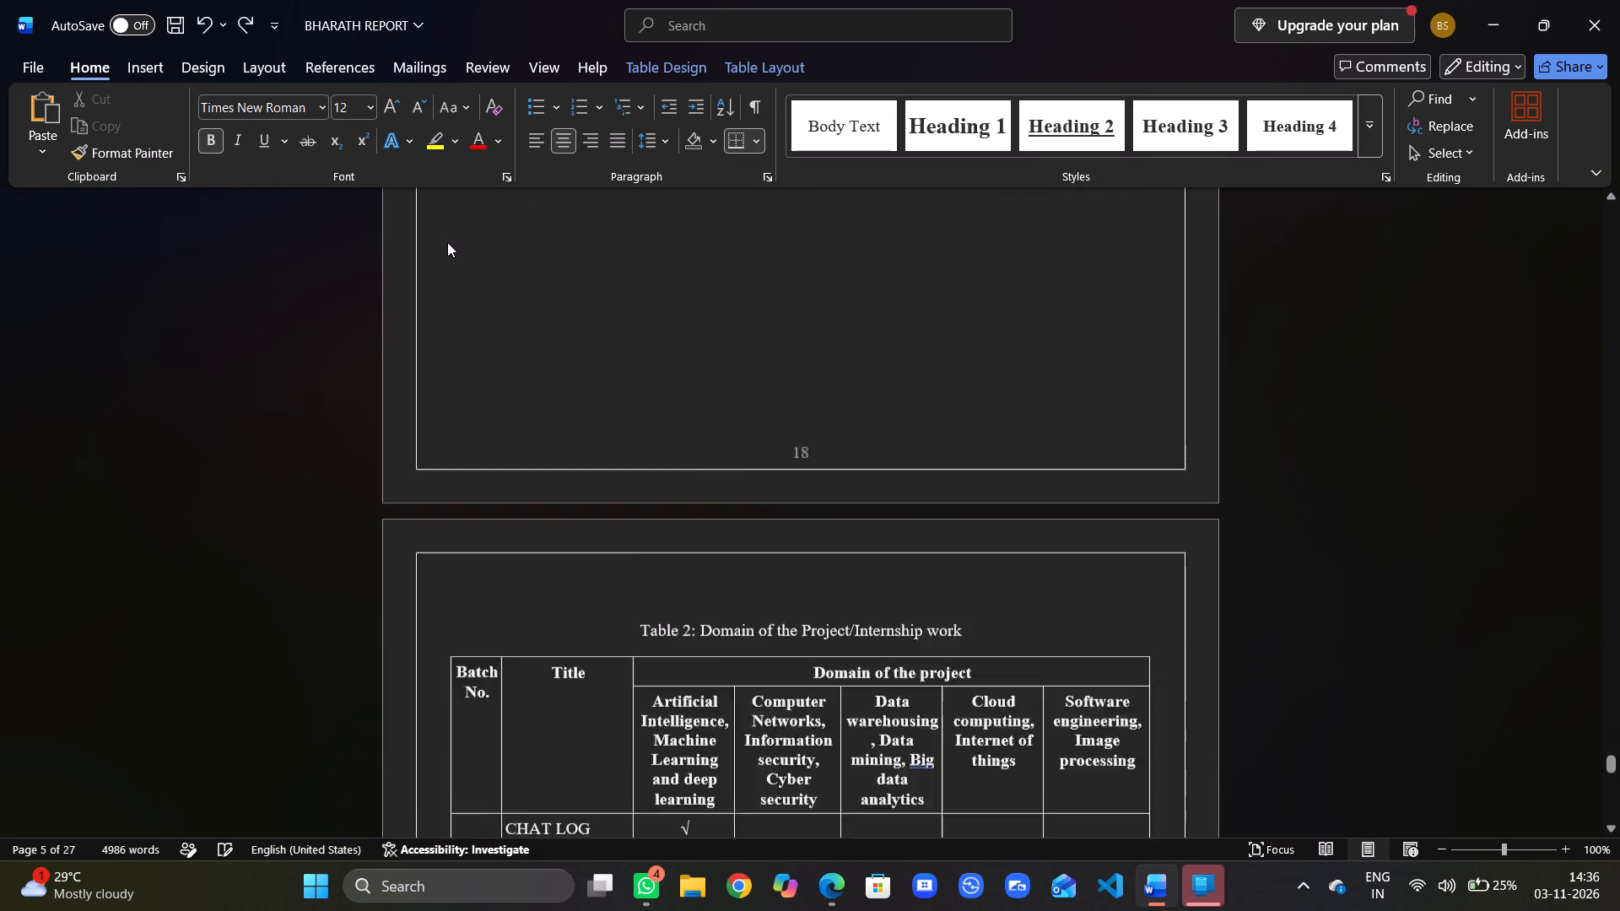
Look back through the Word report from the appendices and chapter pages to the contents table.
scroll(447, 242, up, 13)
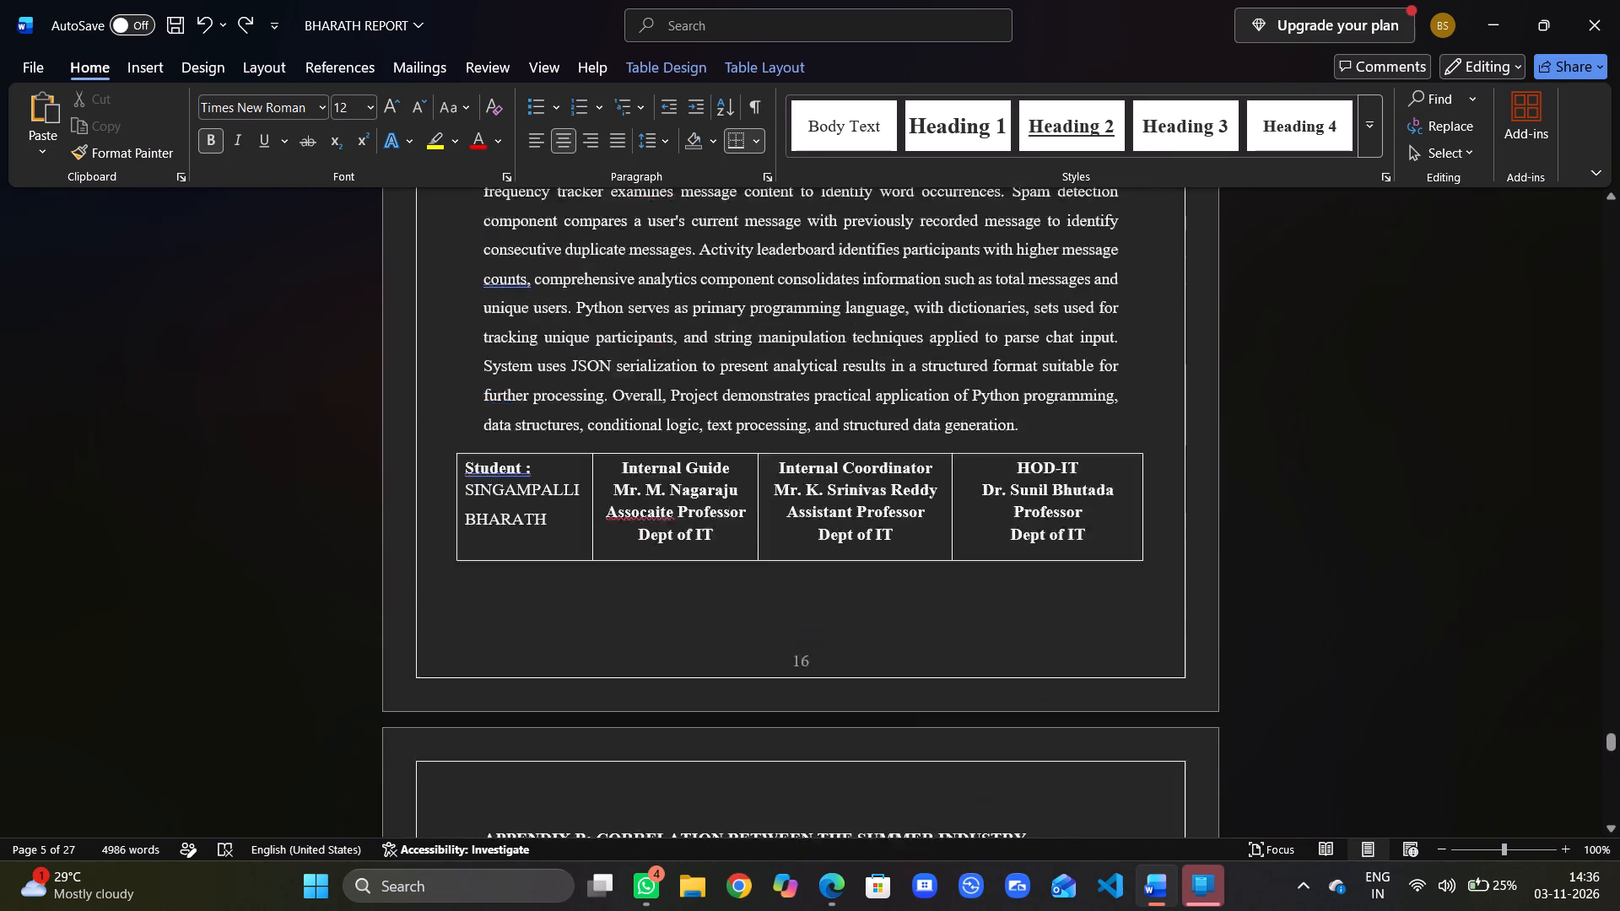
scroll(447, 242, up, 13)
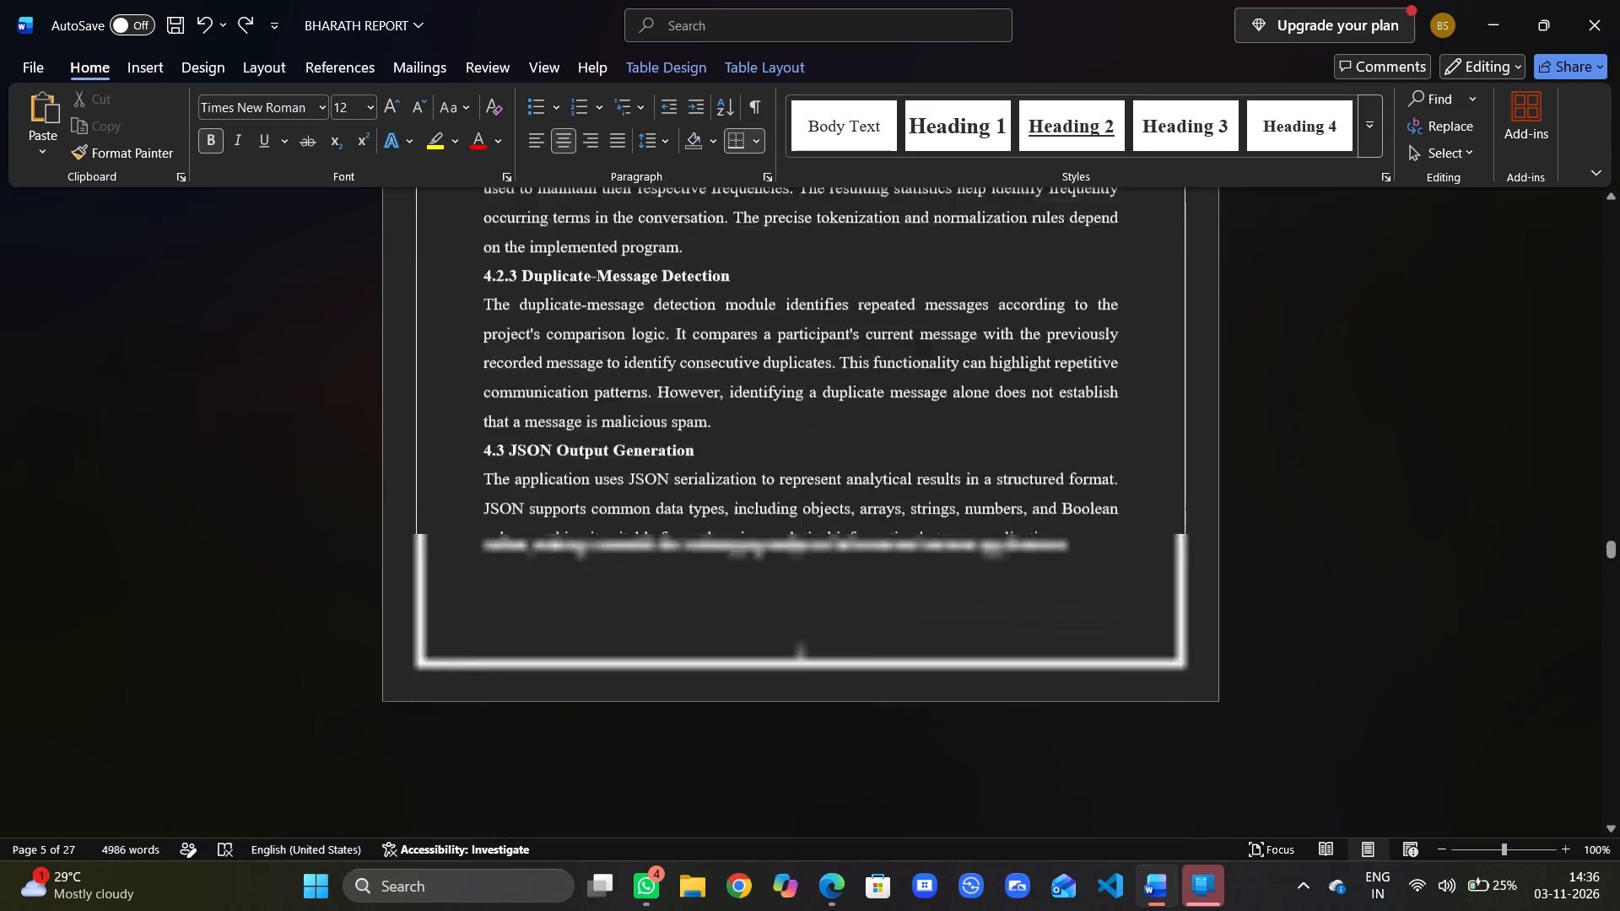
scroll(447, 242, up, 8)
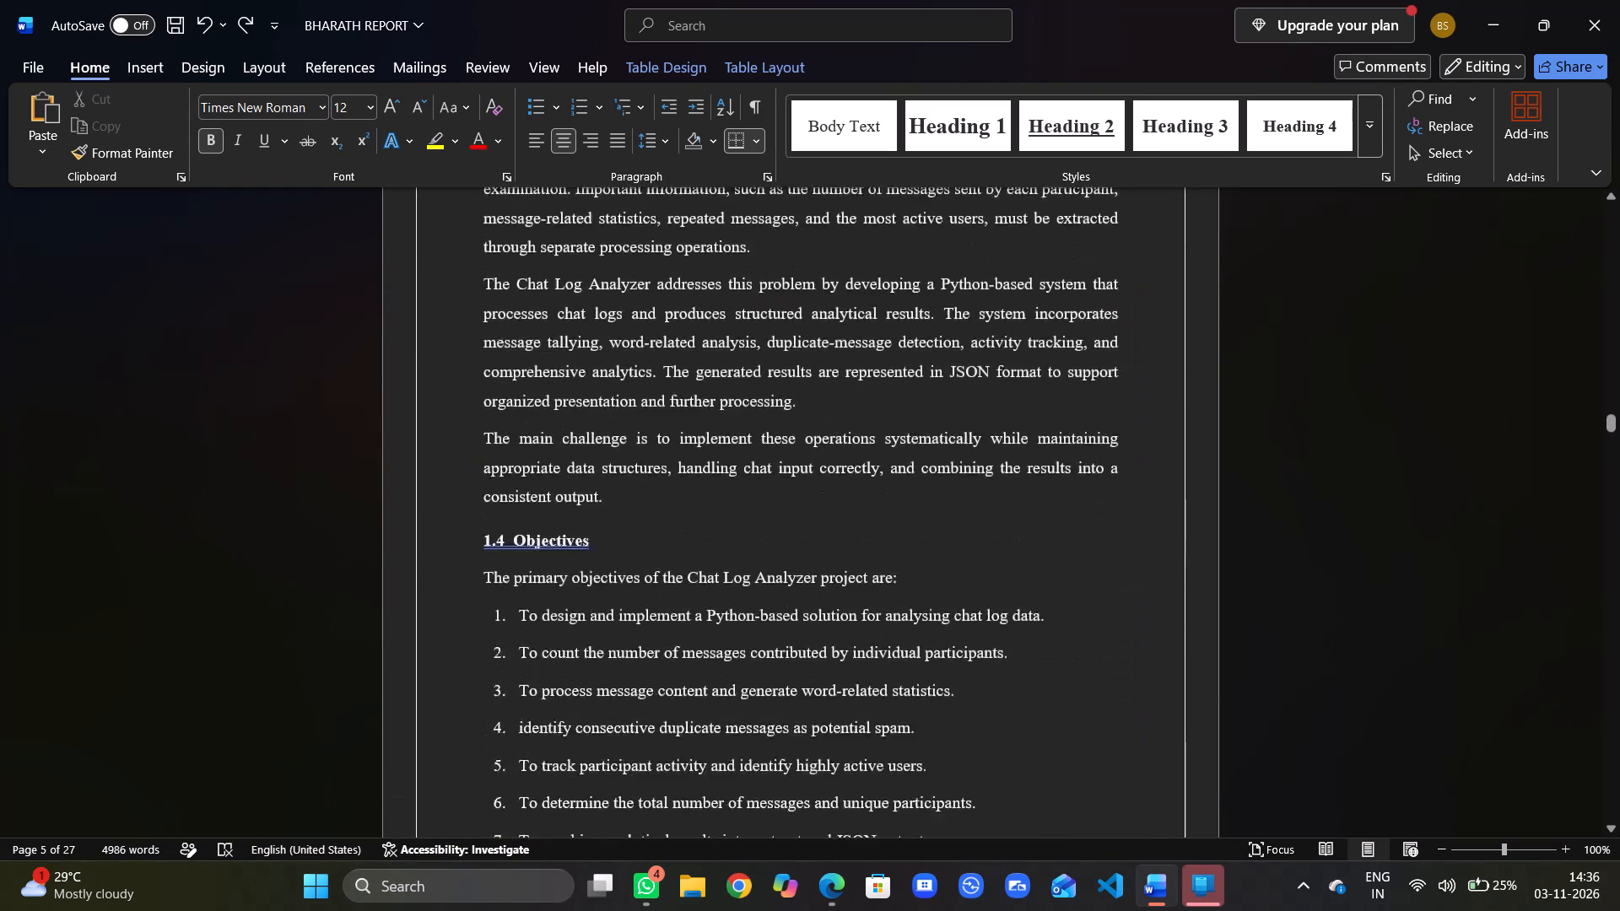
scroll(447, 242, up, 5)
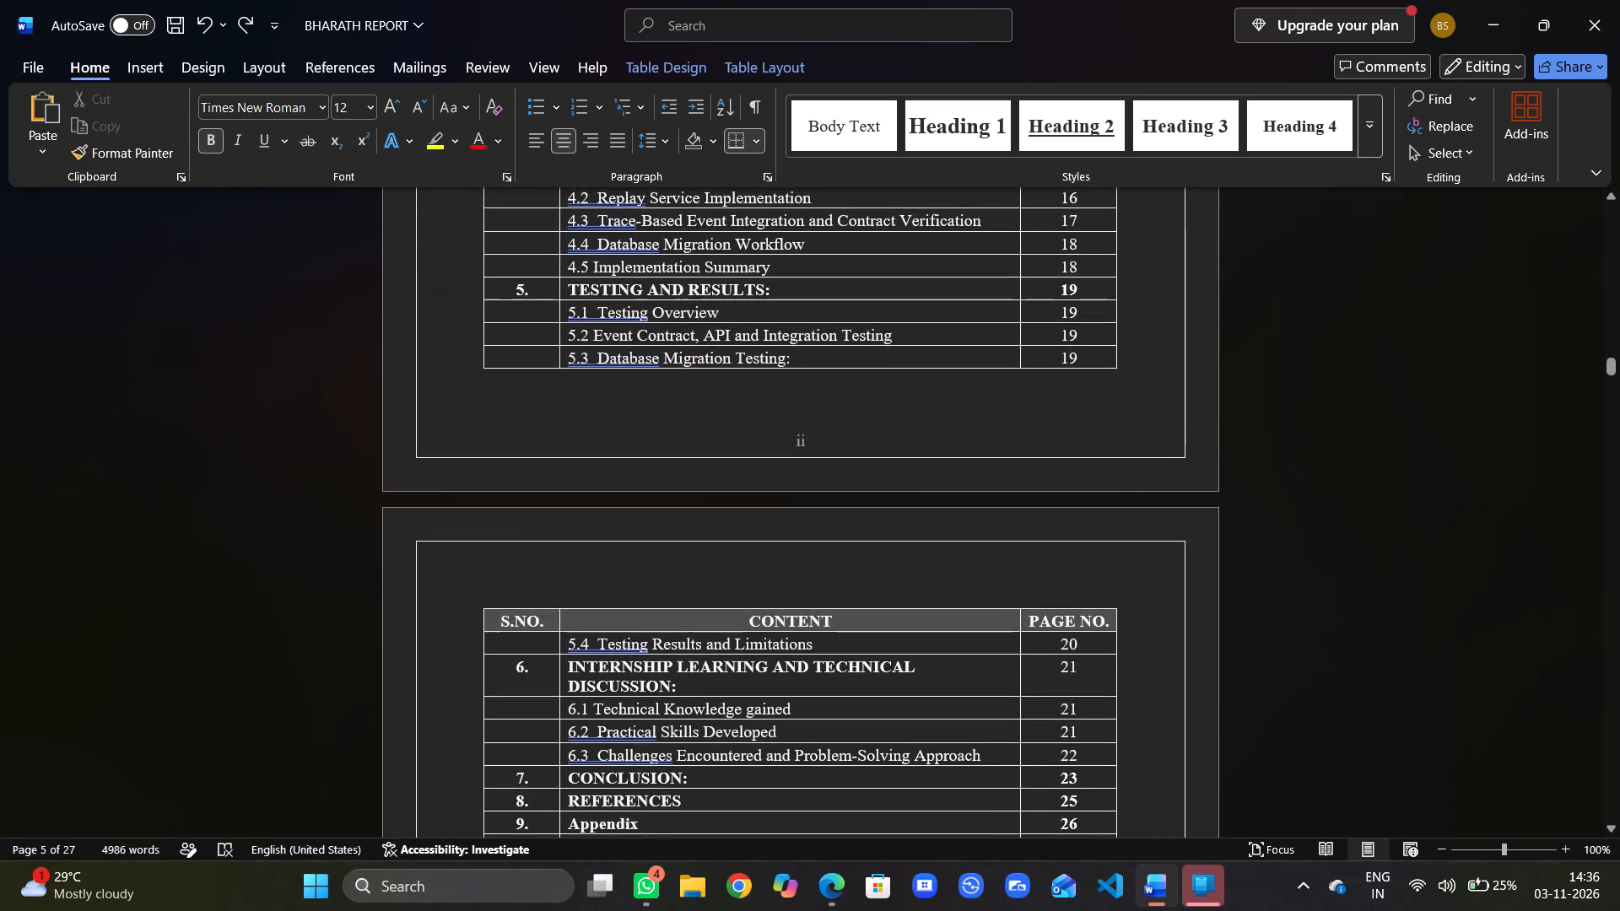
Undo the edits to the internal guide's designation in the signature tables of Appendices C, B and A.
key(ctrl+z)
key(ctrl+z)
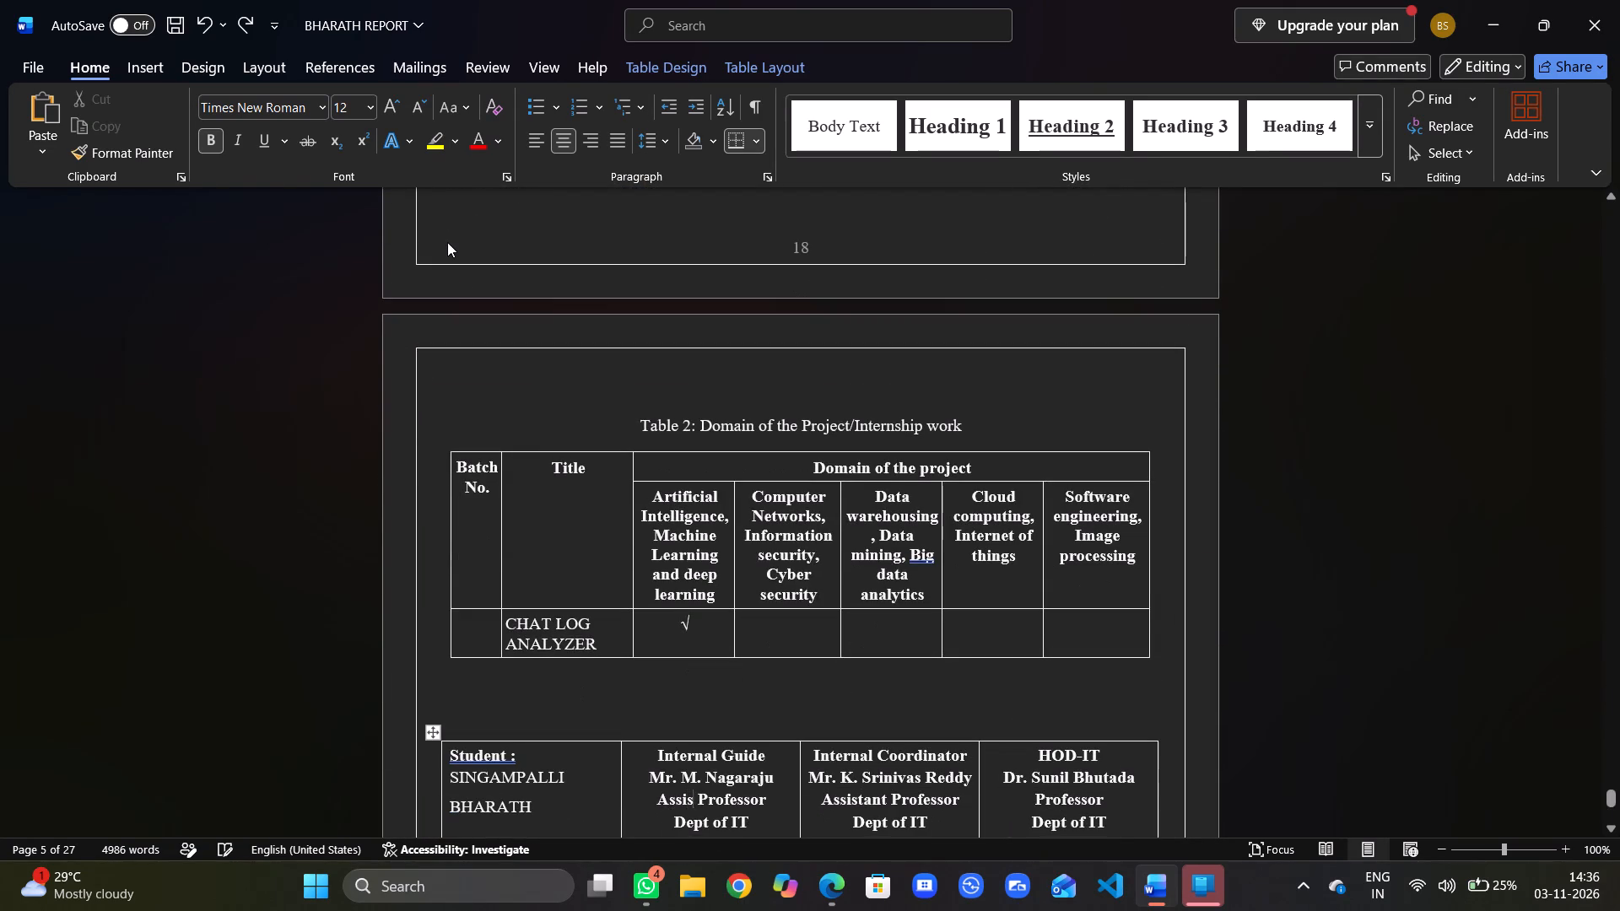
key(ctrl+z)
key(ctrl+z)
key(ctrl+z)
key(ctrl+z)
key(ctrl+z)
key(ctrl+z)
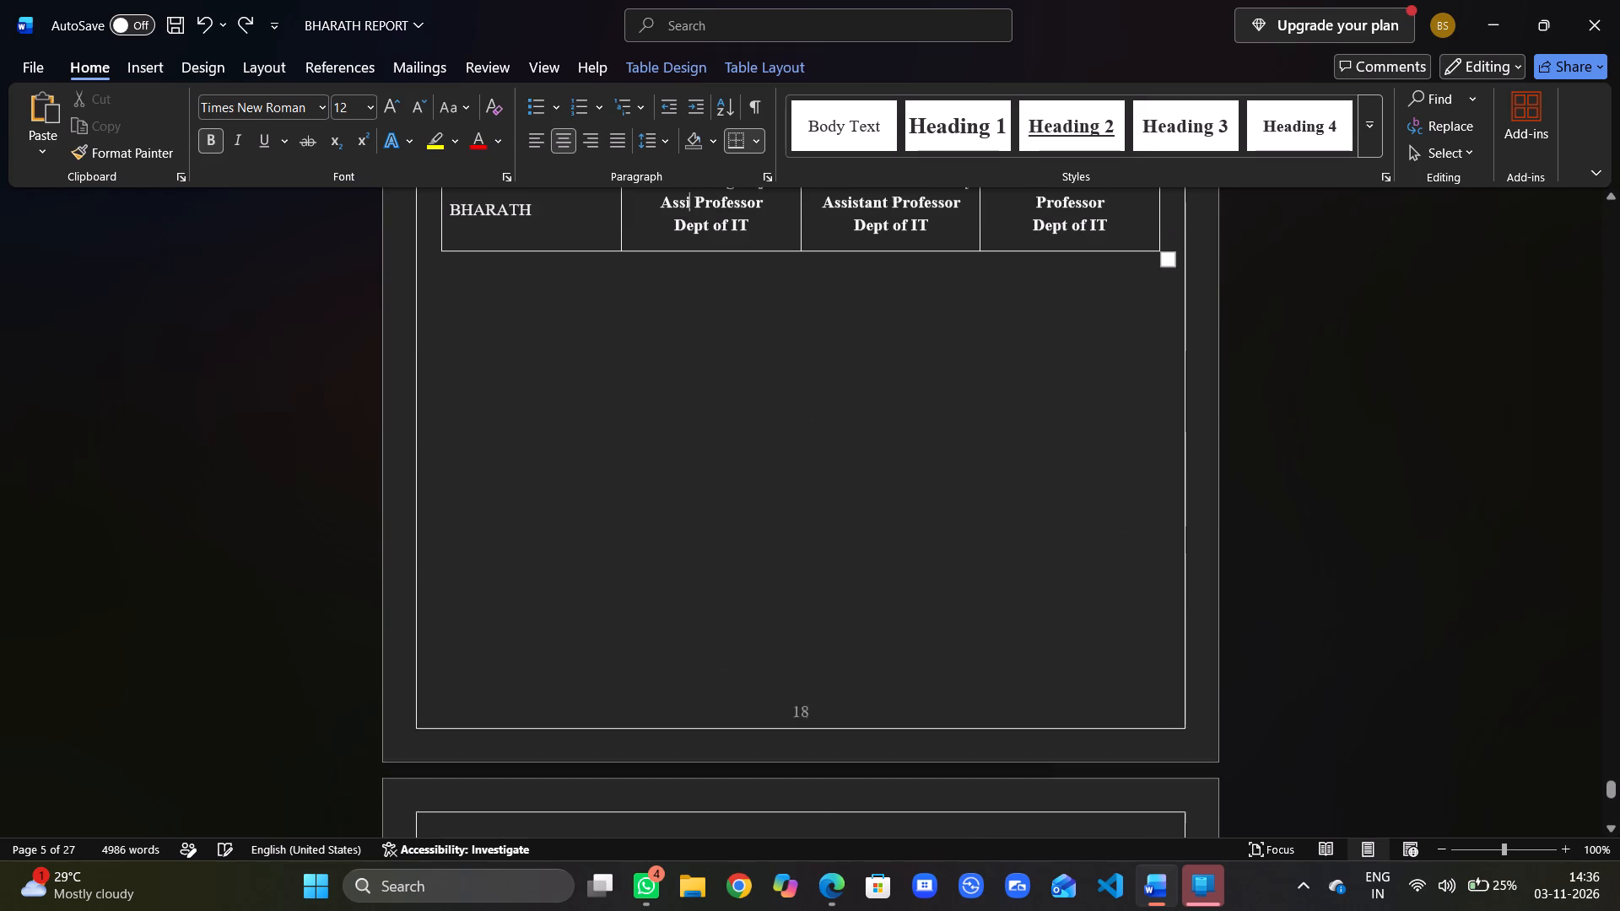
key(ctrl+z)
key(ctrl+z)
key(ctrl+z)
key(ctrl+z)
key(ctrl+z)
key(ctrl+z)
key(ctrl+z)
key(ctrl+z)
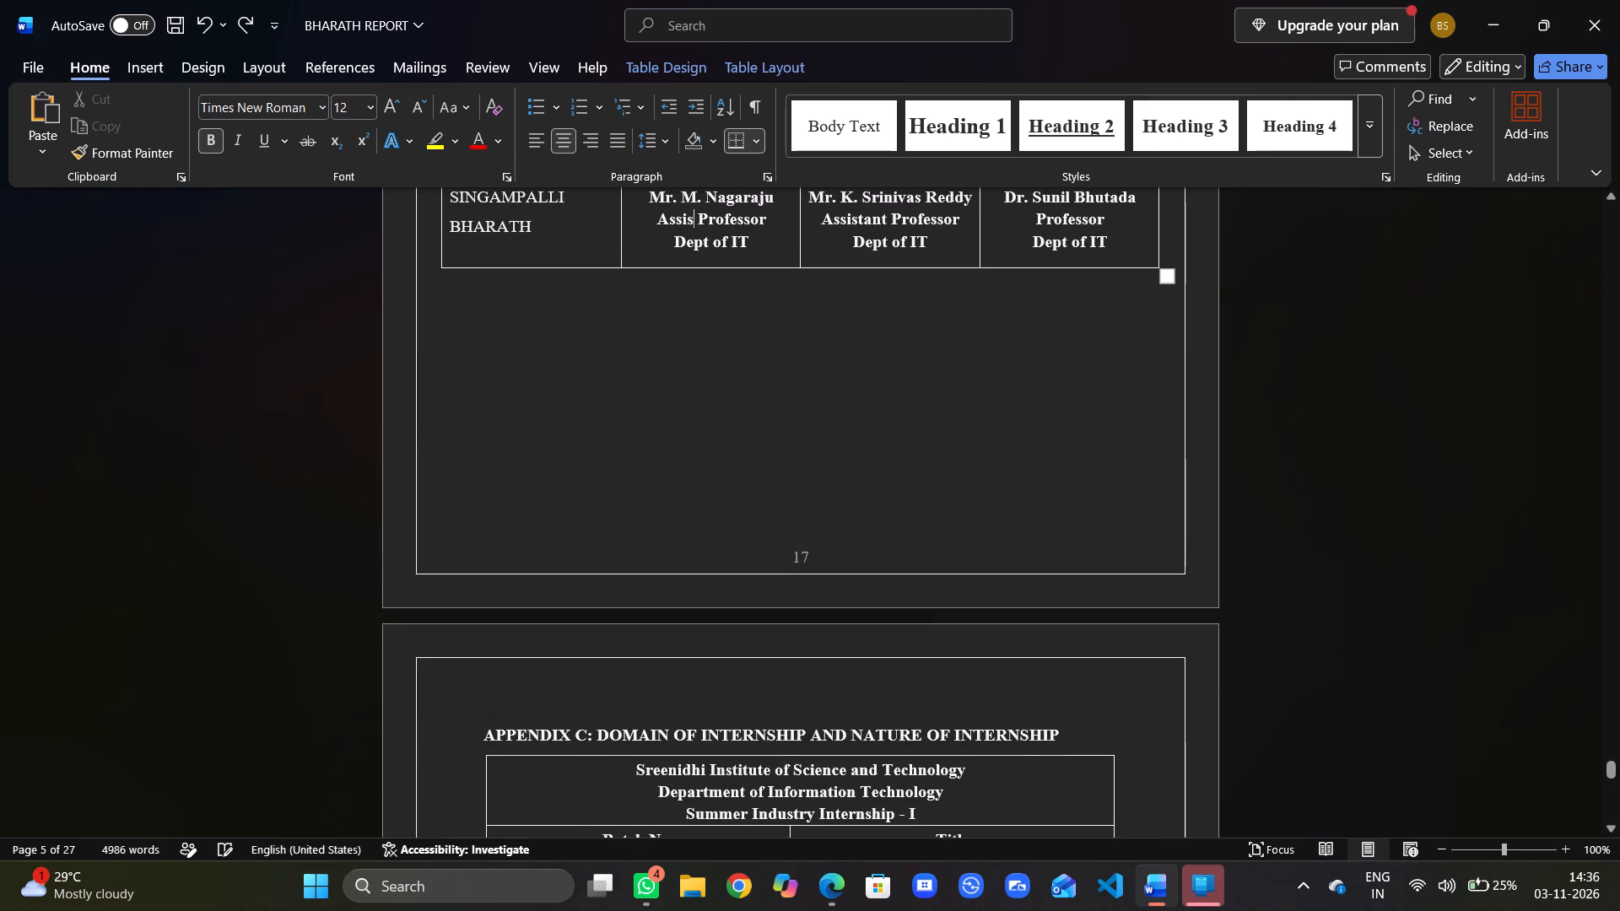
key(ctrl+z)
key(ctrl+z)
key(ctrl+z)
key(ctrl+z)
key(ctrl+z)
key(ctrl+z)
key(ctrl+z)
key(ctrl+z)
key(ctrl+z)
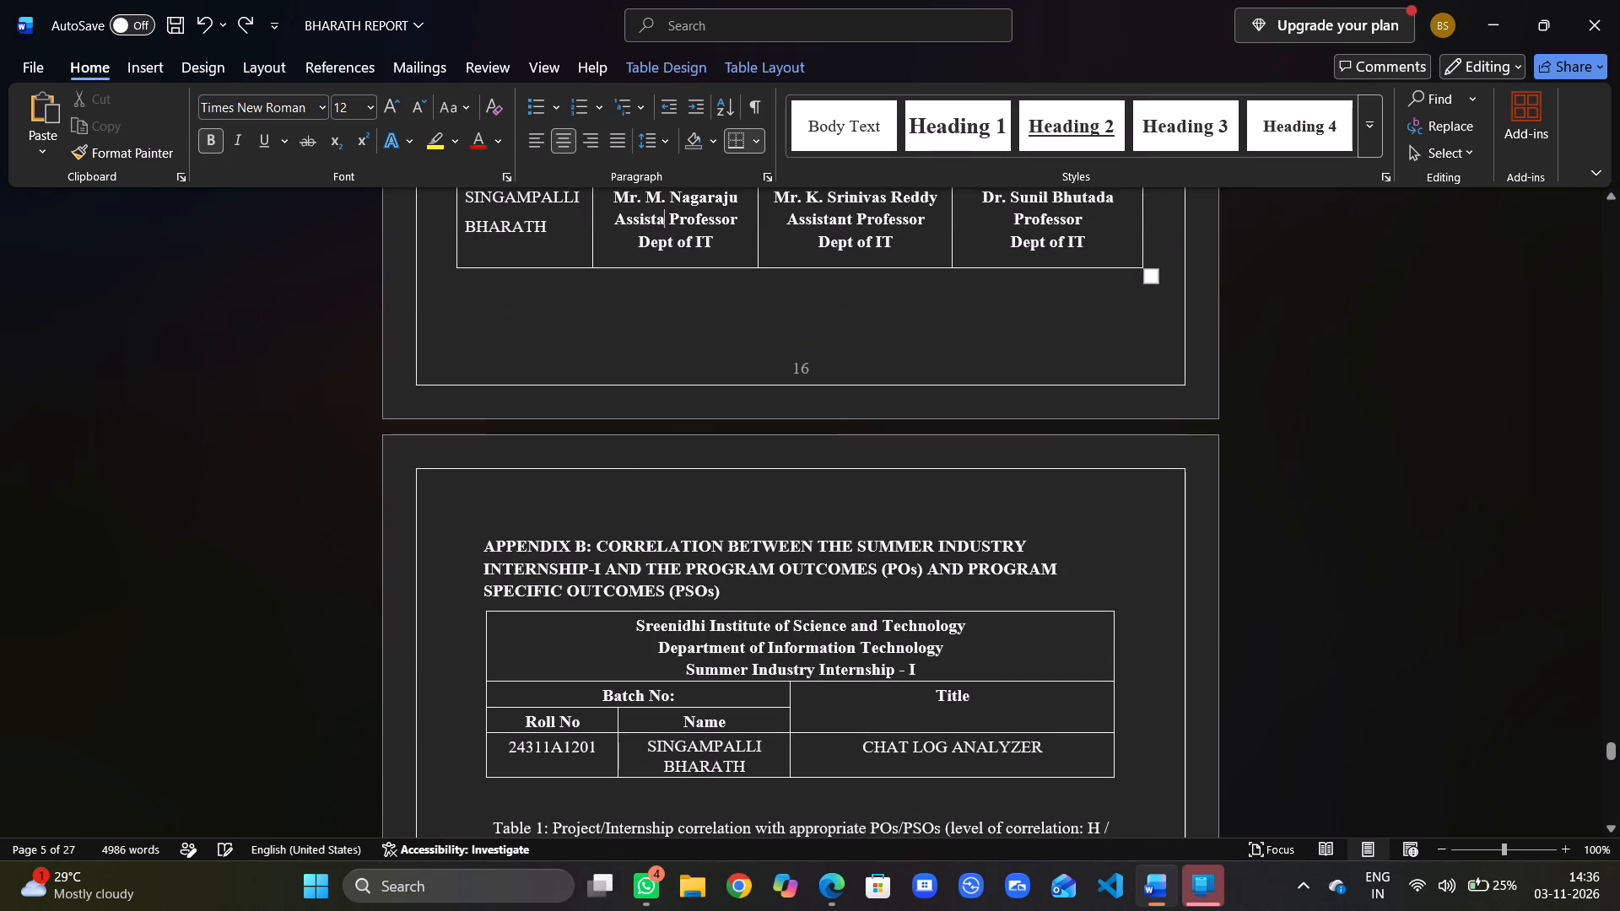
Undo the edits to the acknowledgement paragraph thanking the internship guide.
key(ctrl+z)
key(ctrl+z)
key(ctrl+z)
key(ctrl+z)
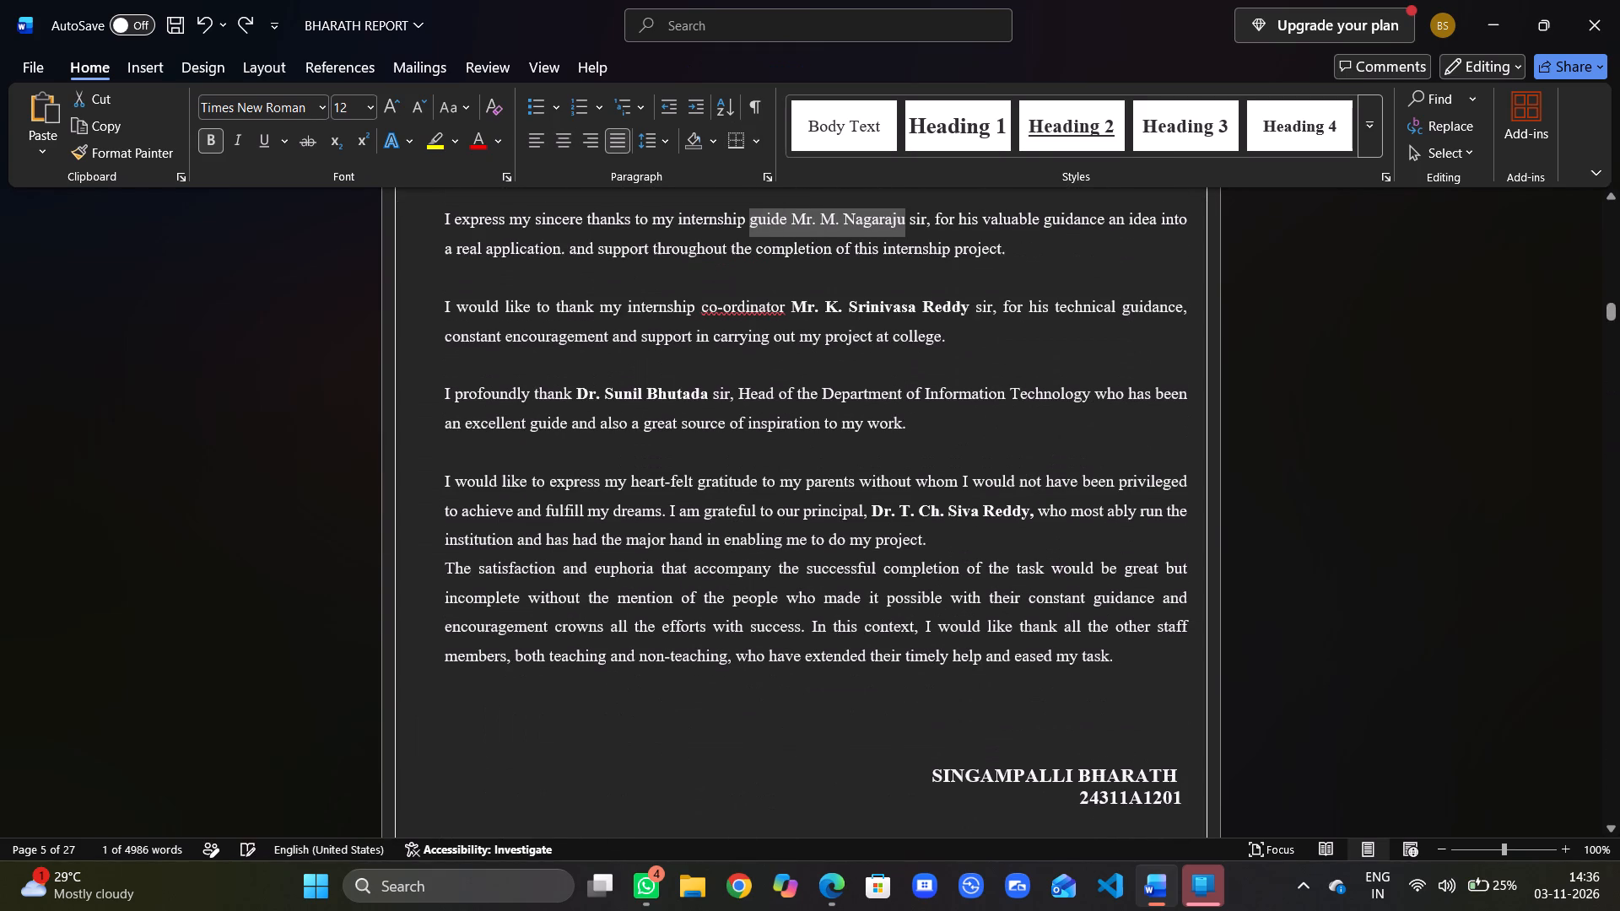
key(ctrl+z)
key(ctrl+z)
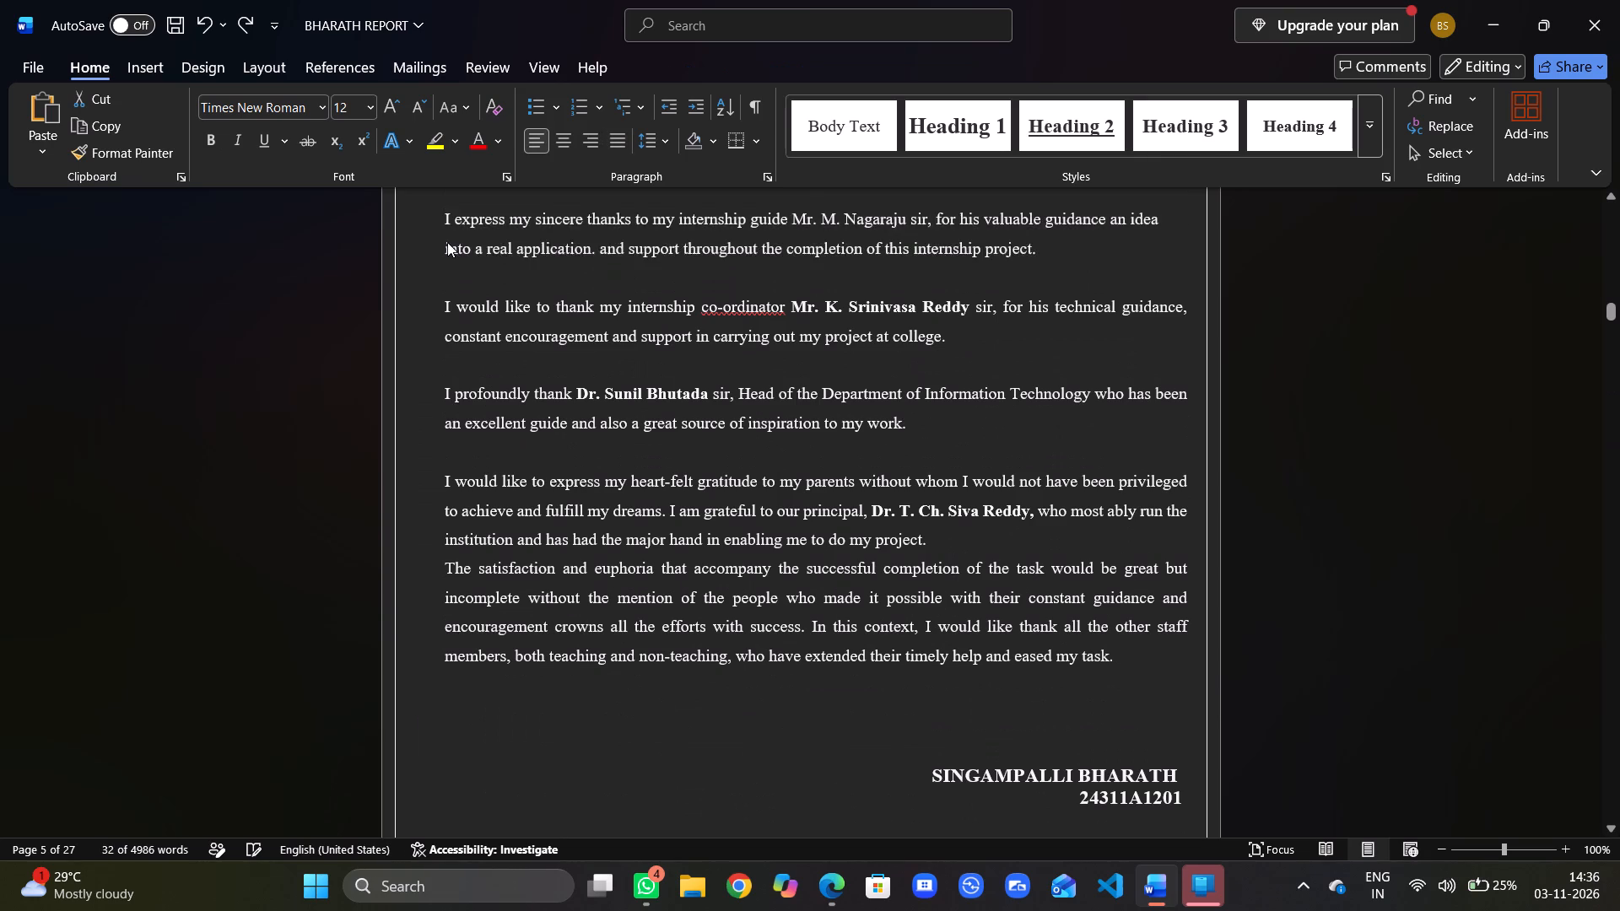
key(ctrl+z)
Check the certificate page, Abstract and the contents table's section titles and page numbers in the Word report.
scroll(447, 242, up, 5)
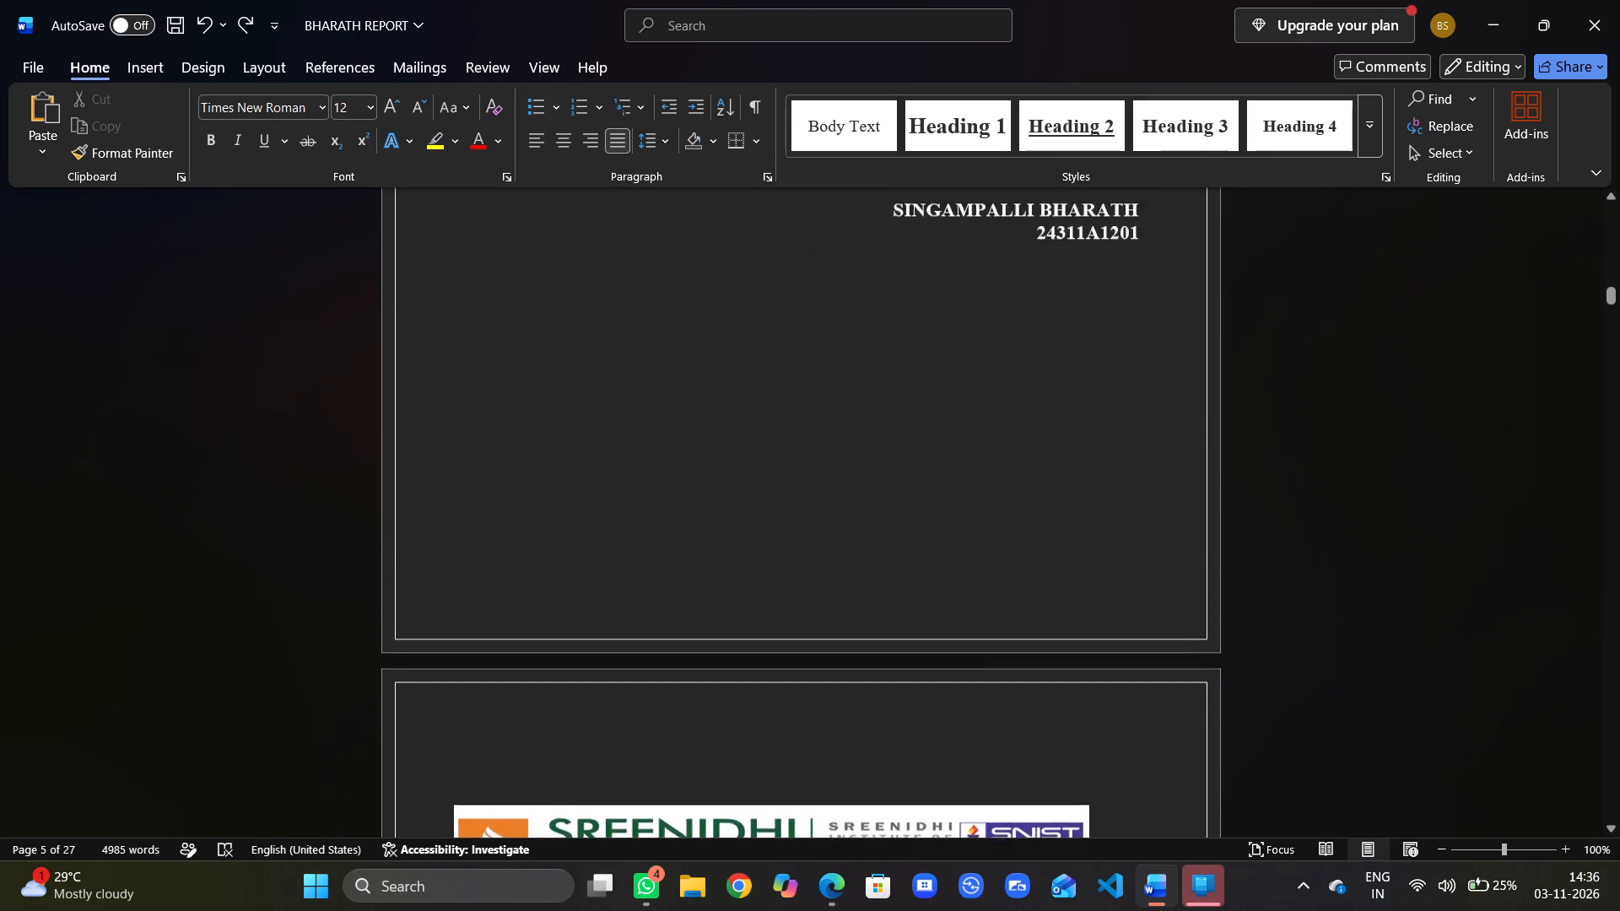
scroll(447, 242, up, 6)
scroll(447, 242, down, 2)
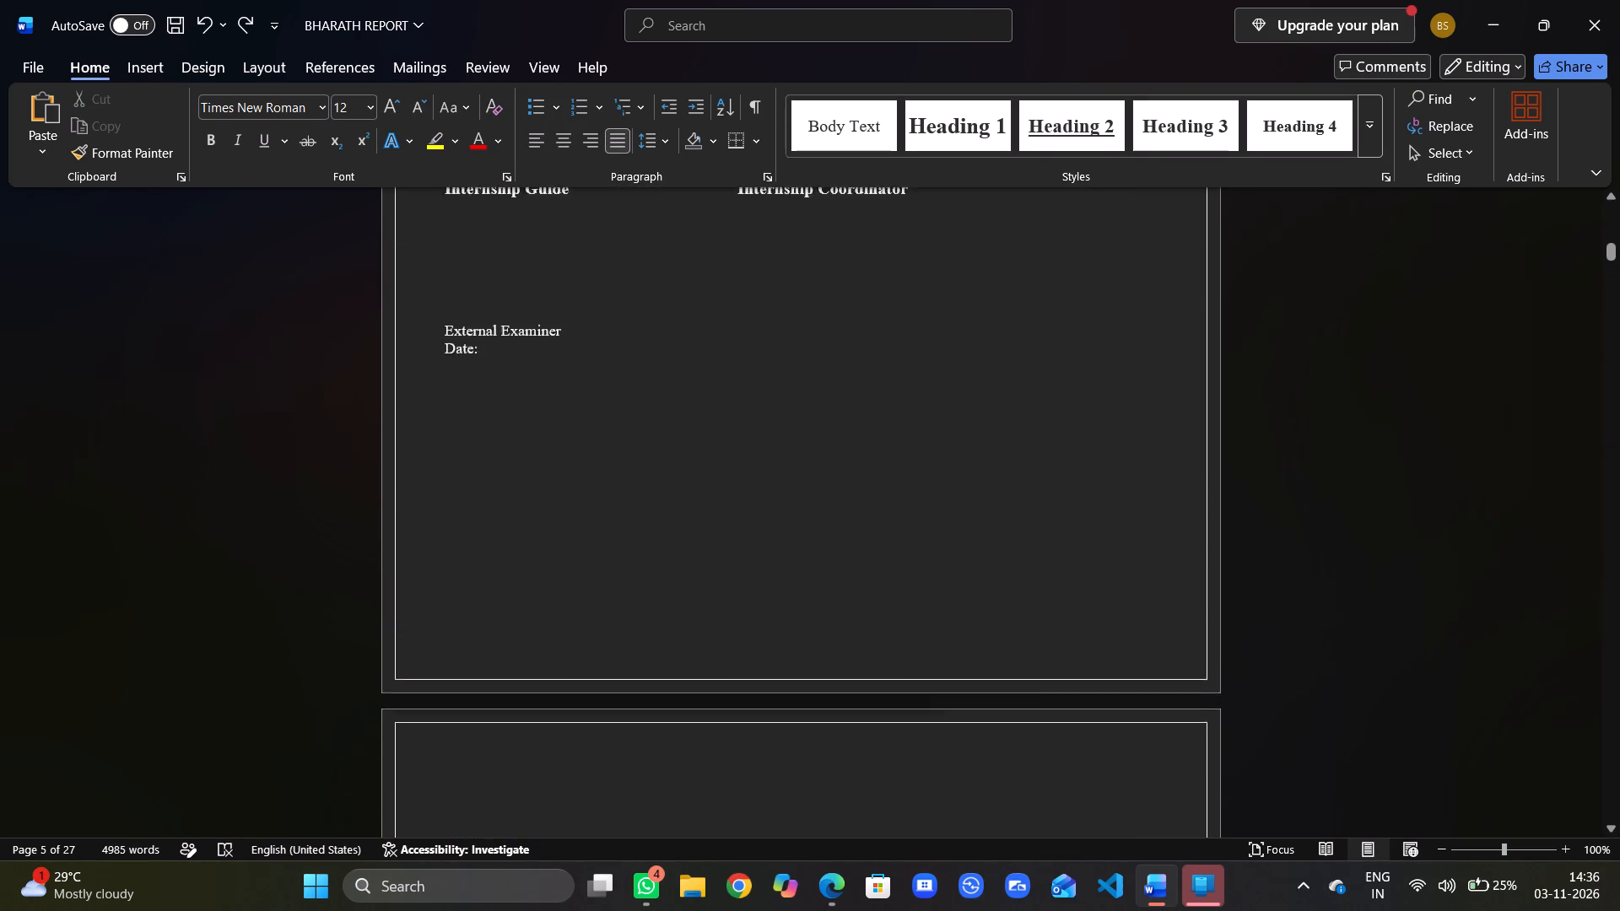
scroll(447, 242, down, 16)
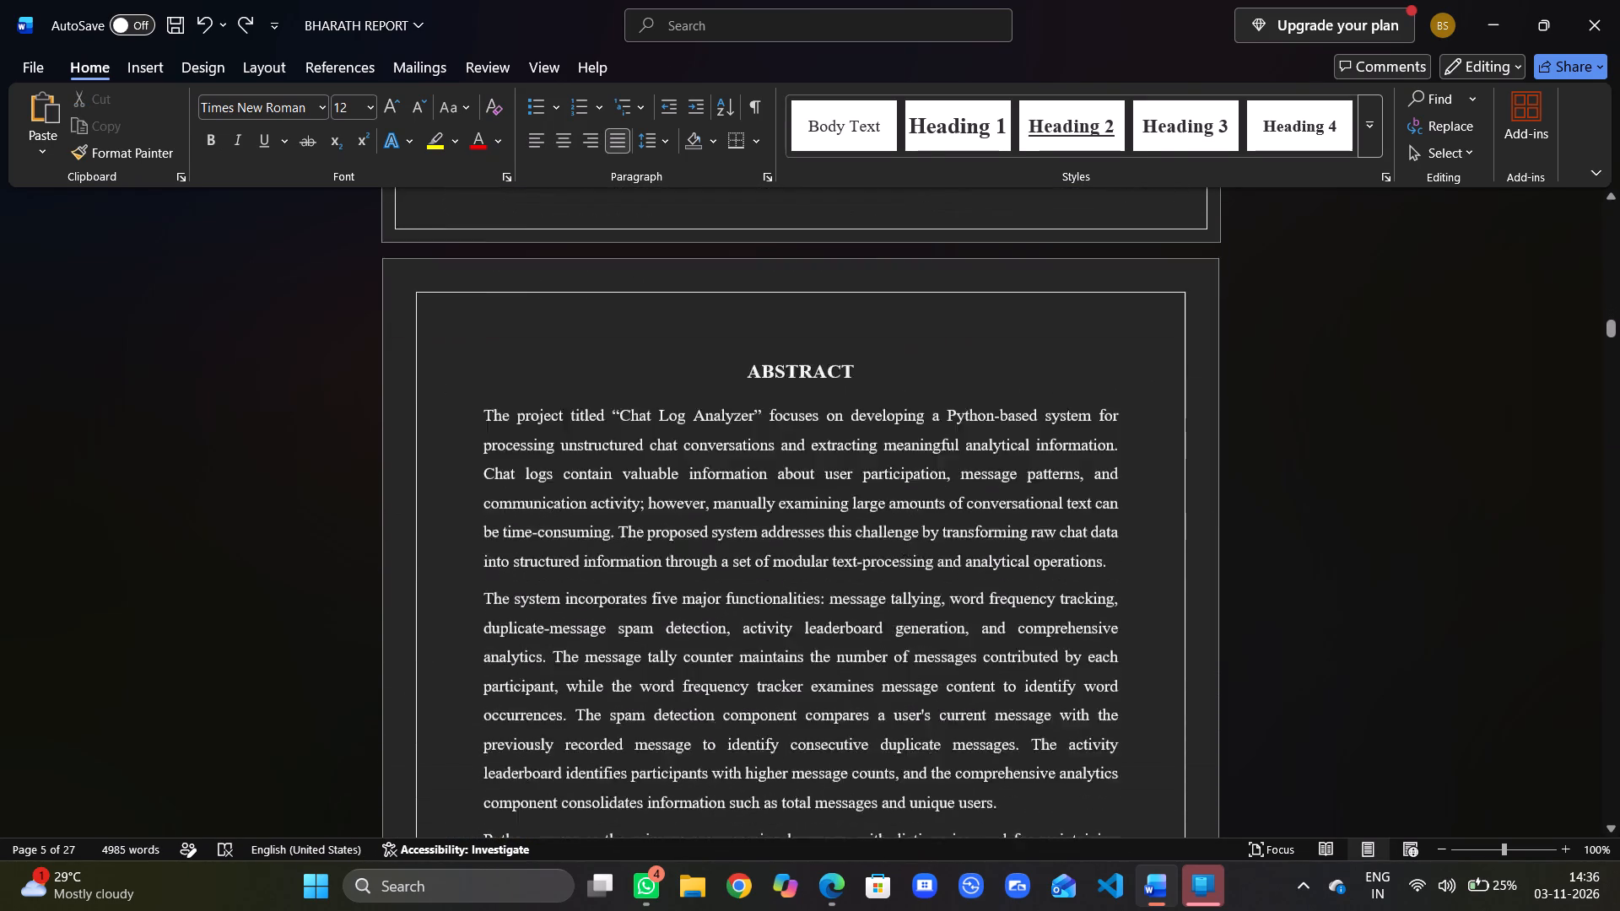
scroll(447, 242, down, 5)
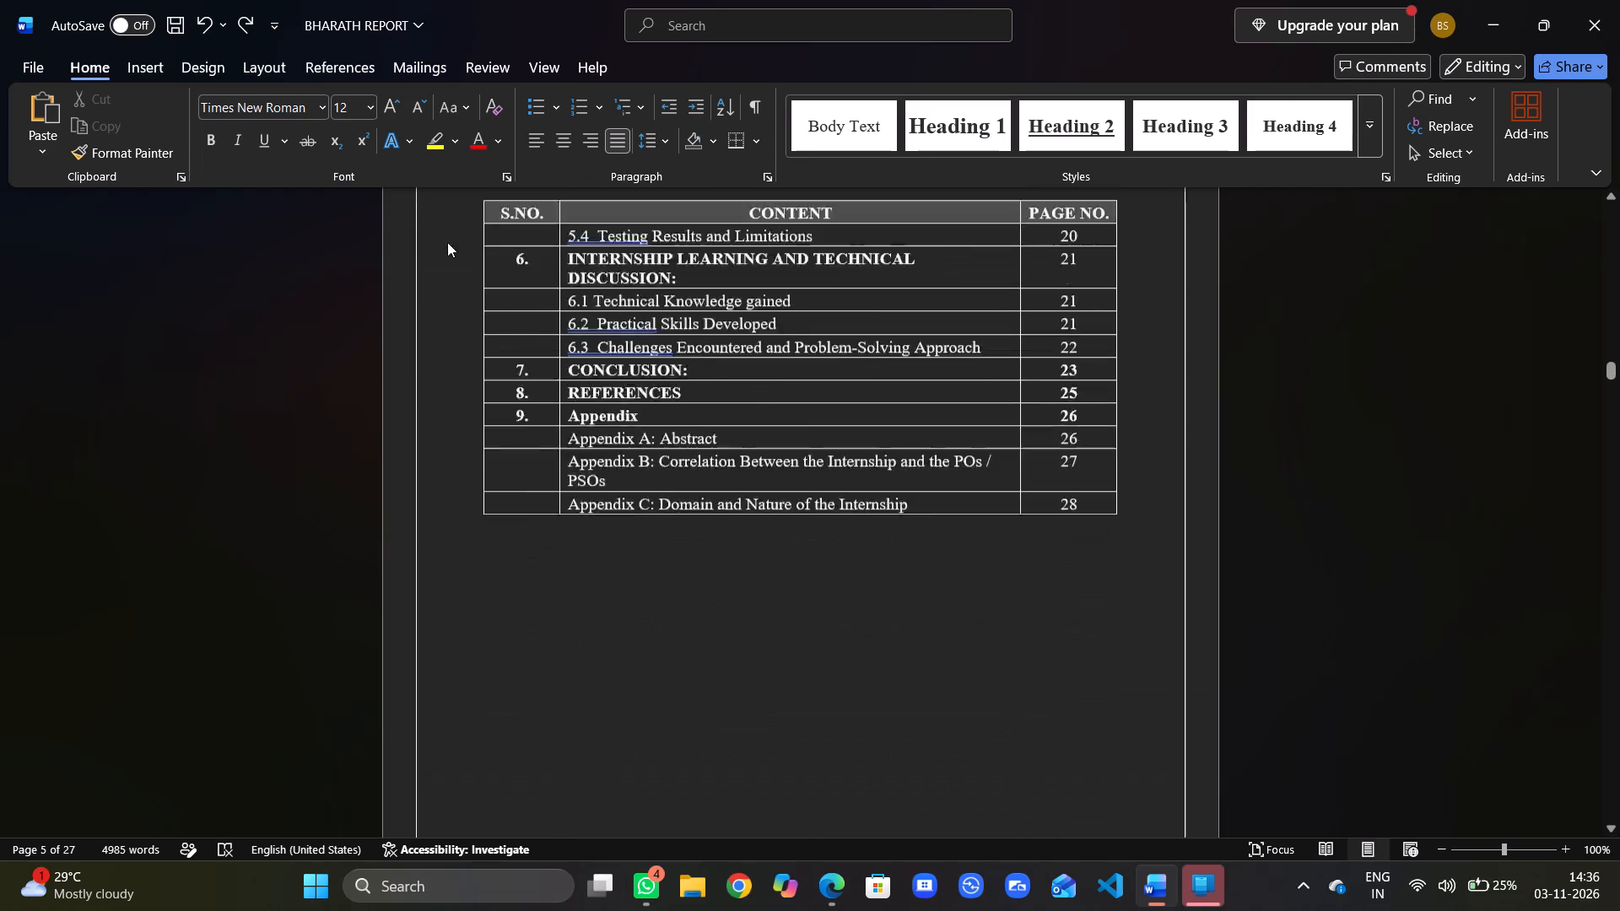
scroll(447, 242, down, 2)
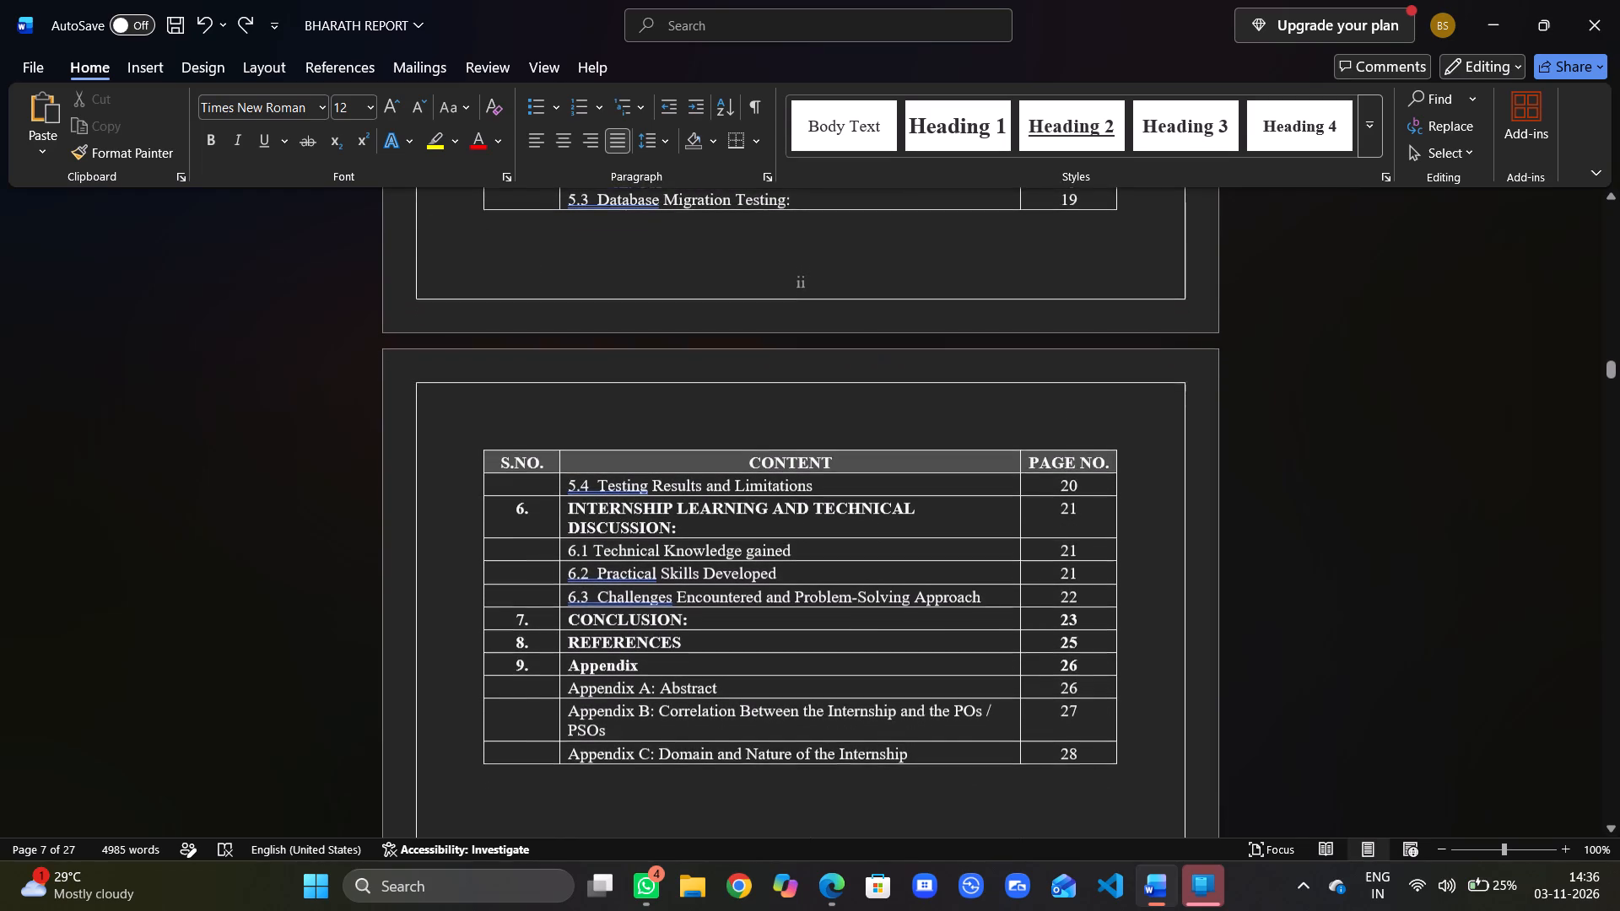
scroll(447, 242, up, 1)
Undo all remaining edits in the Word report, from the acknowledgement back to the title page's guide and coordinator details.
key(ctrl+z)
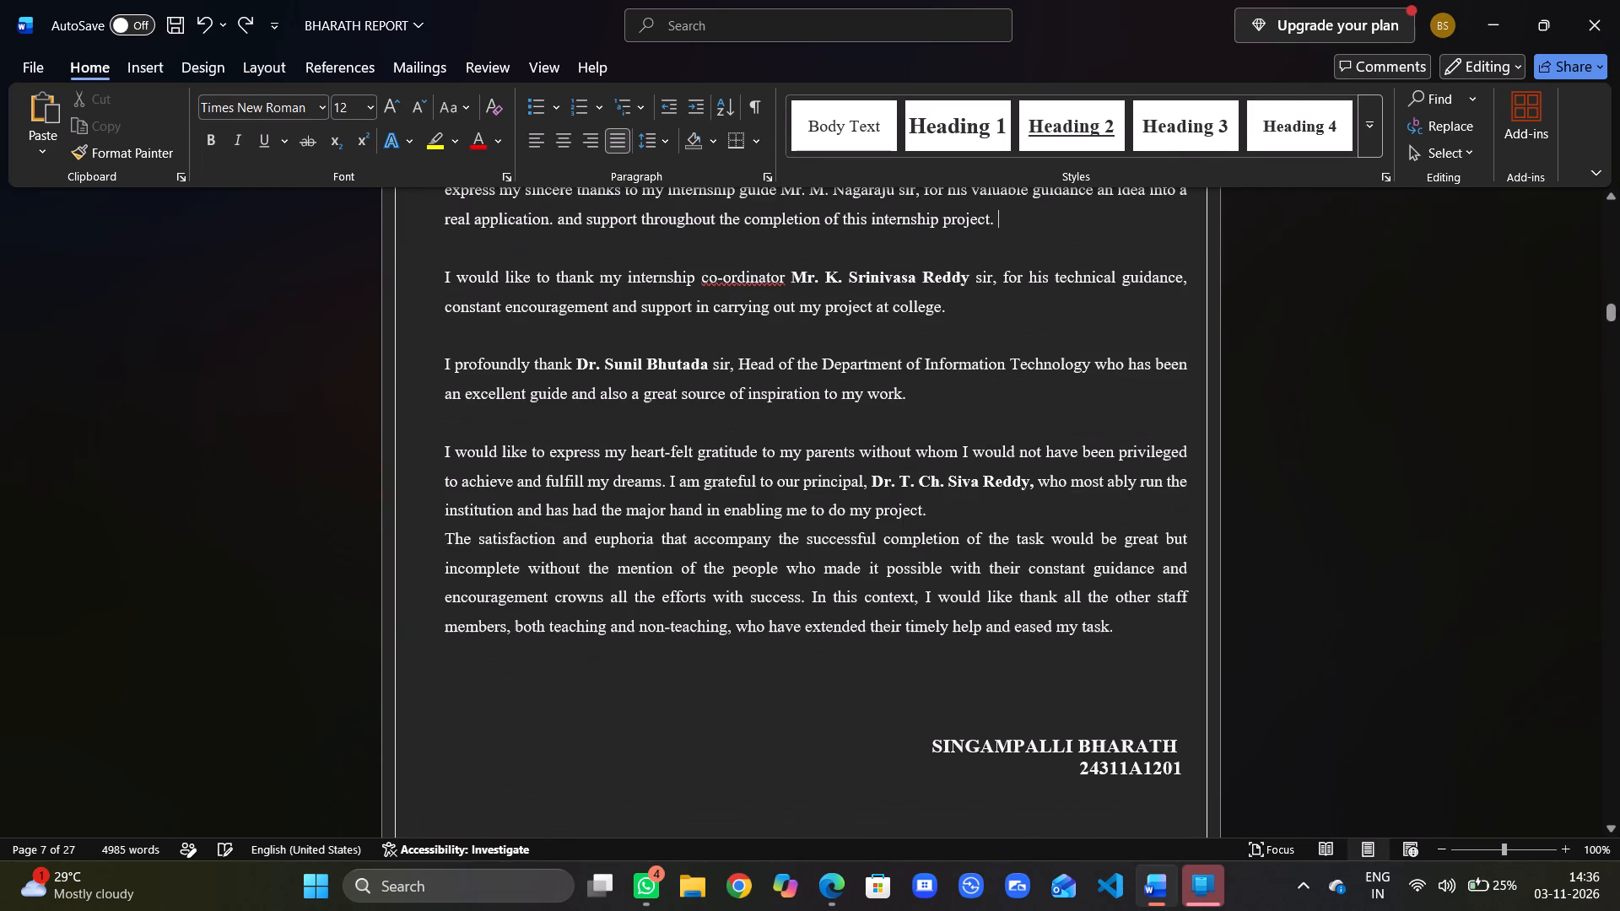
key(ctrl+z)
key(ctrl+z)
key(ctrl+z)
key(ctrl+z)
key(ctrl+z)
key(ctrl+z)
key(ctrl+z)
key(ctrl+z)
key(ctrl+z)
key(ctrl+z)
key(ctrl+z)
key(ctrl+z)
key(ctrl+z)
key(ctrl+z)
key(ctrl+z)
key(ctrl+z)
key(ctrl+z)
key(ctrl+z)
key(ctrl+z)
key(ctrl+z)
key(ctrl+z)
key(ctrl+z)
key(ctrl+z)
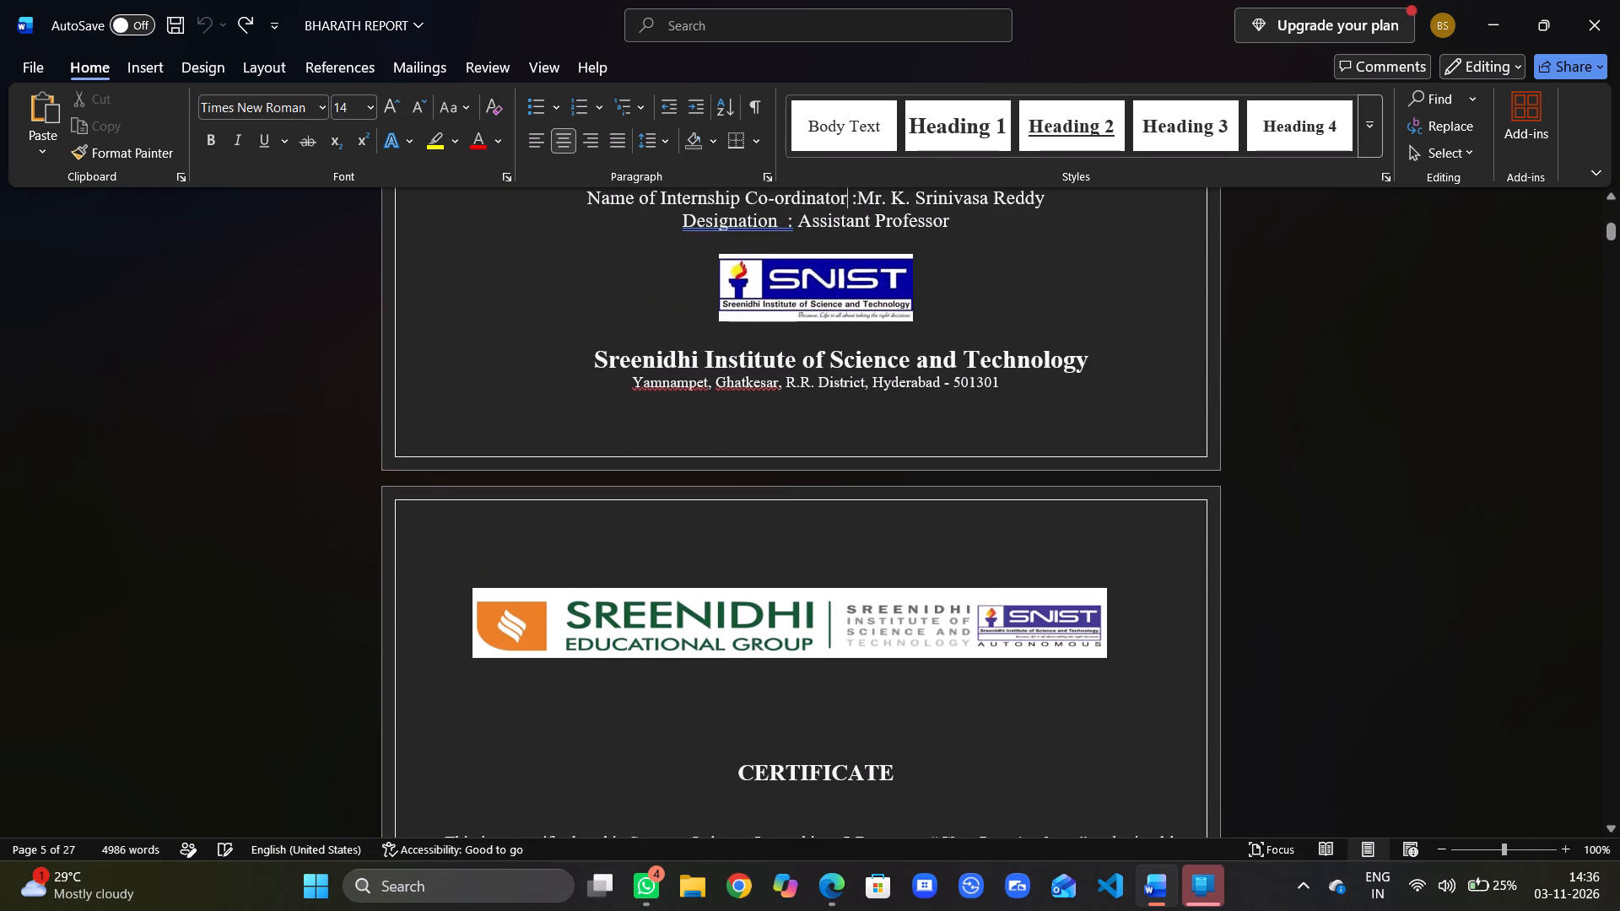
Examine the Word report's contents table again, comparing the section titles and page numbers on both of its pages.
scroll(447, 242, down, 13)
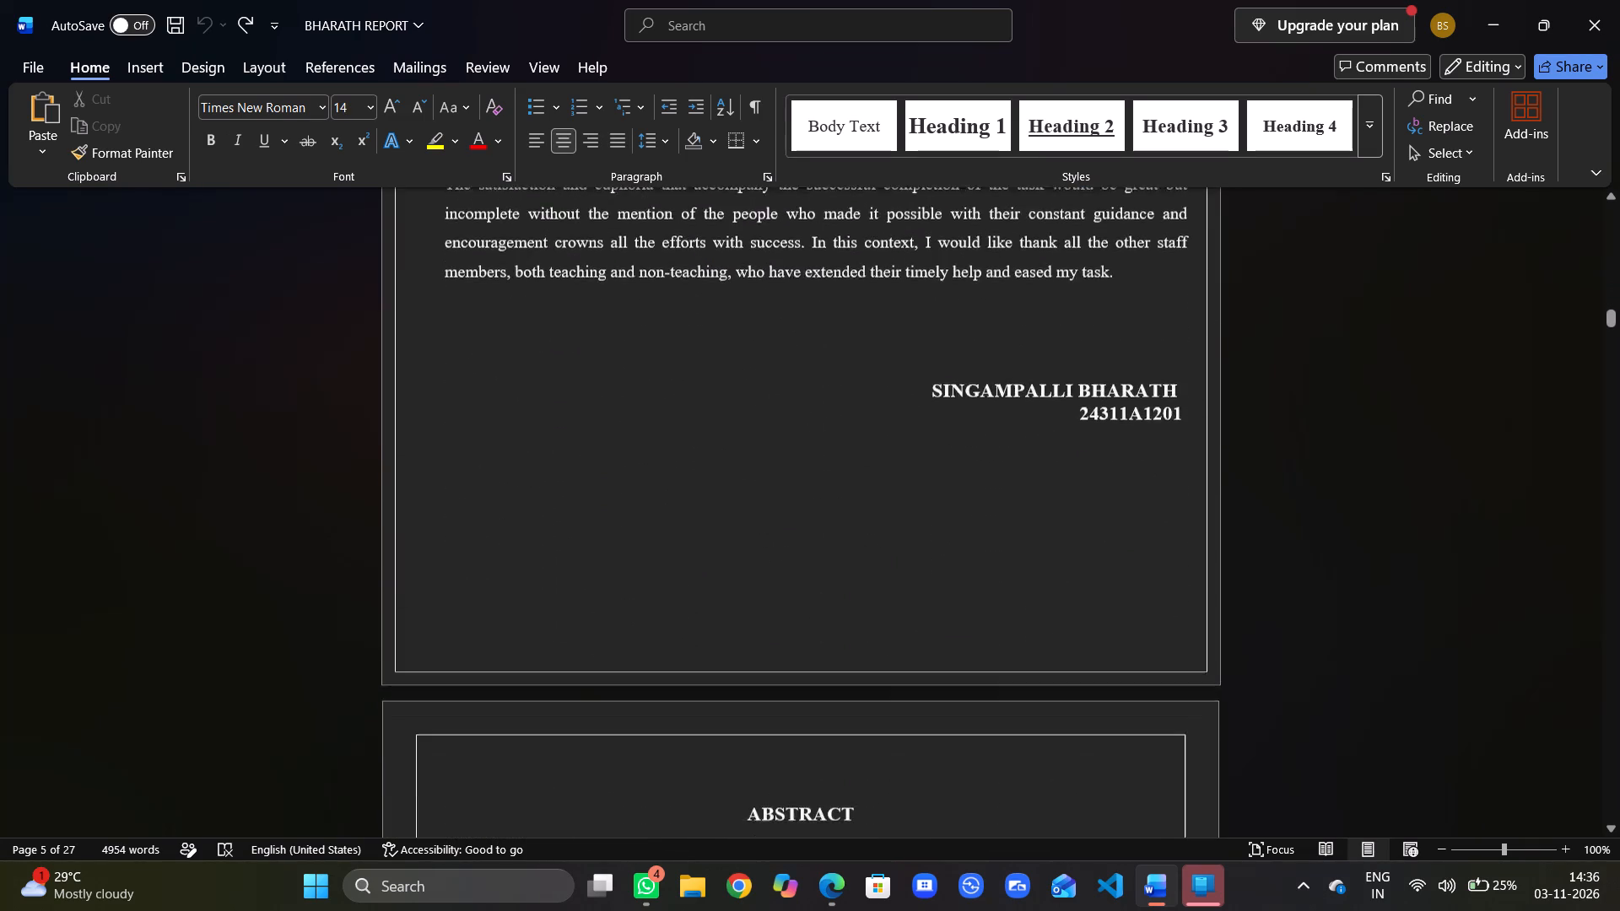
scroll(447, 242, down, 5)
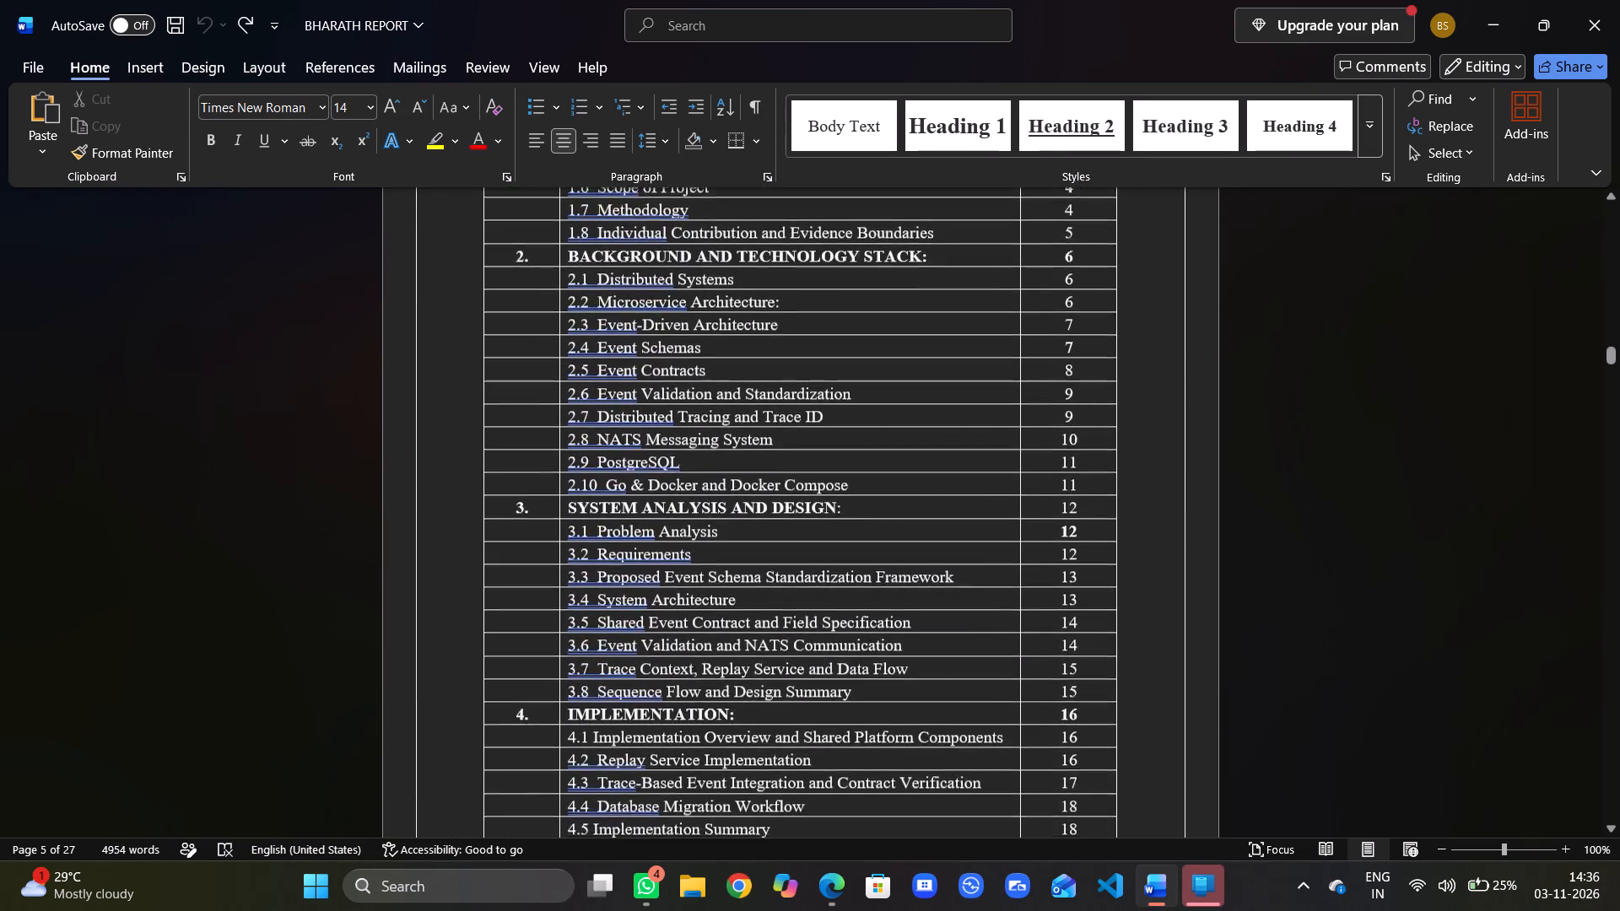
scroll(447, 242, down, 1)
scroll(447, 242, up, 2)
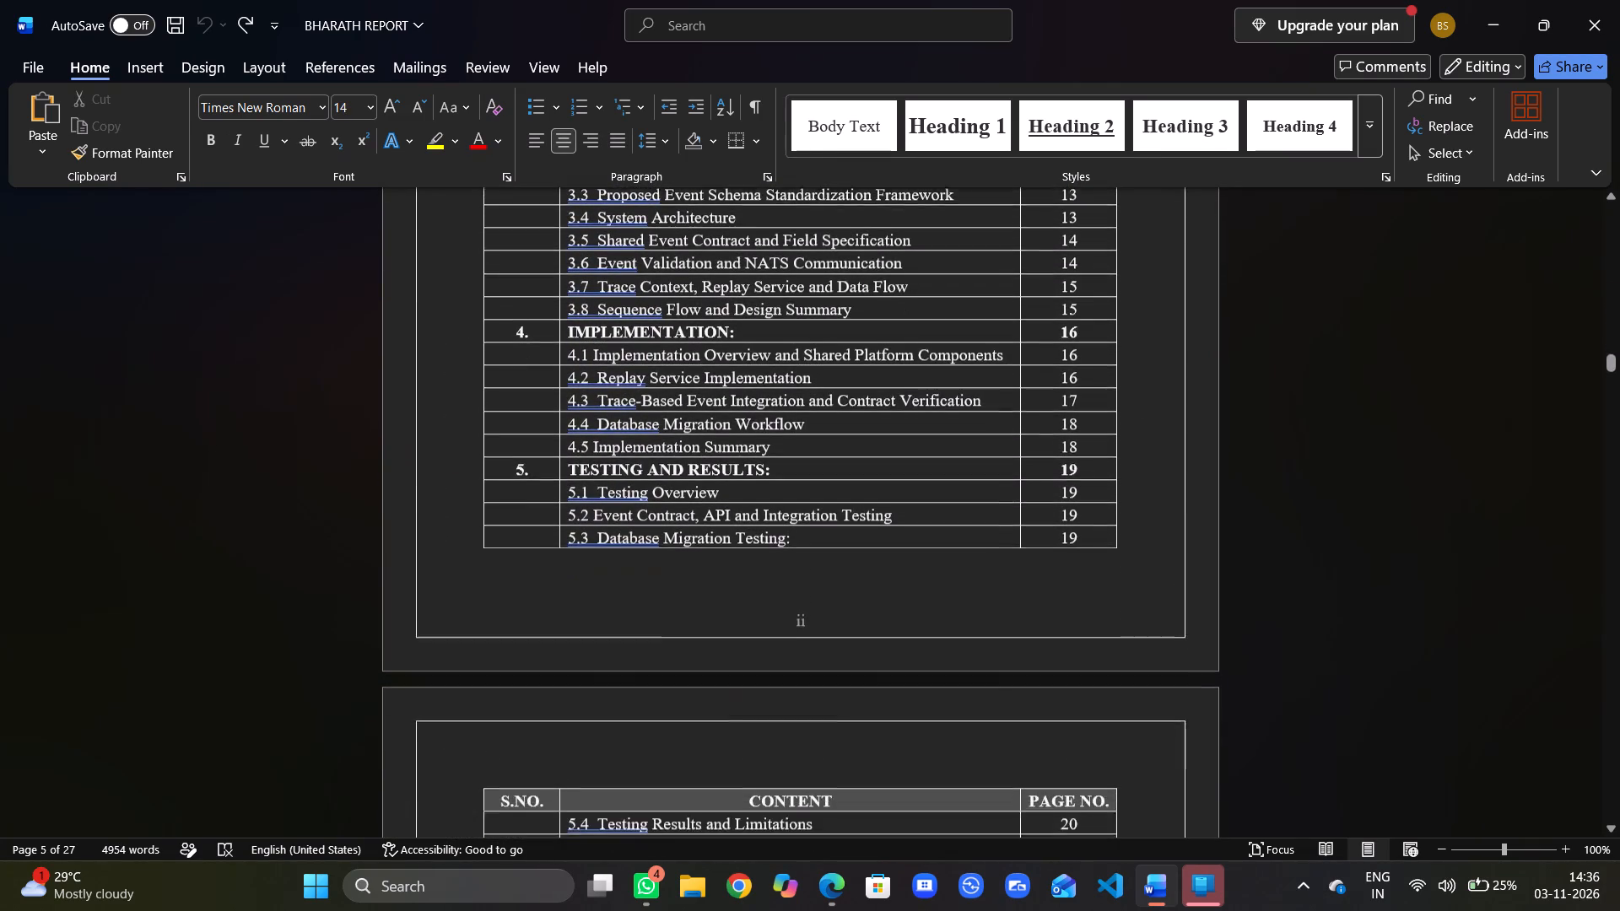
scroll(447, 242, up, 4)
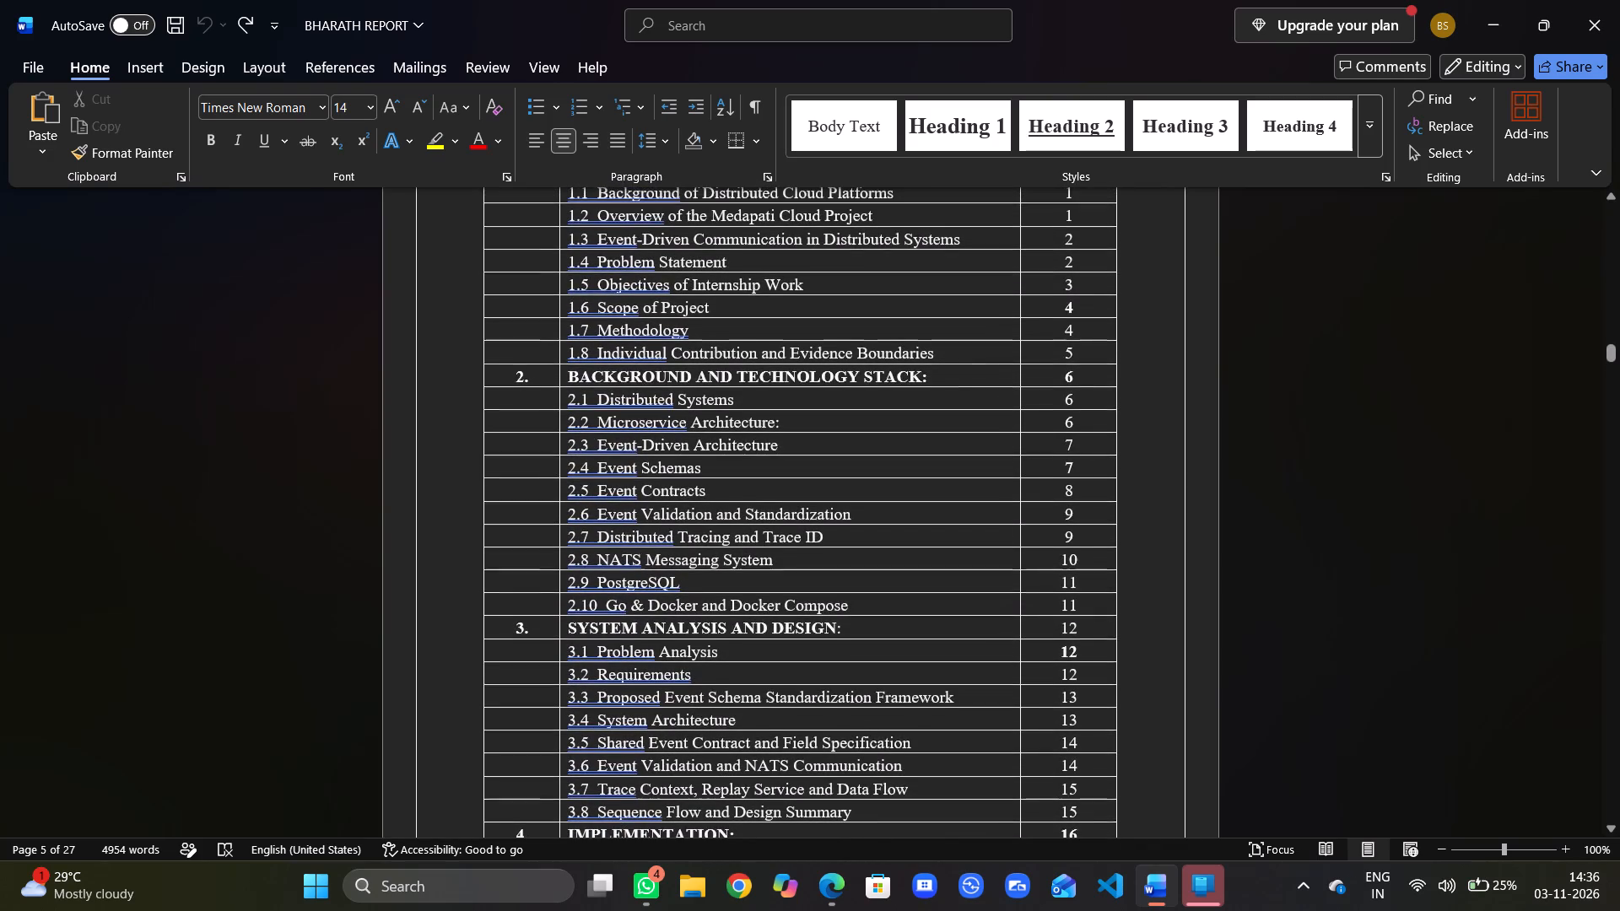
scroll(447, 242, up, 4)
scroll(447, 242, down, 1)
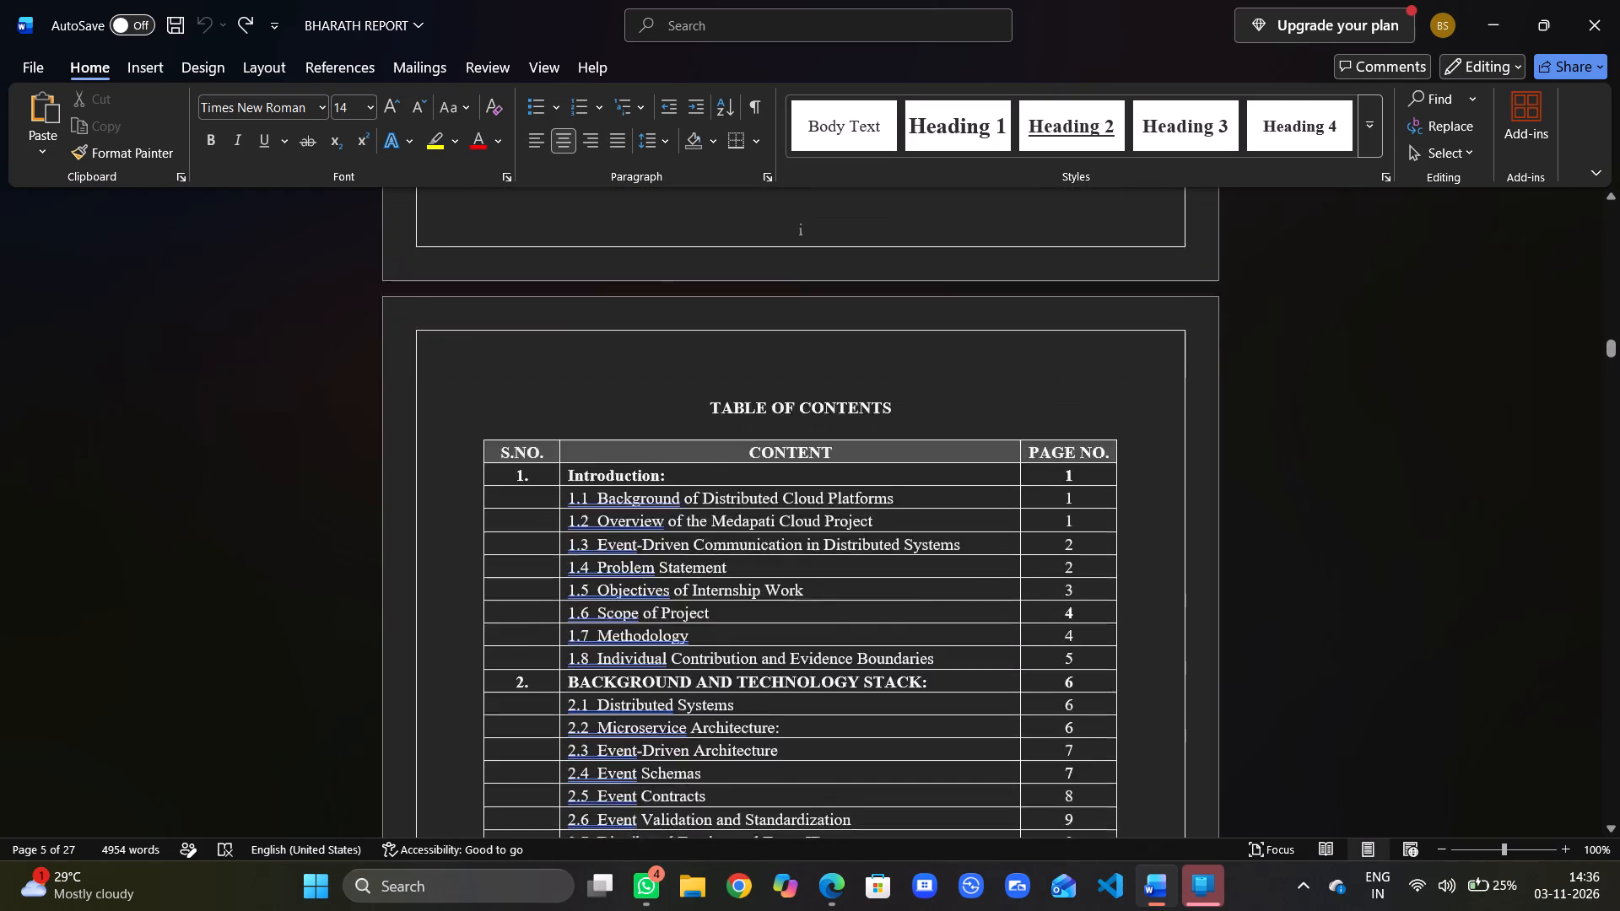
scroll(447, 242, down, 1)
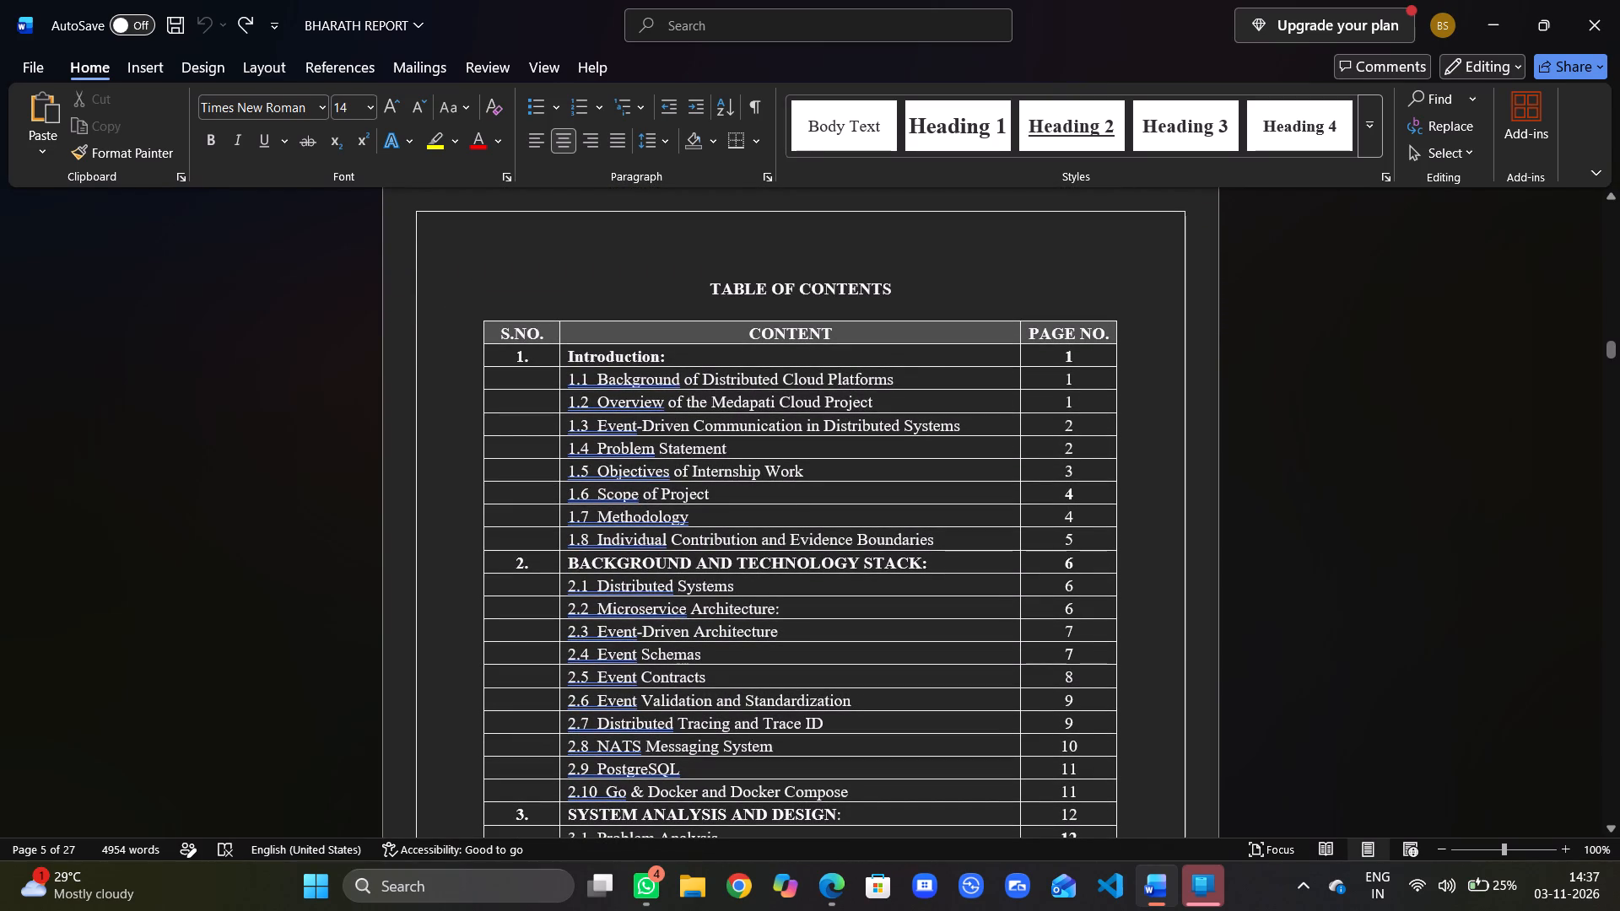
Close the Word report without saving the changes.
click(1619, 0)
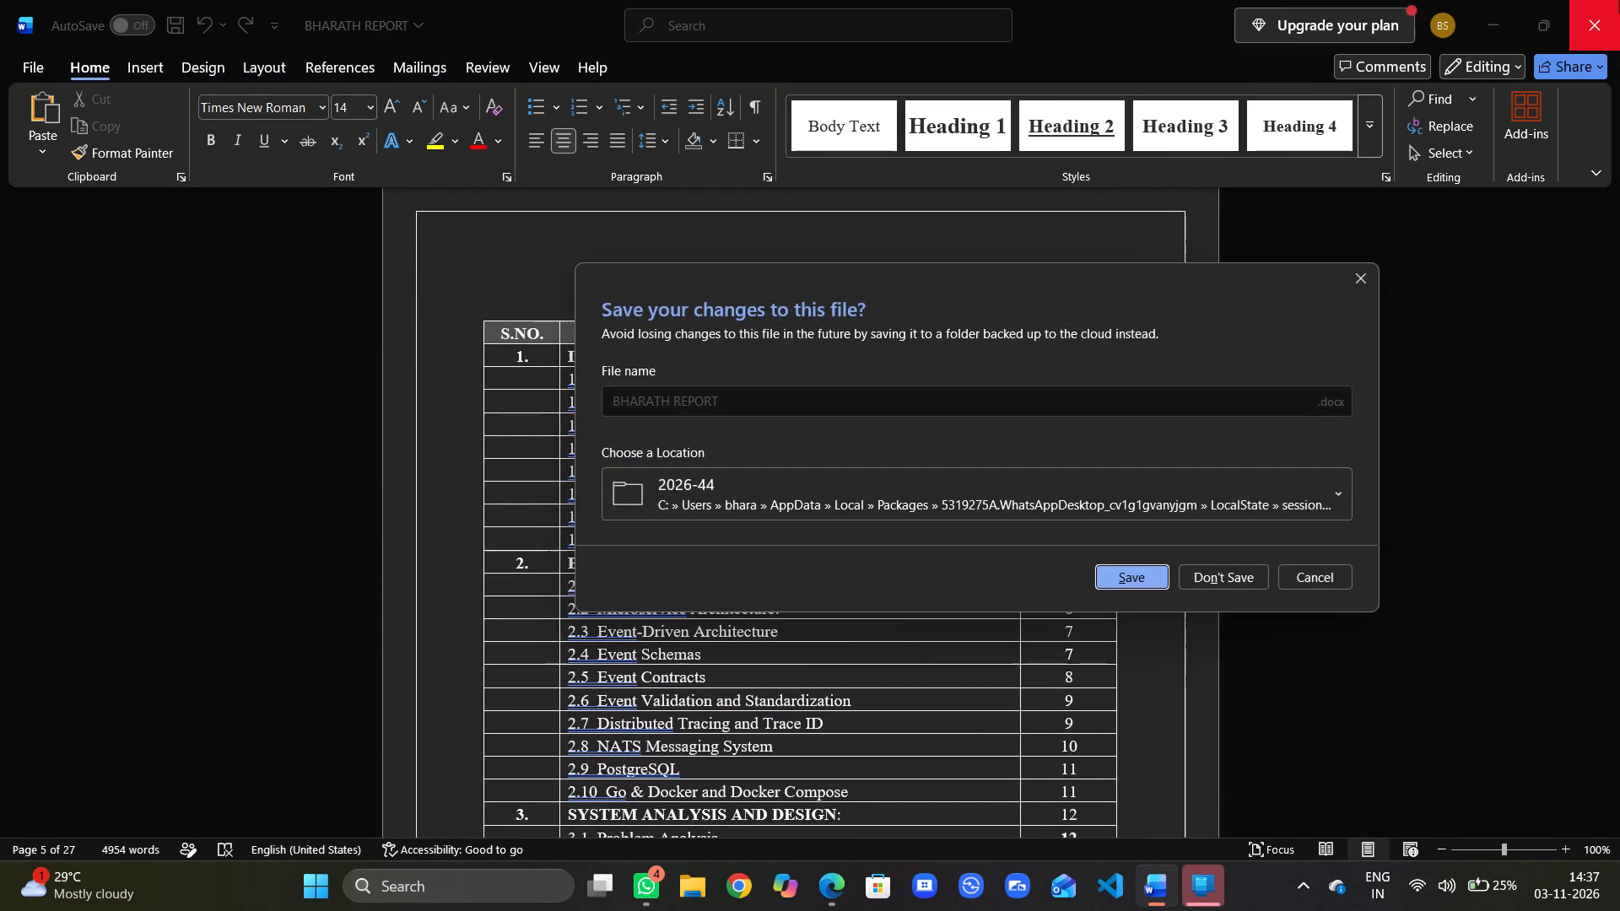
click(1226, 590)
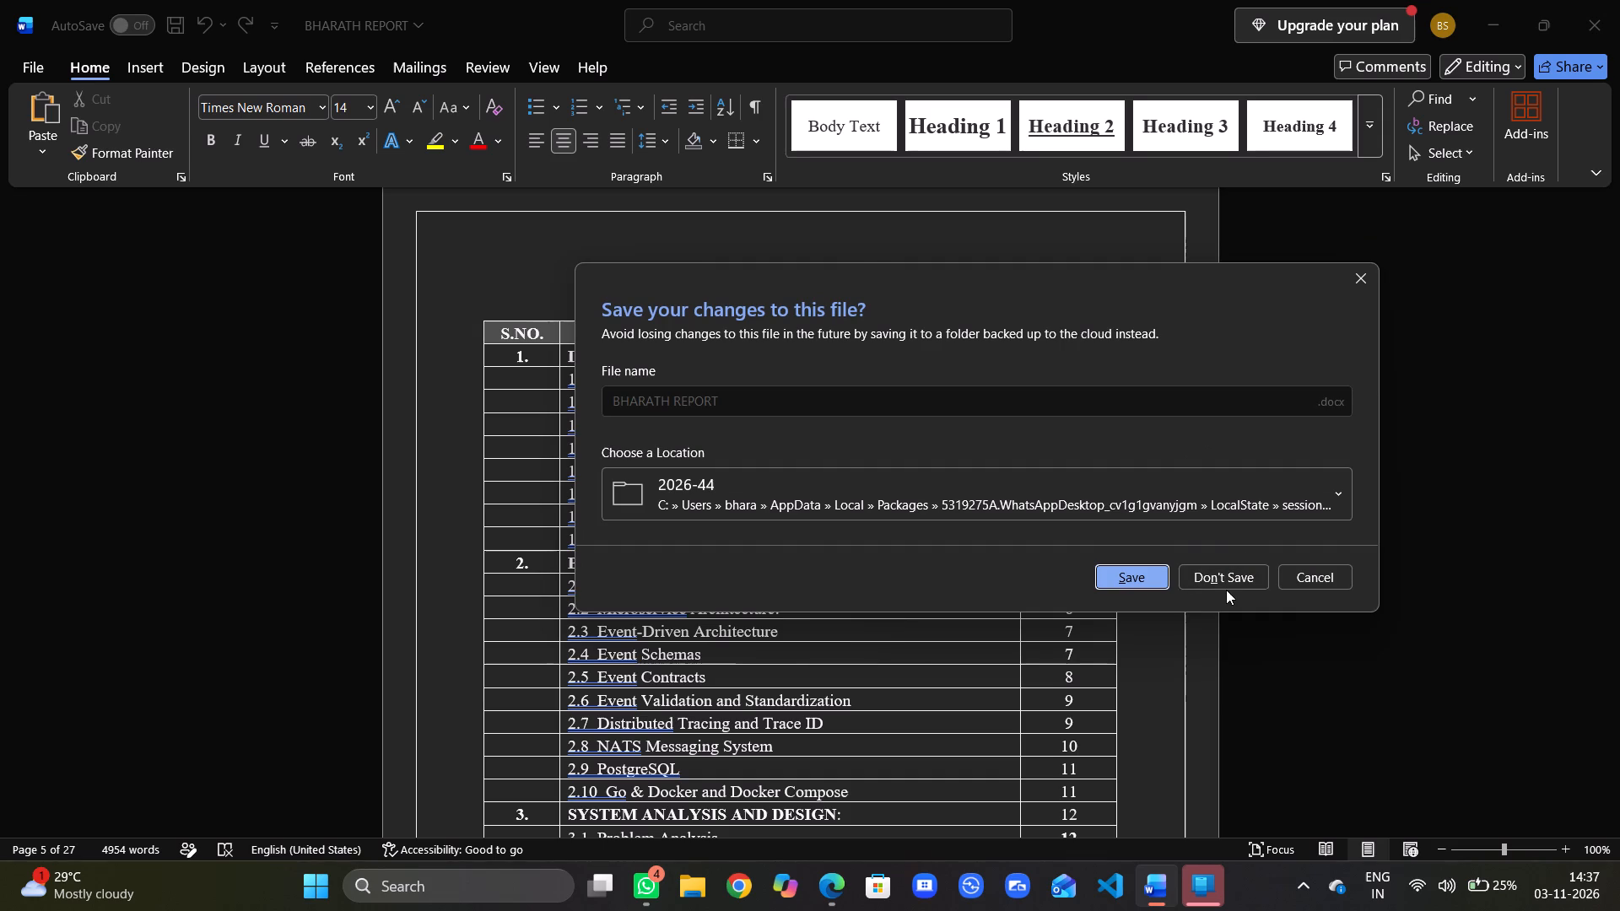
click(1224, 574)
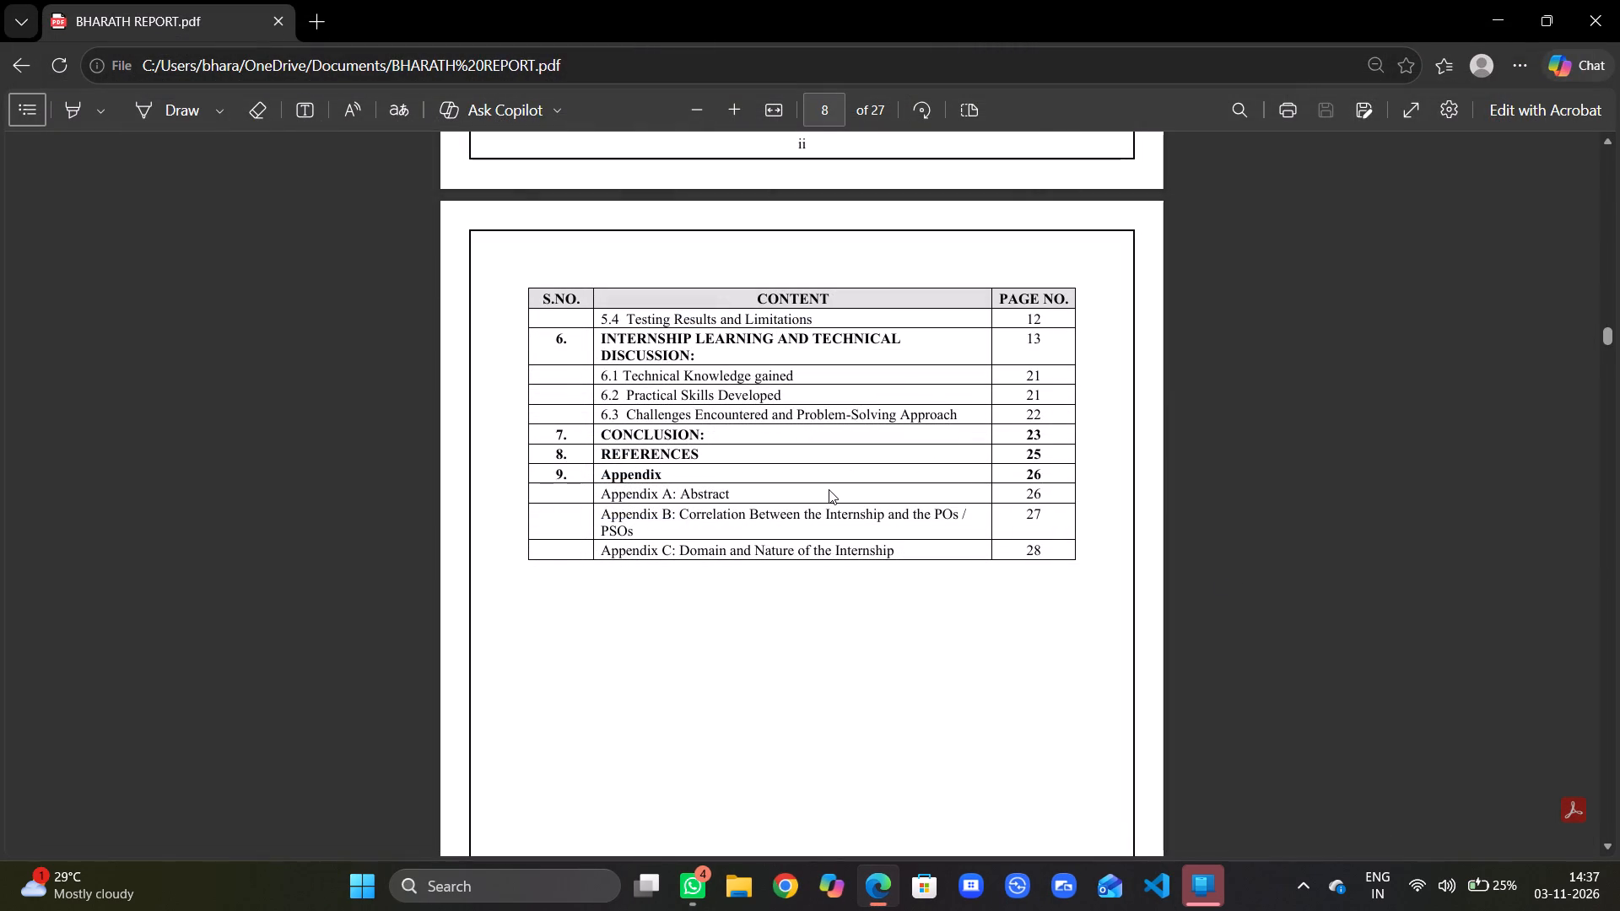
Check the first page of the contents table in the exported PDF.
scroll(829, 489, up, 7)
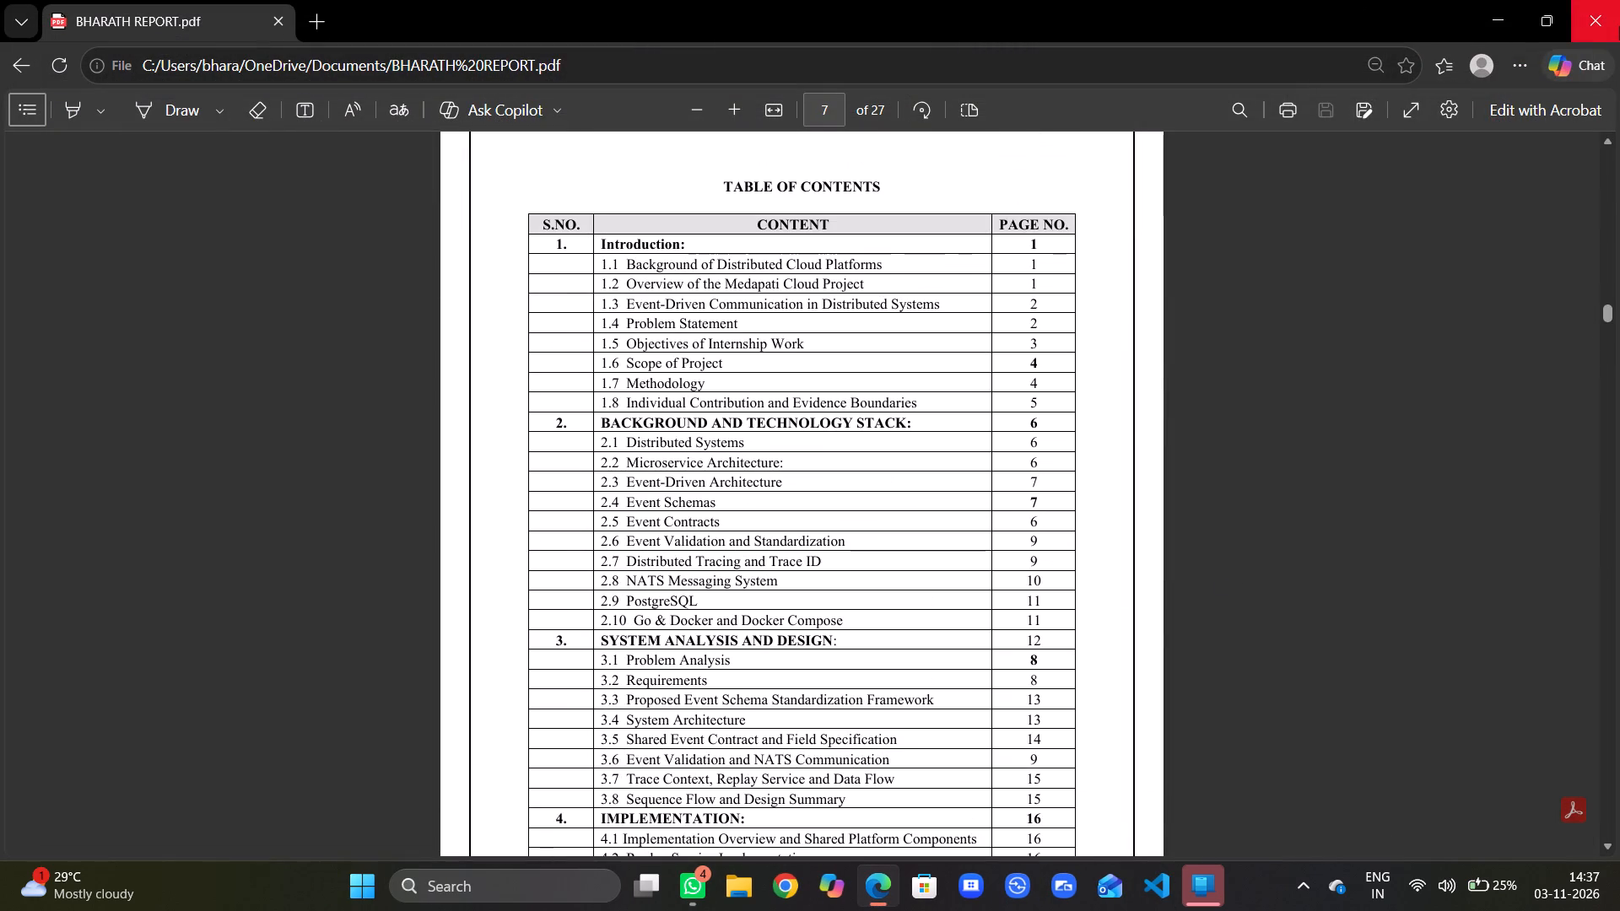
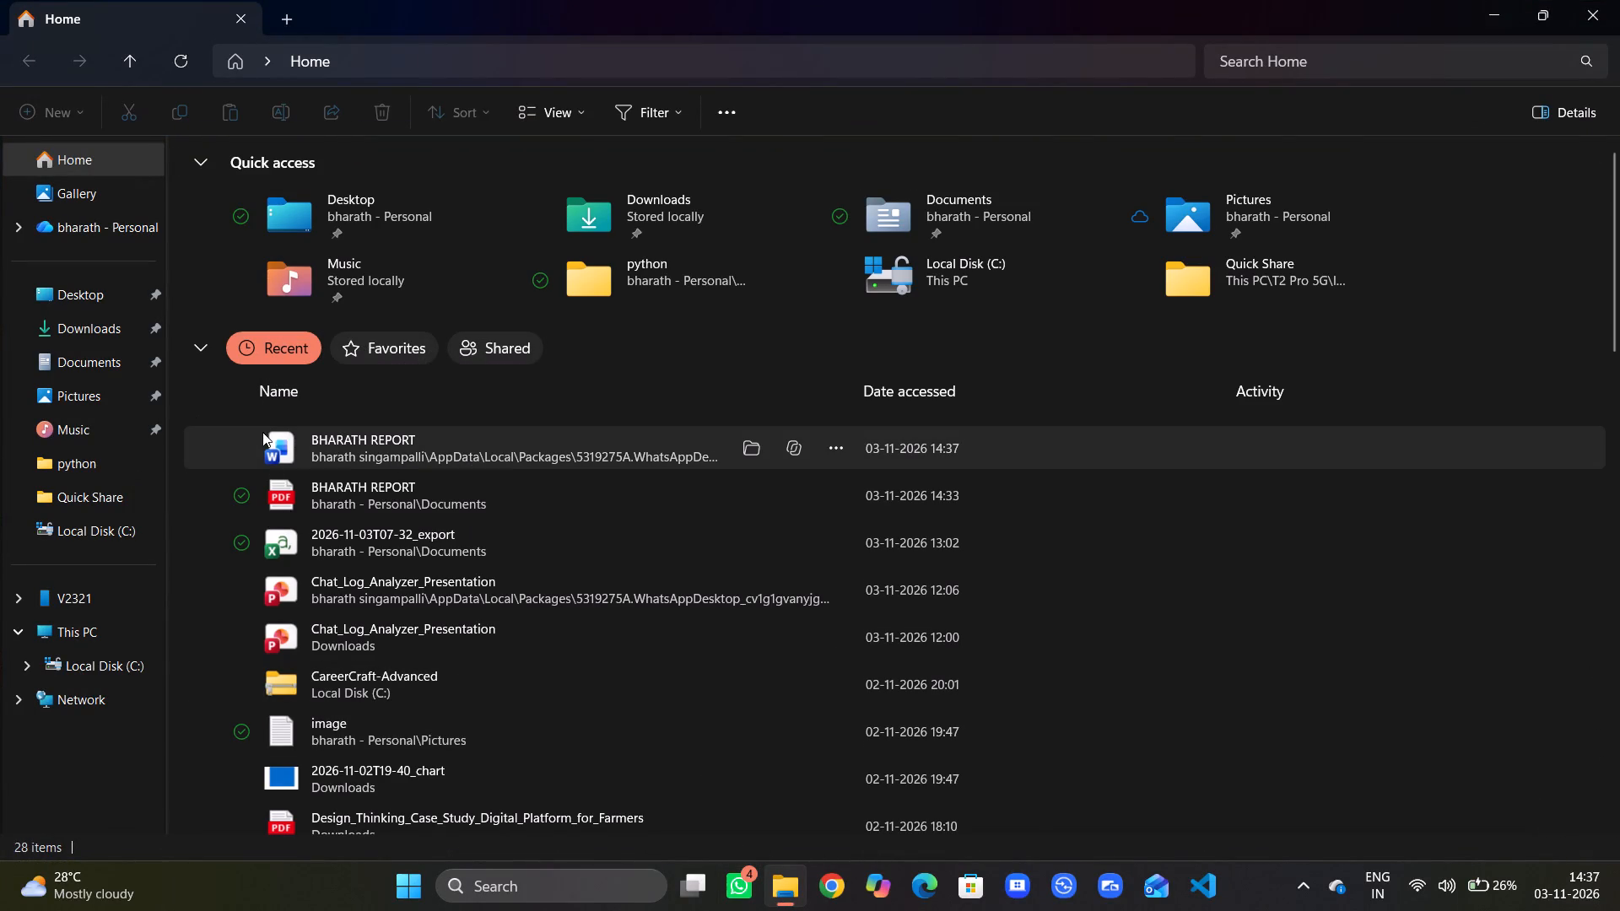
Find the BHARATH REPORT Word document in the Documents folder and open it in Word.
click(108, 332)
scroll(360, 449, down, 3)
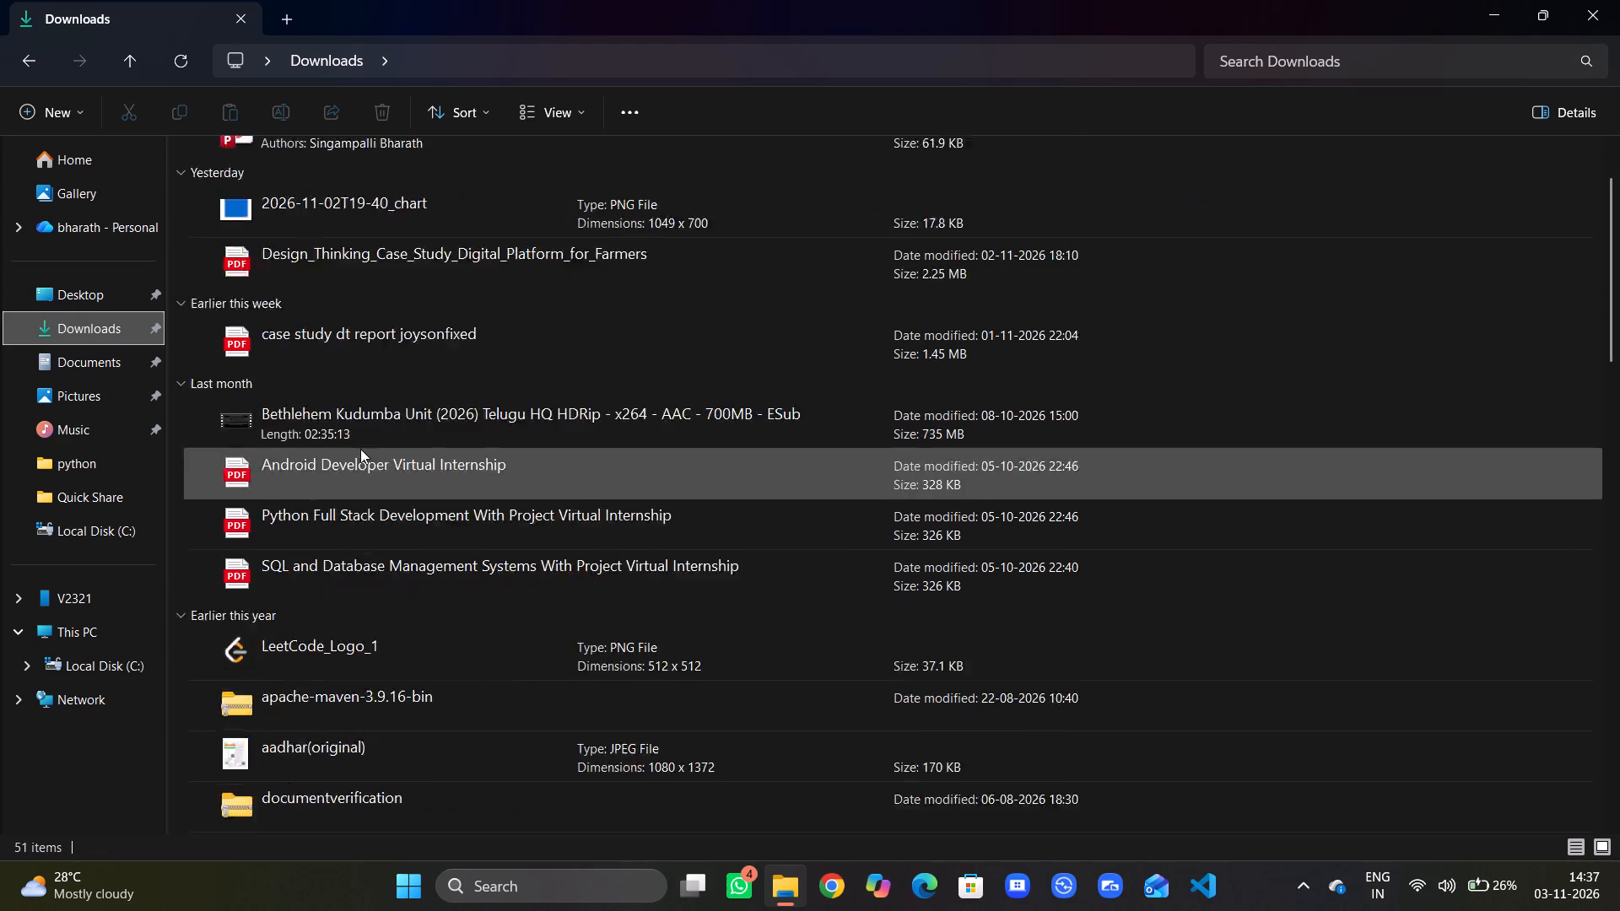
scroll(360, 449, down, 6)
click(60, 363)
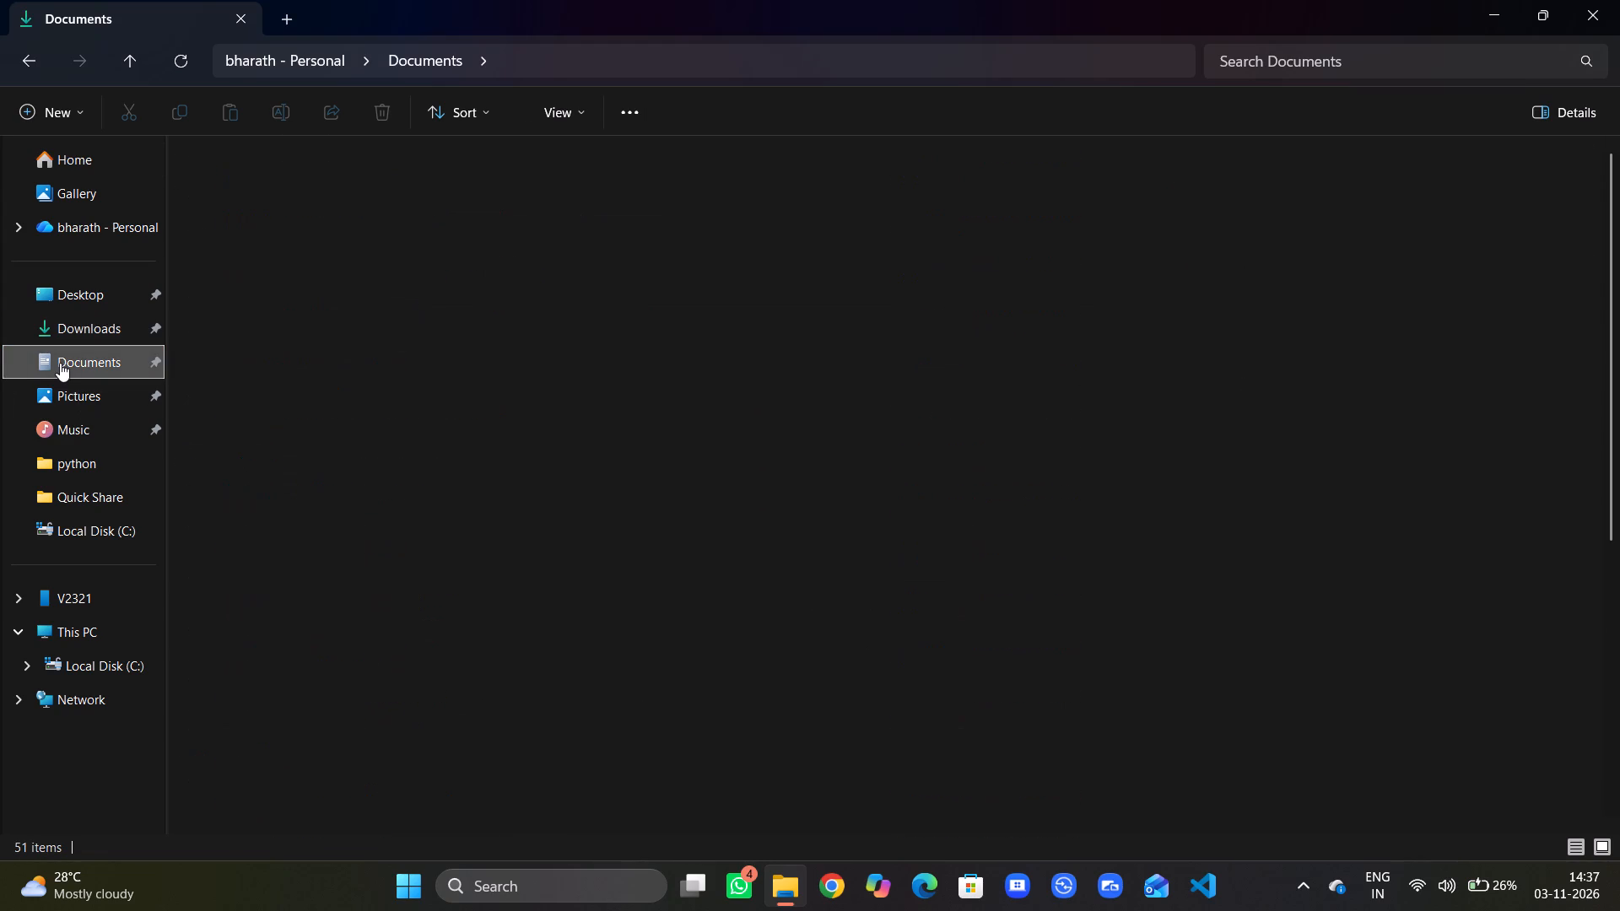
scroll(311, 322, down, 7)
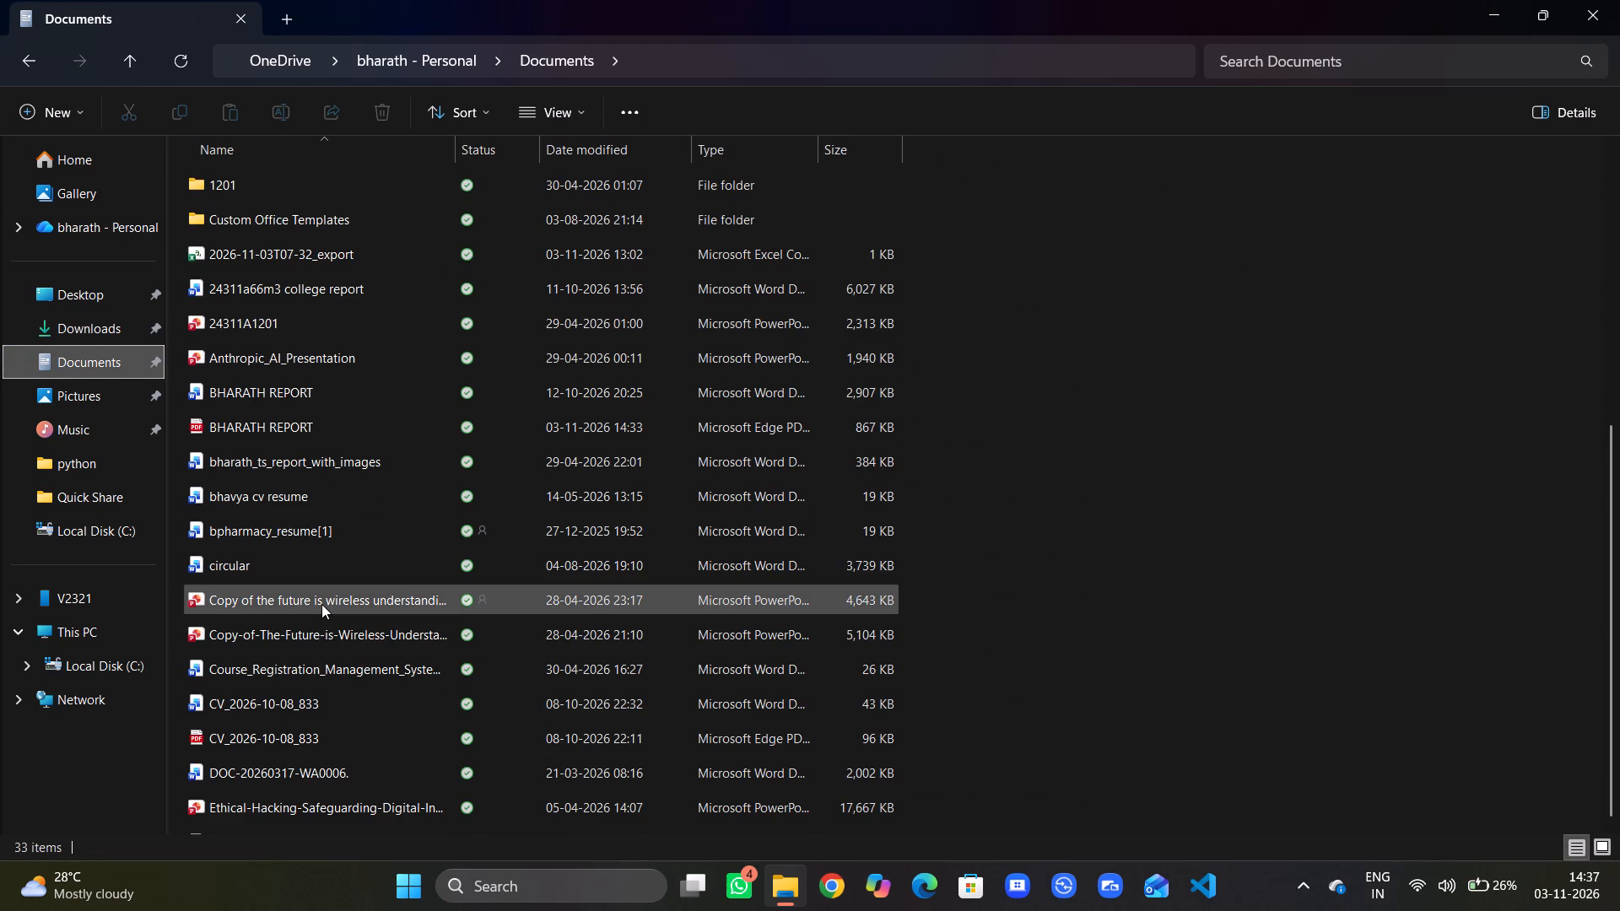
scroll(321, 604, down, 5)
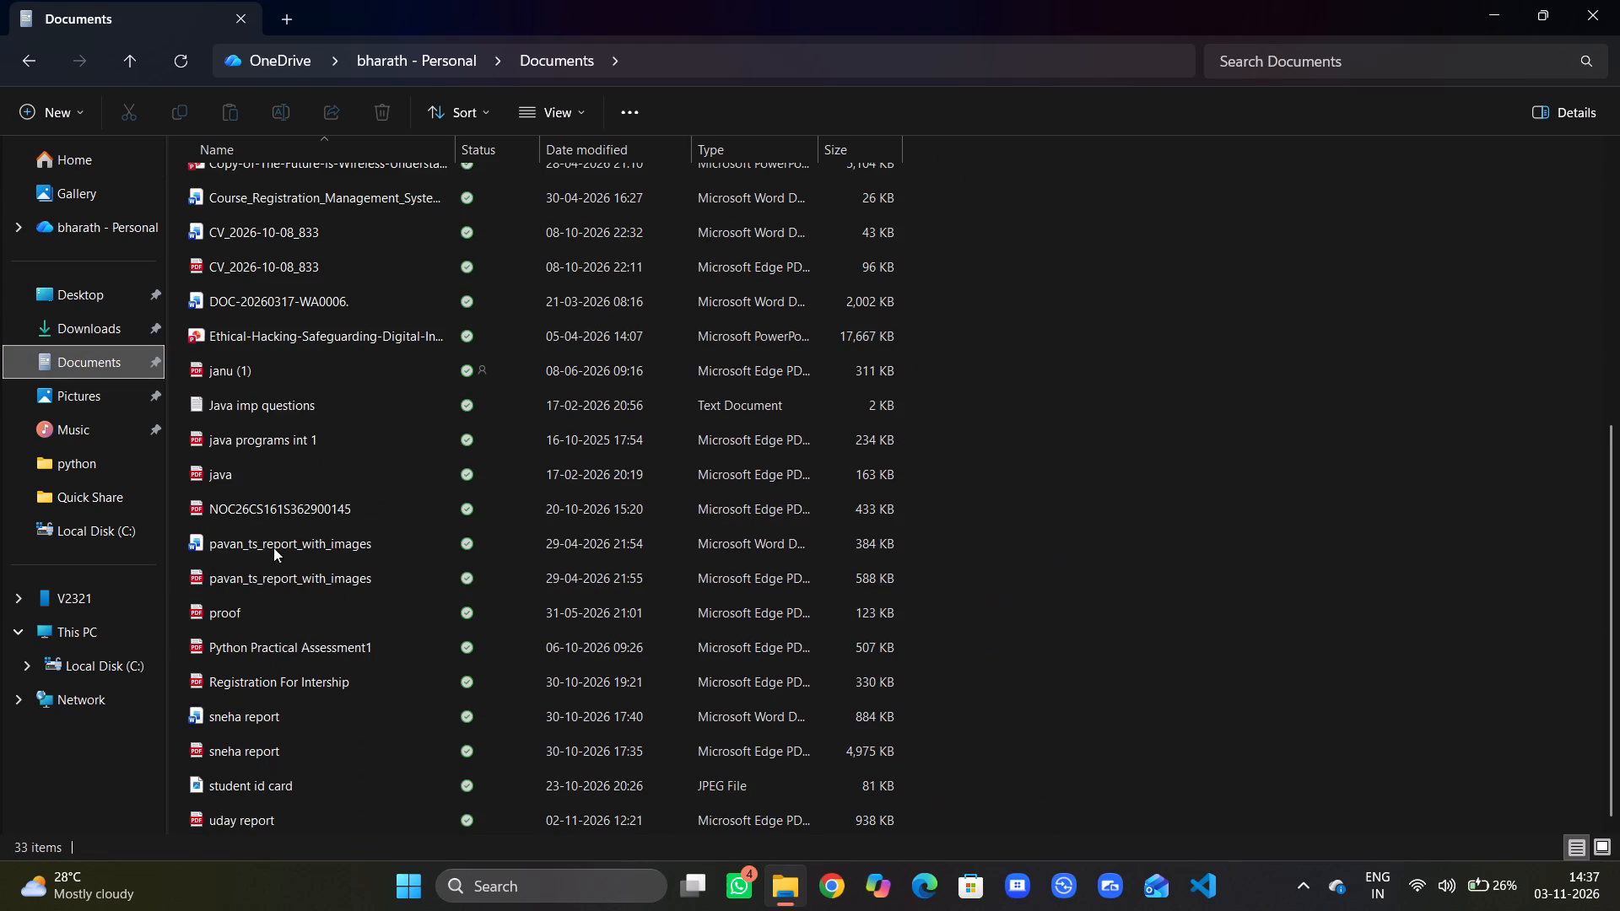
scroll(267, 428, up, 4)
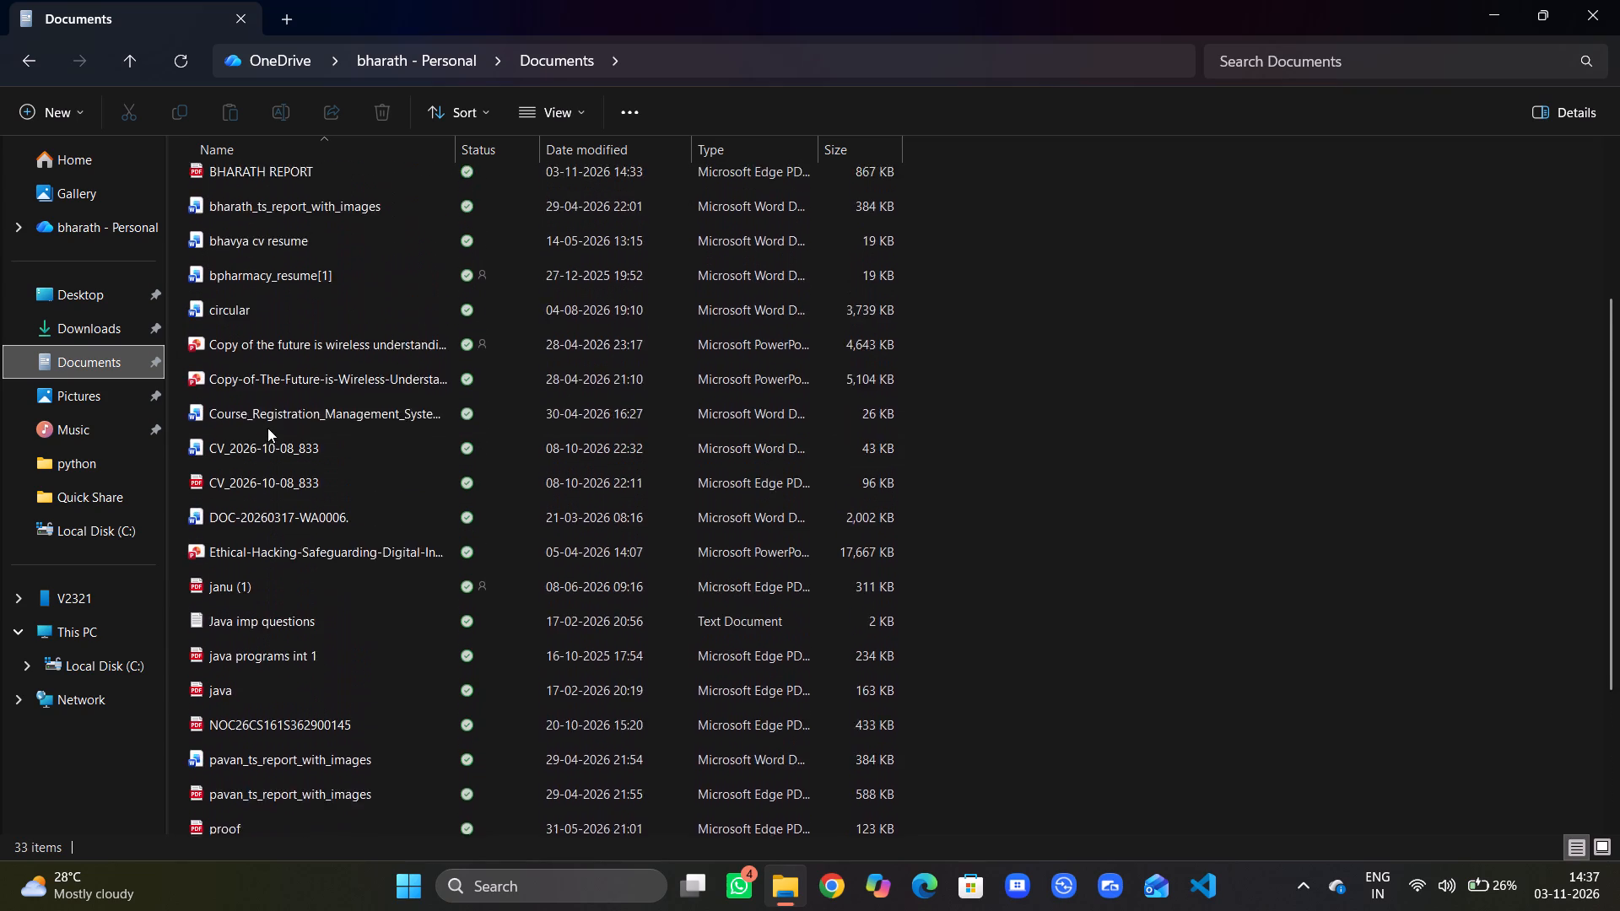
scroll(267, 428, up, 3)
click(253, 384)
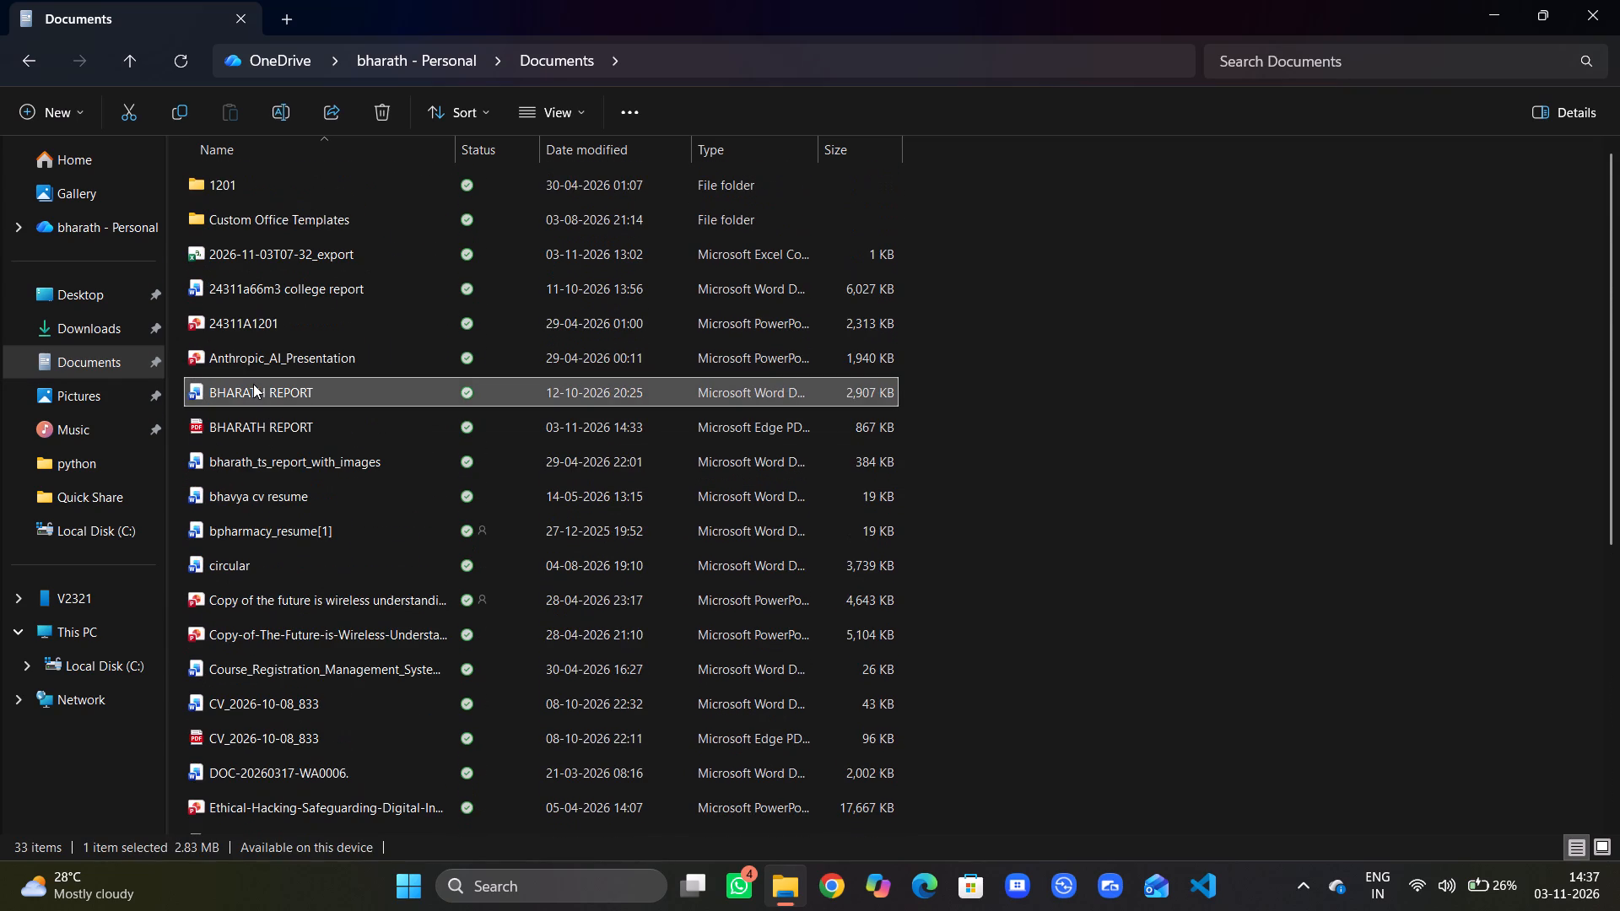
double_click(253, 384)
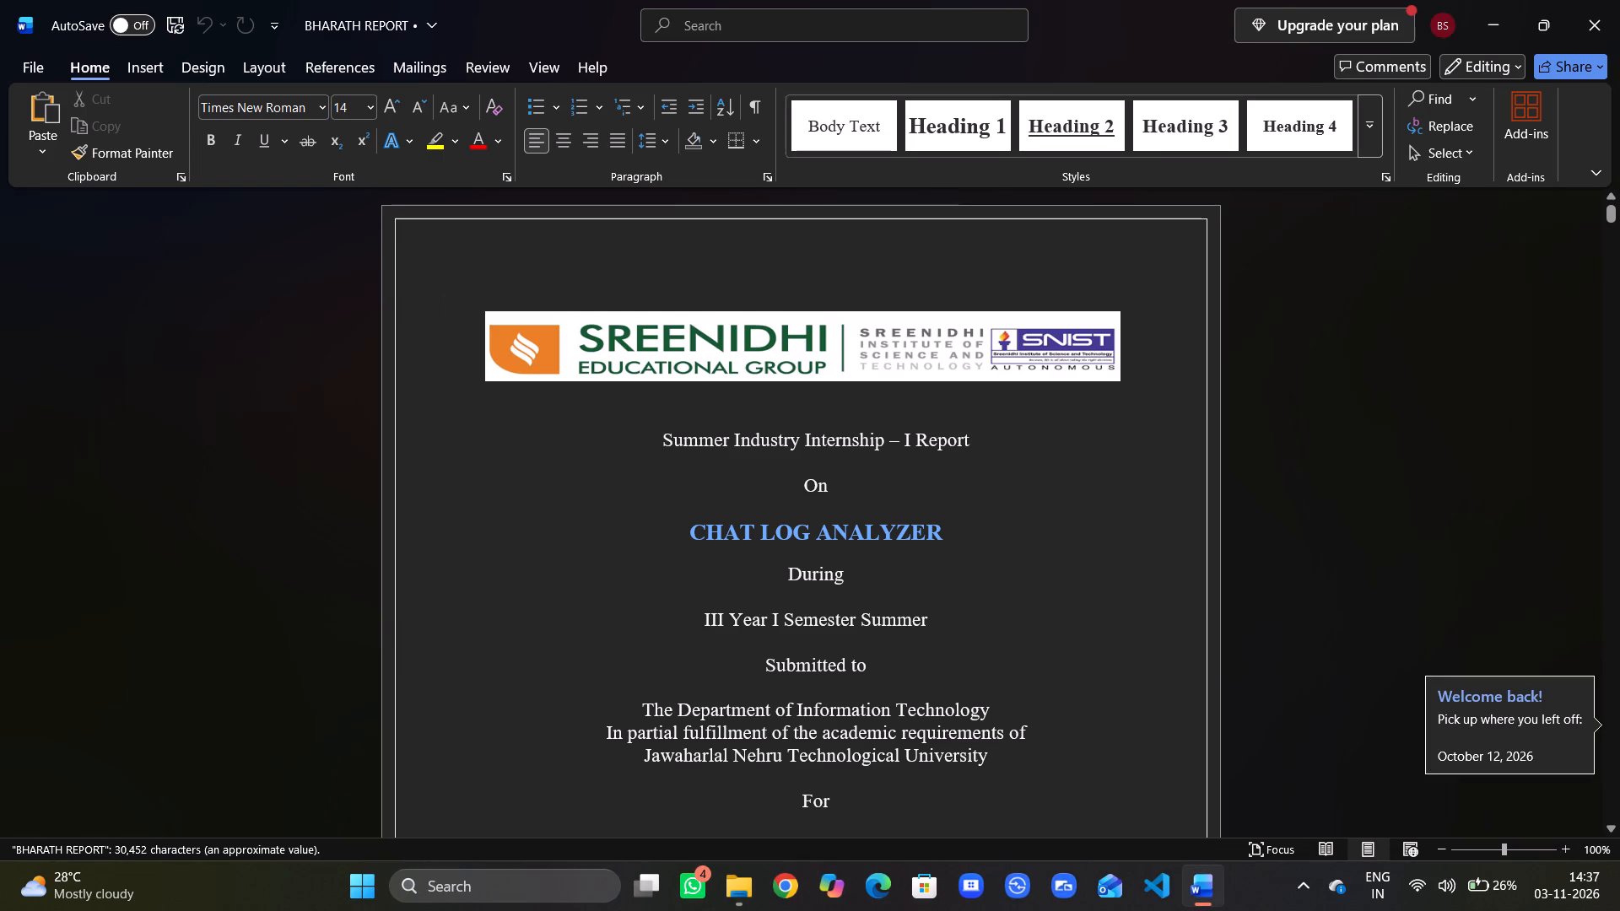
Look through the report's front matter, from the contents table back through the acknowledgement and certificate signatures to the title page.
scroll(659, 509, down, 13)
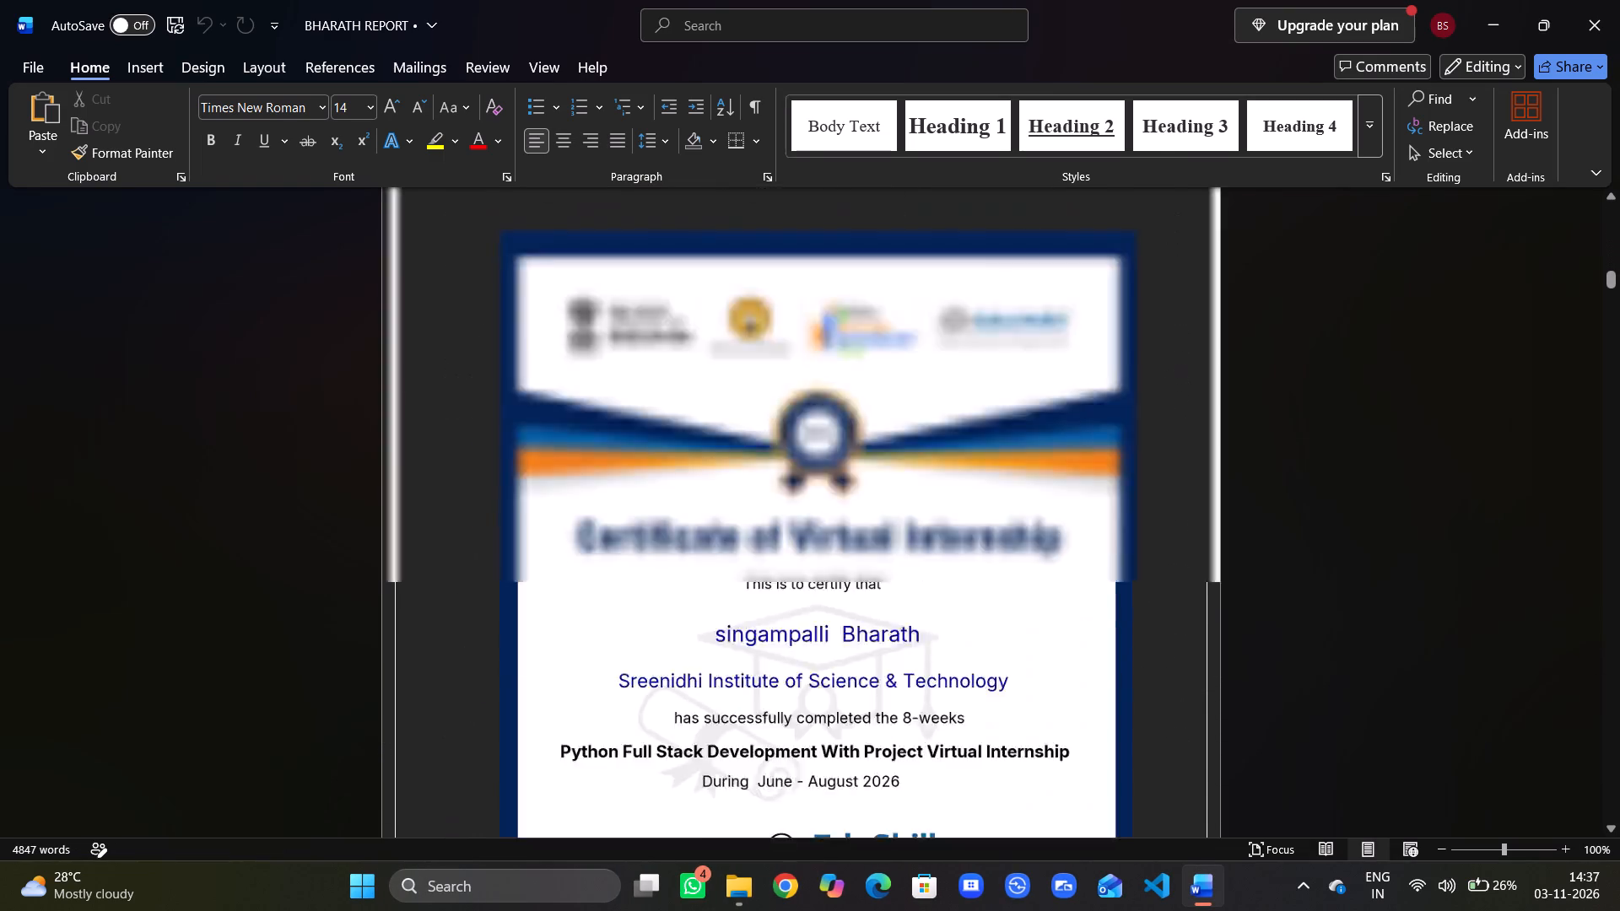
scroll(659, 509, down, 8)
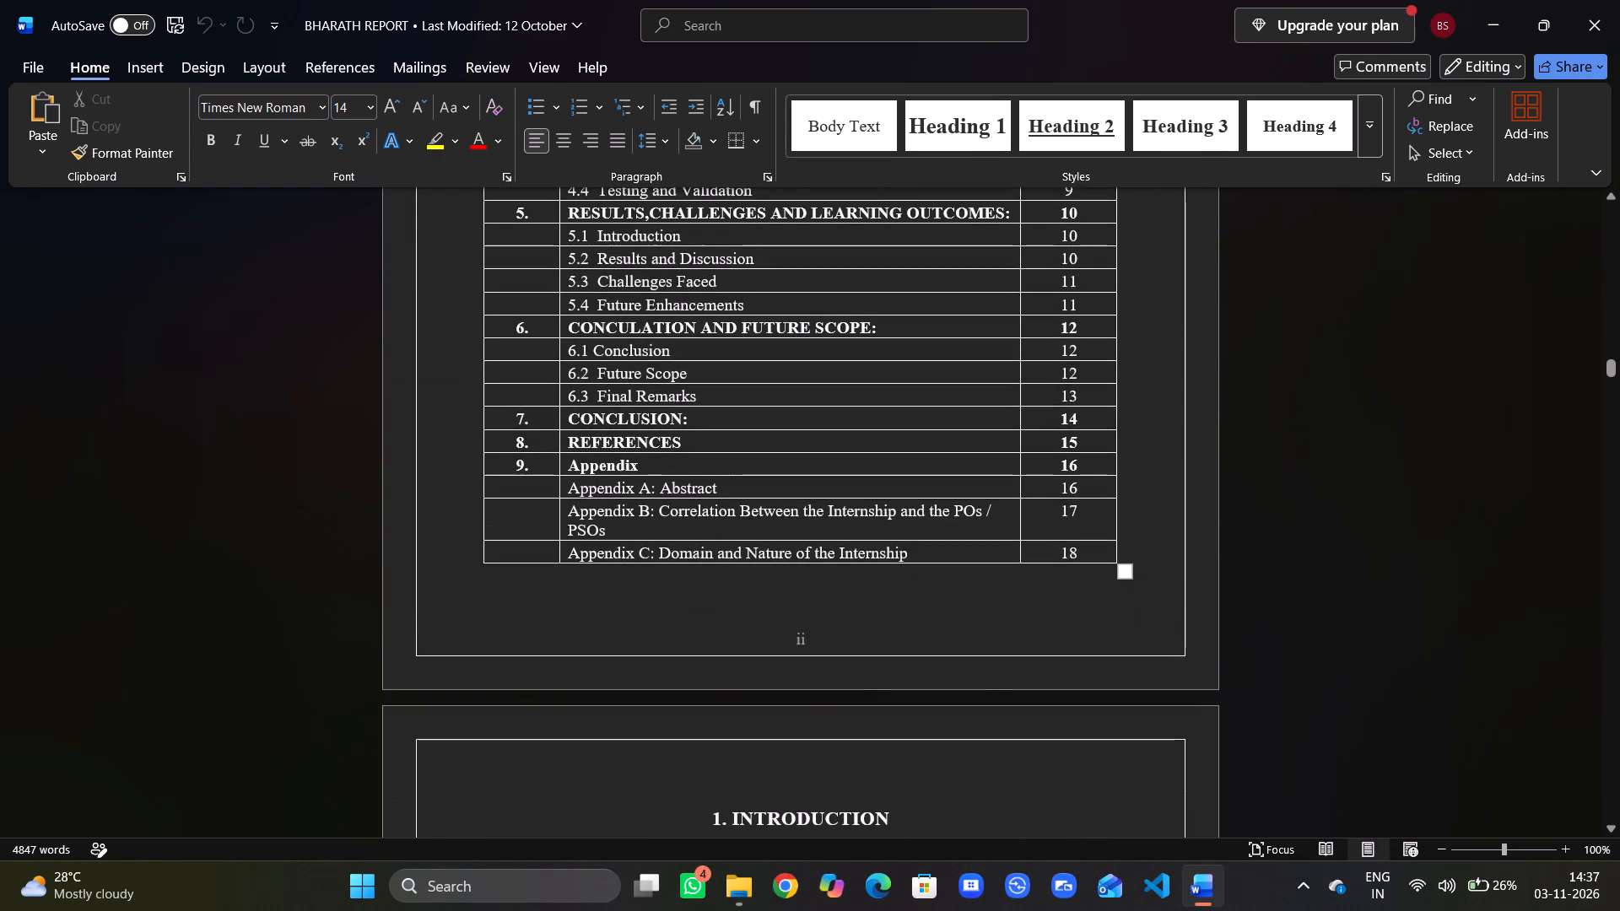
scroll(659, 509, up, 1)
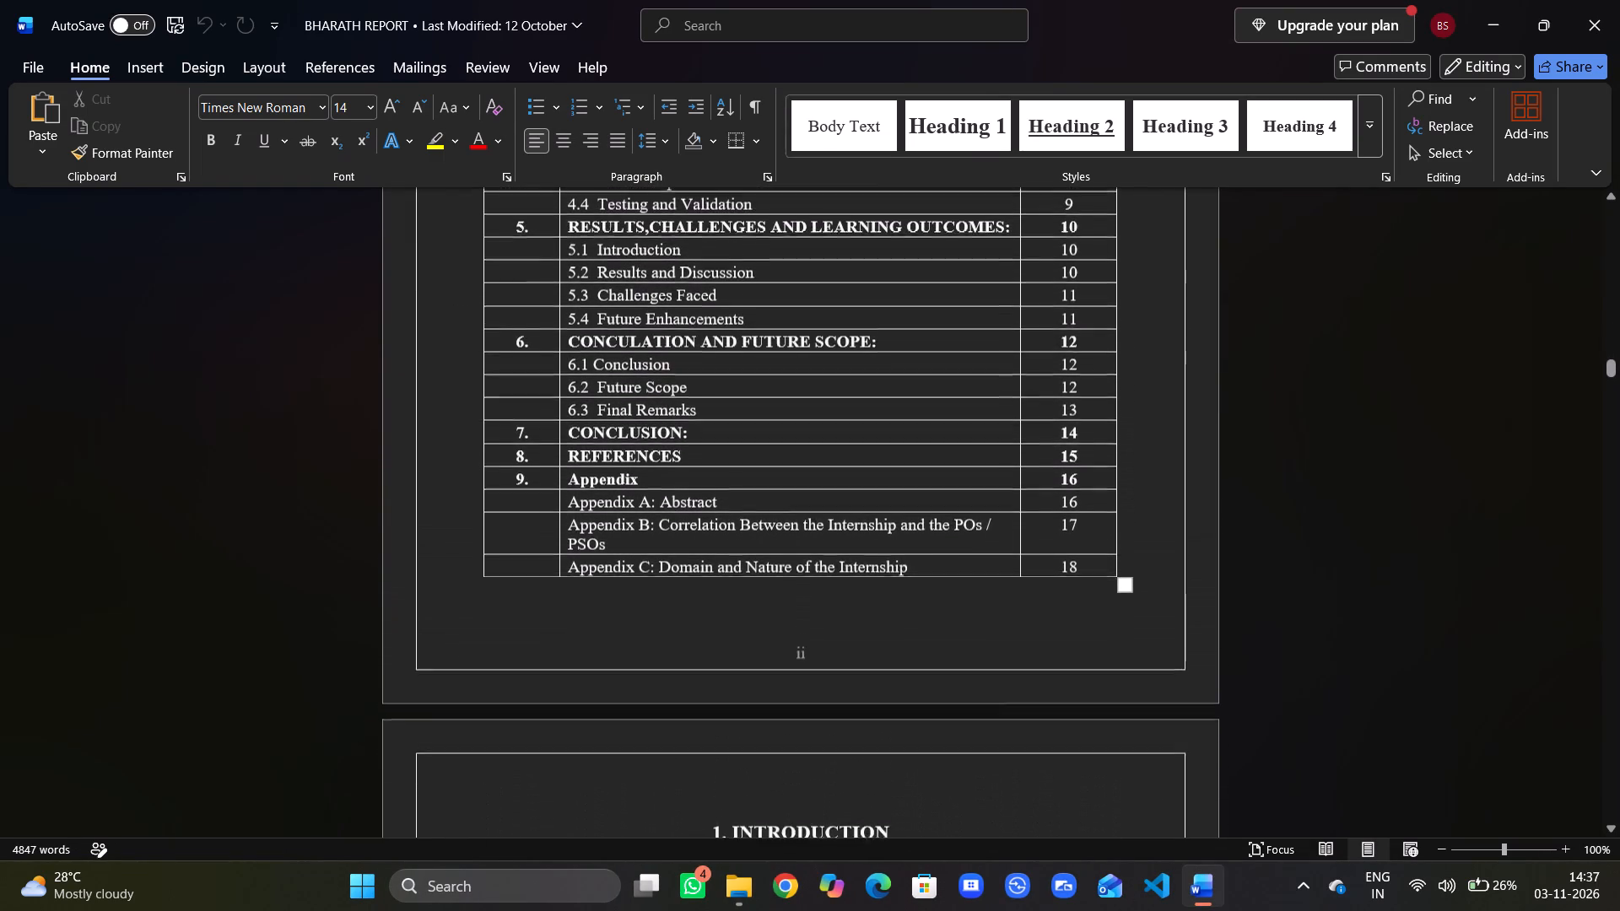
scroll(659, 509, up, 5)
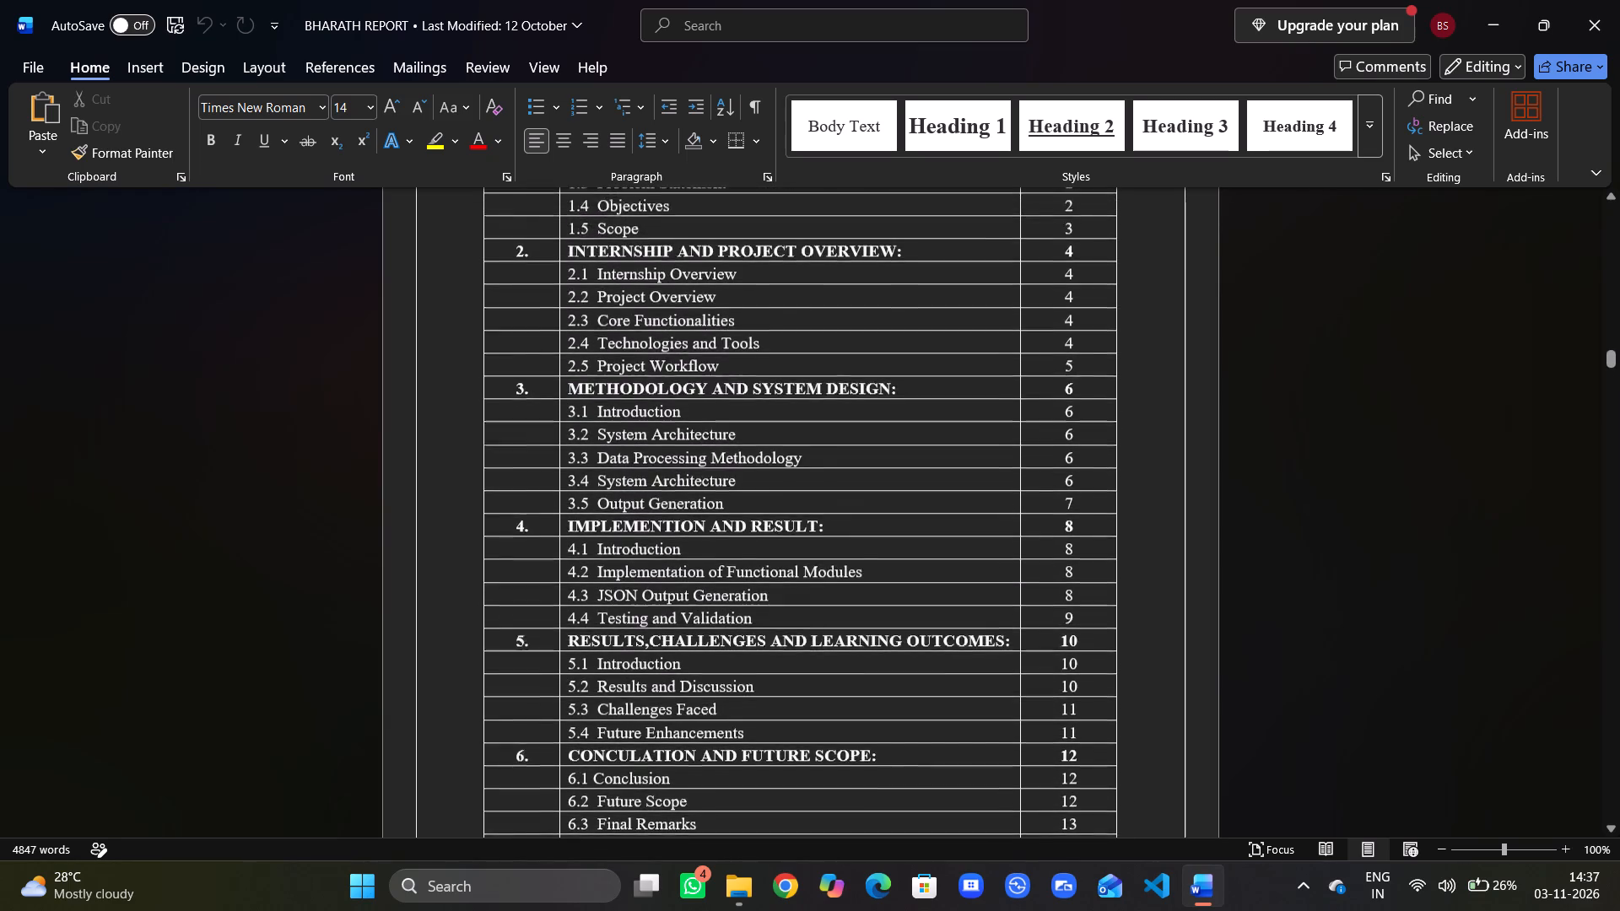
scroll(659, 509, up, 7)
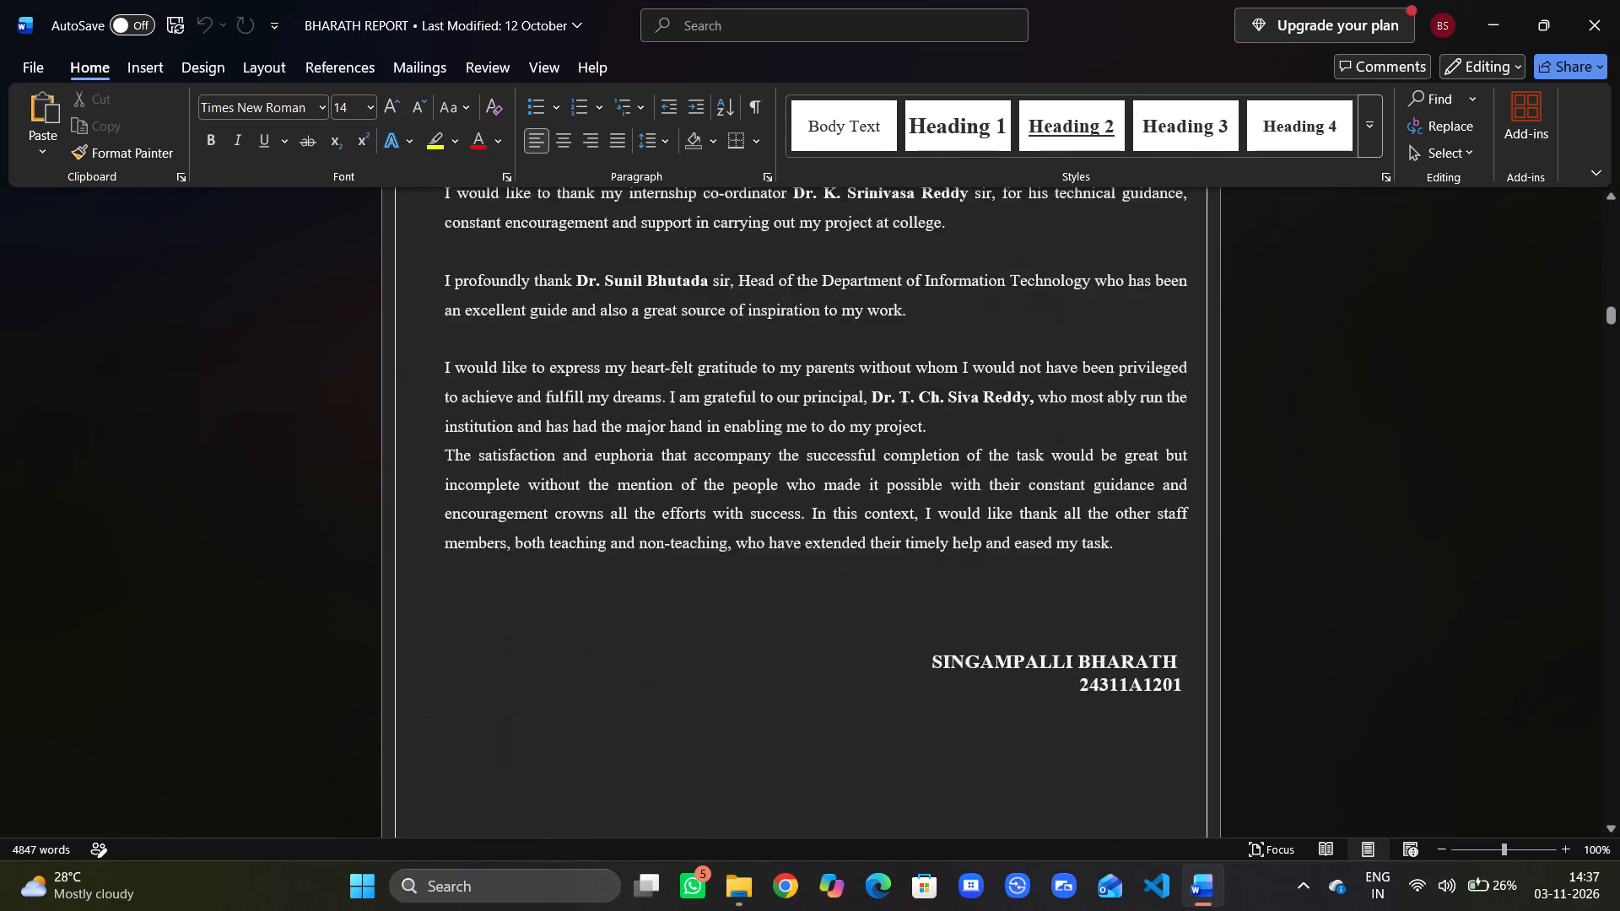
scroll(659, 509, up, 12)
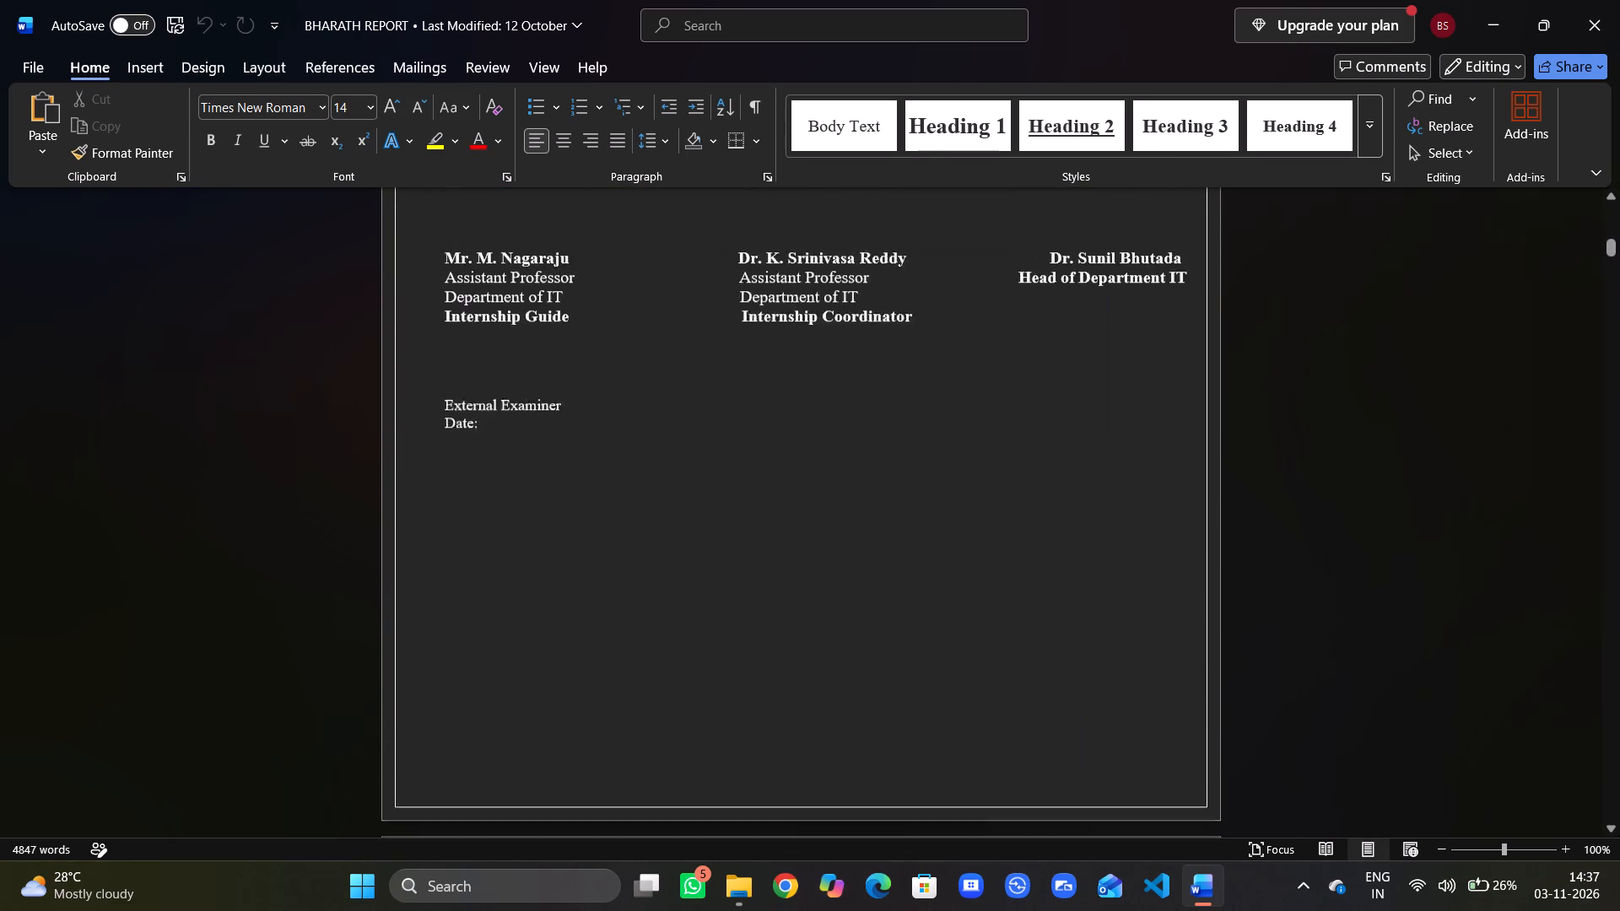
scroll(659, 509, up, 4)
scroll(659, 509, down, 2)
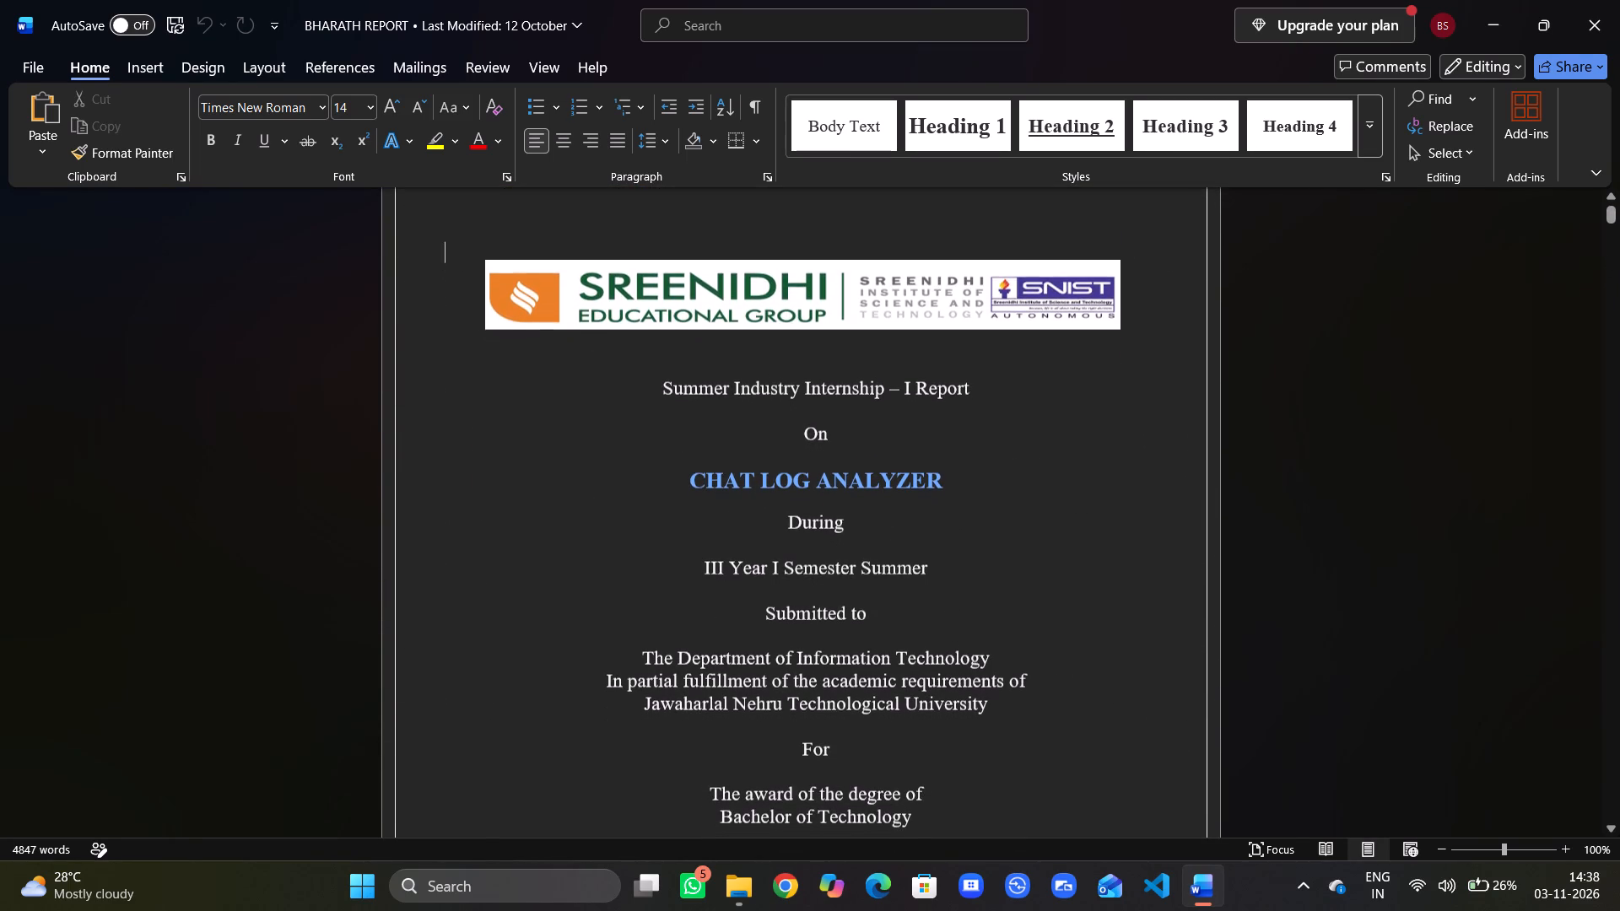
scroll(659, 509, down, 1)
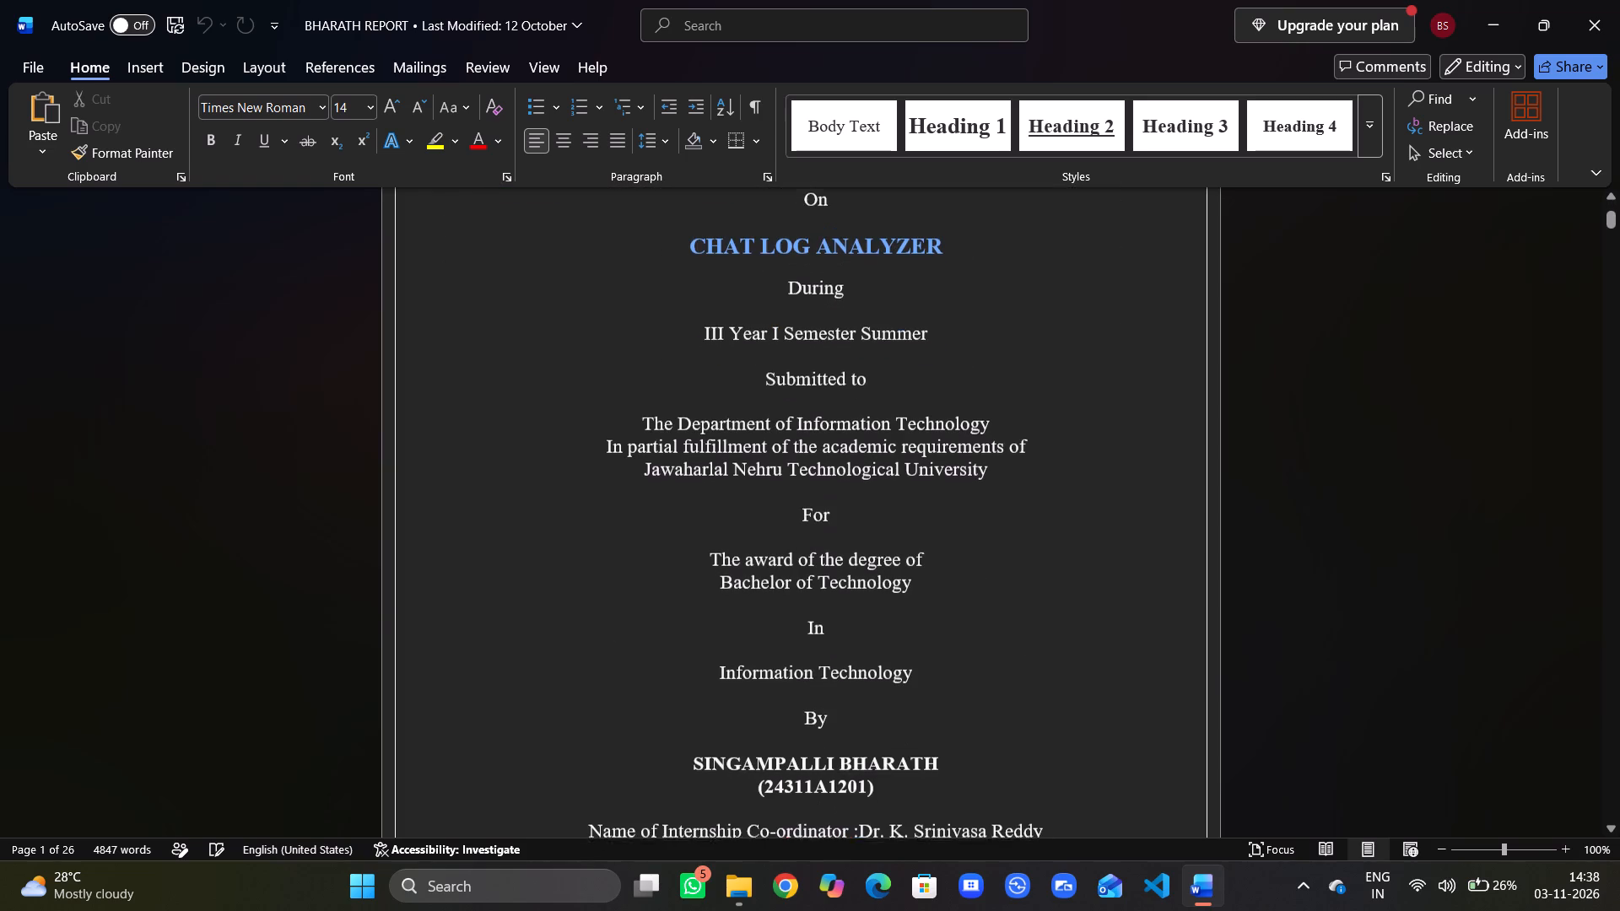
scroll(659, 509, down, 1)
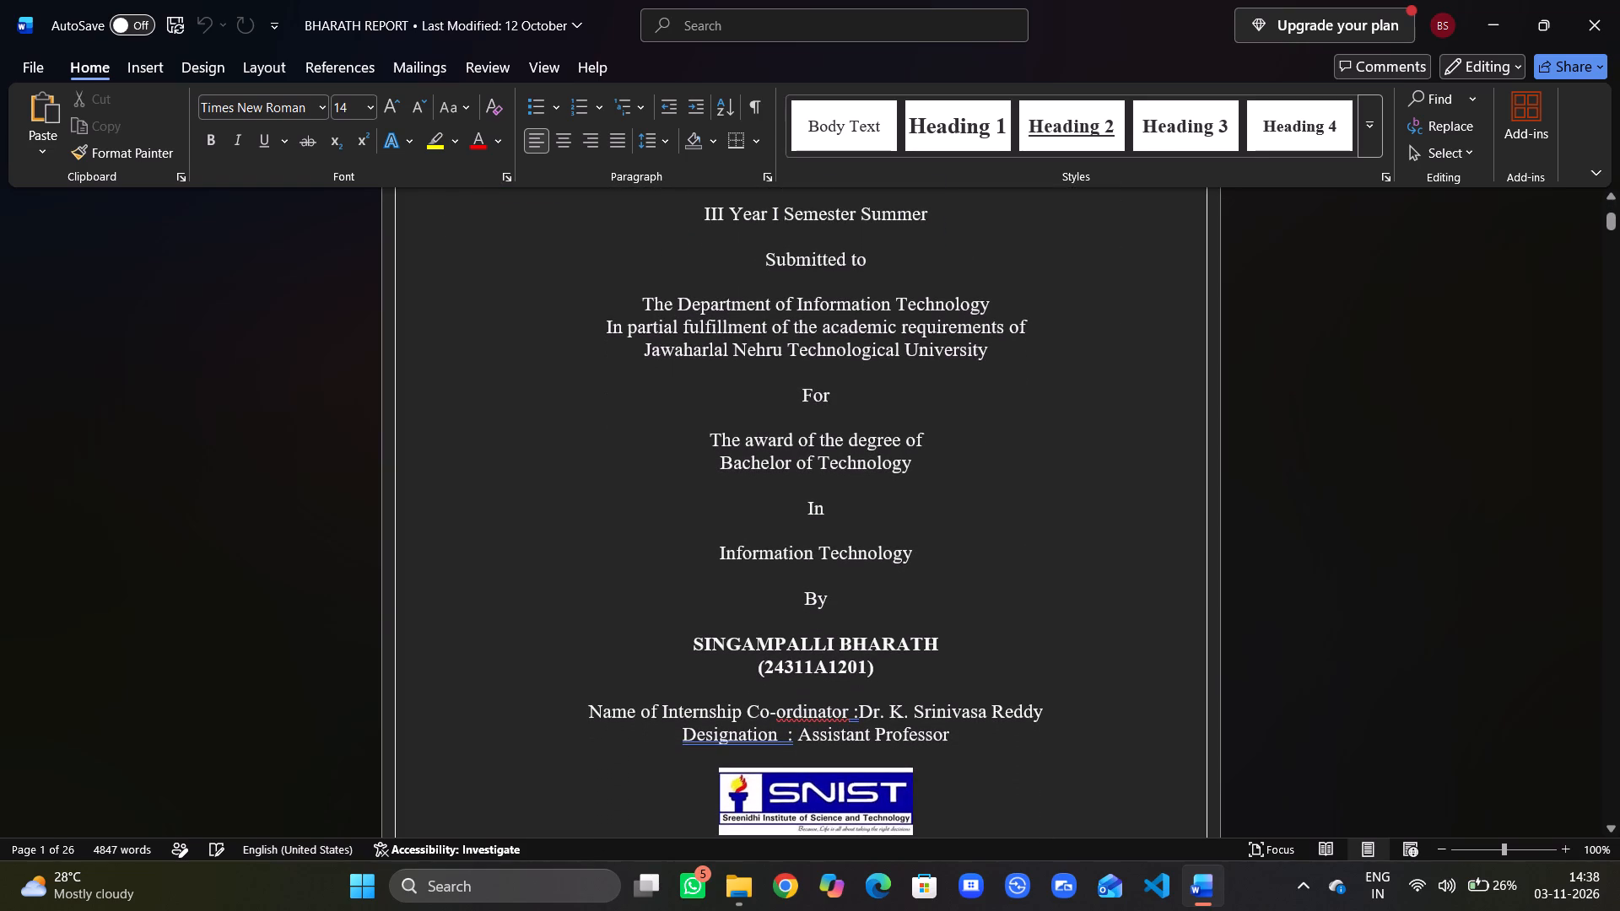
Replace "Co-ordinator" with "Guide" in the title page's "Name of Internship" line.
click(847, 710)
scroll(847, 710, down, 6)
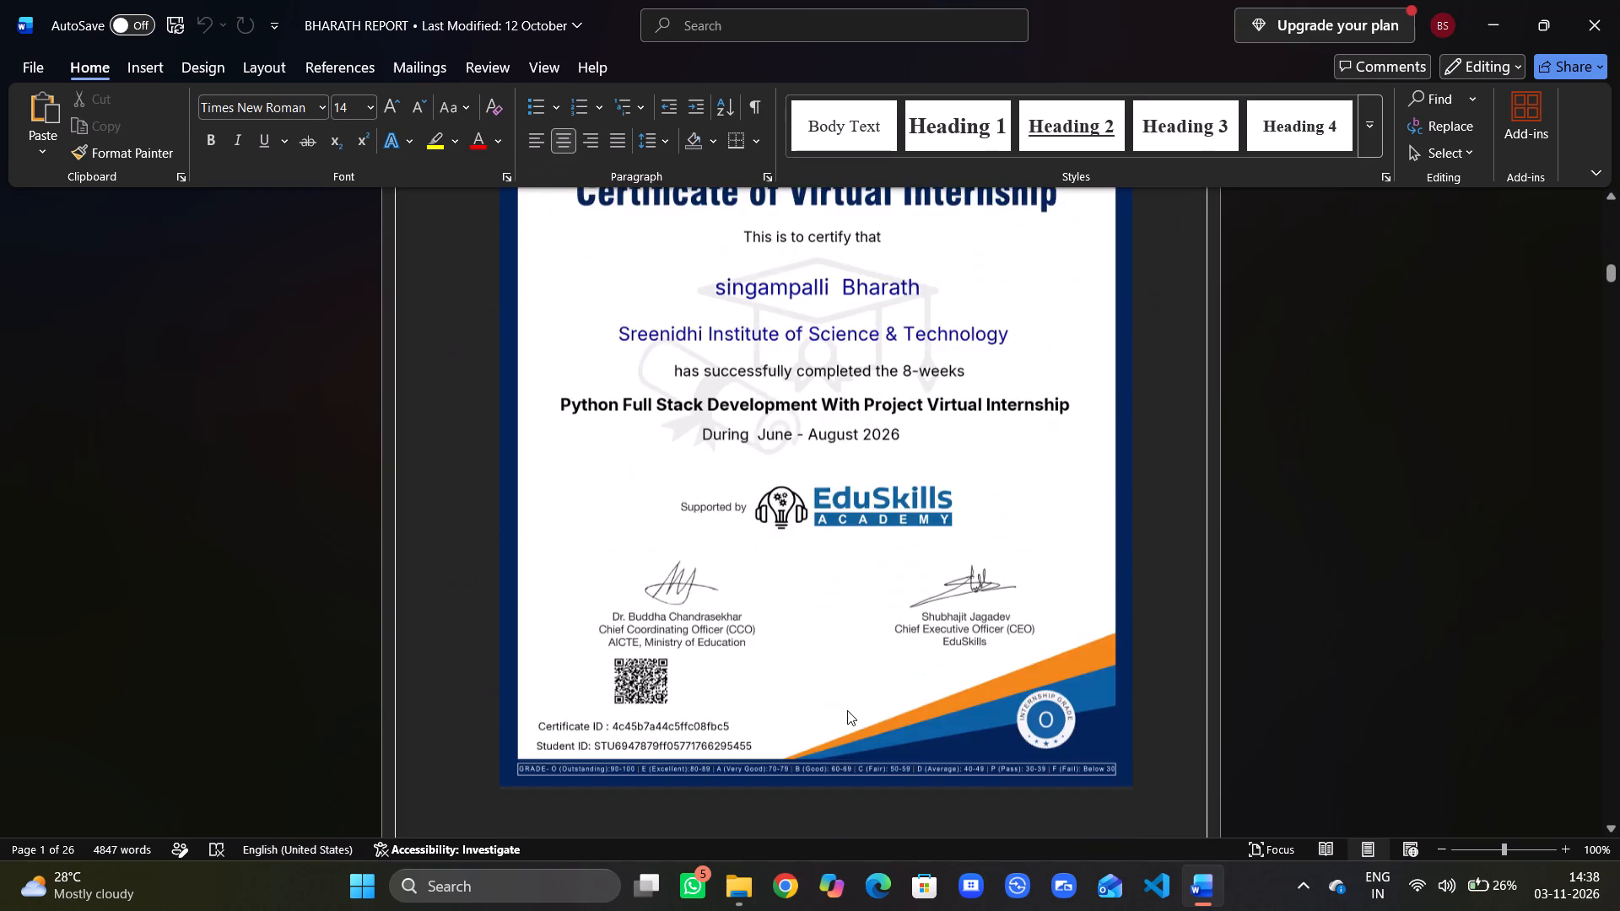
scroll(847, 710, down, 2)
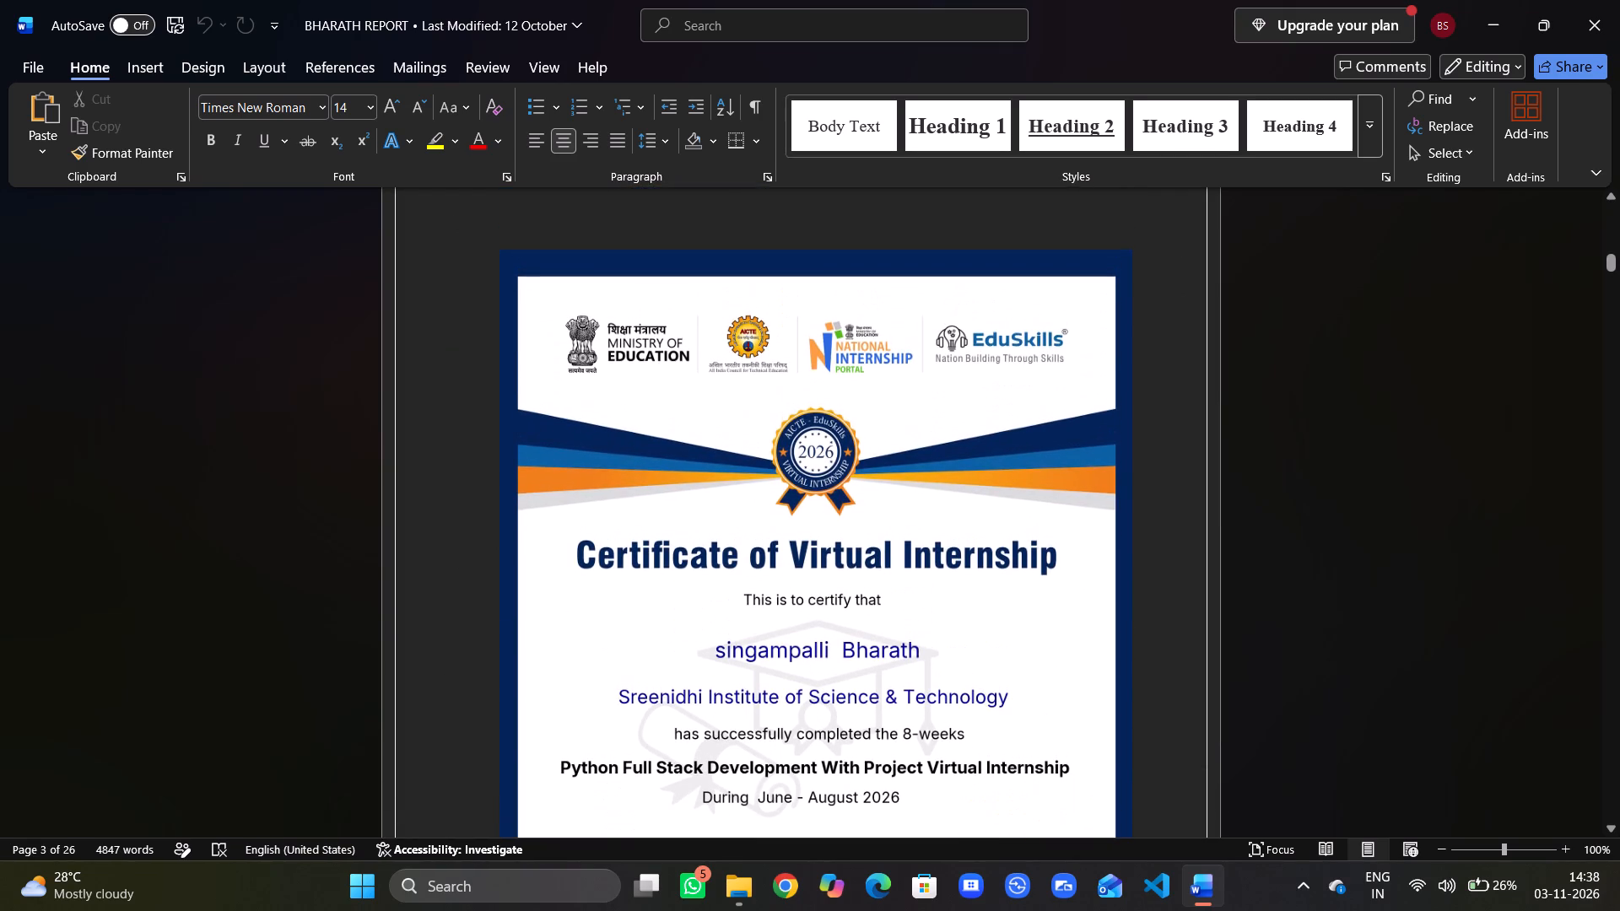
scroll(847, 710, down, 1)
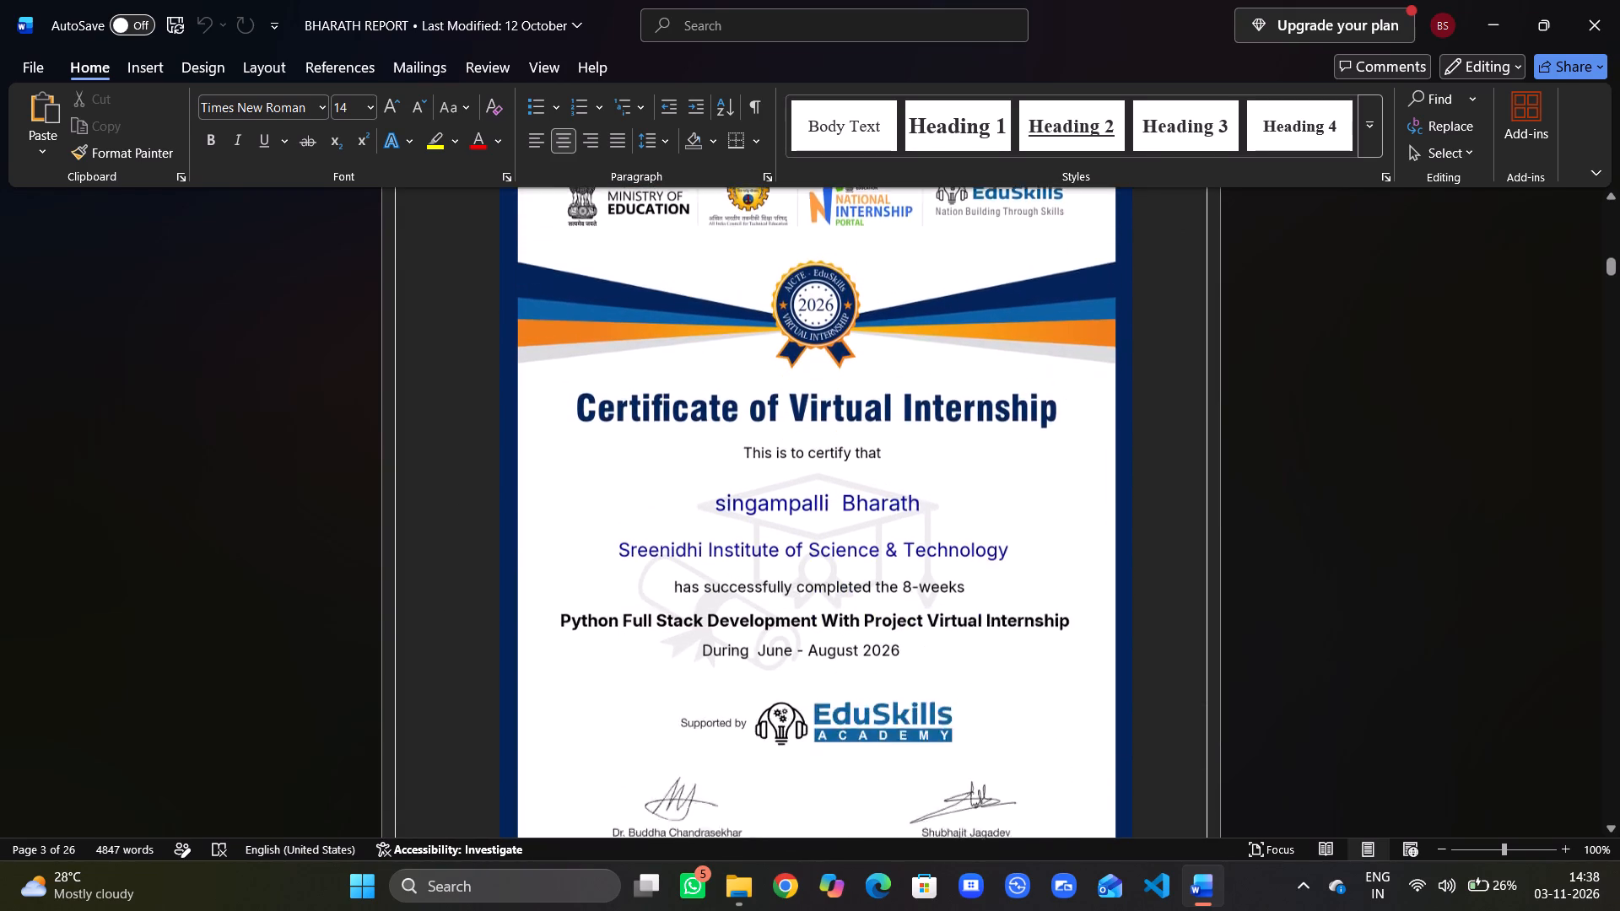
scroll(847, 710, down, 1)
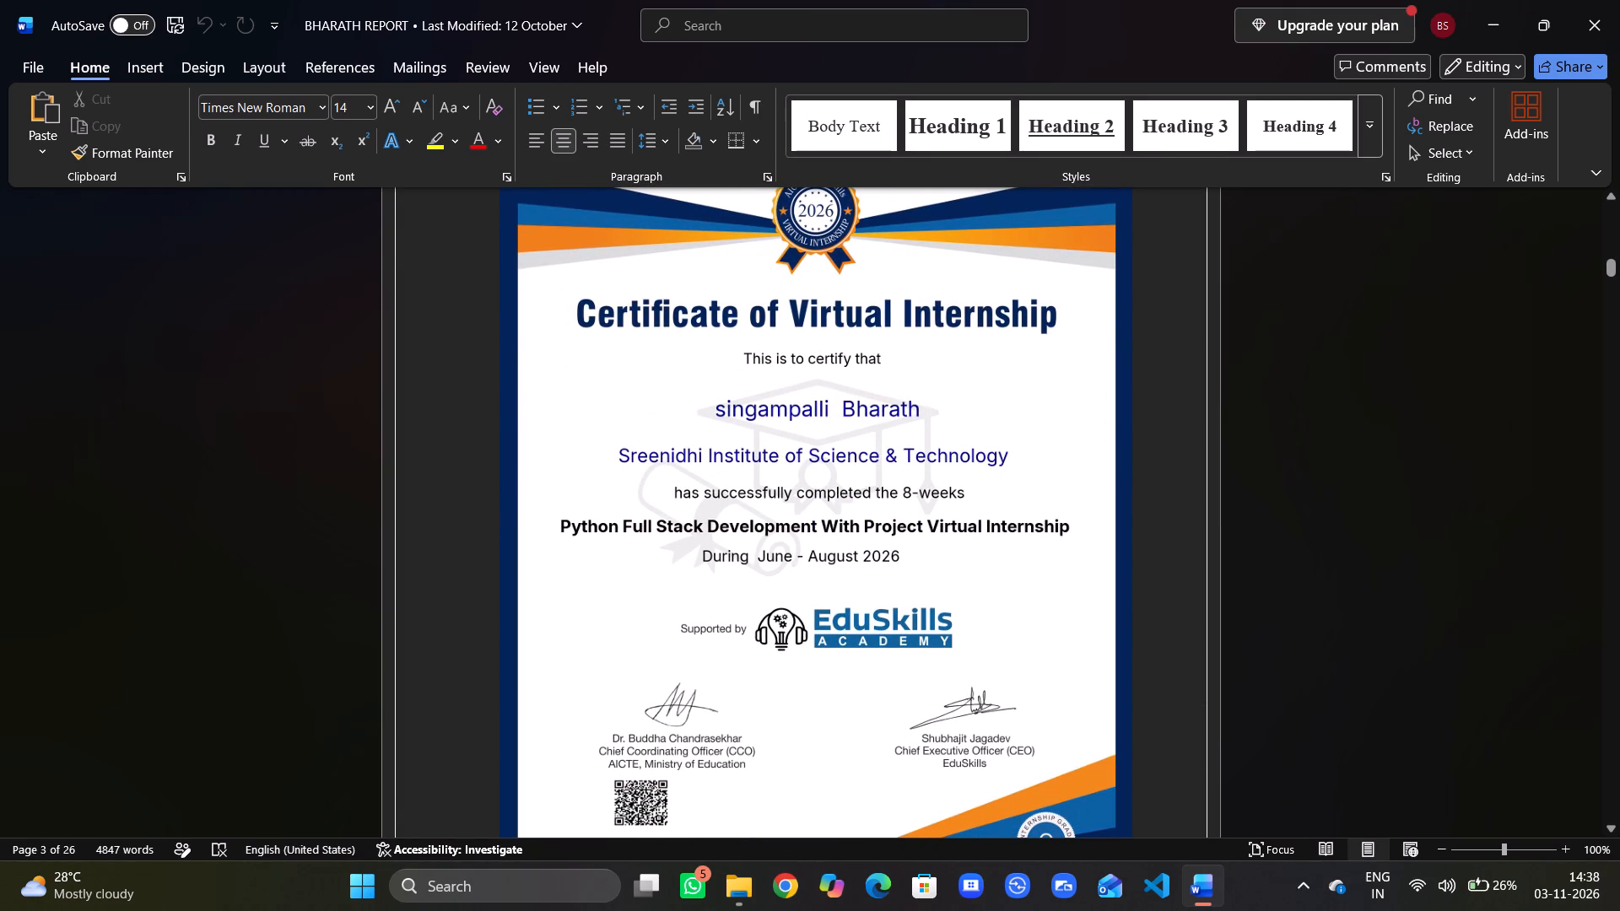
scroll(812, 575, up, 9)
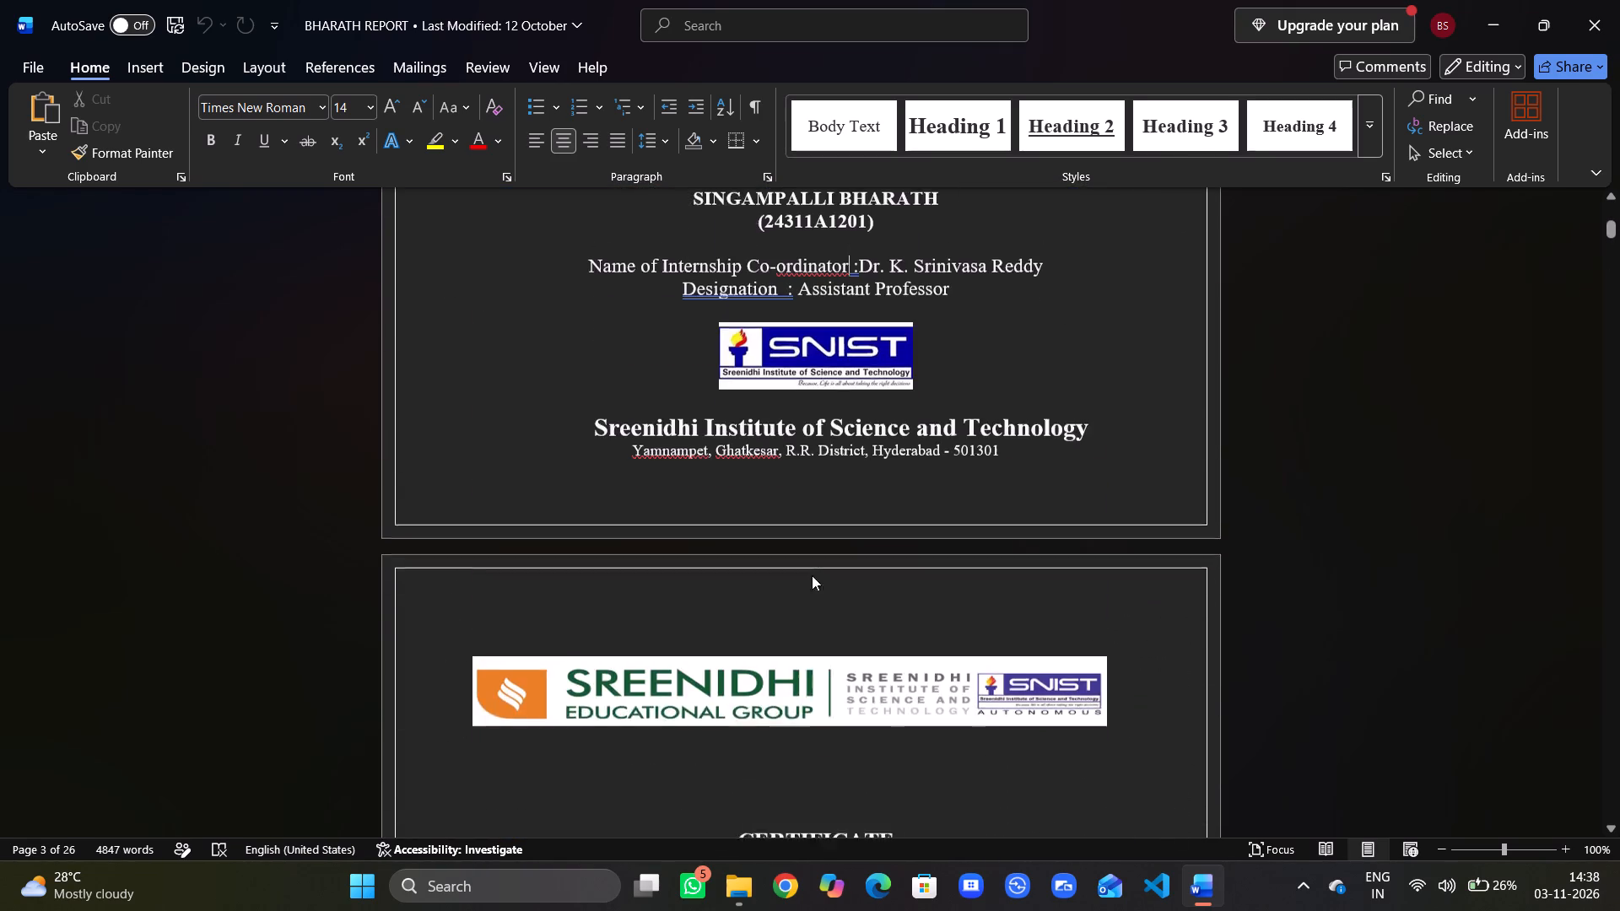
scroll(812, 575, up, 2)
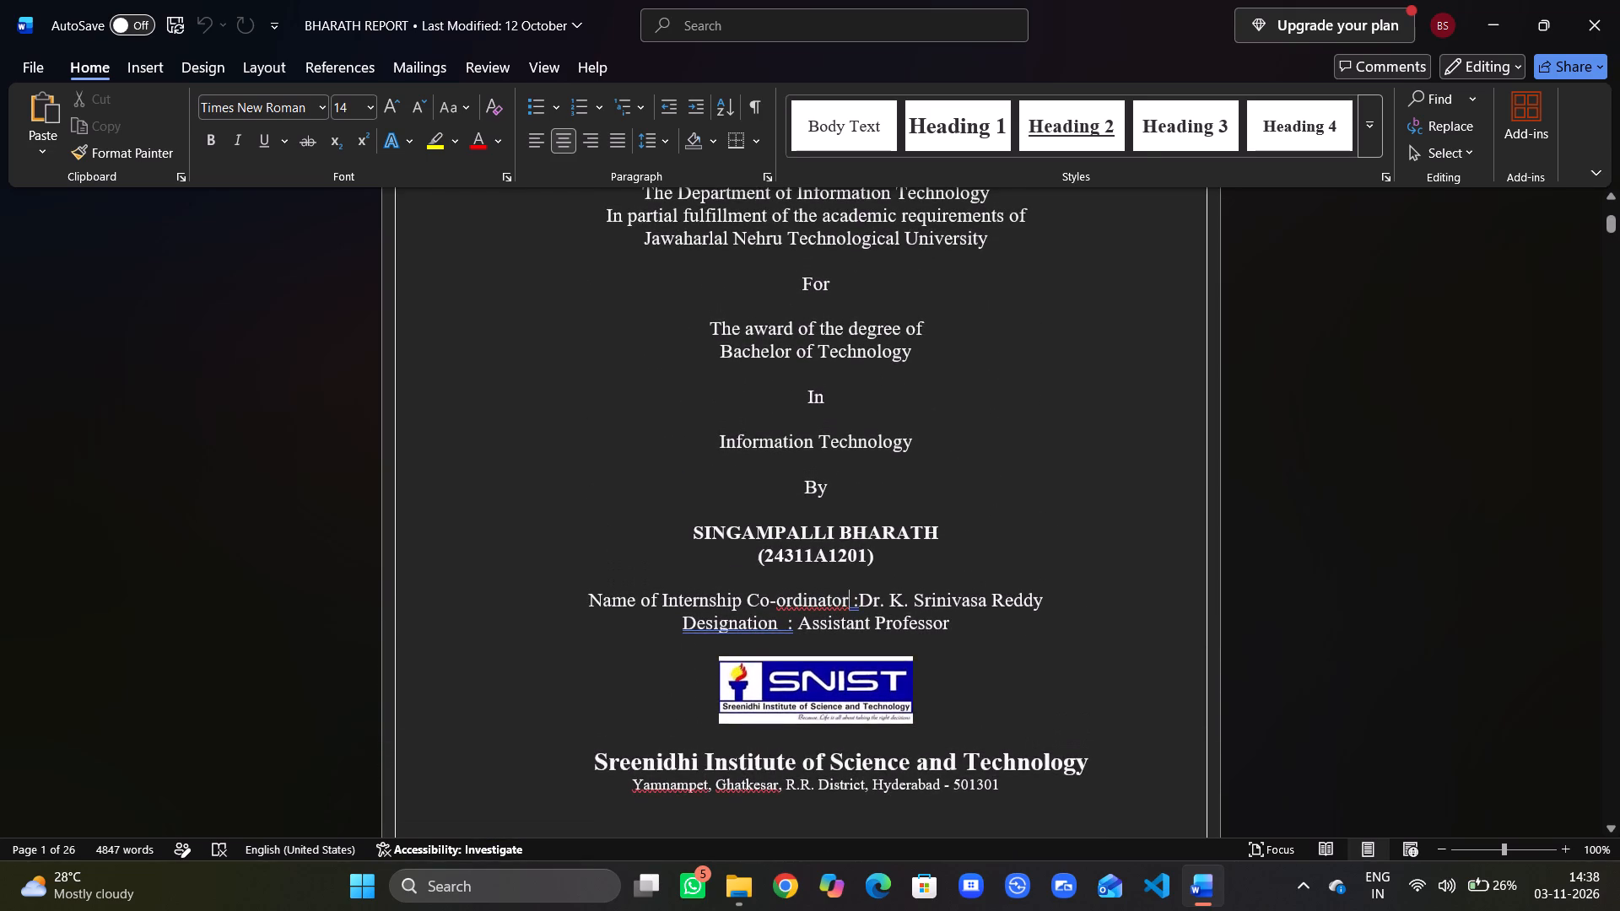
scroll(812, 575, up, 3)
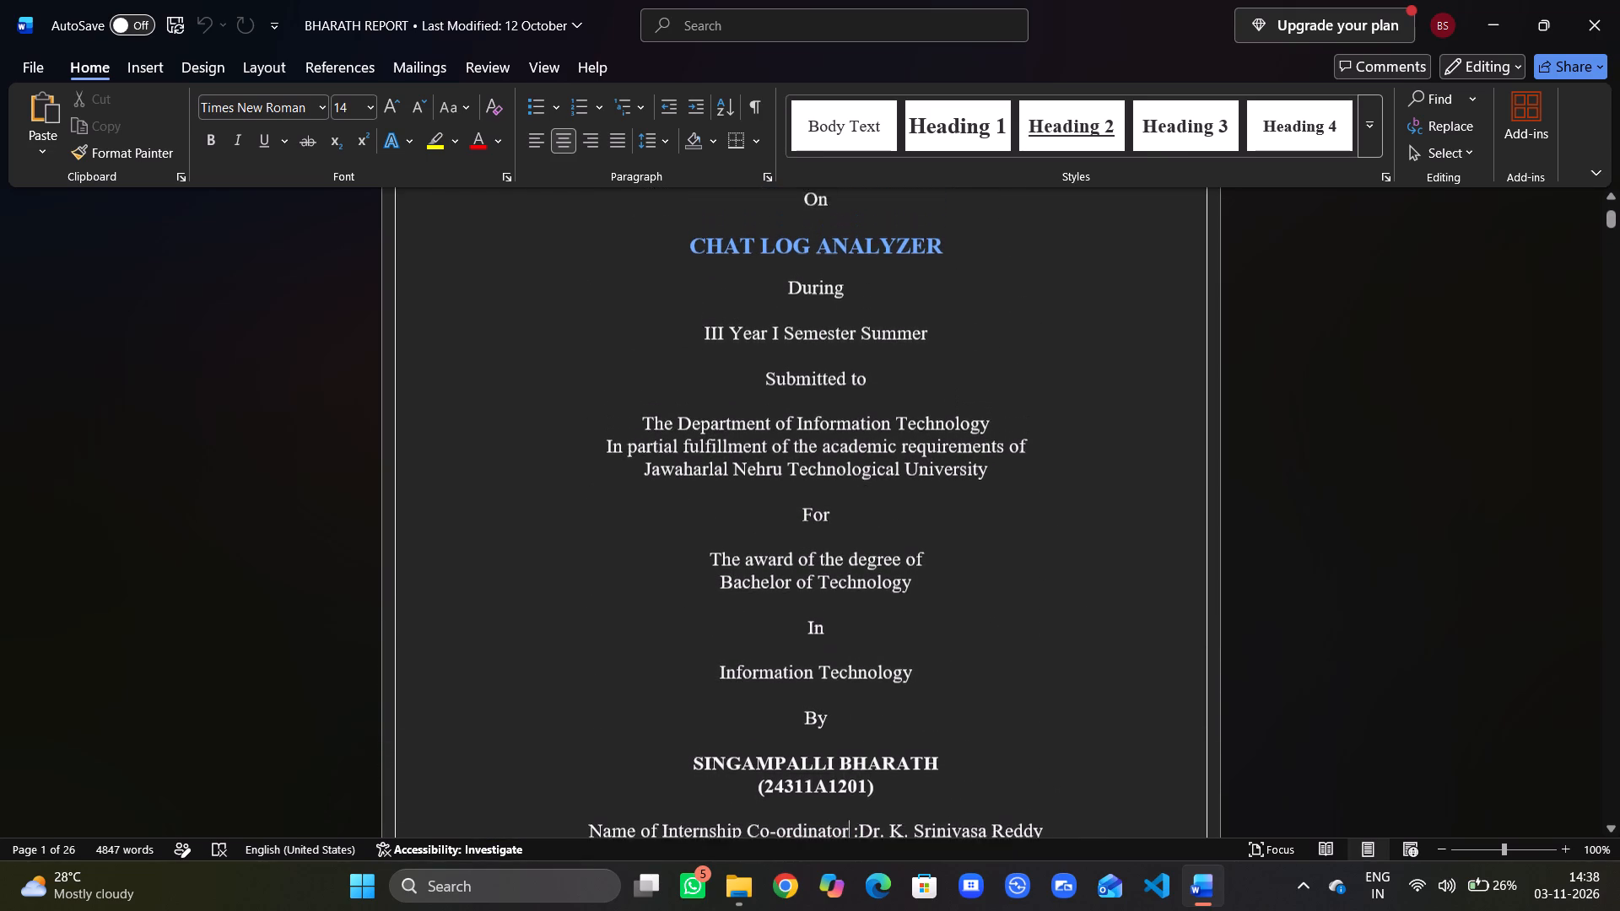
scroll(812, 575, up, 1)
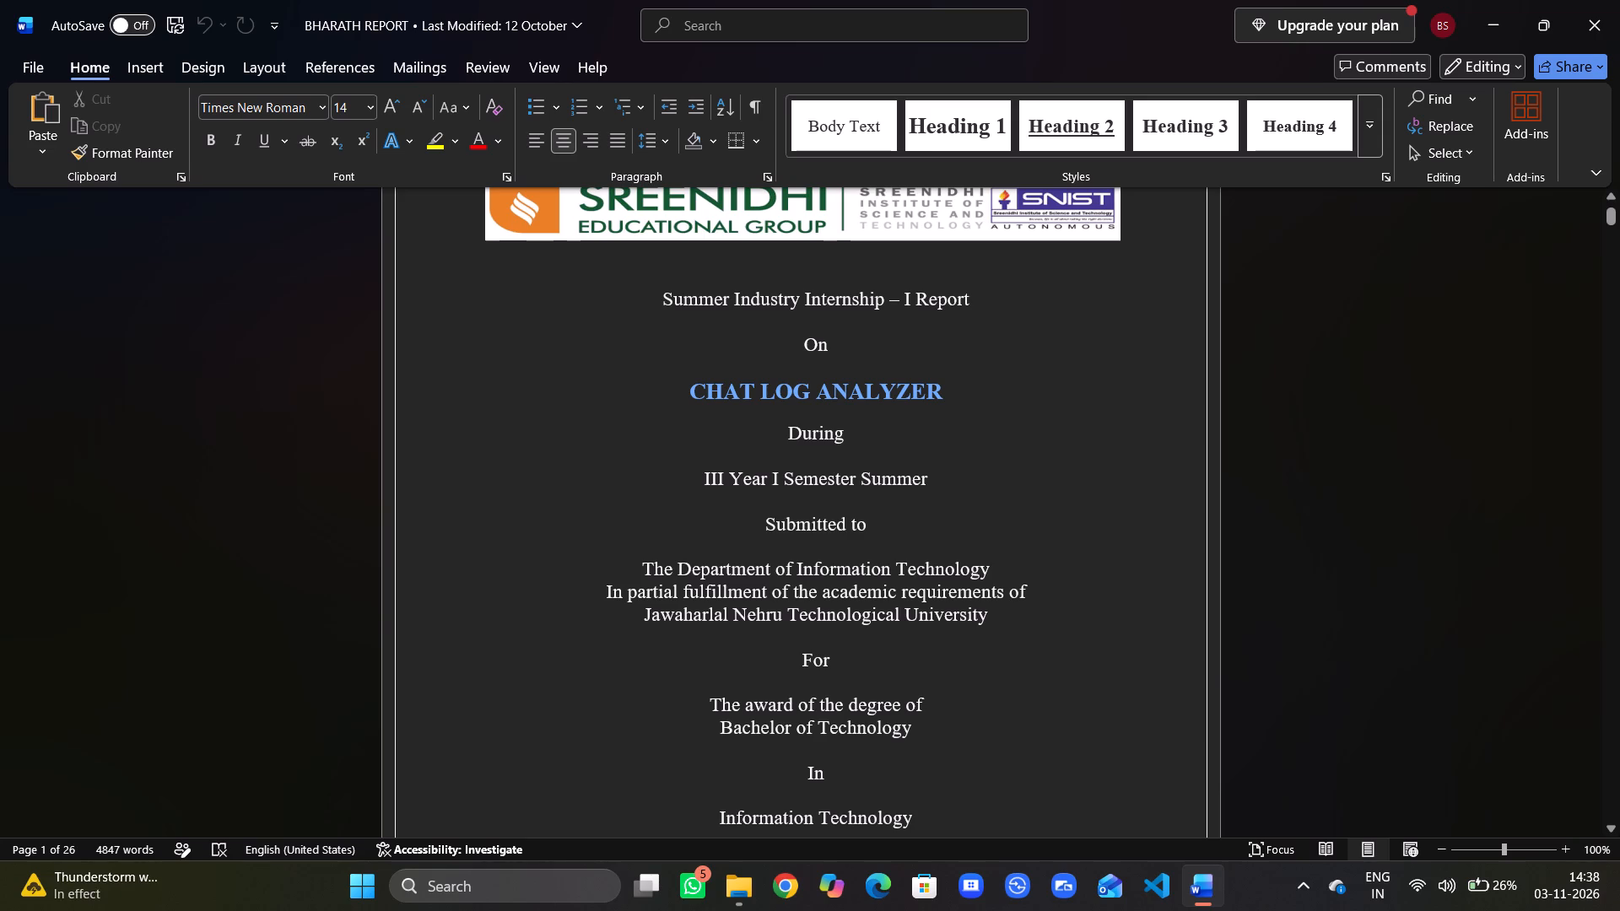
scroll(835, 525, down, 1)
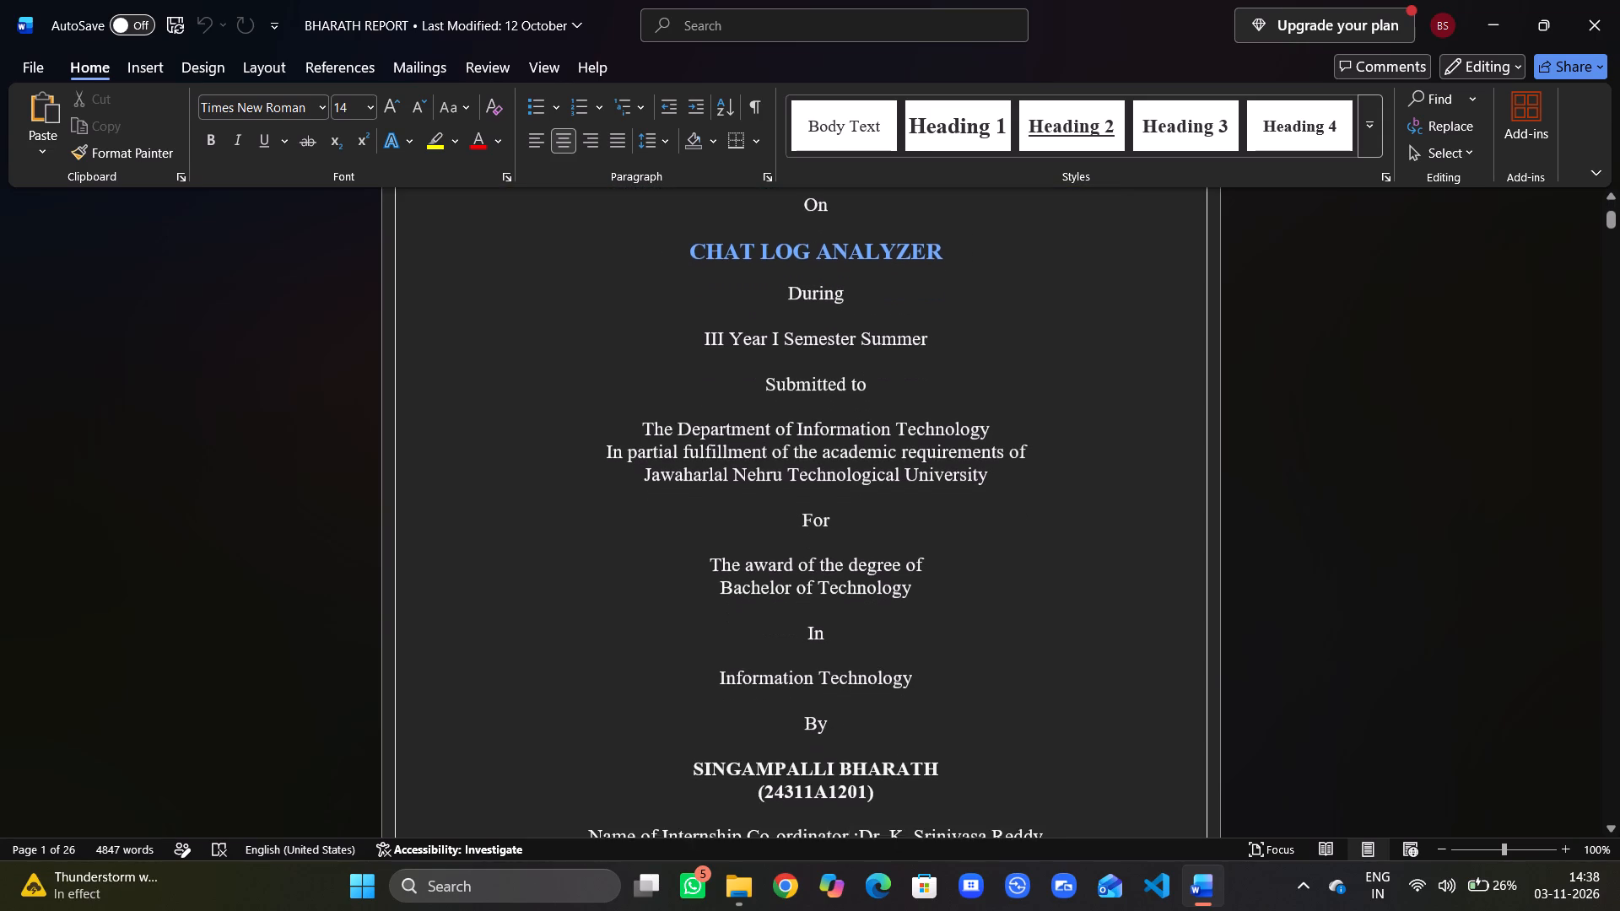
scroll(780, 625, down, 1)
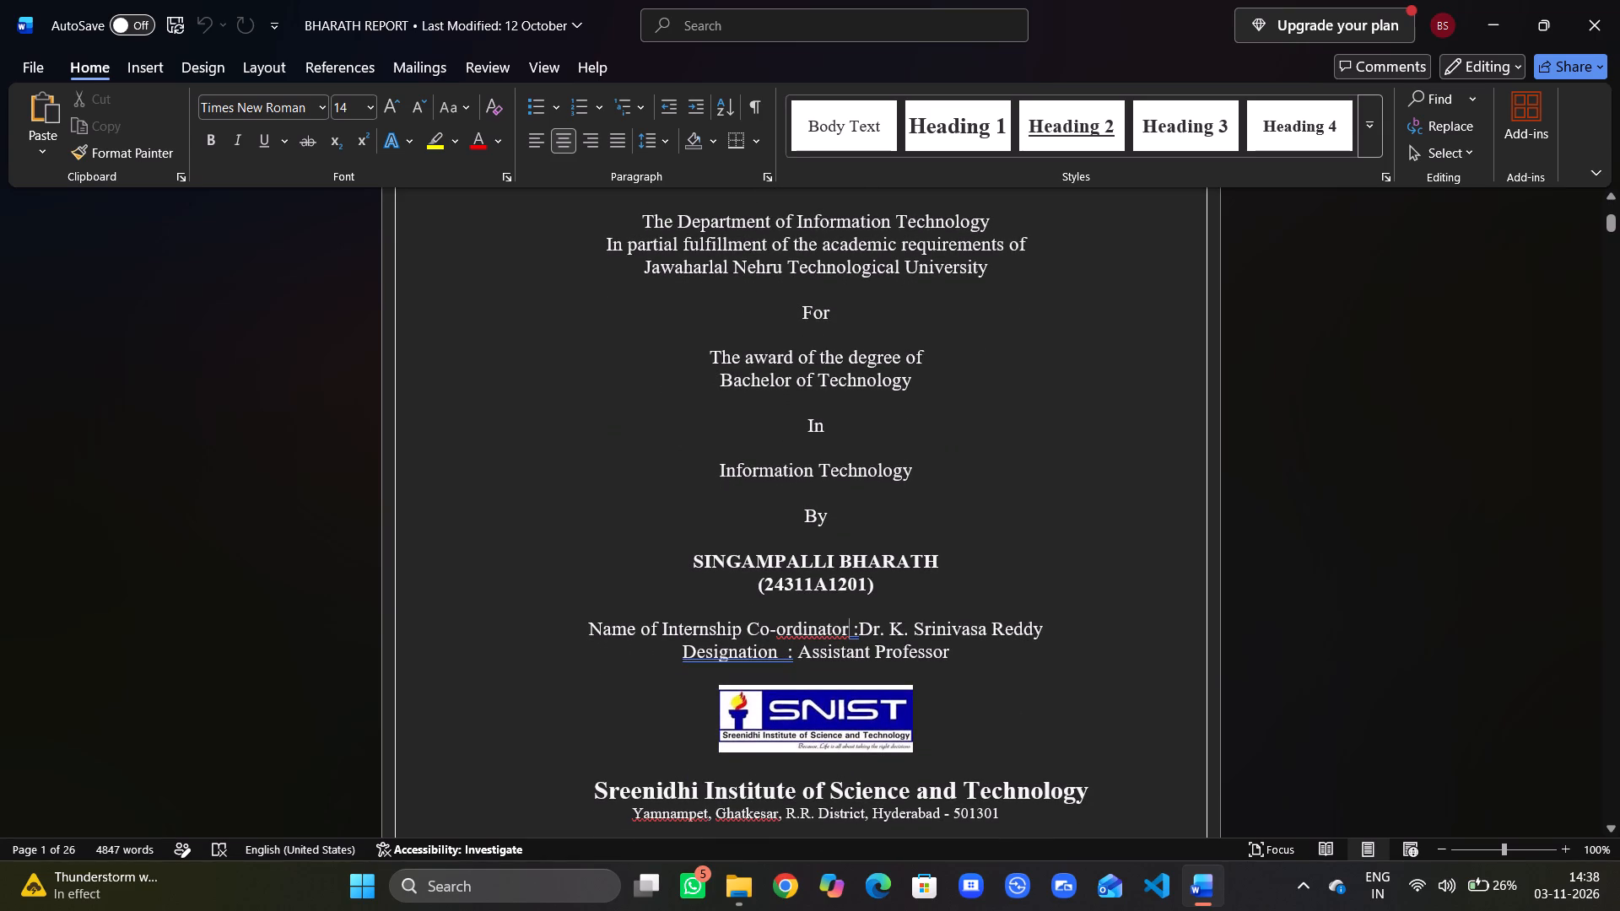
key(BackSpace)
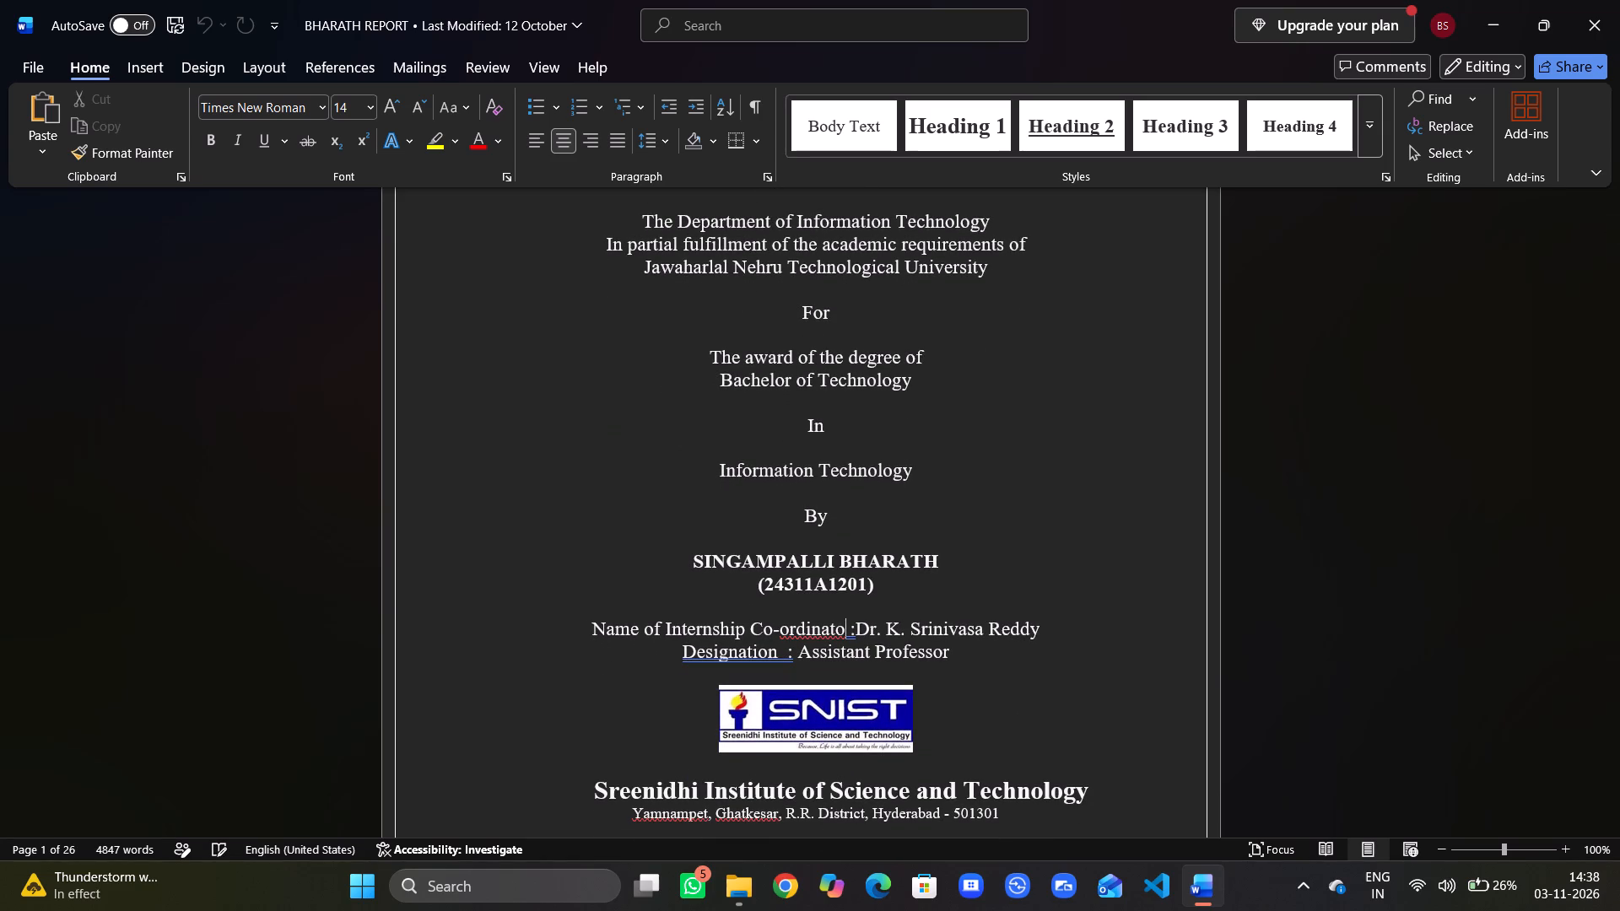
key(BackSpace)
key(BackSpace)
key(BackSpace)
key(BackSpace)
key(BackSpace)
key(BackSpace)
key(BackSpace)
key(BackSpace)
key(BackSpace)
key(BackSpace)
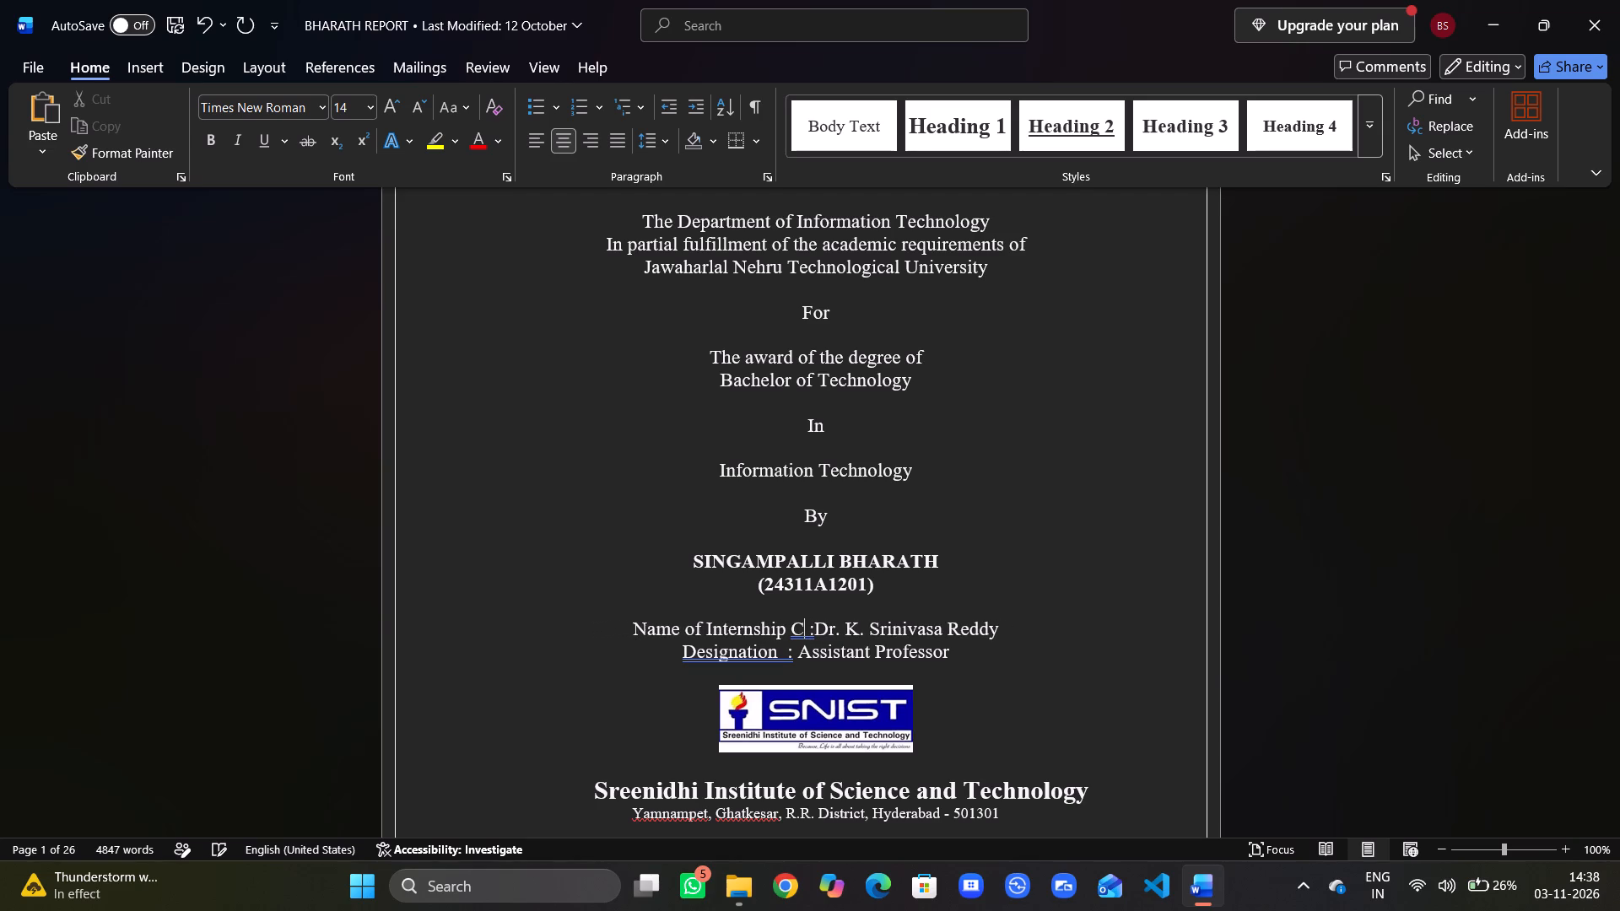
key(BackSpace)
text(Guide)
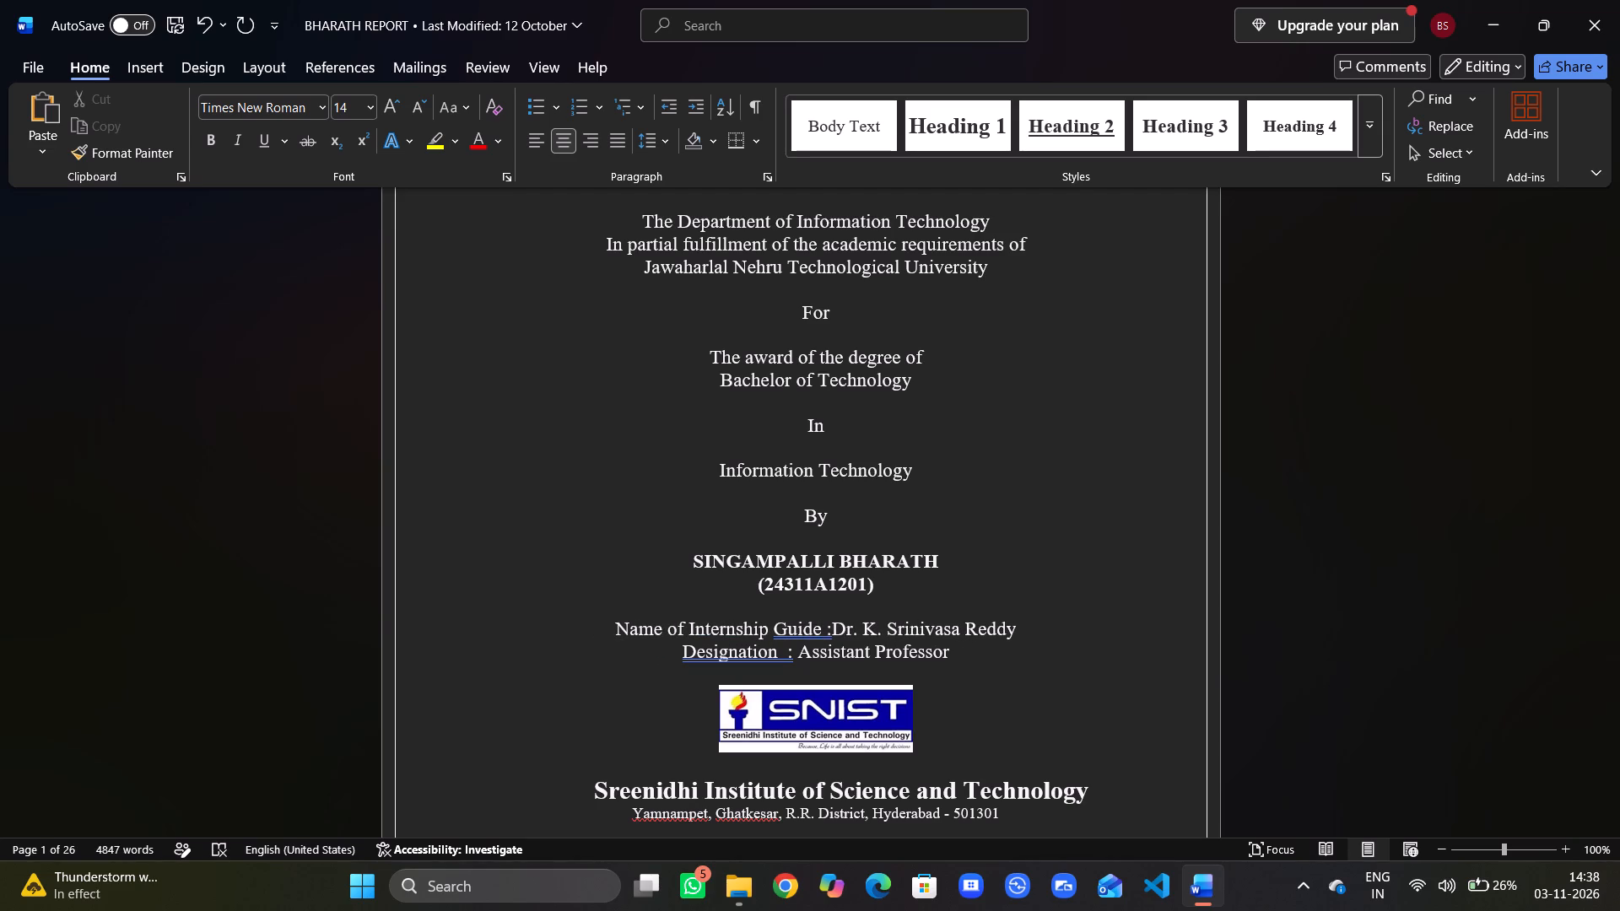
Replace the name after "Dr." in the title page's "Name of Internship Guide" line with the internship guide's name from the certificate page.
click(1011, 631)
key(Right)
key(BackSpace)
key(BackSpace)
key(BackSpace)
key(BackSpace)
key(BackSpace)
key(BackSpace)
key(BackSpace)
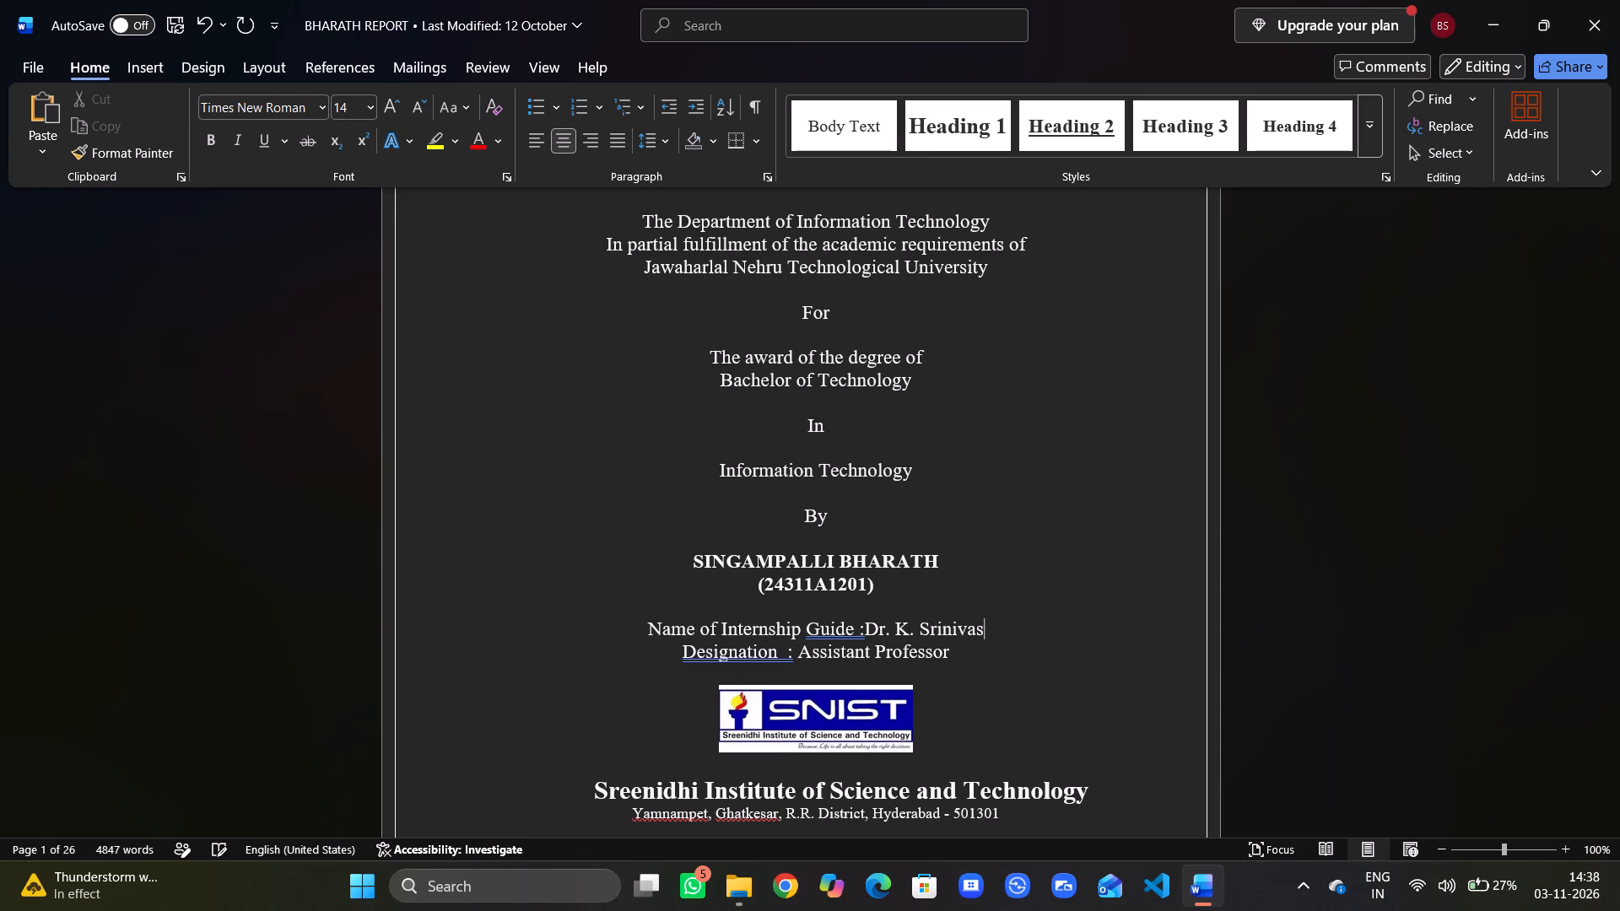
key(BackSpace)
key(BackSpace)
key(BackSpace)
key(BackSpace)
key(BackSpace)
key(BackSpace)
key(BackSpace)
key(BackSpace)
key(BackSpace)
key(BackSpace)
key(BackSpace)
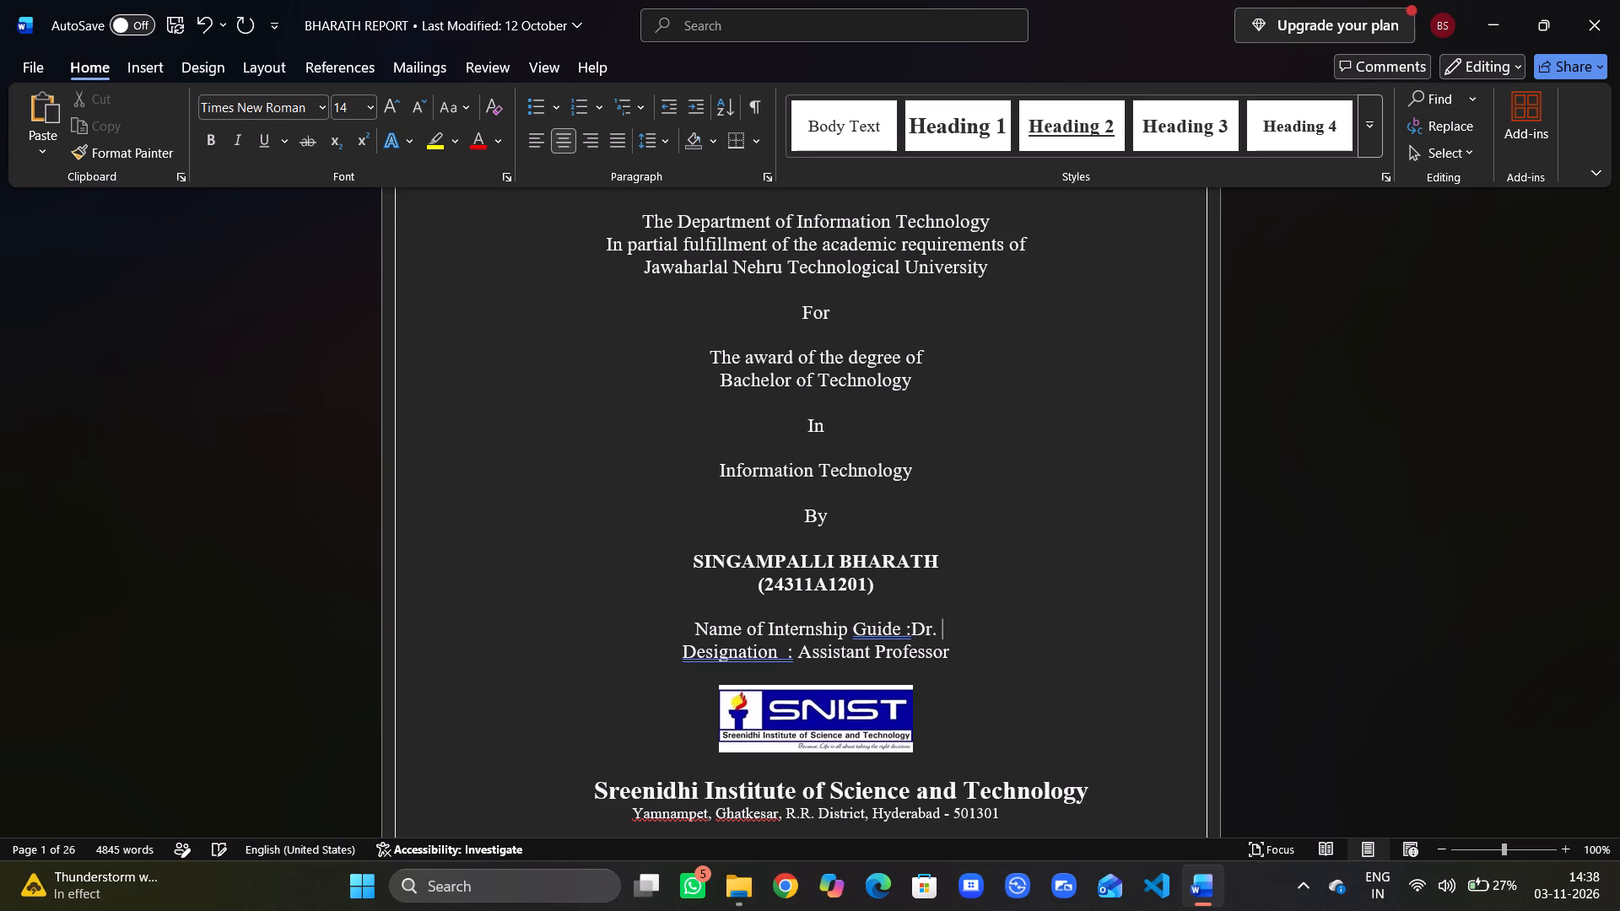
key(shift+m)
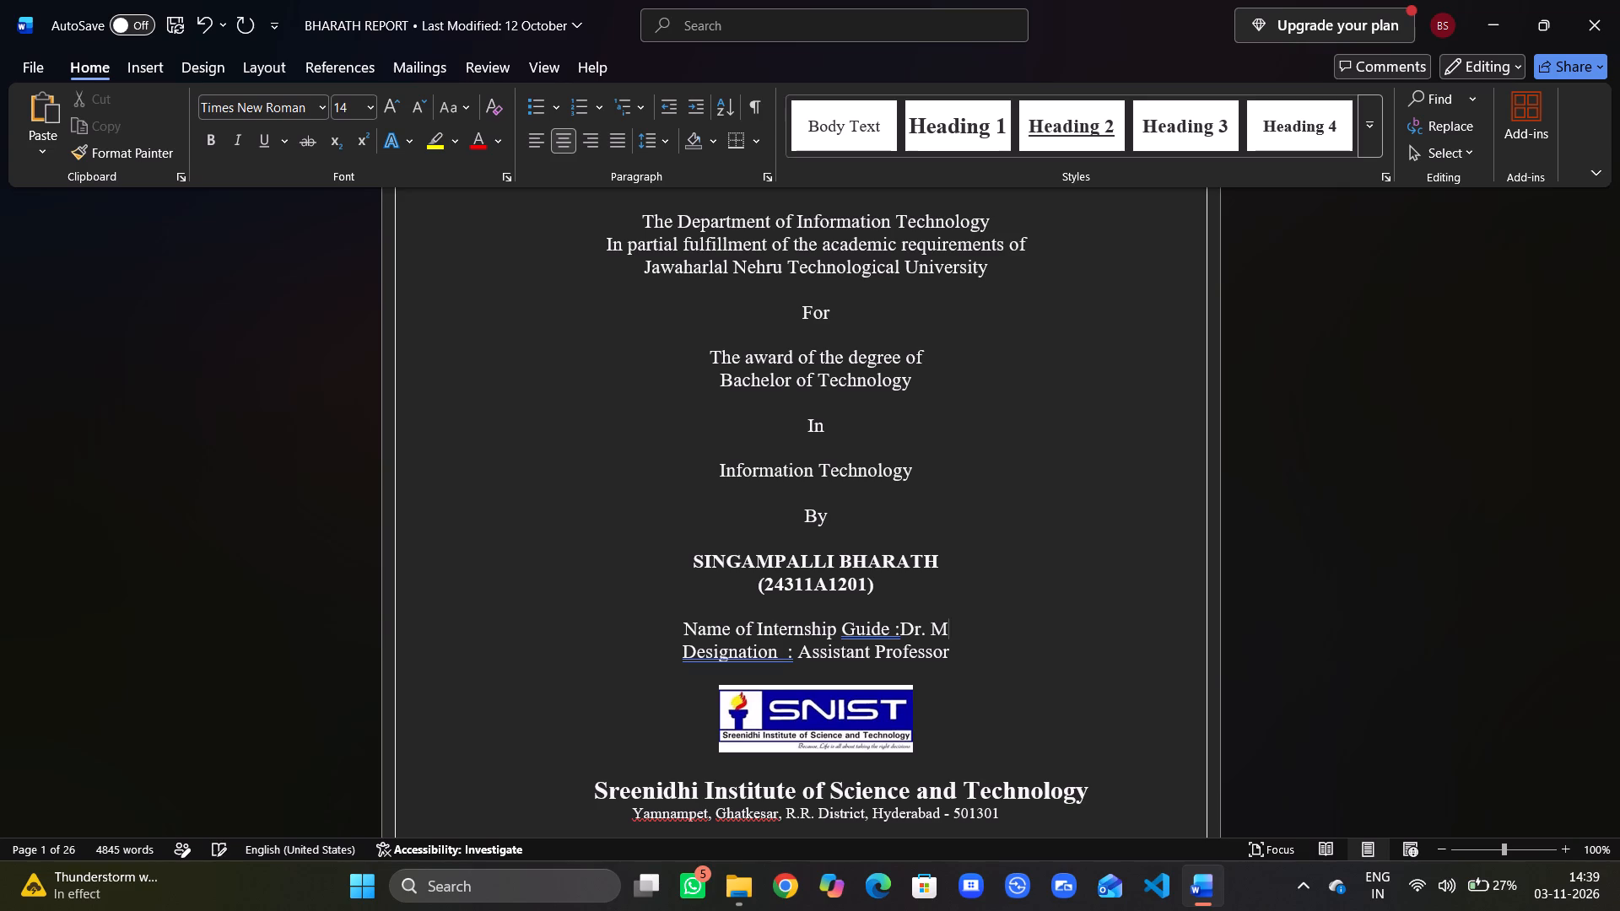
key(period)
key(space)
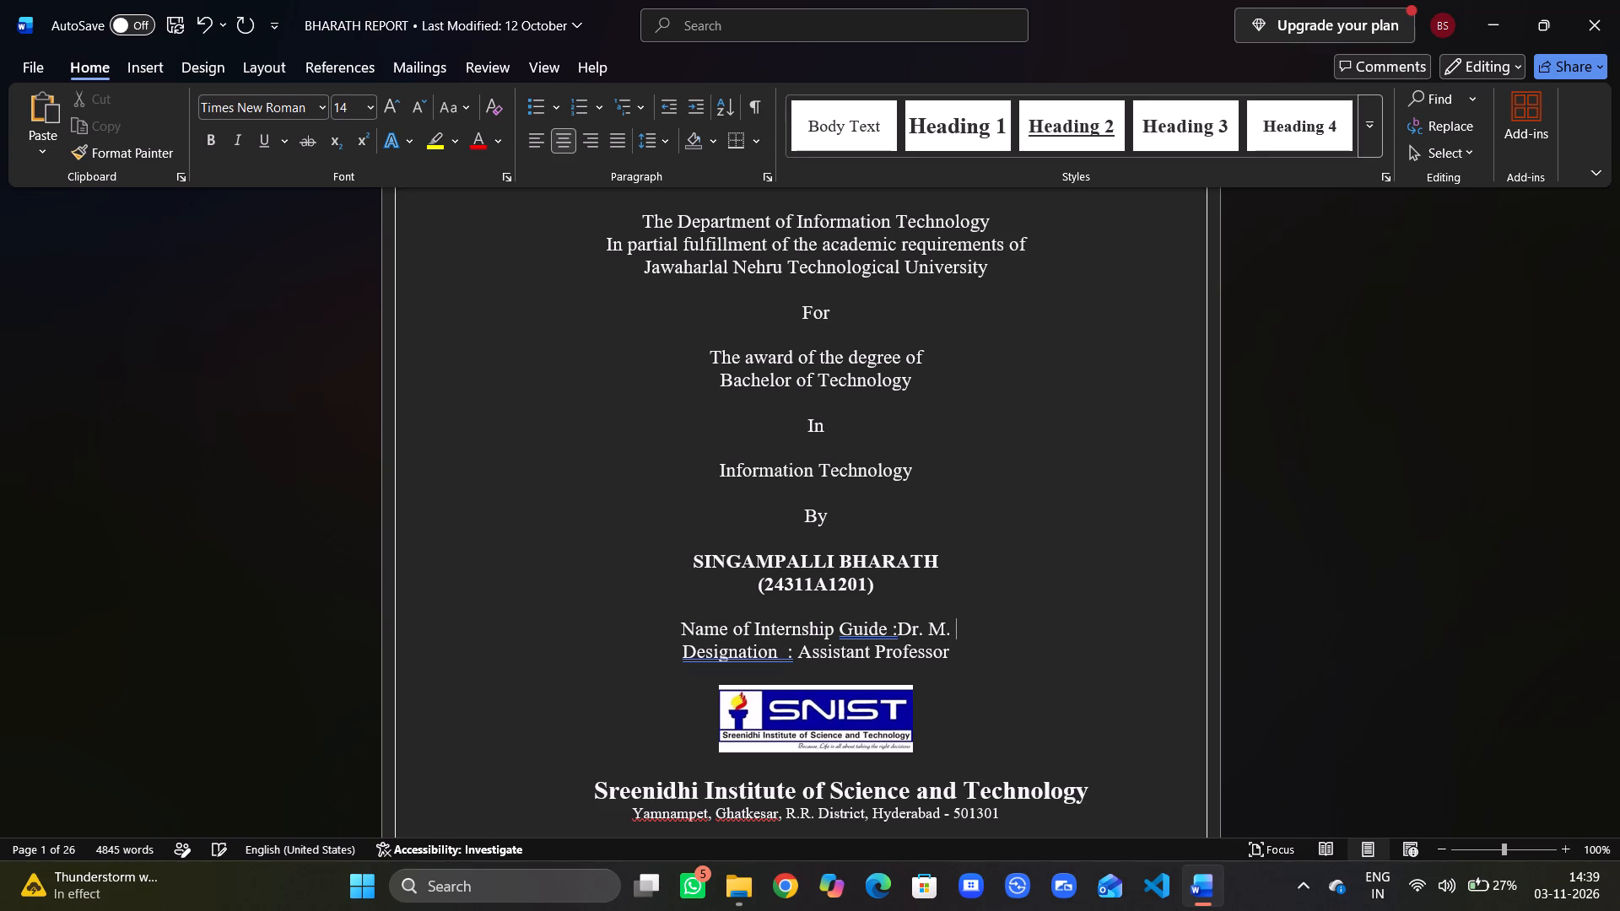
text(Nagaraj)
scroll(1011, 631, down, 4)
scroll(1011, 631, up, 1)
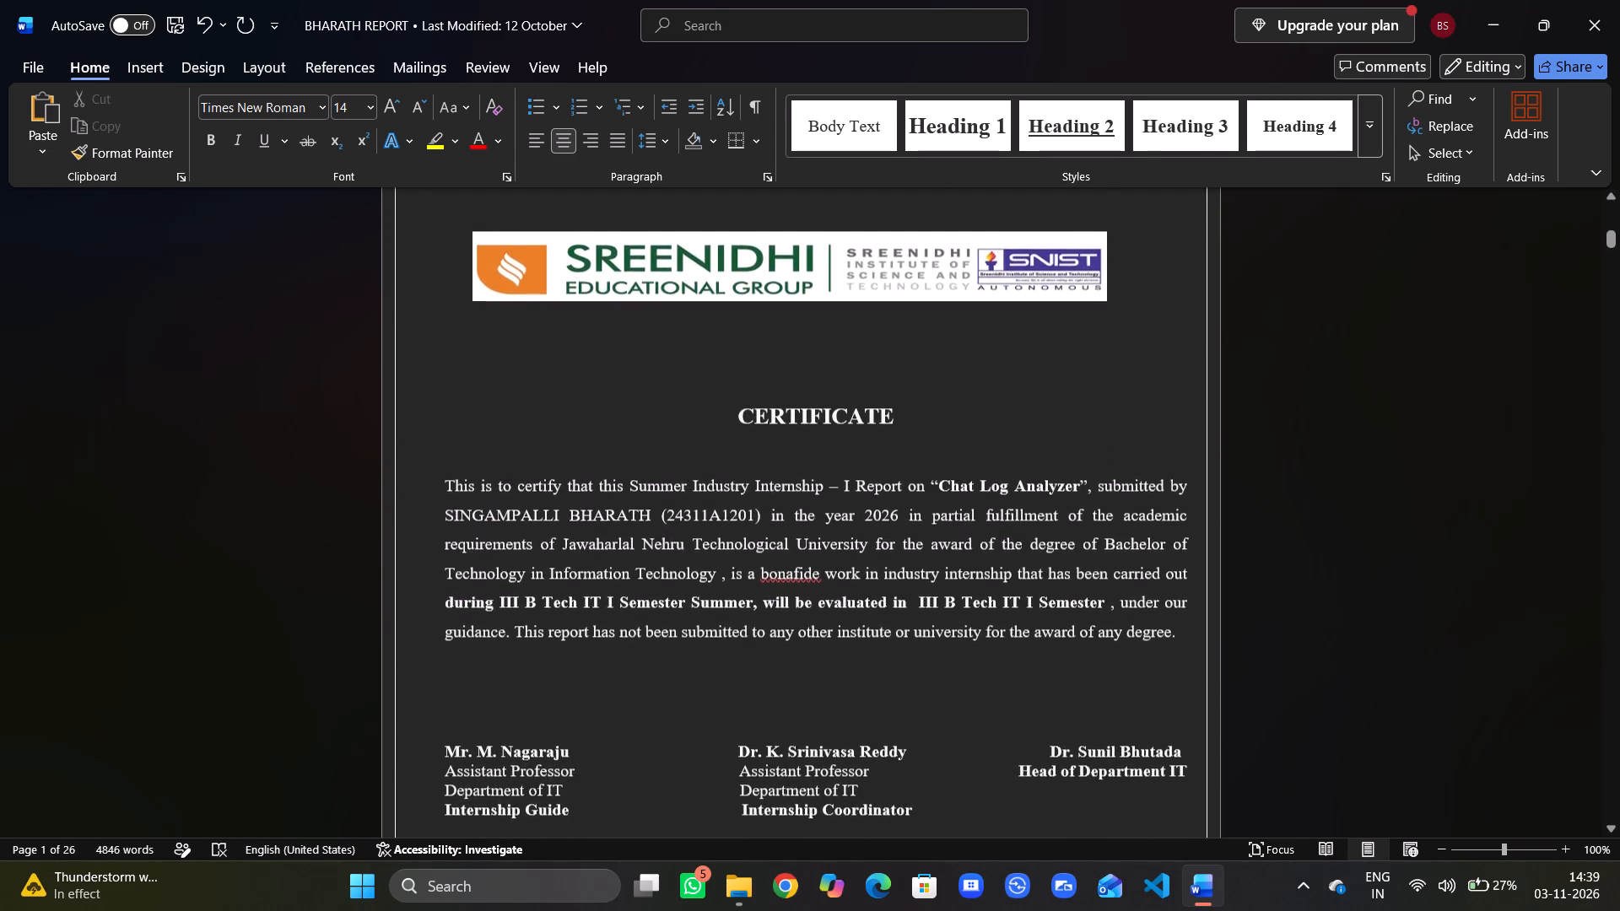
scroll(1011, 631, up, 2)
scroll(1011, 631, down, 1)
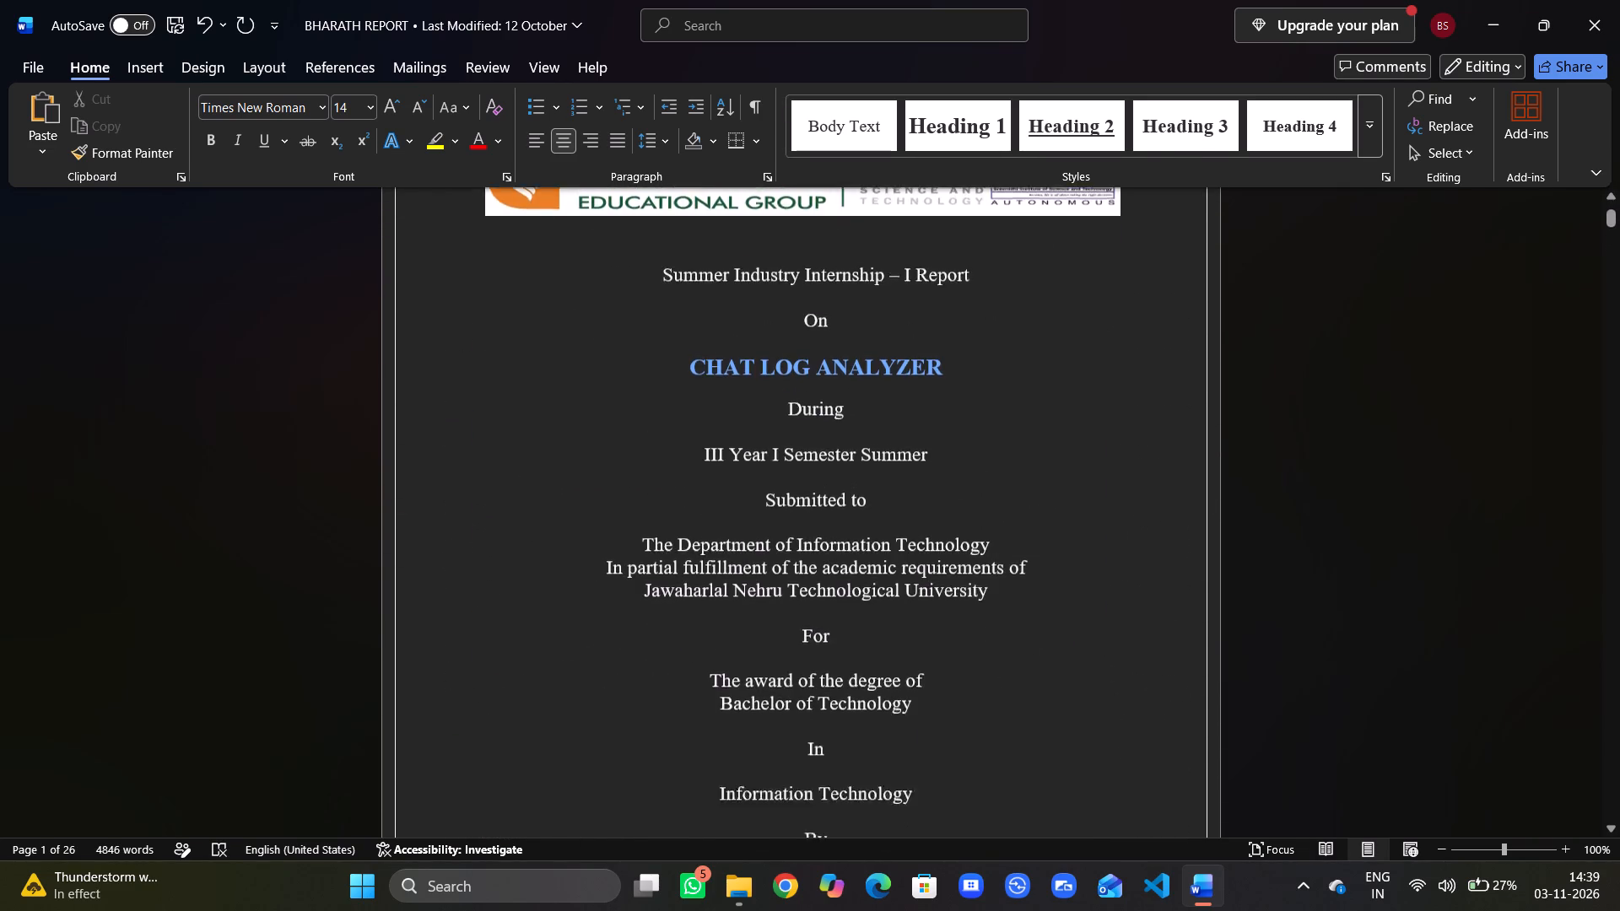
scroll(1011, 631, down, 2)
key(u)
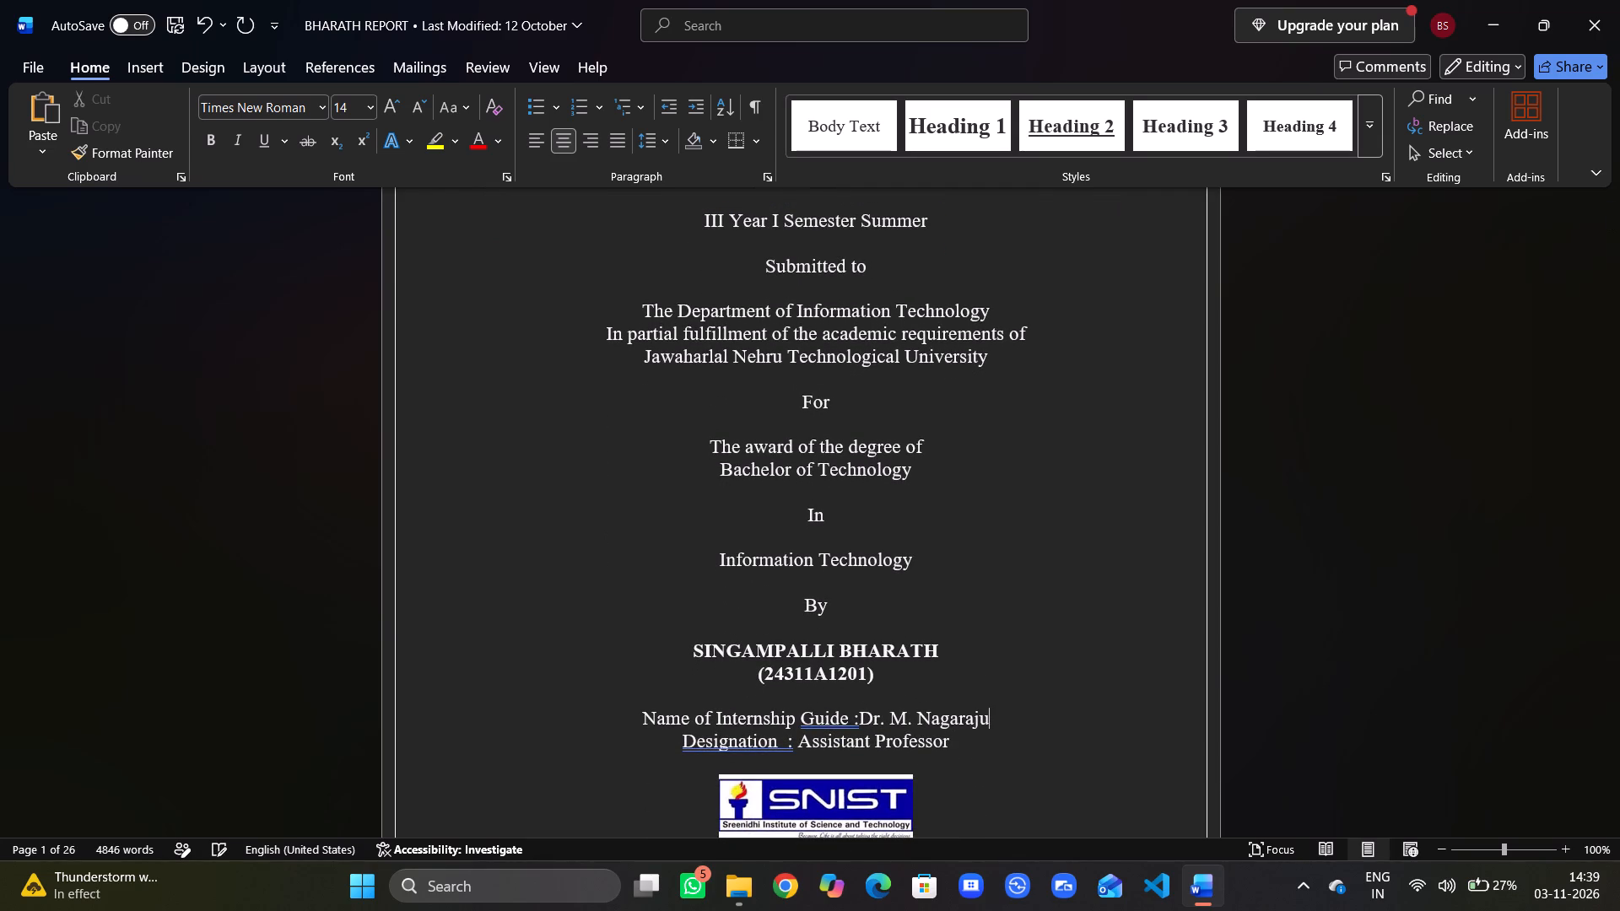
key(h)
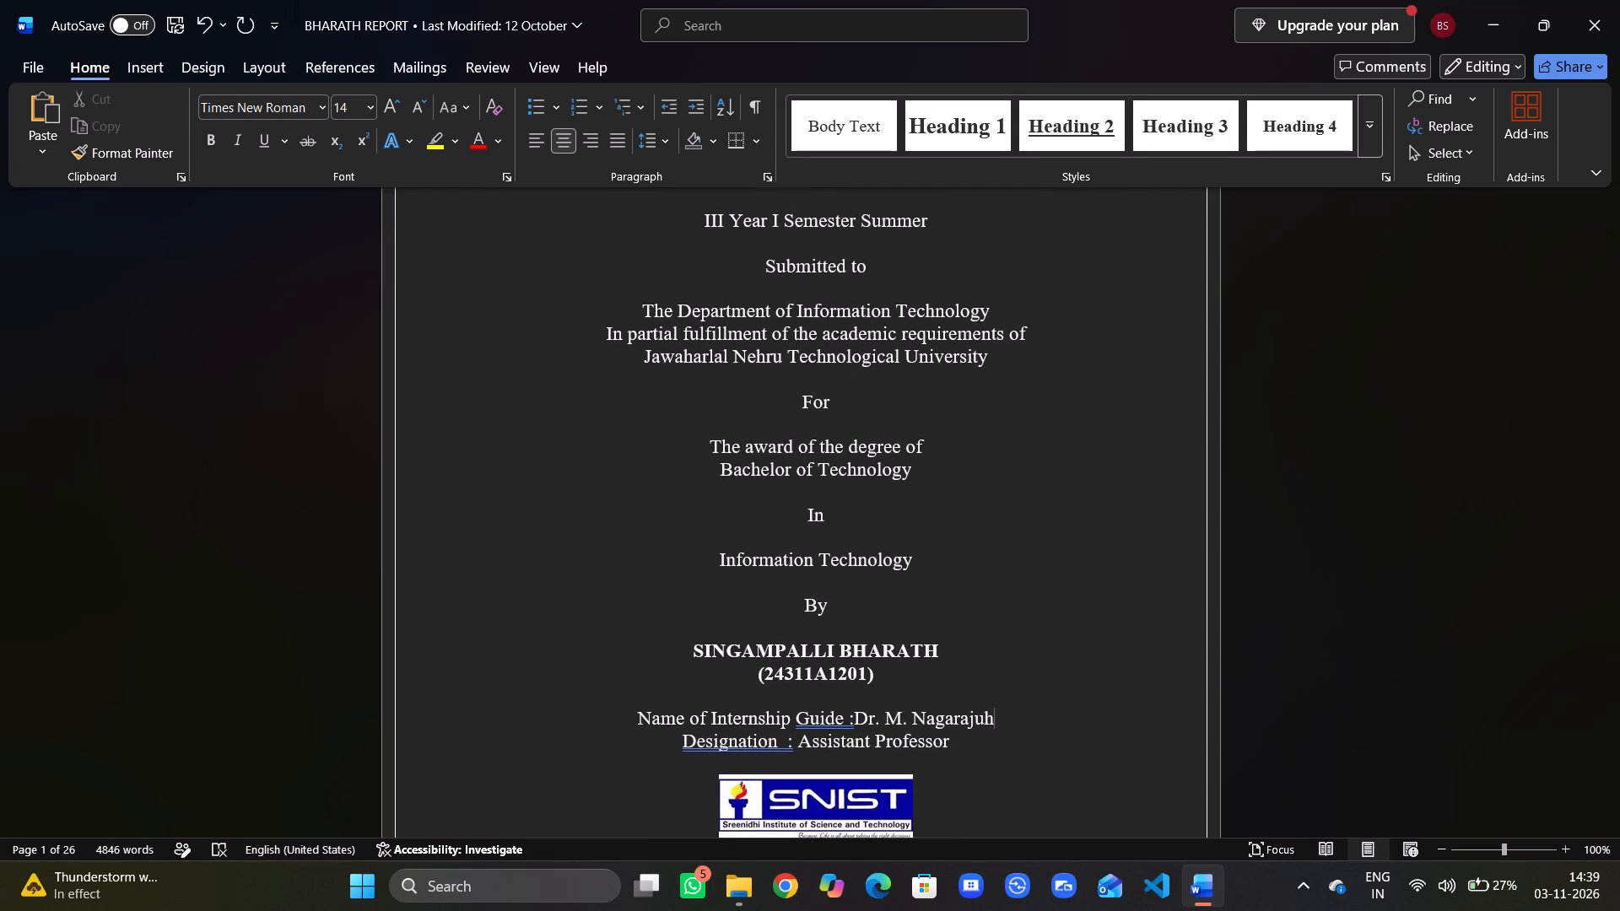
key(BackSpace)
Replace "Assistant" with "Assocaite" in the title page's "Designation" line.
scroll(1011, 631, down, 1)
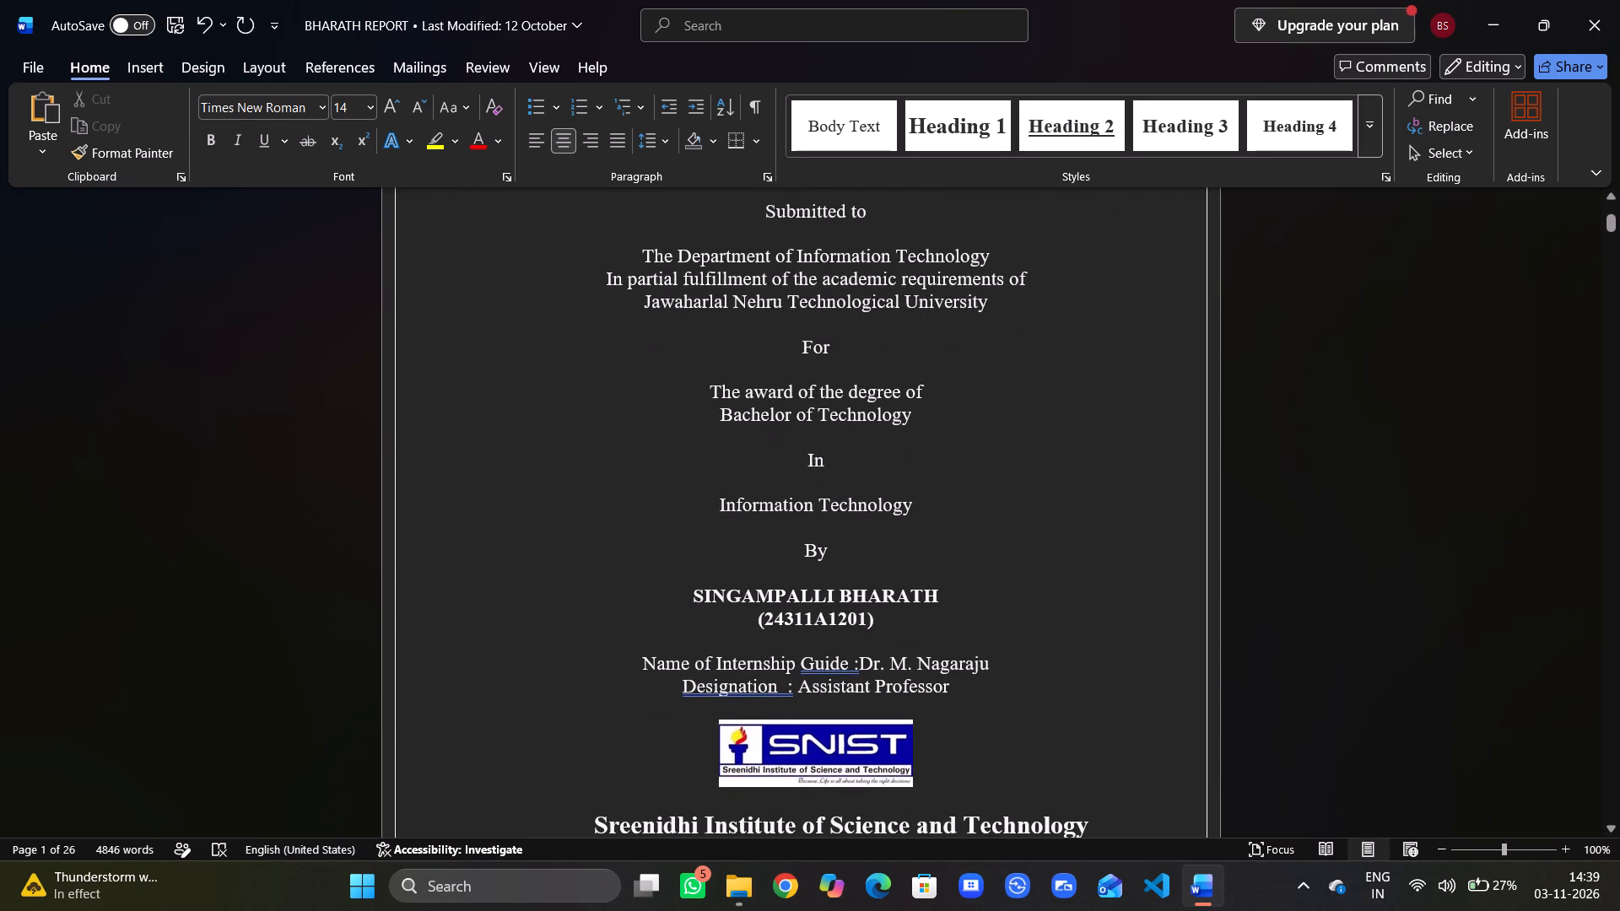
click(867, 687)
key(Right)
key(BackSpace)
key(BackSpace)
key(BackSpace)
key(BackSpace)
key(BackSpace)
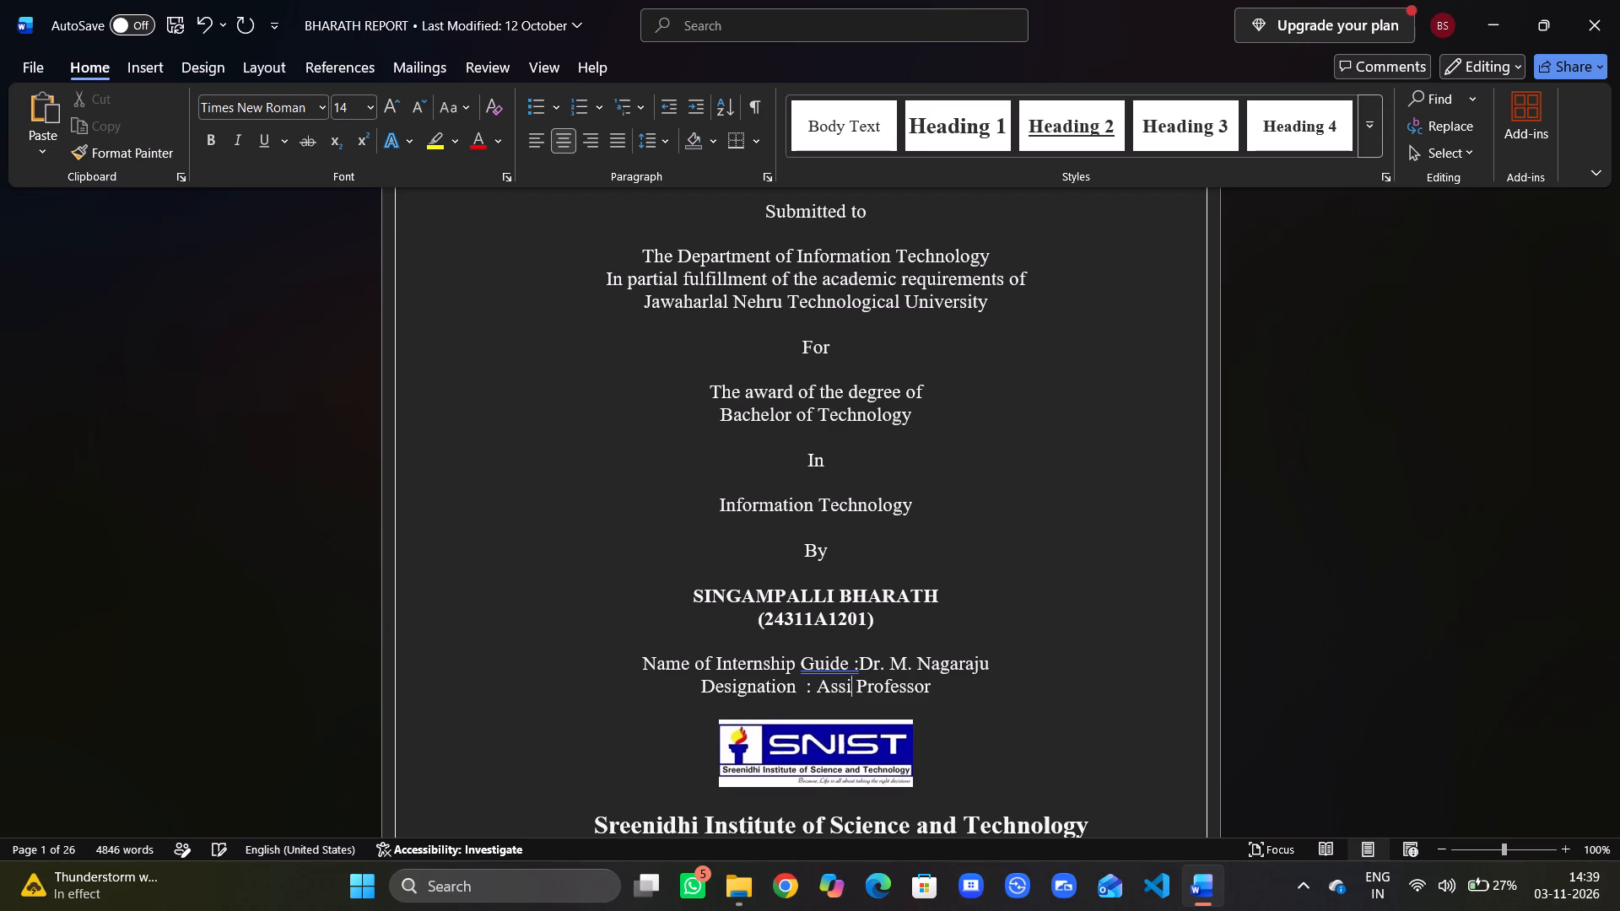
key(BackSpace)
text(ocaite)
Replace "Assistant" with "Assocaite" in the Internship Guide's designation in the certificate page's signature block.
scroll(867, 687, down, 1)
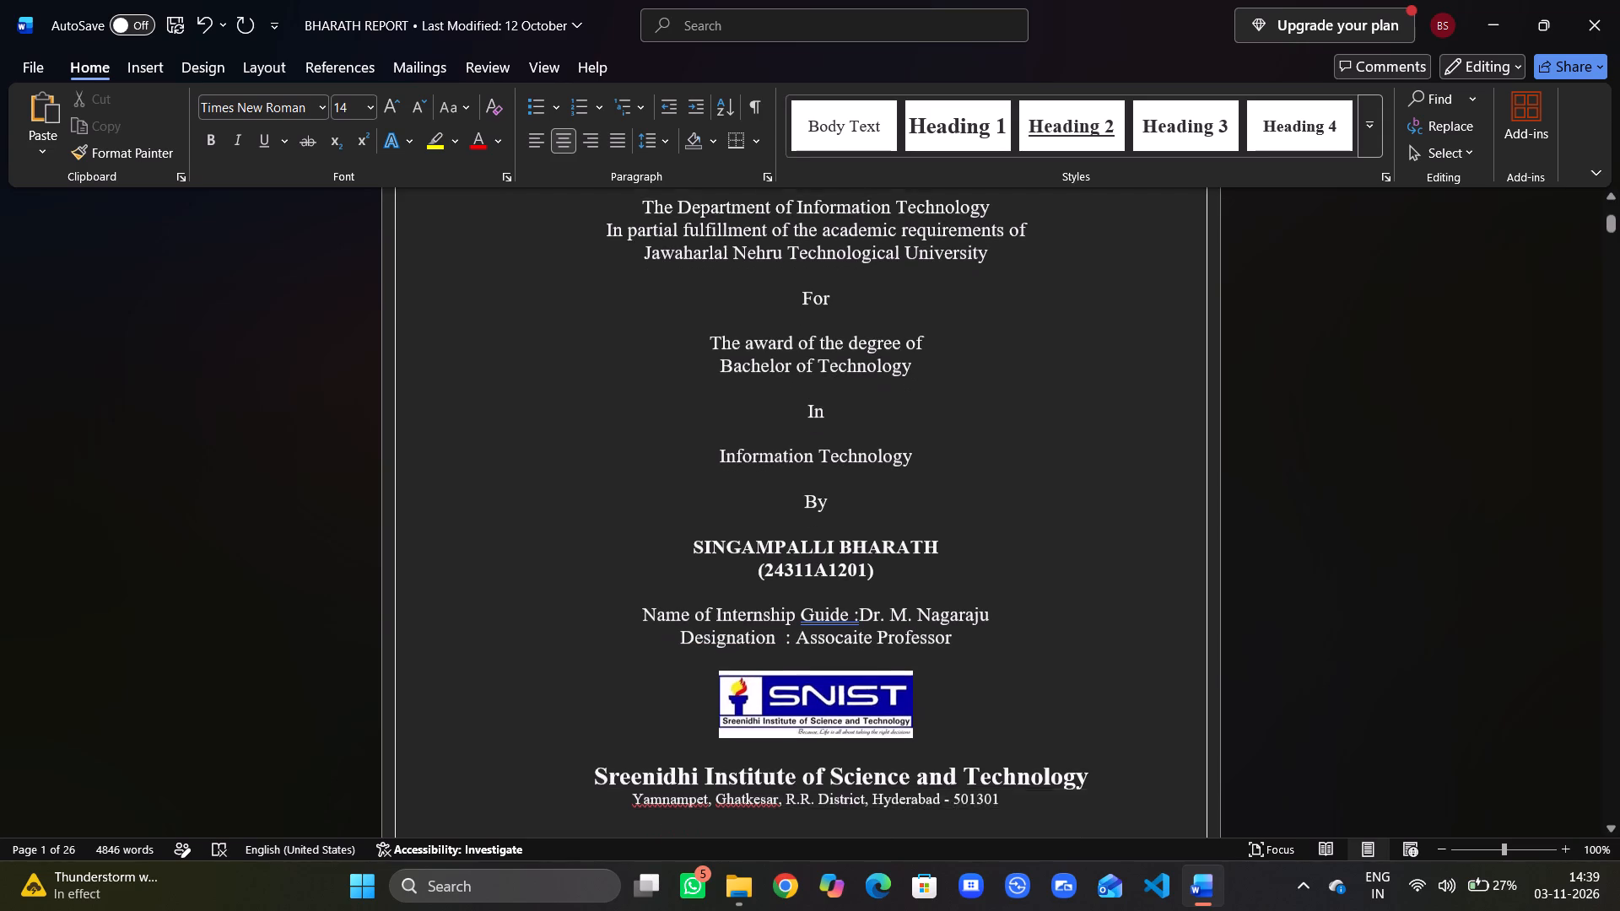
scroll(867, 687, down, 1)
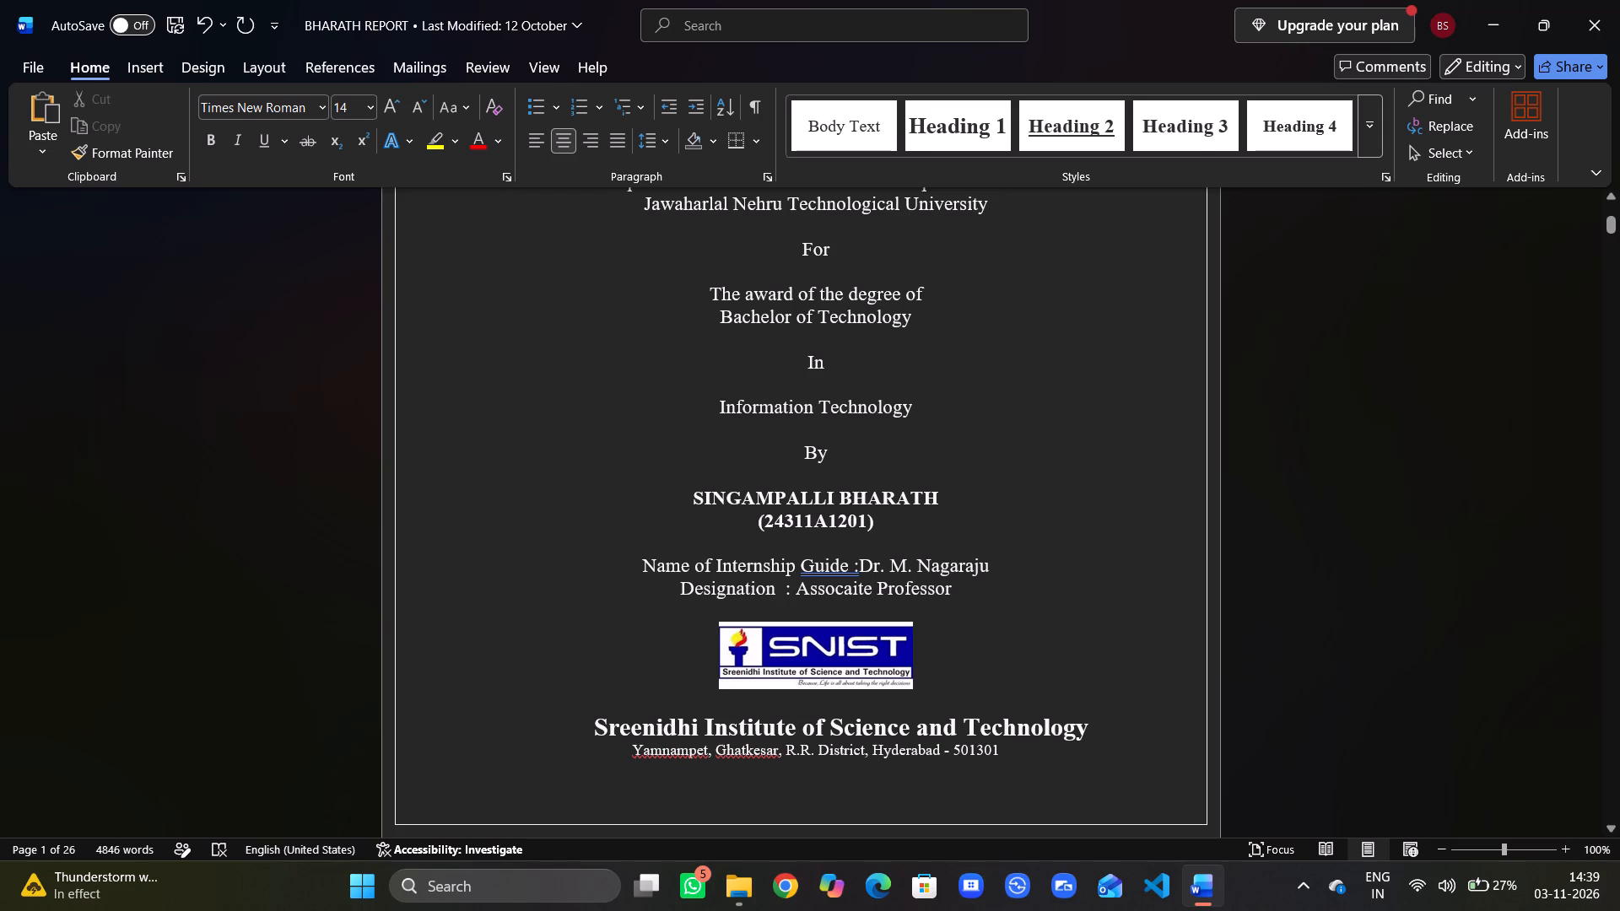
scroll(823, 592, down, 4)
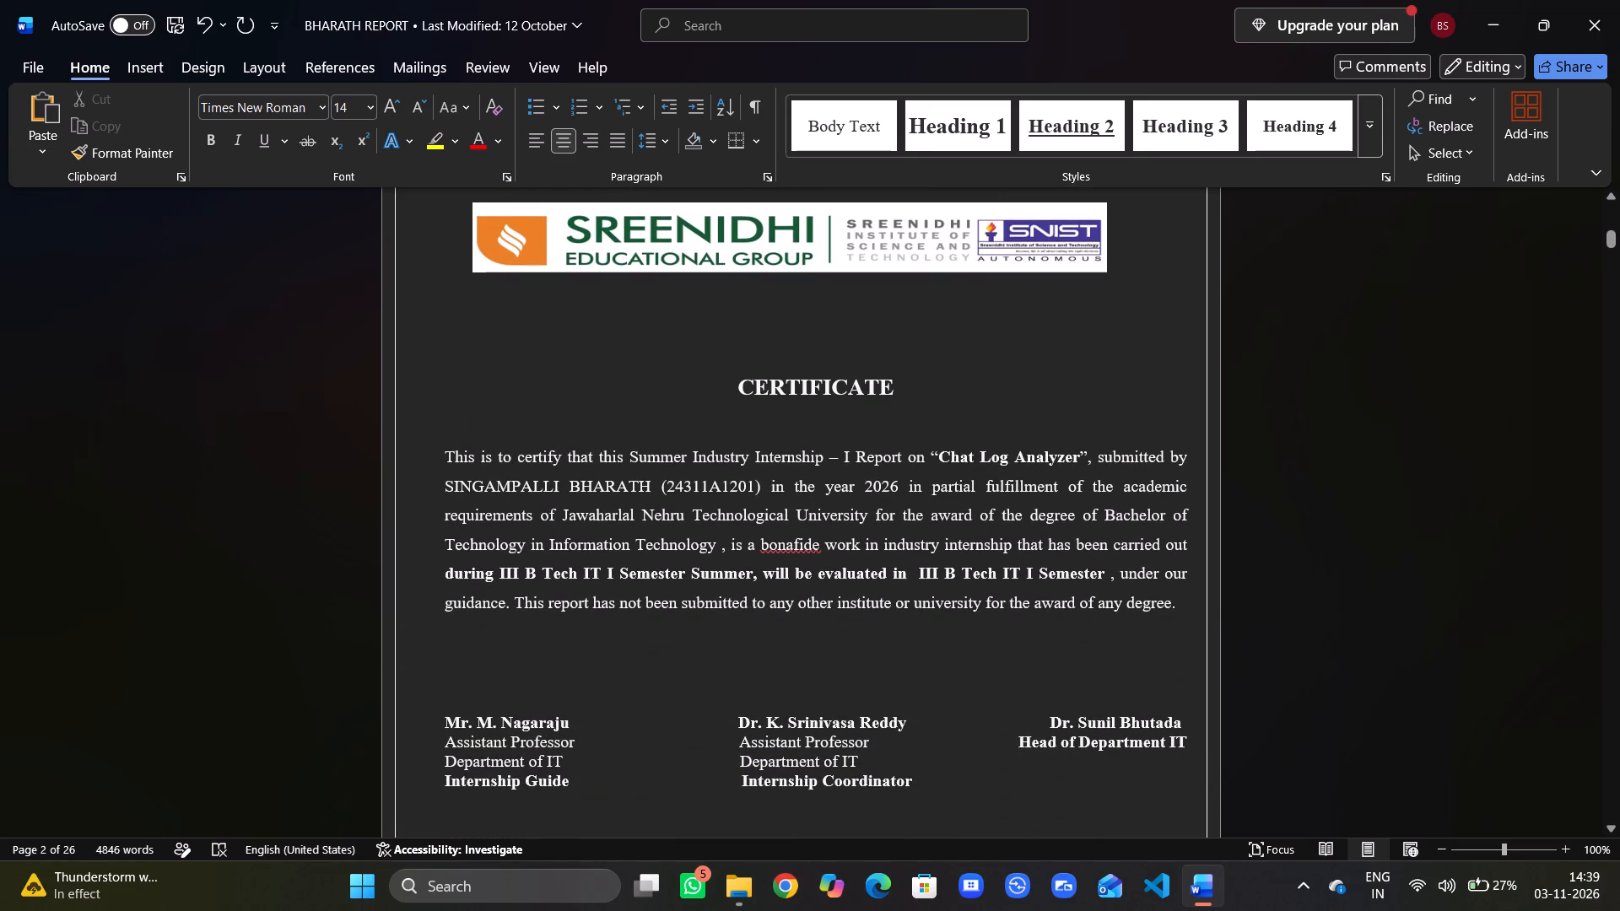
scroll(823, 592, down, 1)
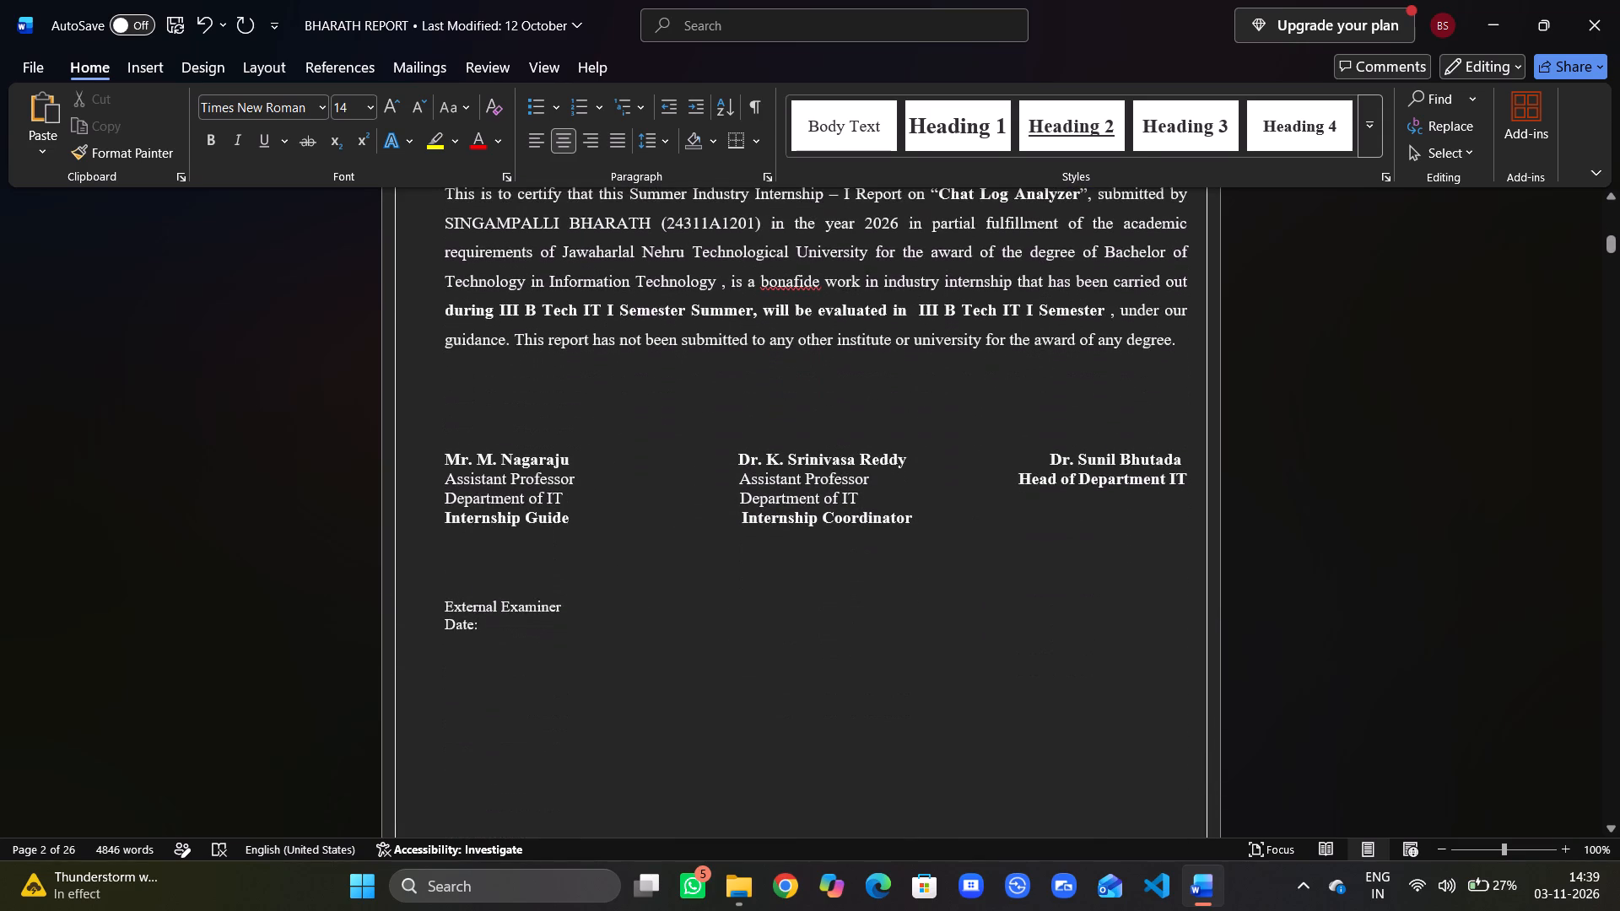
scroll(813, 532, up, 3)
scroll(813, 532, down, 1)
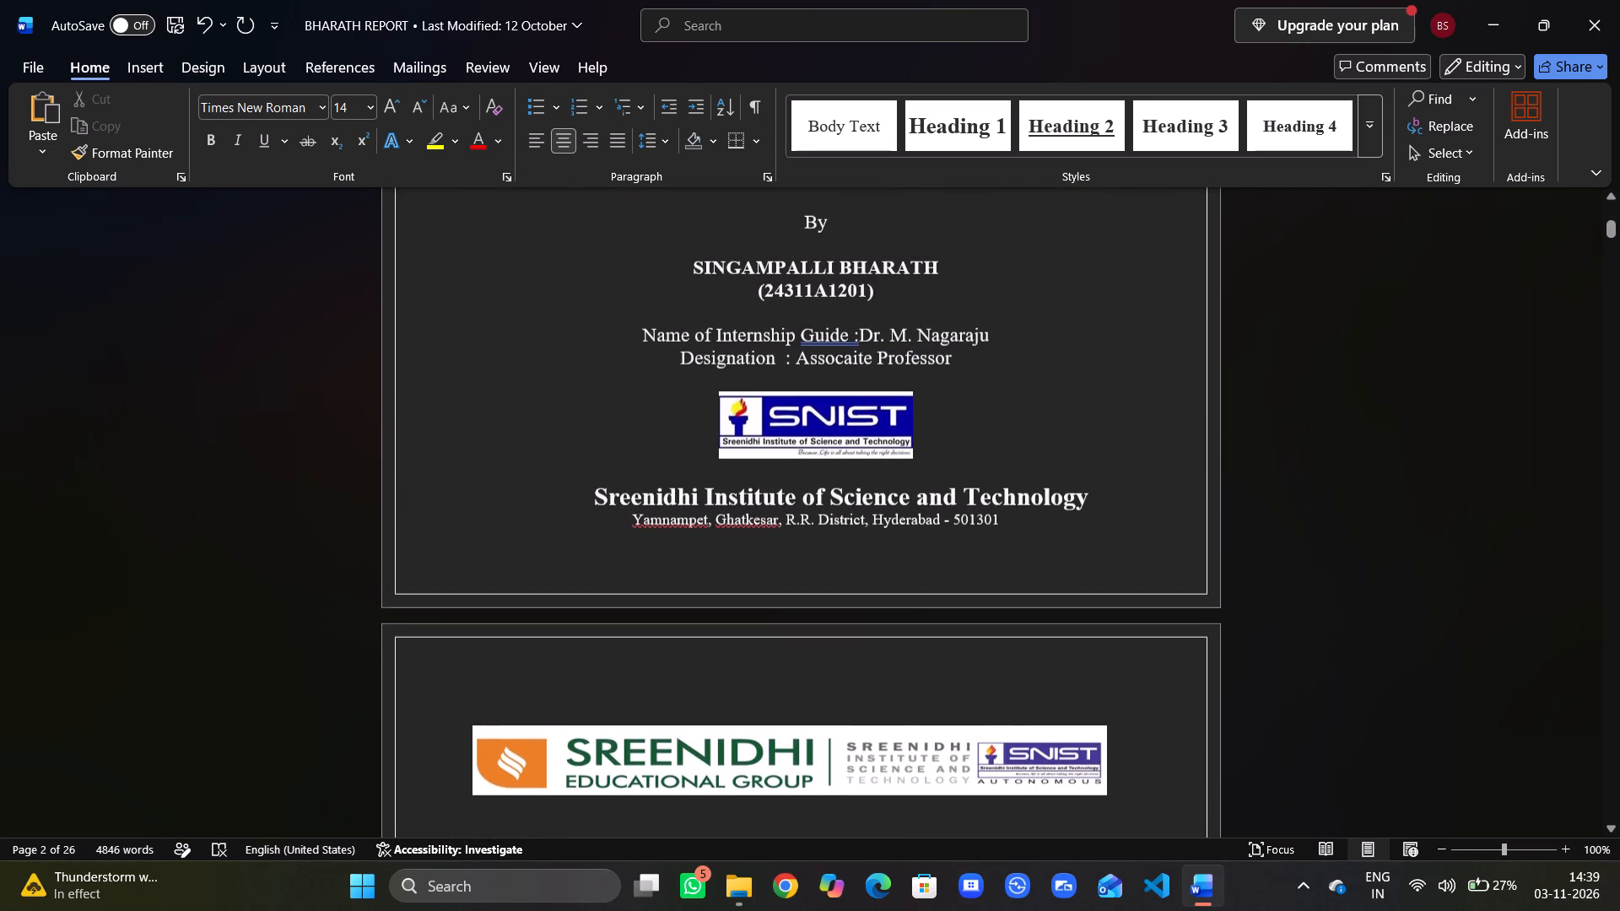
scroll(813, 532, down, 2)
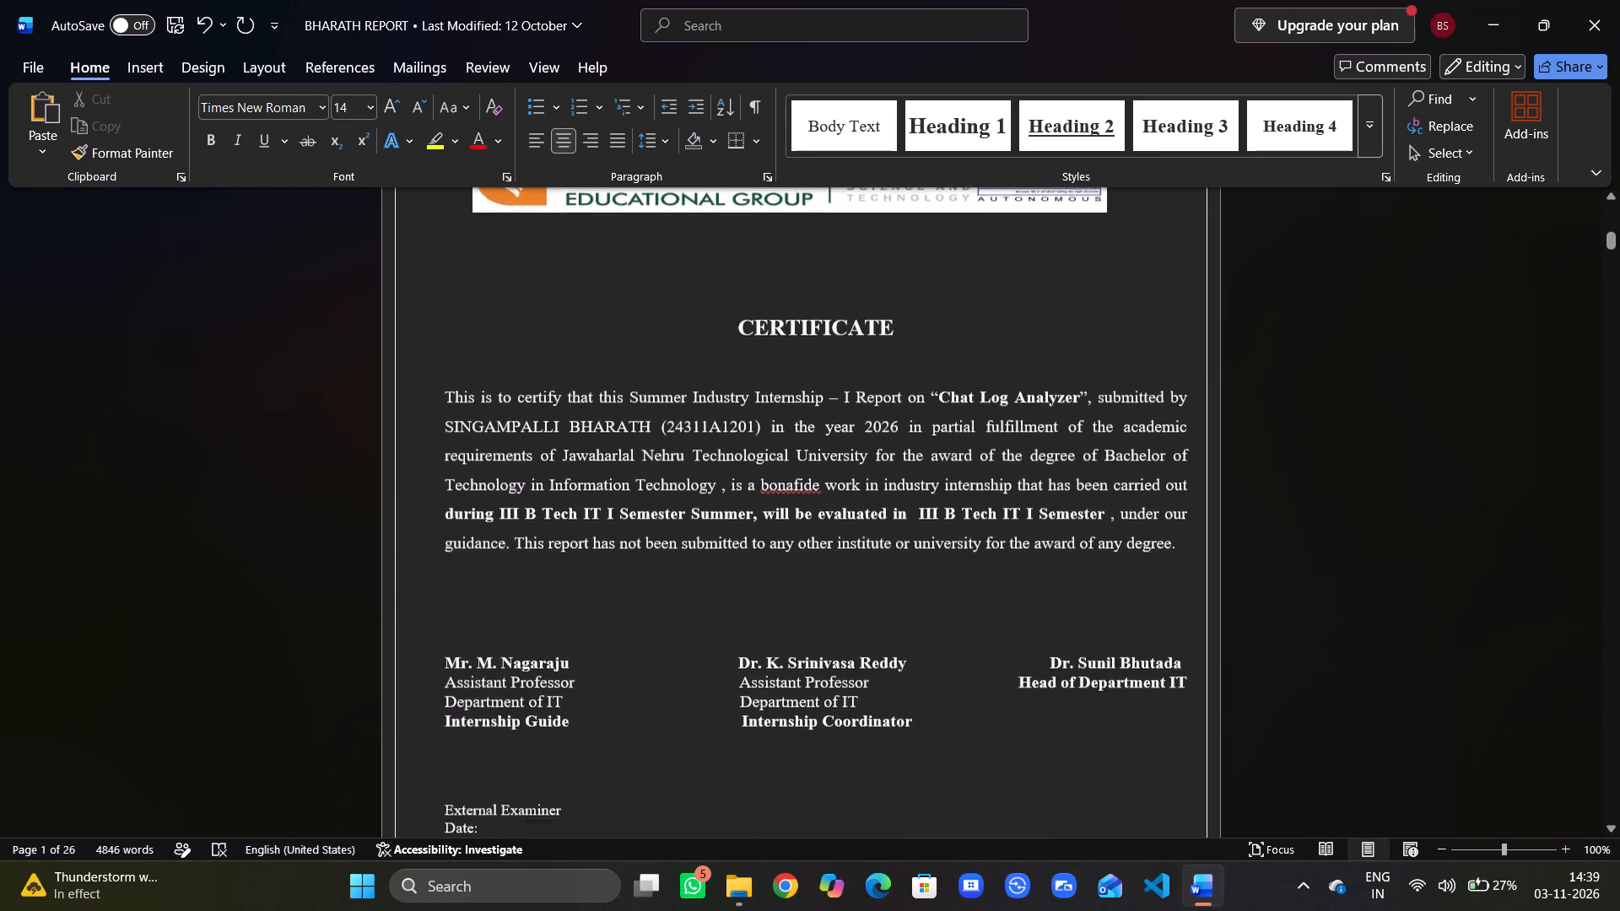
click(503, 667)
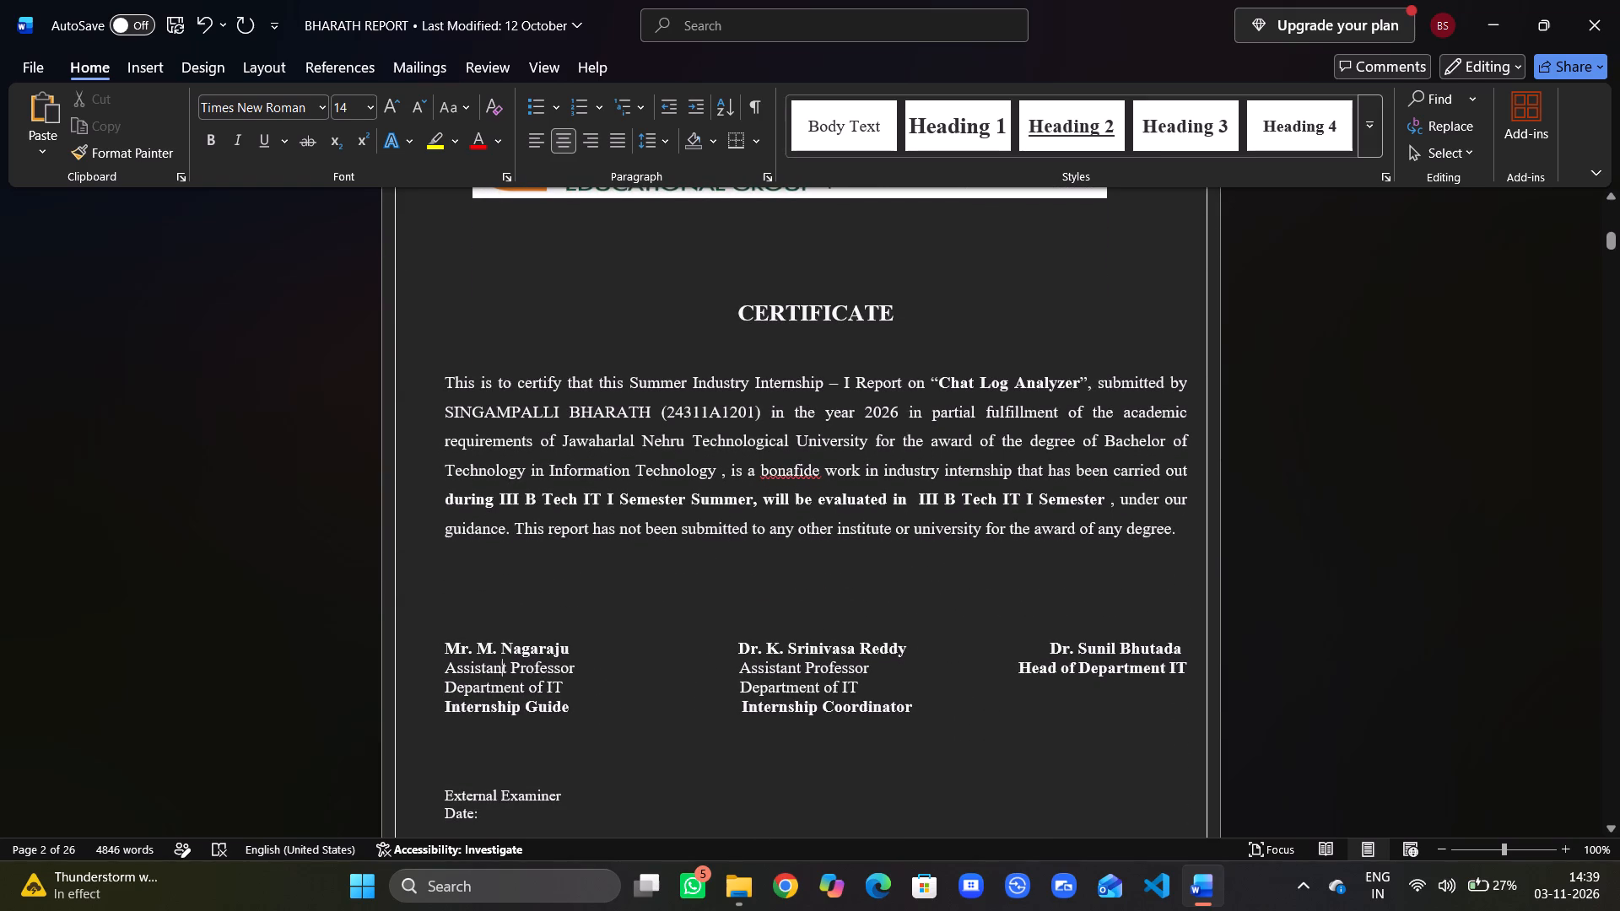
key(Right)
key(BackSpace)
key(BackSpace)
key(BackSpace)
key(BackSpace)
key(BackSpace)
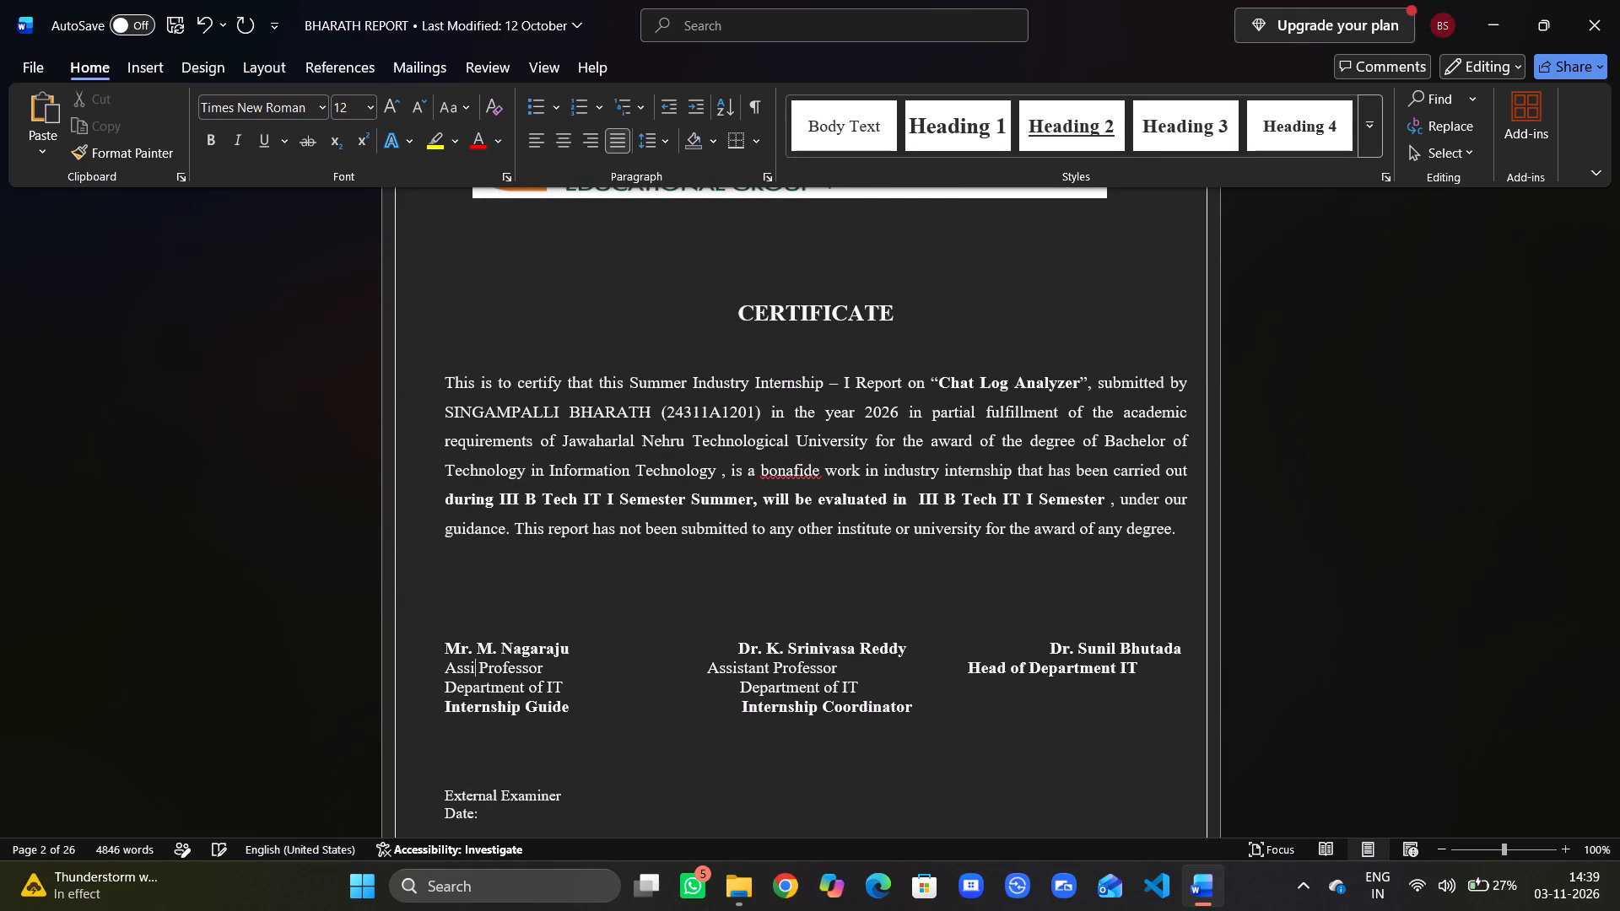
key(BackSpace)
text(ocaite)
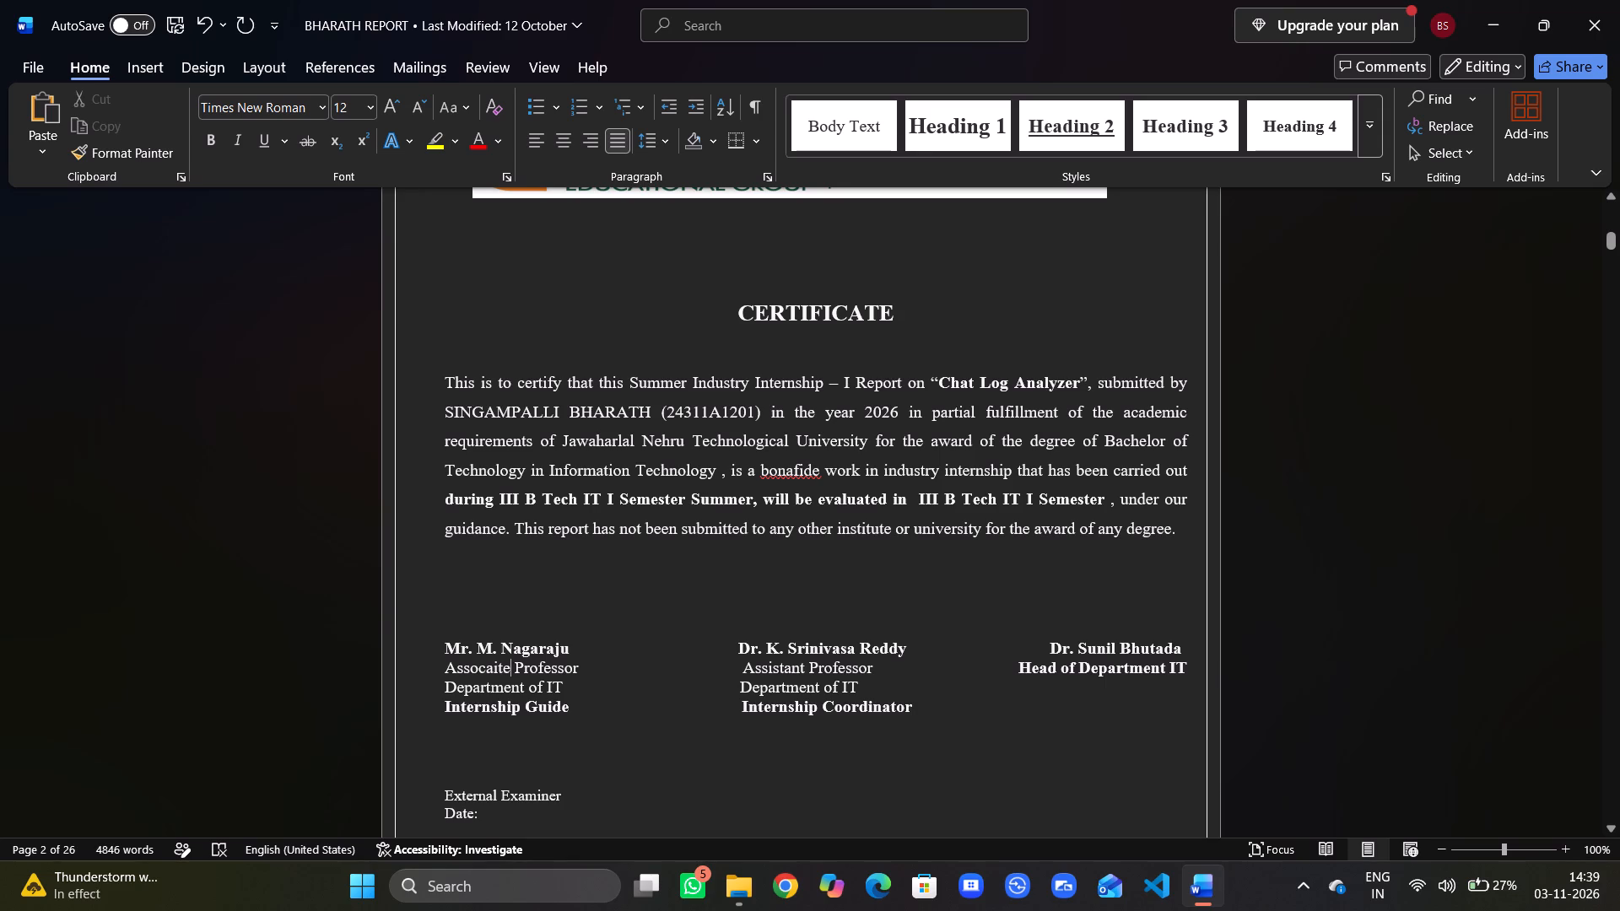
key(space)
key(minus)
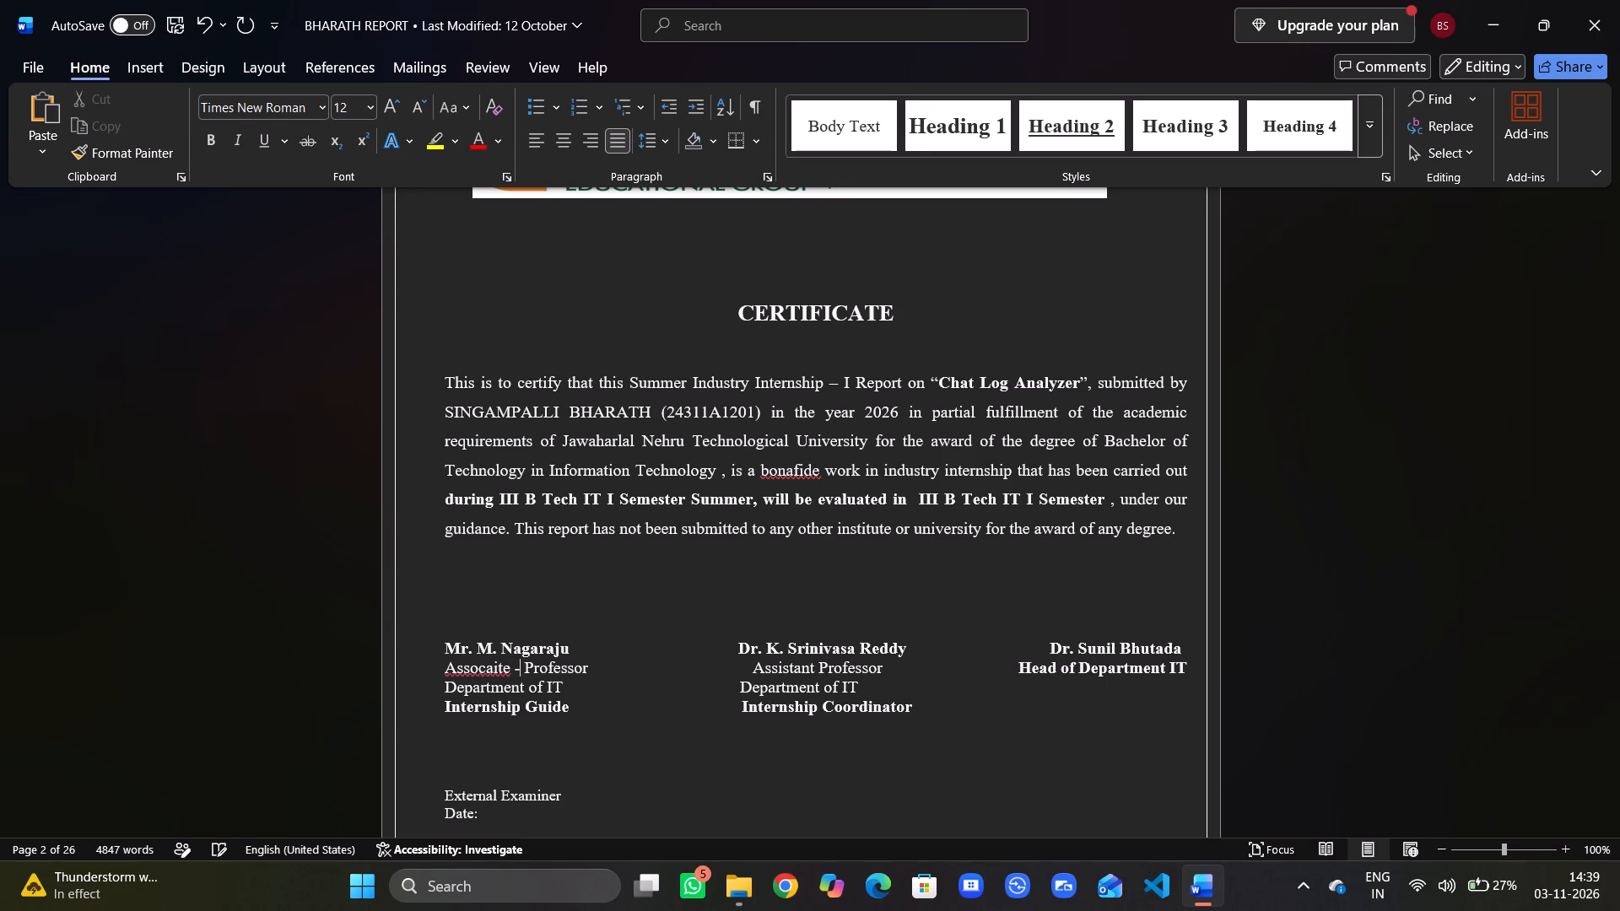
key(BackSpace)
key(BackSpace)
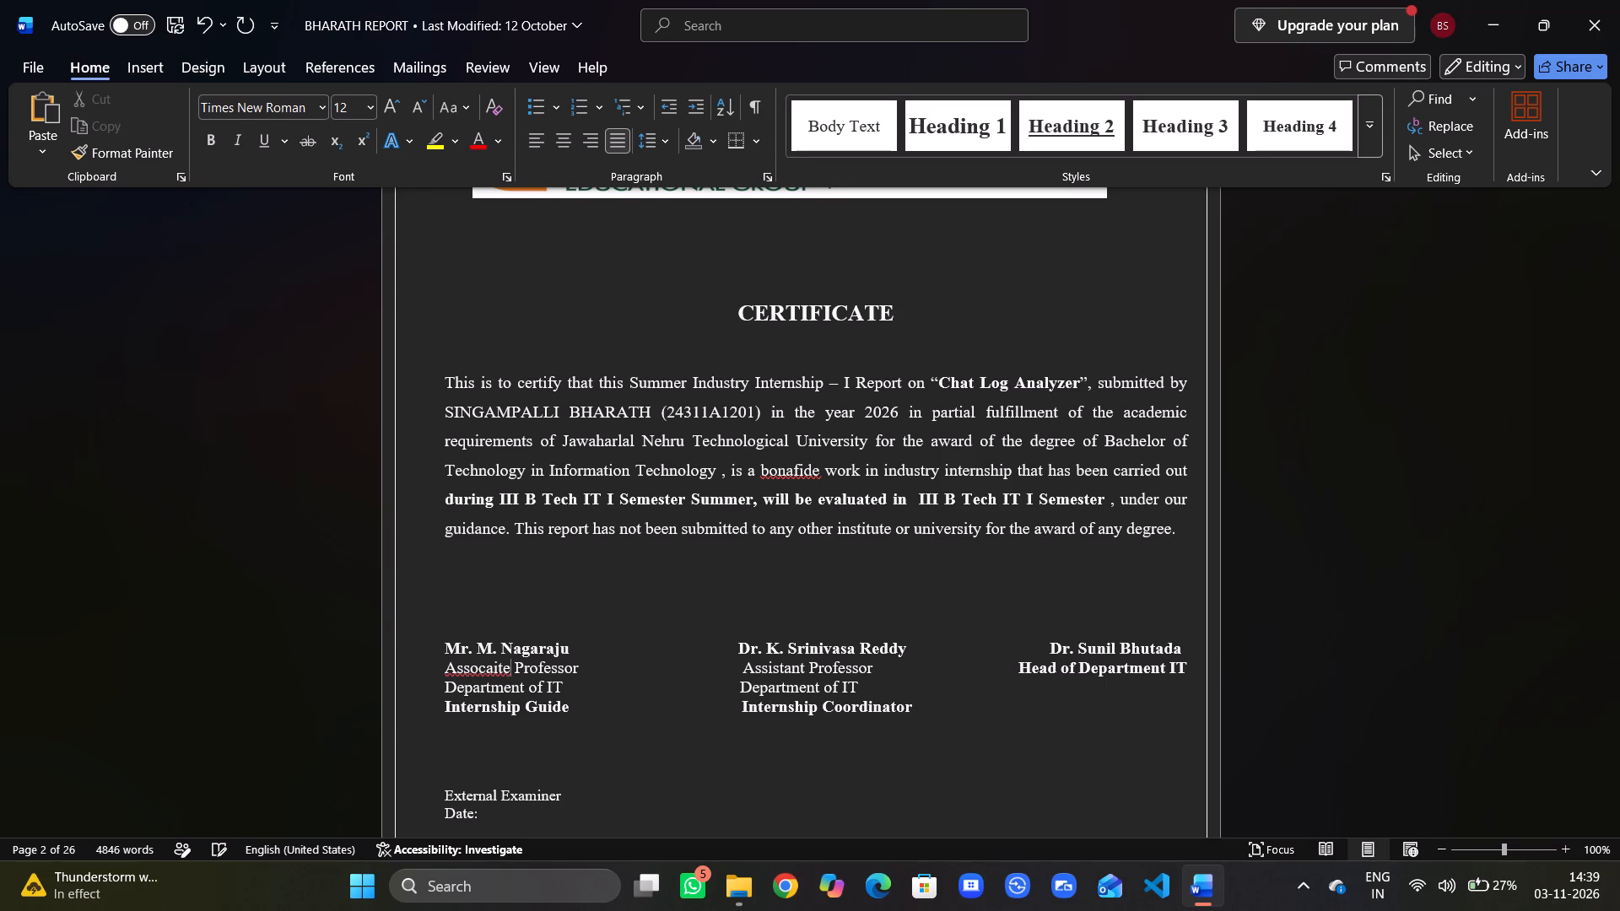
Delete one space before the Internship Coordinator's "Assistant Professor" to realign it under the coordinator's name.
click(748, 670)
key(BackSpace)
Add four blank lines between the signature block and "External Examiner" on the certificate page.
scroll(673, 710, down, 1)
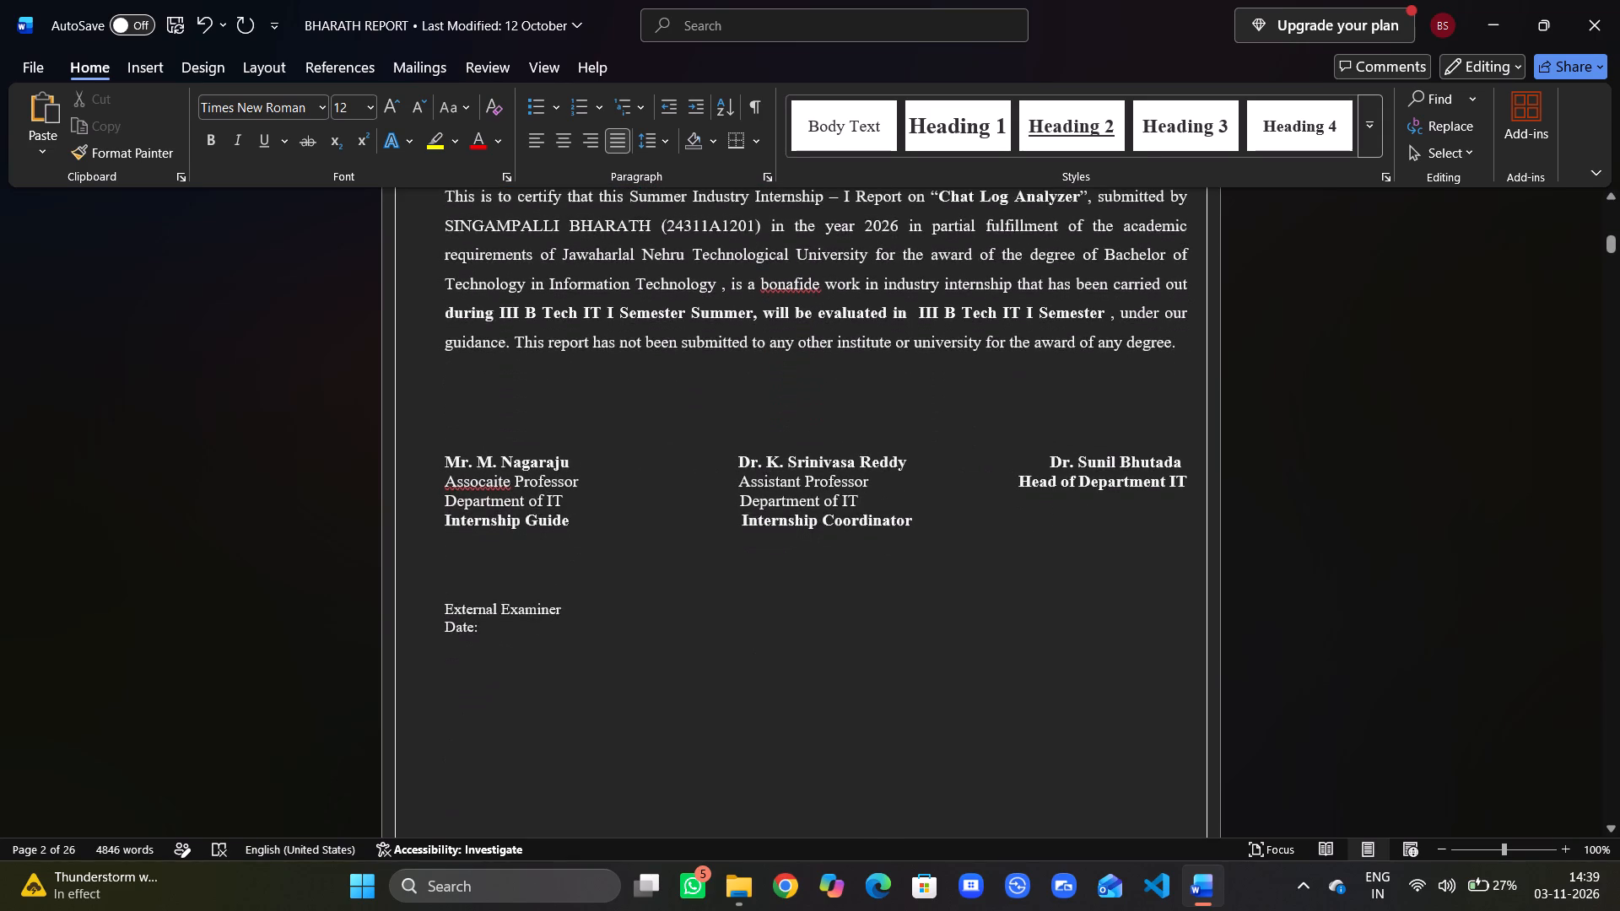
scroll(673, 710, down, 5)
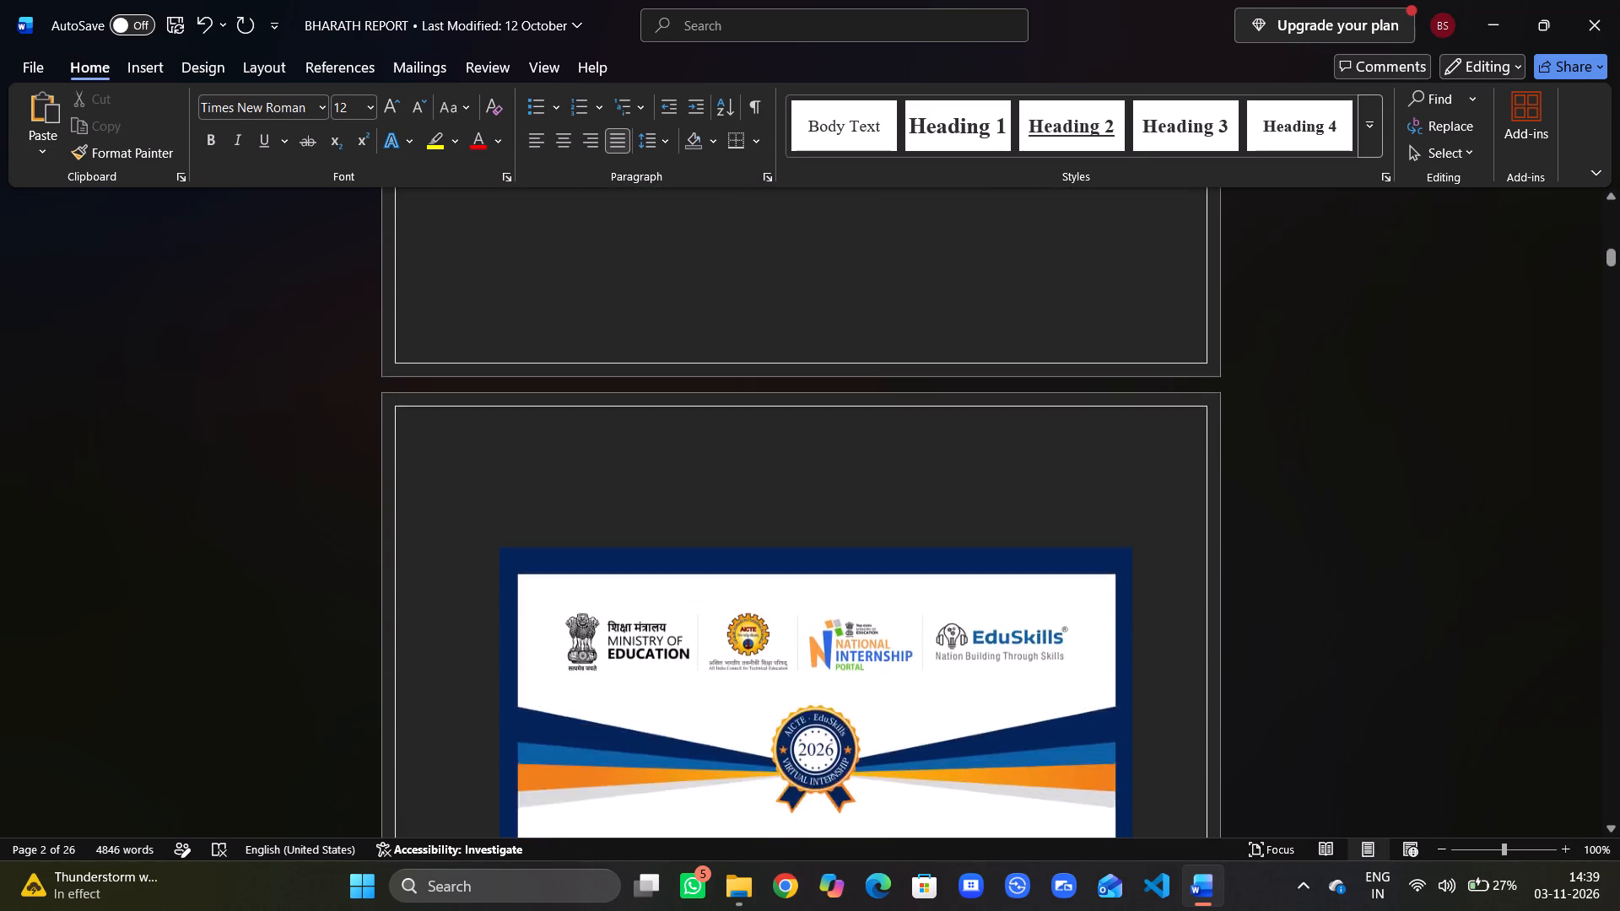
scroll(673, 710, up, 5)
scroll(673, 710, down, 4)
scroll(673, 710, up, 1)
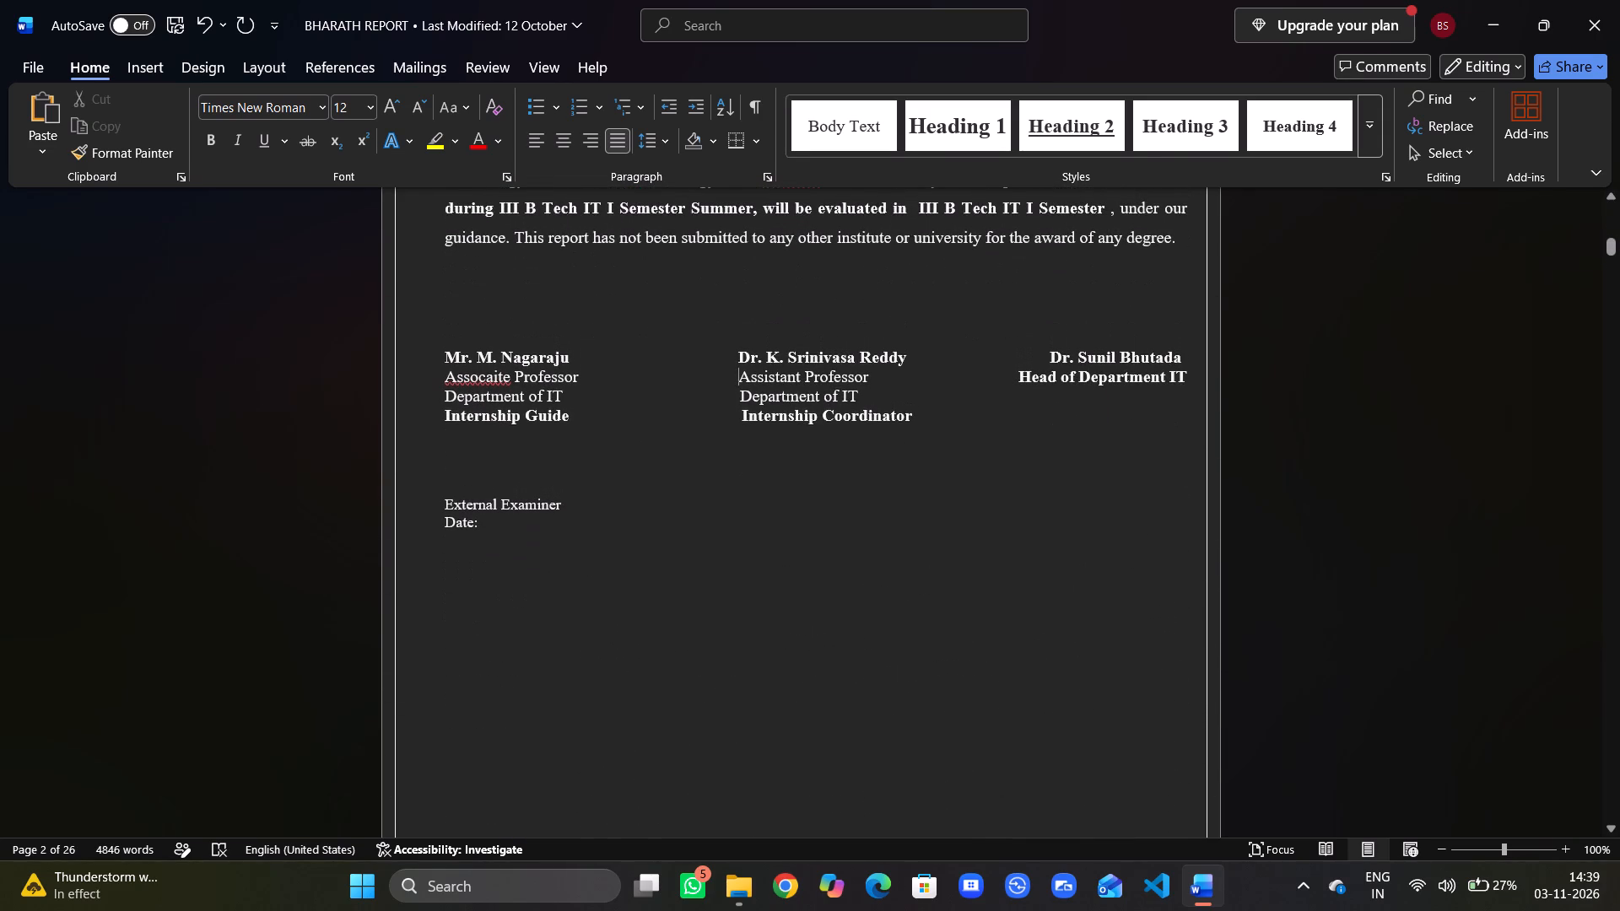
click(445, 479)
click(445, 479)
click(474, 477)
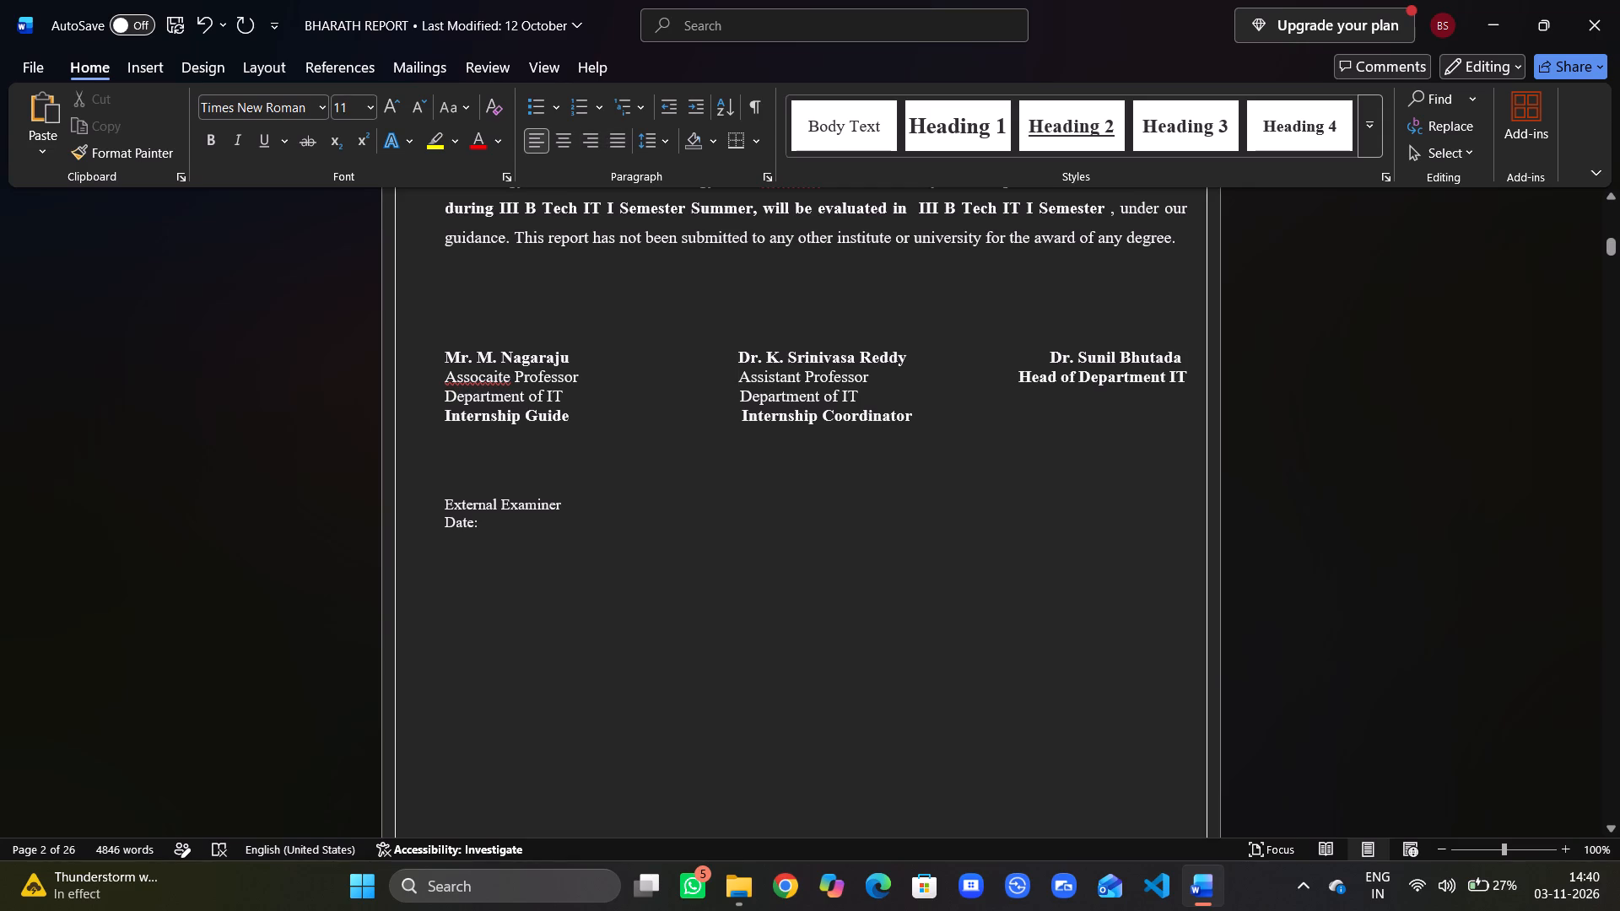
key(Return)
key(Return)
key(Return)
key(Return)
key(Return)
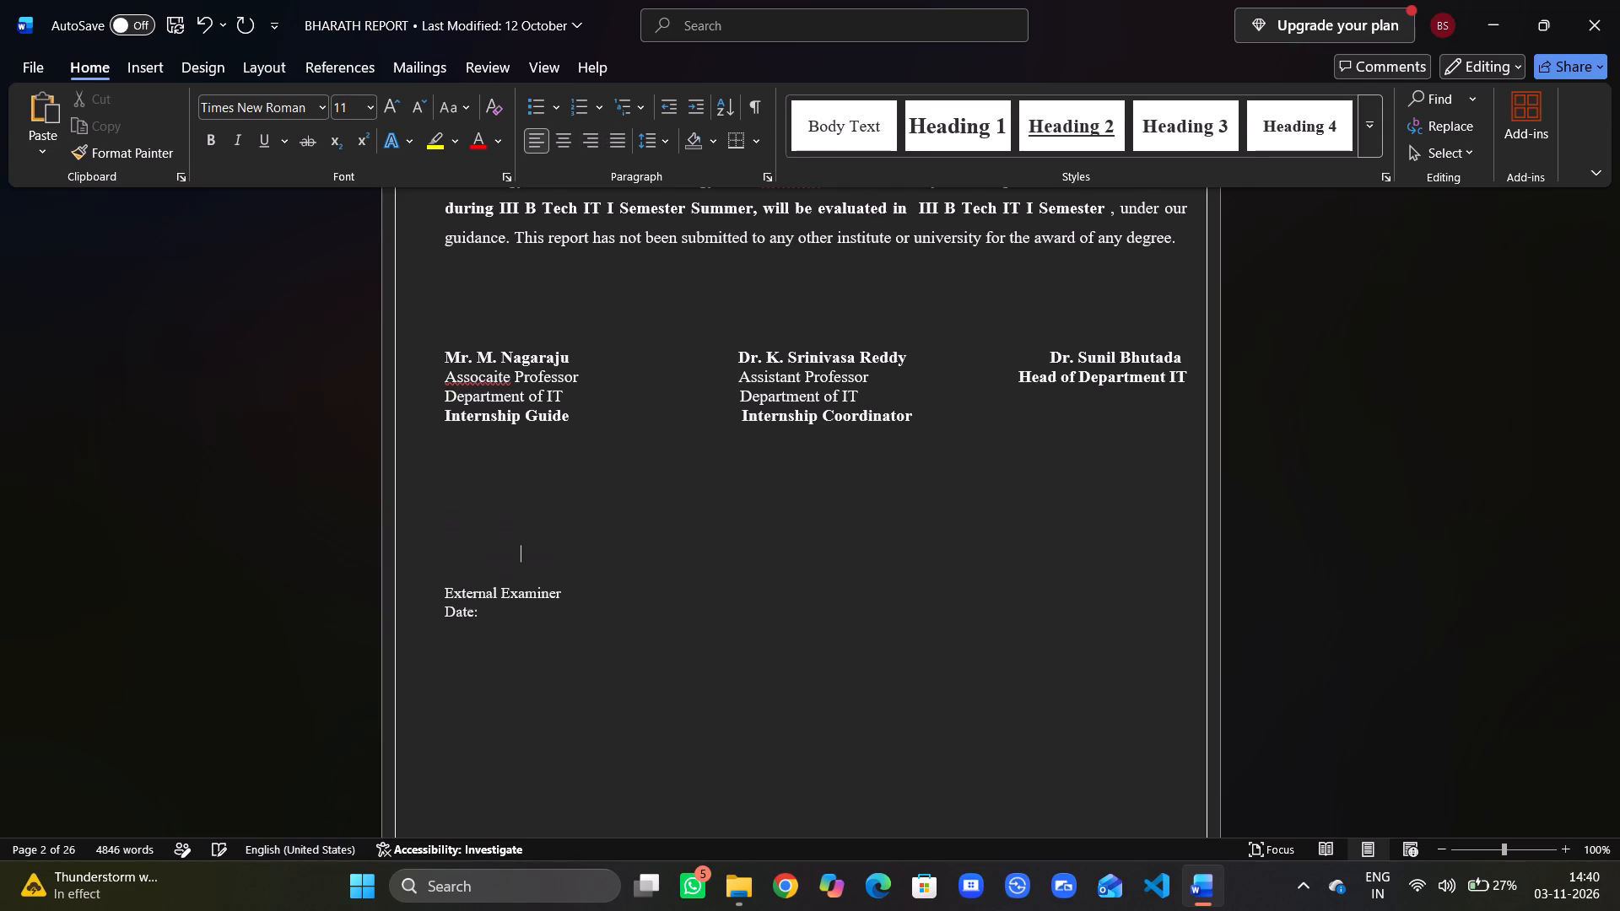
scroll(435, 471, down, 1)
key(BackSpace)
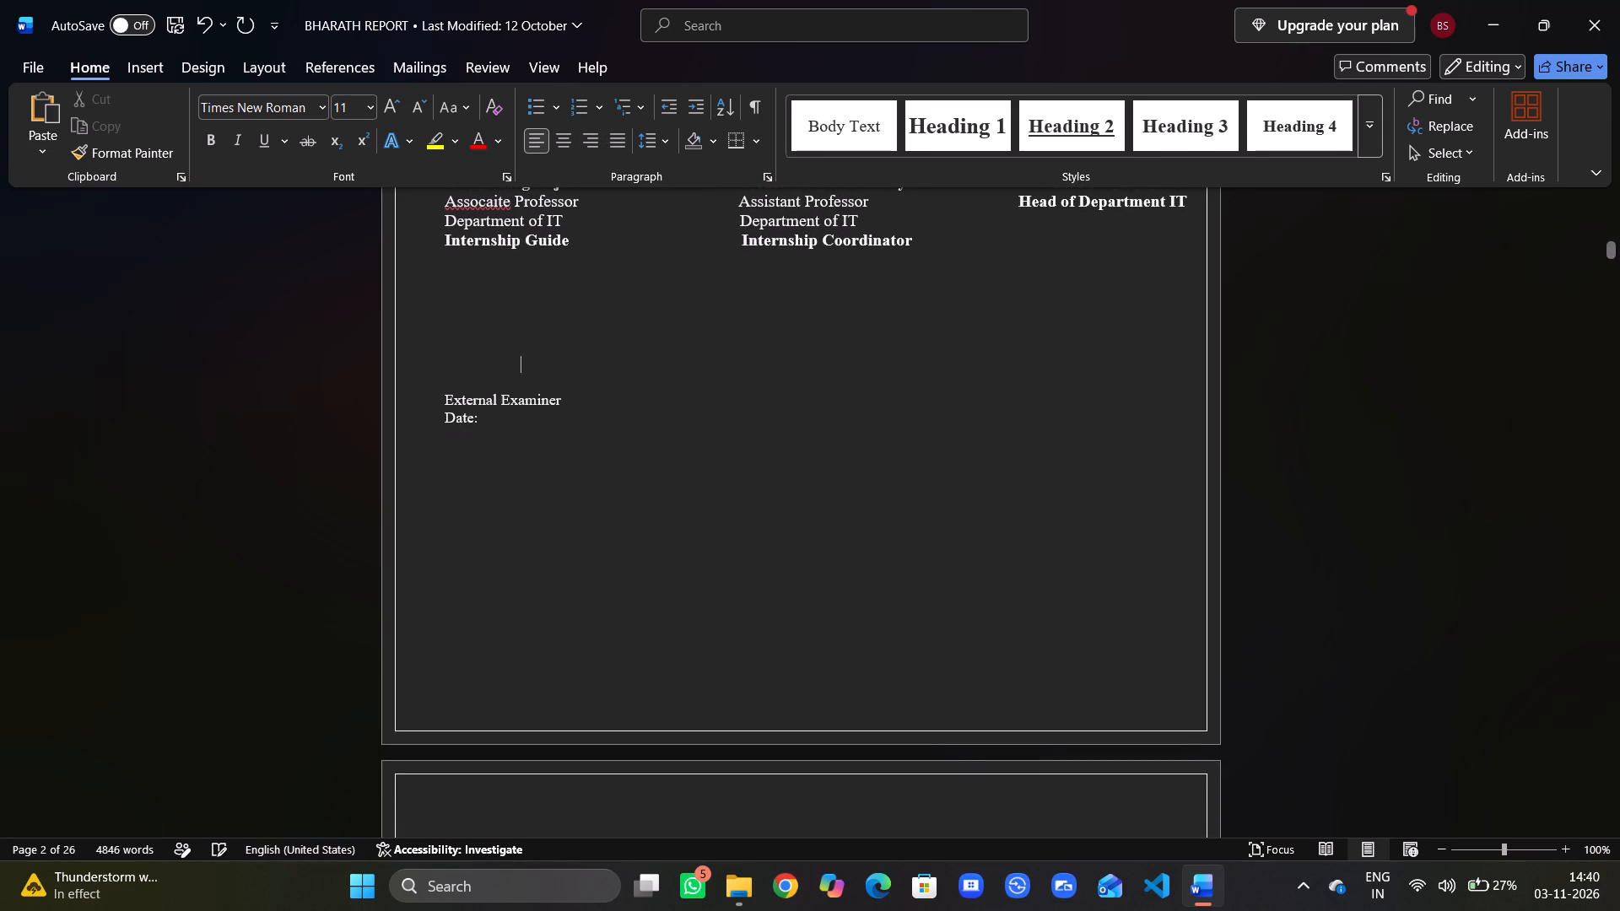
Look through the pages after the signed certificate, from the virtual internship certificate and declaration to the acknowledgement.
scroll(435, 471, down, 6)
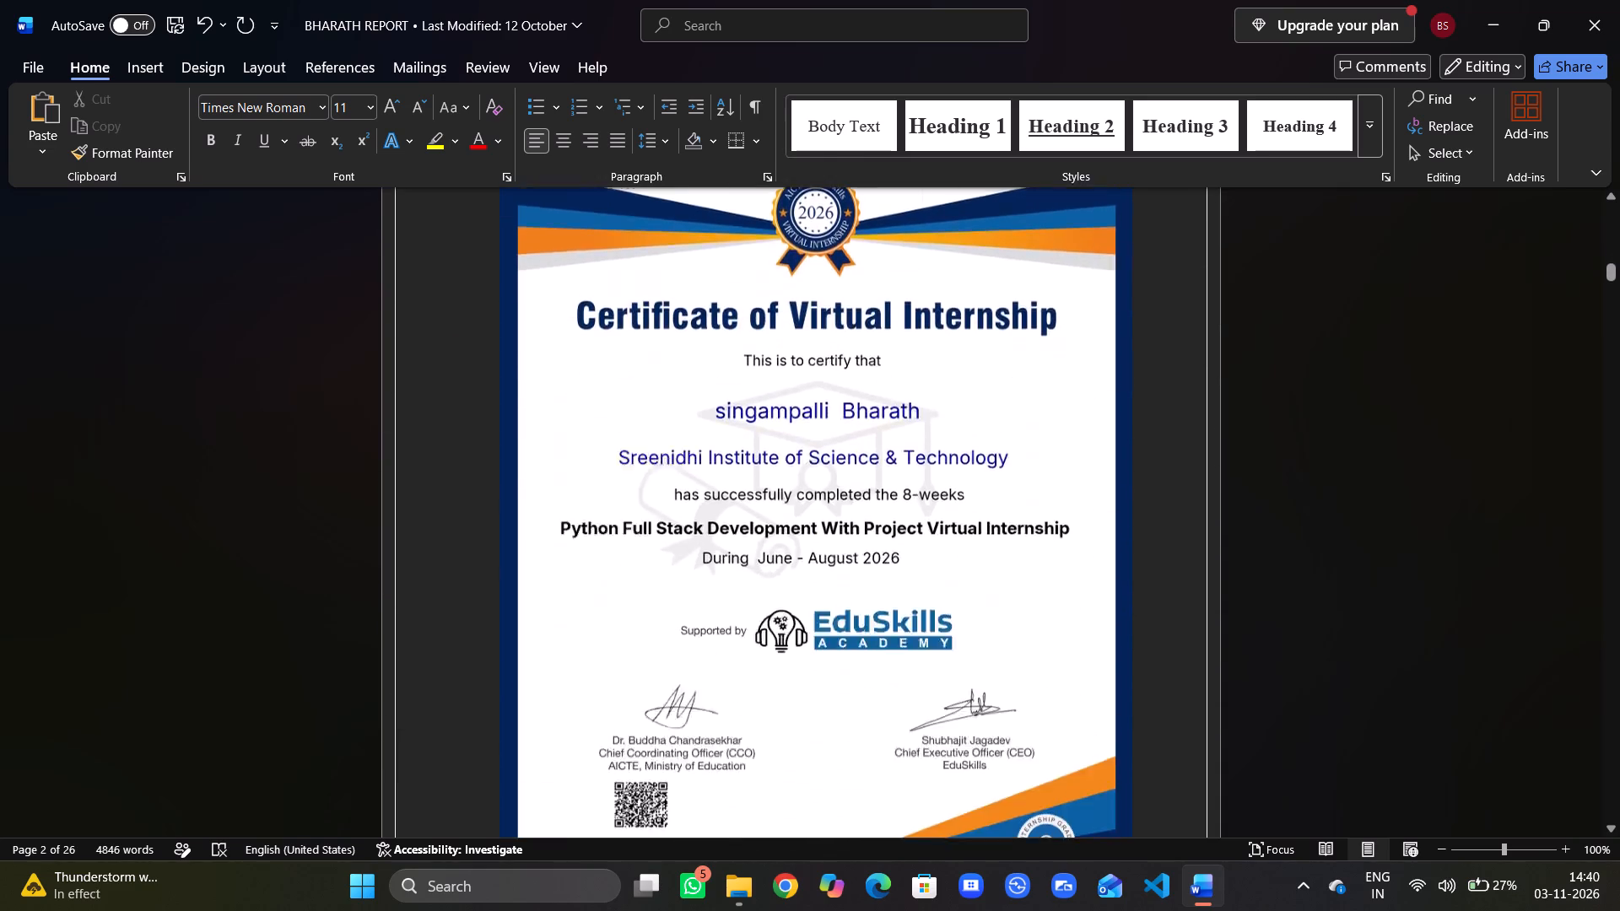
scroll(435, 471, down, 5)
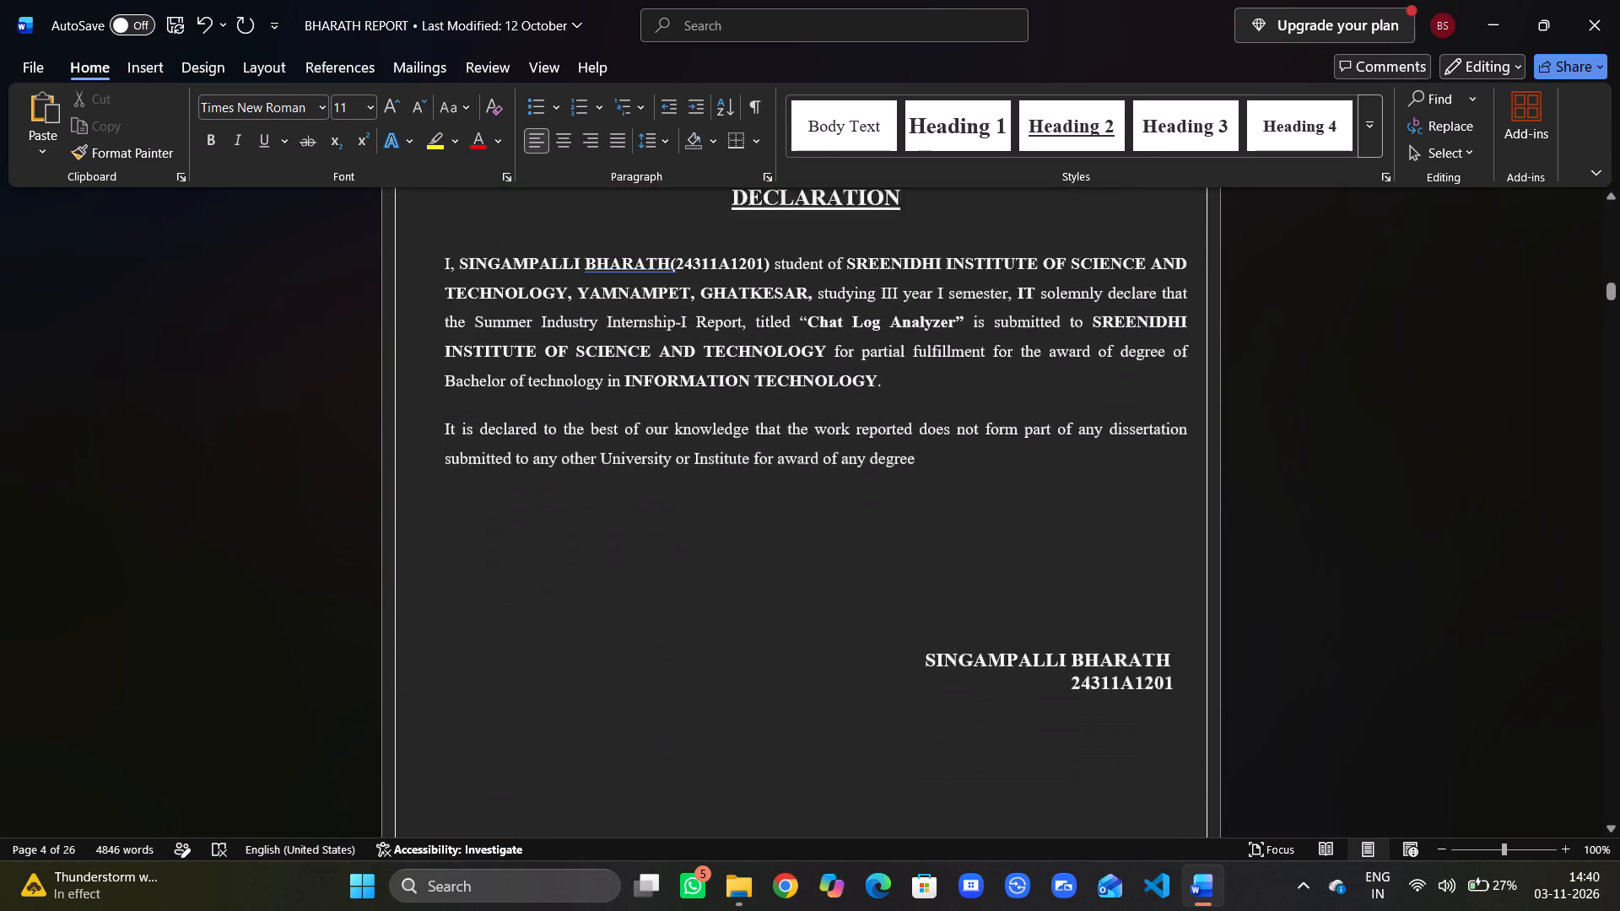
scroll(435, 452, down, 3)
scroll(435, 452, up, 1)
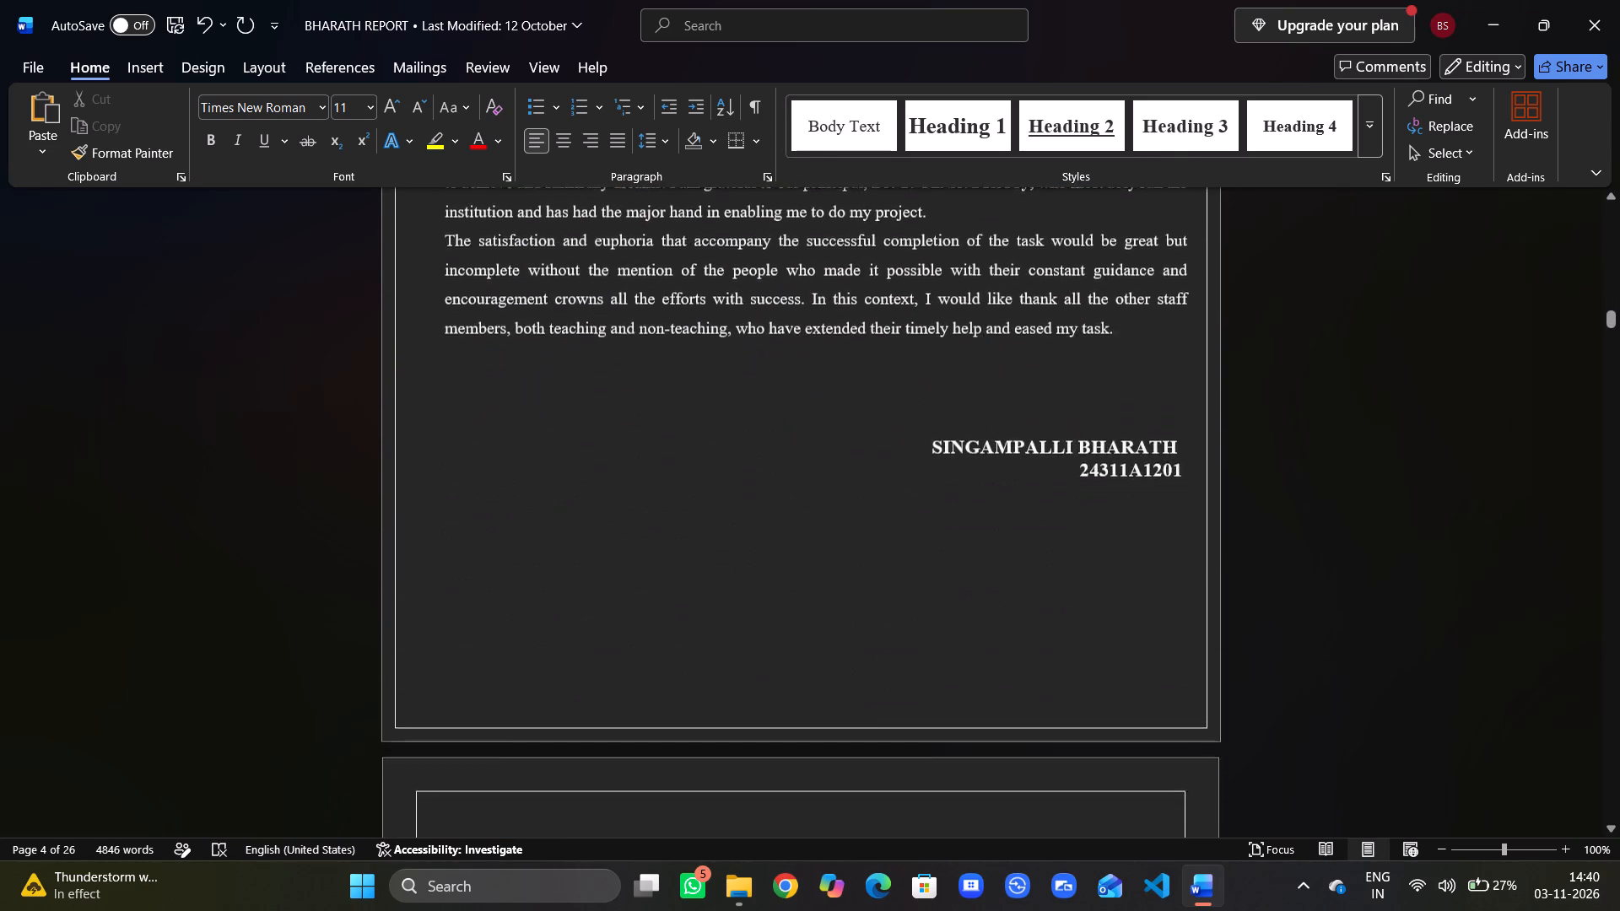
scroll(435, 452, up, 1)
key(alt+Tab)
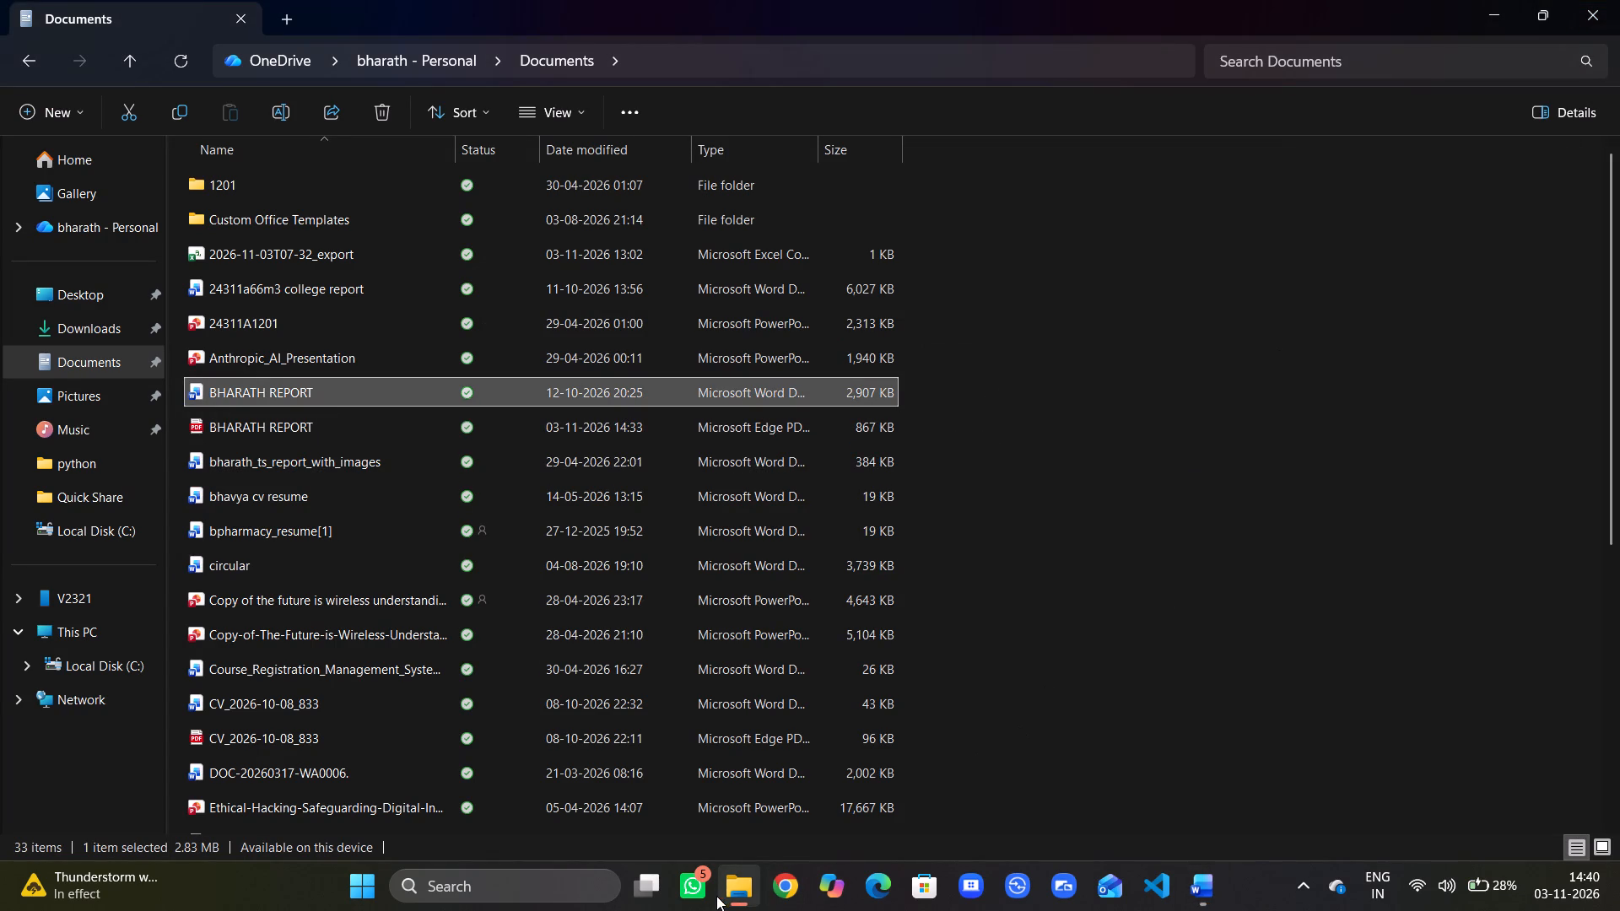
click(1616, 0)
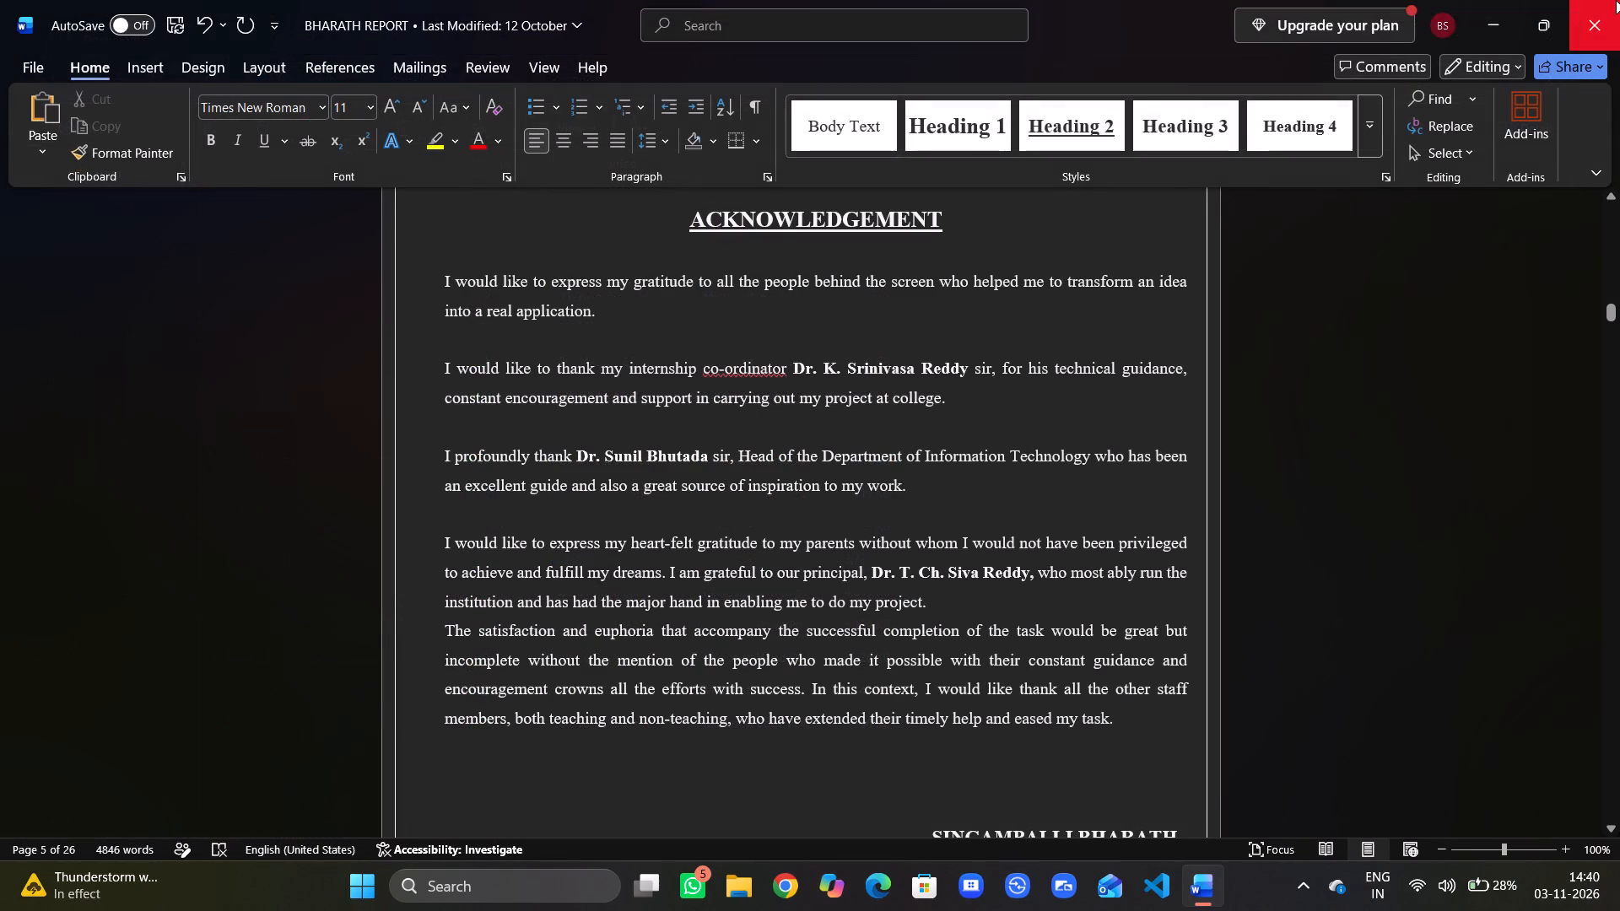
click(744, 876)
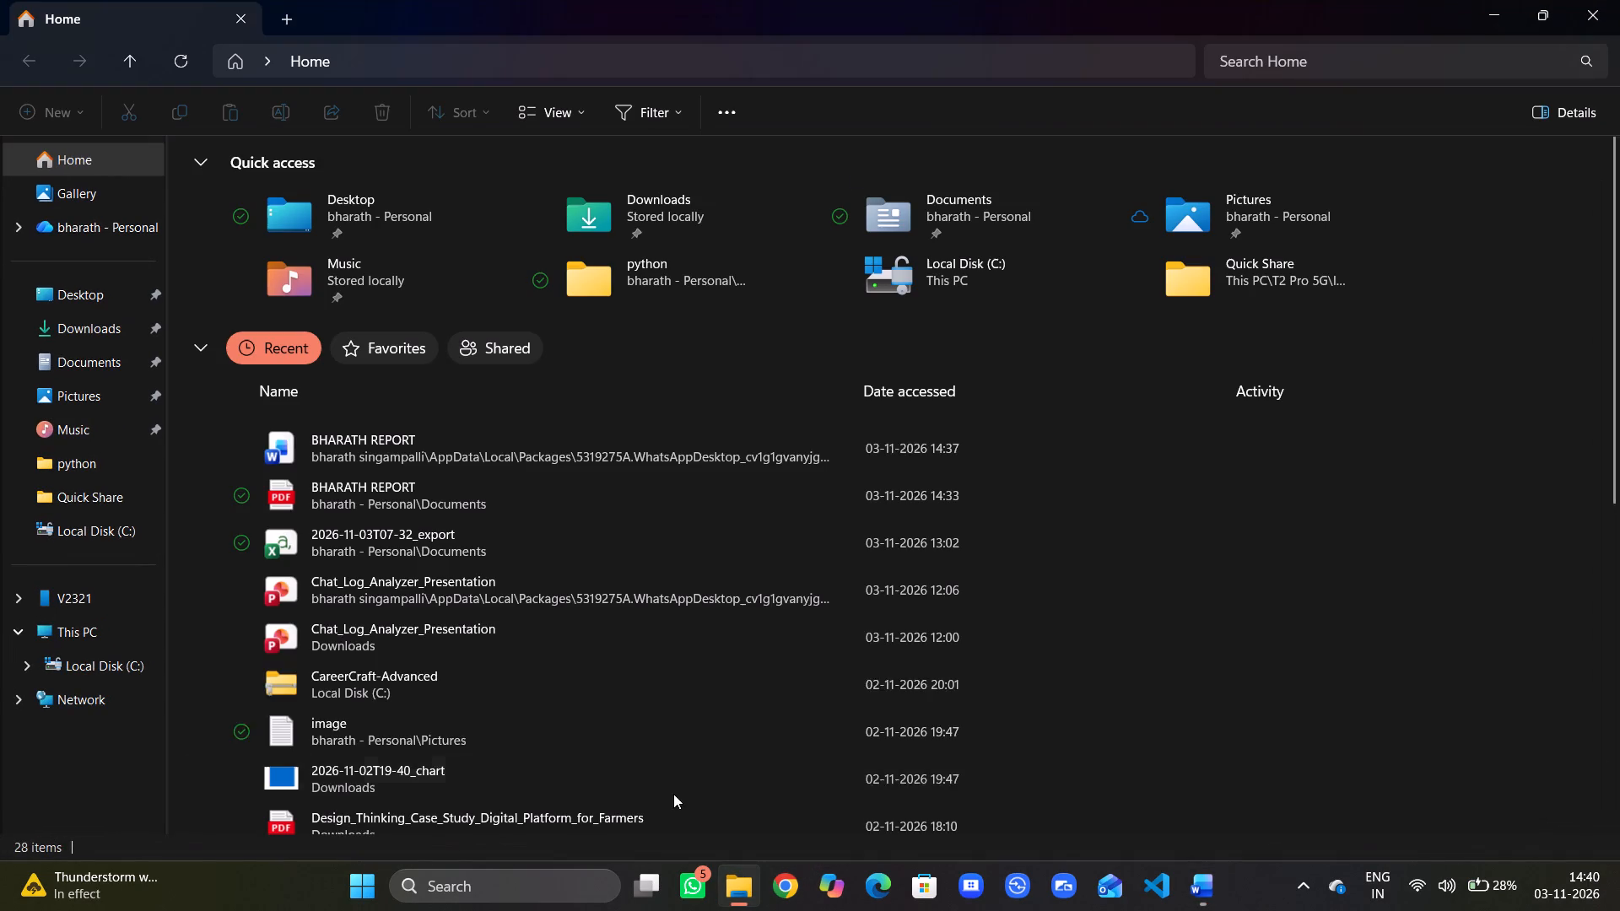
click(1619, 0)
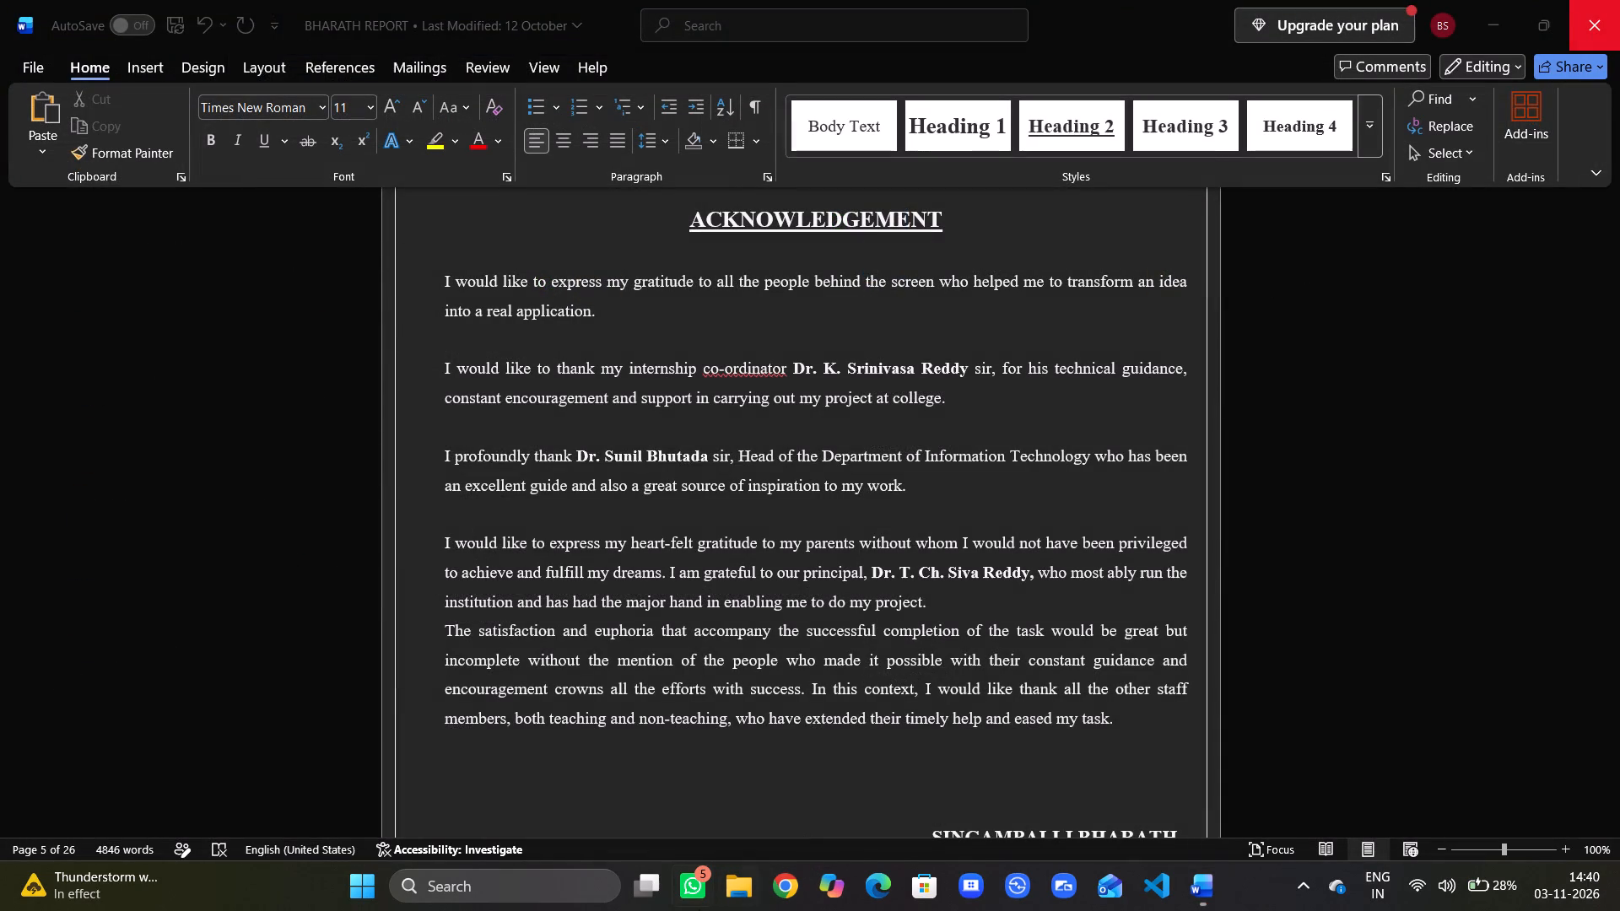
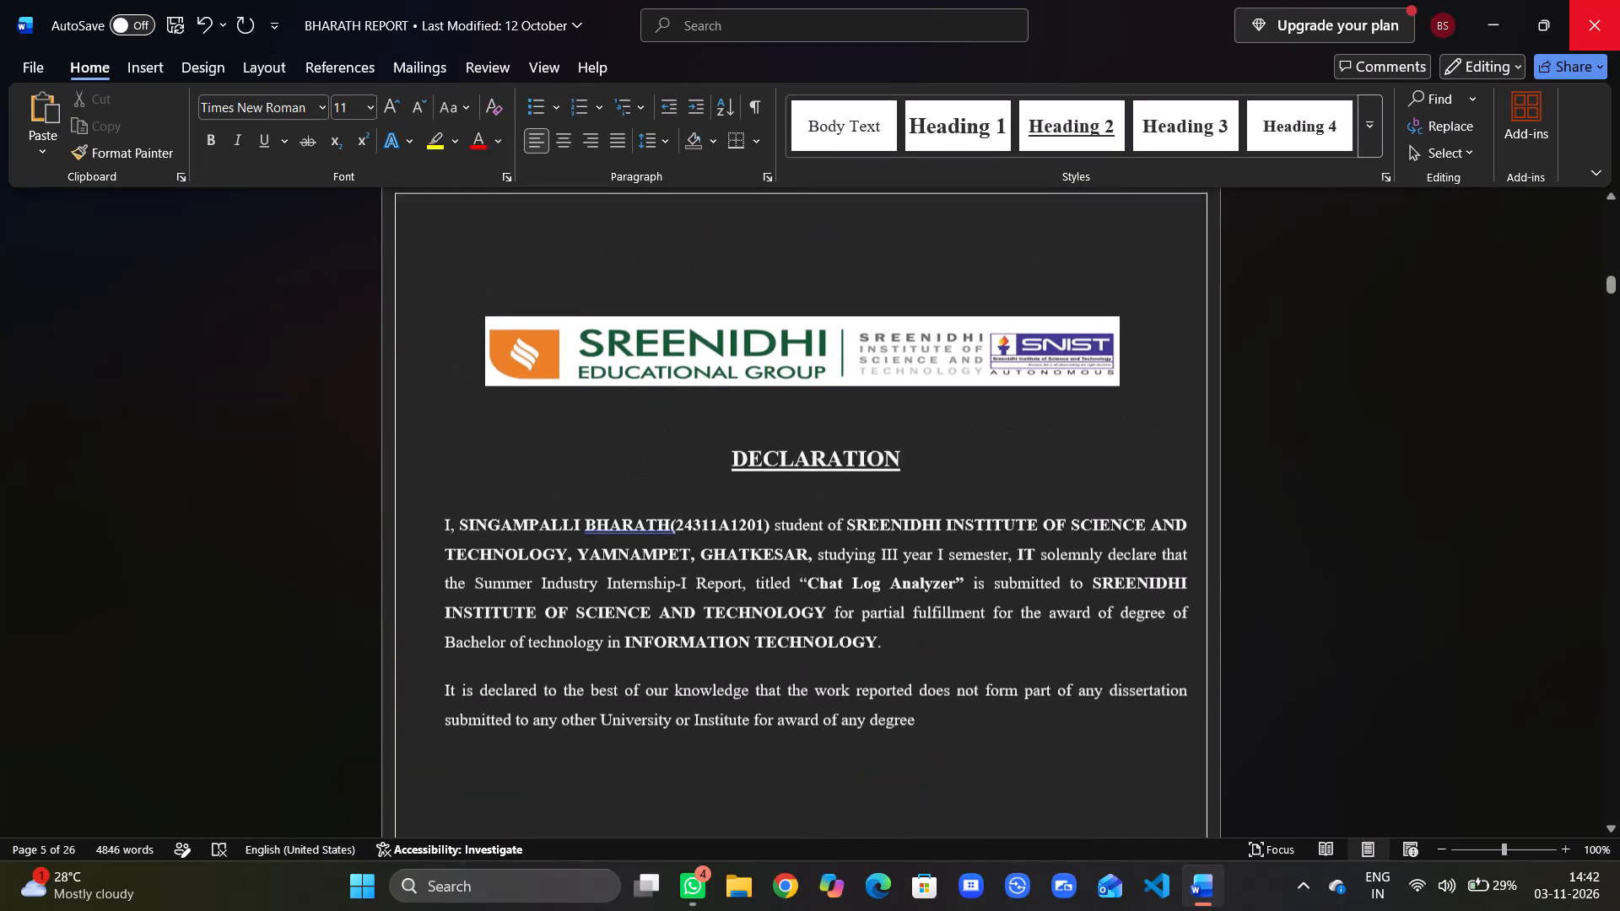
Look back from the declaration through the certificate page's signature block to the guide details on the title page.
scroll(967, 516, up, 3)
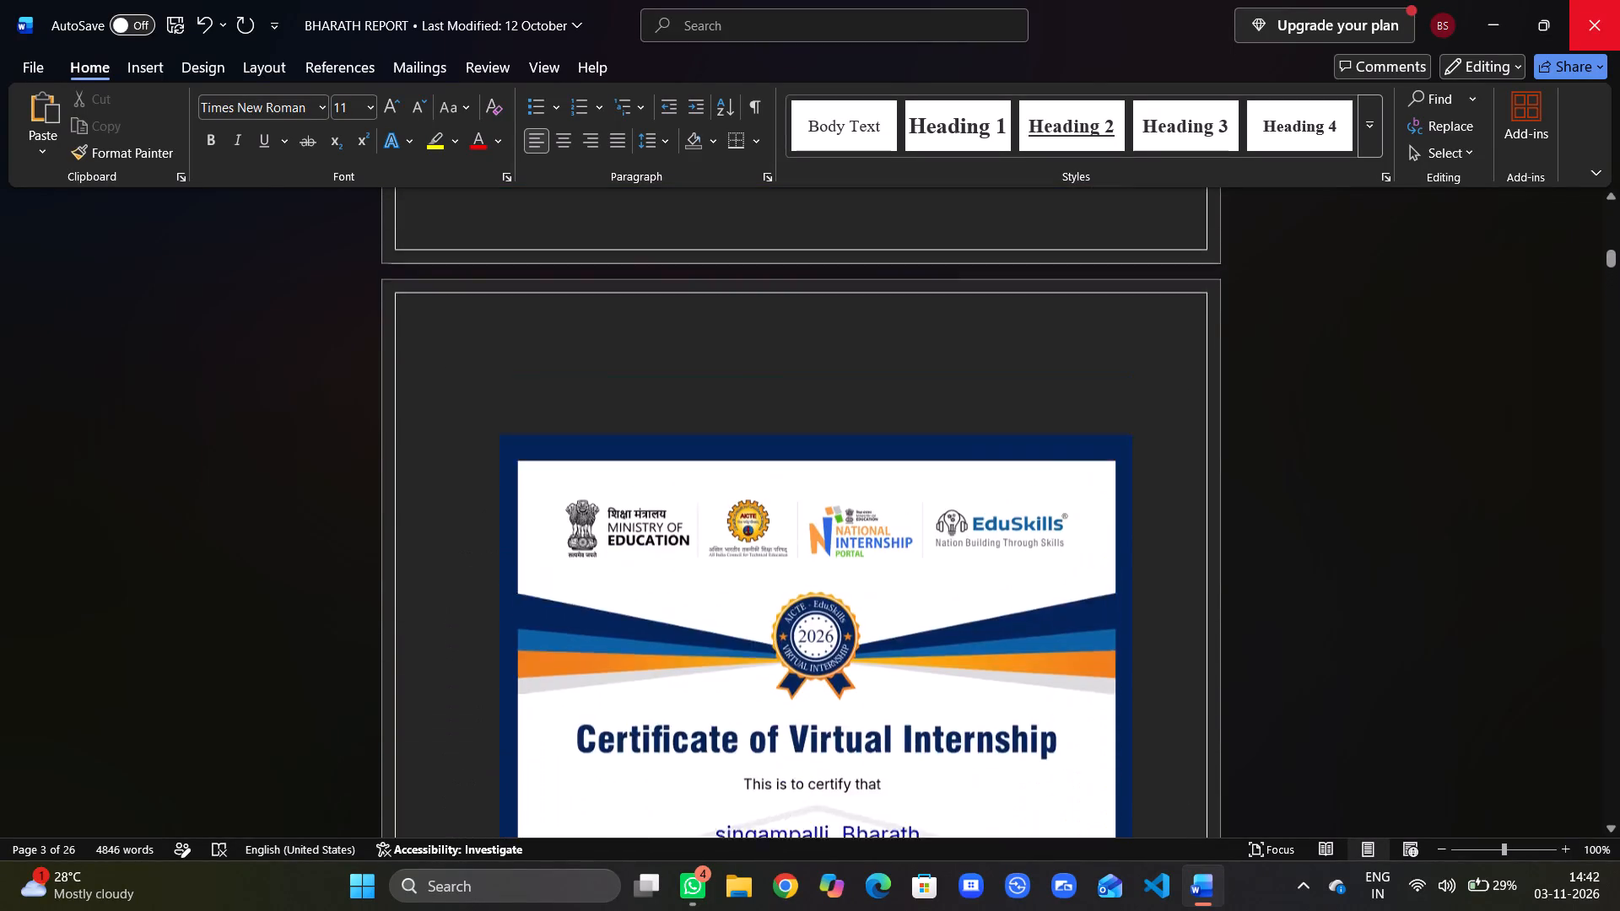
scroll(967, 516, up, 2)
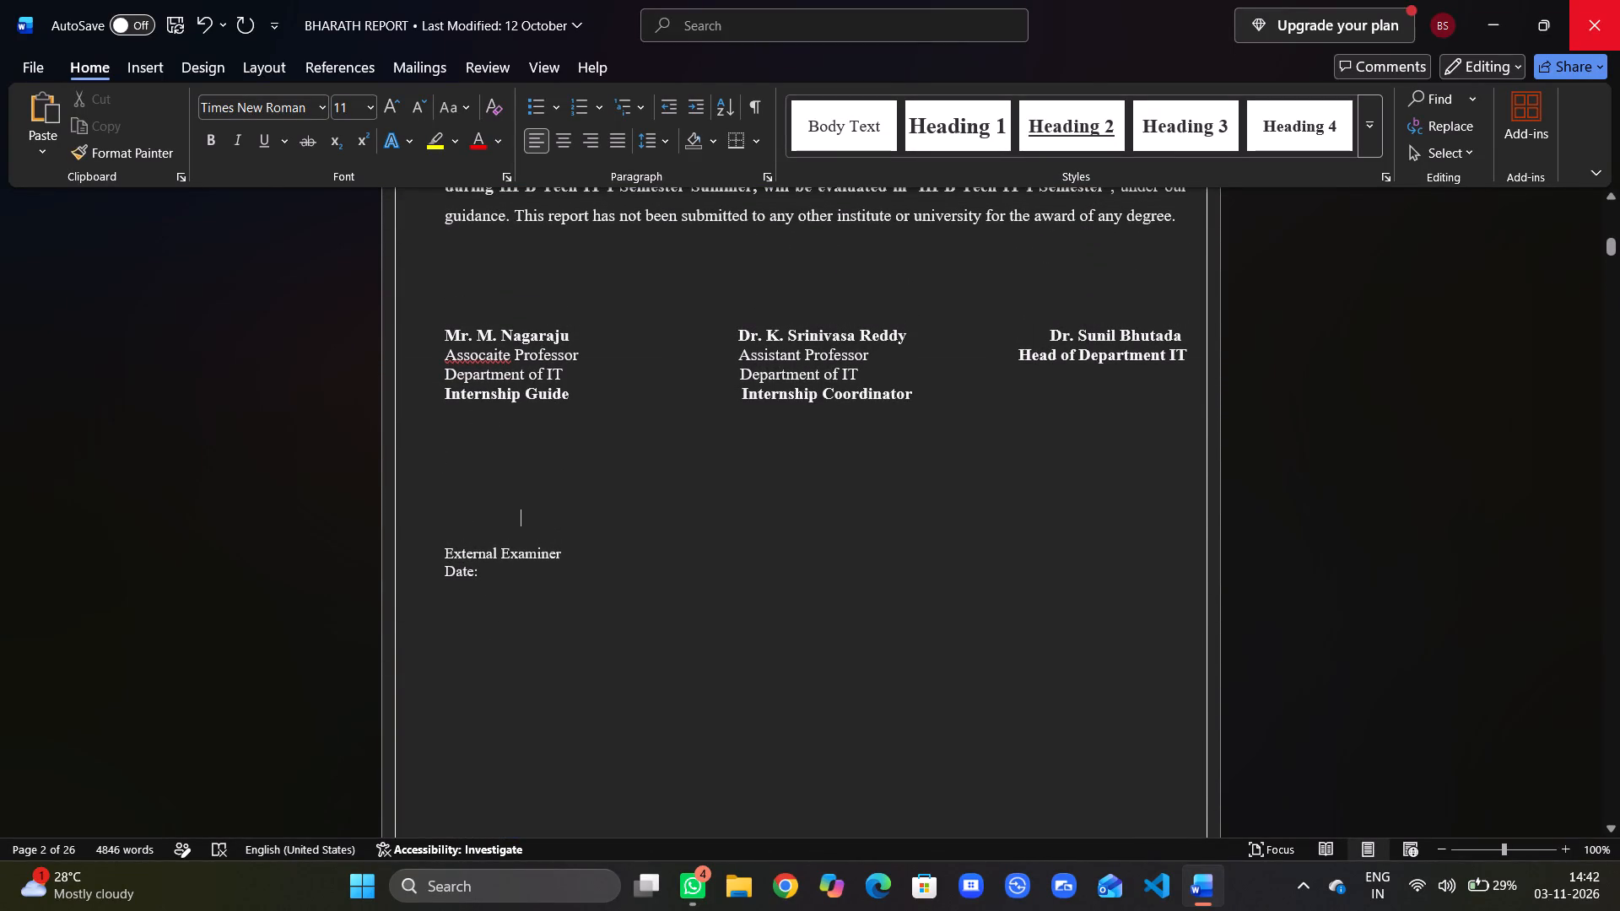
scroll(713, 403, up, 5)
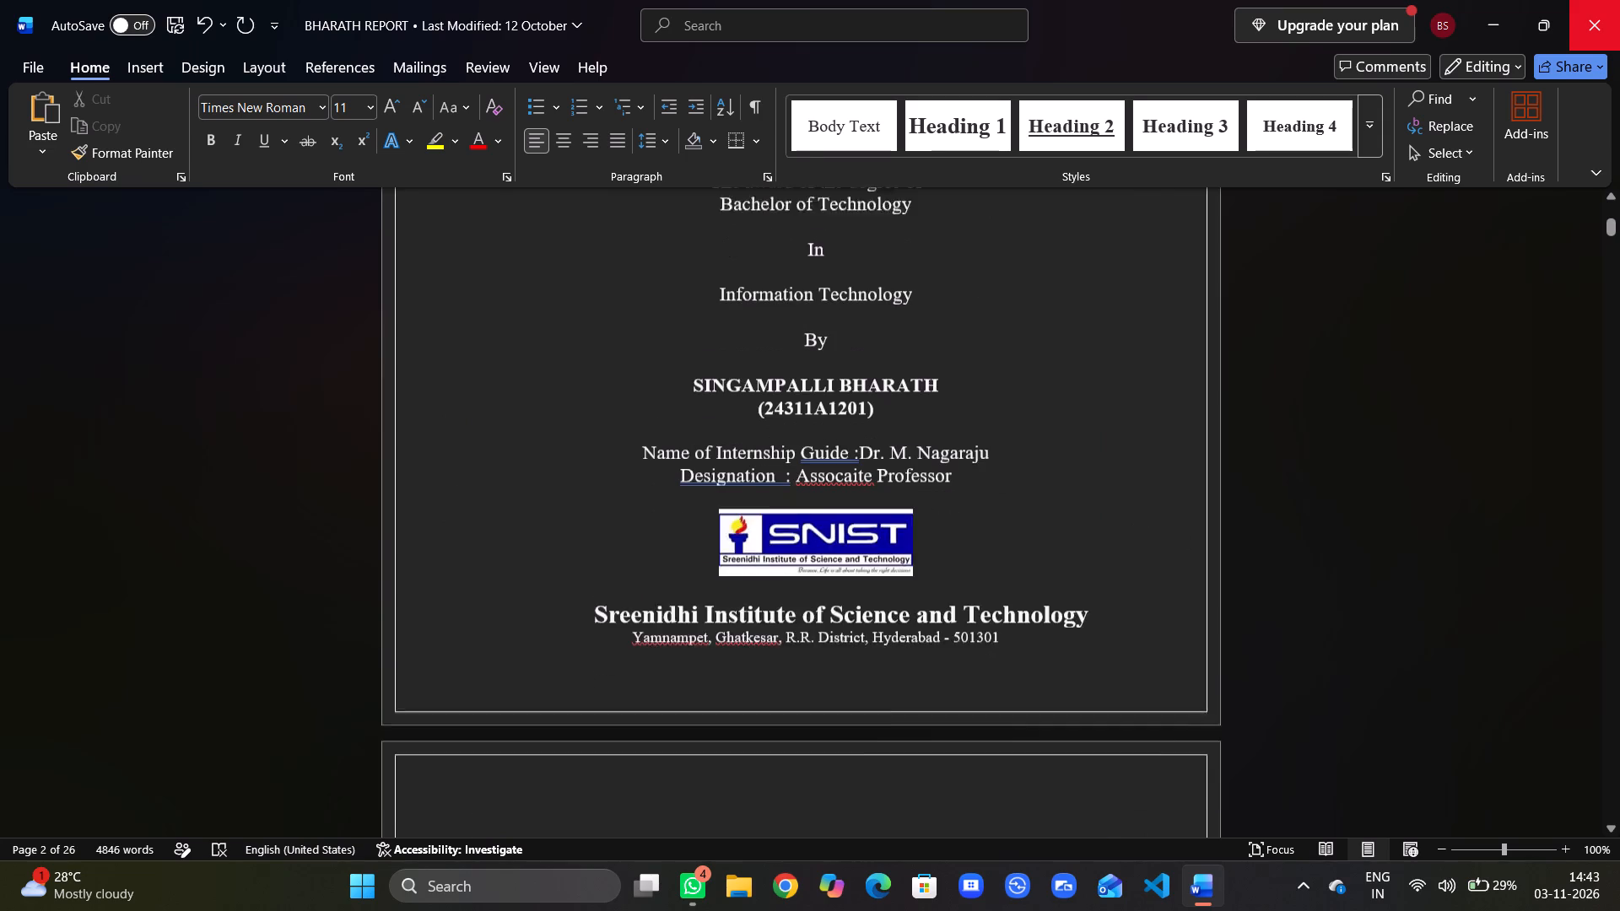
scroll(713, 403, up, 1)
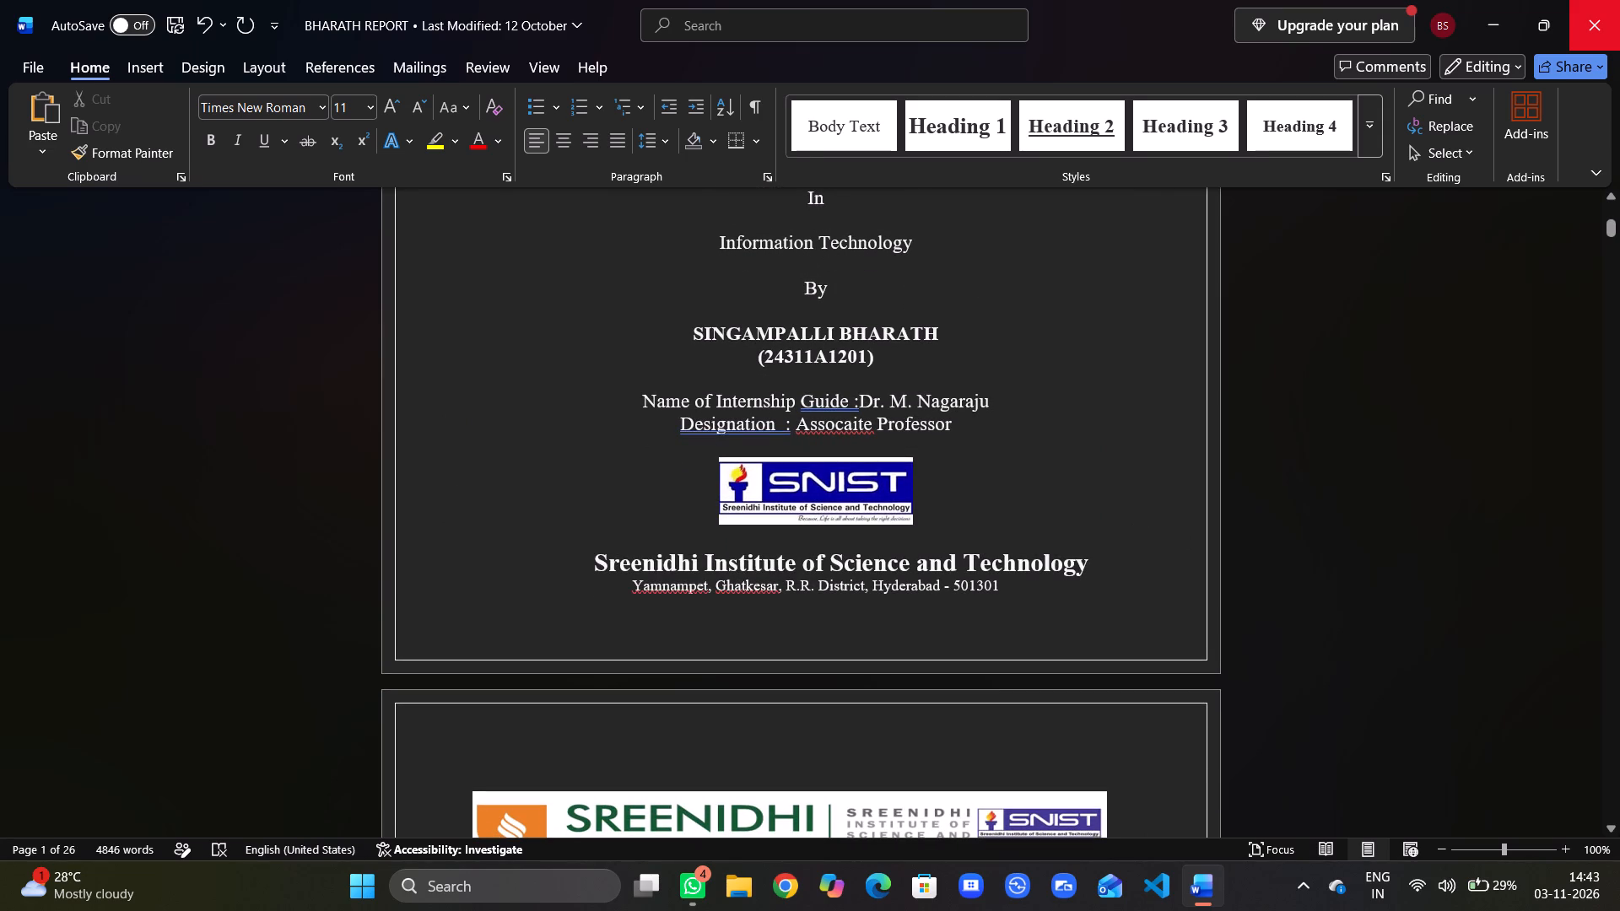
Undo the certificate page edits: the added blank lines, the coordinator's spacing change and the Internship Guide's "Assocaite" designation.
key(ctrl+z)
key(ctrl+z)
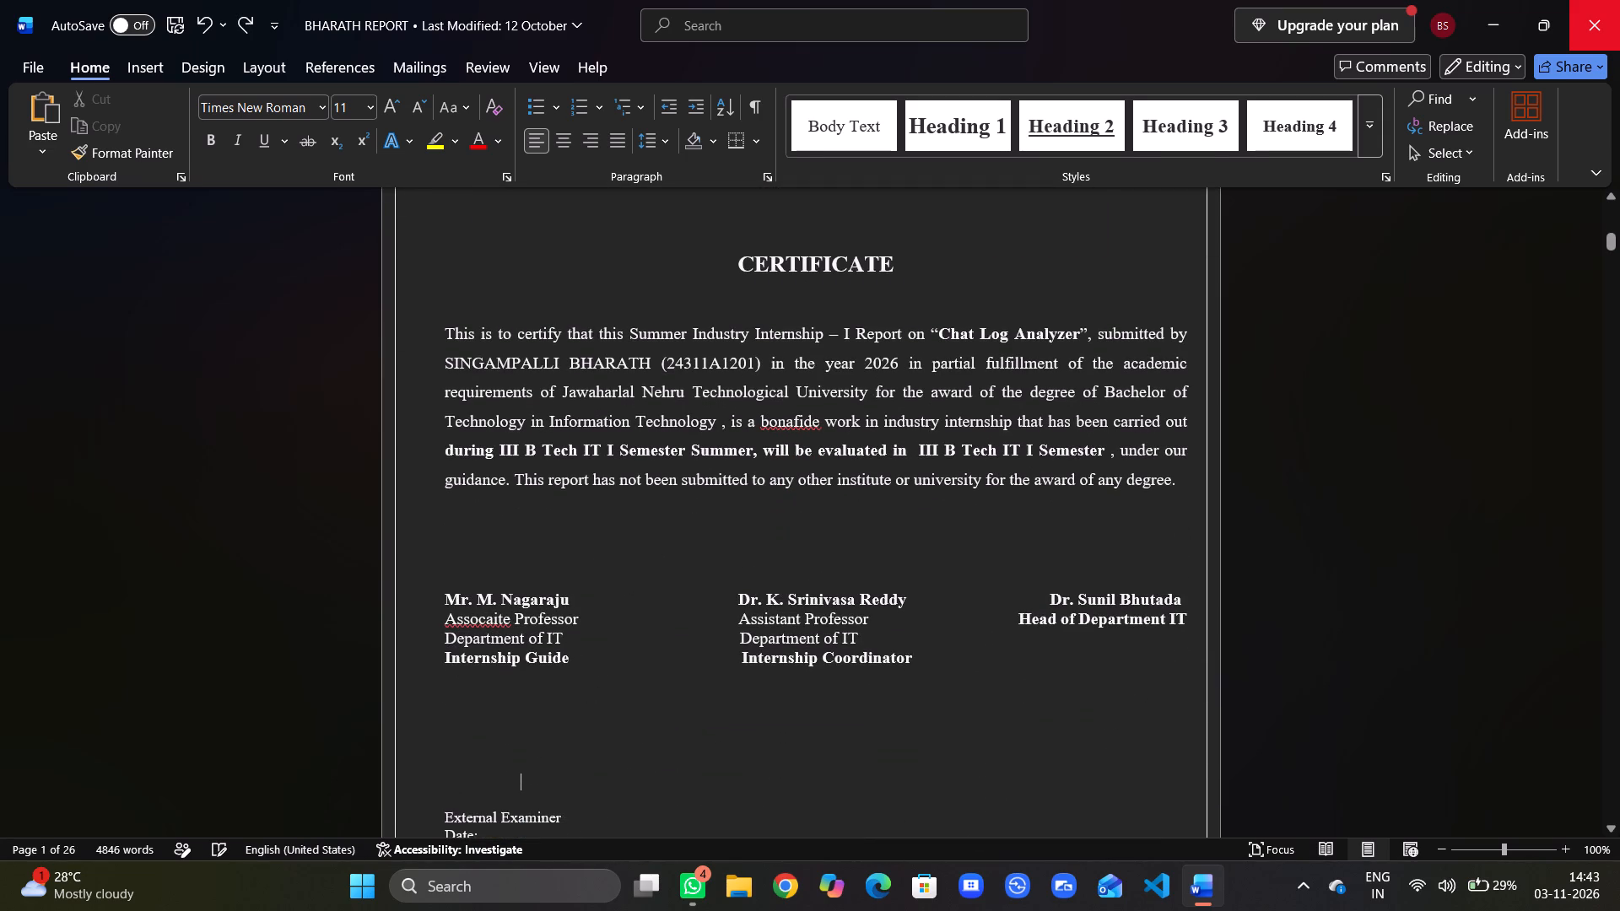
key(ctrl+z)
key(ctrl+z)
key(ctrl+z)
key(ctrl+z)
key(ctrl+z)
key(ctrl+z)
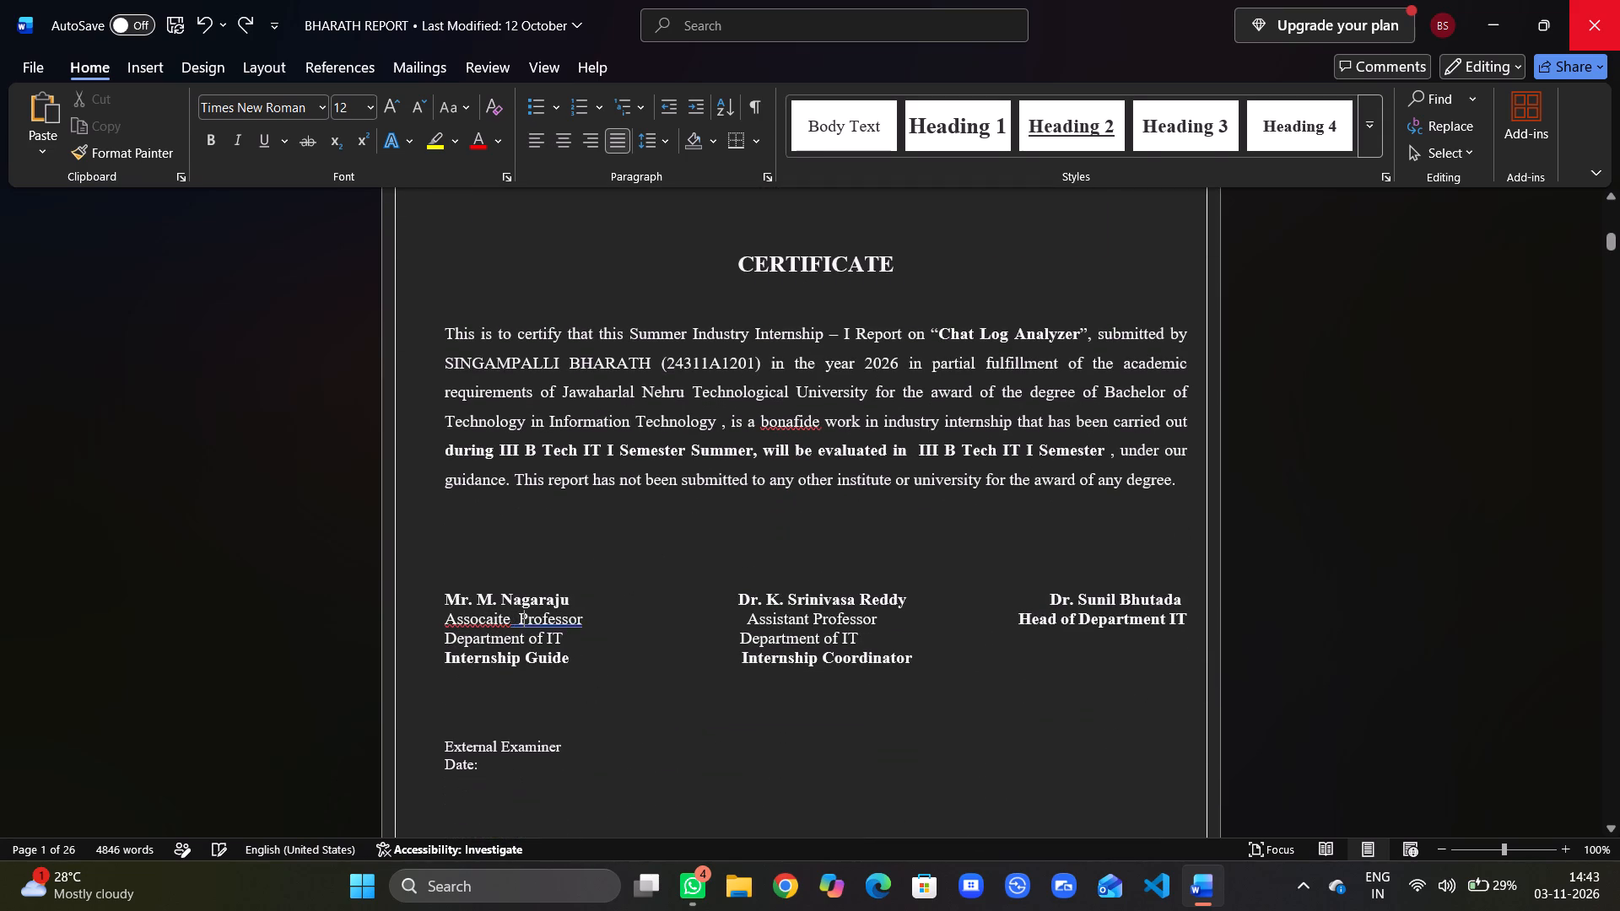
key(ctrl+z)
key(ctrl+z)
key(ctrl+z)
key(ctrl+z)
key(ctrl+z)
key(ctrl+z)
key(ctrl+z)
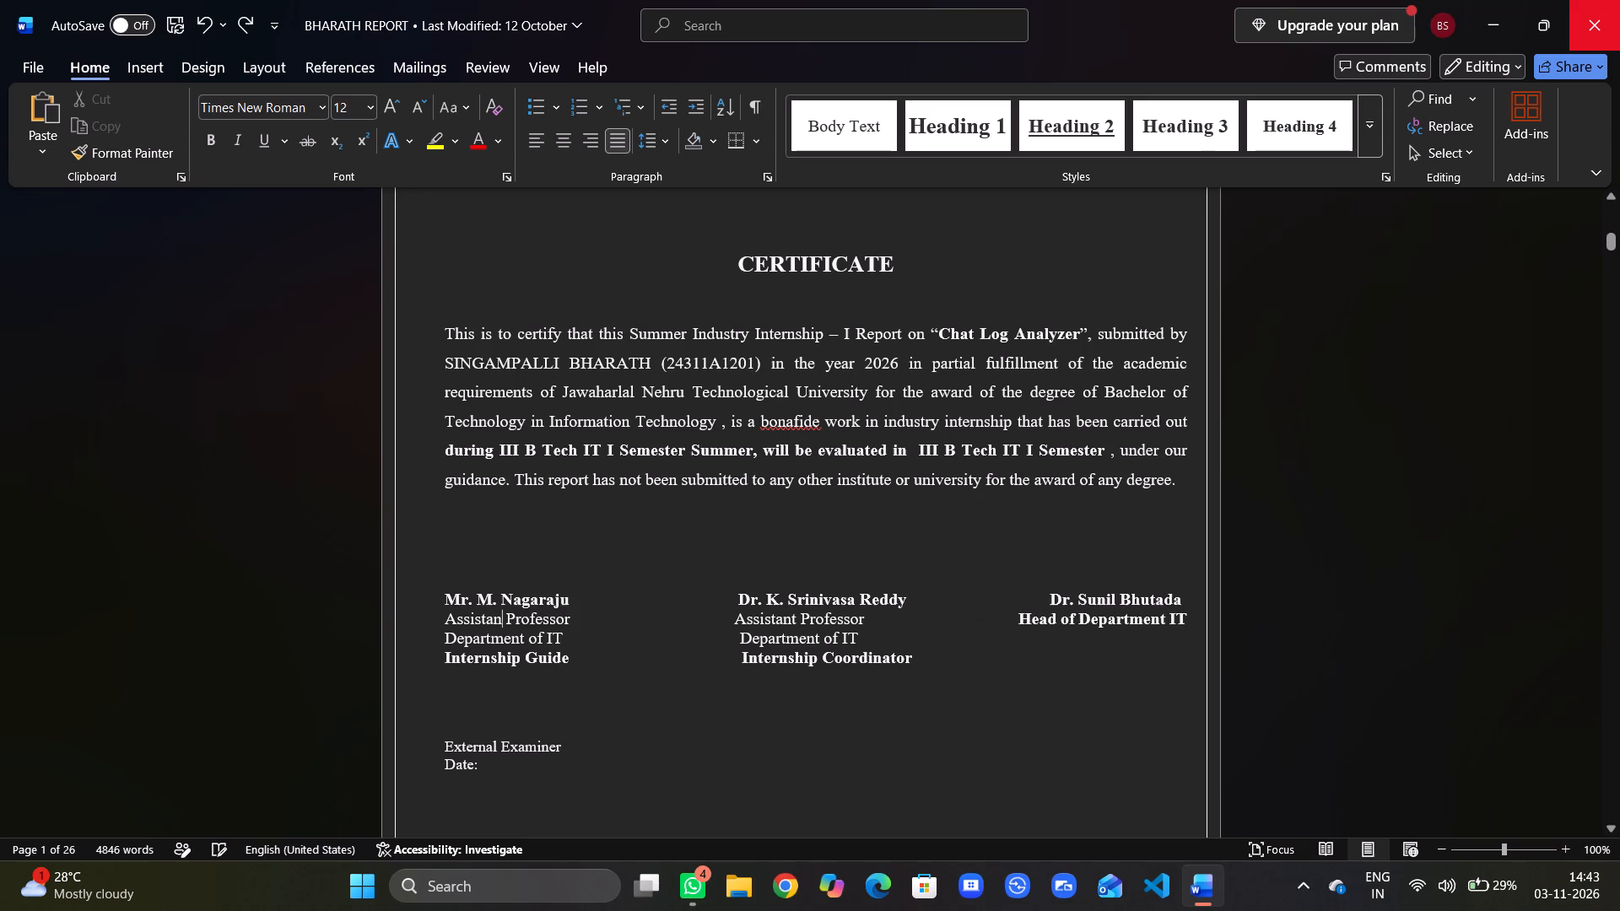
key(ctrl+z)
Undo the title page's designation change, back to "Assistant Professor" for the Internship Guide.
key(ctrl+z)
key(ctrl+z)
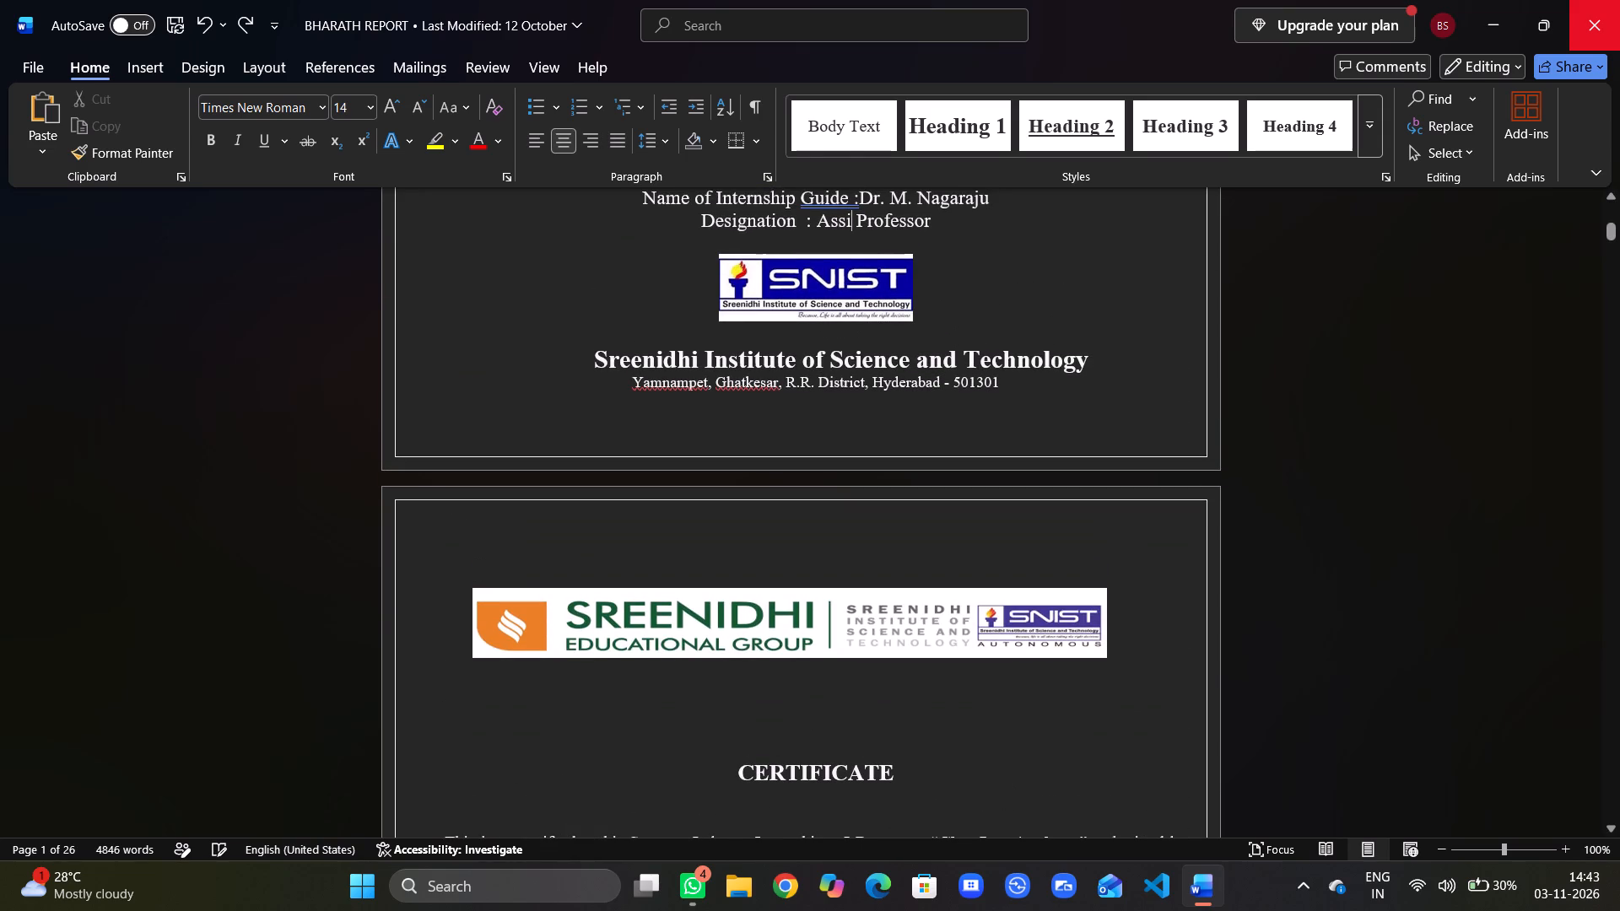
key(ctrl+z)
key(ctrl+z)
key(ctrl+z)
key(ctrl+z)
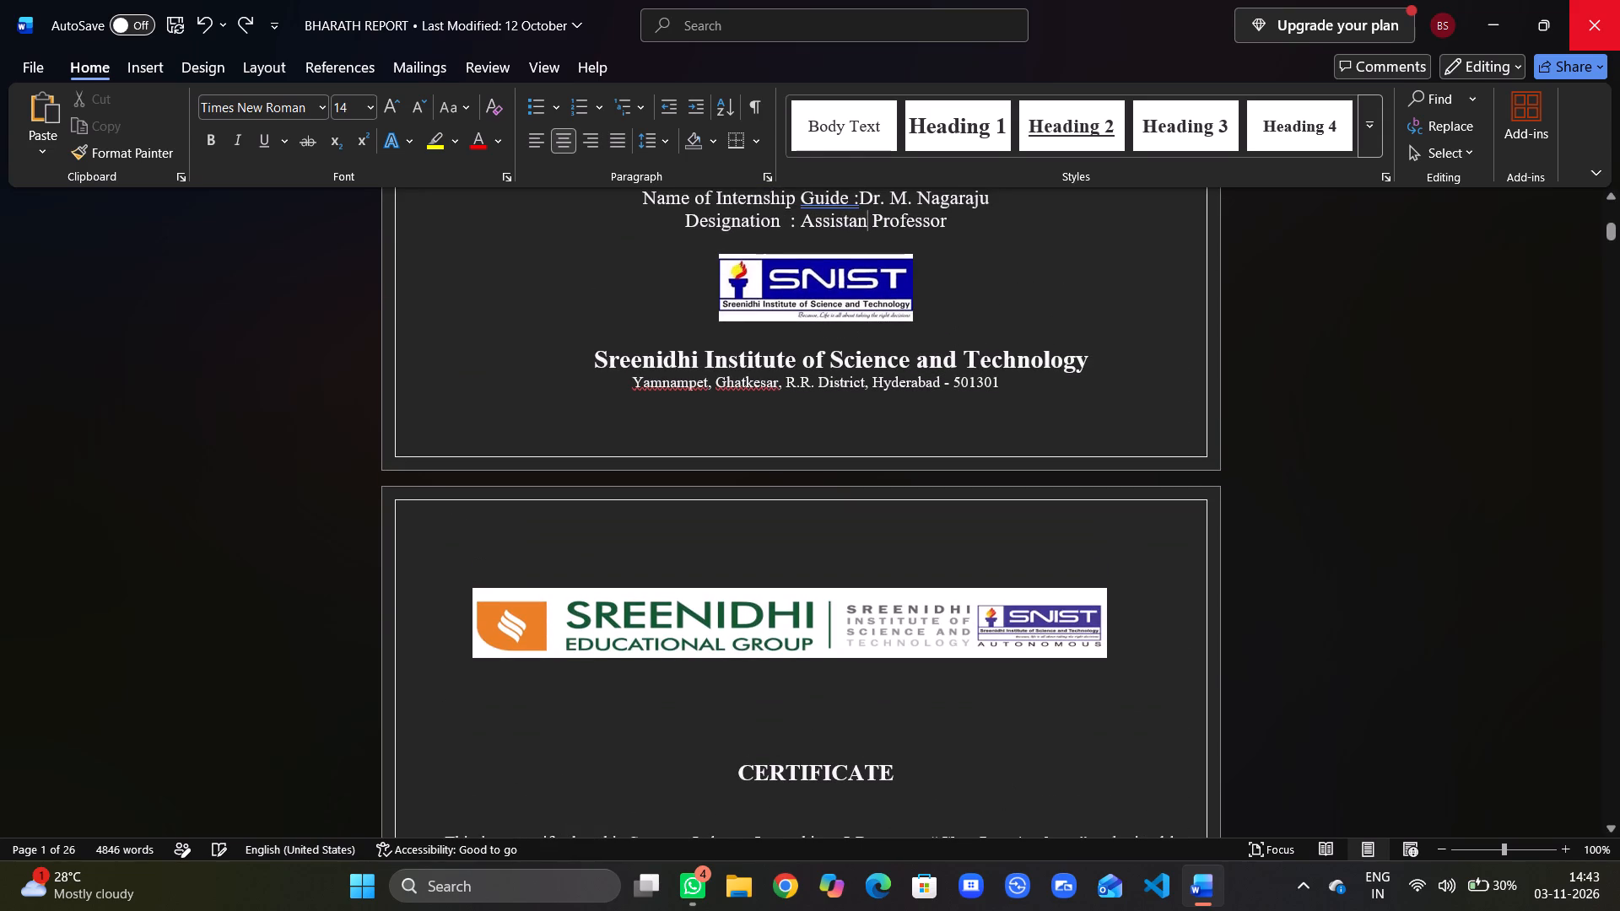
key(ctrl+z)
Replace "Assistant" with "Assocaite" in the Internship Coordinator's designation in the certificate page's signature block.
scroll(873, 421, down, 4)
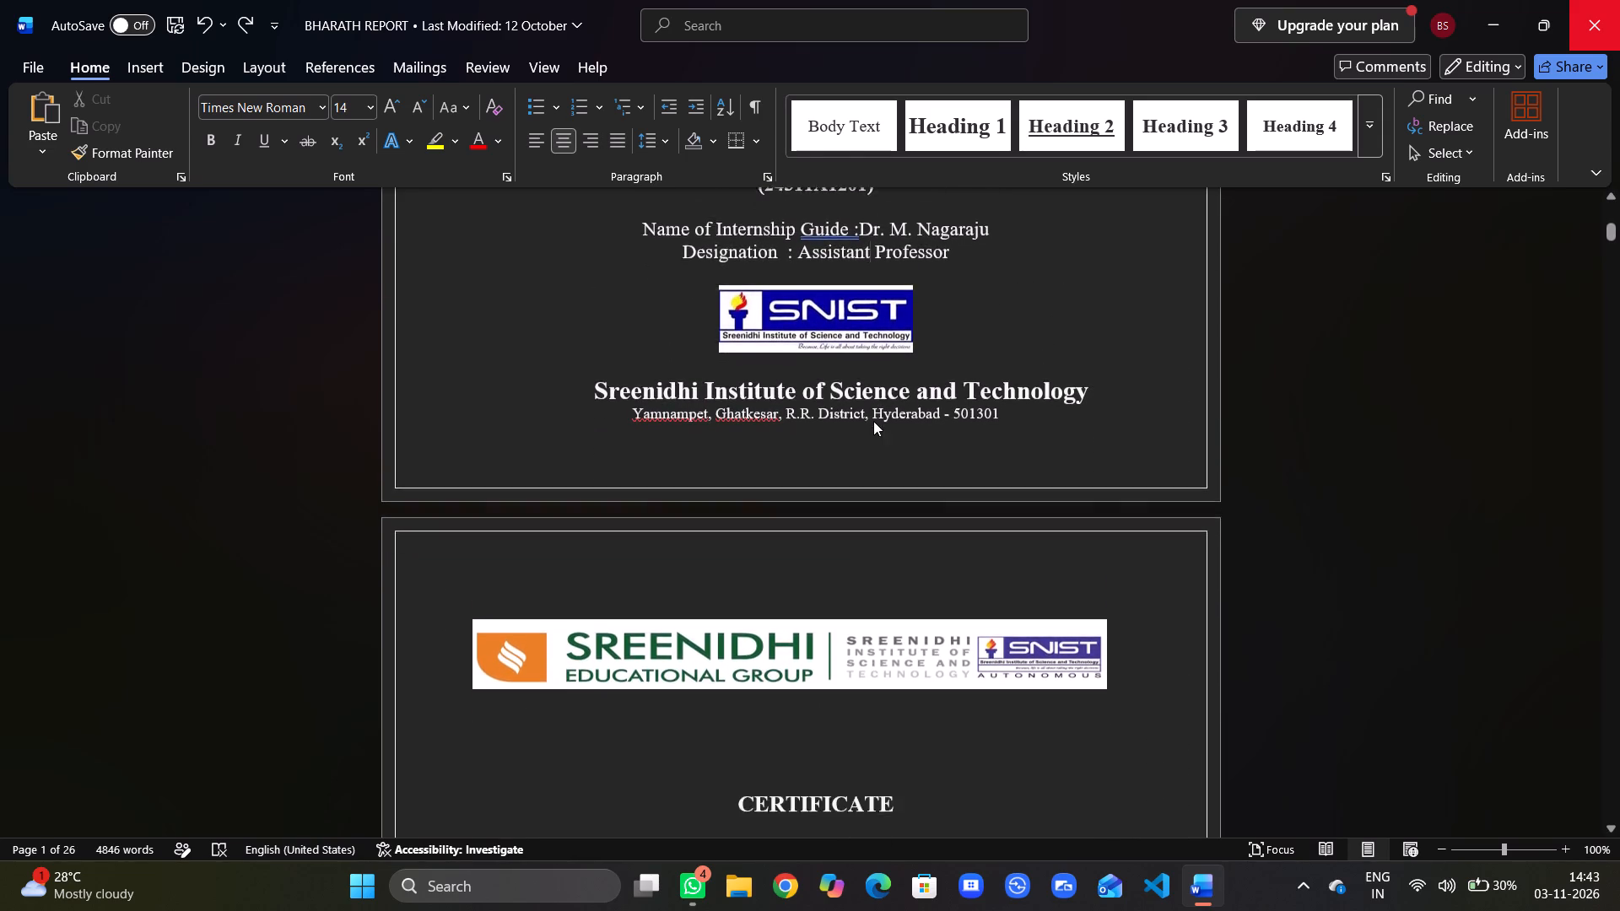
scroll(873, 421, down, 4)
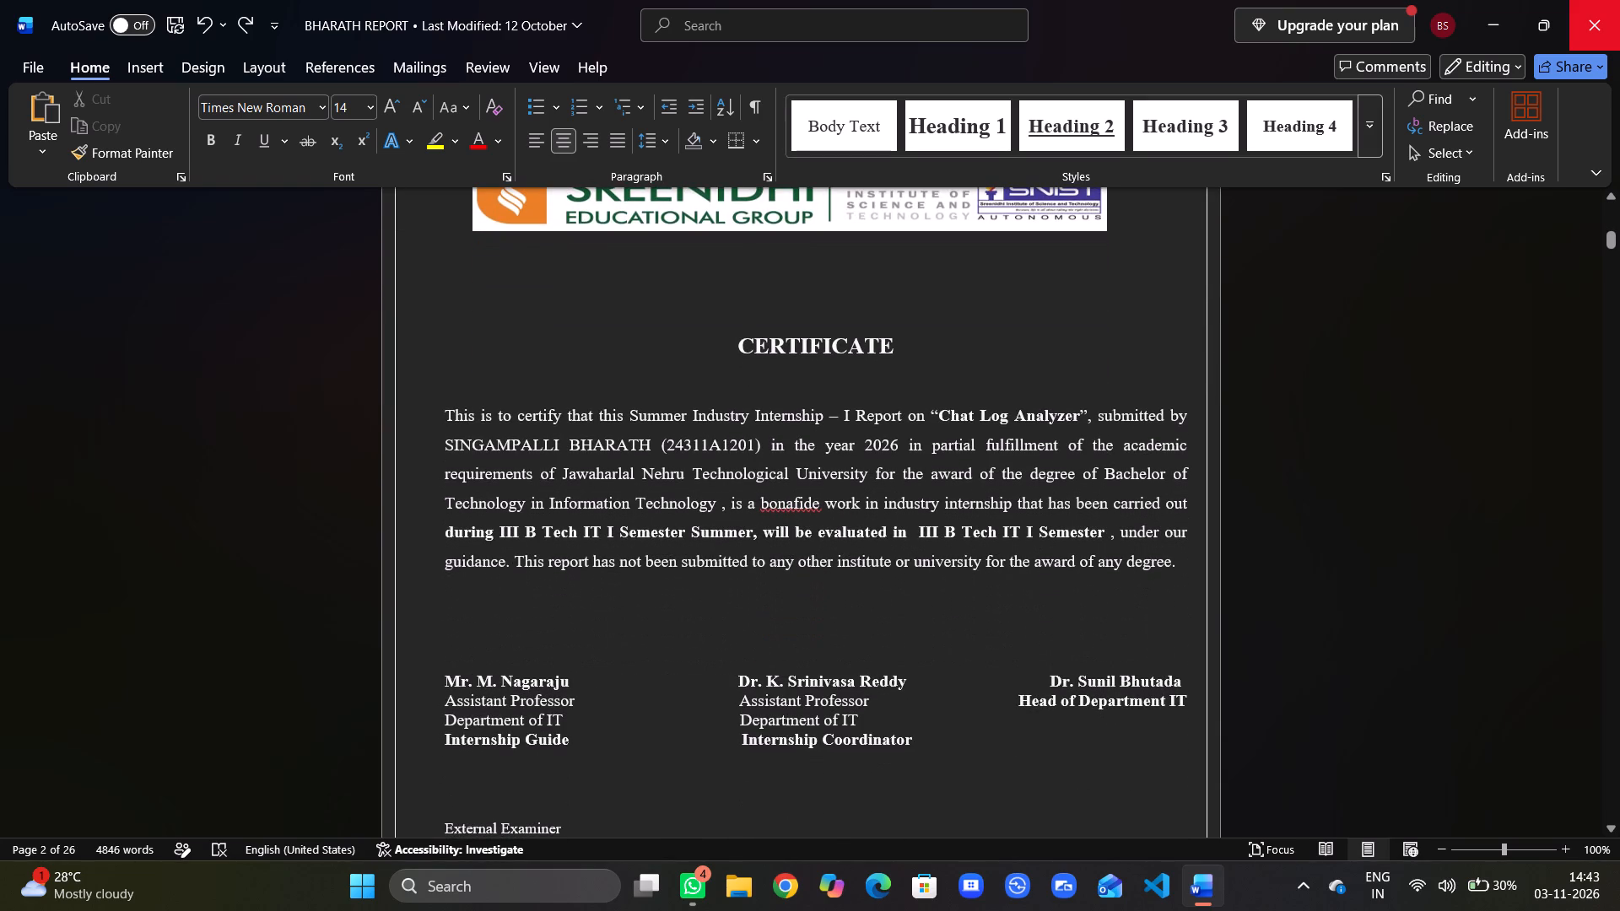
click(802, 700)
key(BackSpace)
key(BackSpace)
key(BackSpace)
key(BackSpace)
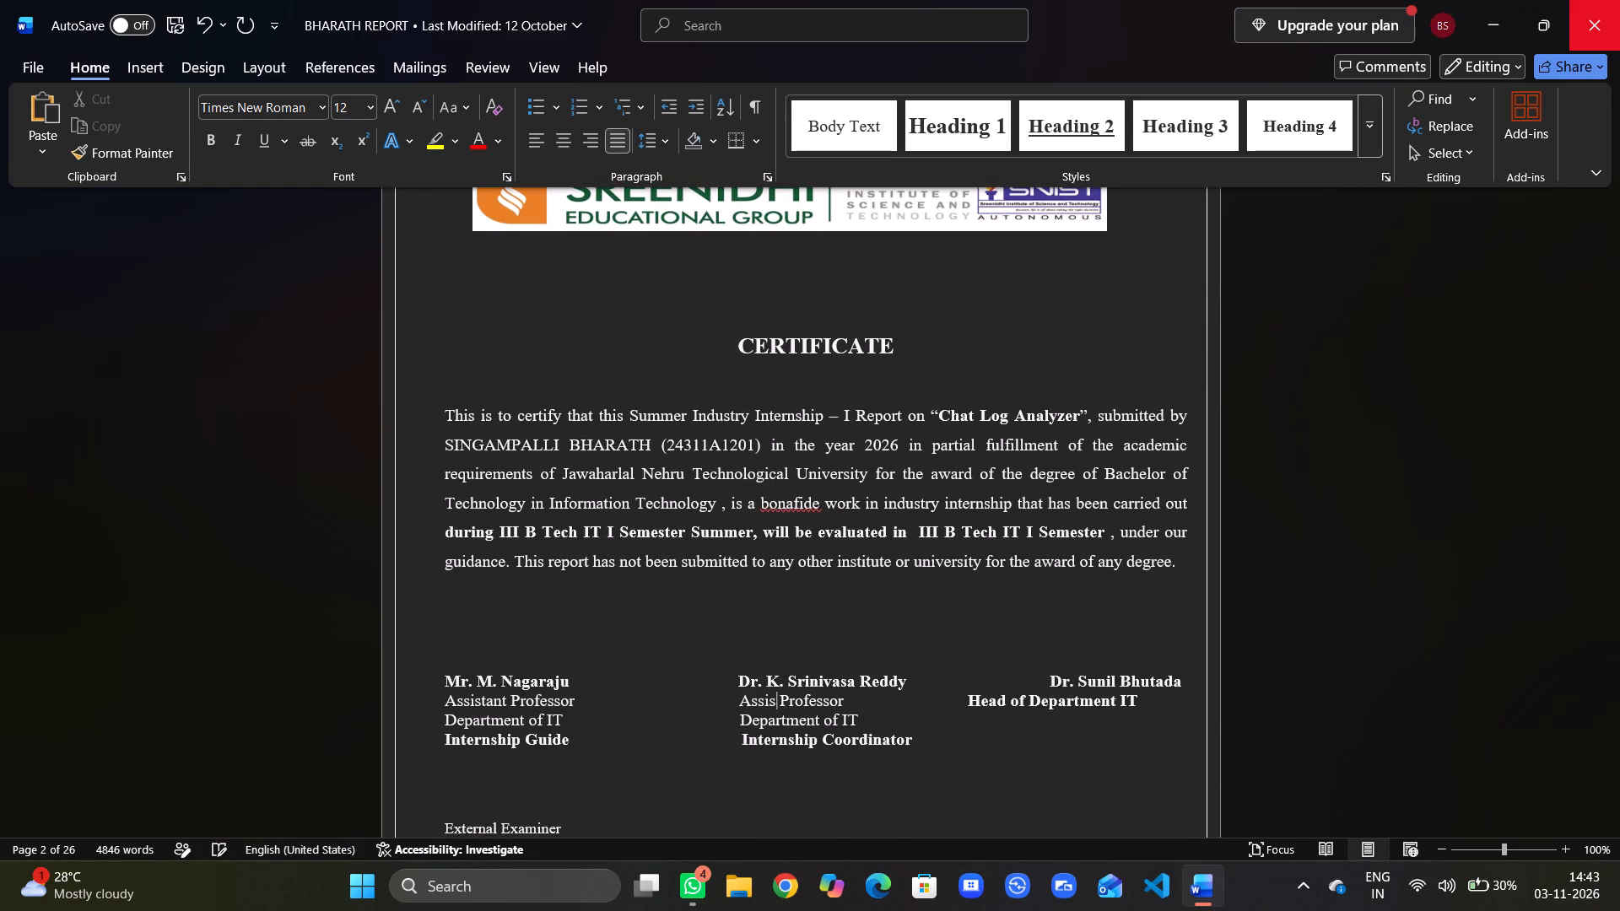
key(BackSpace)
key(BackSpace)
text(ocaite)
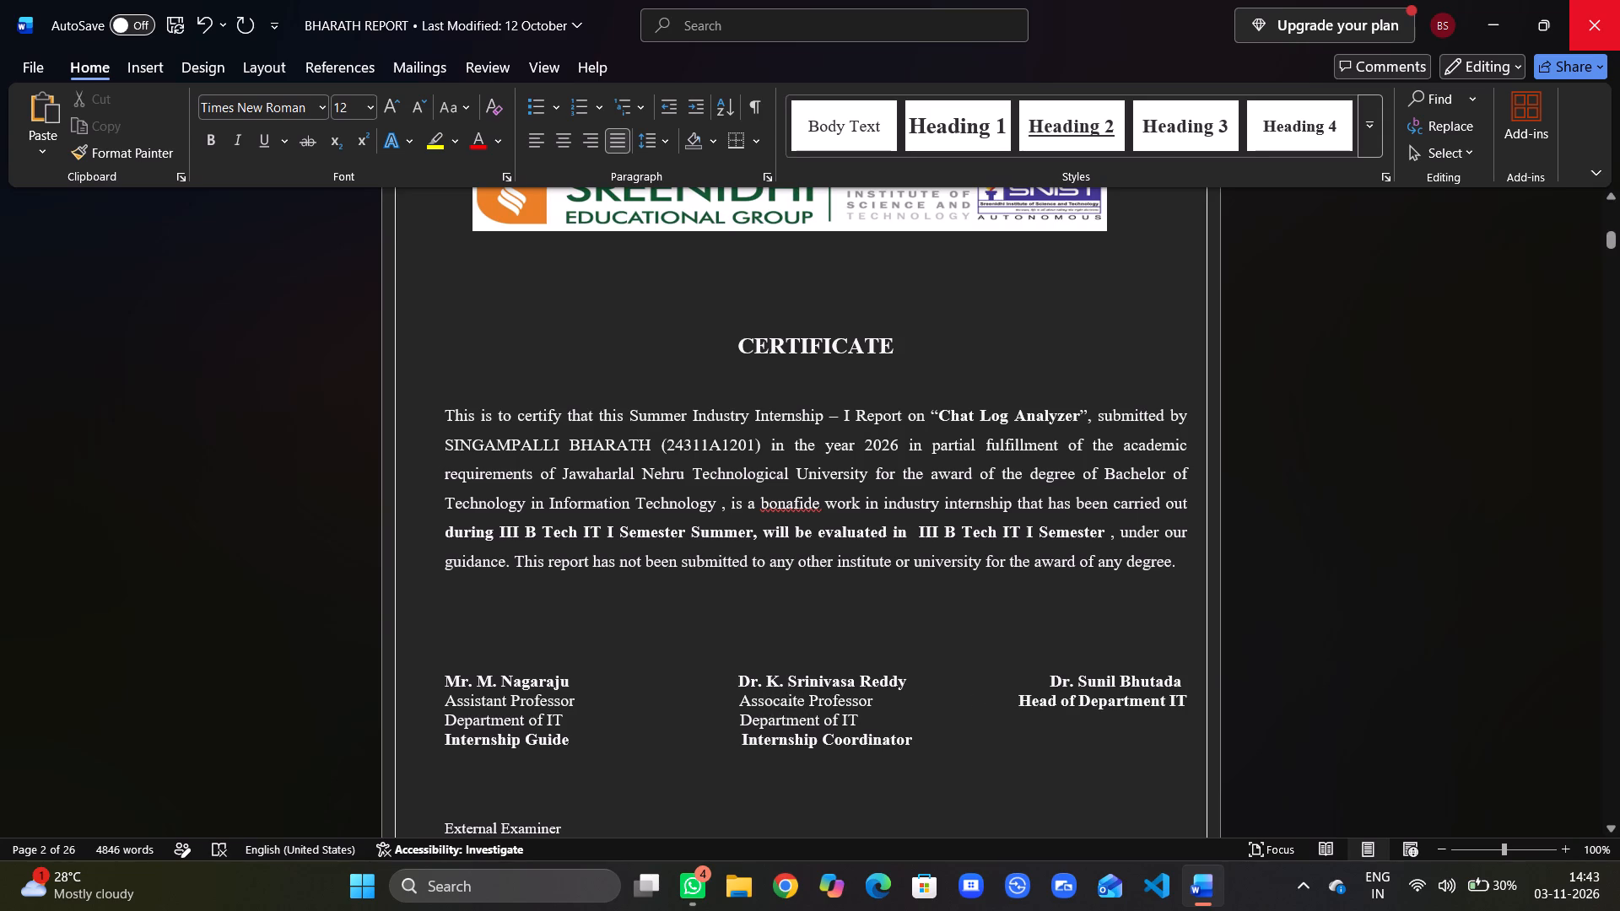
Add four blank lines between the signature block and "External Examiner" on the certificate page.
scroll(924, 757, down, 2)
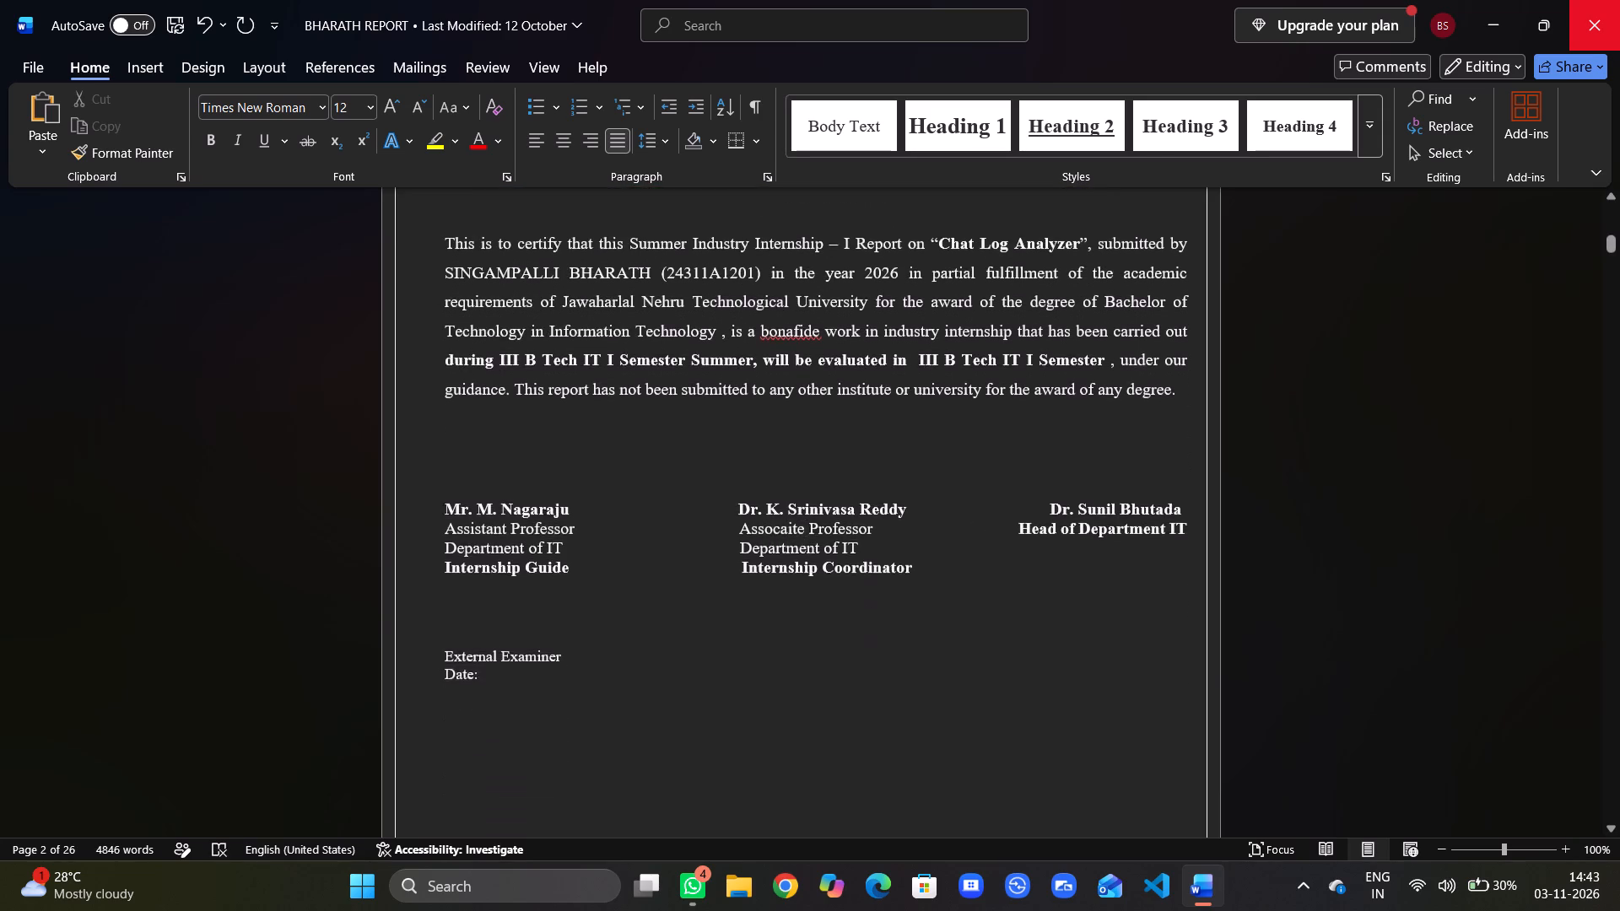
scroll(924, 757, down, 1)
click(468, 481)
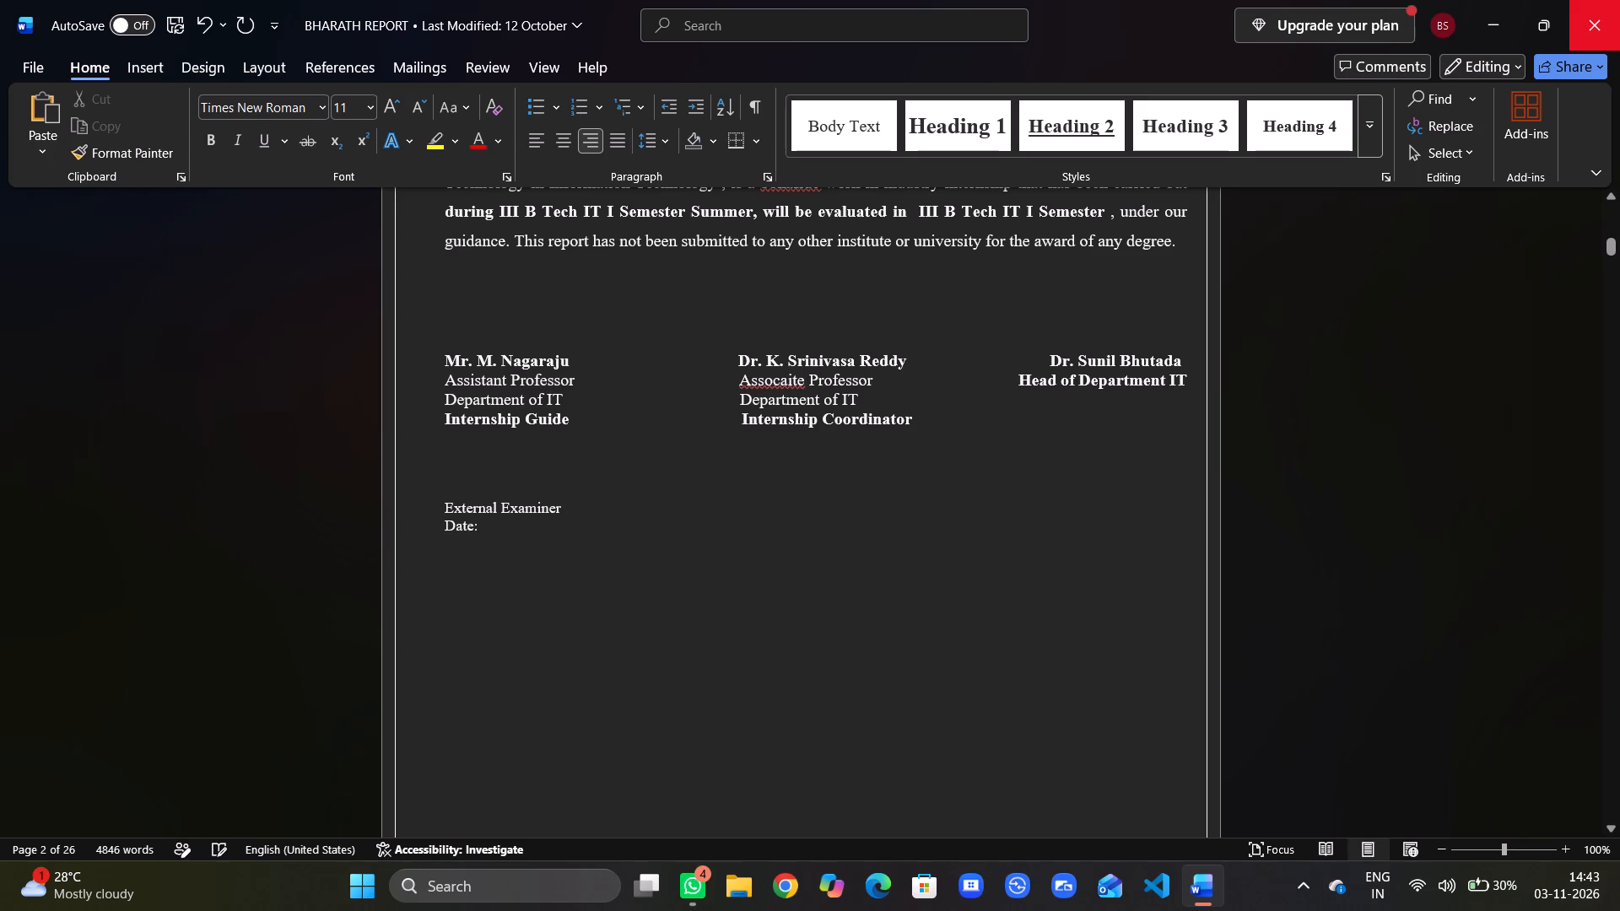
click(468, 481)
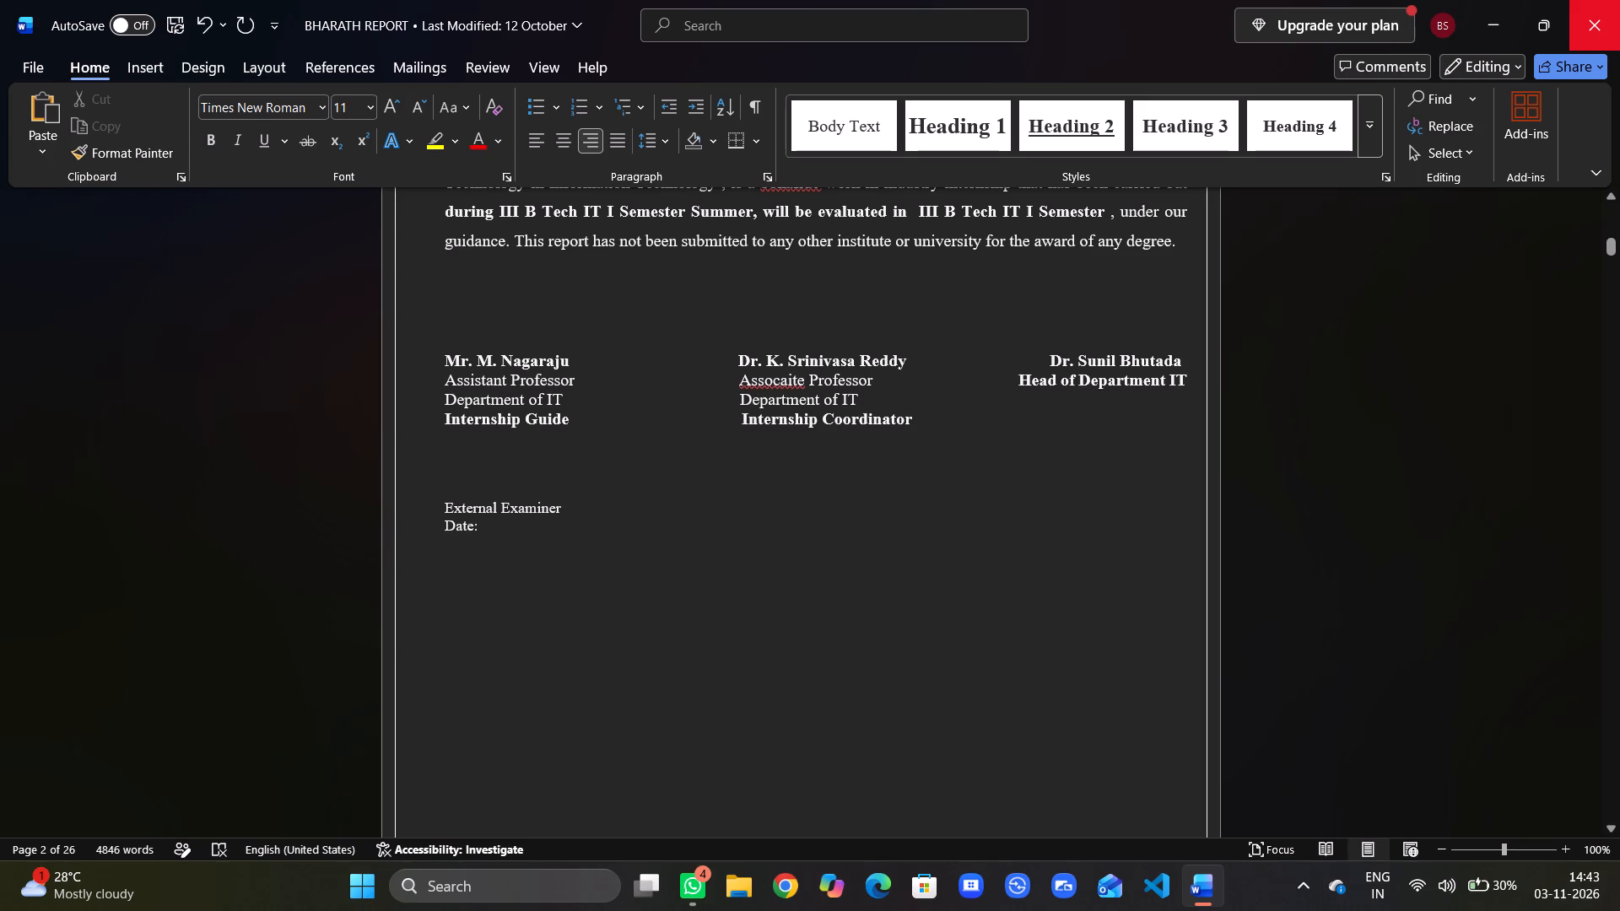
click(468, 481)
click(449, 454)
key(Return)
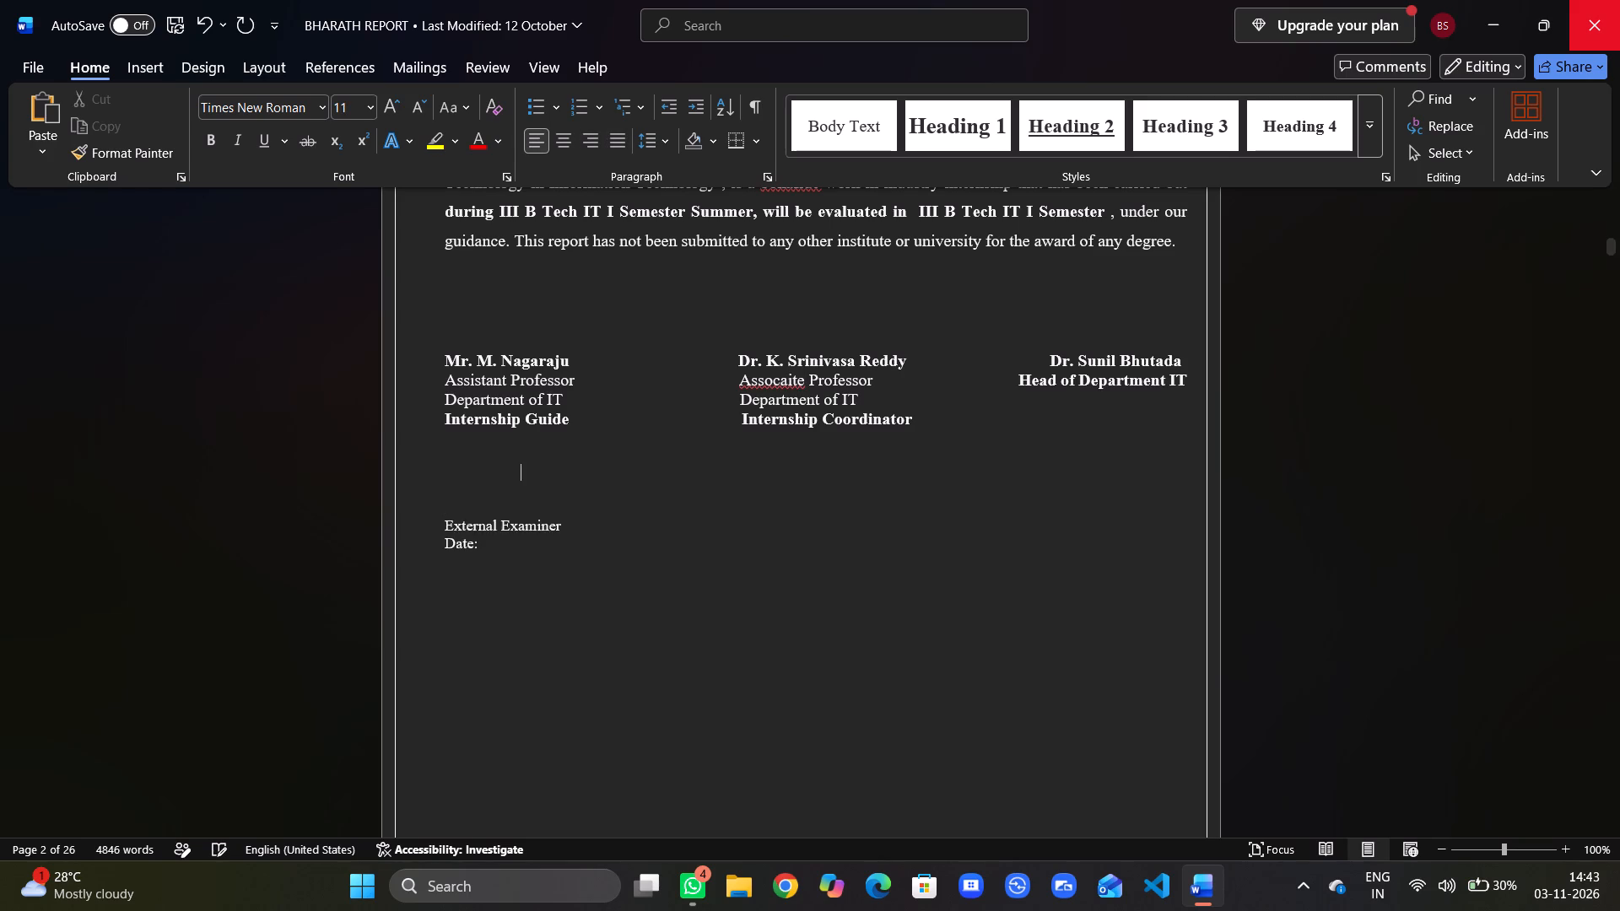
key(Return)
key(Return)
key(Return)
Look through the pages after the signed certificate, from the declaration to the acknowledgement.
scroll(459, 482, down, 9)
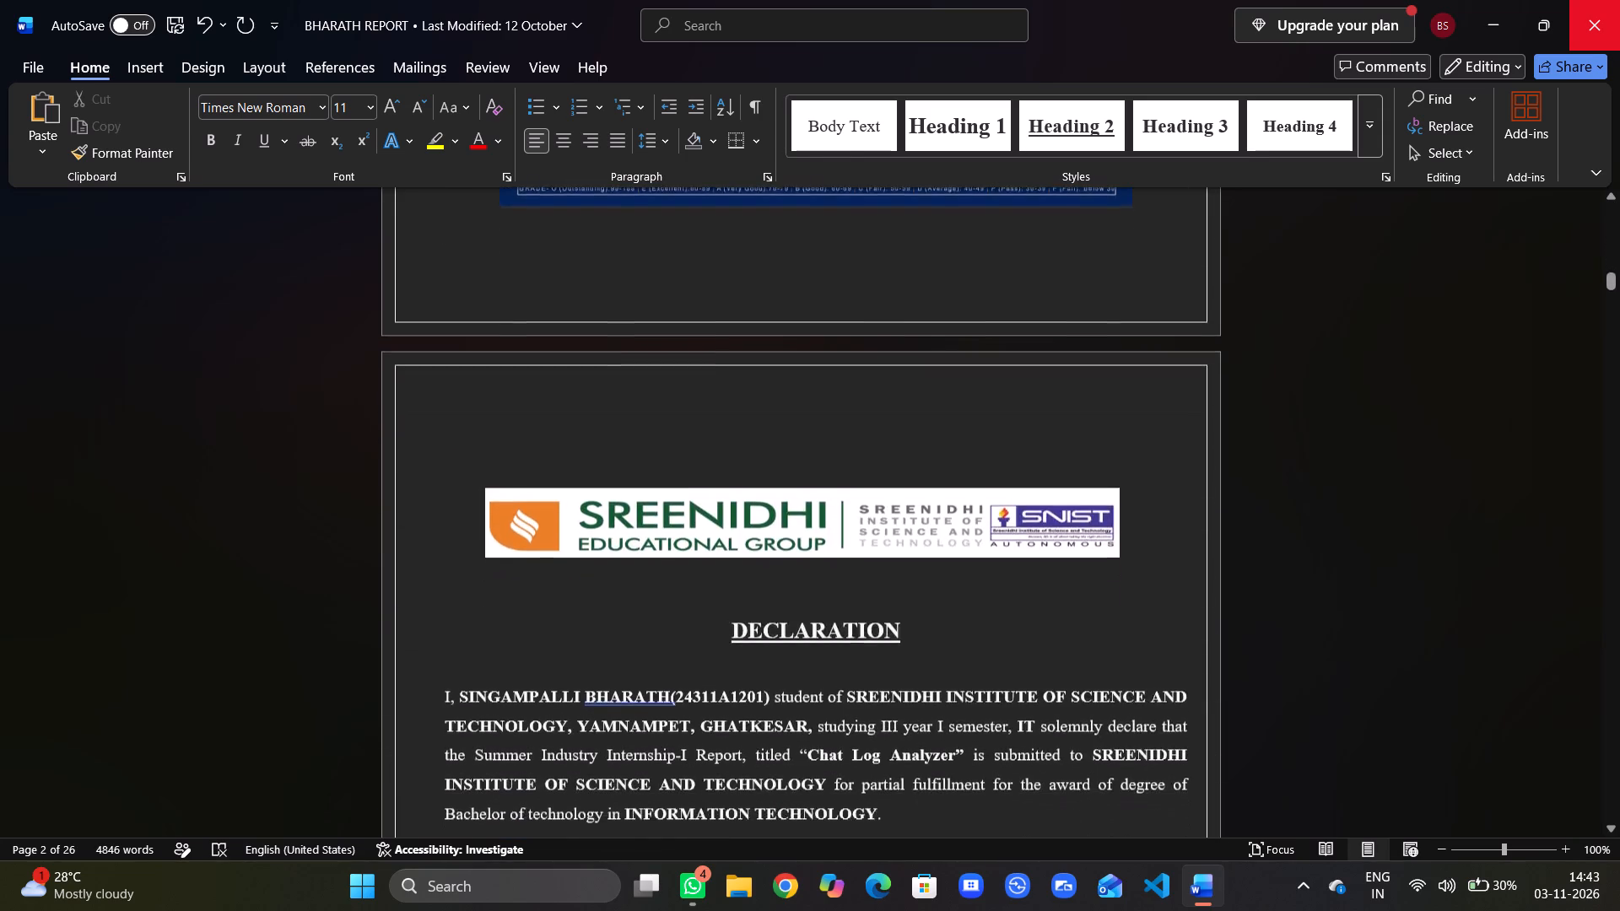
scroll(459, 482, down, 4)
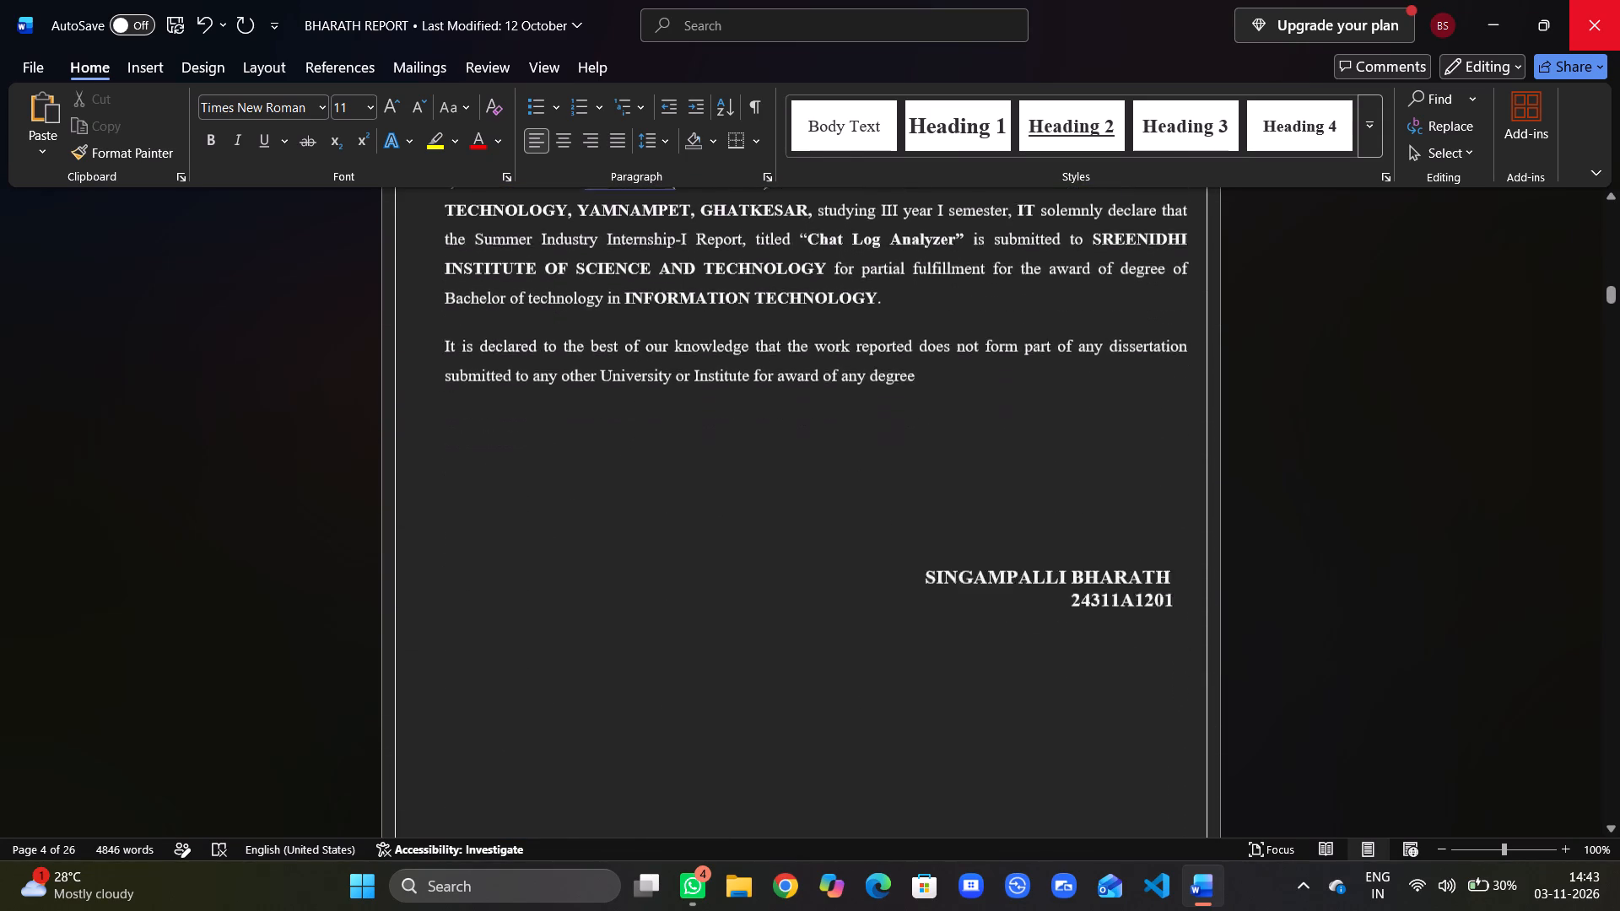
scroll(459, 482, down, 3)
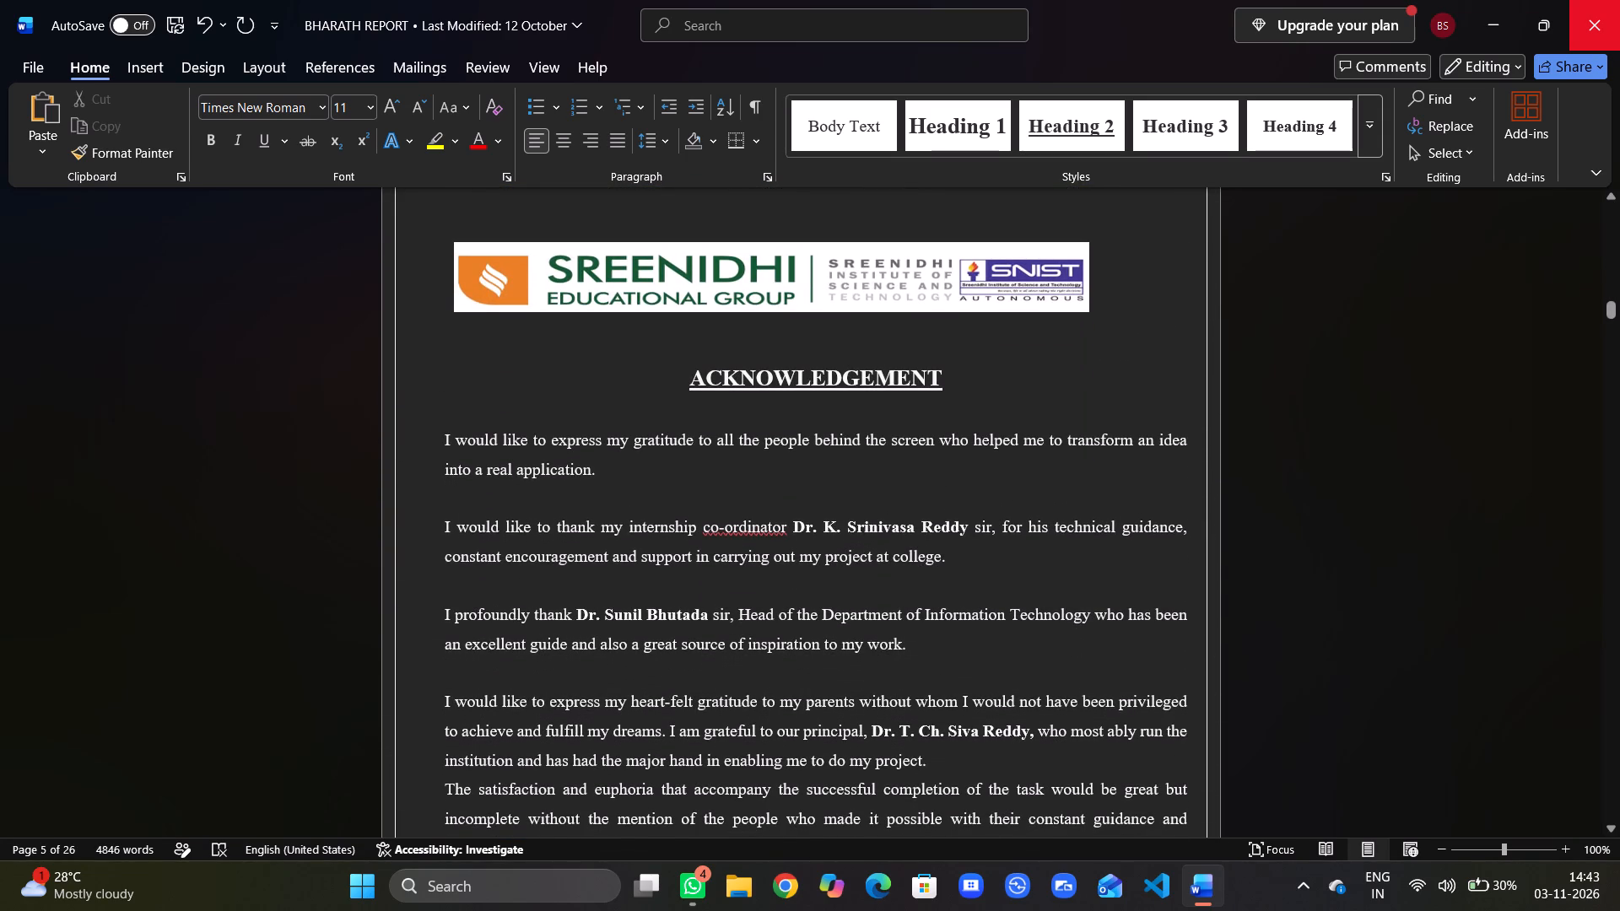
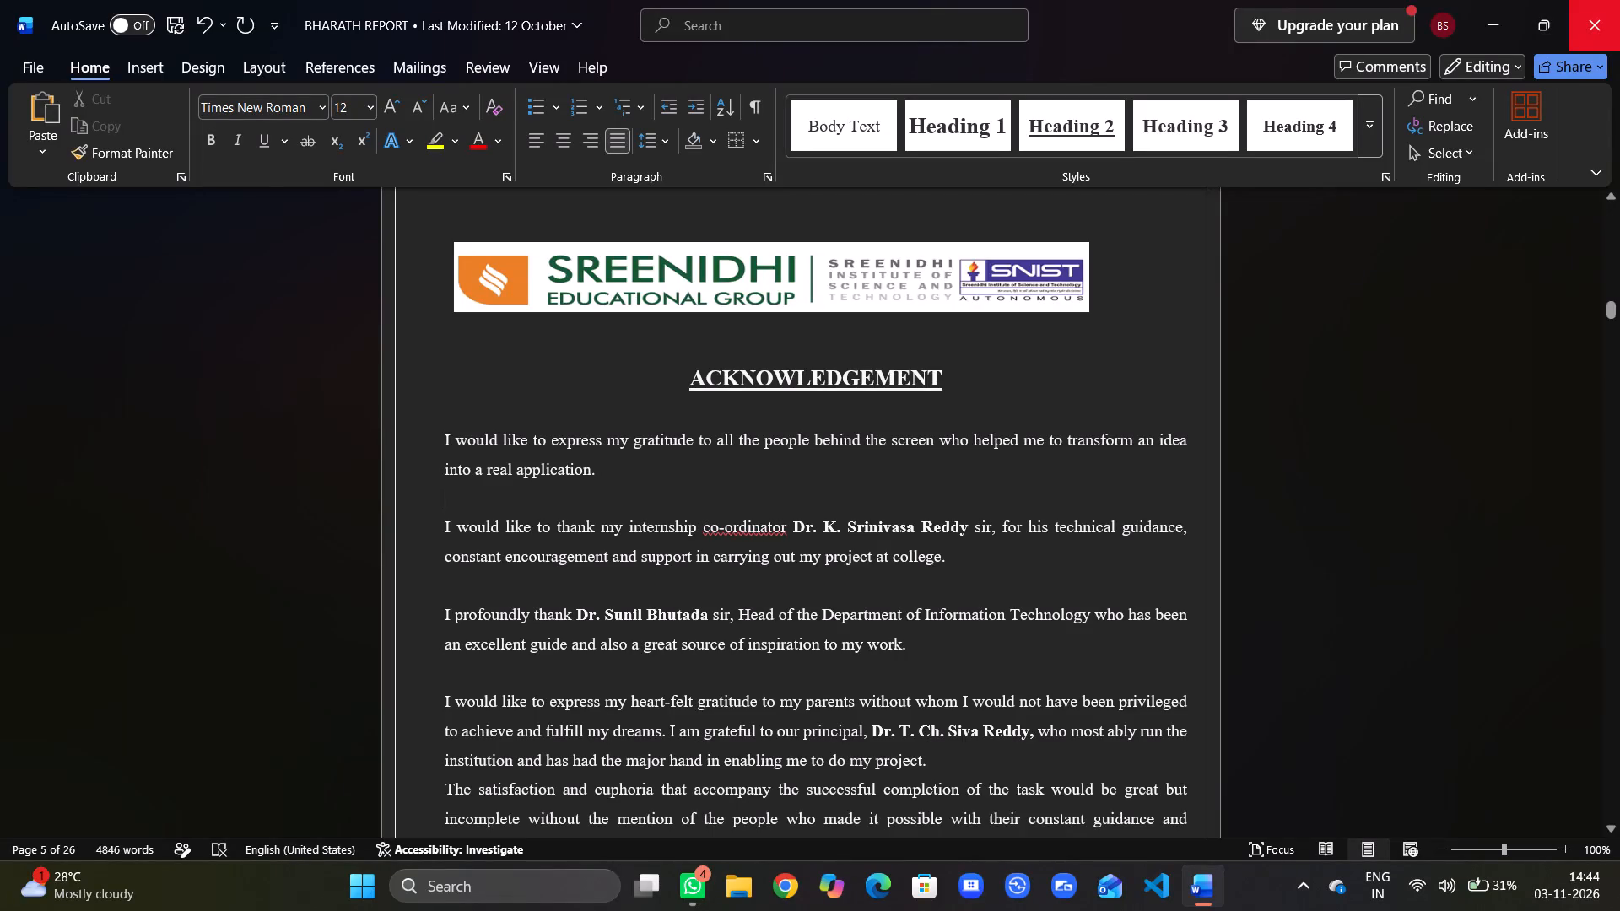
Paste the copied paragraph thanking the internal guide after the acknowledgement's opening paragraph, with a blank line before and after it.
key(Return)
key(ctrl+v)
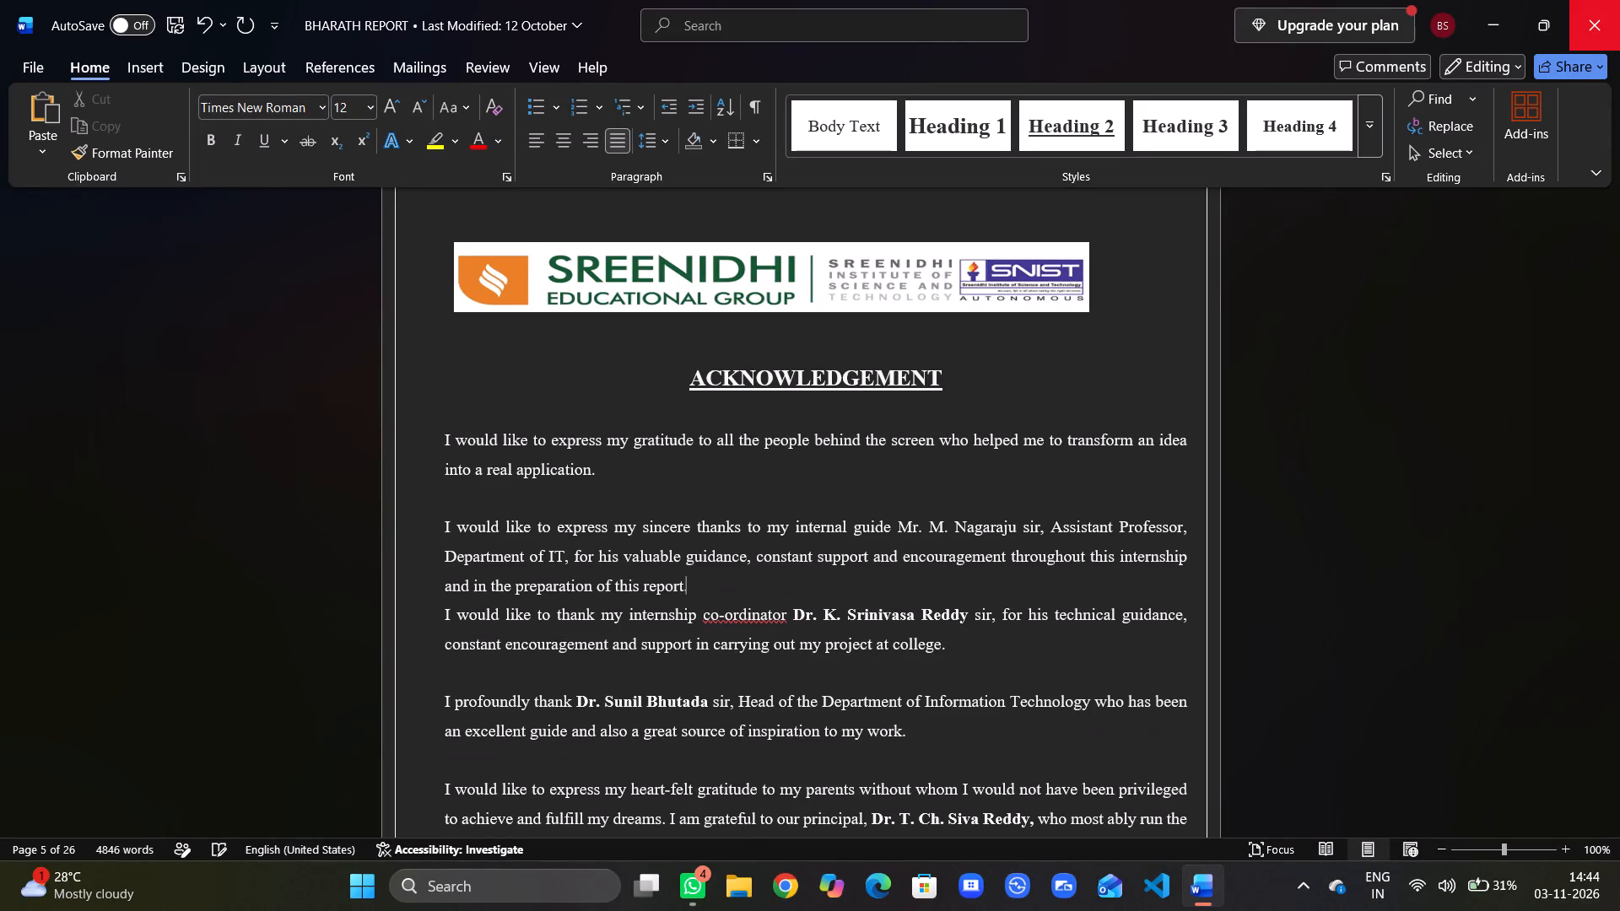
key(Return)
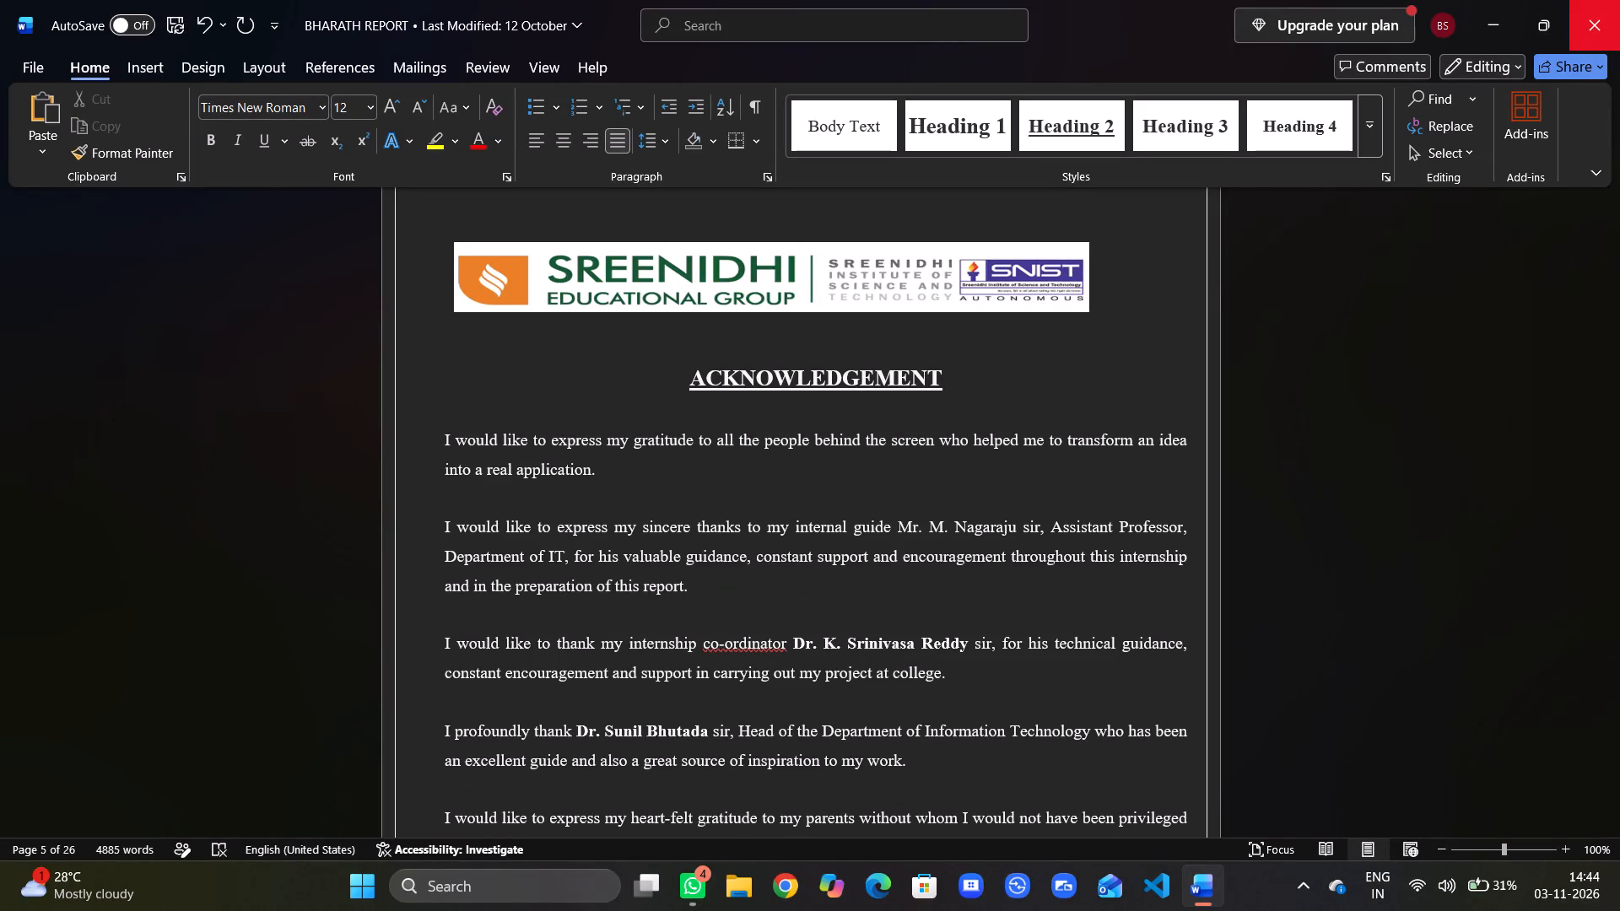
Make the internal guide's name, including its title, bold in the new acknowledgement paragraph.
scroll(613, 531, down, 1)
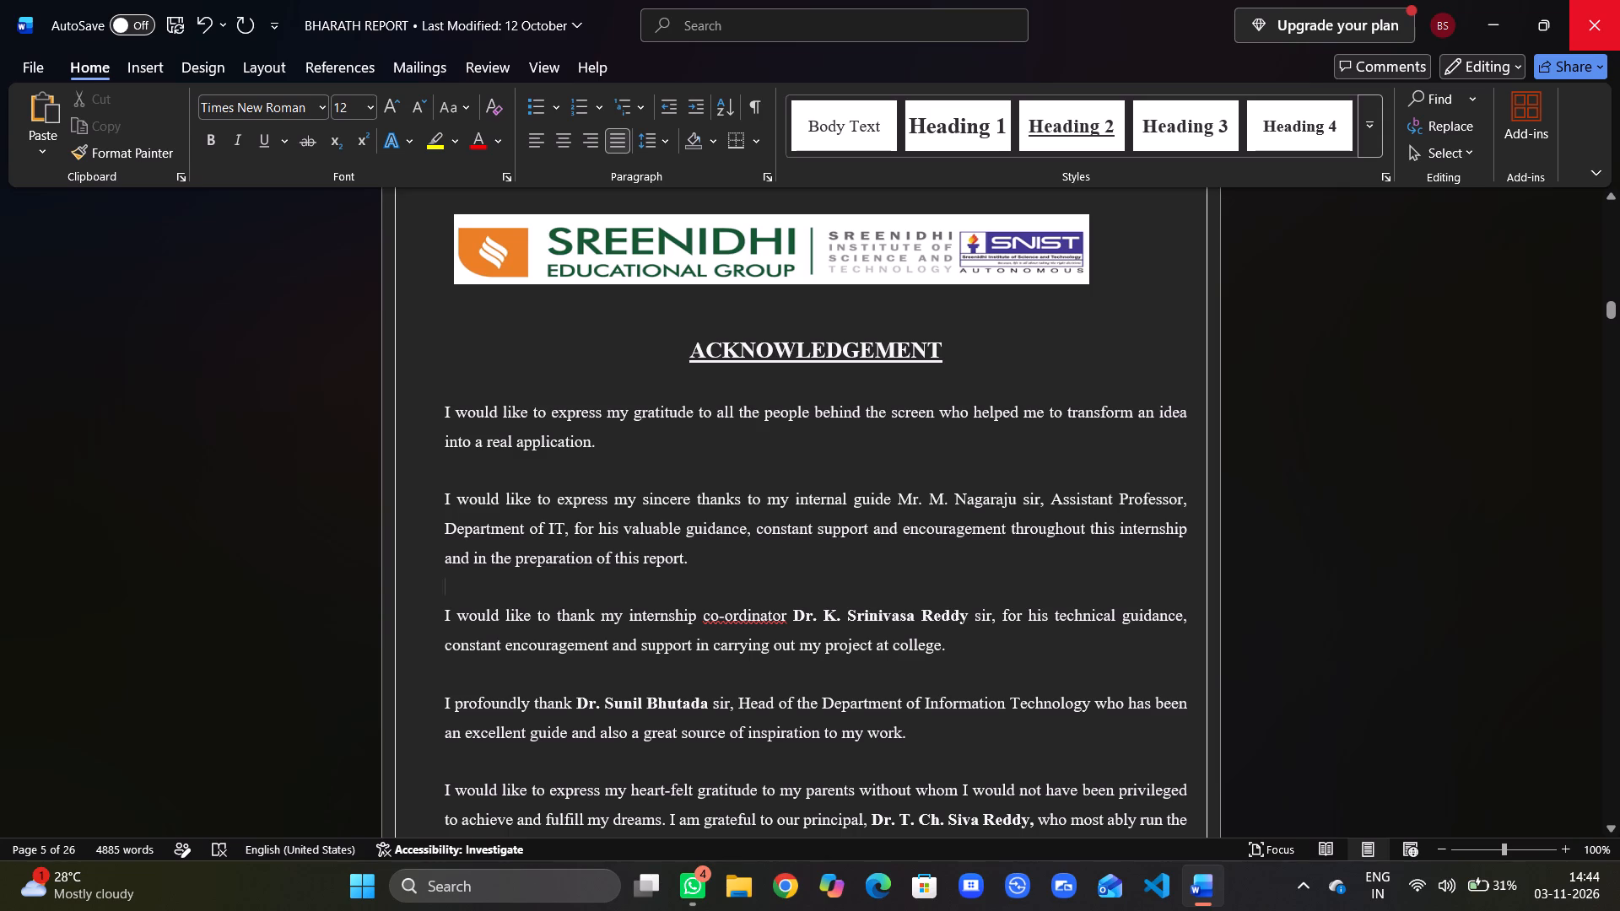
drag(898, 493, 990, 498)
key(shift+Left)
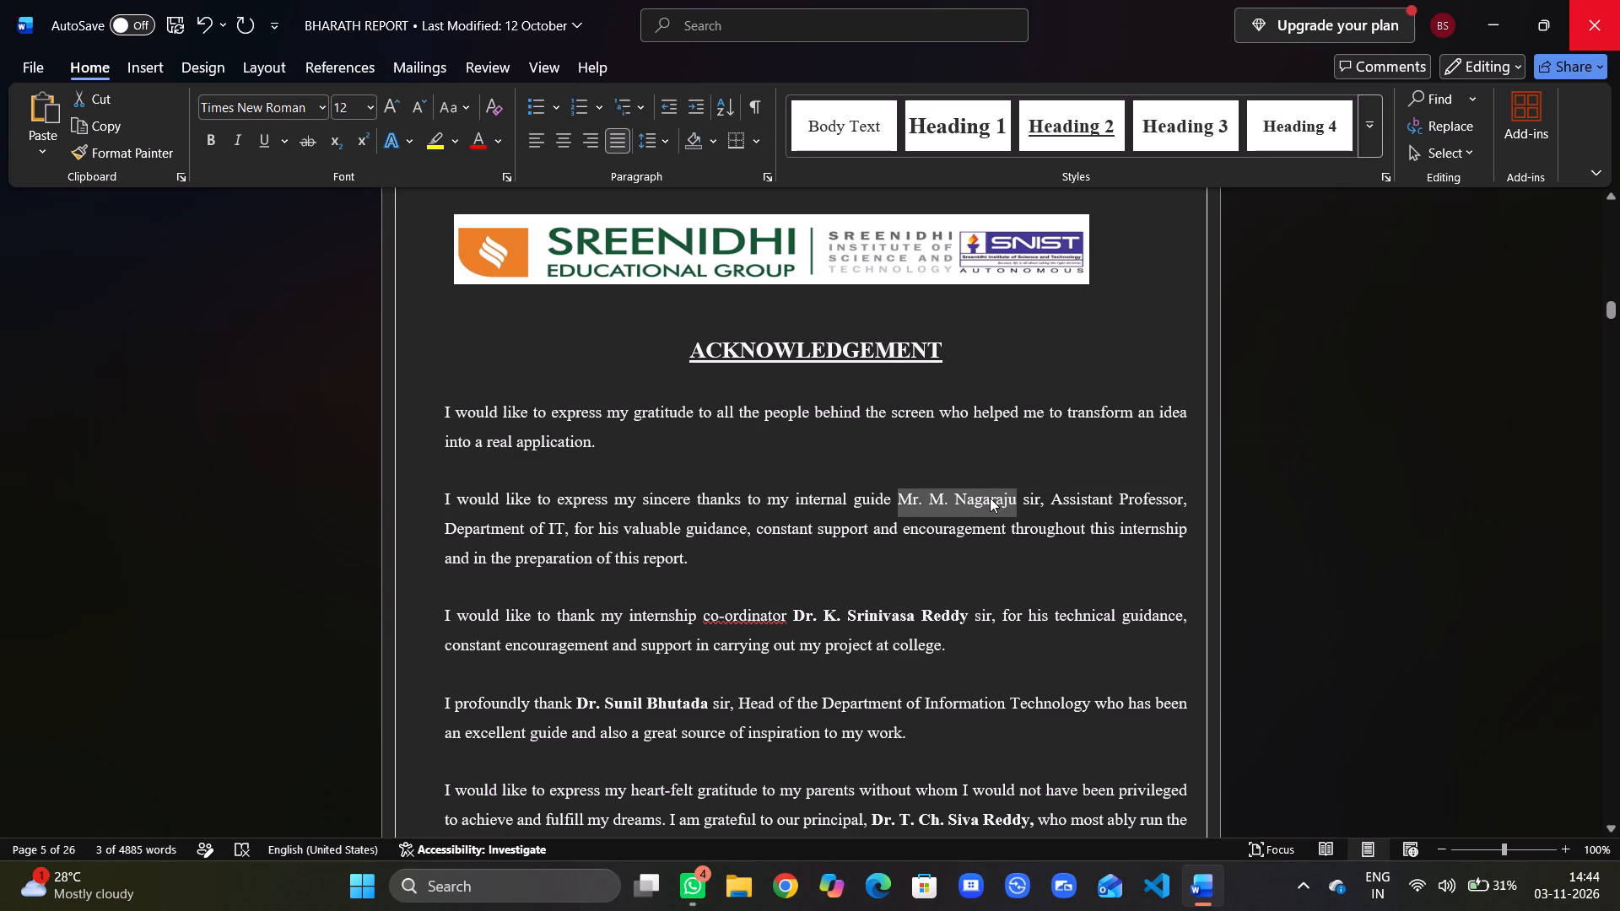
click(207, 136)
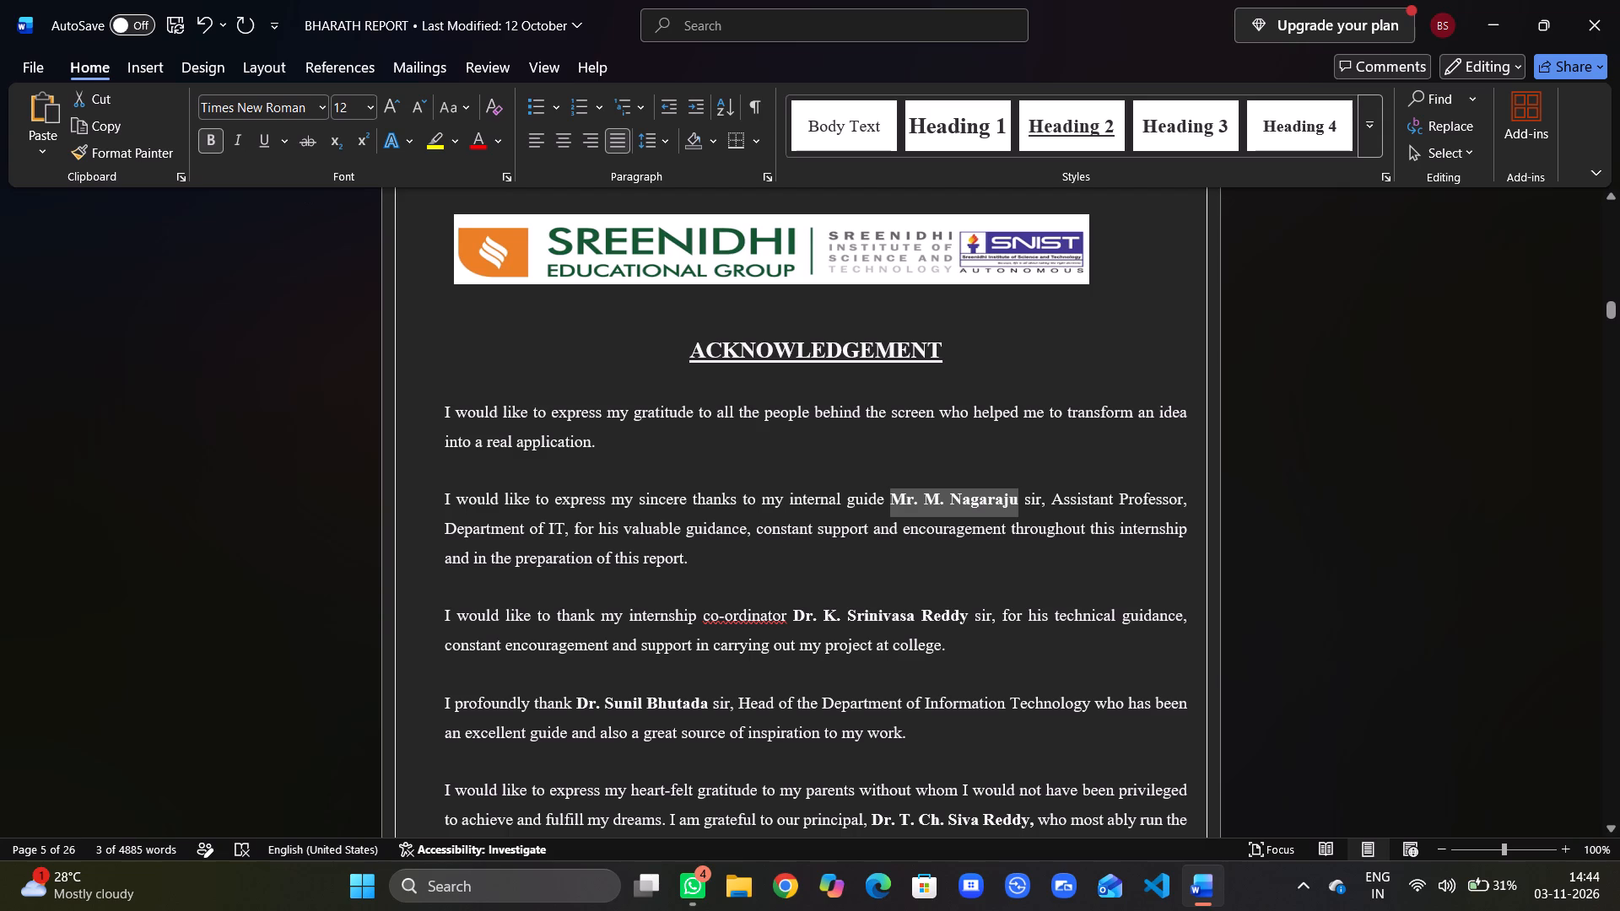
click(707, 560)
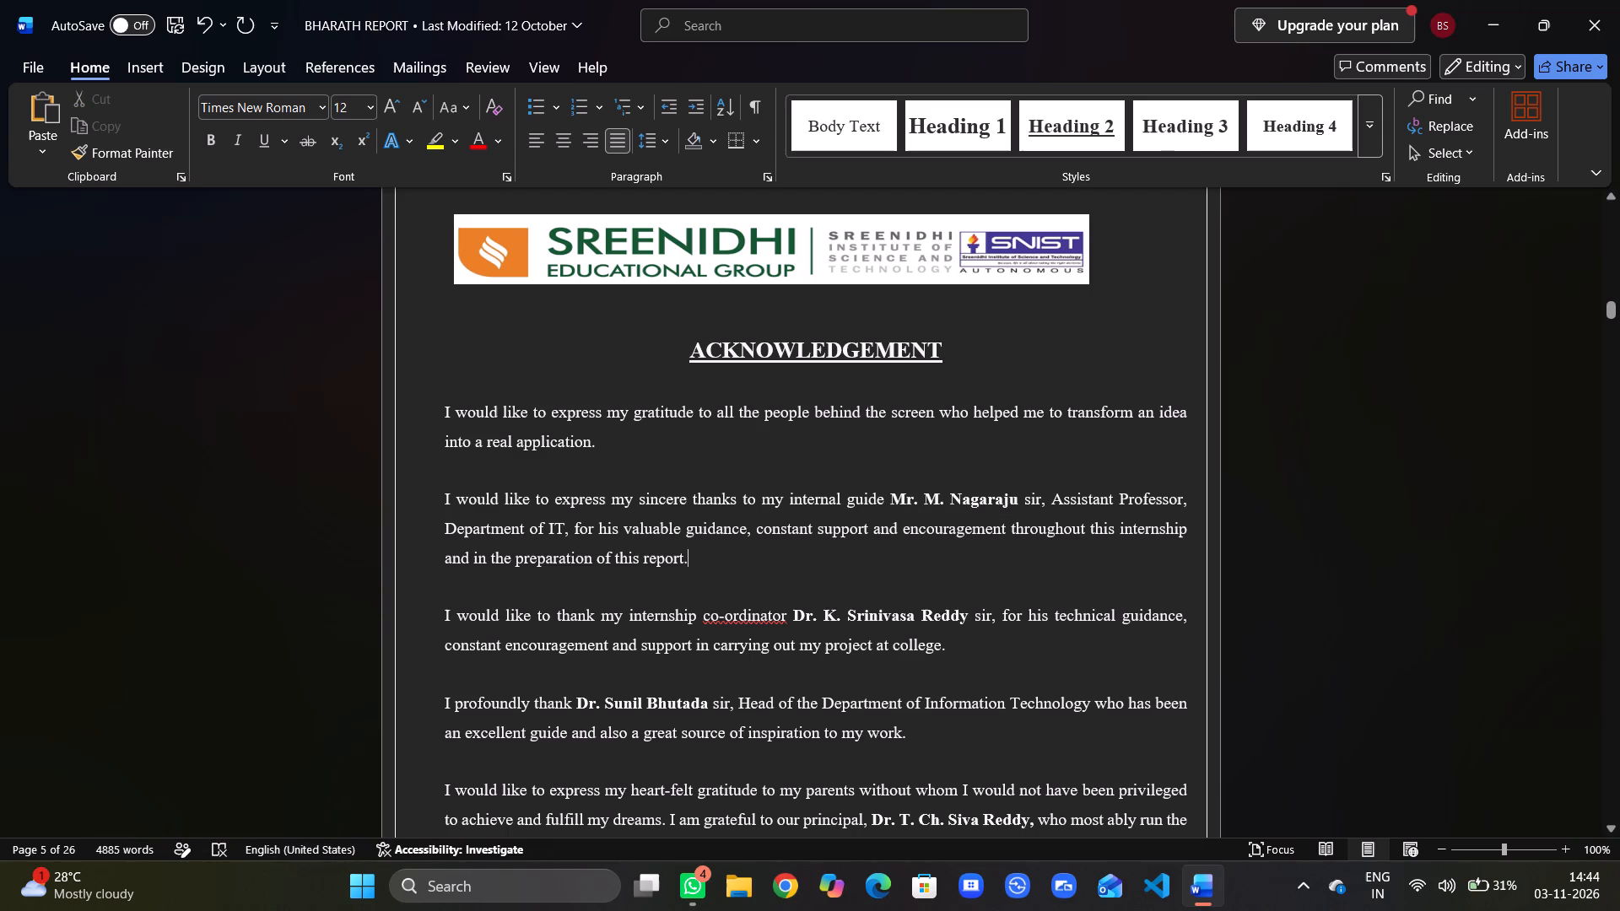
scroll(707, 560, down, 3)
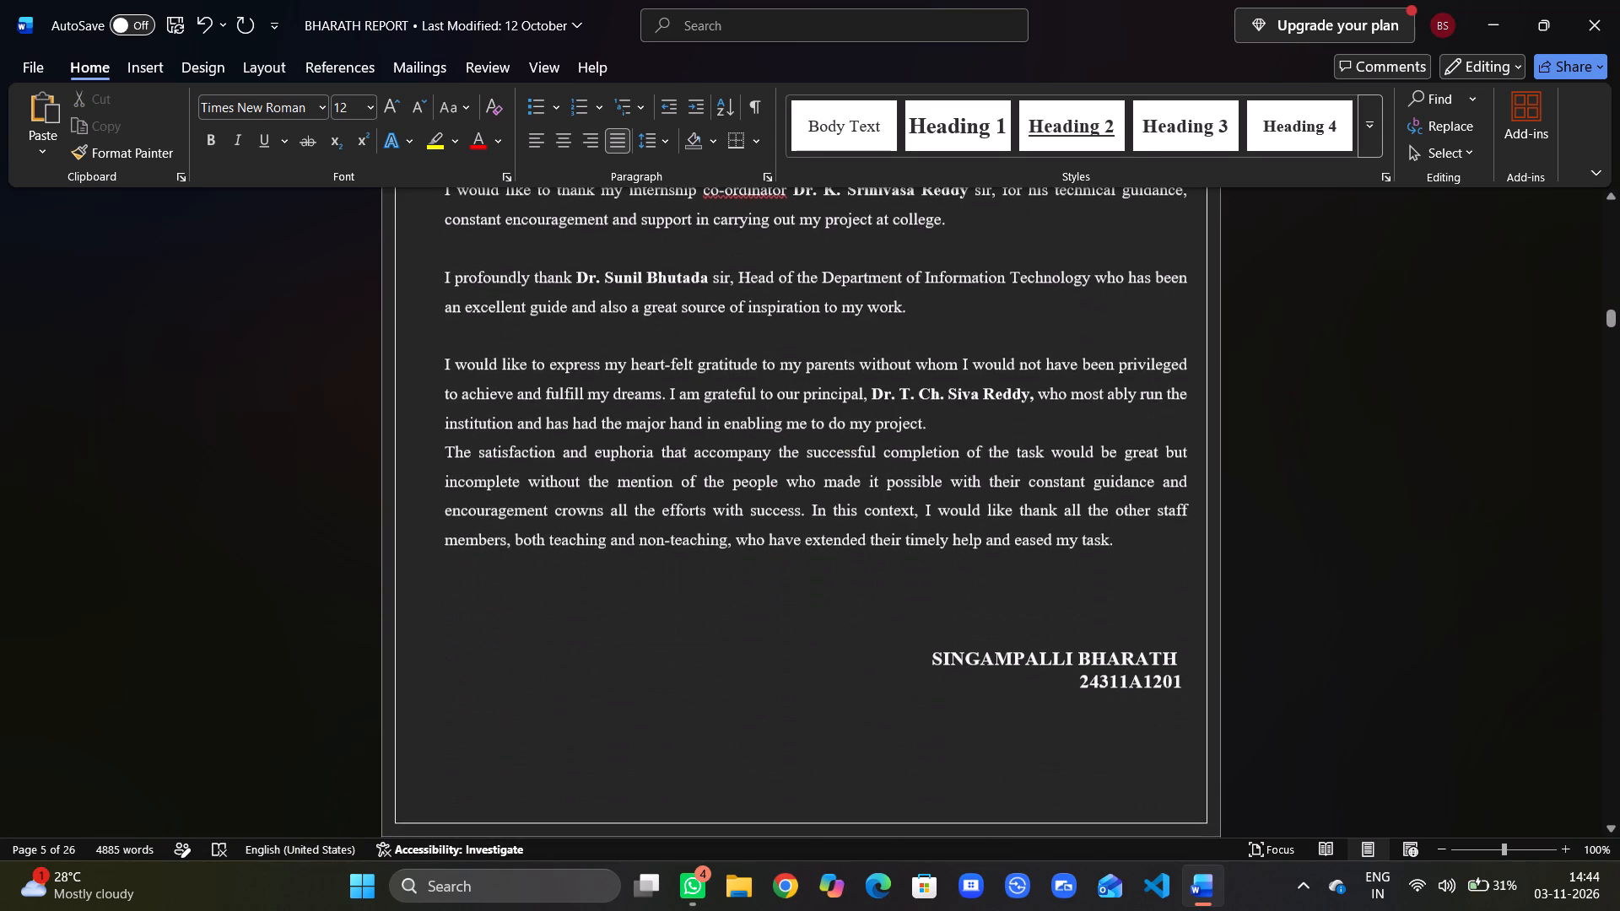
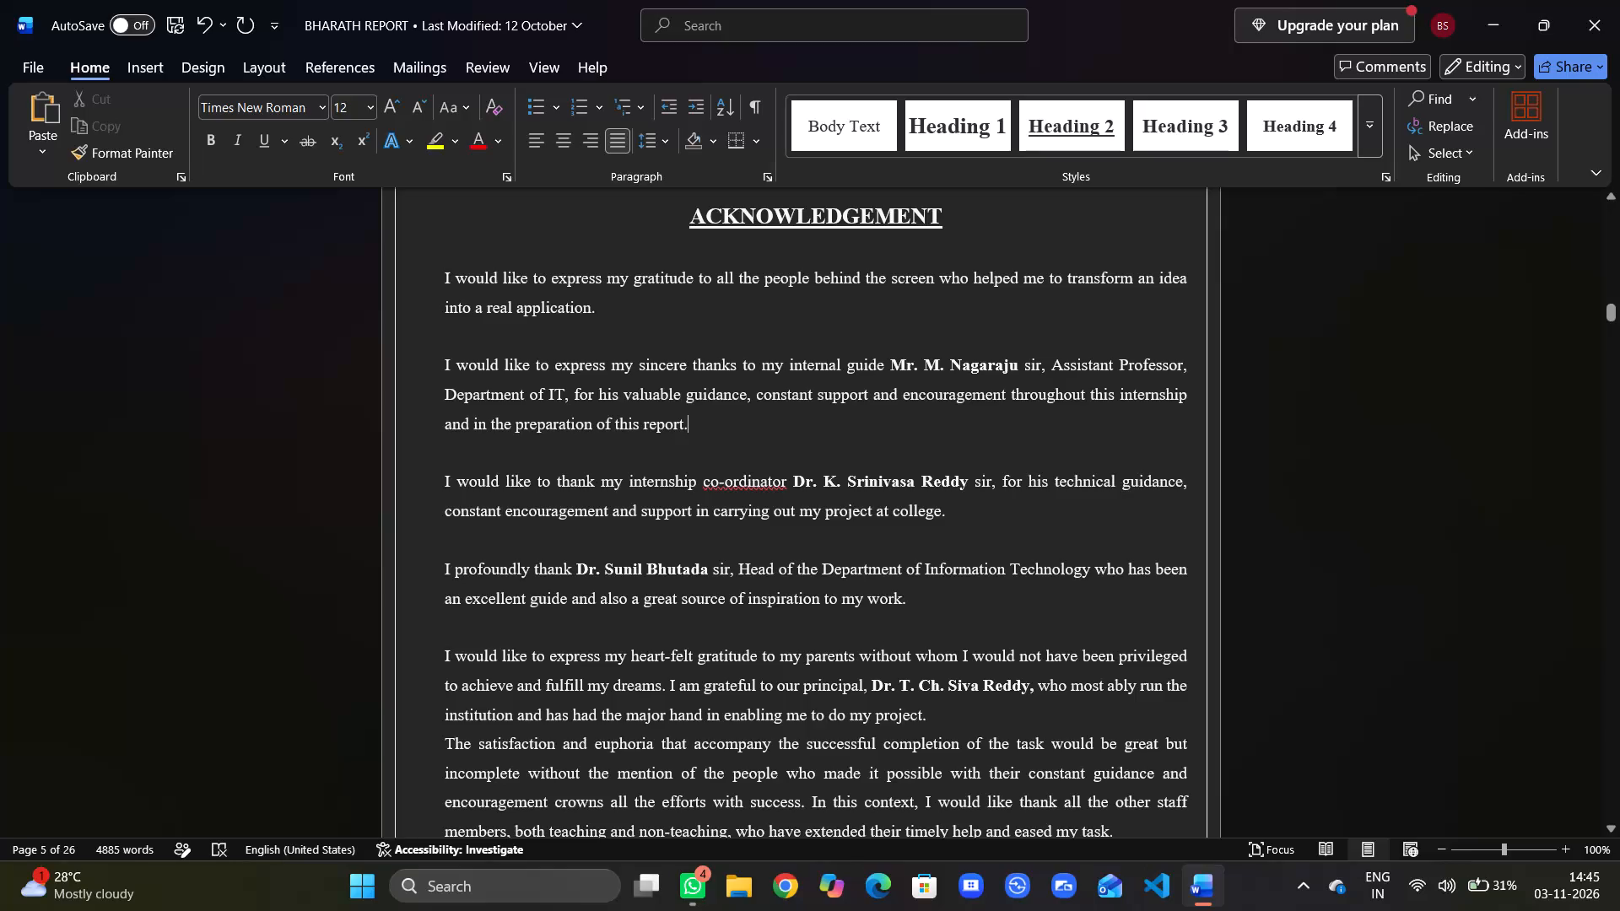
Review the report from the acknowledgement through the abstract, table of contents, chapters and appendices, checking the signature tables.
scroll(863, 536, down, 2)
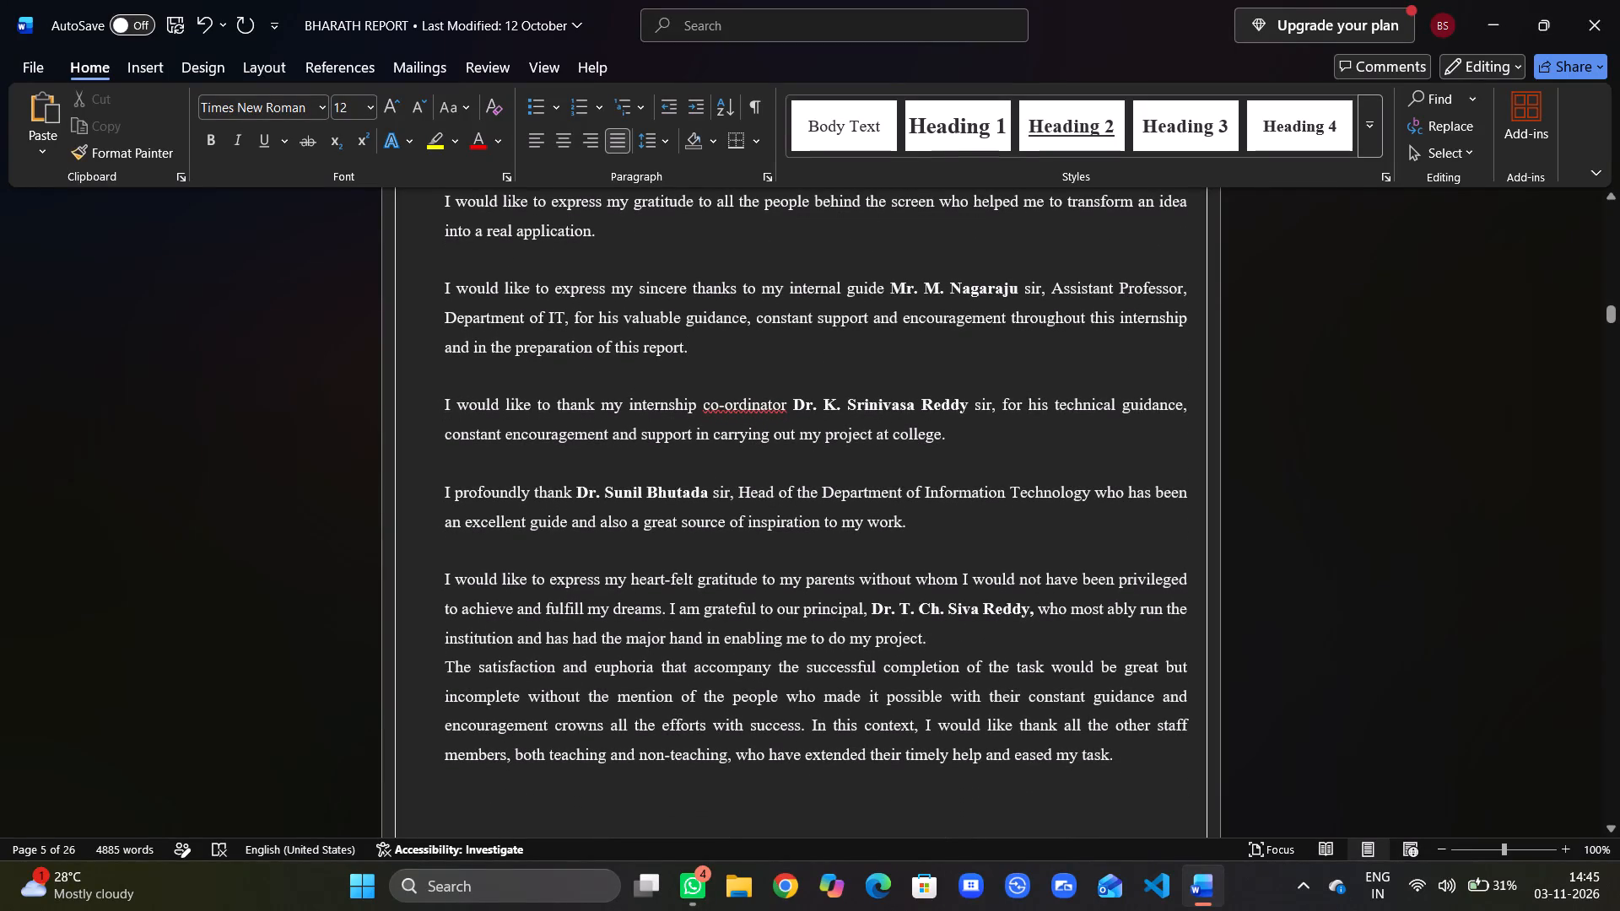
scroll(863, 536, down, 5)
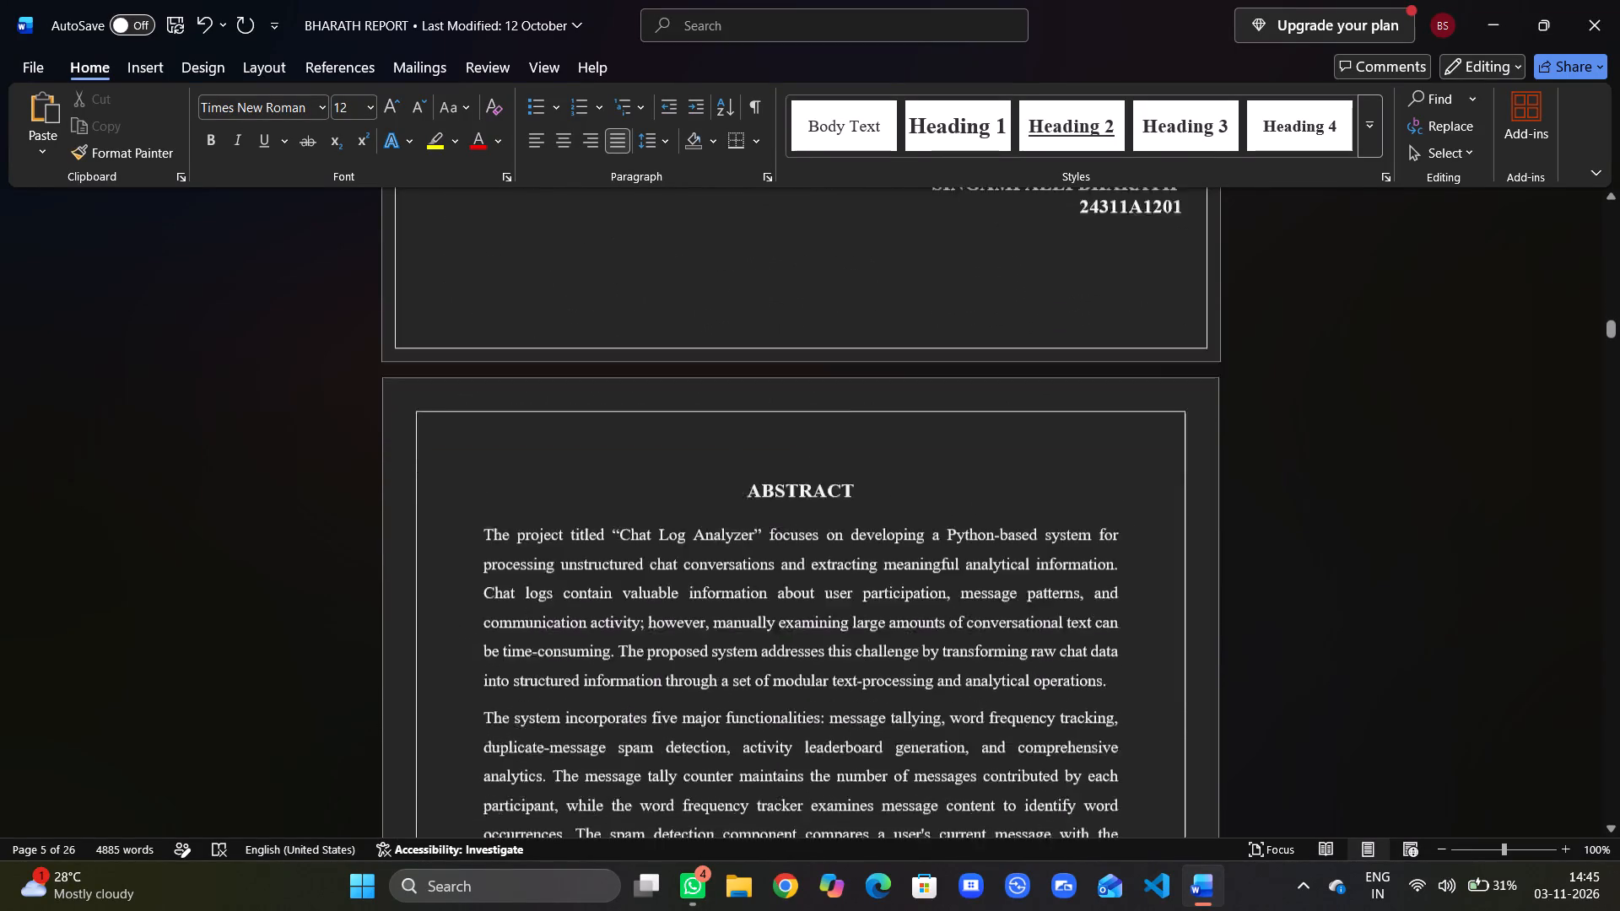
scroll(863, 536, down, 6)
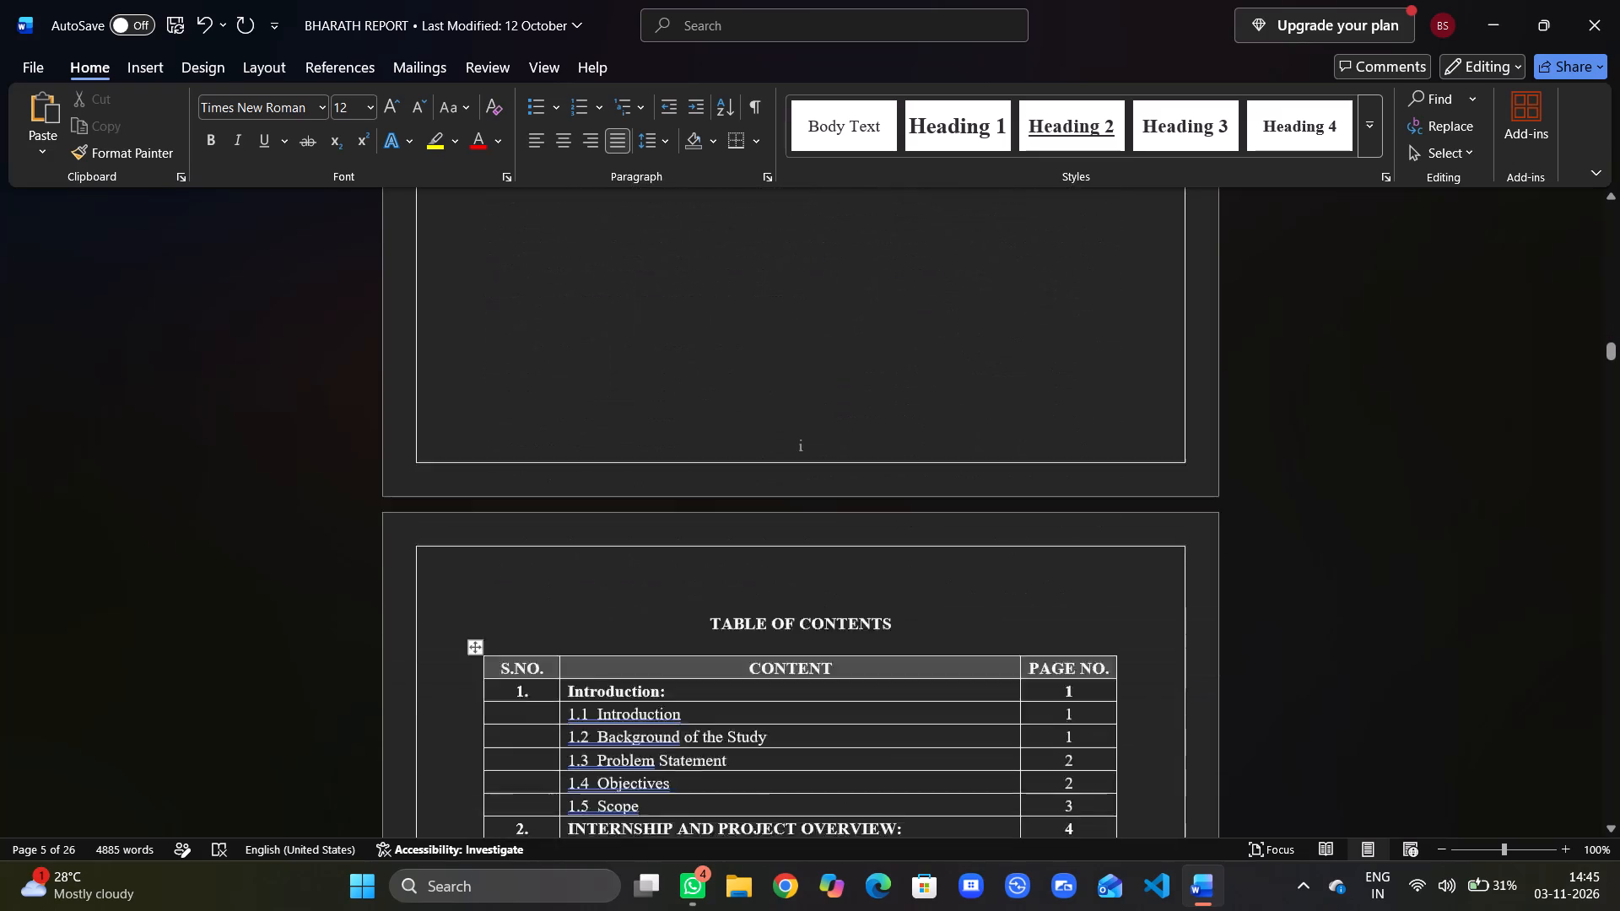
scroll(863, 536, down, 2)
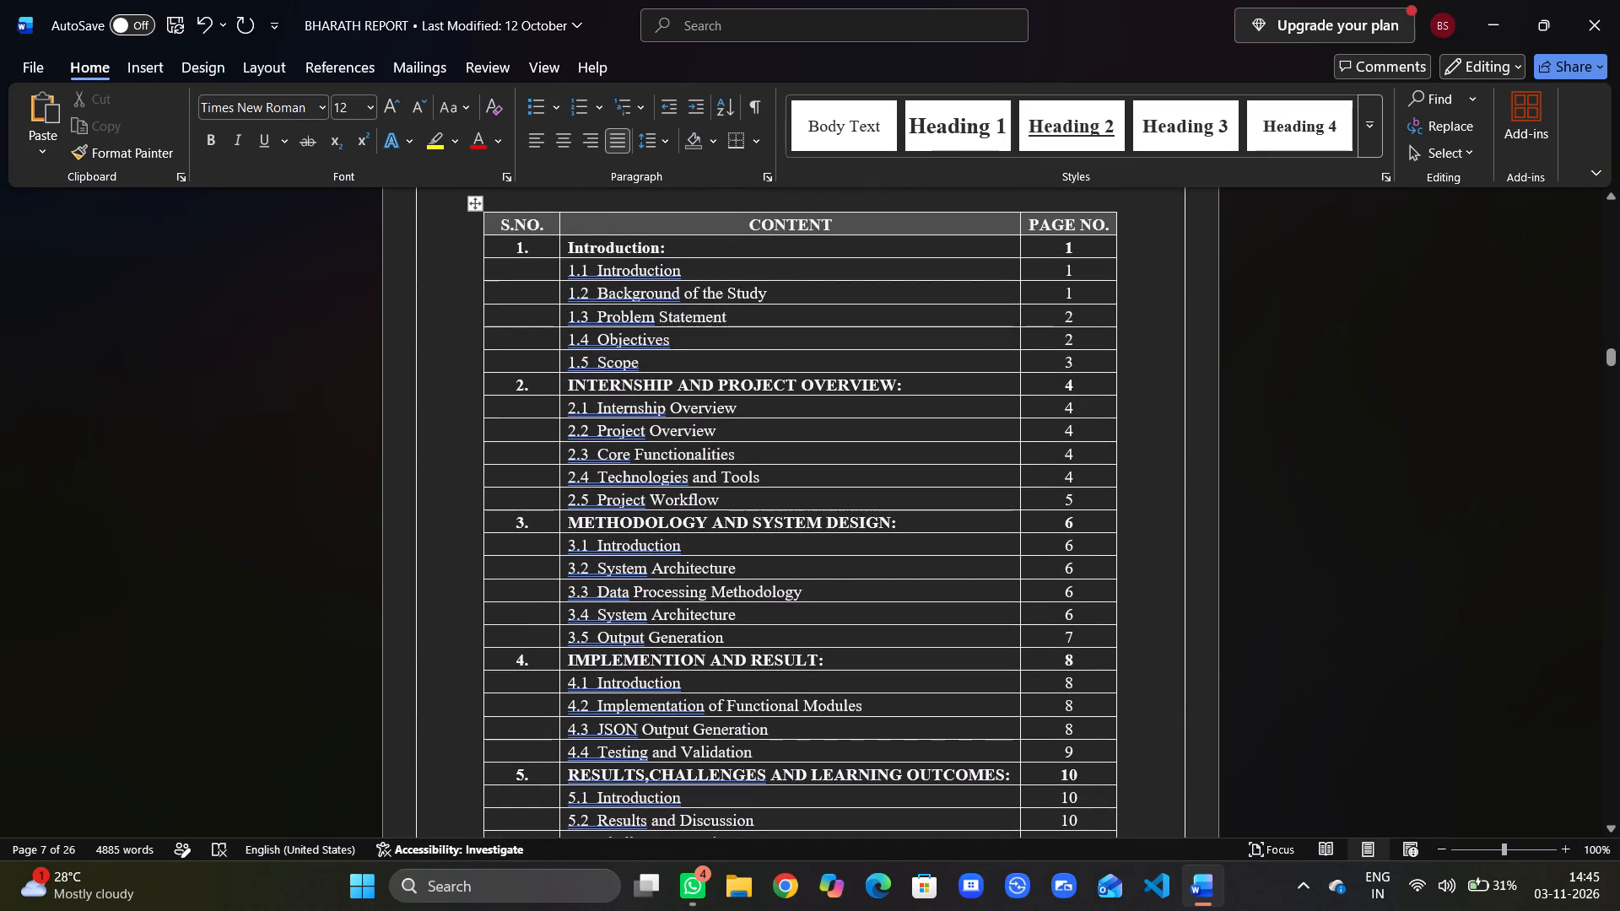
scroll(863, 536, down, 1)
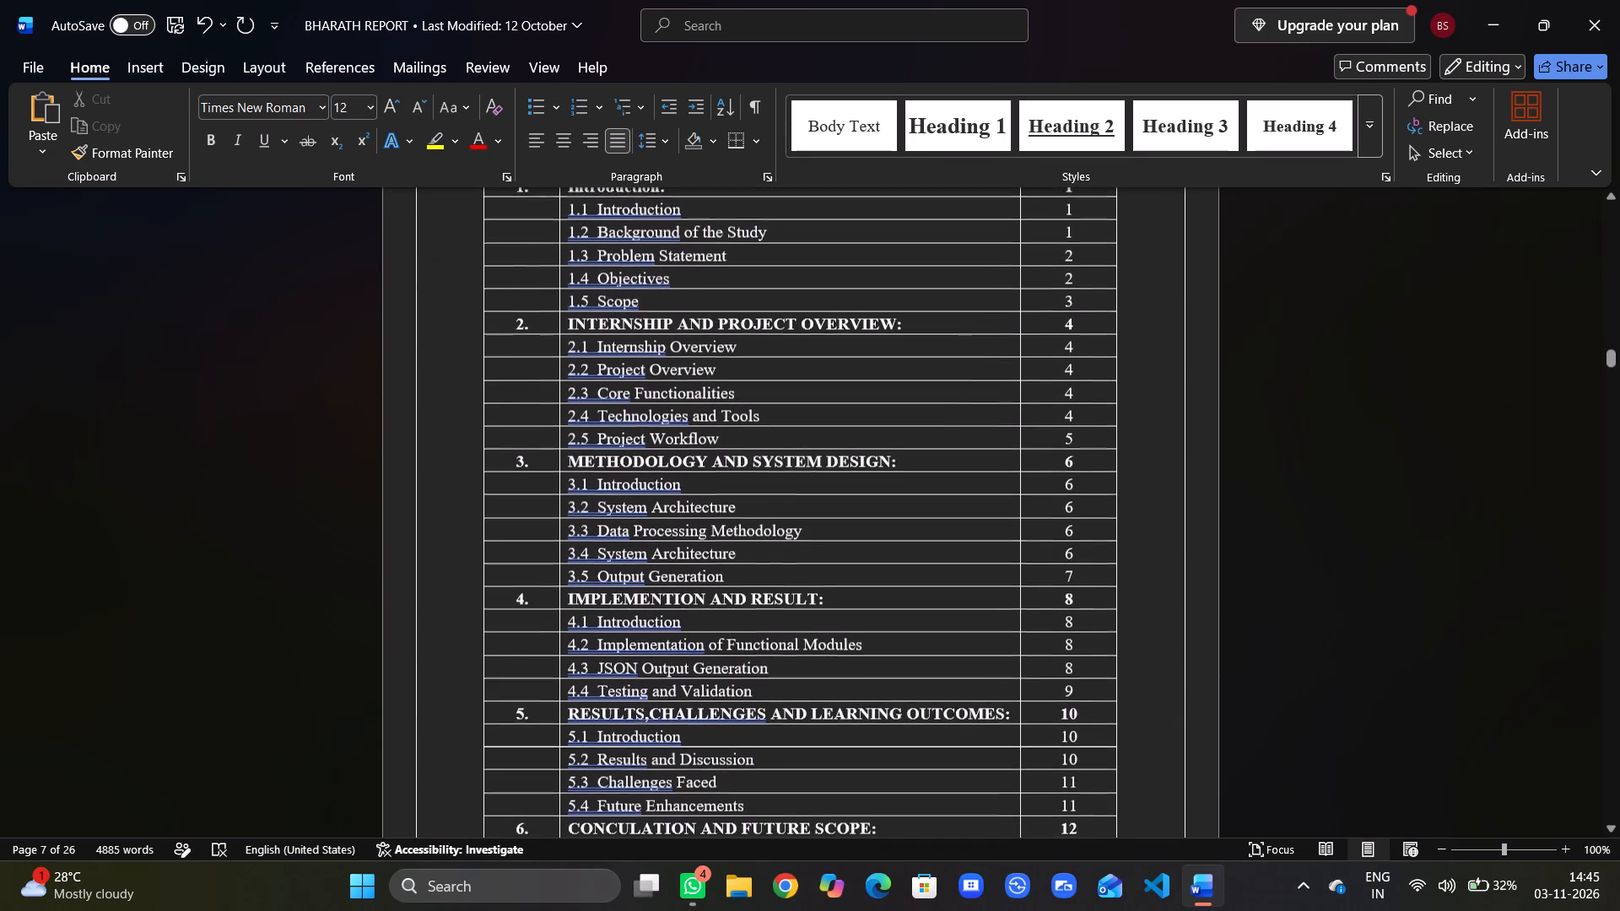
scroll(863, 536, down, 4)
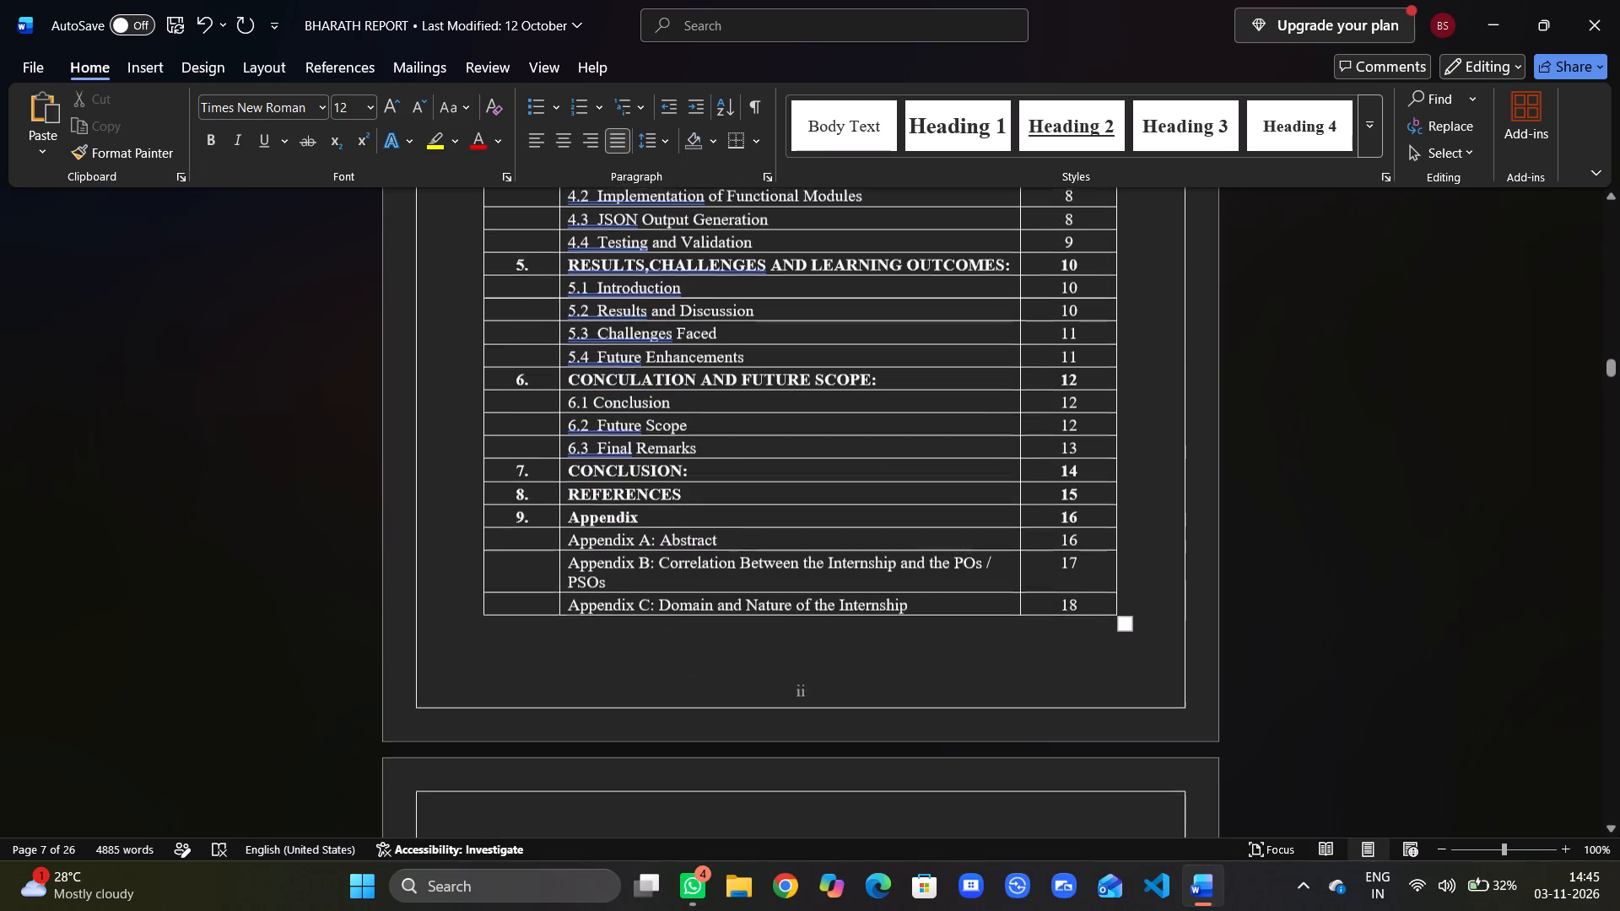
scroll(863, 536, down, 2)
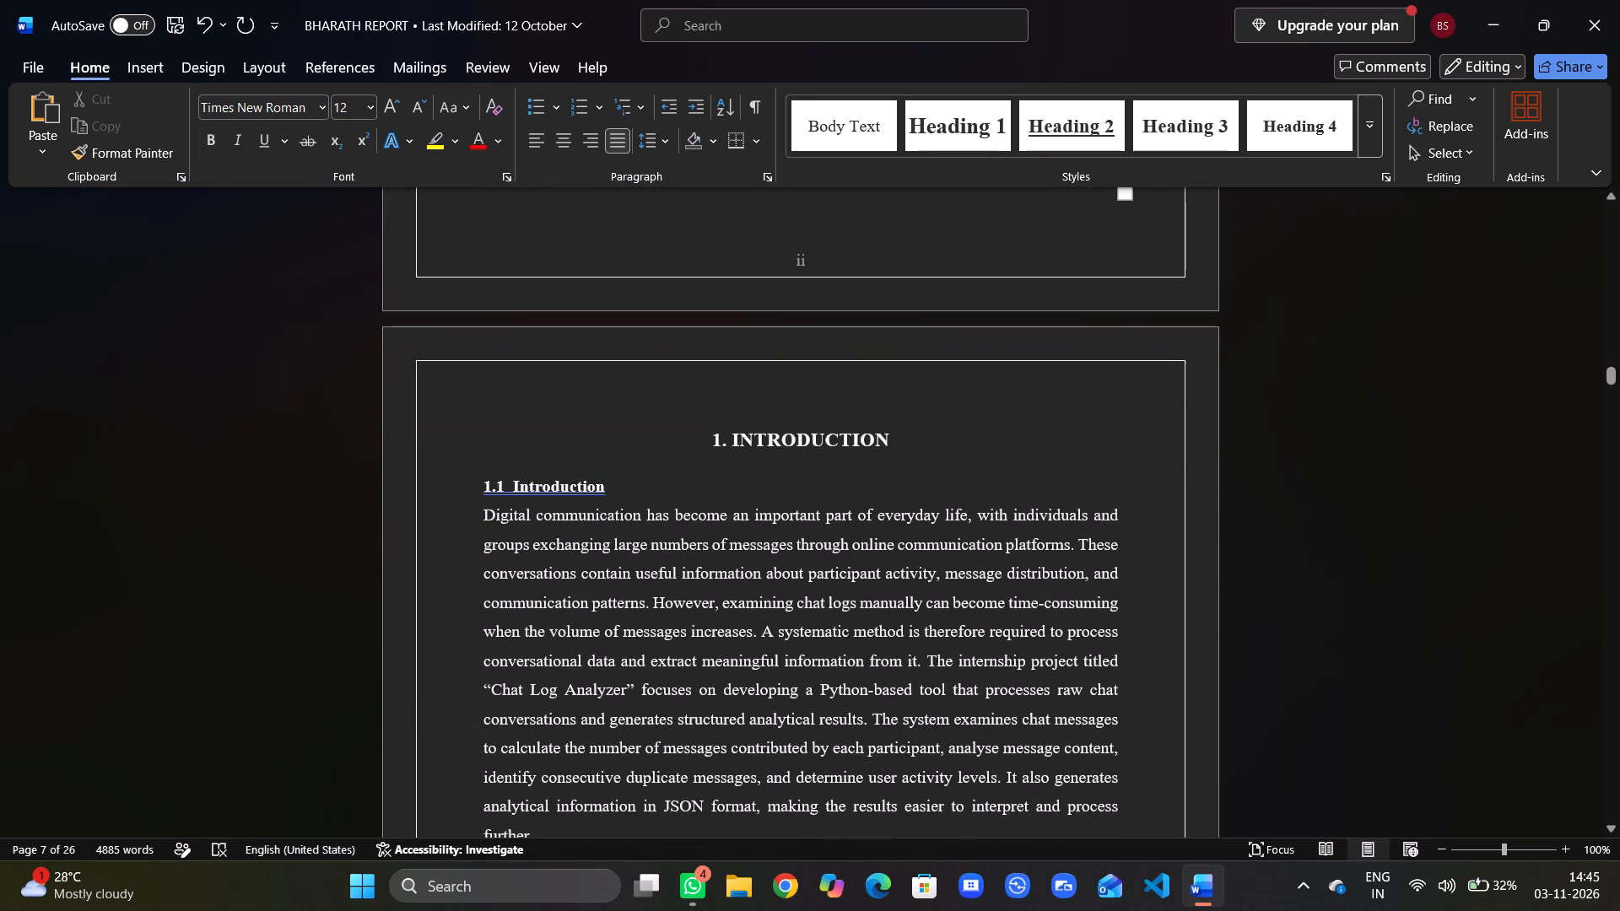
scroll(863, 536, down, 7)
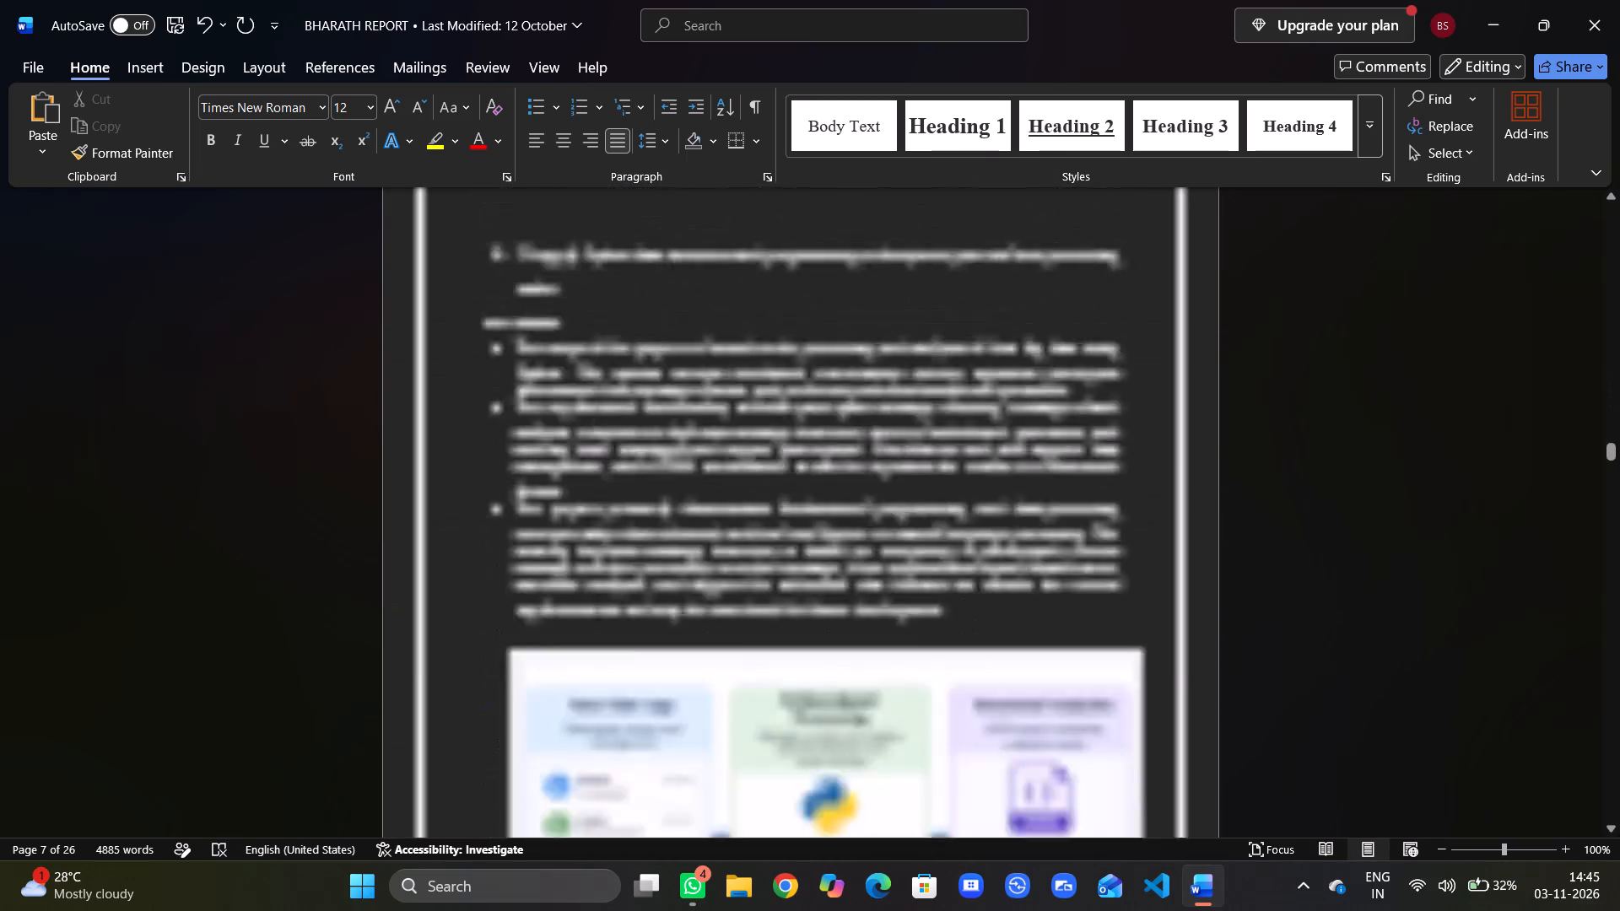
scroll(863, 536, down, 8)
scroll(863, 536, up, 11)
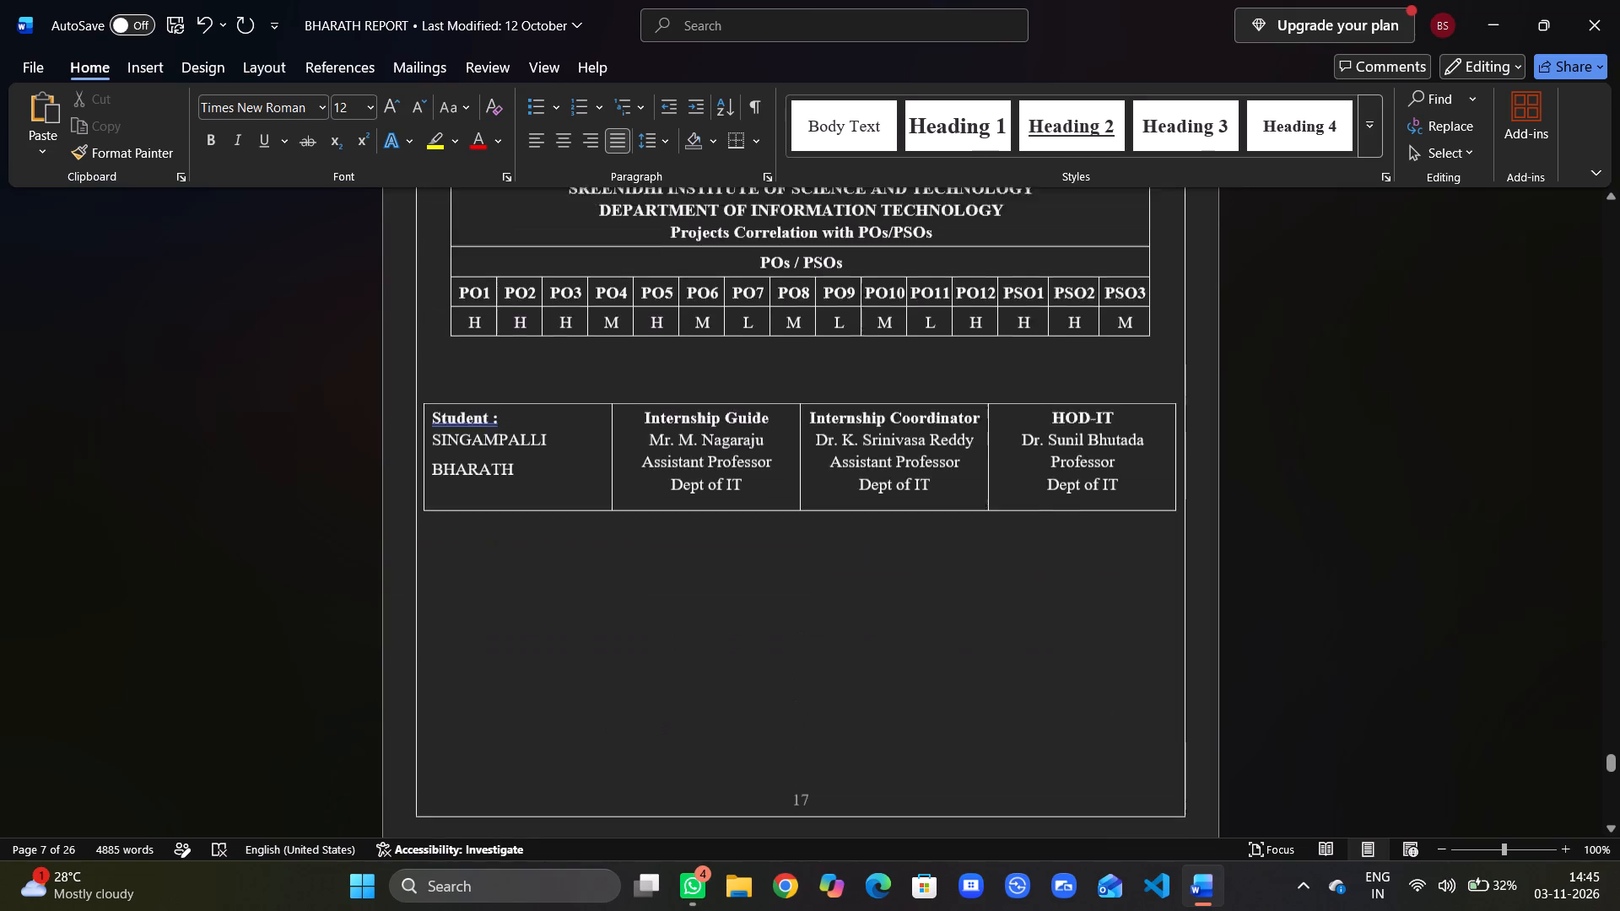
scroll(863, 536, up, 6)
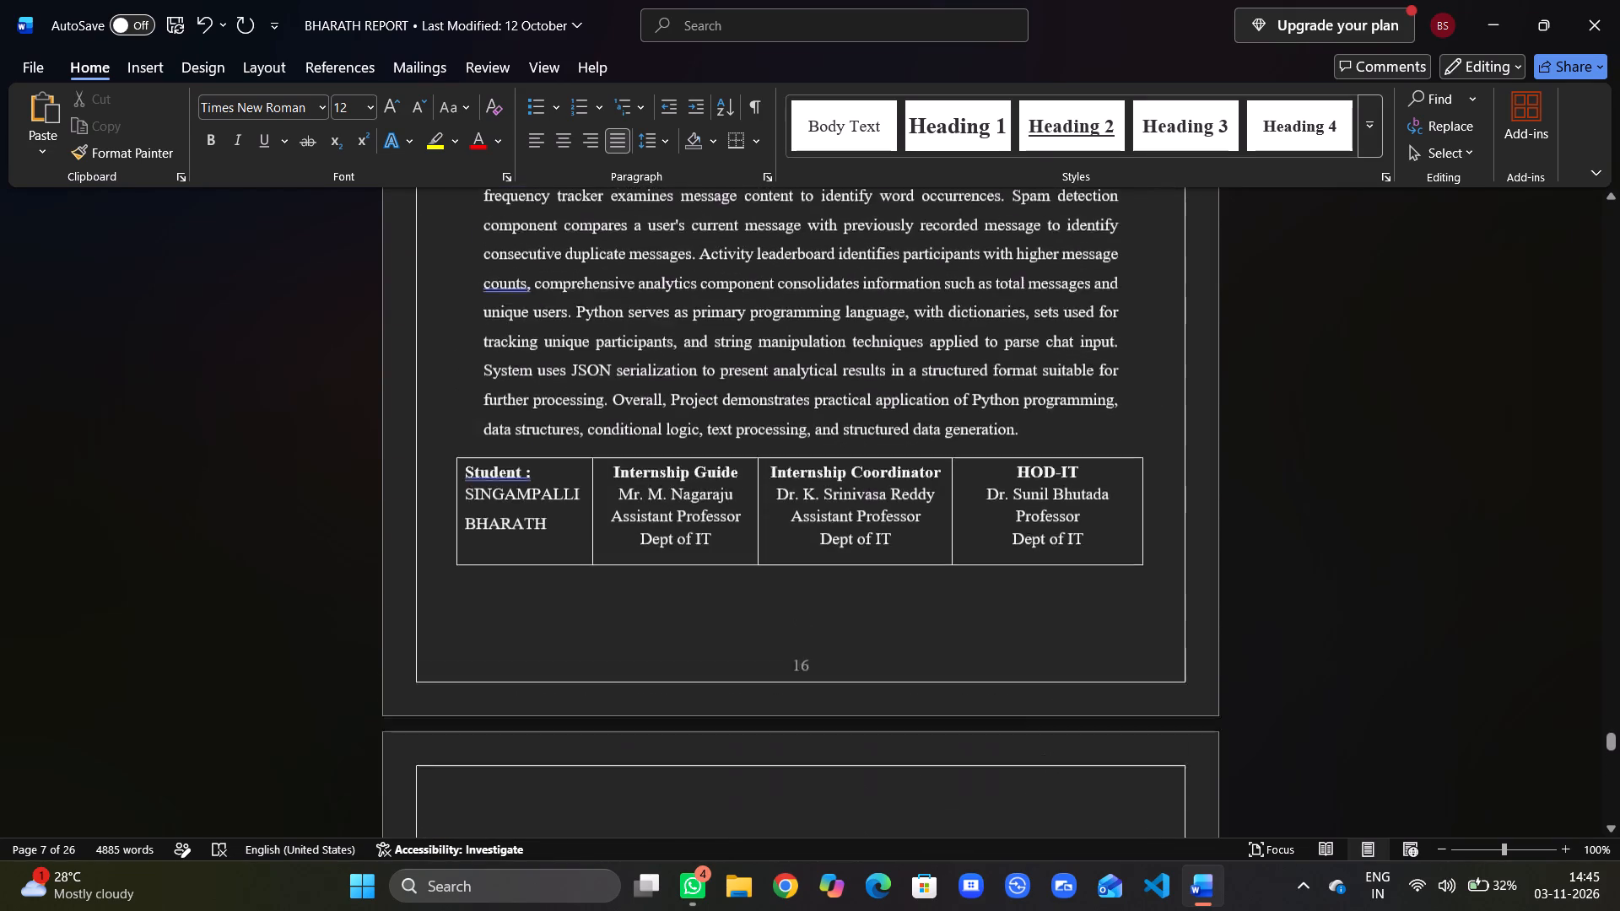
scroll(863, 536, up, 5)
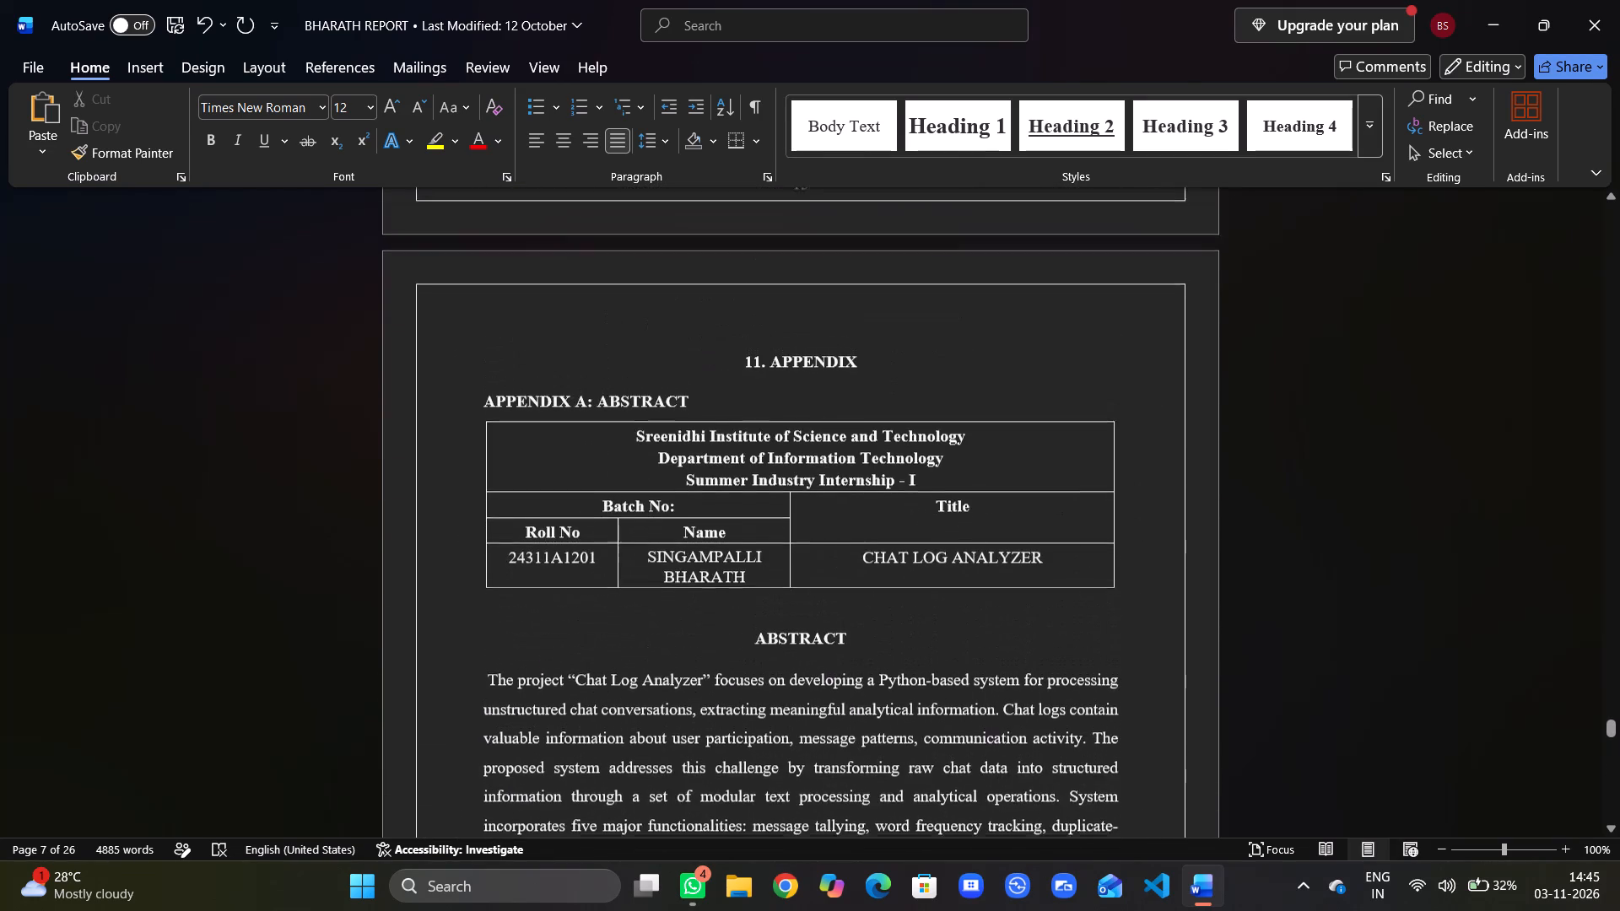
scroll(863, 536, up, 9)
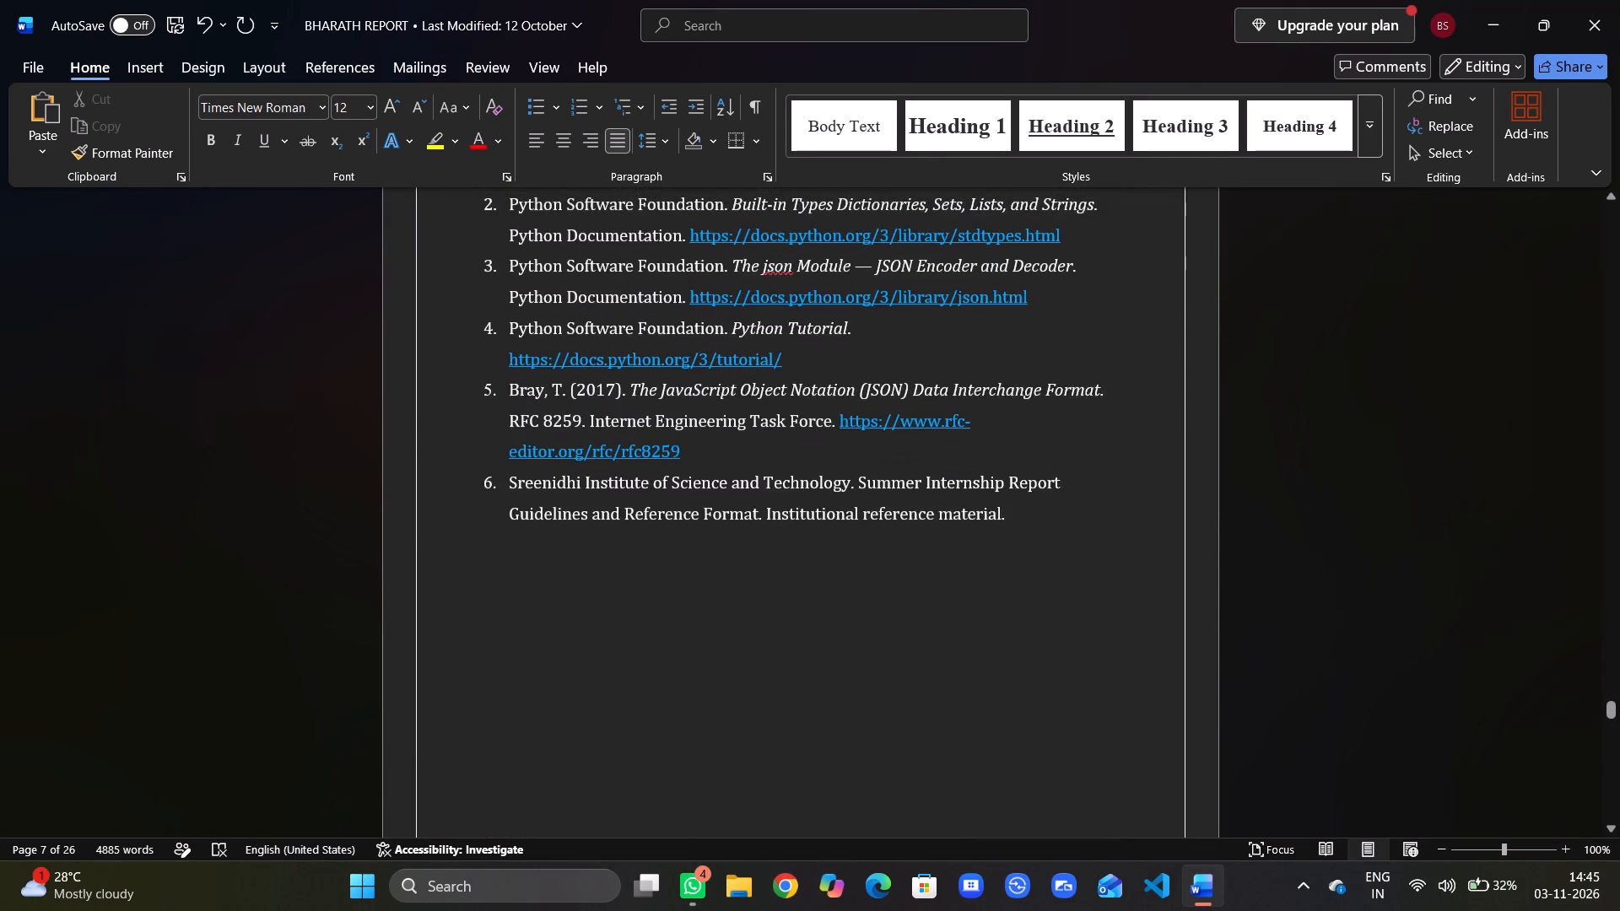
Change the Internship Coordinator's designation to "Assocaite Professor" in the Appendix A signature table.
scroll(863, 536, down, 8)
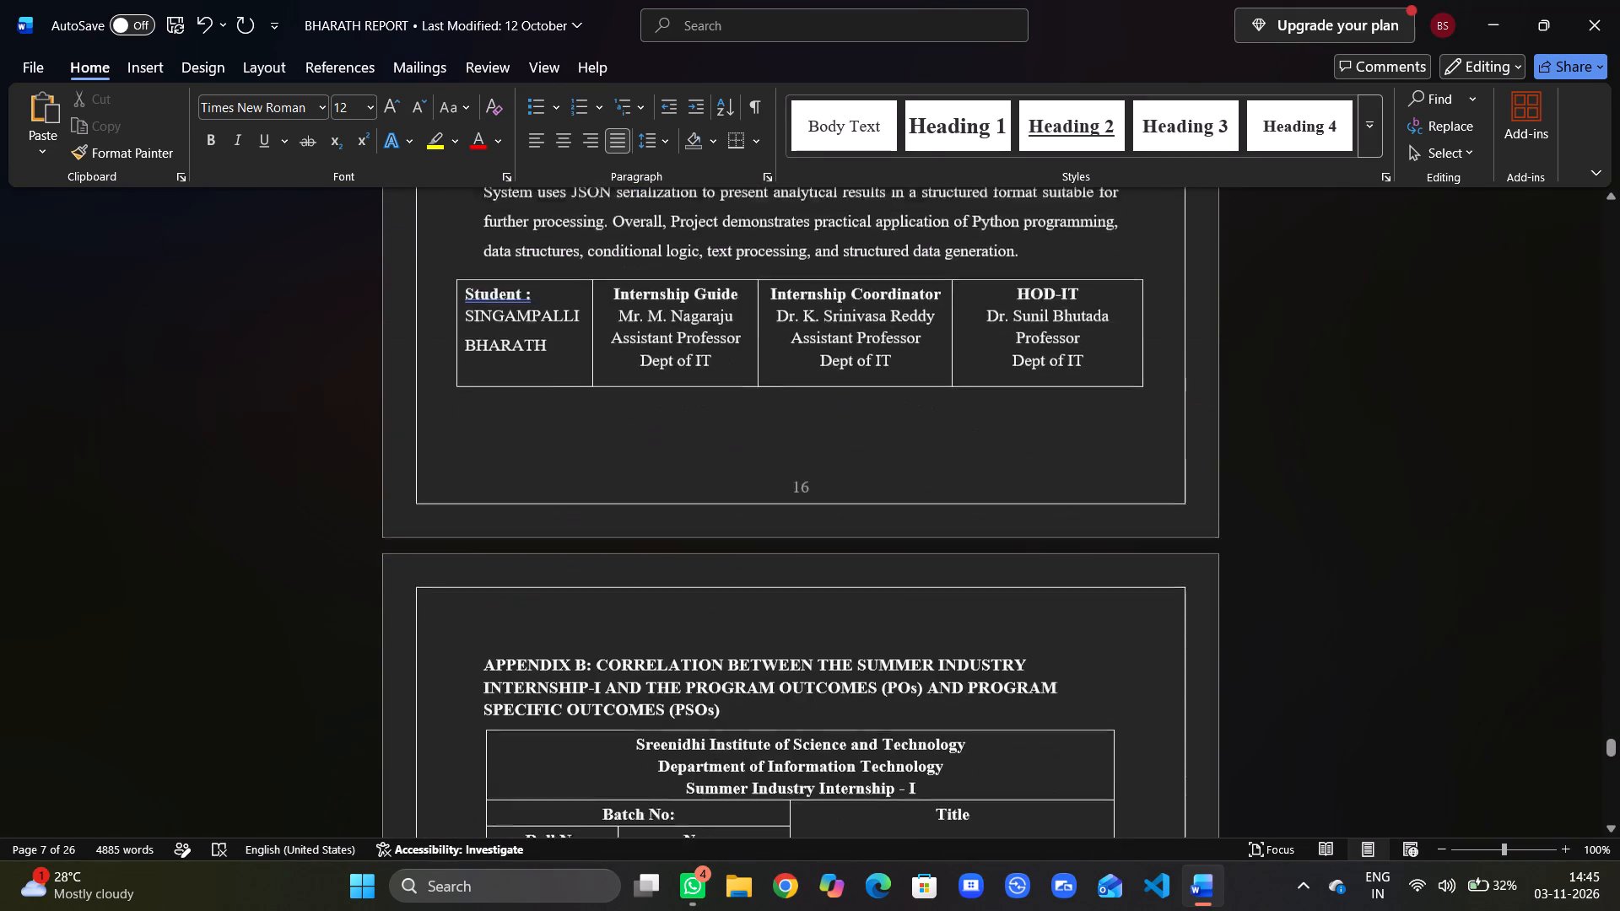
scroll(863, 536, up, 1)
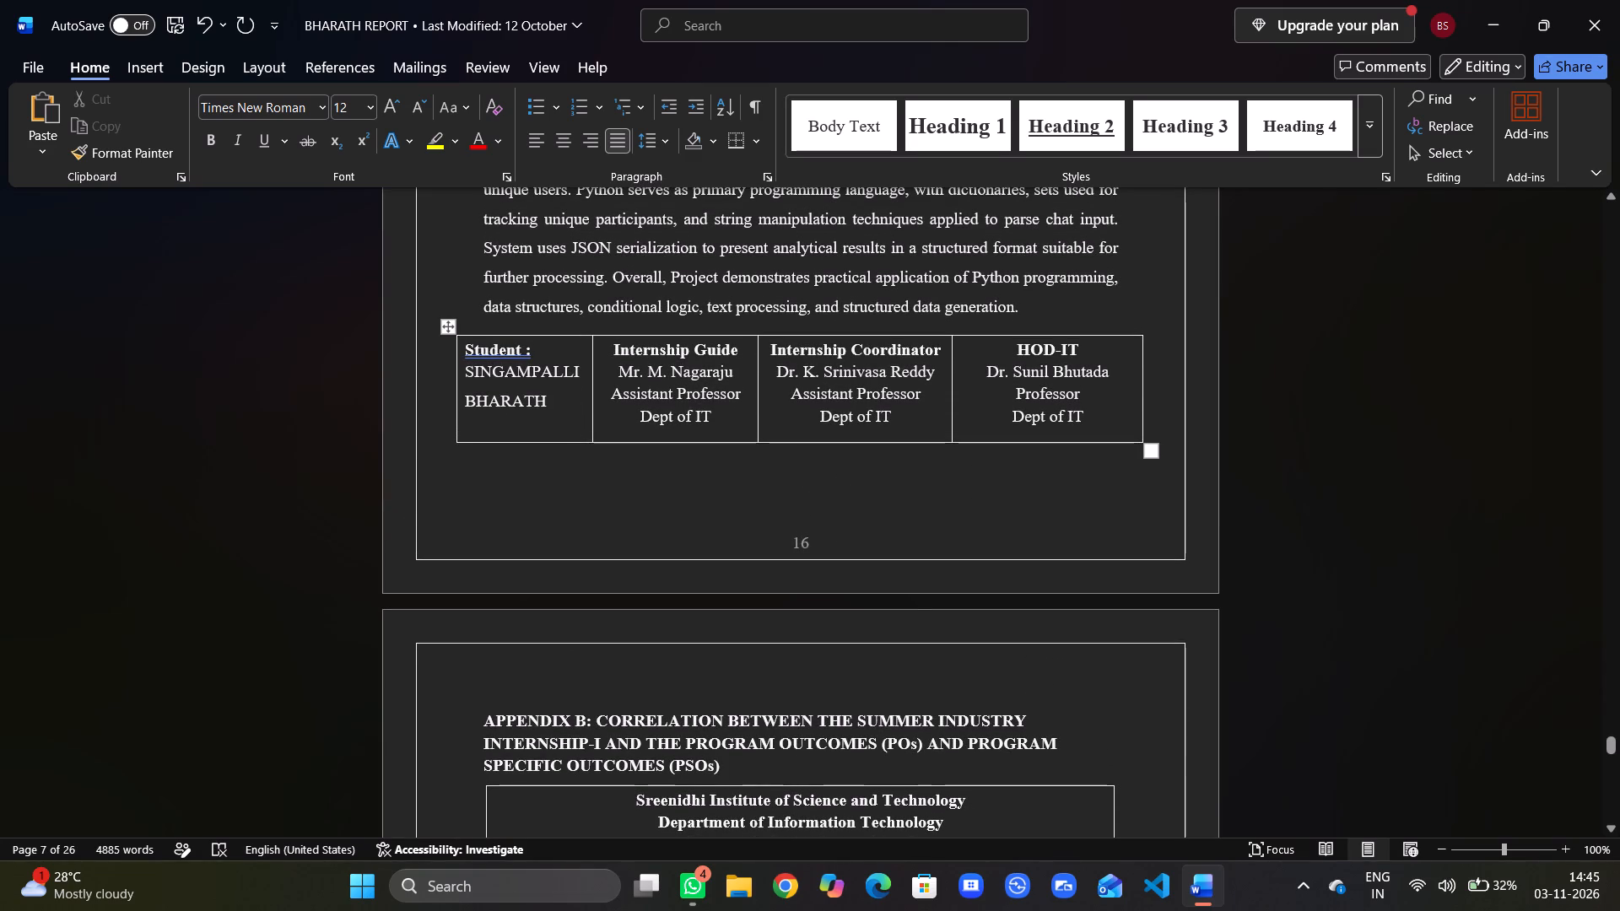
click(851, 395)
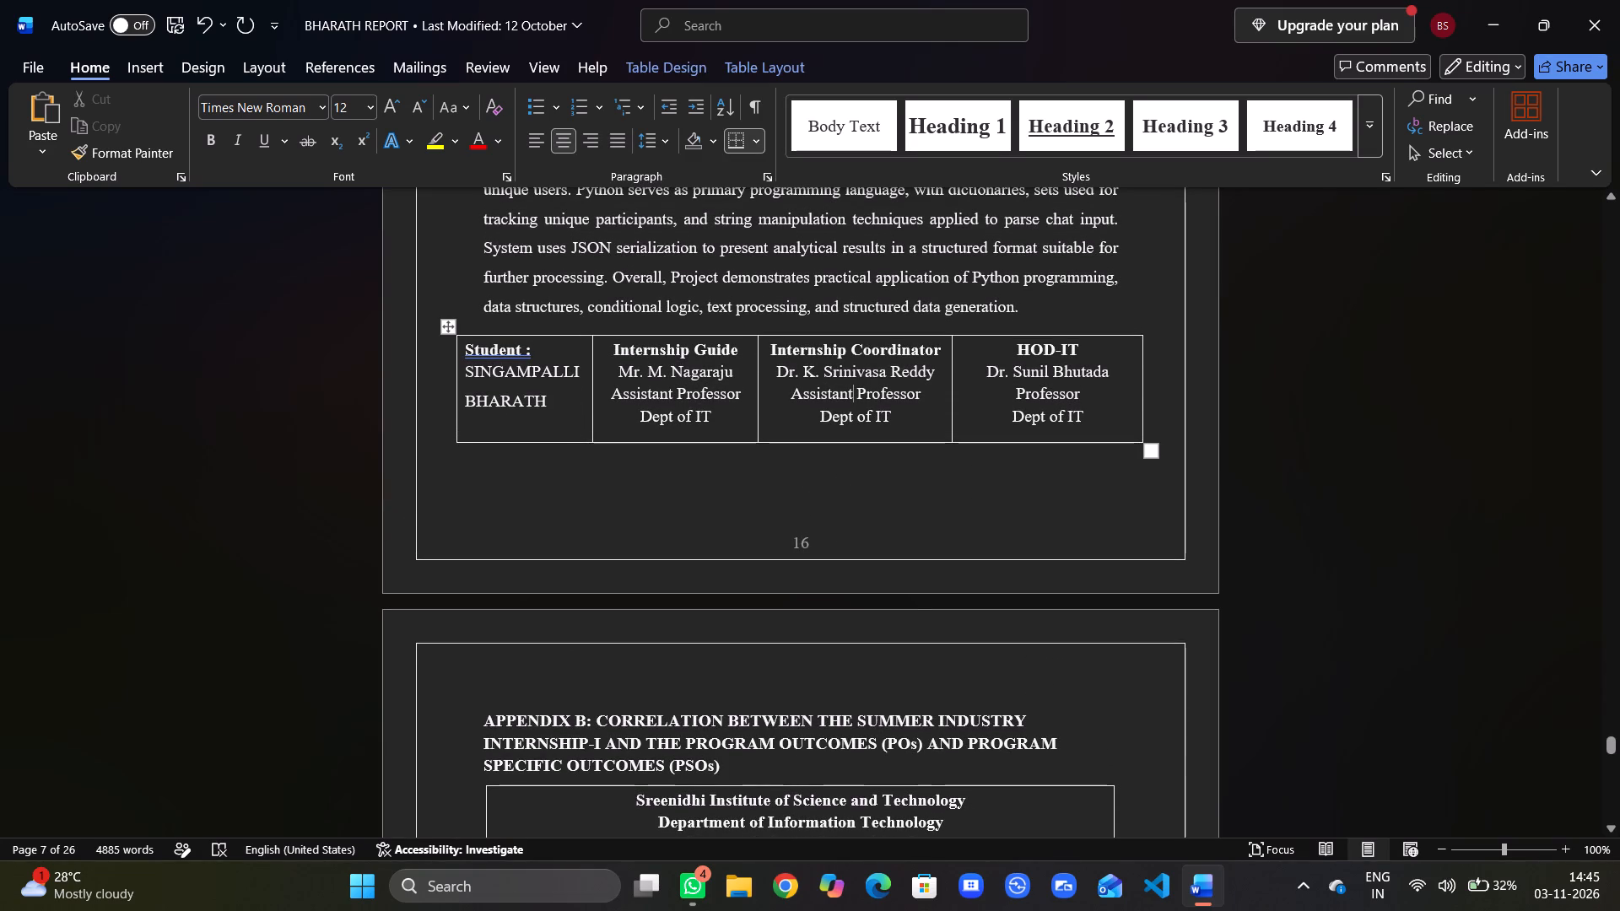
key(BackSpace)
key(BackSpace)
key(BackSpace)
key(BackSpace)
key(BackSpace)
key(BackSpace)
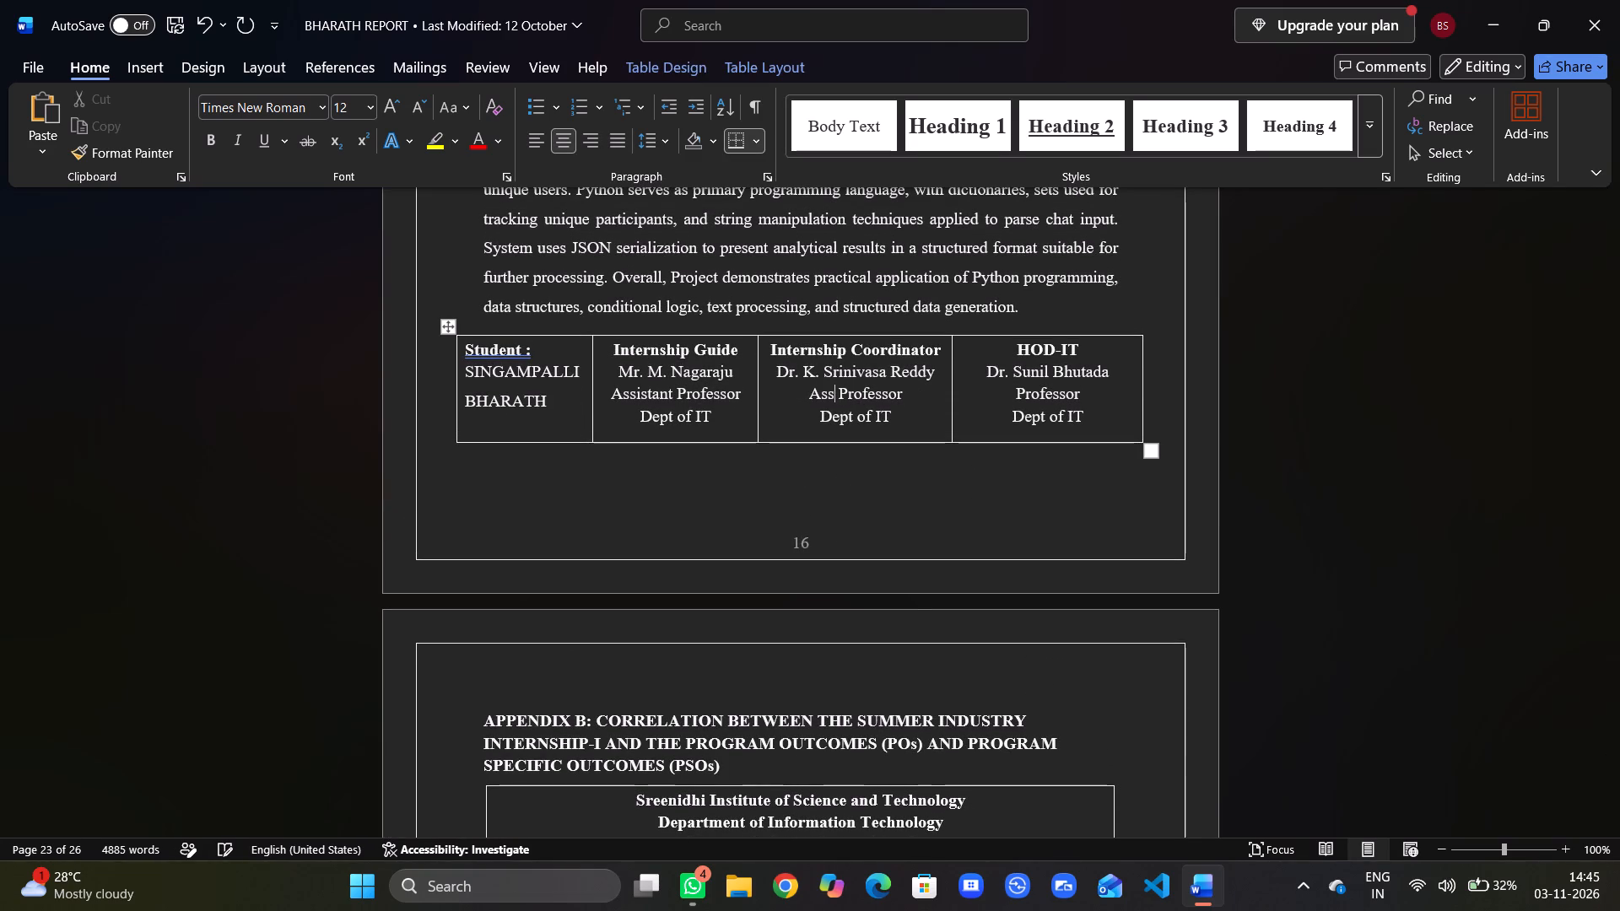
text(ocaite)
Change the Internship Coordinator's designation to "Assocaite Professor" in the Appendix B signature table below the POs/PSOs correlation.
scroll(851, 395, down, 5)
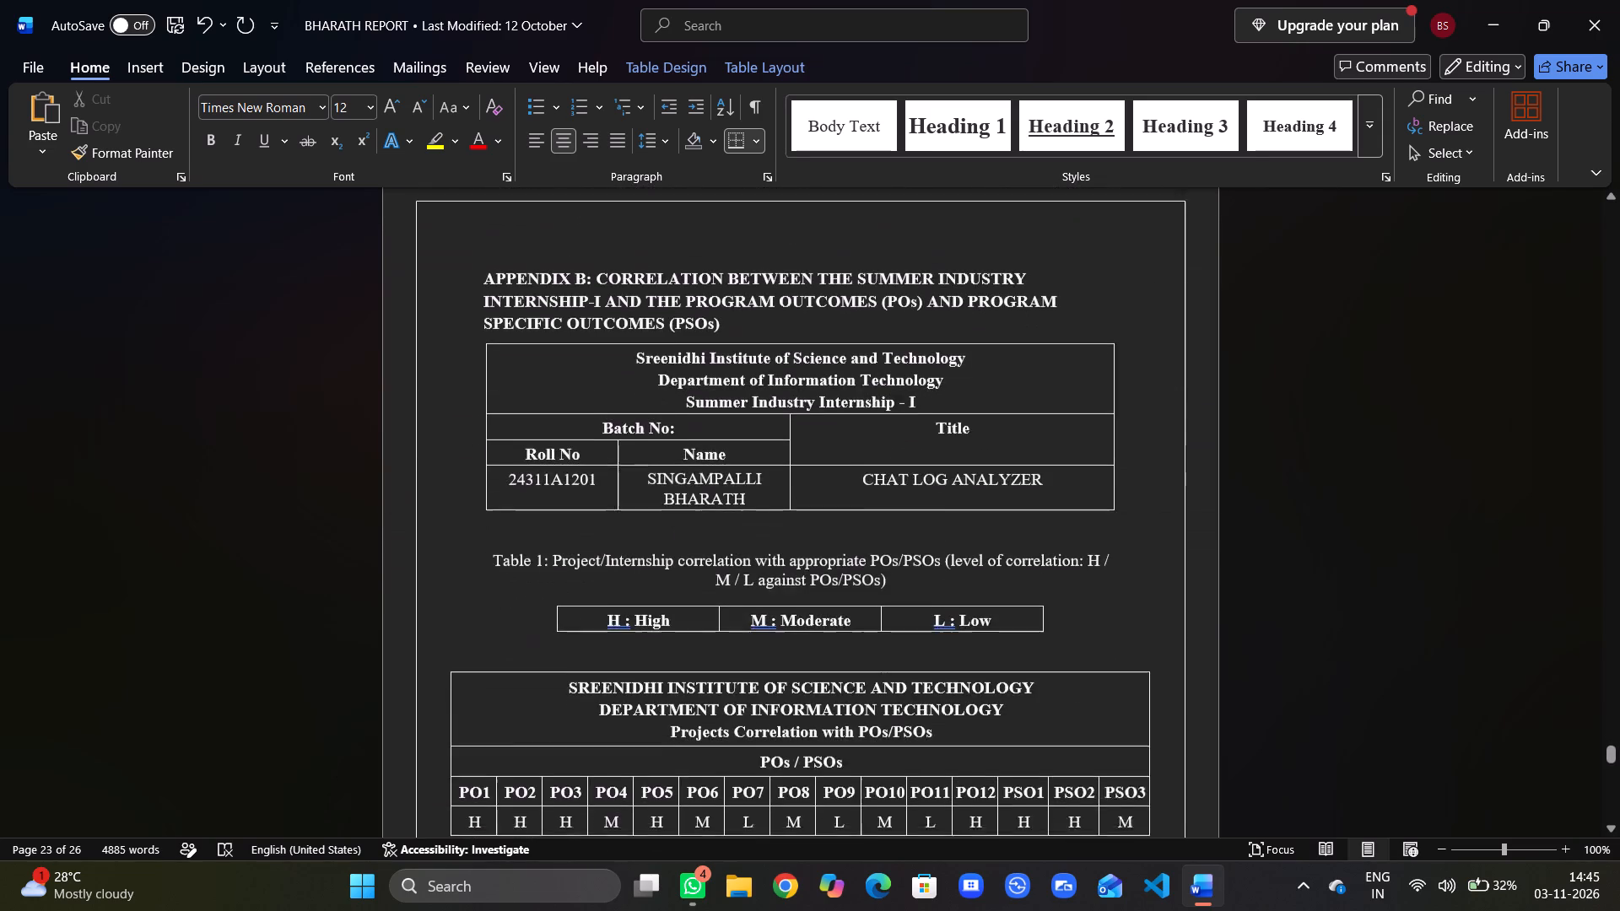
scroll(851, 395, down, 2)
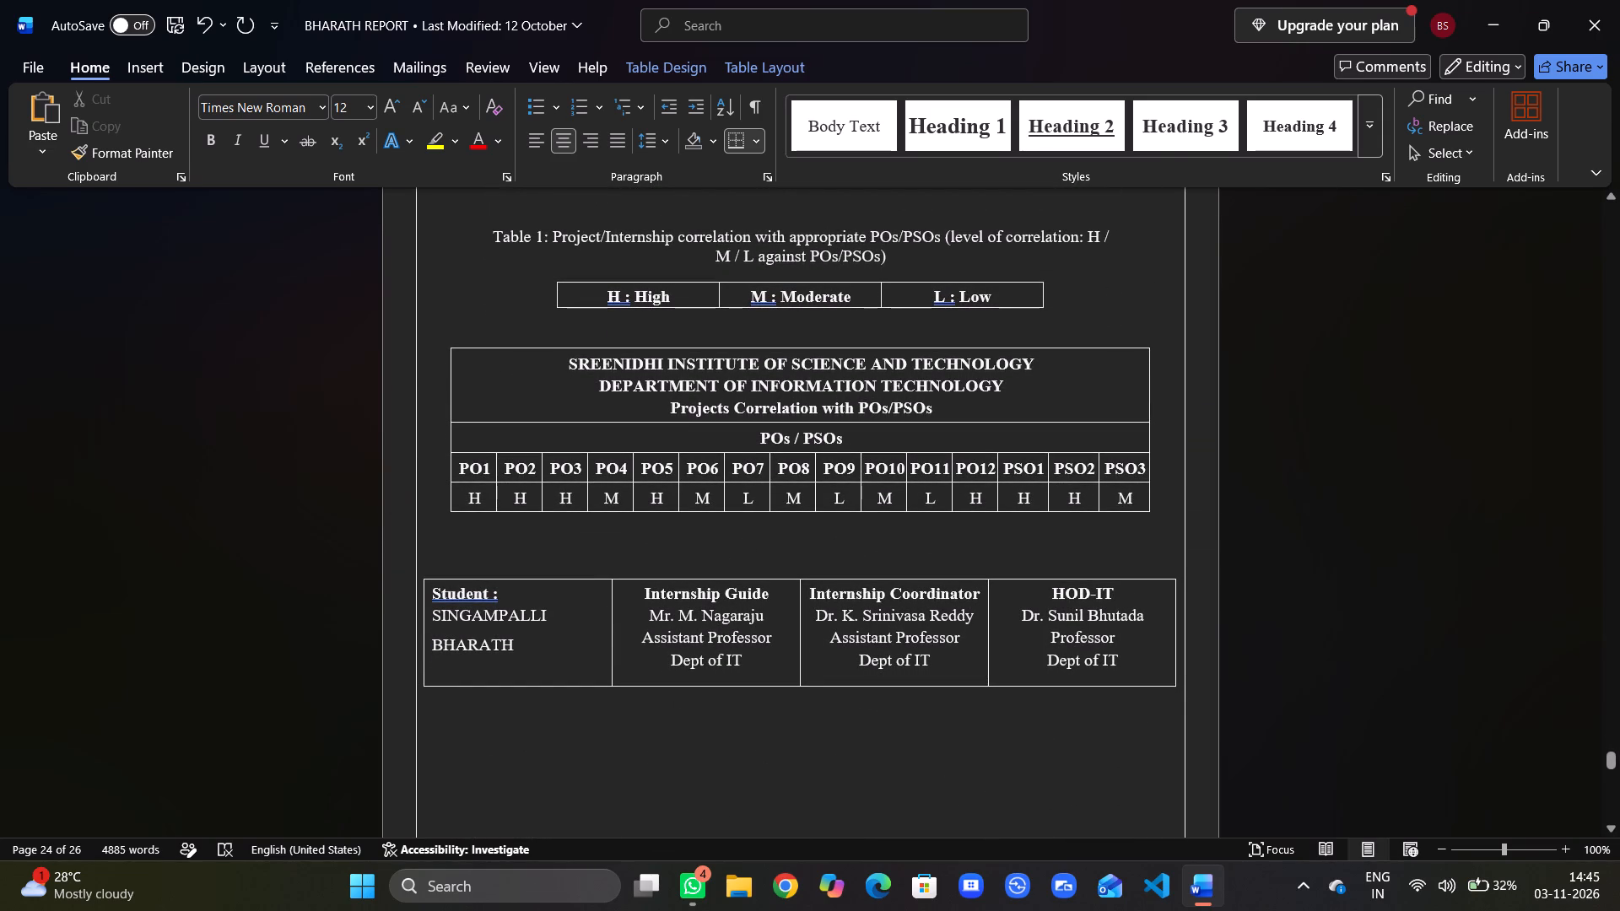
click(887, 639)
key(Right)
key(BackSpace)
key(BackSpace)
key(BackSpace)
key(BackSpace)
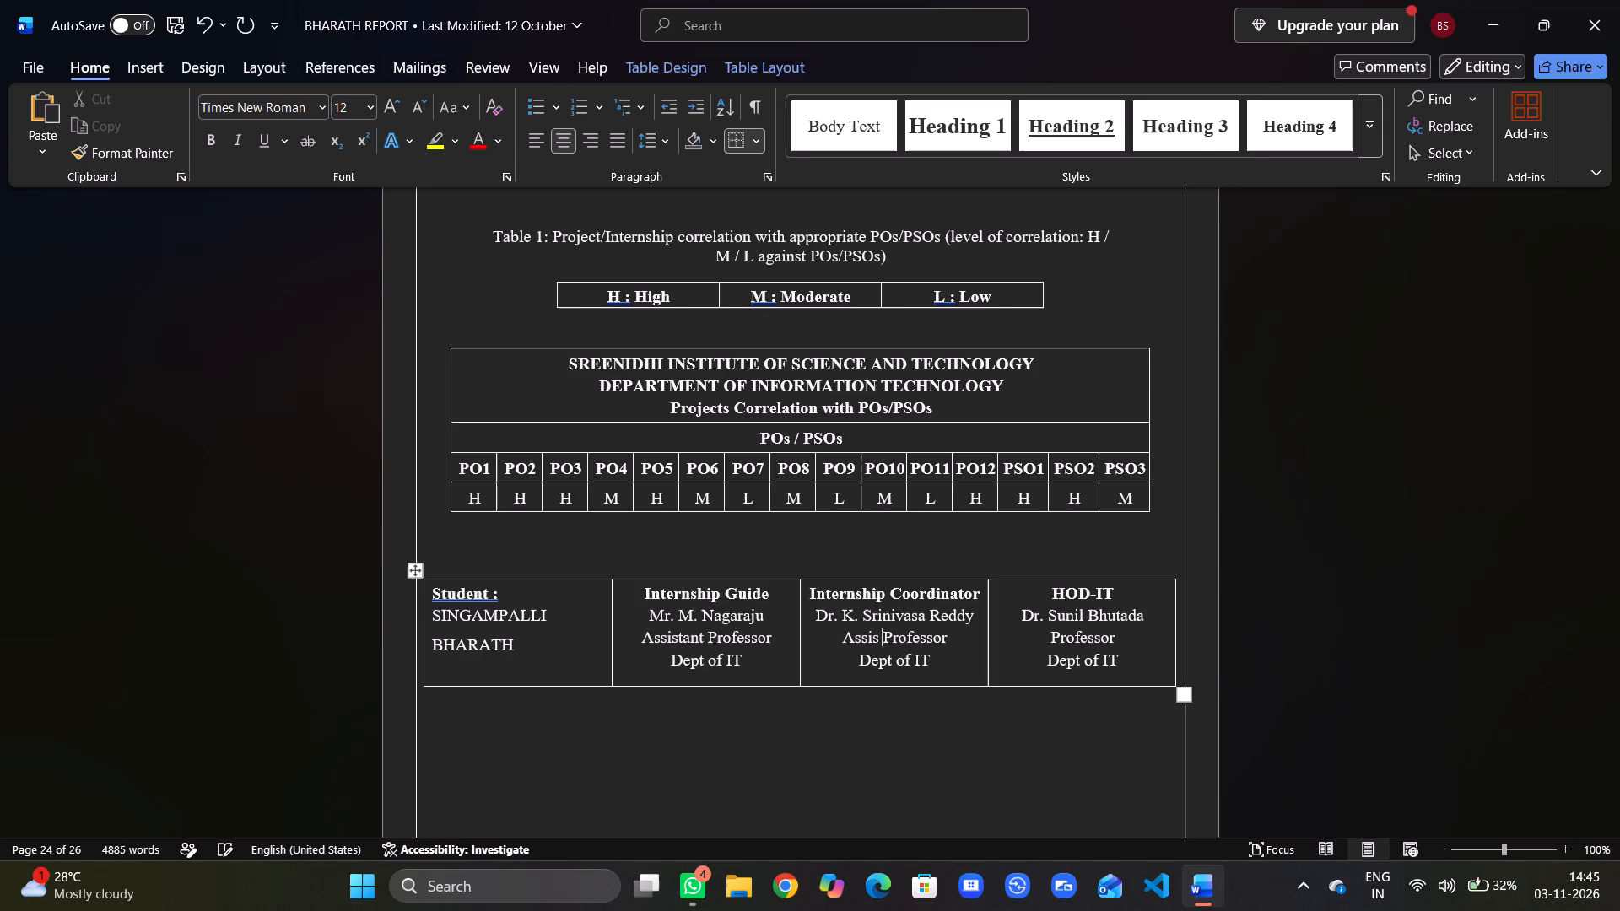
key(BackSpace)
key(BackSpace)
text(ocaite)
Change the Internship Coordinator's designation to "Assocaite Professor" in the Appendix C signature table below Table 1, Nature of the Project/Internship work.
scroll(887, 639, down, 1)
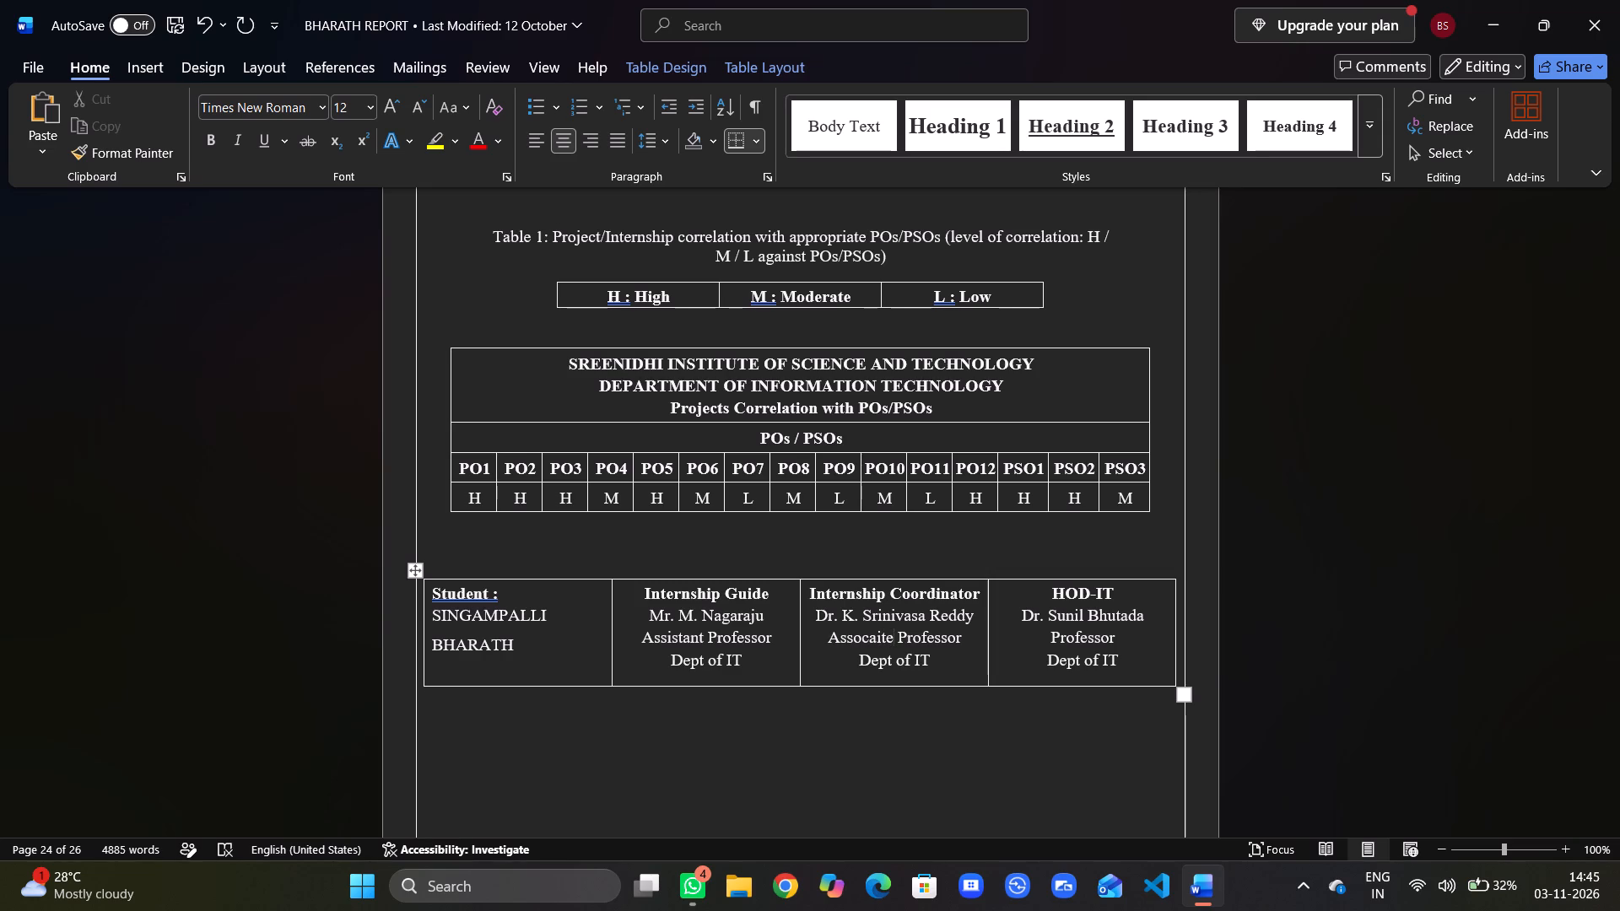
scroll(887, 639, down, 4)
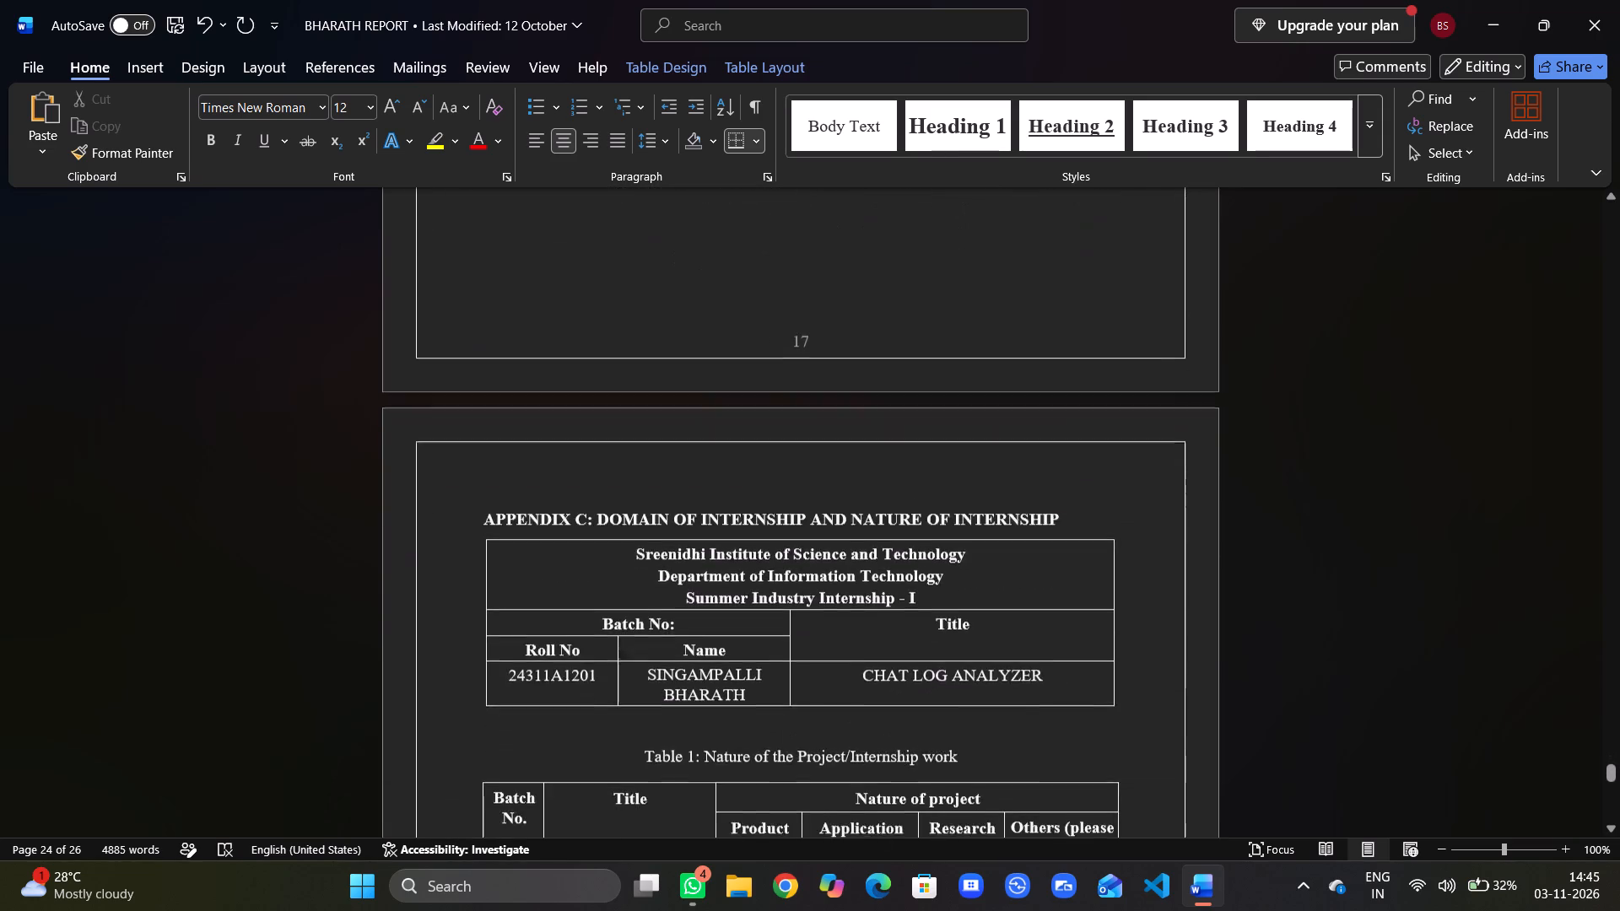
scroll(887, 639, down, 2)
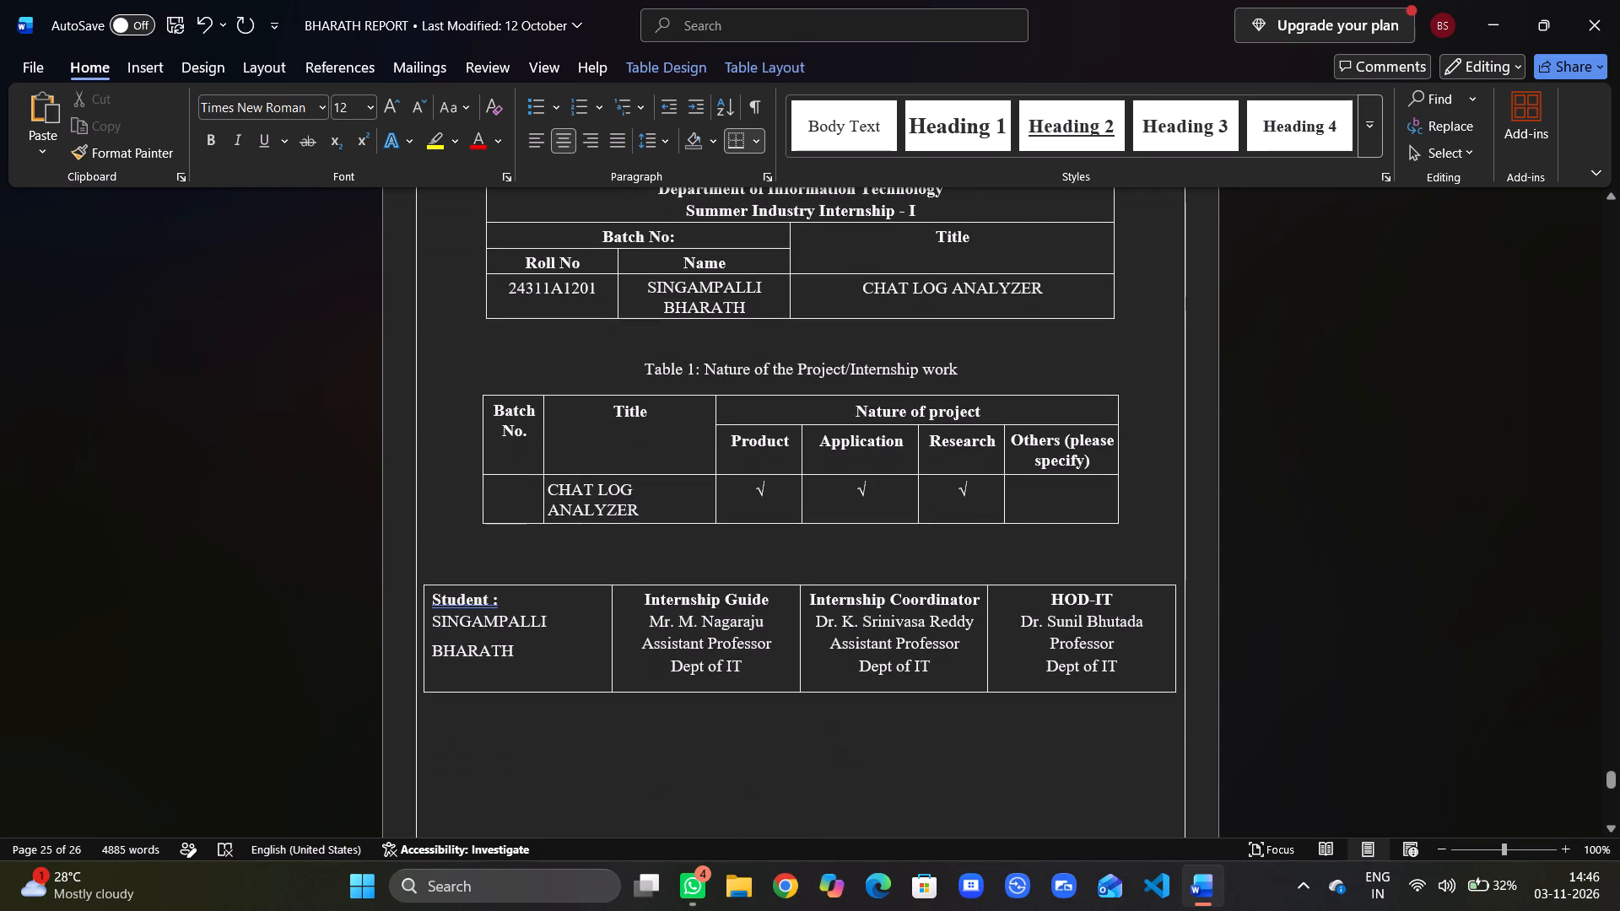
click(892, 644)
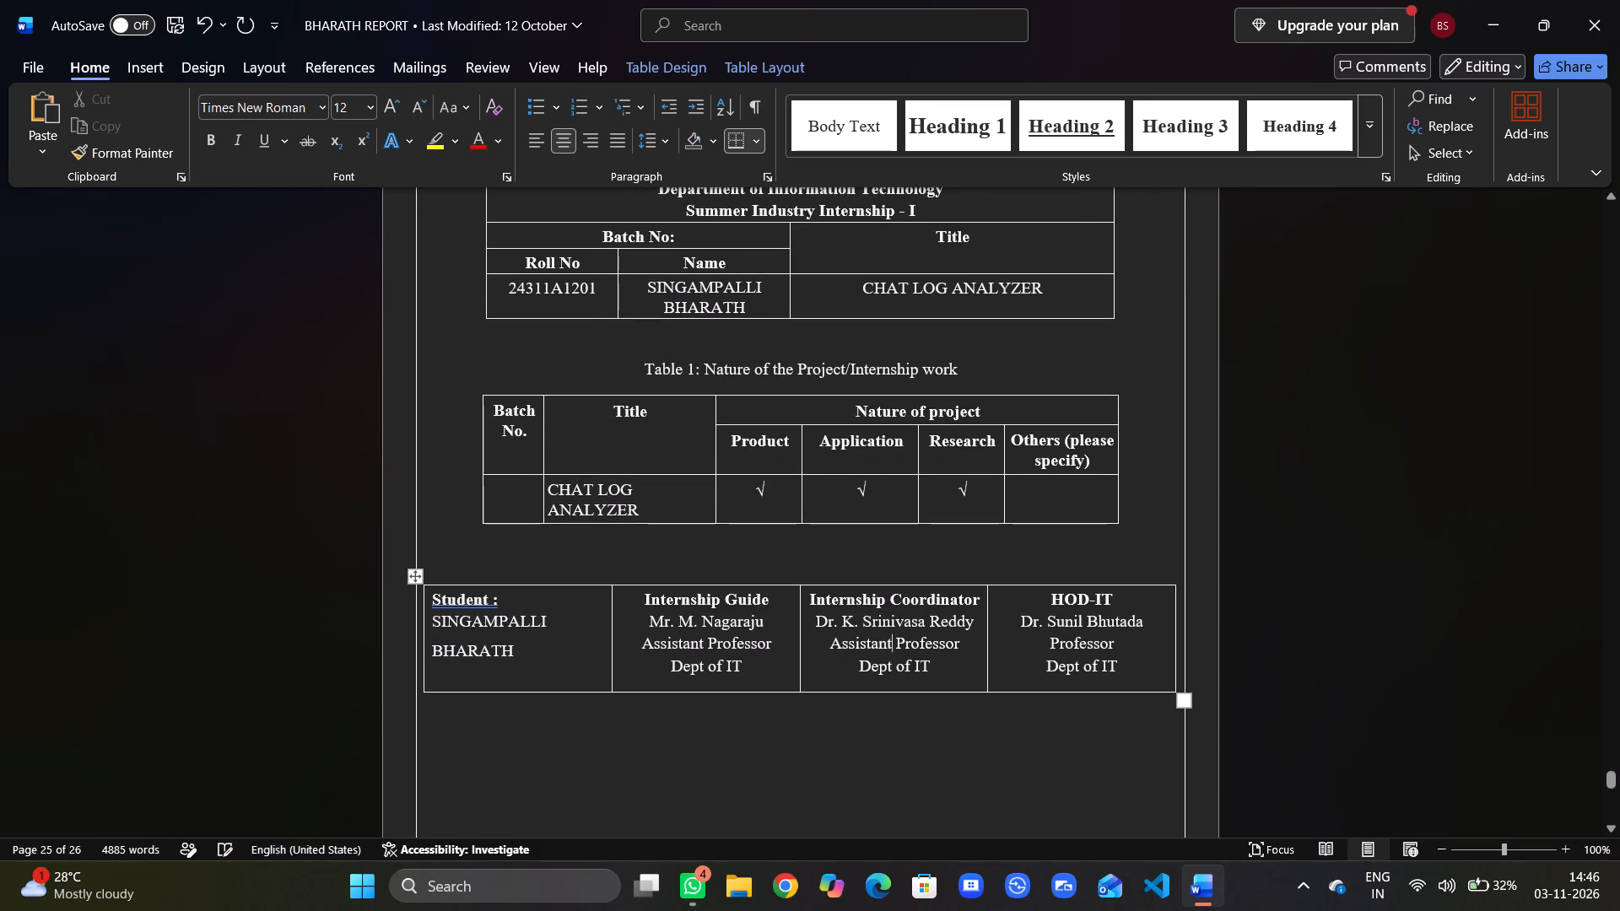
key(BackSpace)
key(BackSpace)
key(BackSpace)
key(BackSpace)
key(BackSpace)
key(BackSpace)
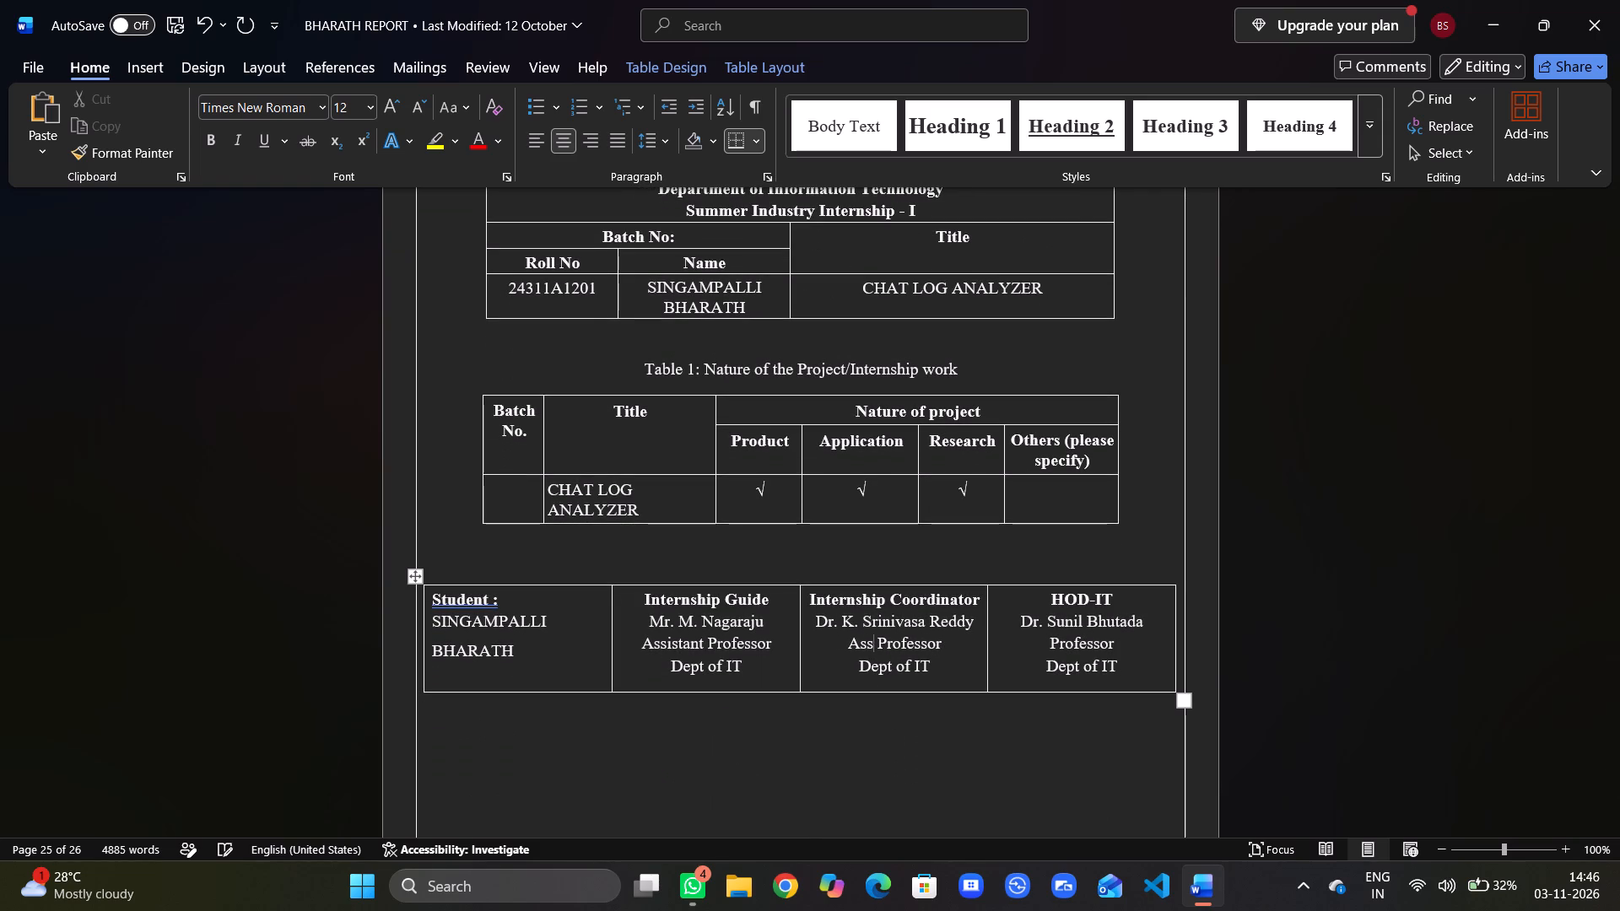
text(ocaite)
Change the Internship Coordinator's designation to "Assocaite Professor" in the signature table below Table 2, Domain of the Project/Internship work.
scroll(892, 644, down, 6)
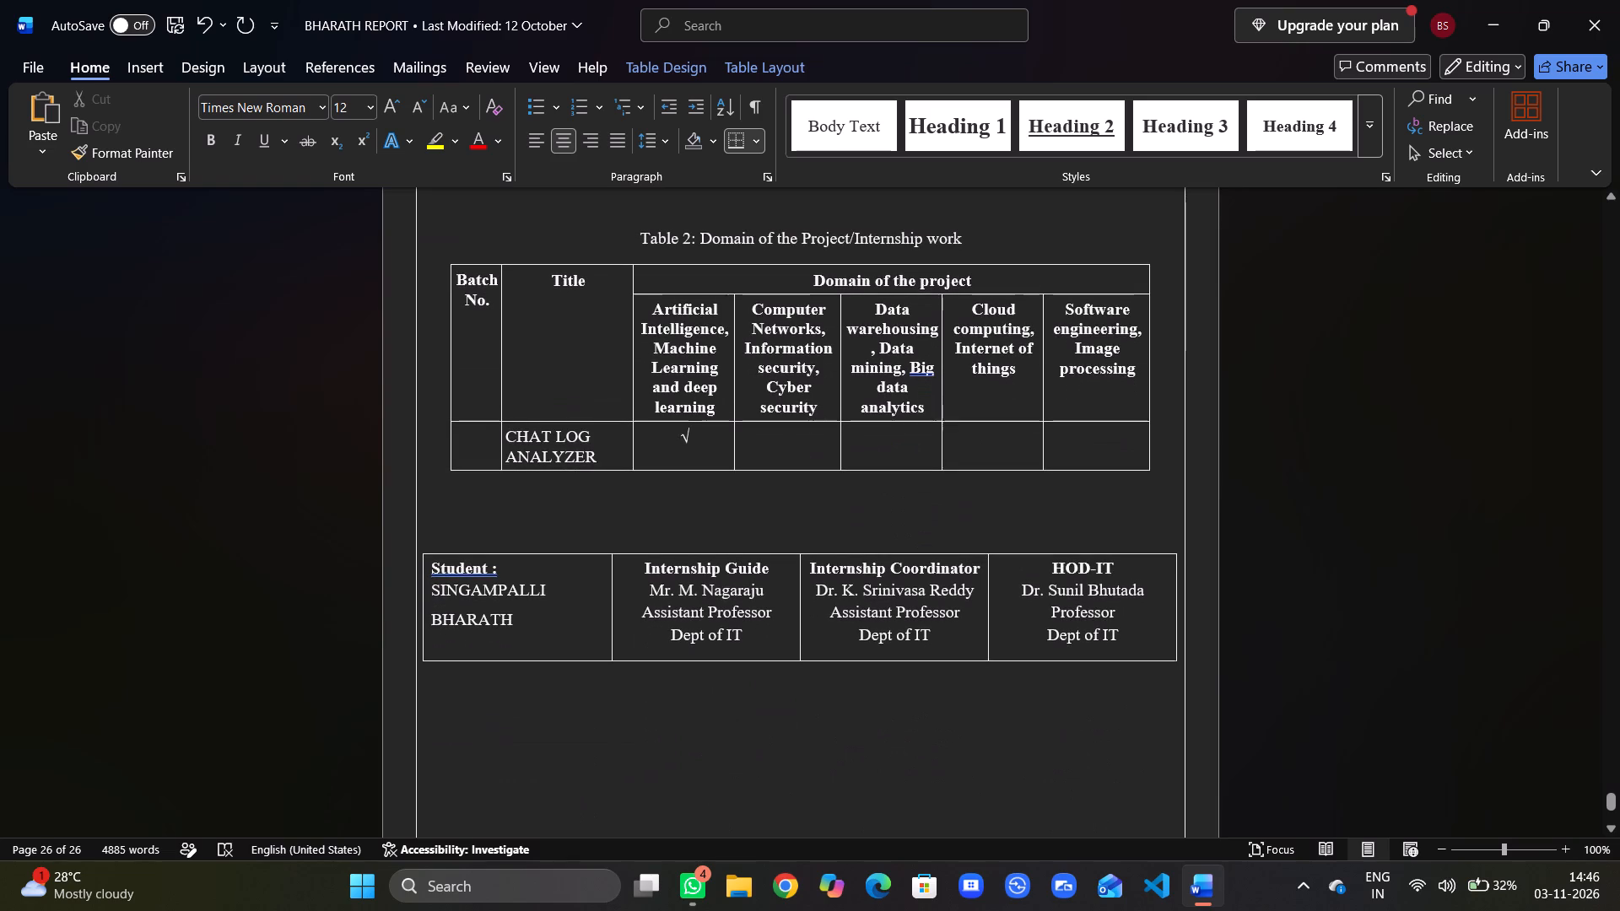
click(890, 610)
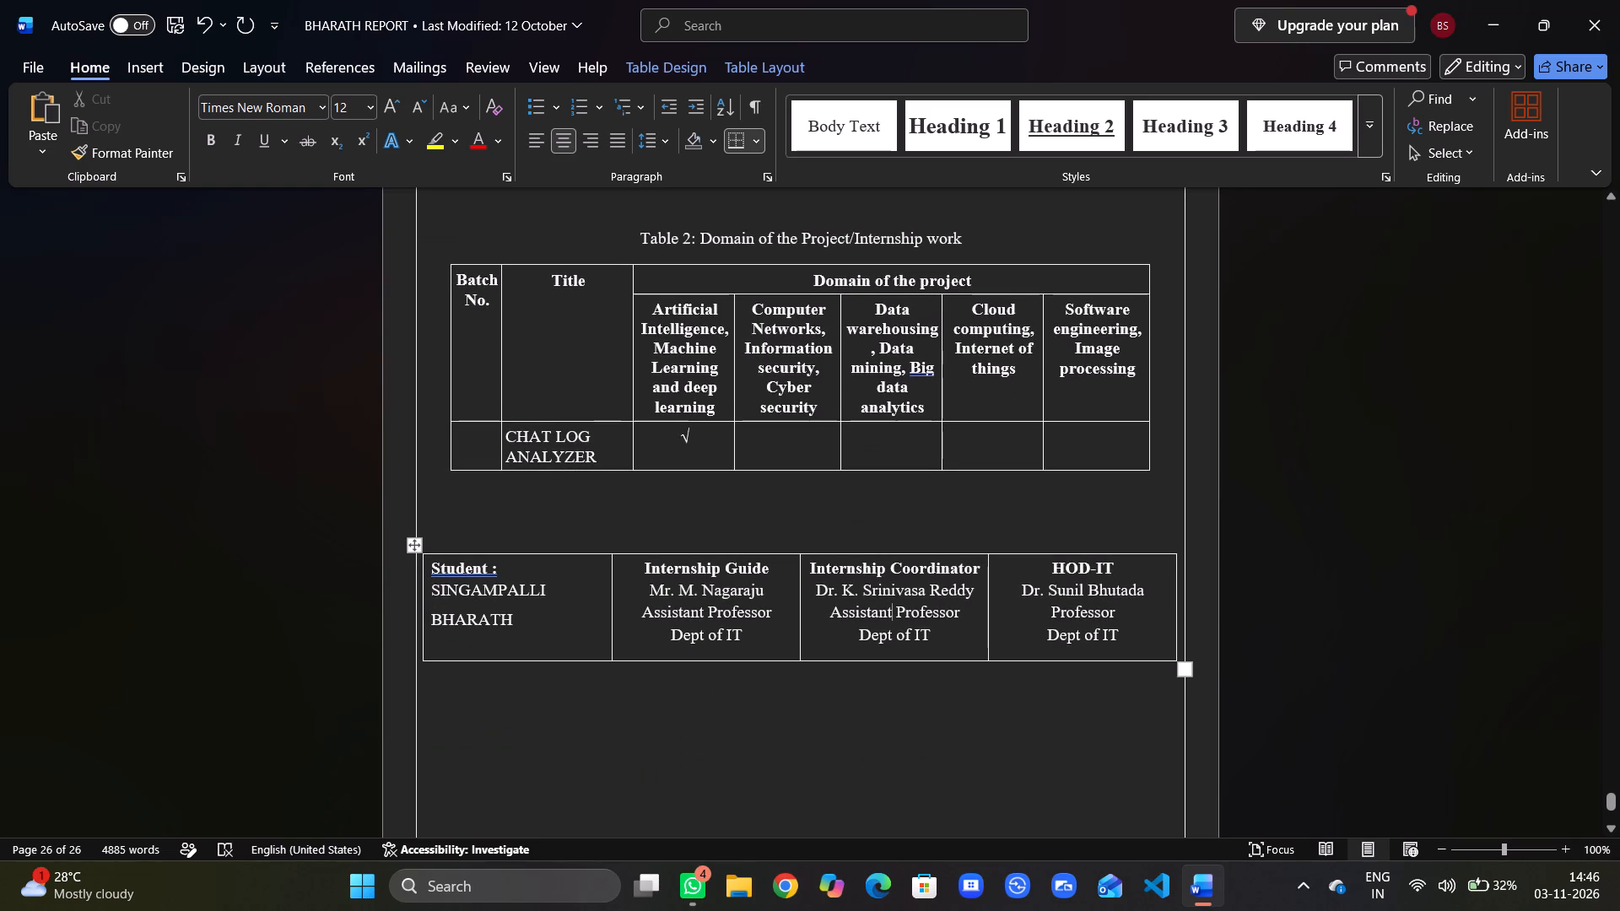
key(BackSpace)
key(BackSpace)
key(BackSpace)
key(BackSpace)
key(BackSpace)
key(BackSpace)
text(ocaite)
Check the end of the report, then review the declaration, internship certificate, certificate page and cover page.
scroll(890, 610, down, 1)
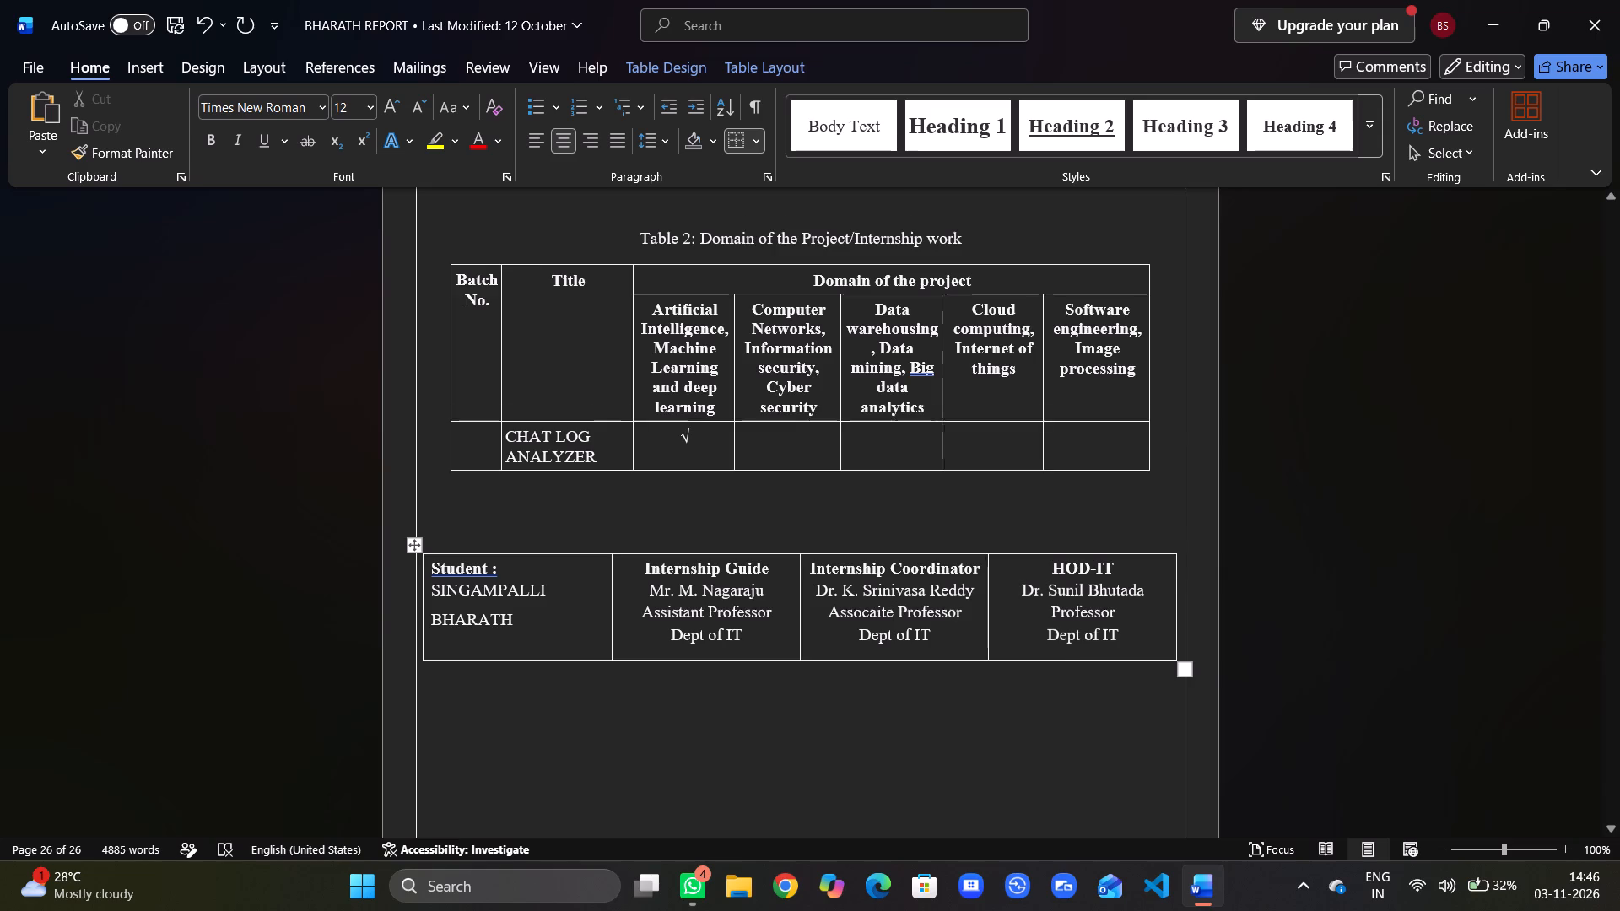
scroll(890, 610, down, 4)
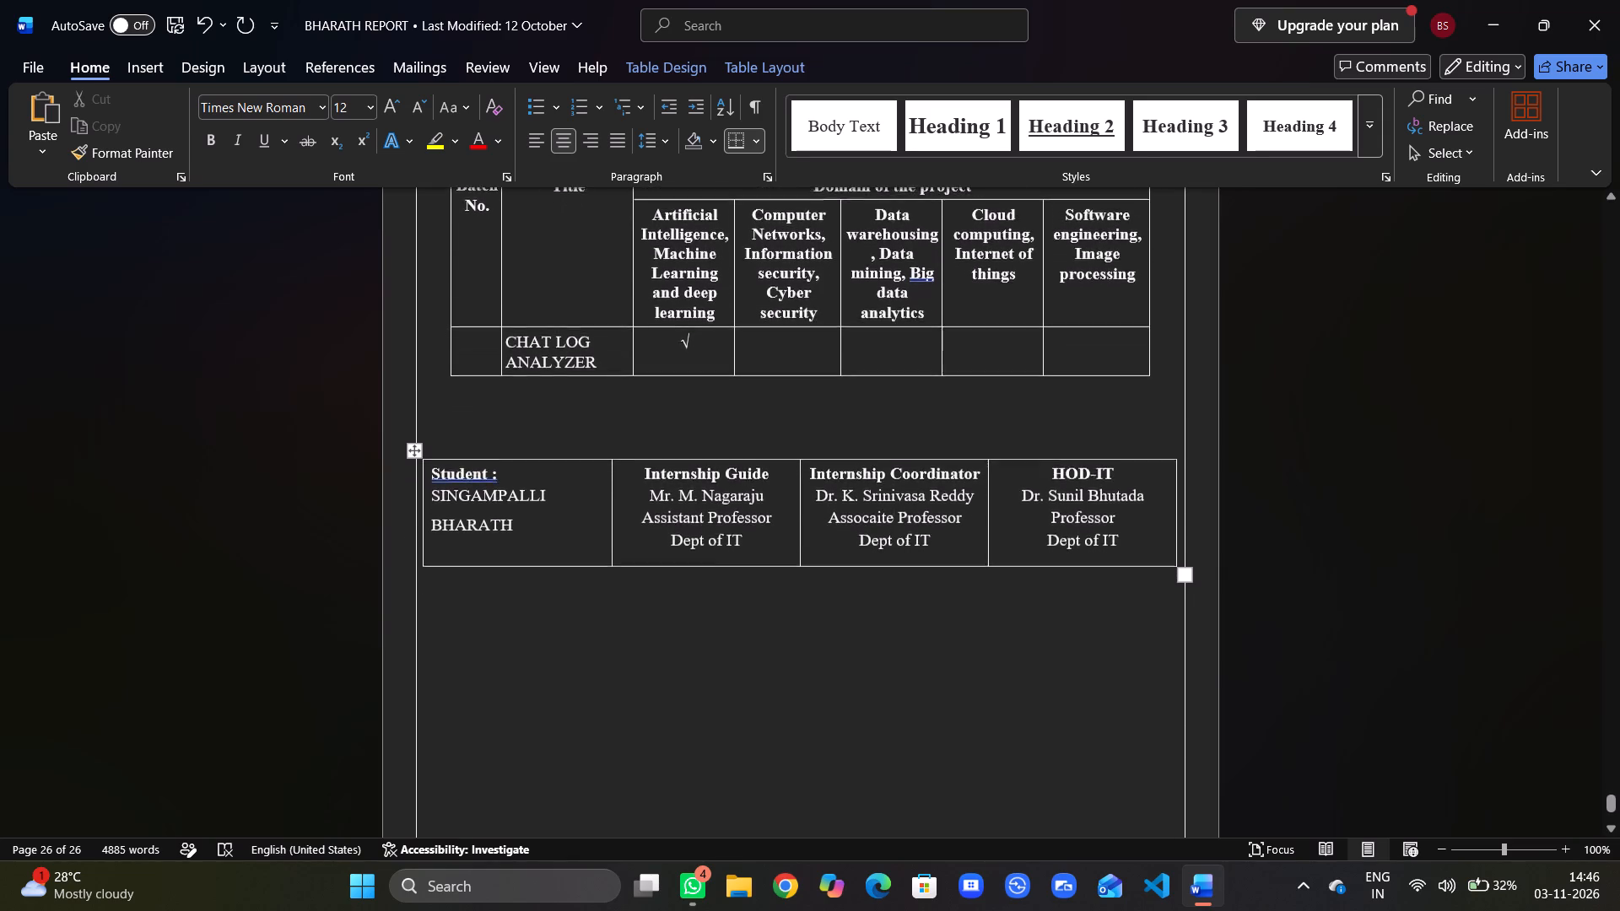
scroll(890, 610, down, 5)
scroll(890, 610, up, 6)
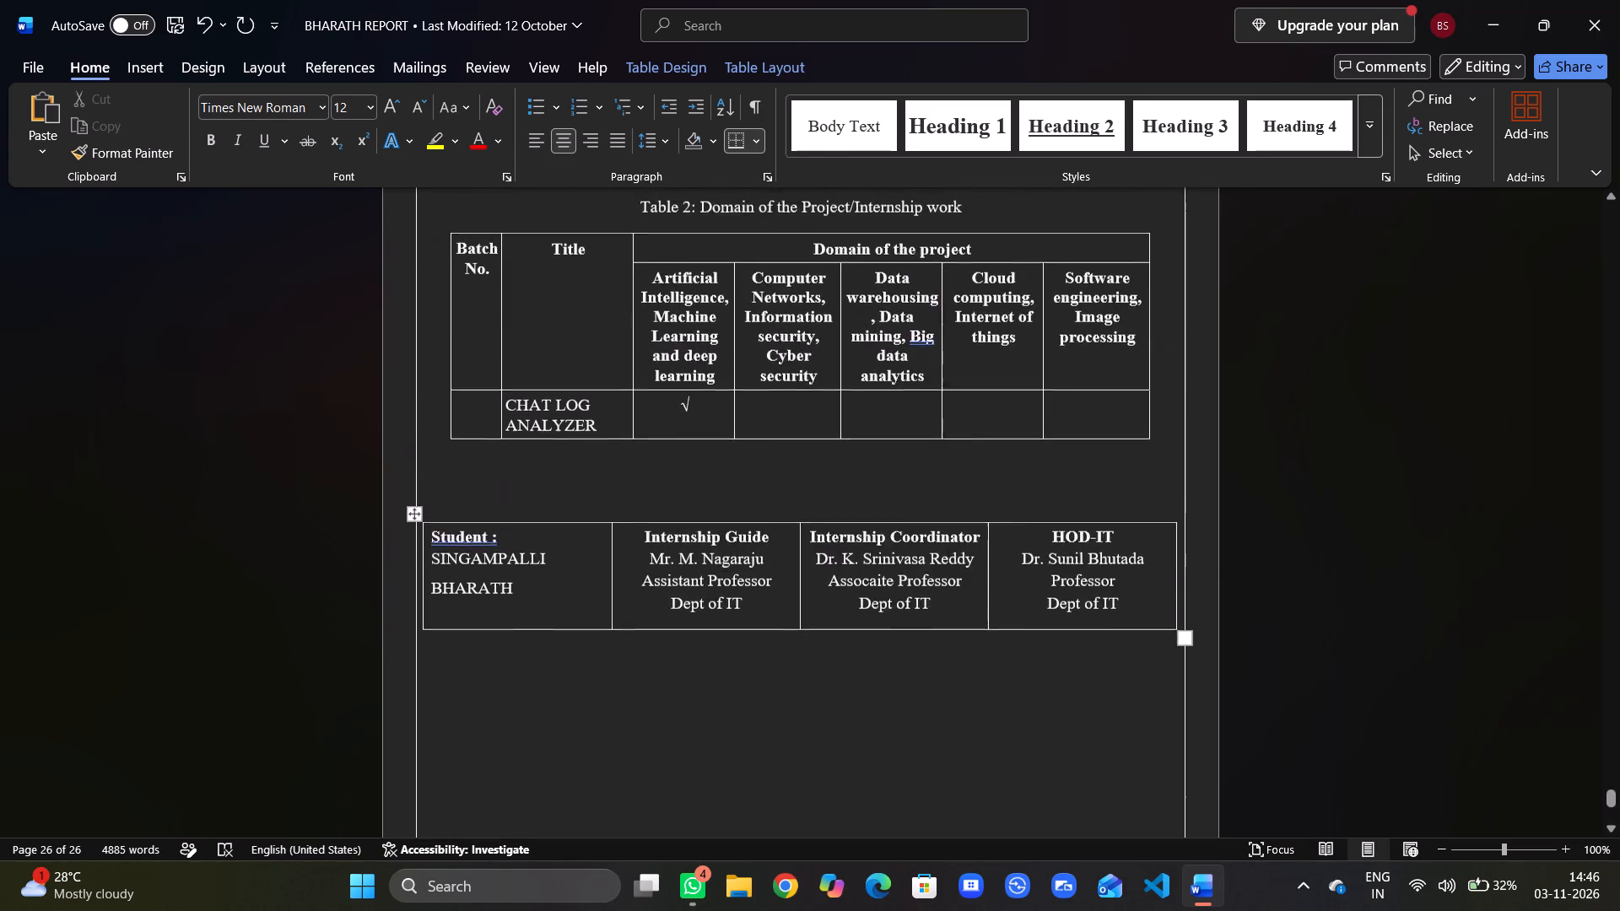
scroll(890, 610, up, 15)
scroll(890, 610, up, 6)
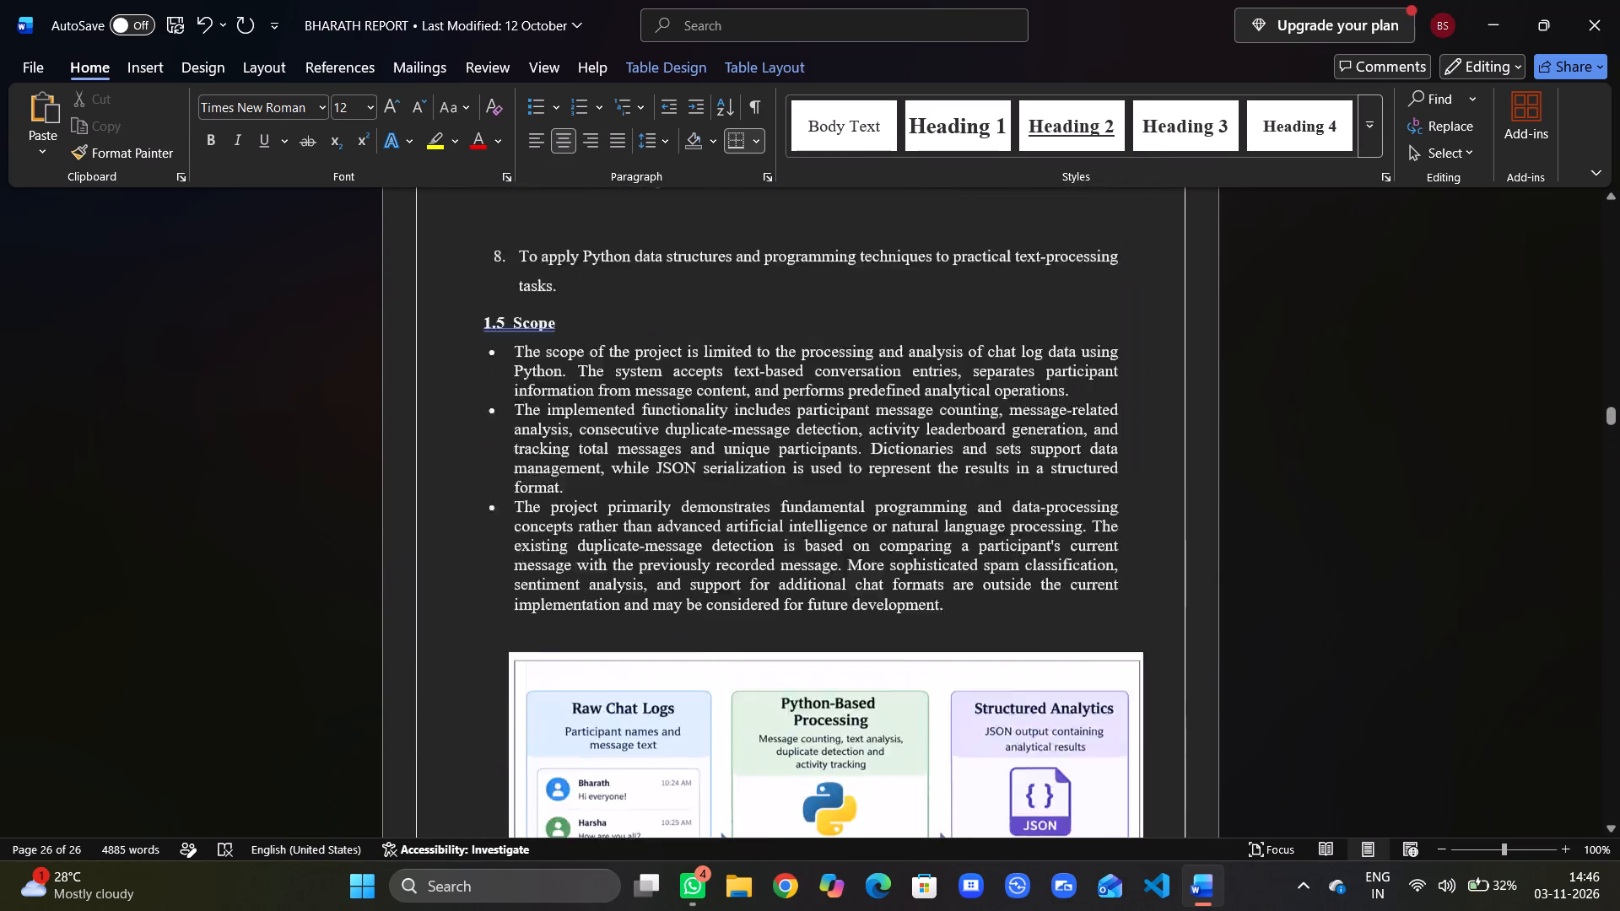
scroll(890, 610, up, 13)
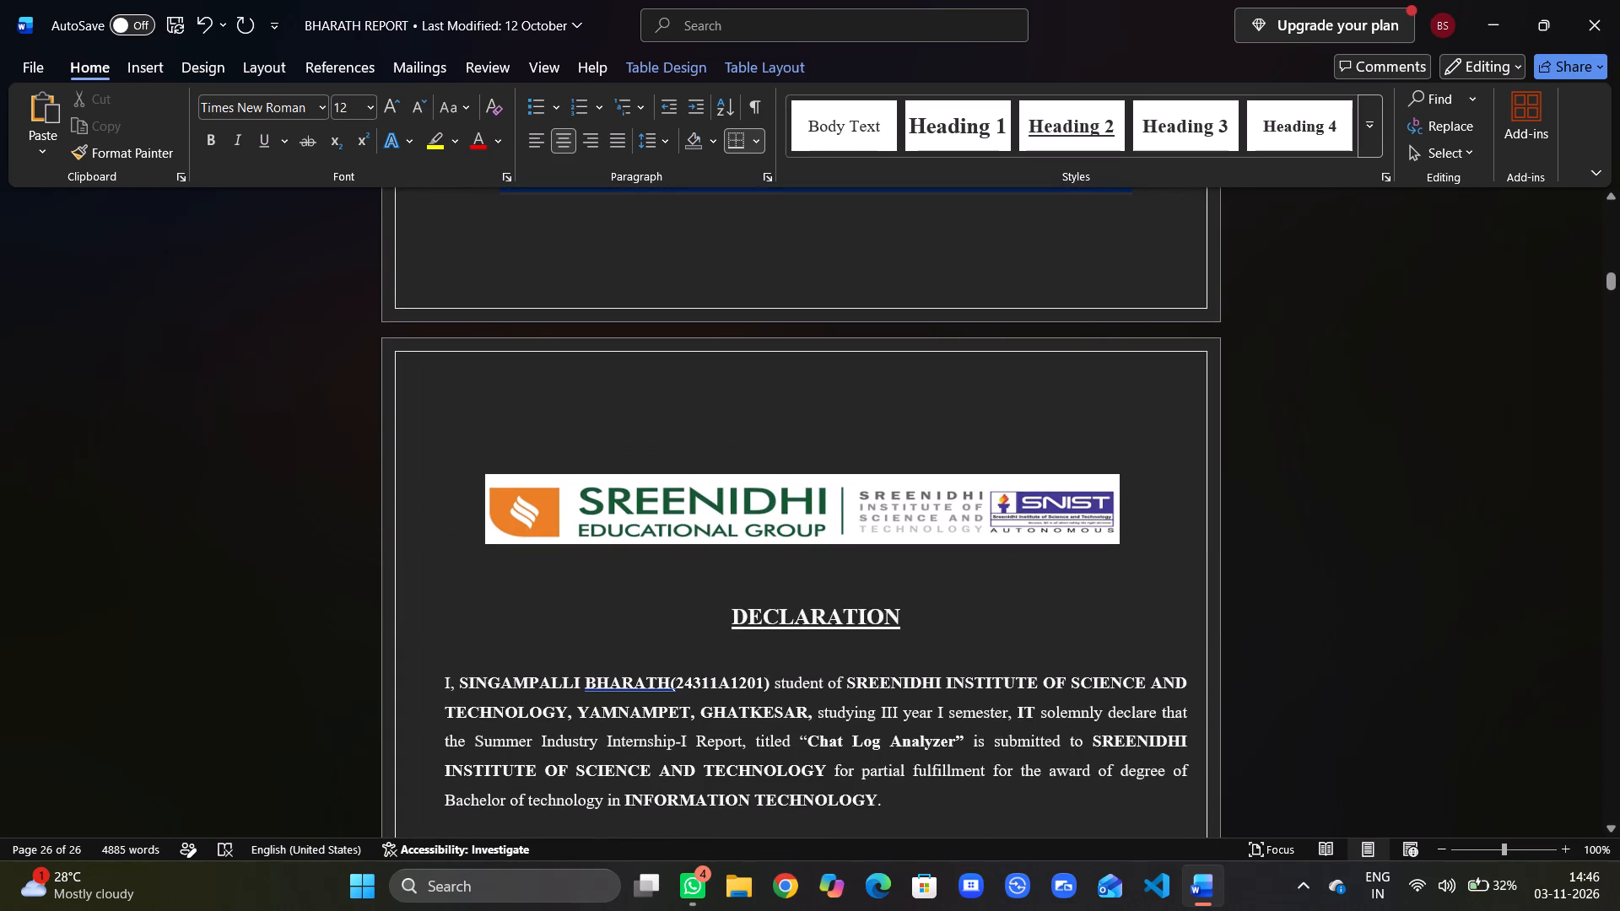
scroll(867, 497, down, 1)
scroll(867, 497, up, 6)
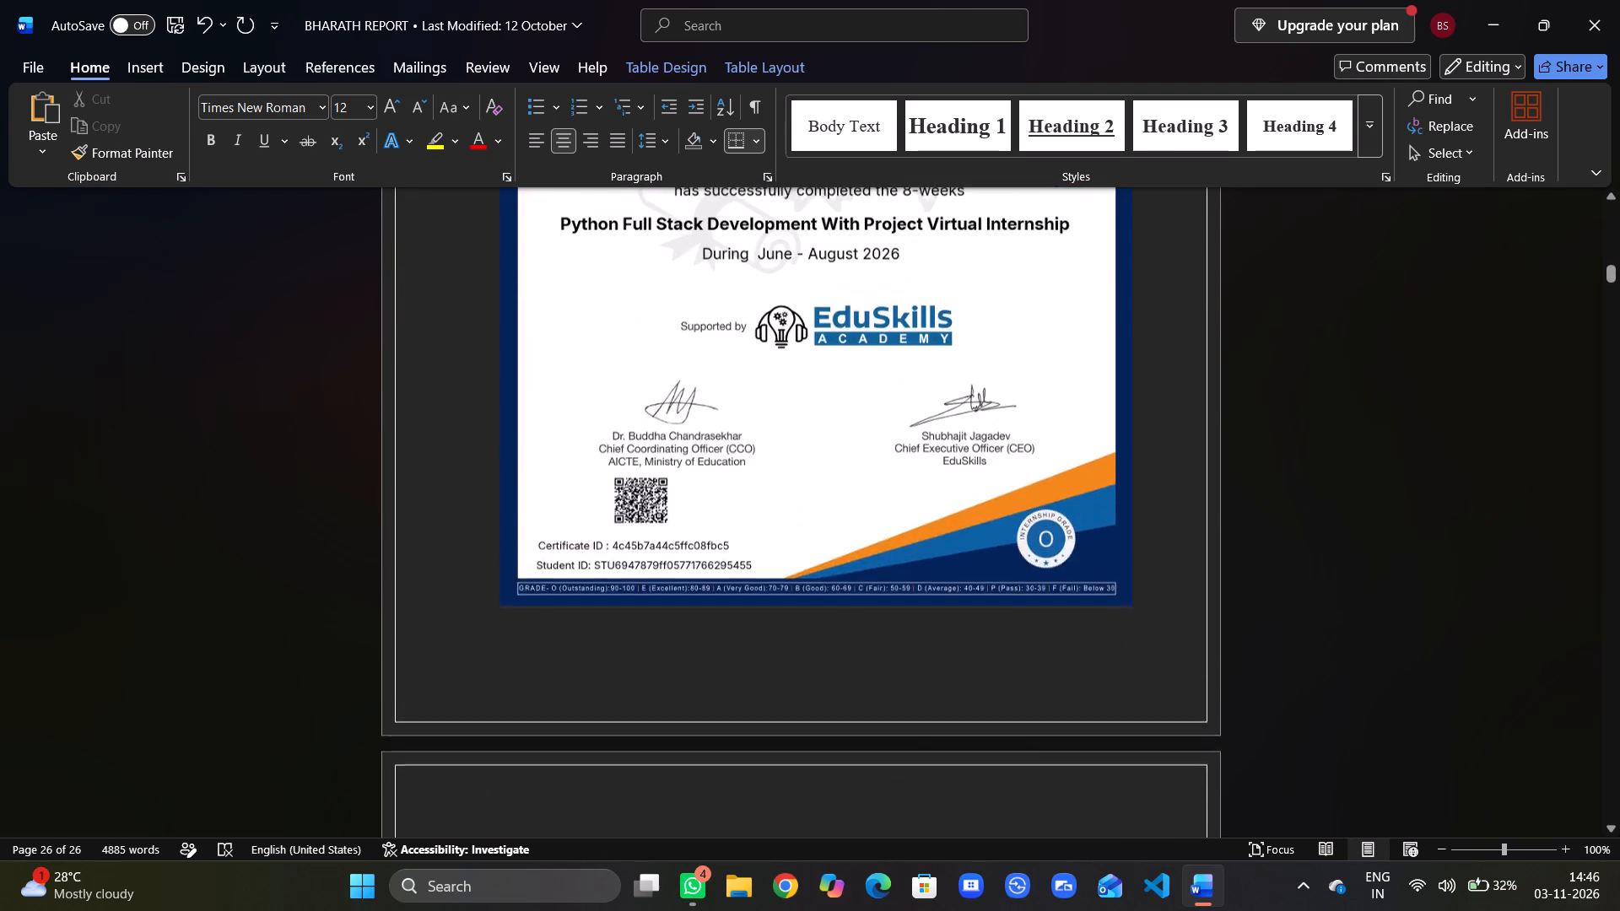
scroll(867, 497, up, 4)
scroll(867, 497, down, 1)
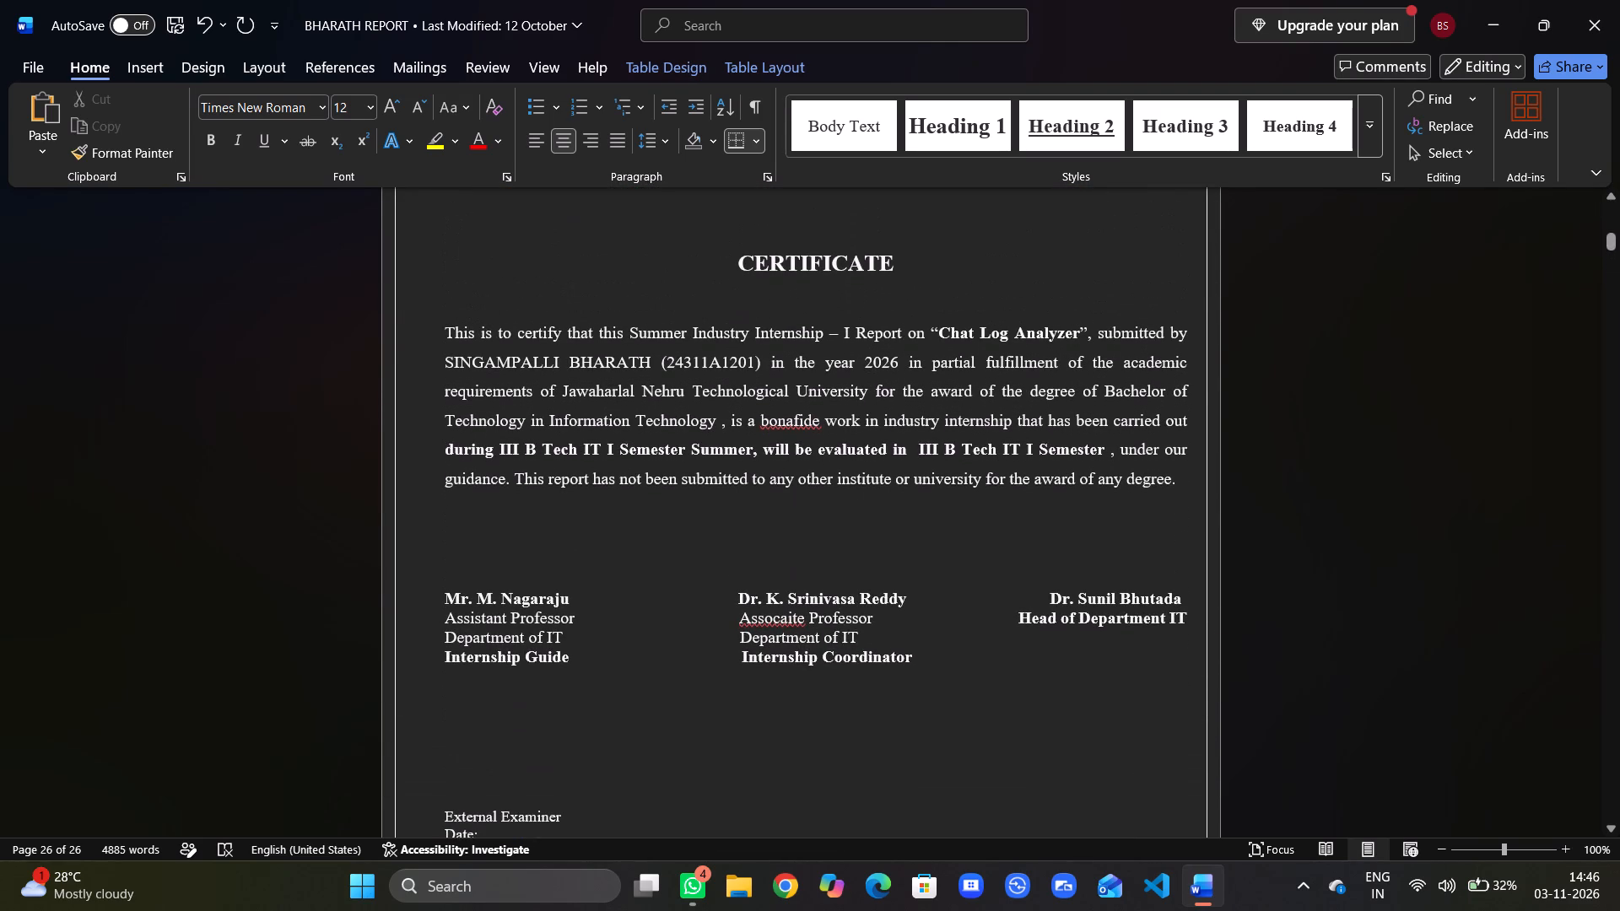
scroll(867, 497, down, 3)
scroll(867, 497, up, 1)
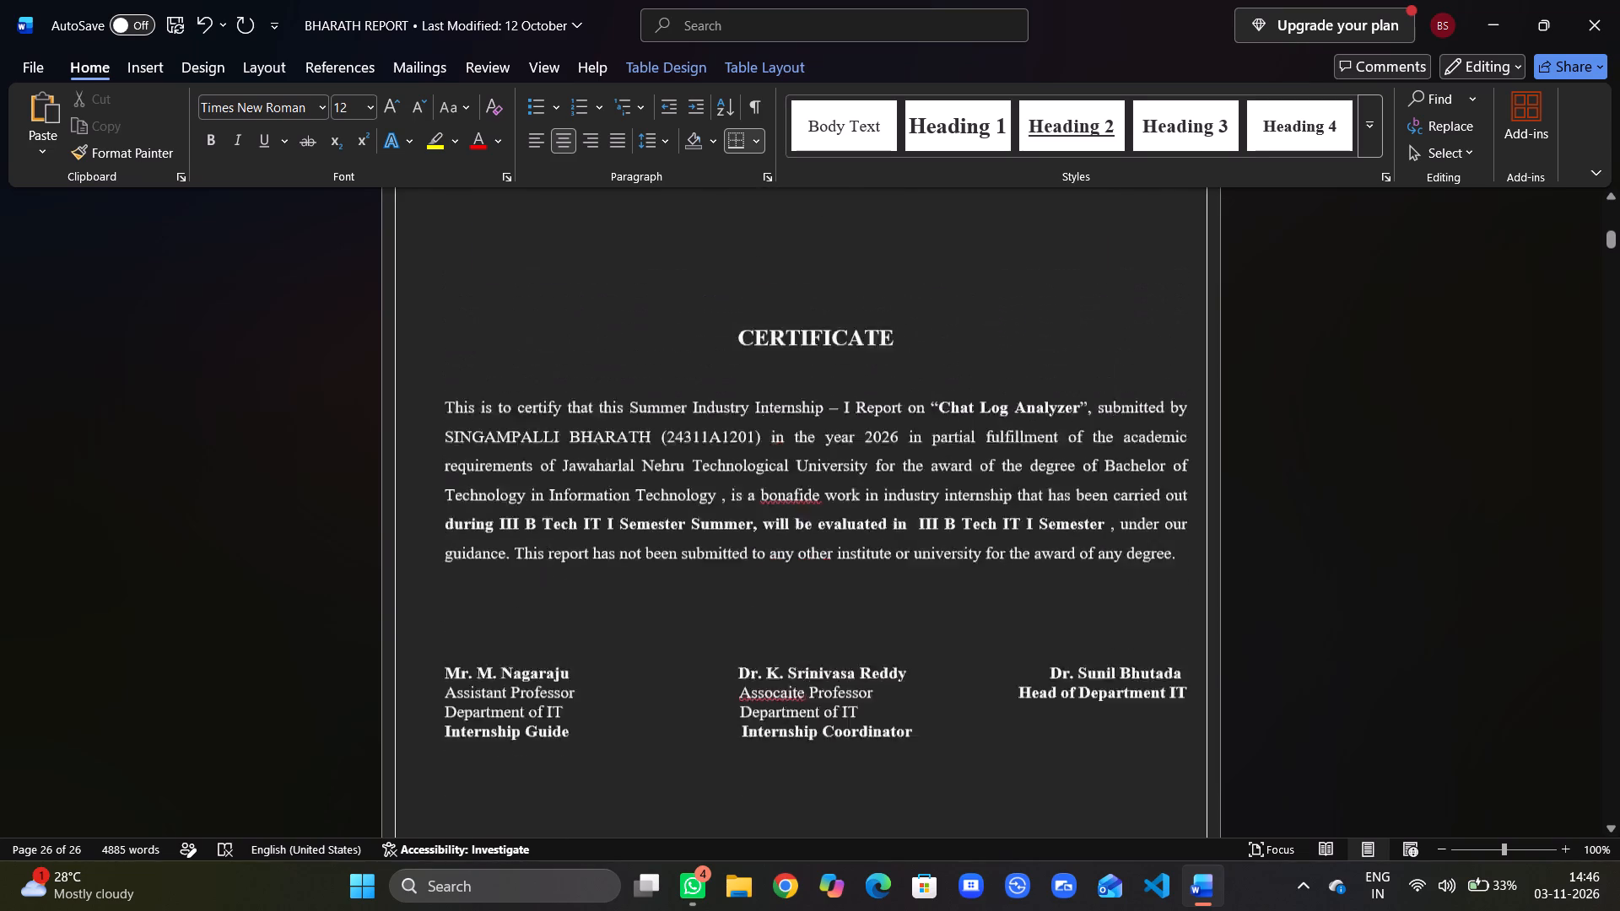
scroll(867, 497, up, 3)
Insert a space between the colon and the internship guide's name on the cover page.
scroll(867, 497, down, 1)
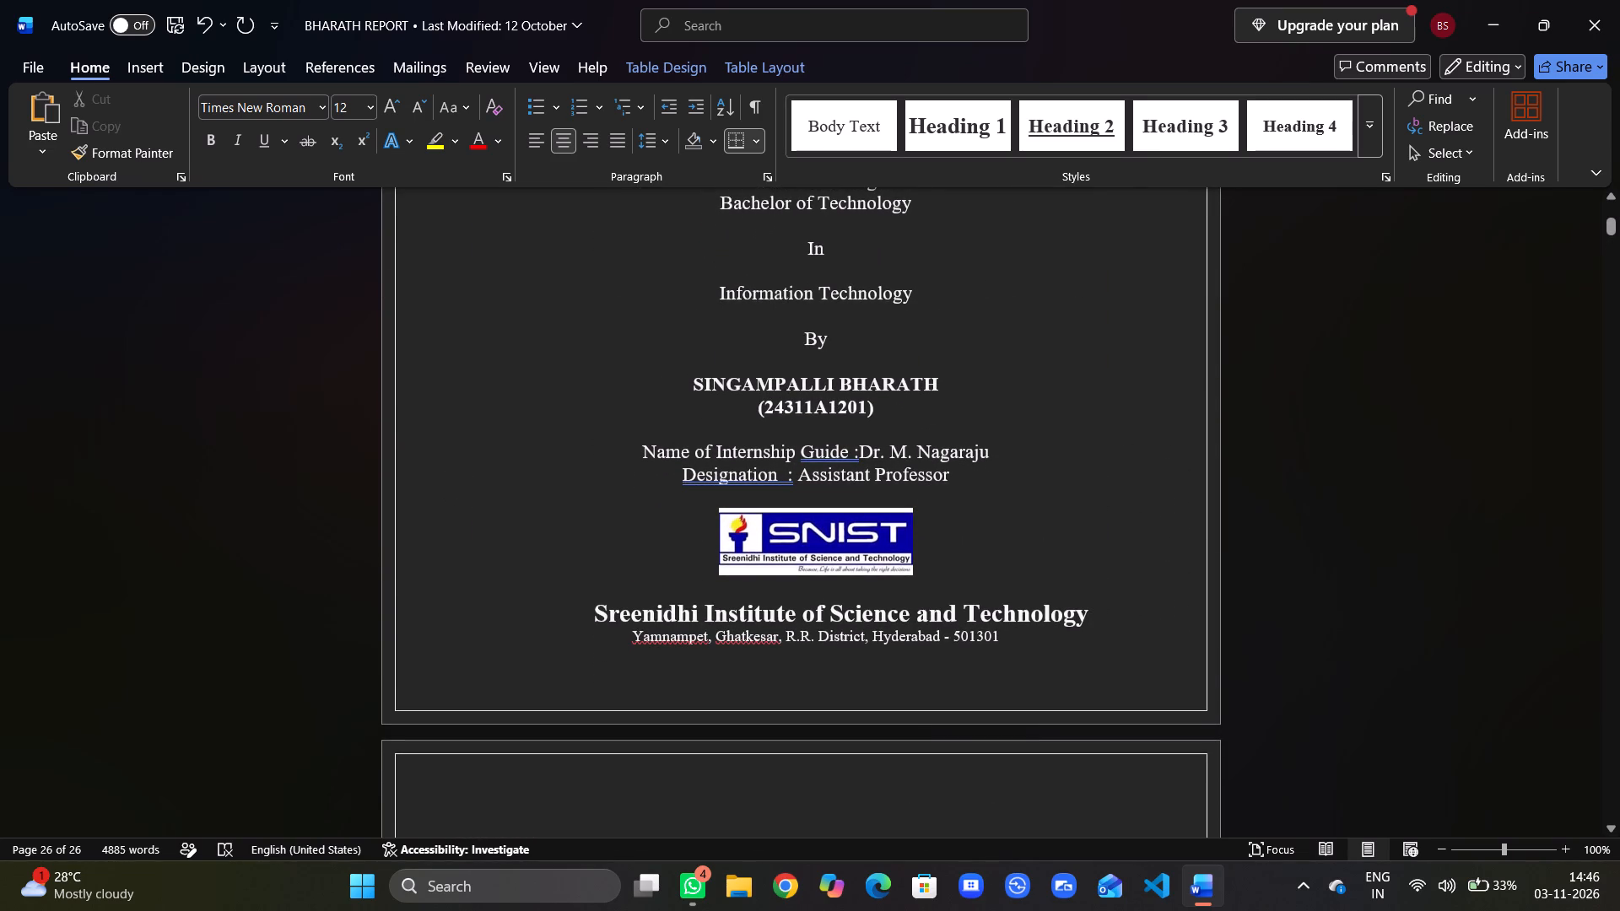
scroll(867, 497, down, 1)
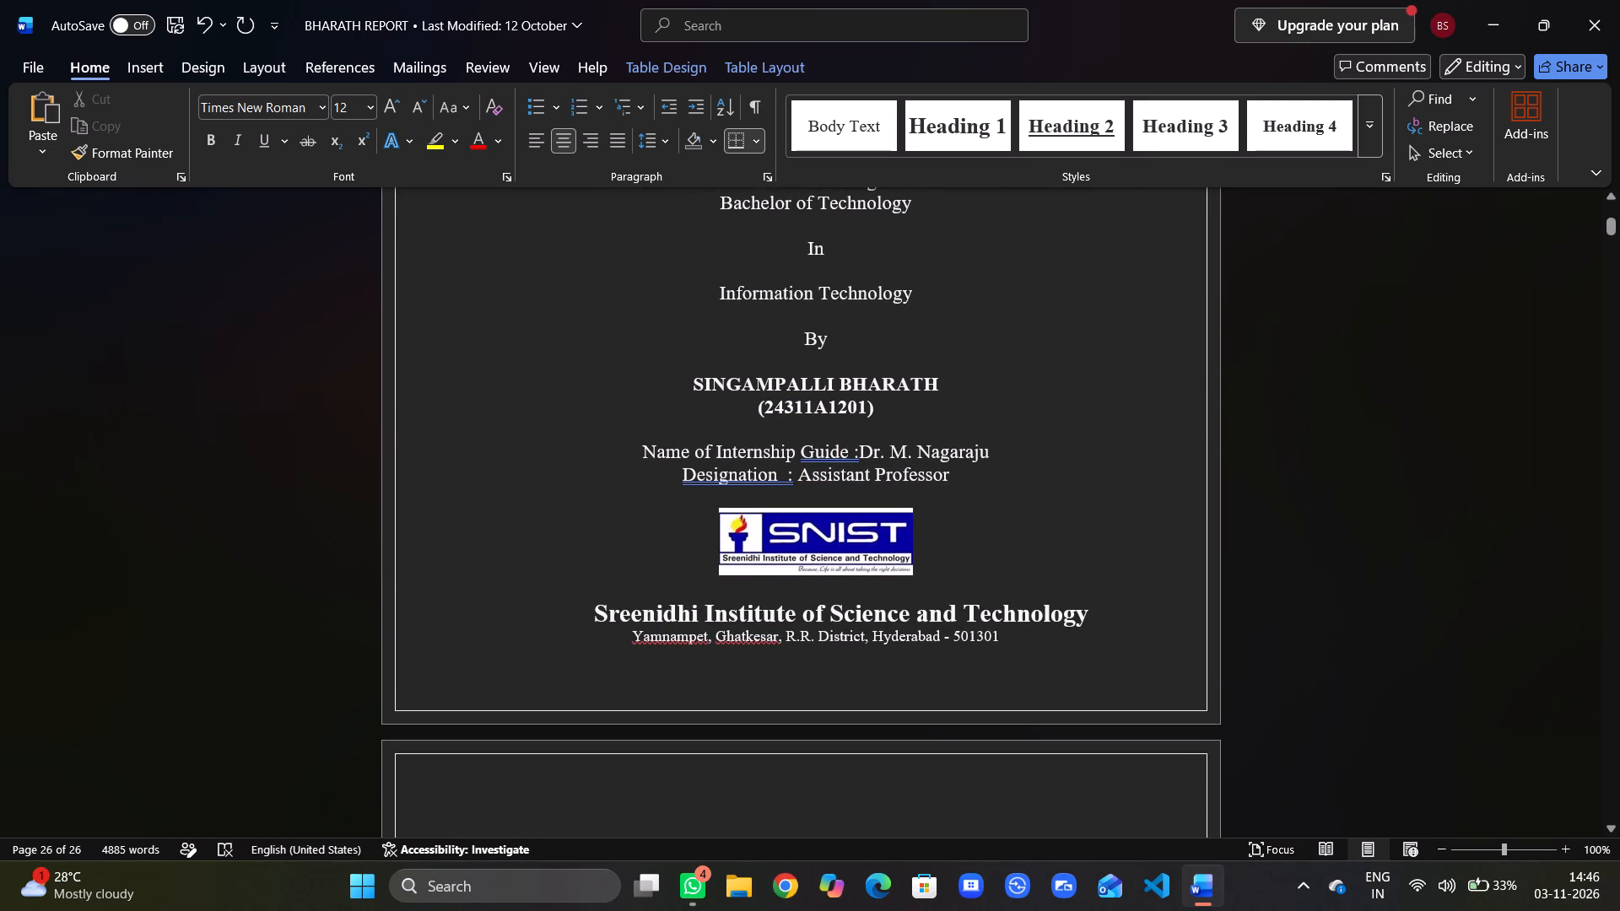
click(858, 459)
key(b)
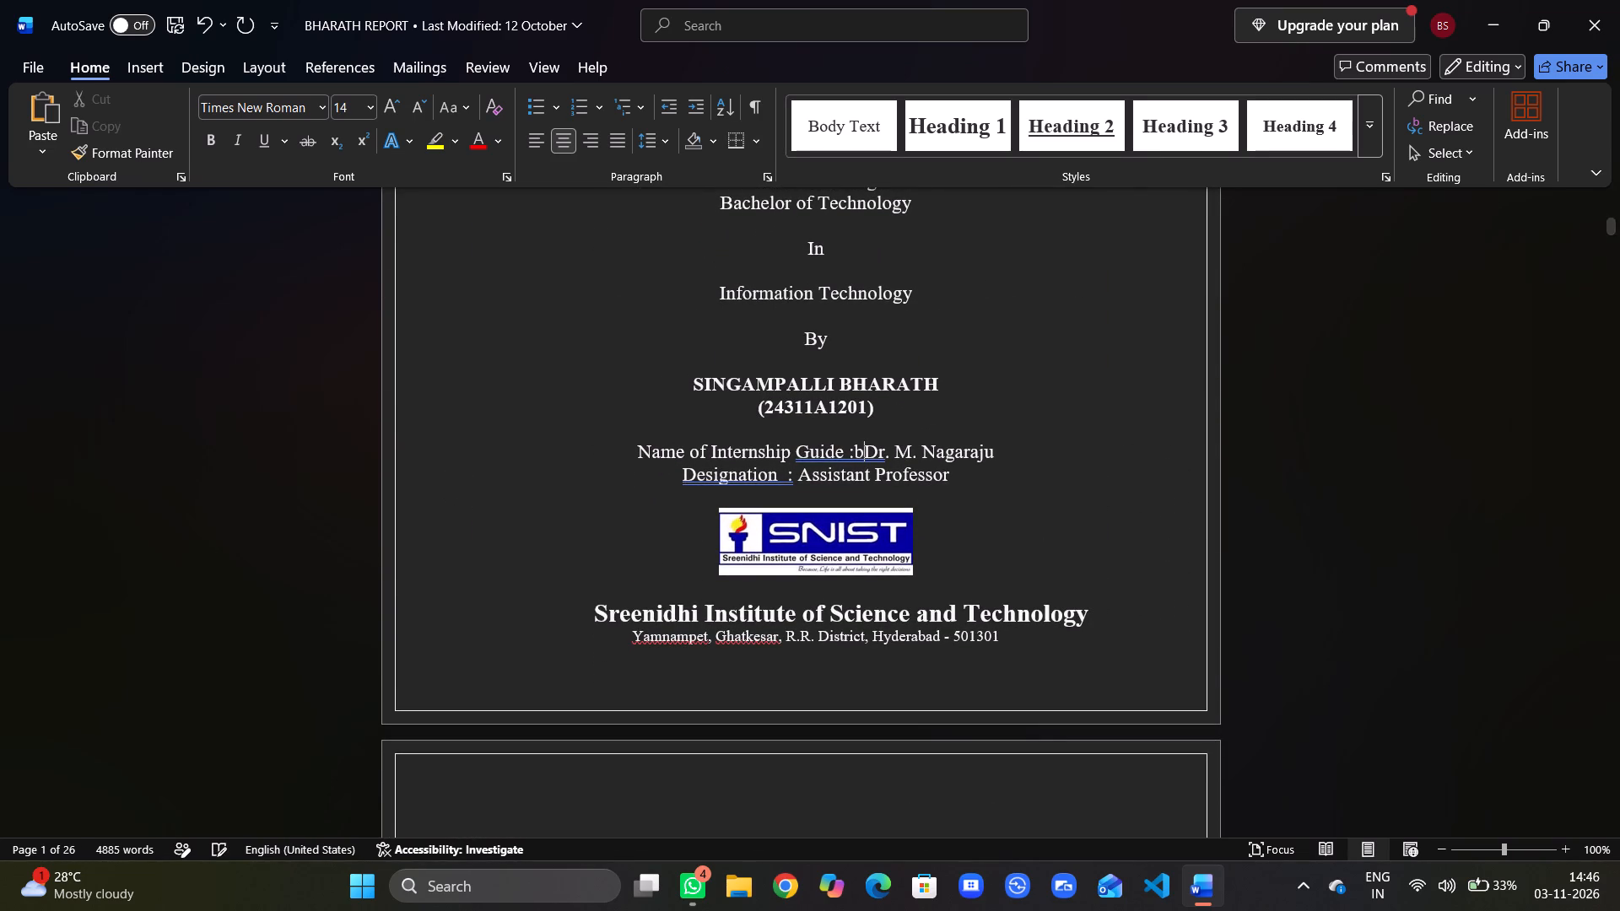
key(BackSpace)
key(space)
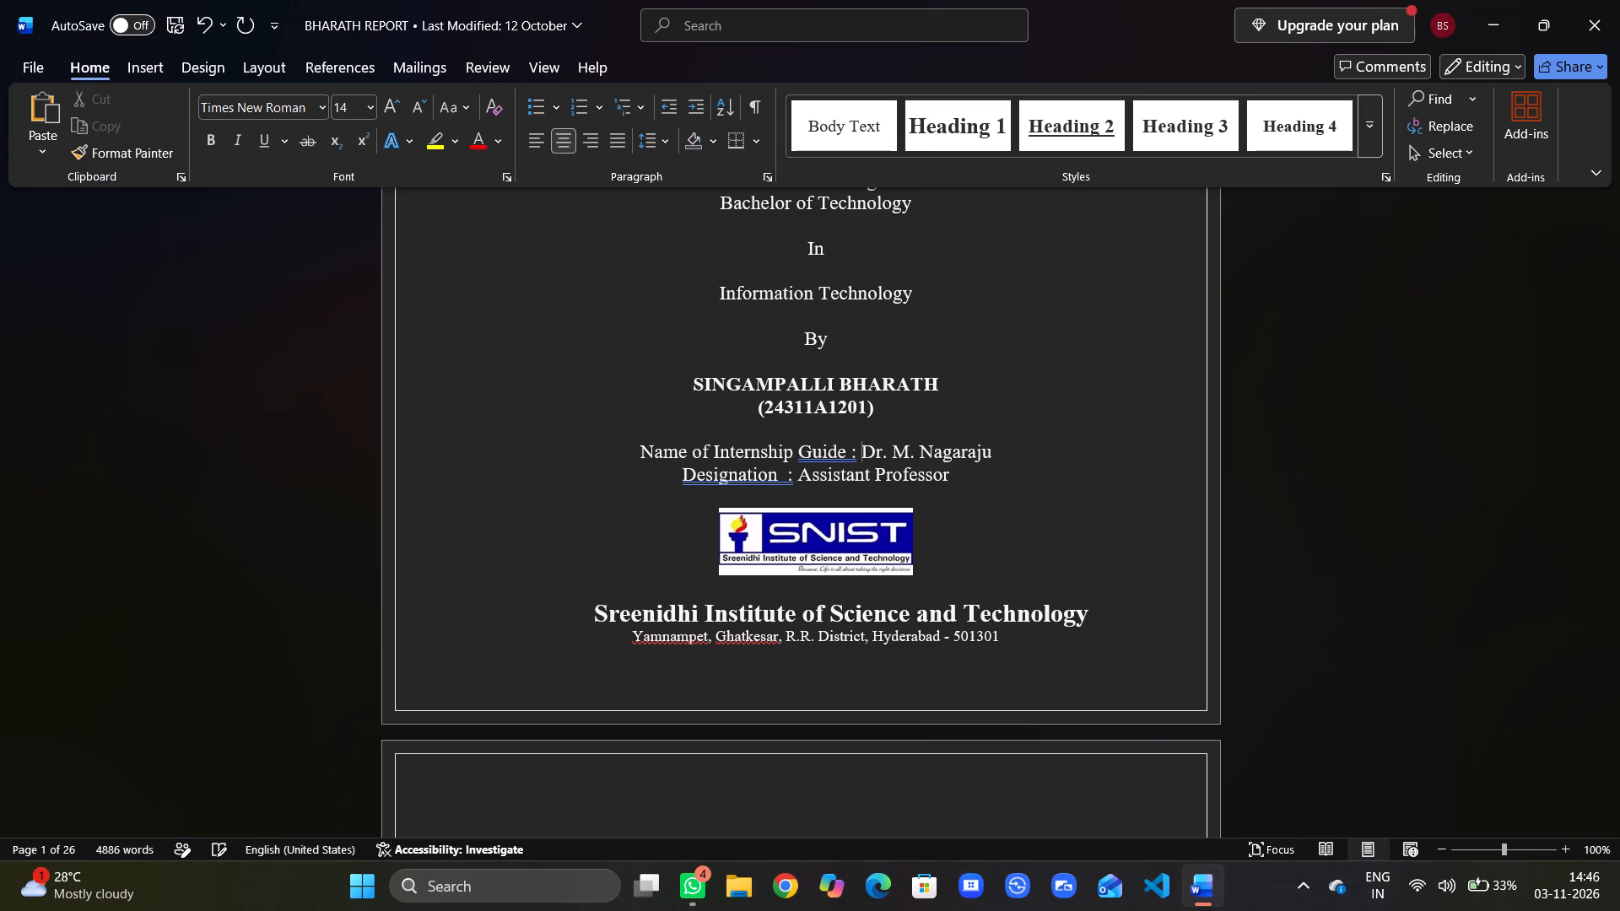
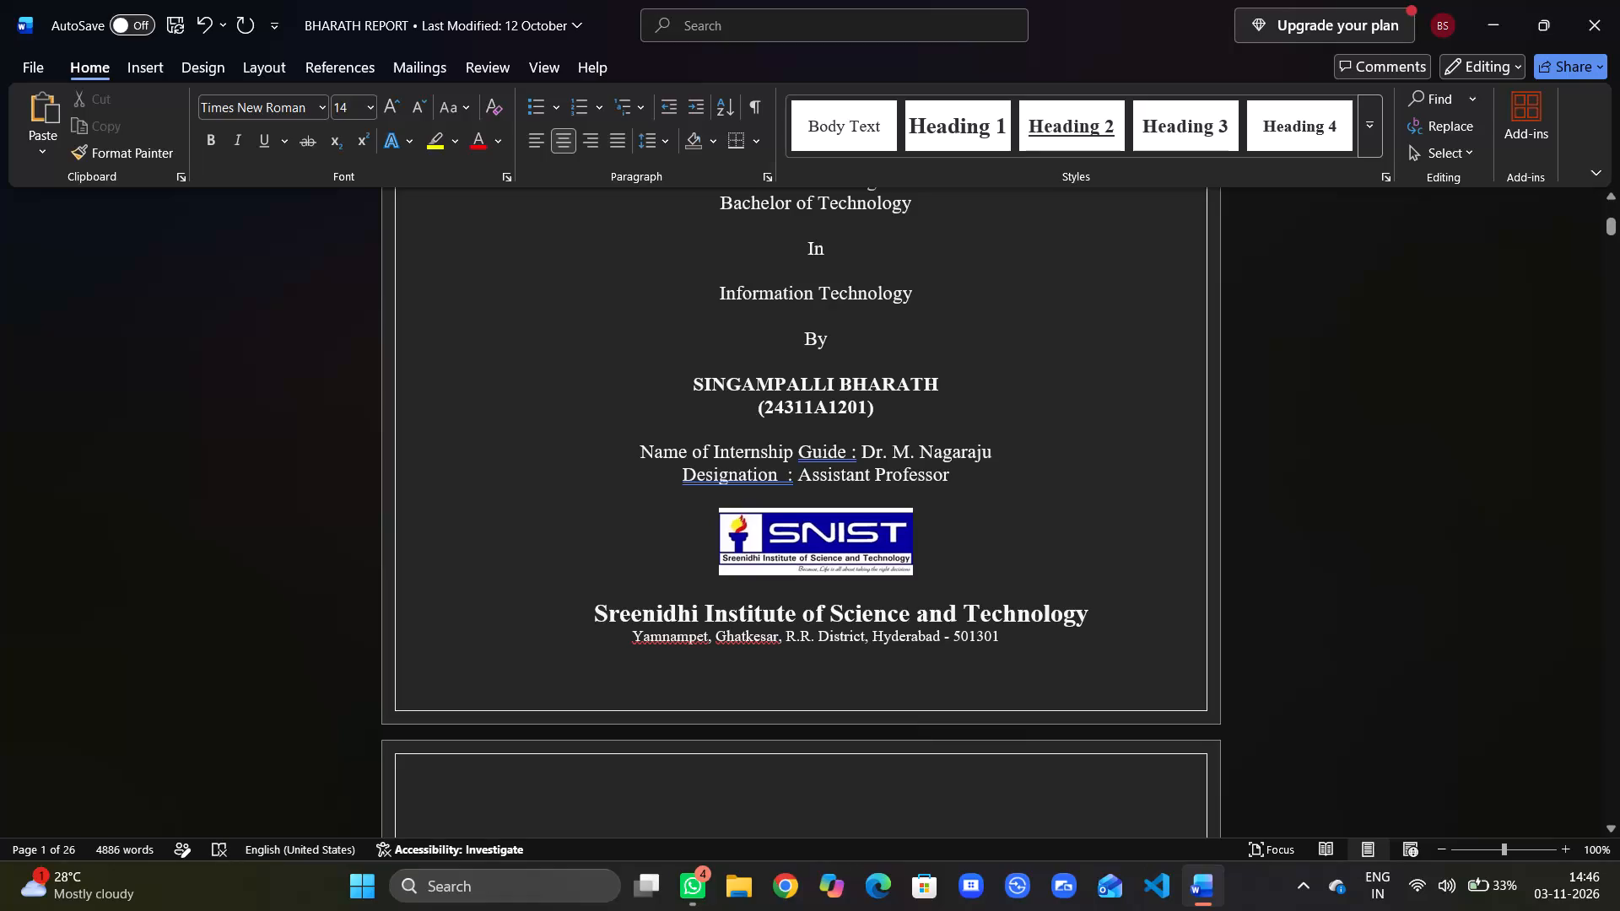
Change the internship guide's title to "Mr." in the name line on the cover page.
key(Left)
key(BackSpace)
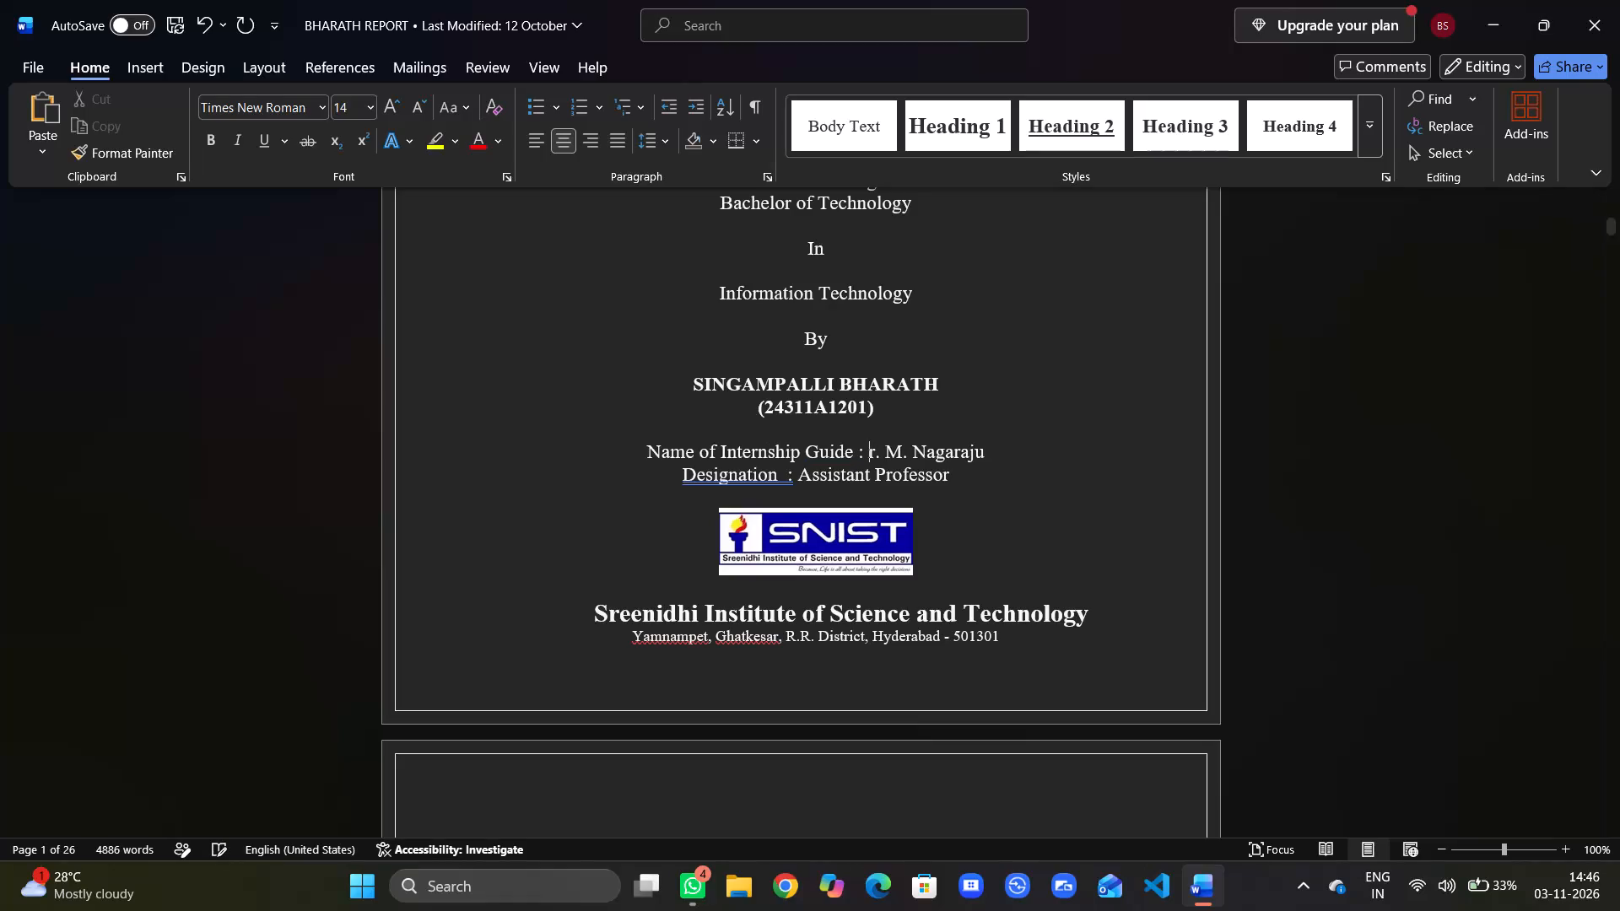
key(shift+m)
click(972, 495)
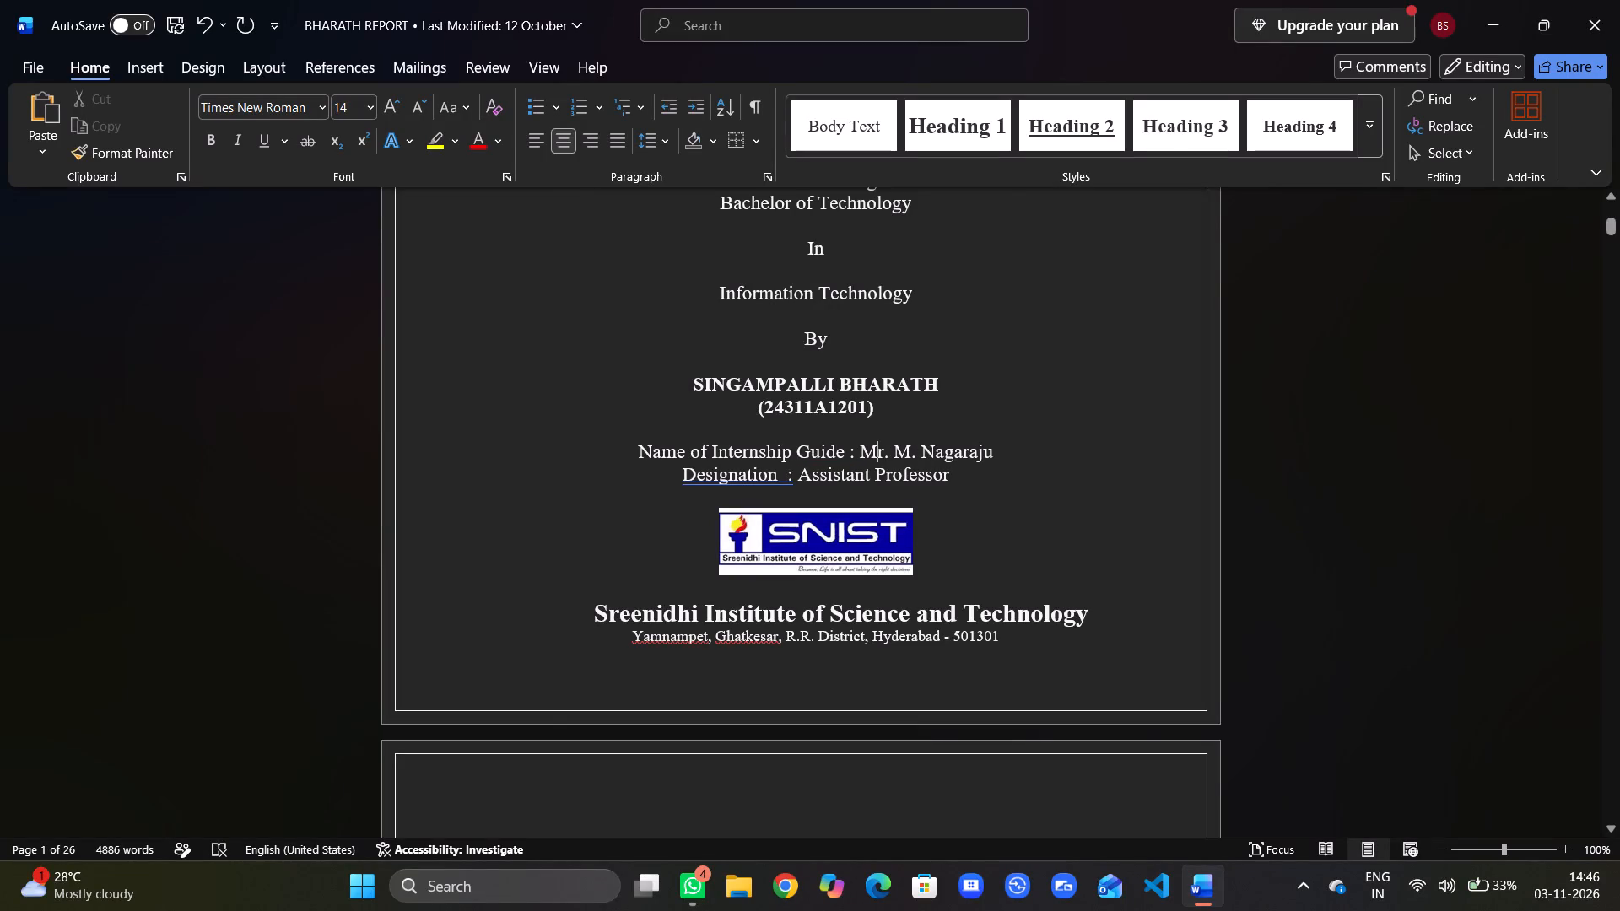
Review the certificate page that follows the cover page.
scroll(937, 494, down, 1)
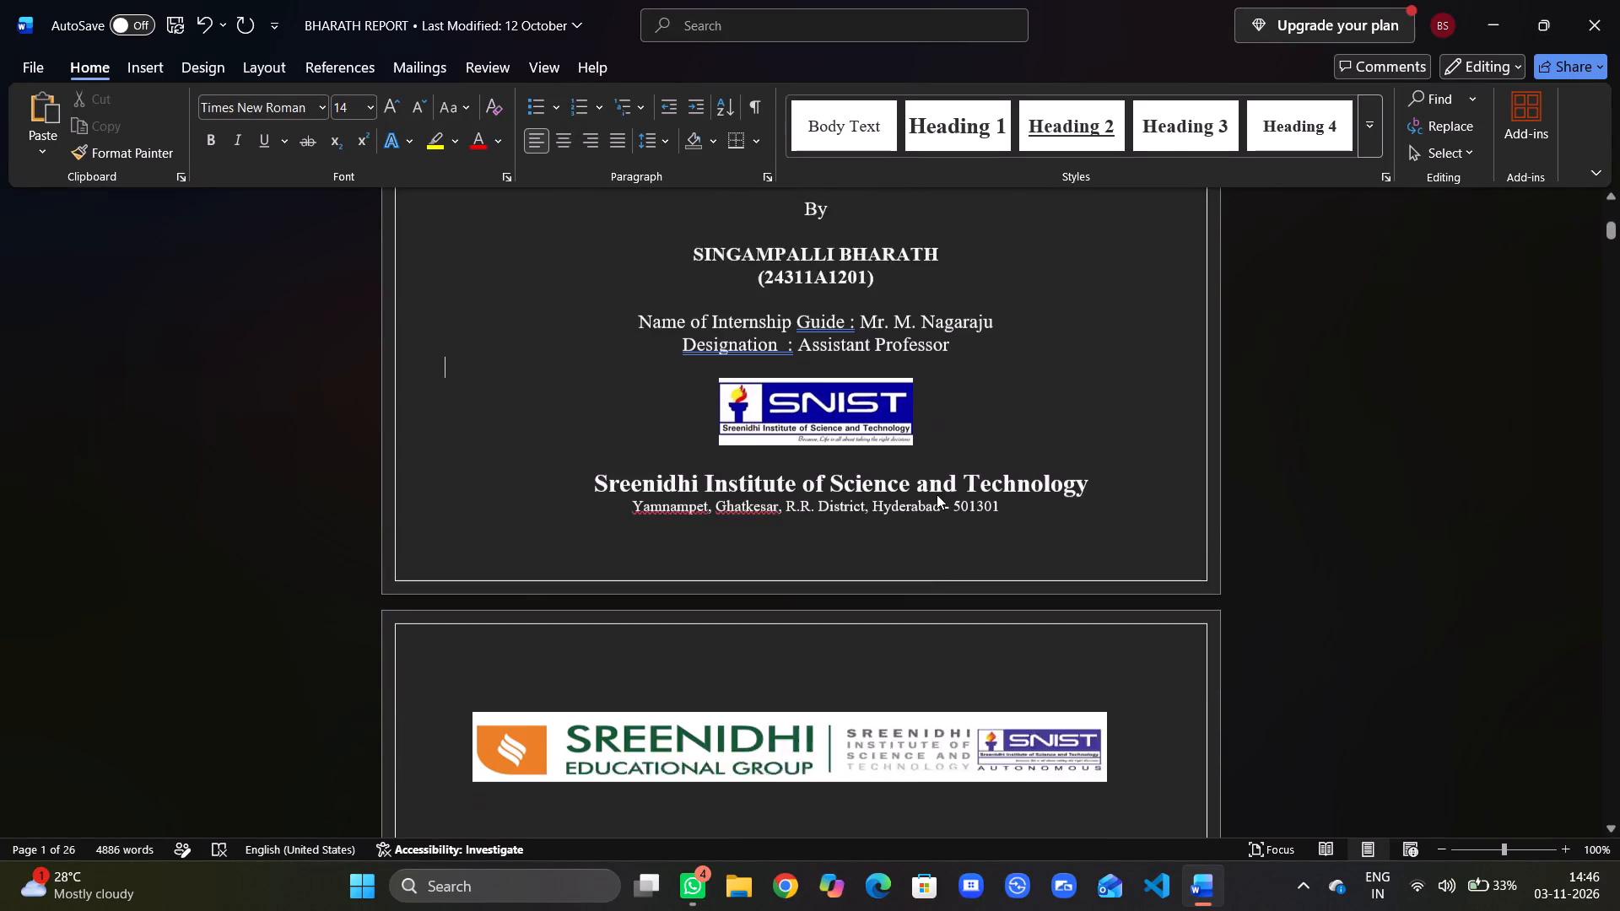
scroll(937, 494, down, 1)
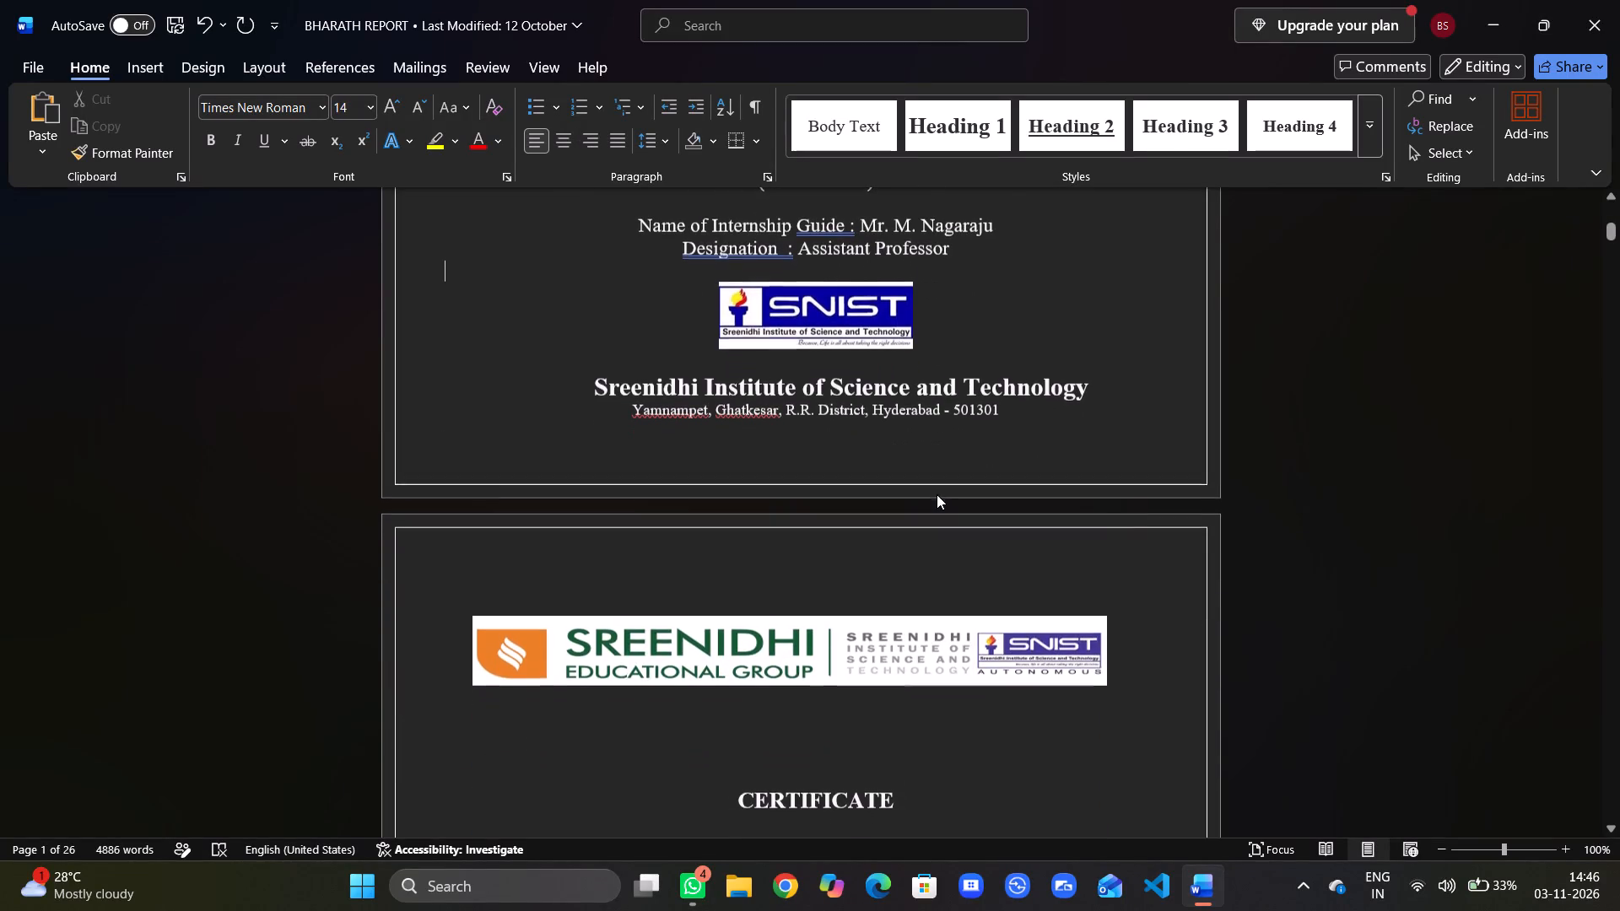
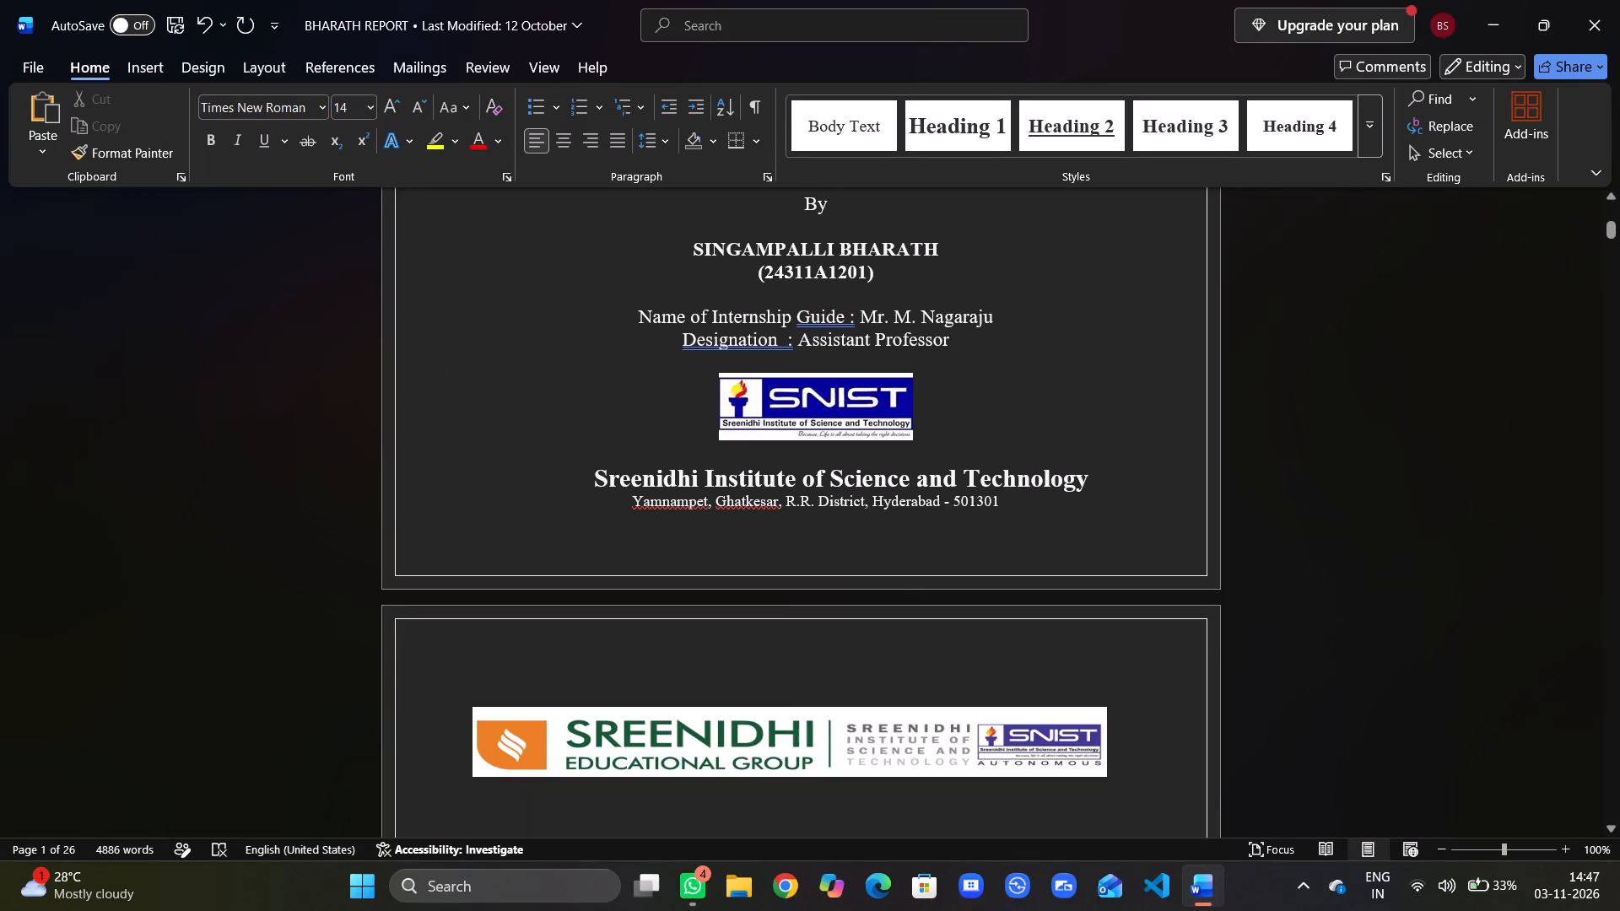
Review the report from the certificate page through the declaration, table of contents and references, and return to the cover page.
scroll(937, 494, down, 4)
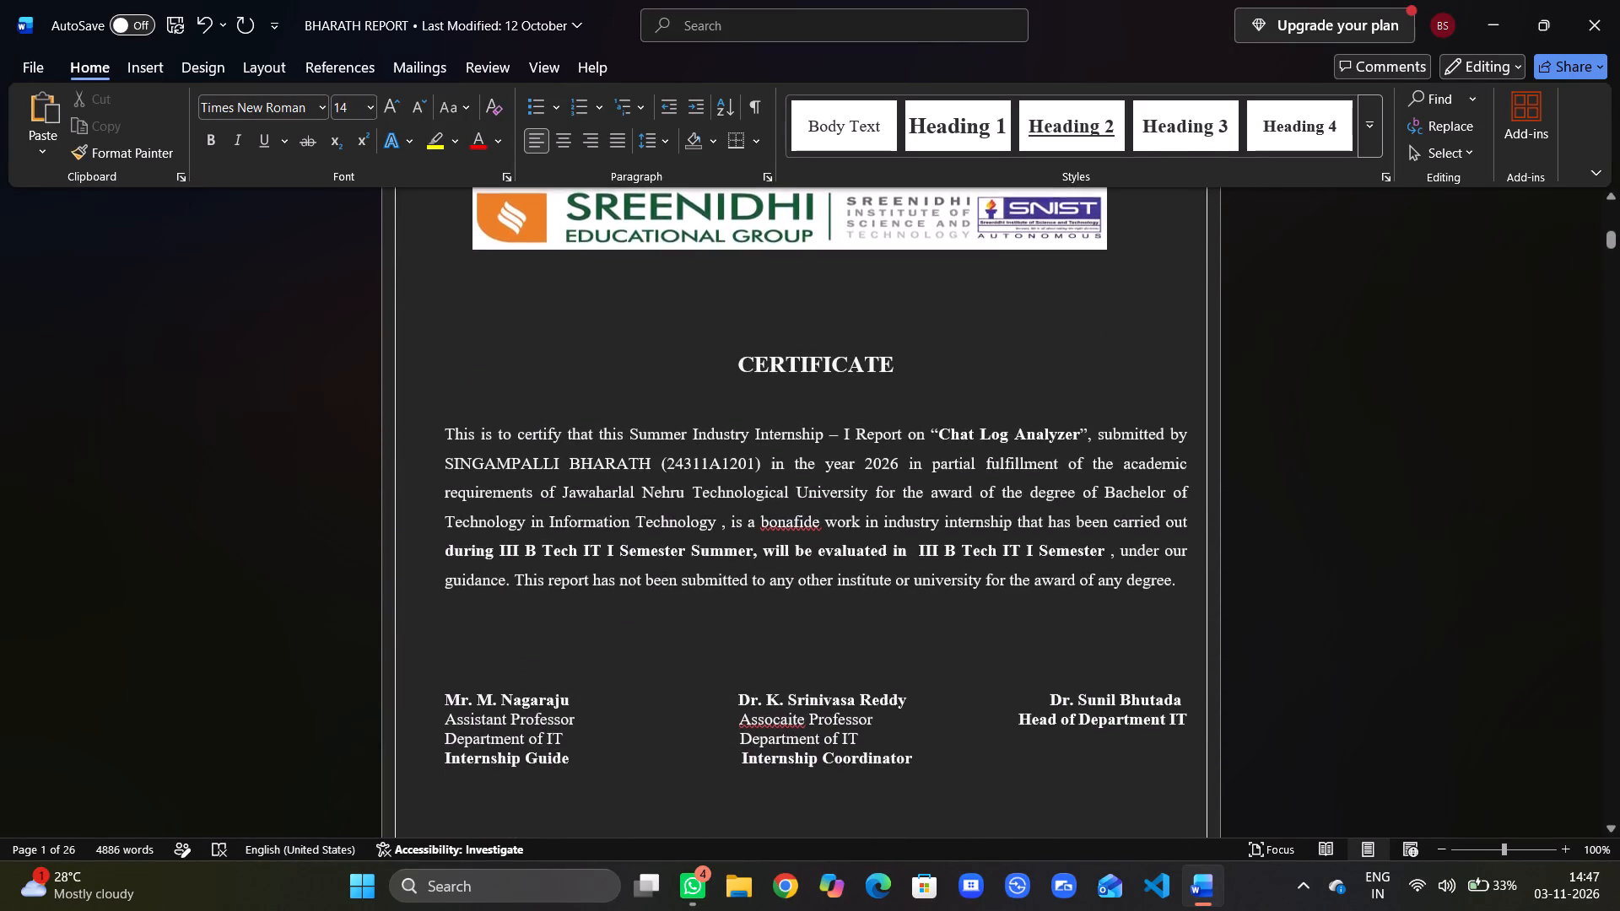
scroll(937, 494, down, 3)
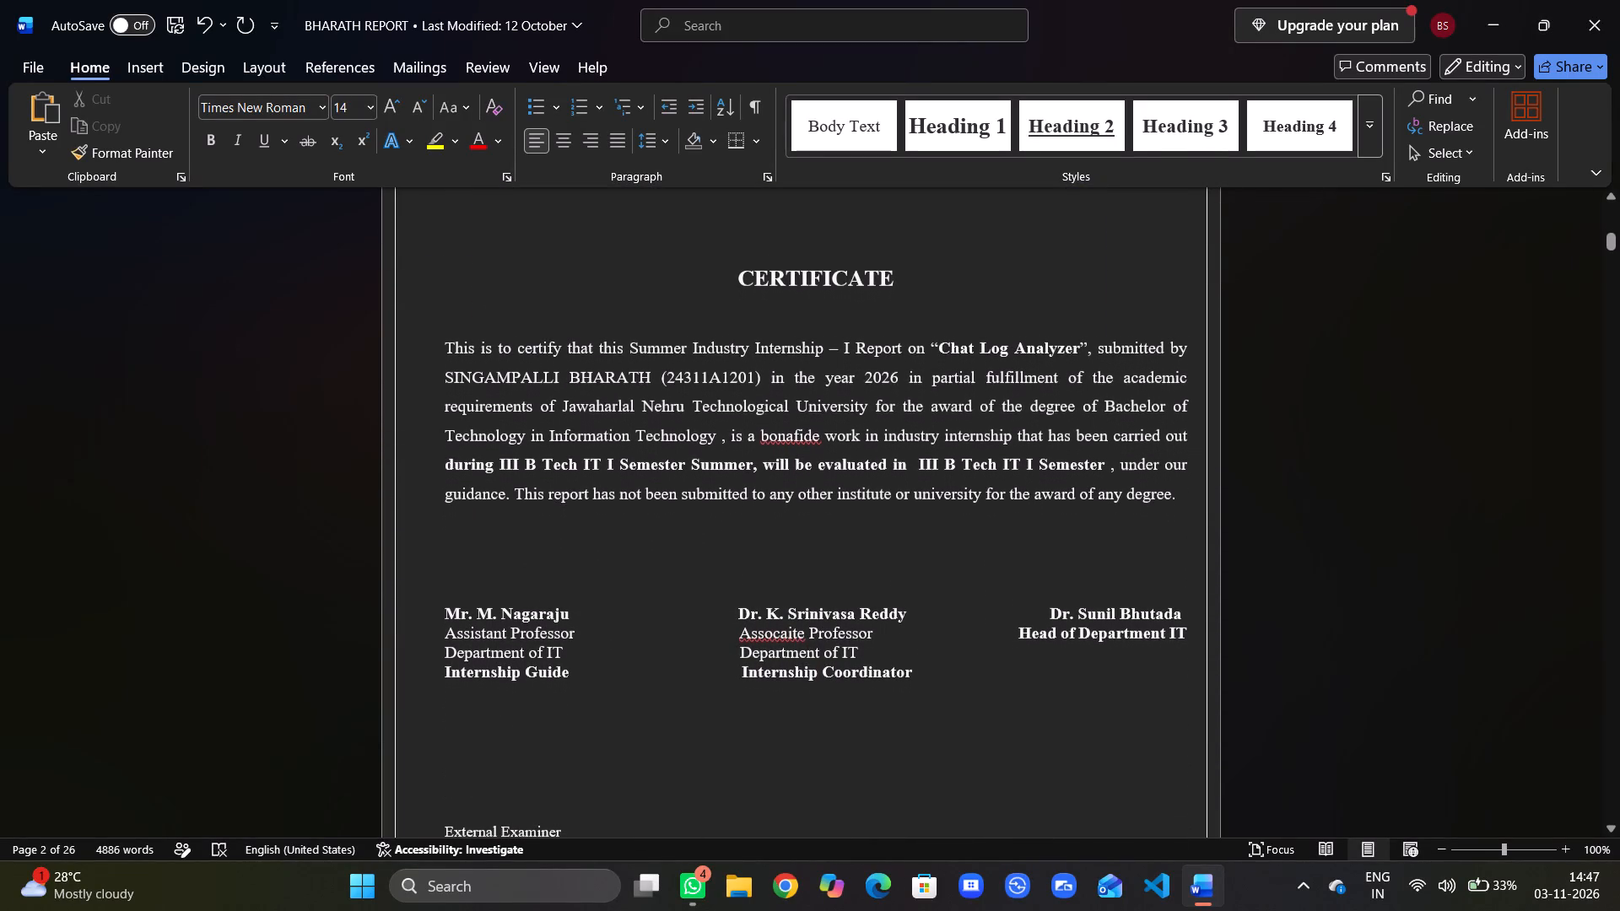
scroll(937, 494, down, 1)
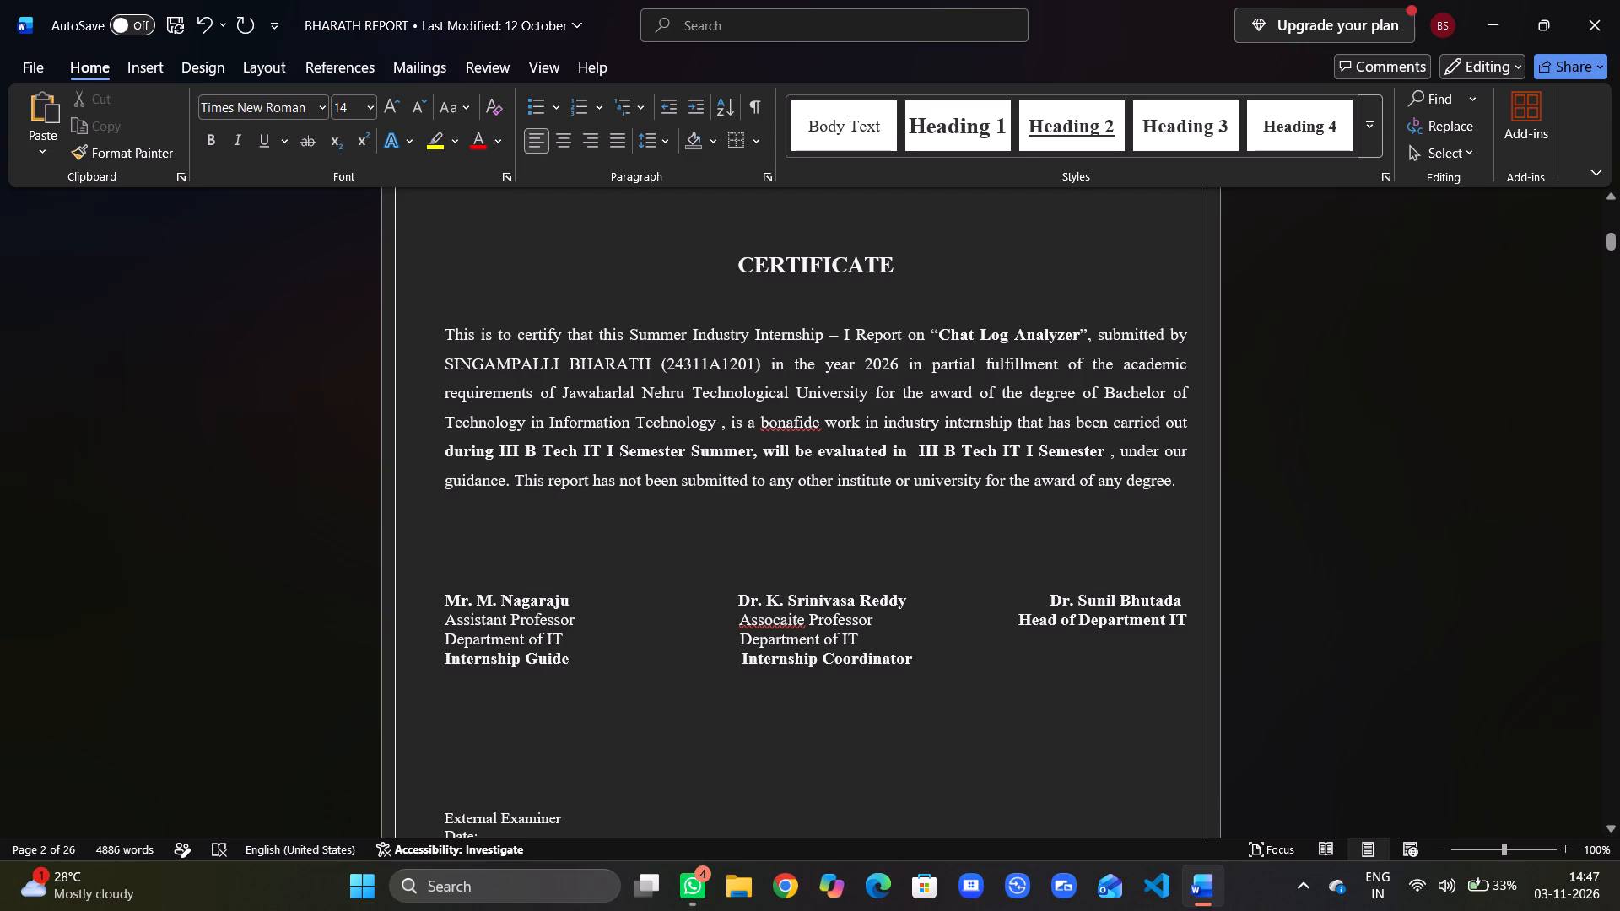
scroll(937, 494, down, 6)
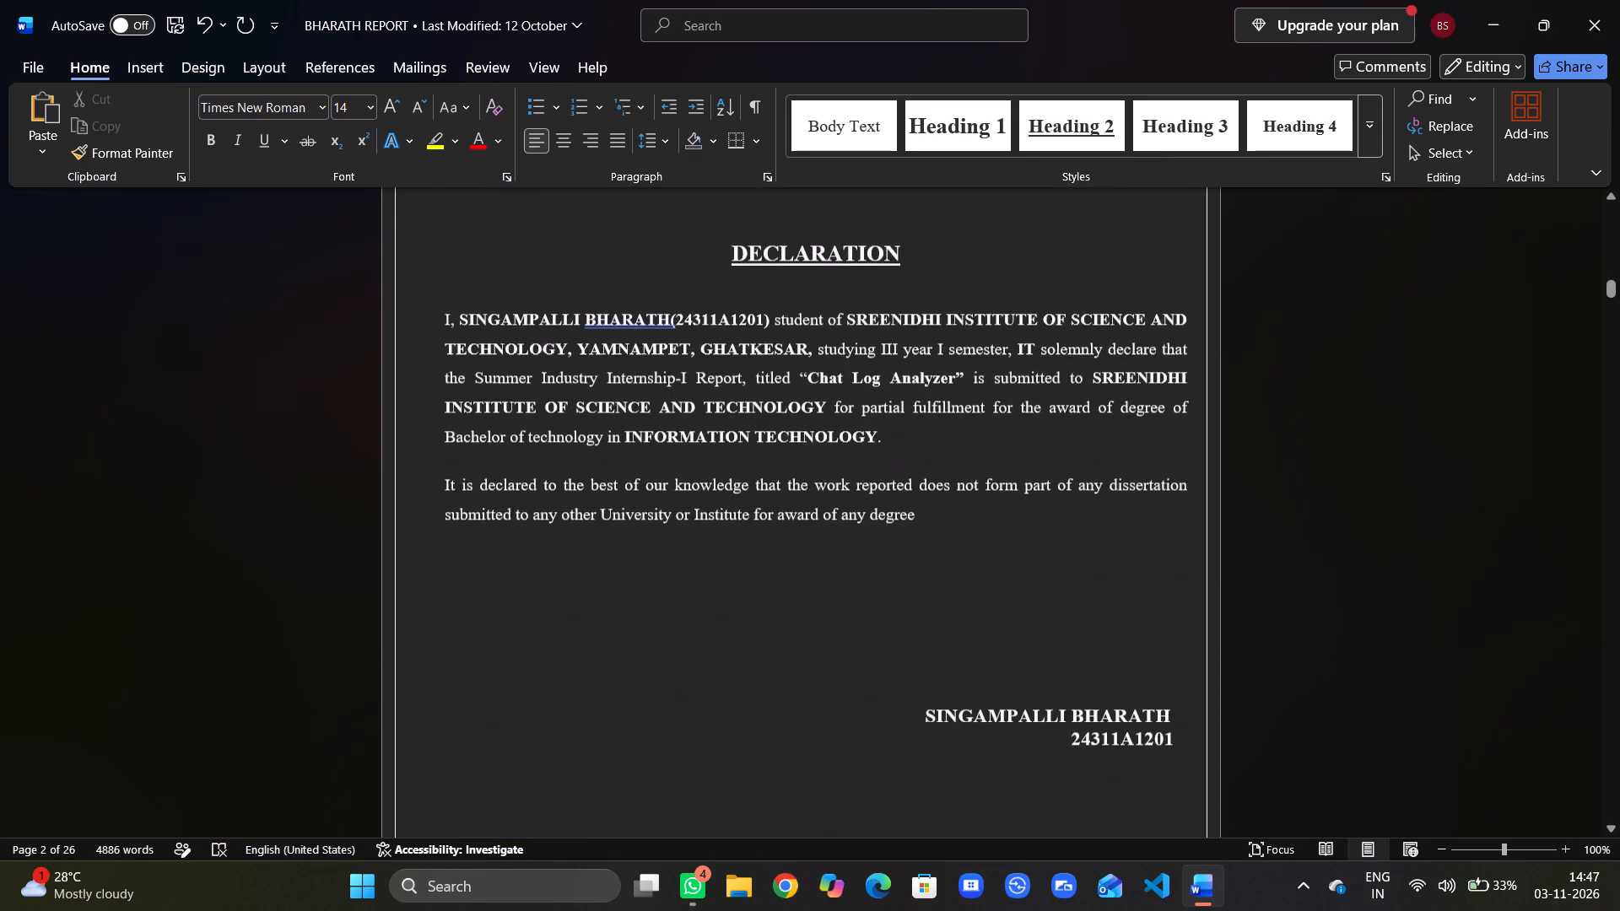
scroll(937, 494, down, 5)
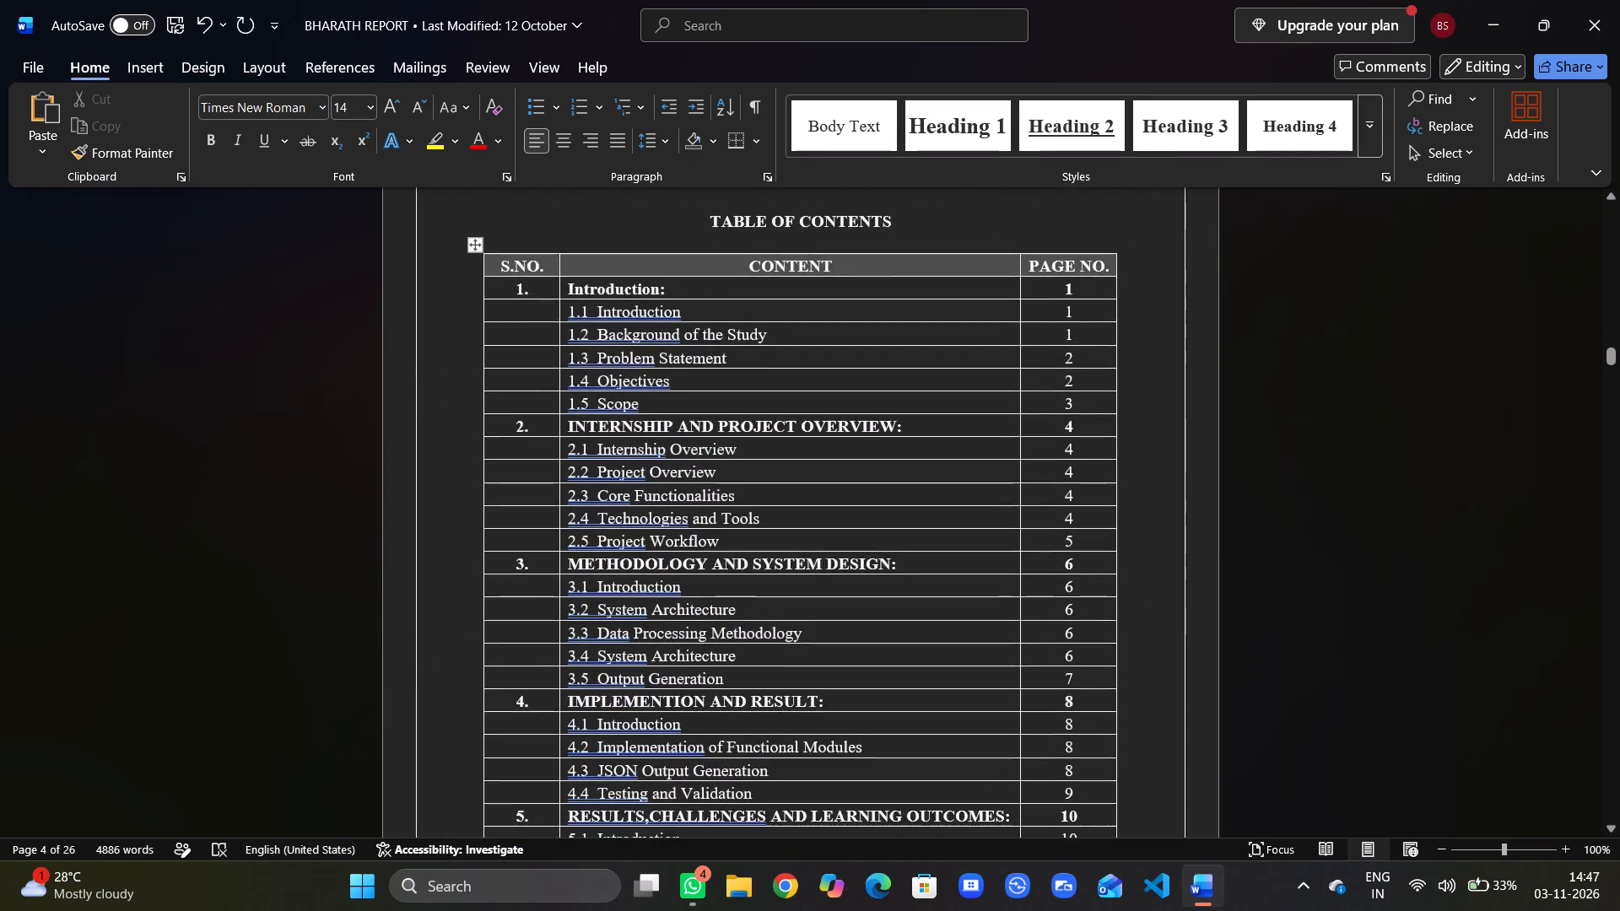
scroll(937, 494, down, 13)
scroll(937, 494, down, 12)
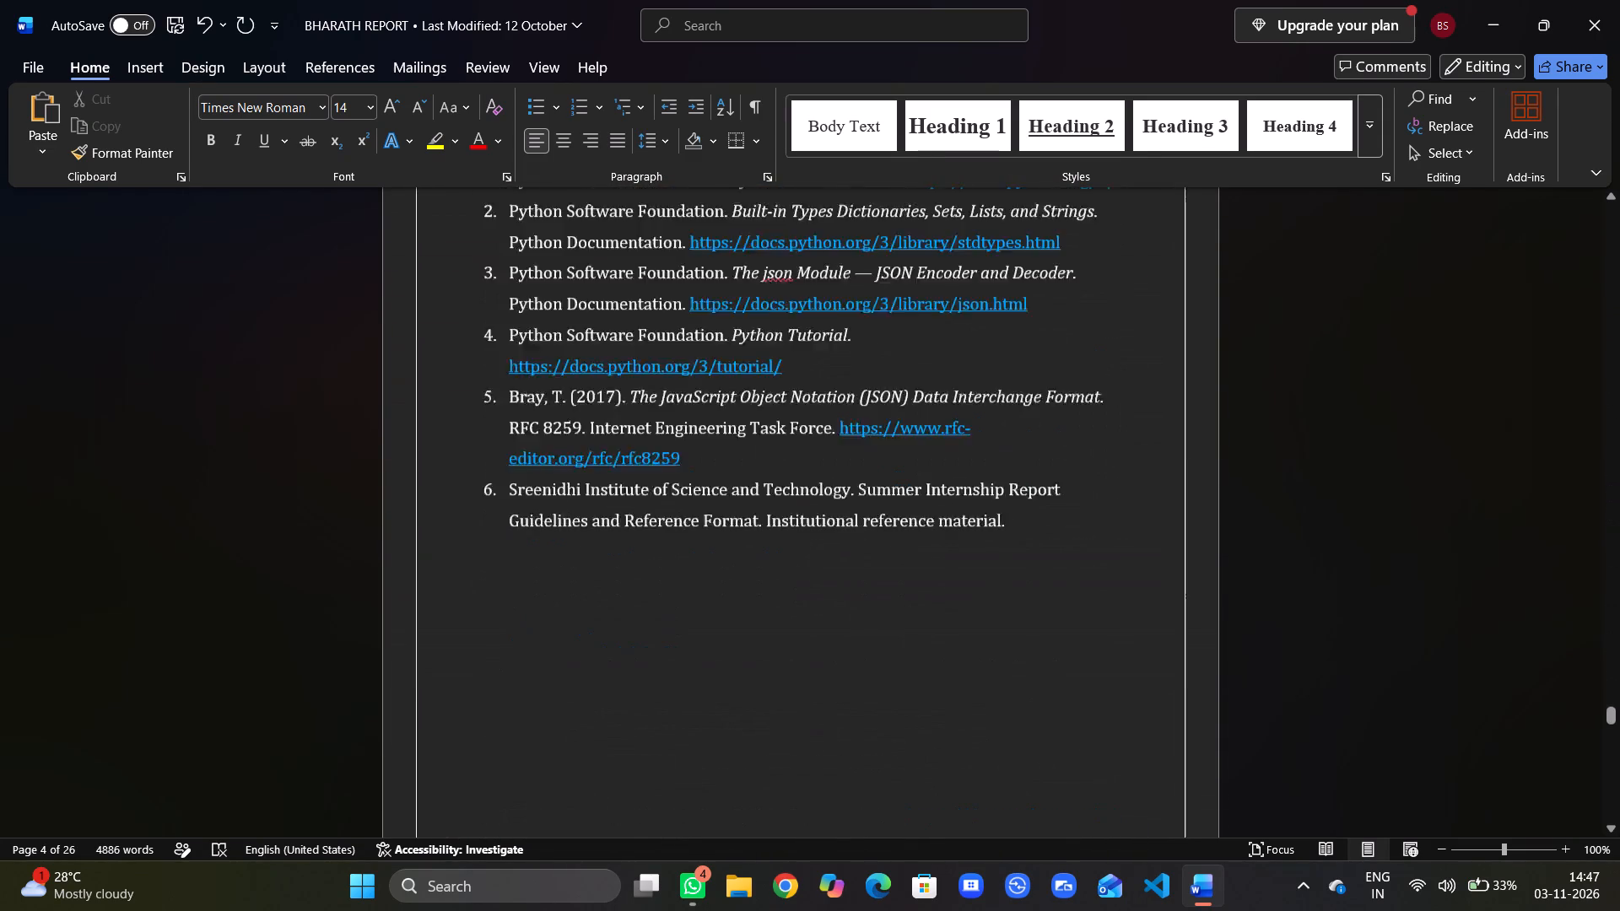
scroll(937, 494, up, 20)
scroll(937, 494, up, 18)
scroll(937, 494, down, 1)
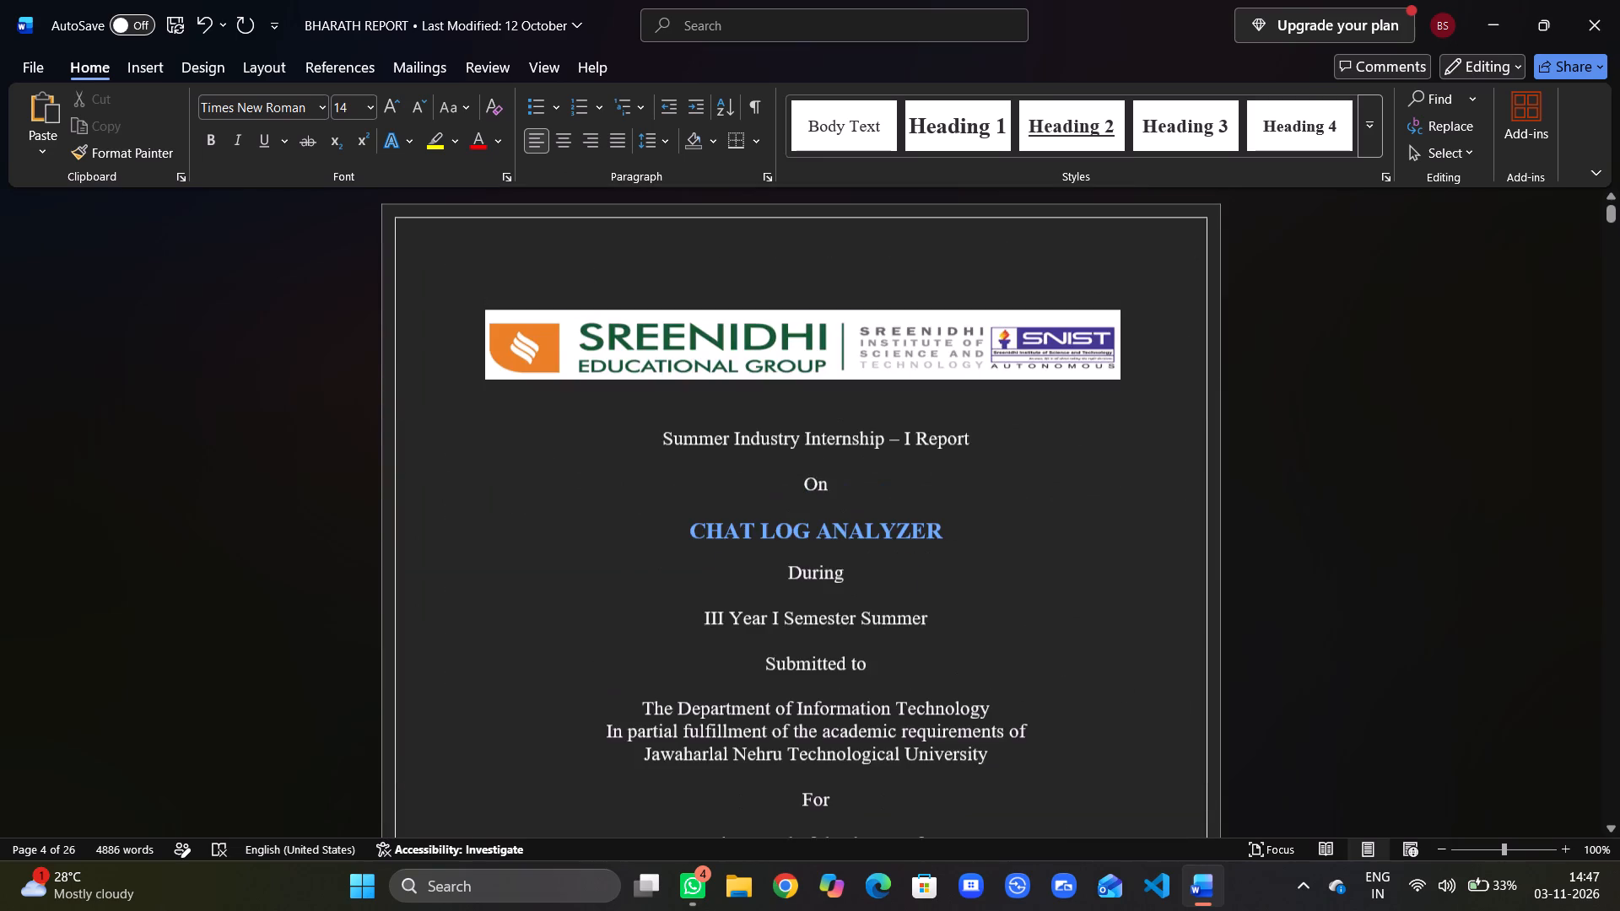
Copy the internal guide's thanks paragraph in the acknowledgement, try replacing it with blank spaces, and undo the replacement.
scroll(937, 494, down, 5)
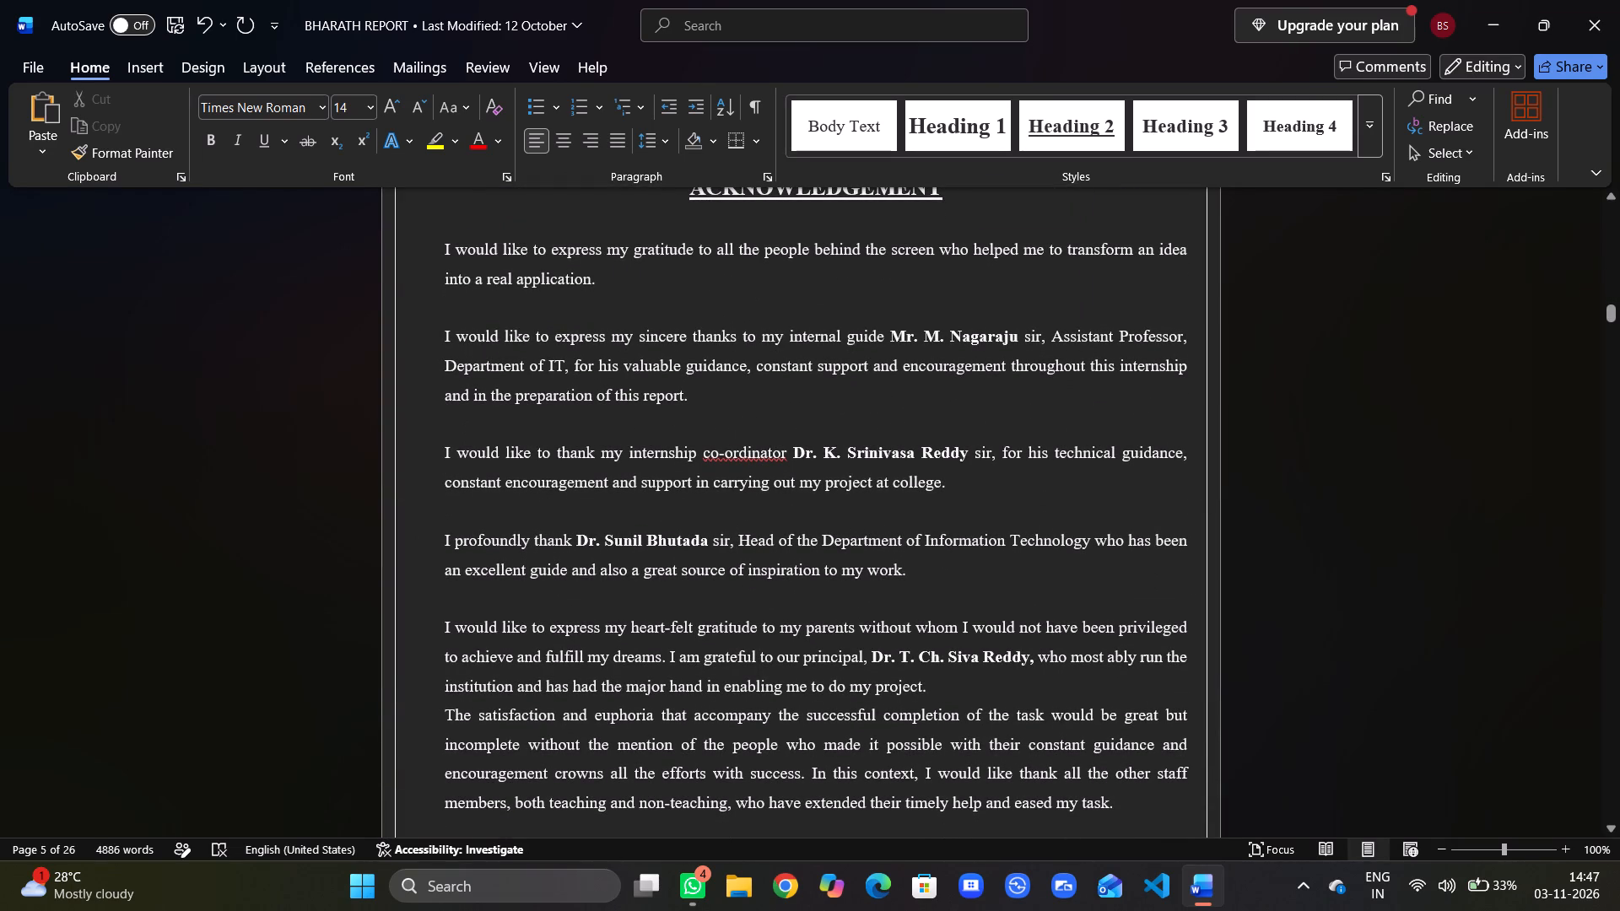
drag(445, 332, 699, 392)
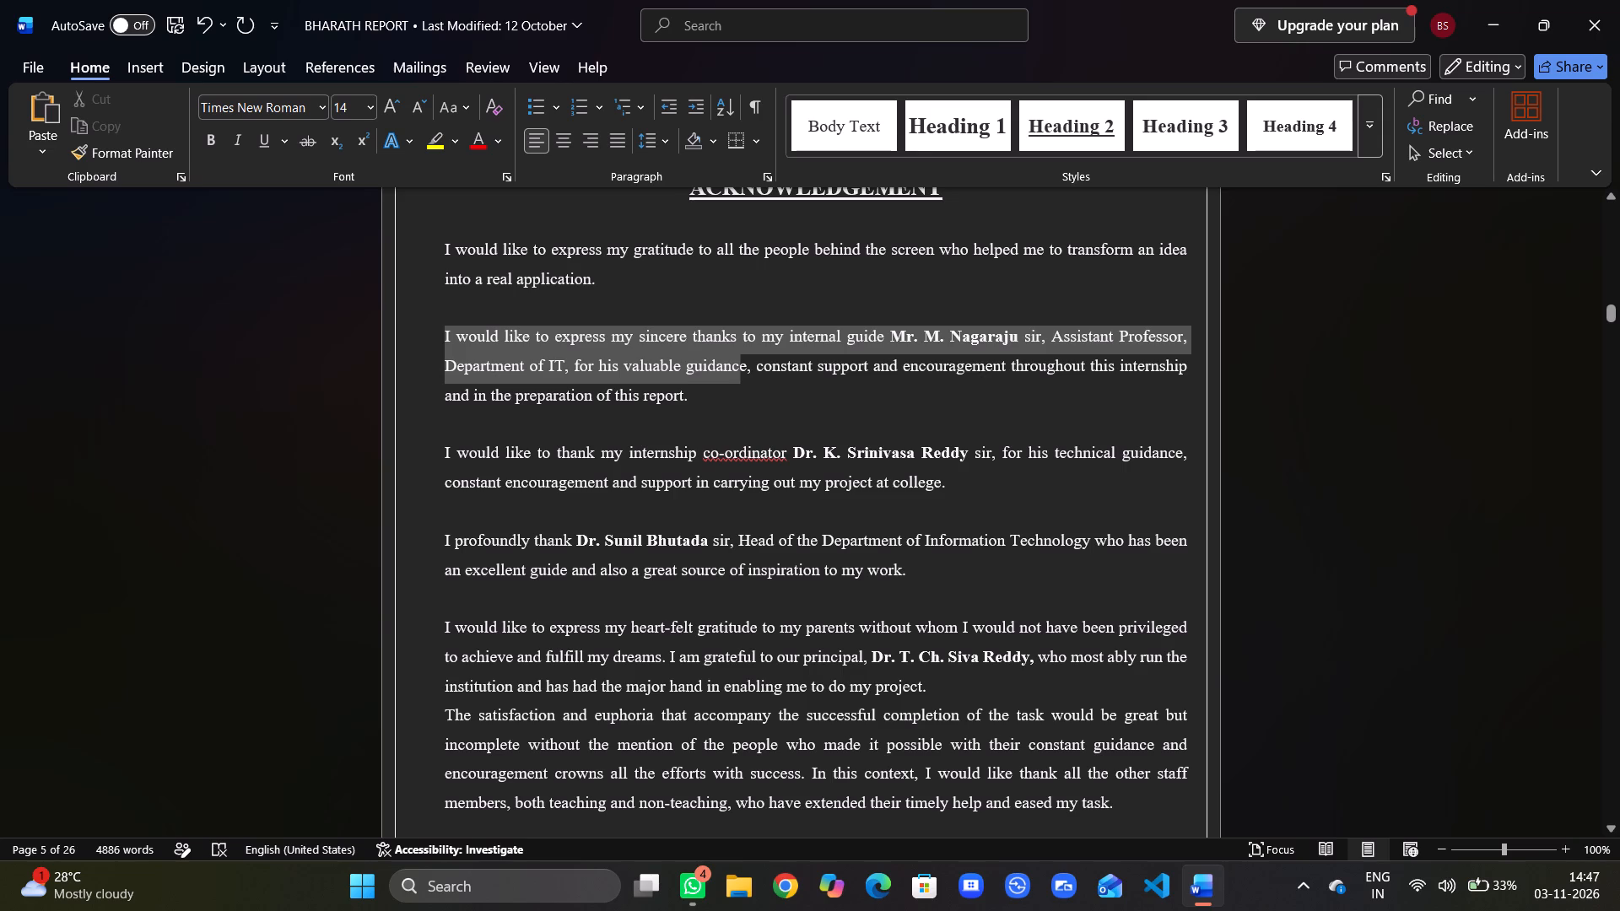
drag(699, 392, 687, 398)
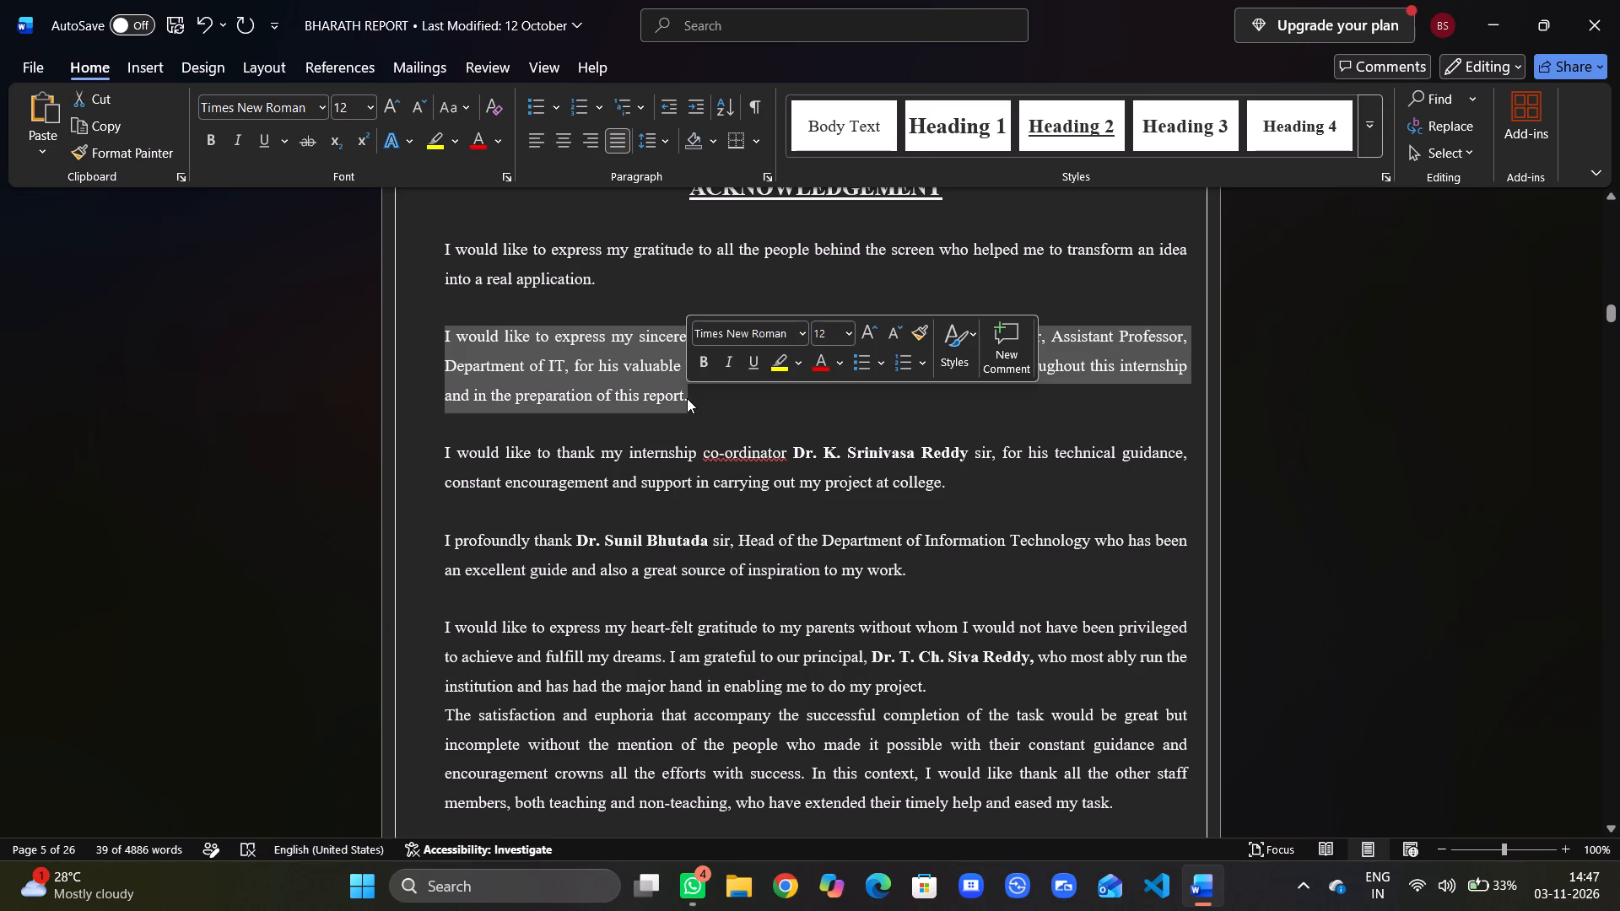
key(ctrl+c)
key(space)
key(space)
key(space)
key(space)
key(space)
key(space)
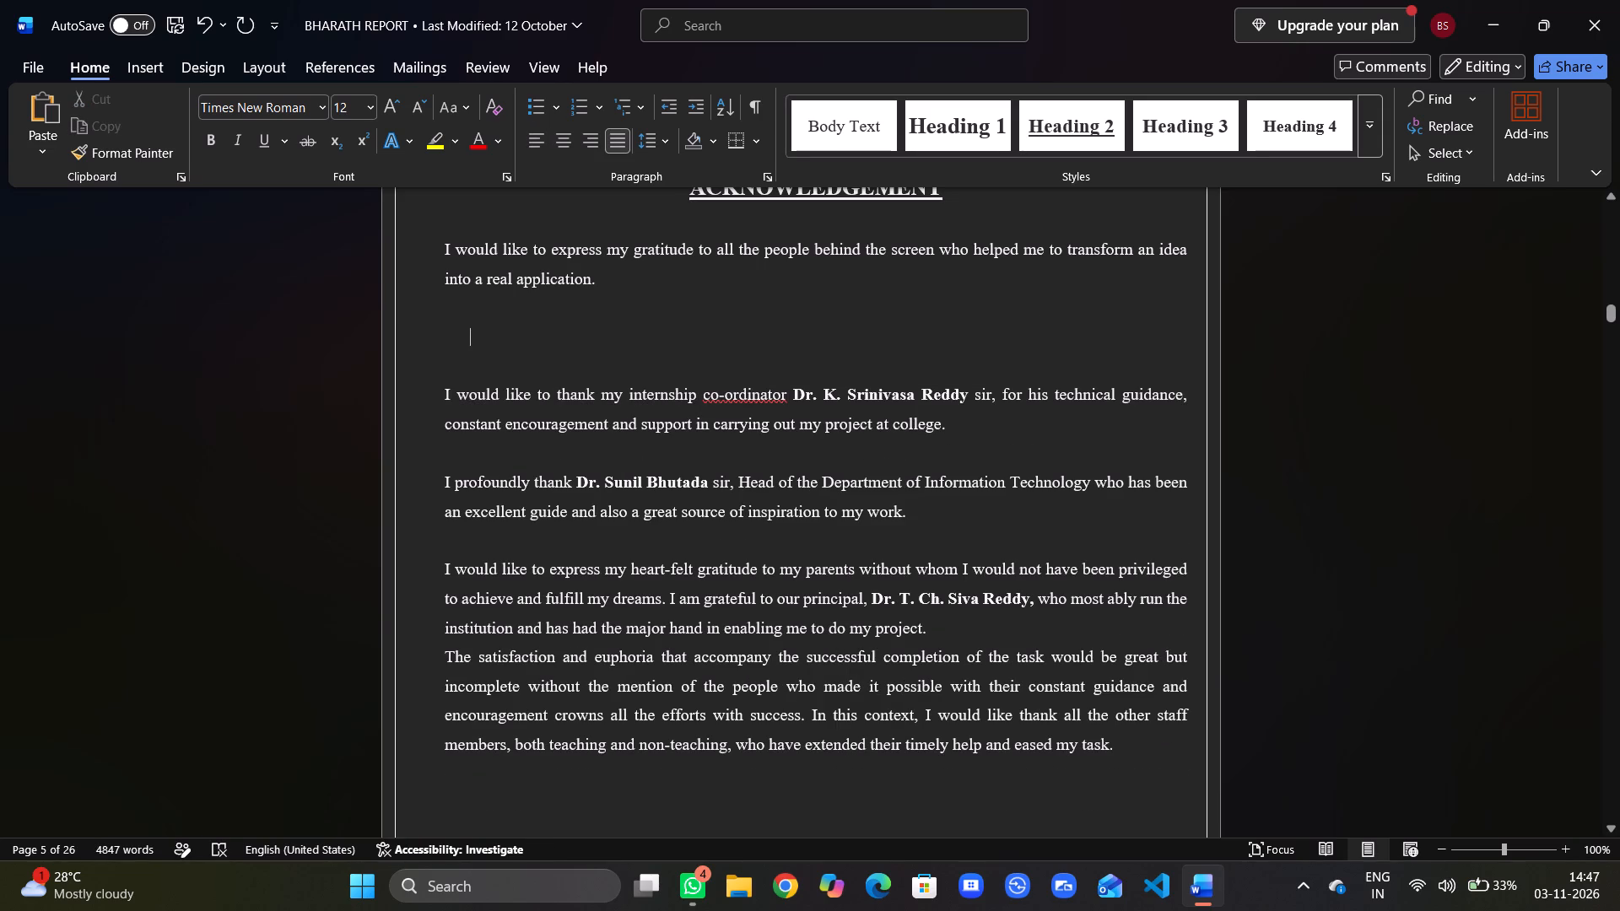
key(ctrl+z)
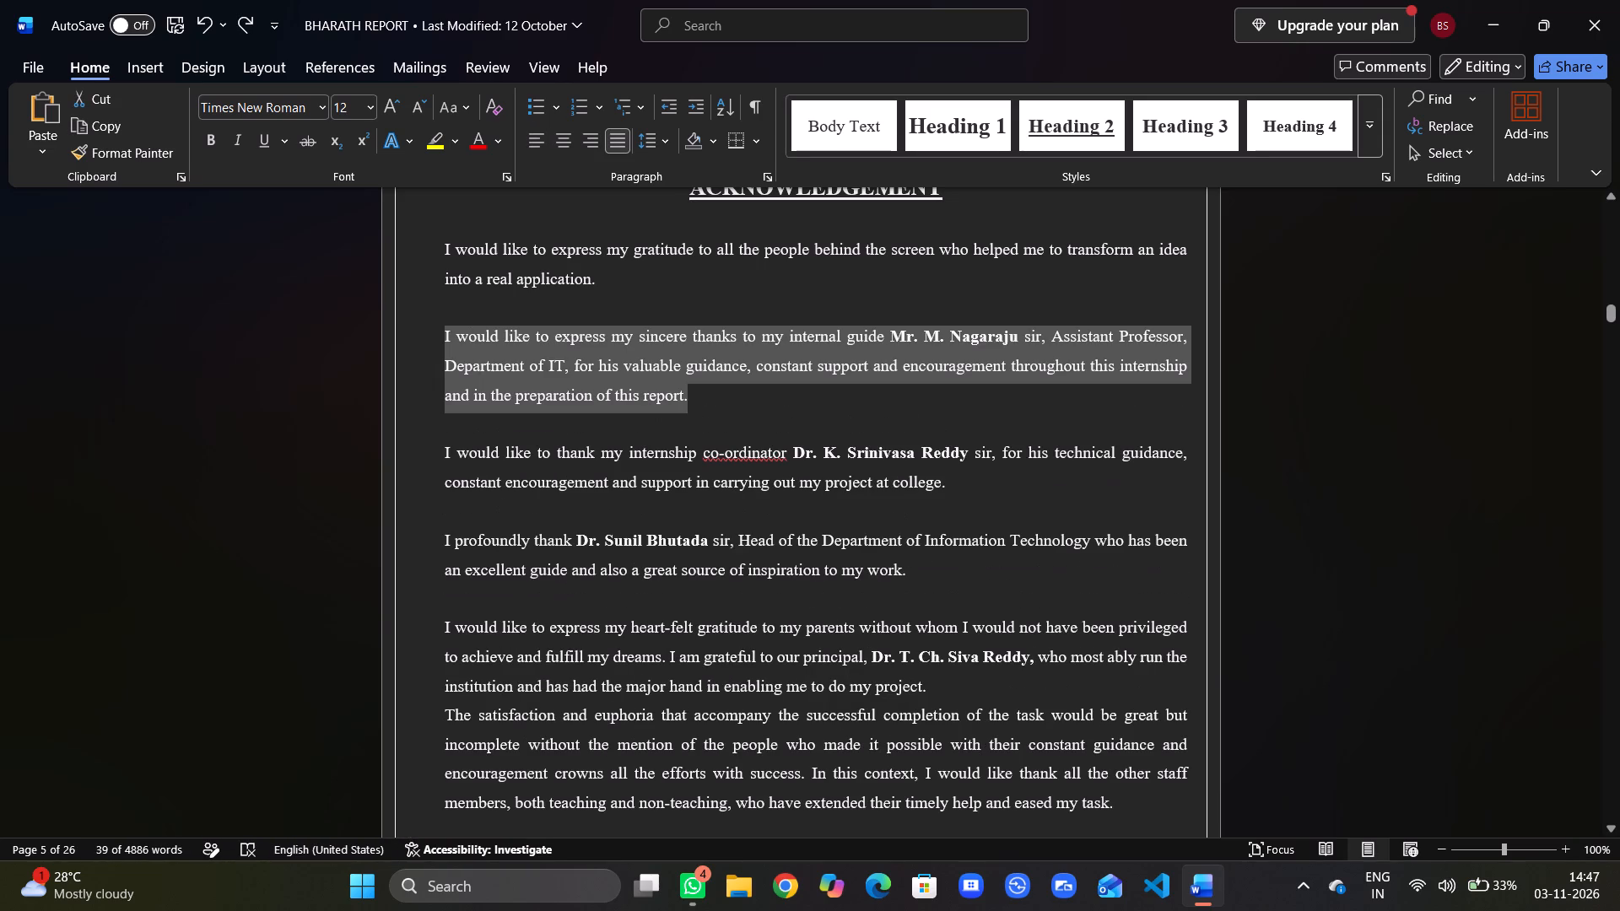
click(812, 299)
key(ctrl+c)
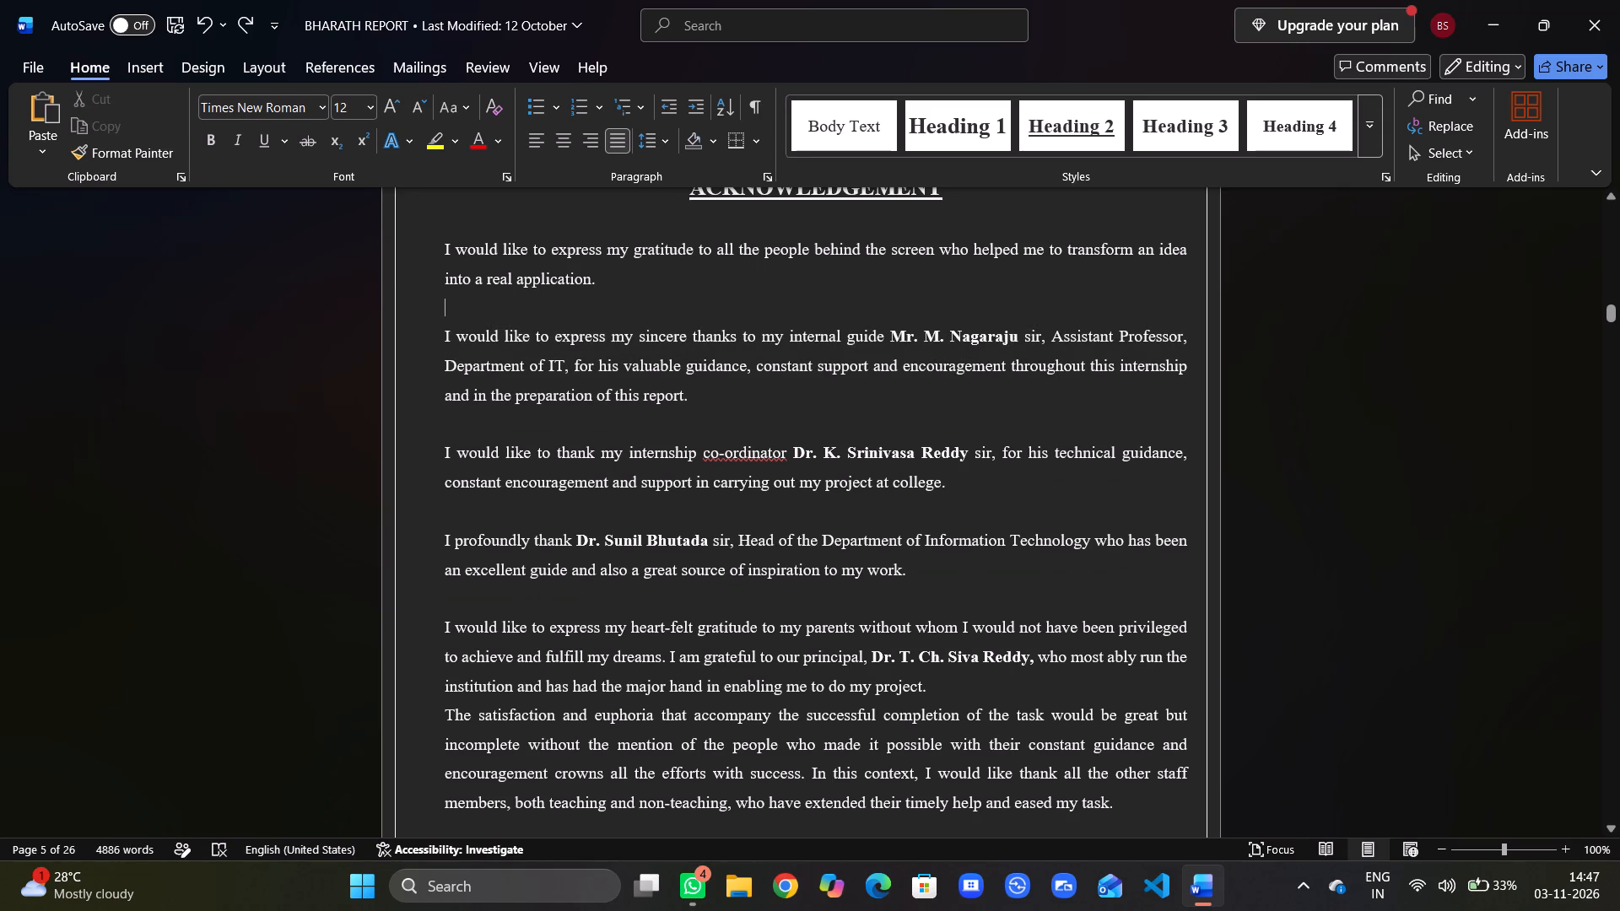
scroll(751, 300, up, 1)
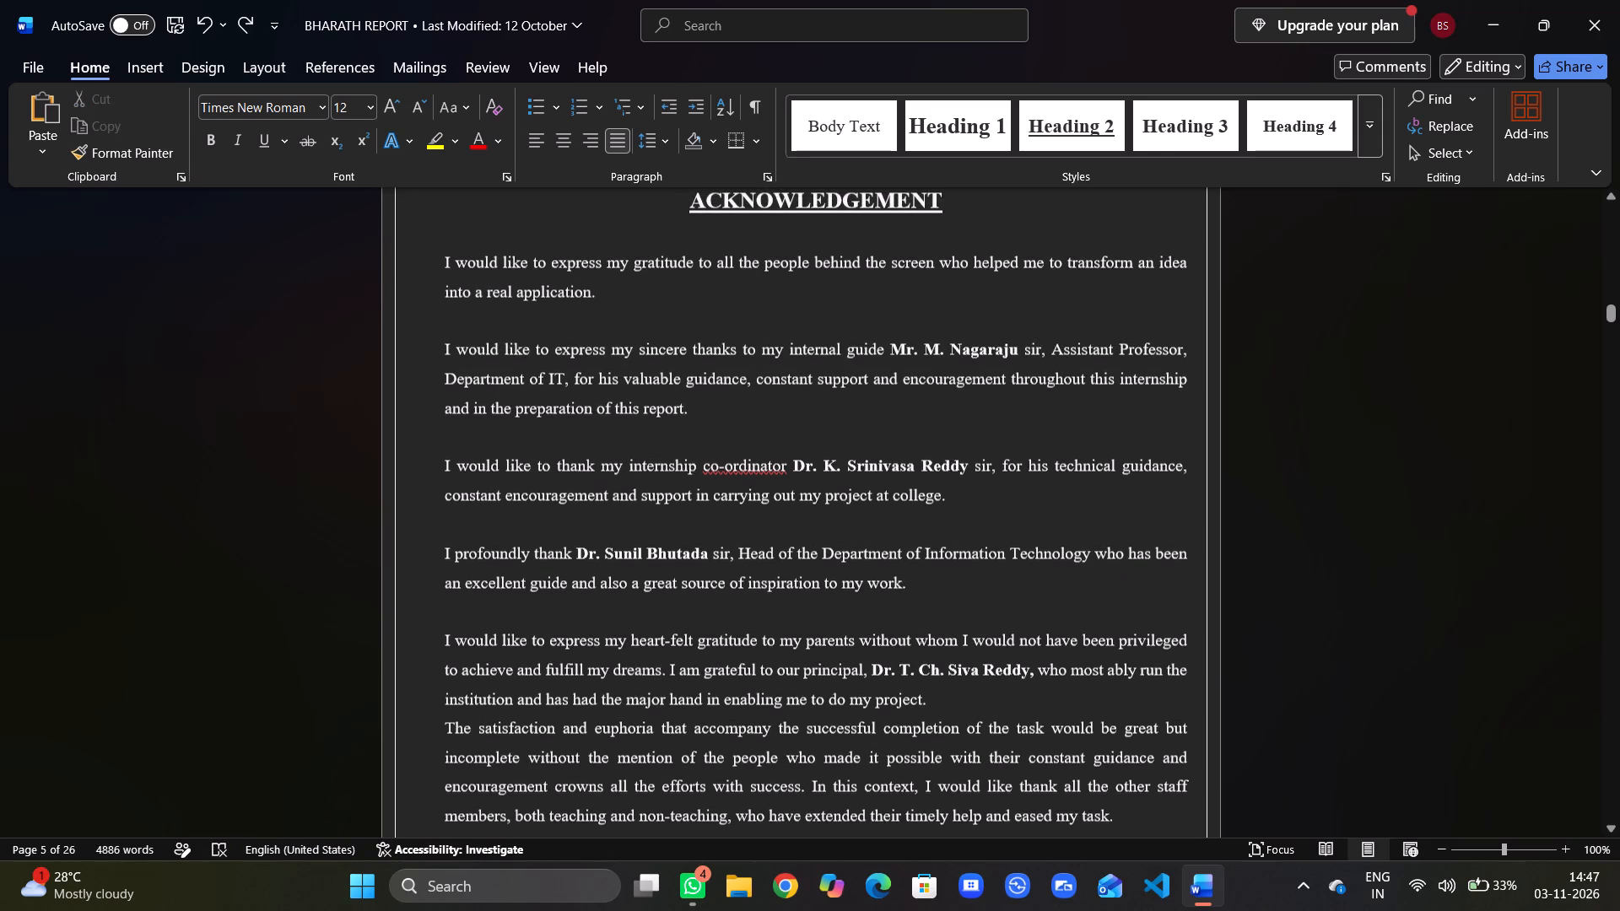
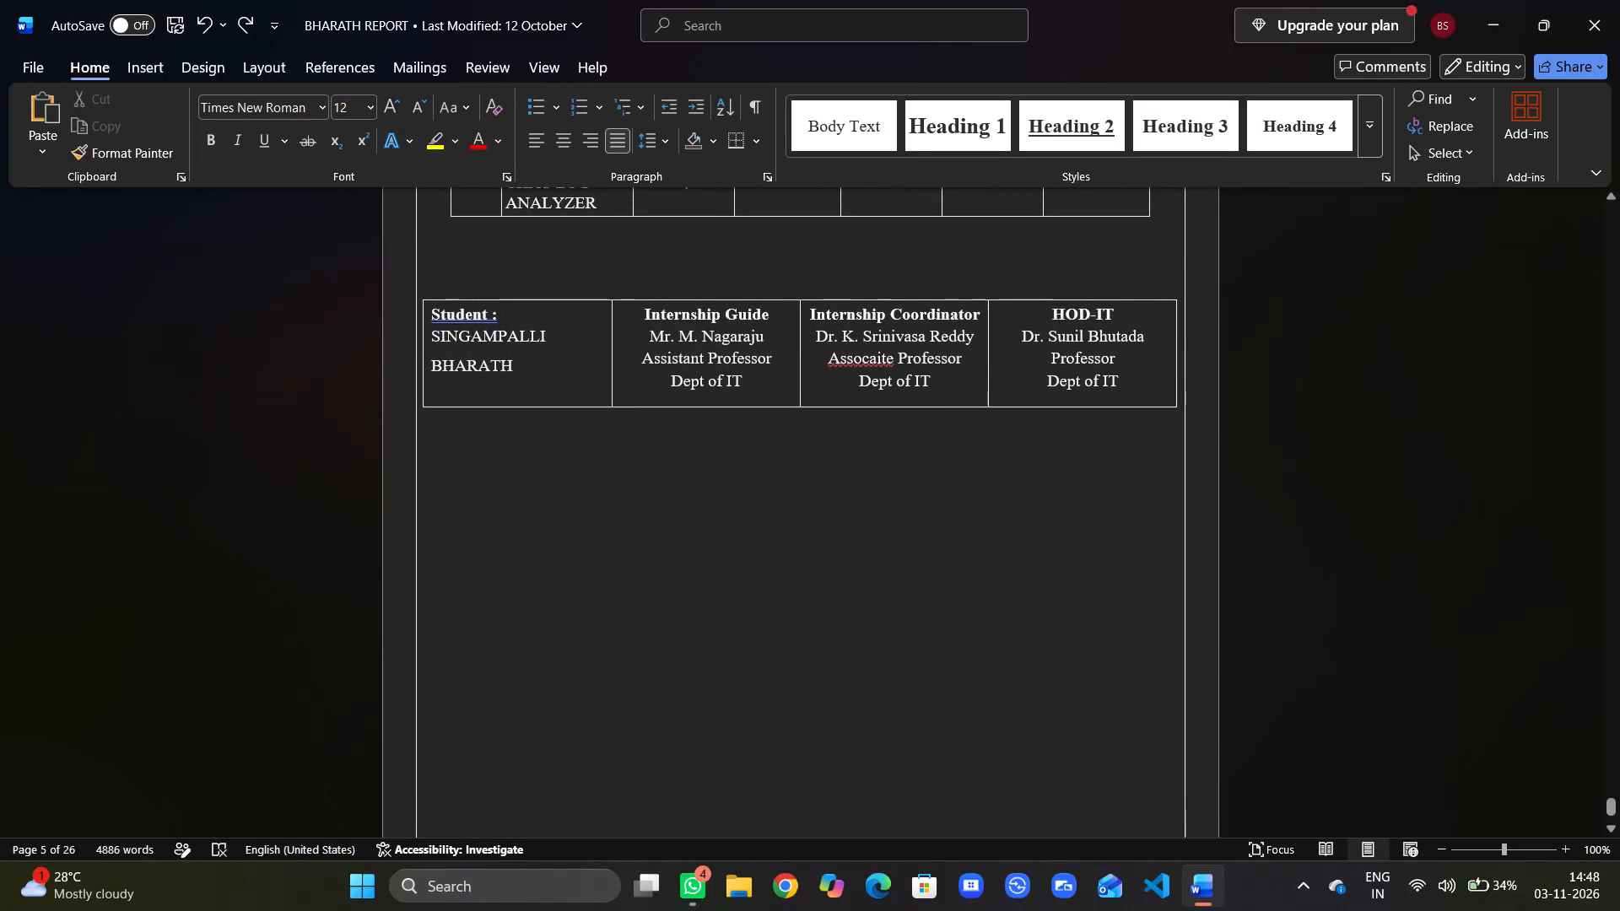
Save the corrected report document under its existing name.
scroll(855, 414, up, 1)
click(24, 76)
click(73, 350)
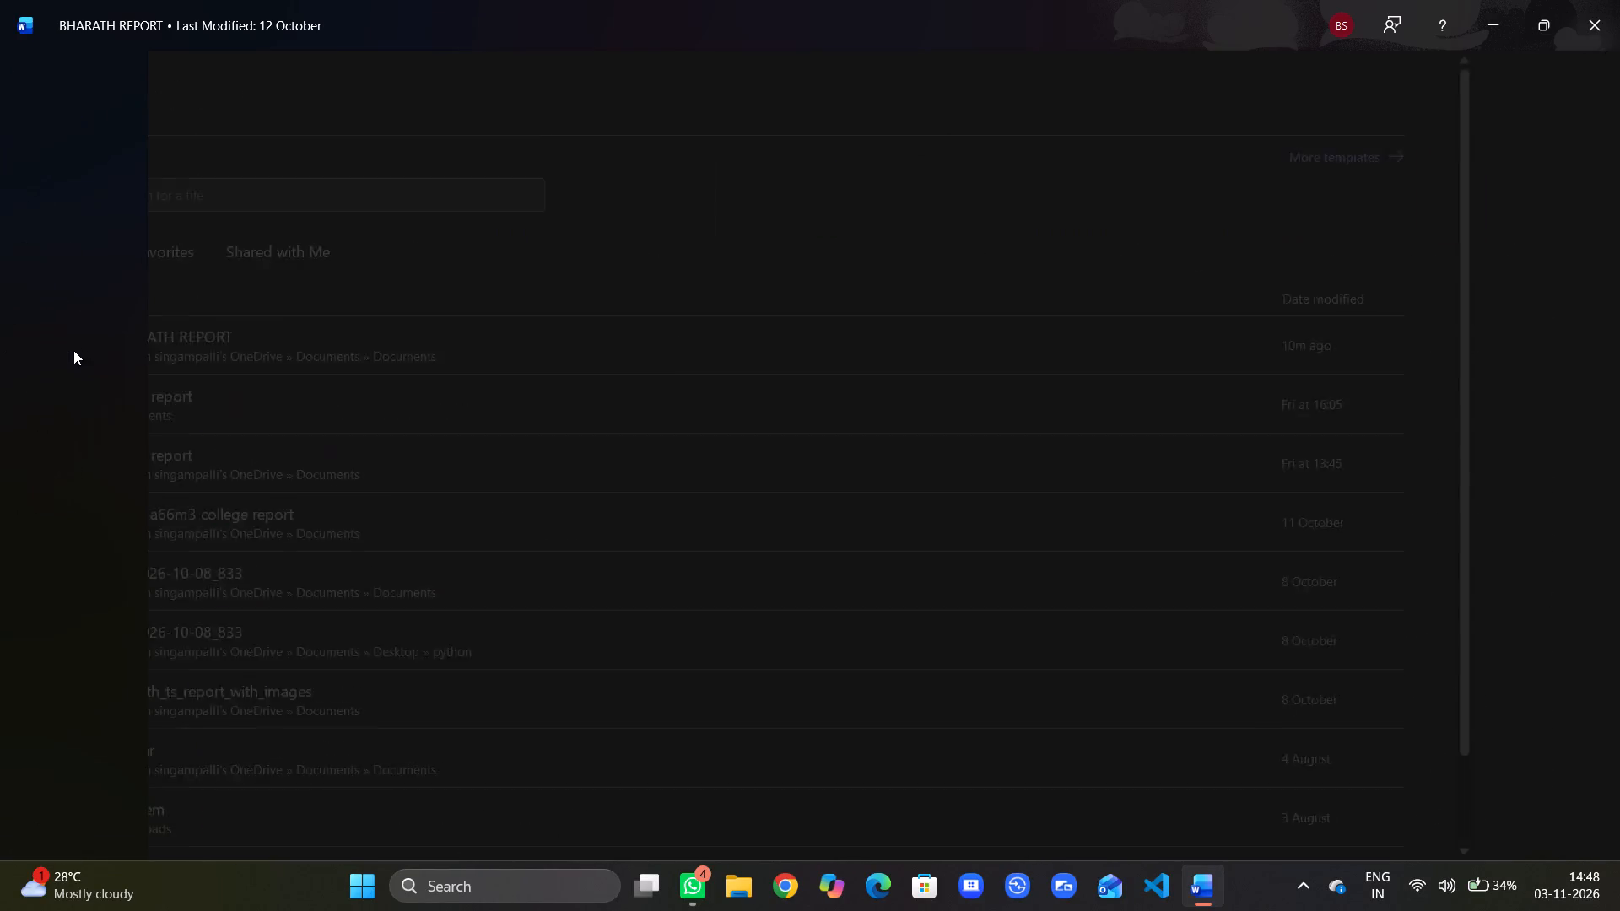
Save a PDF copy of the report in the Documents folder under the same name, replacing the existing PDF.
click(20, 57)
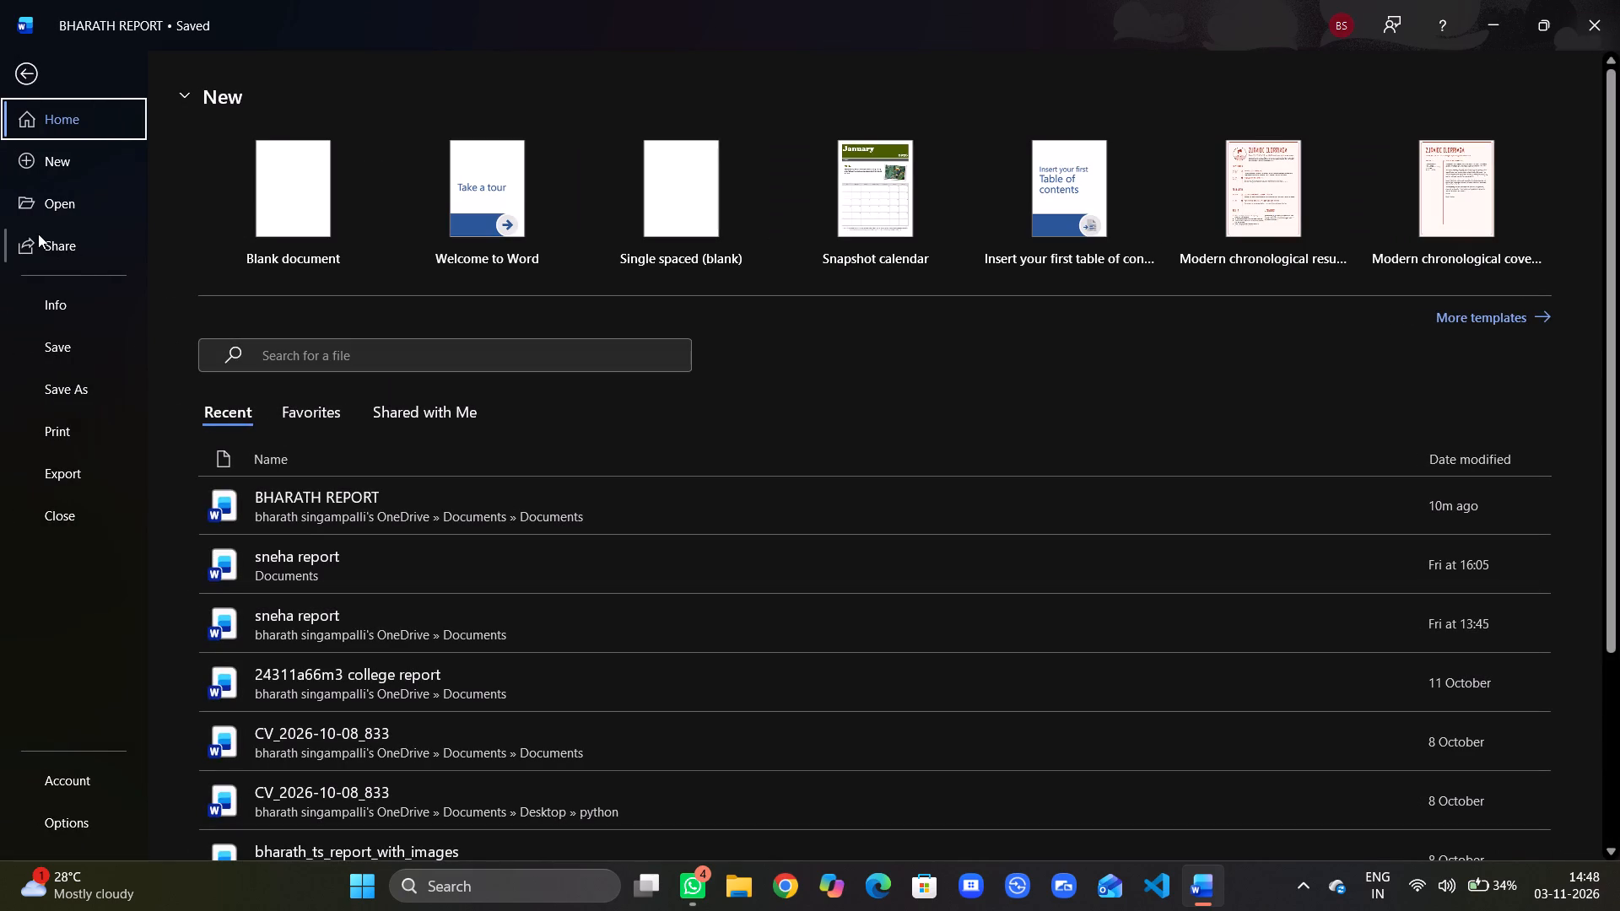
click(78, 392)
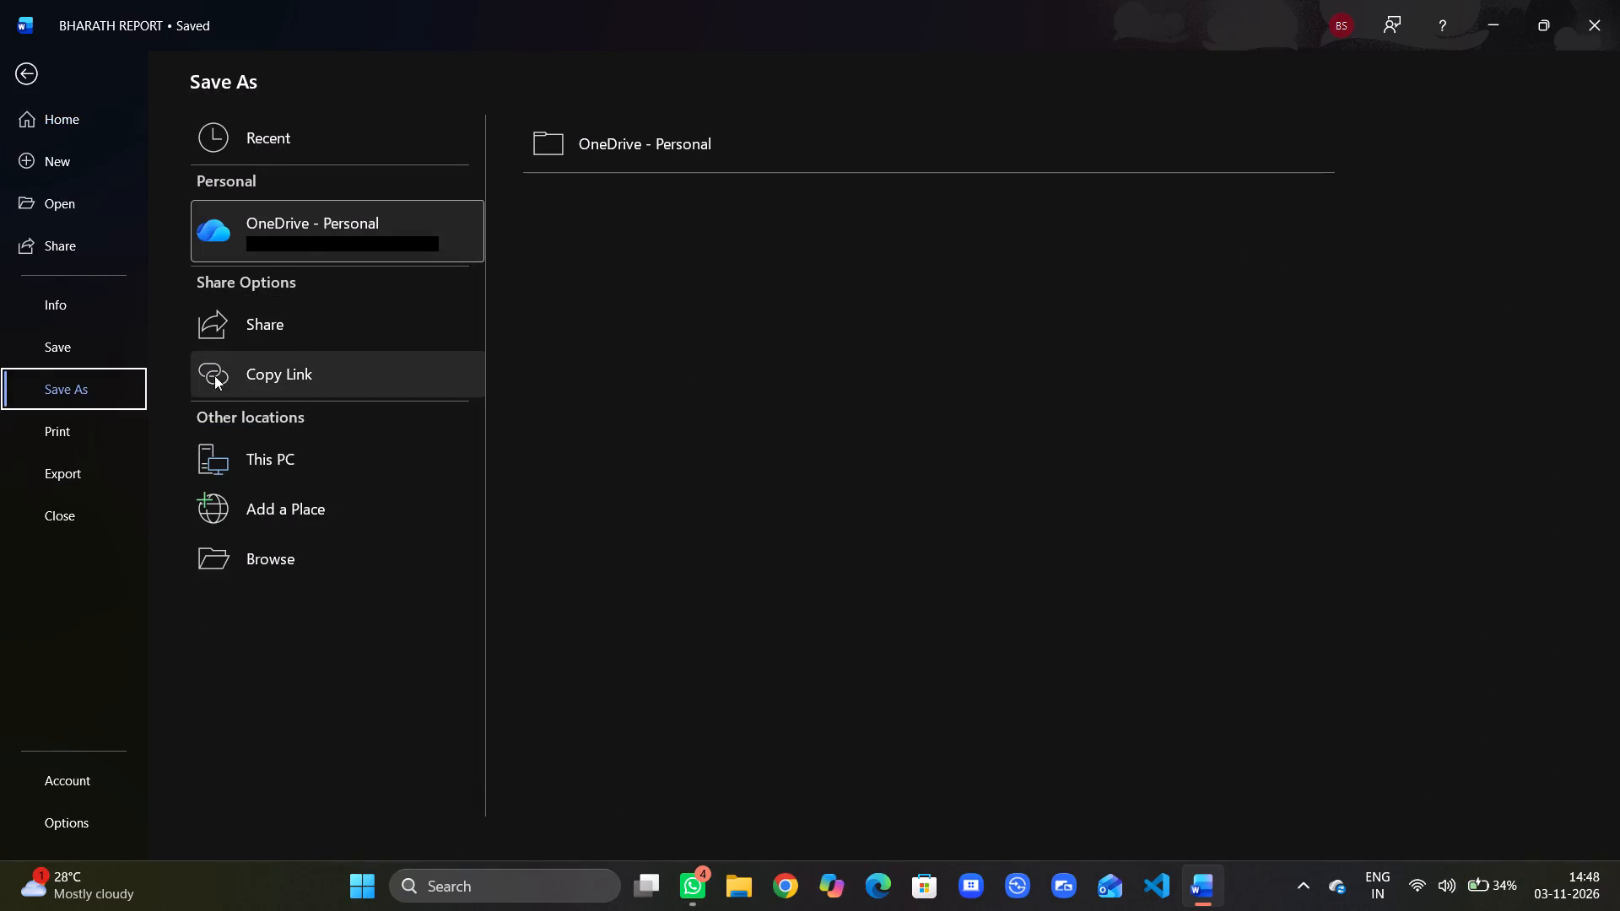
click(267, 437)
click(605, 235)
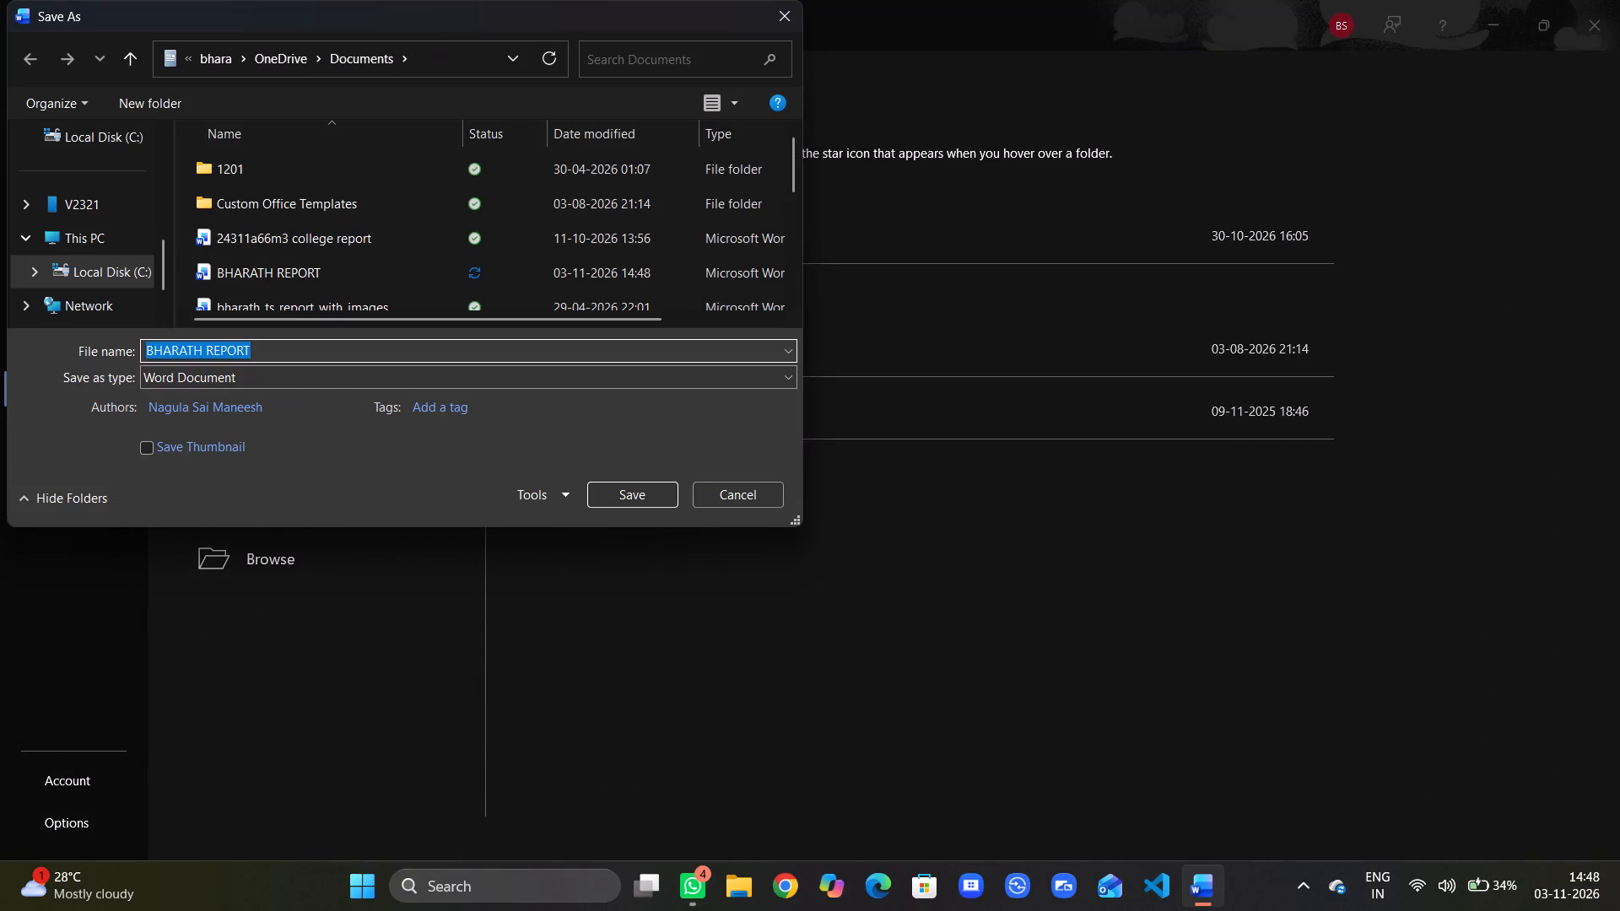
click(273, 381)
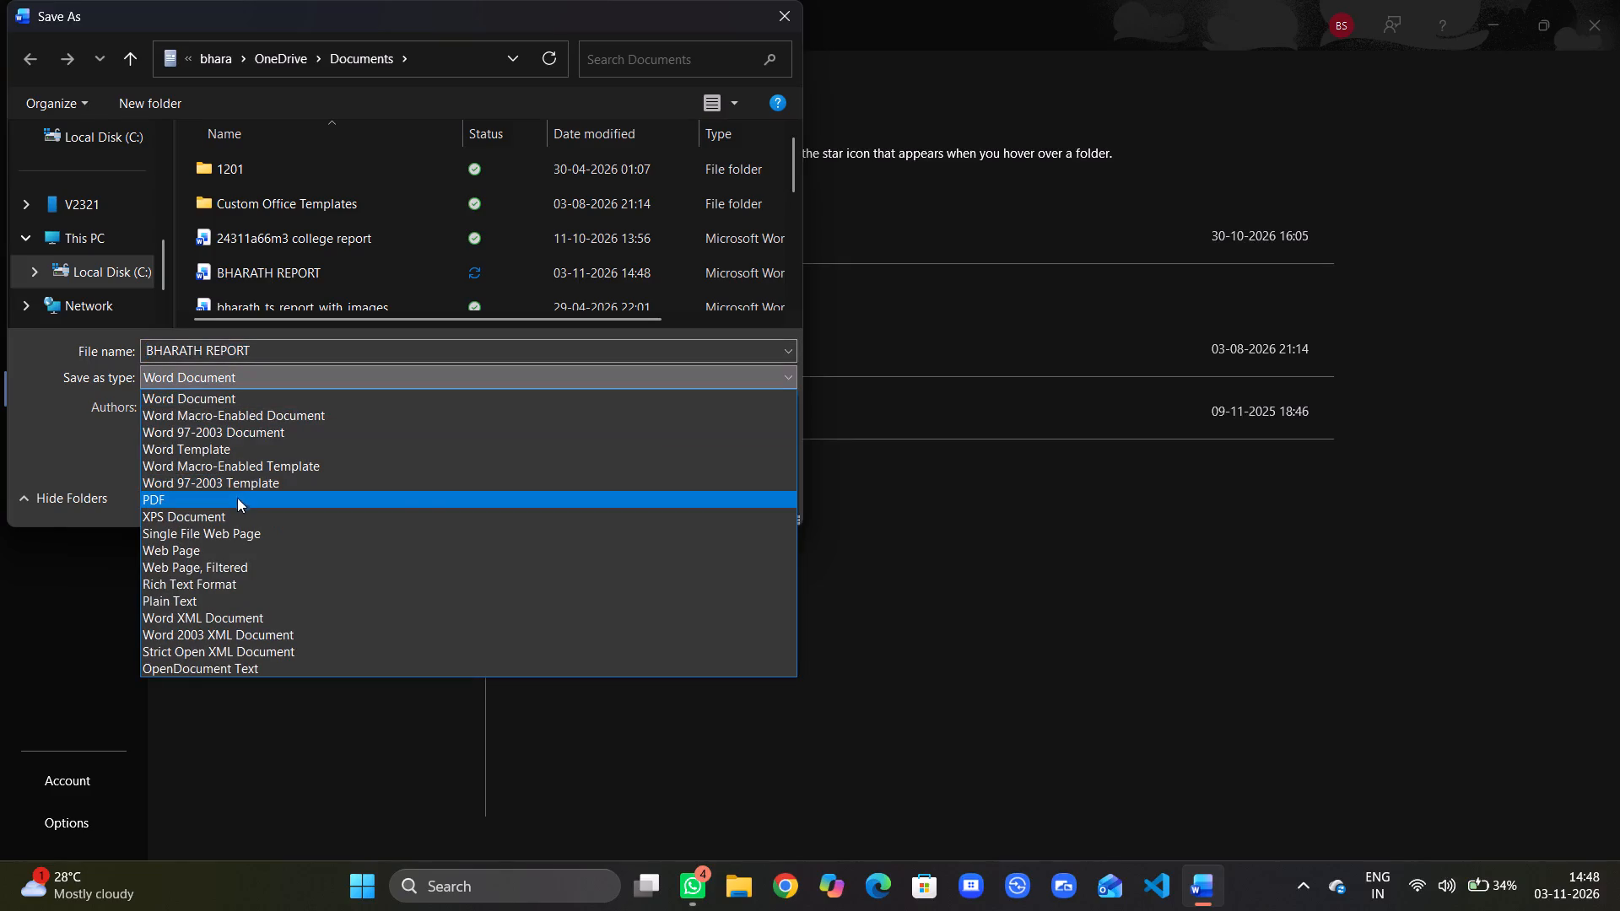
click(237, 501)
click(611, 547)
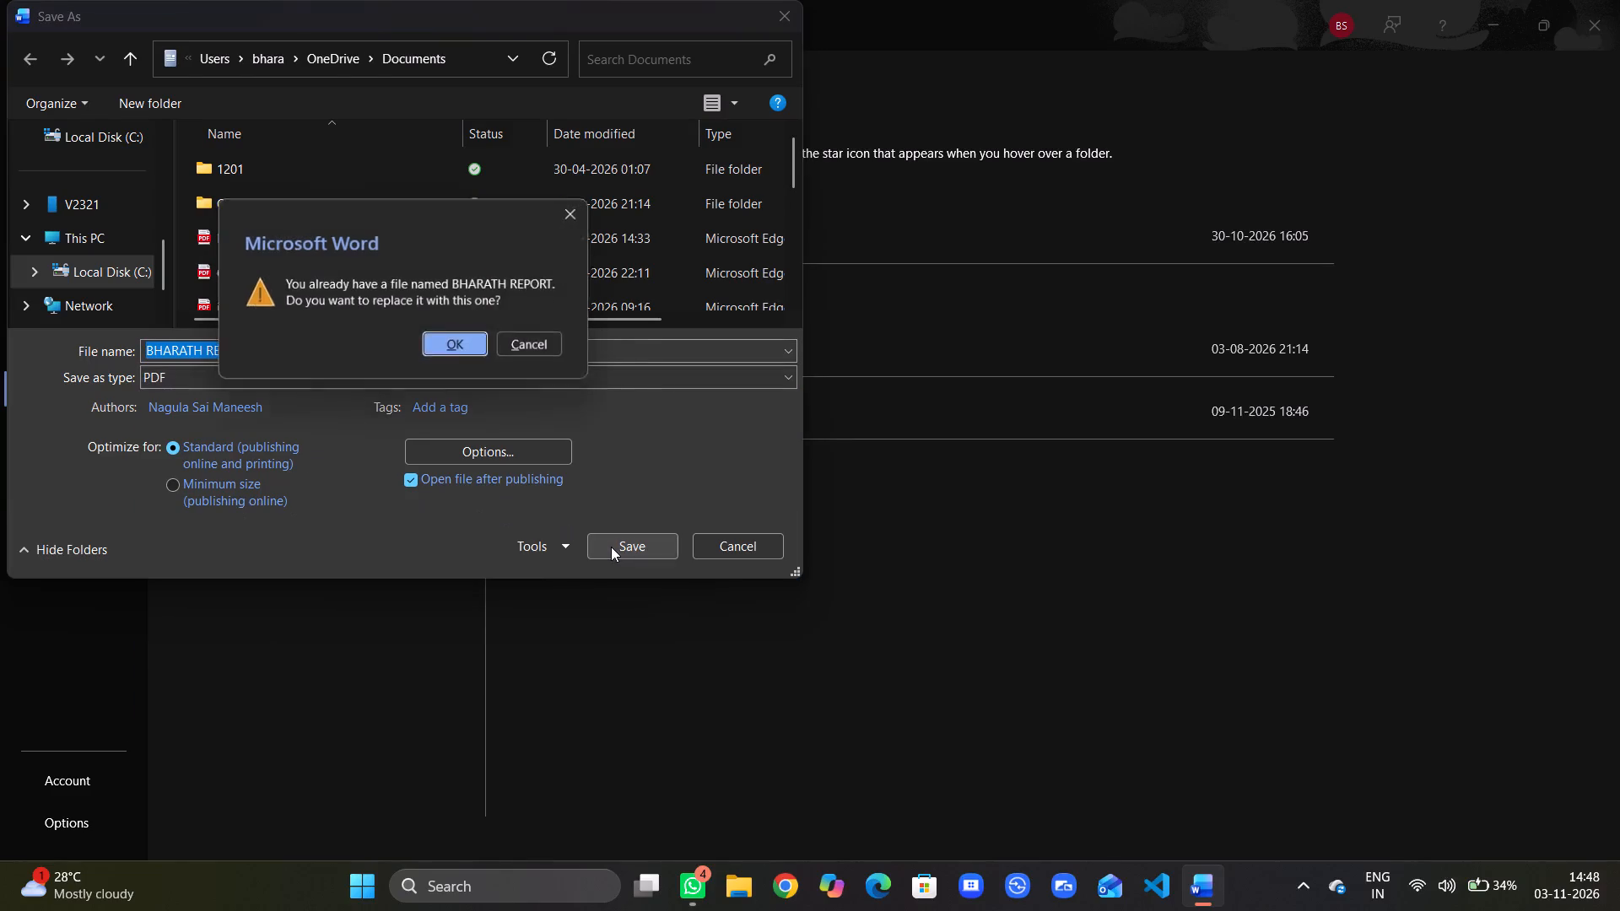
click(457, 342)
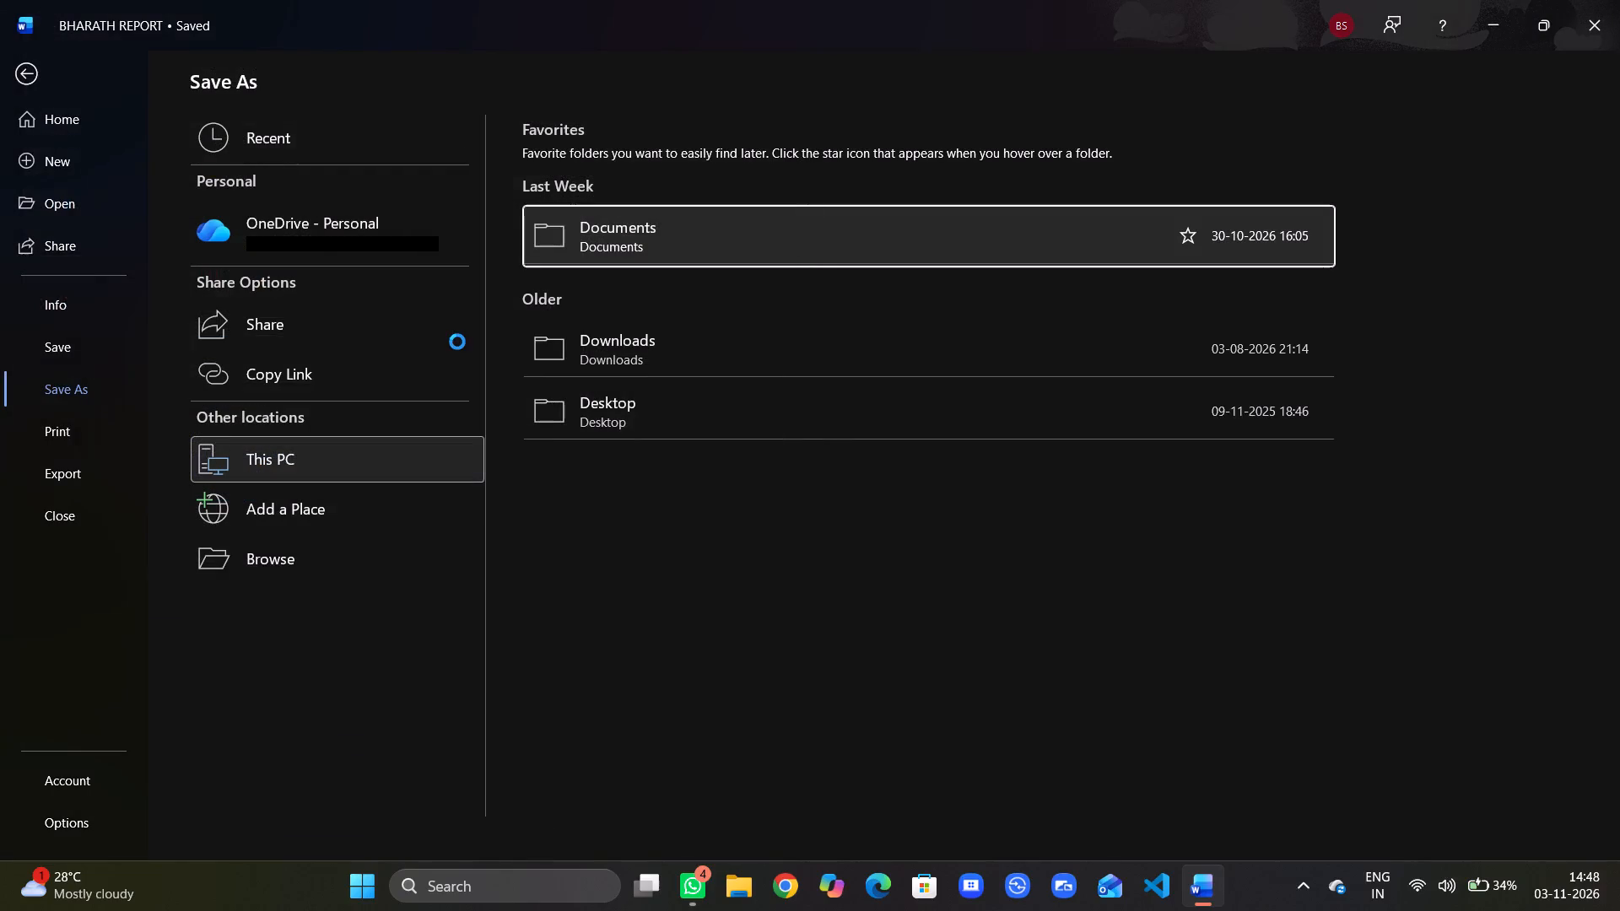
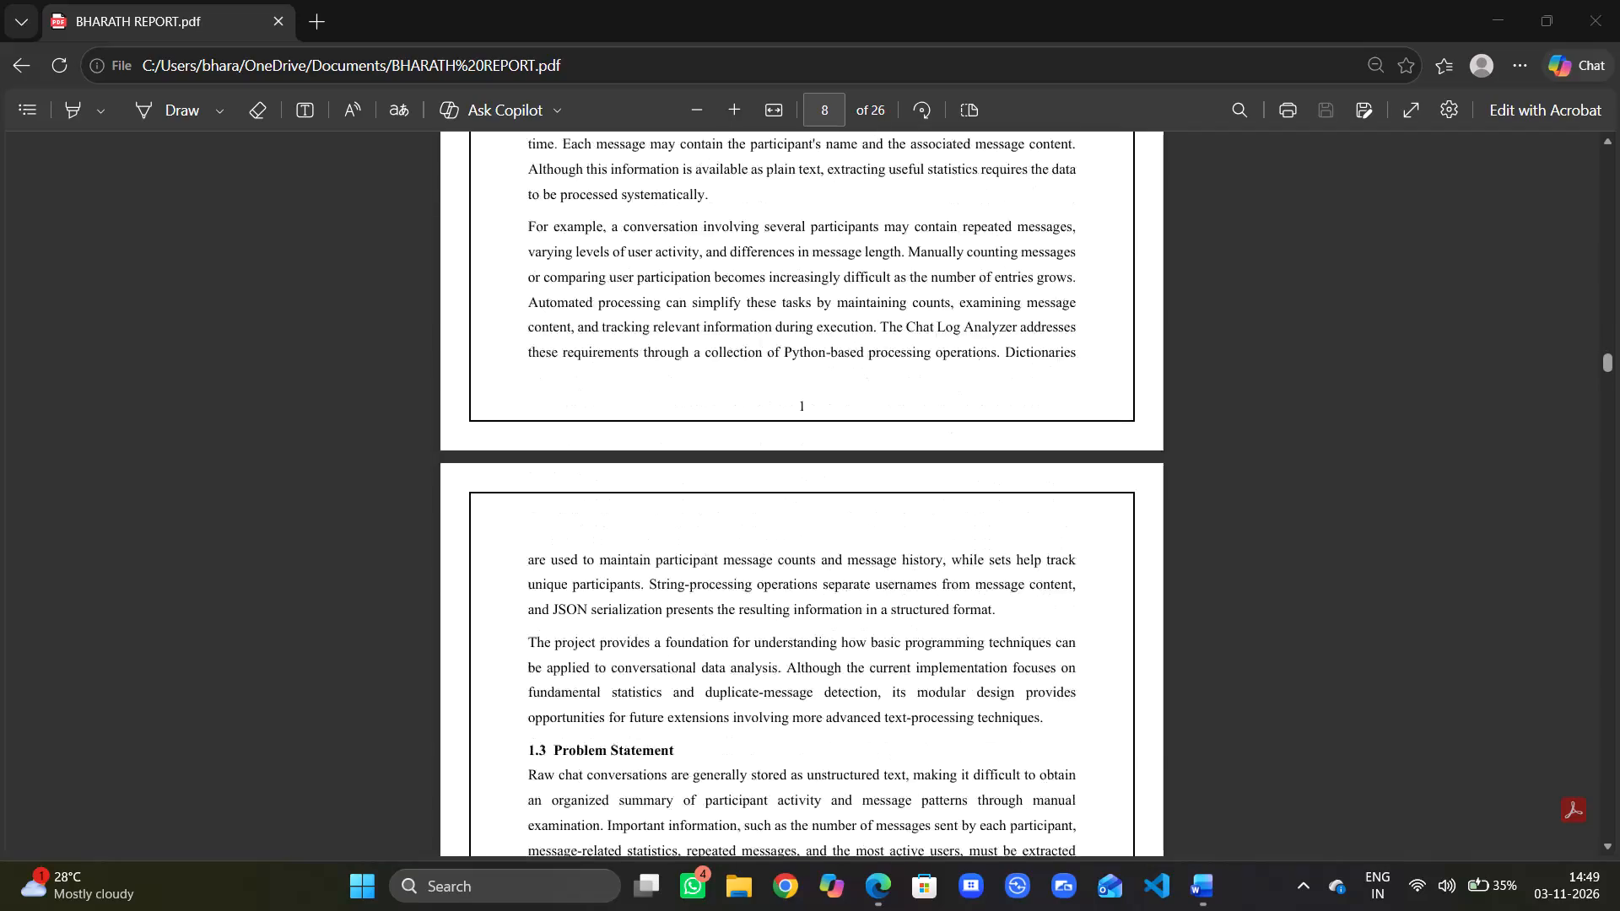
Review the exported PDF's cover page and certificate page, examining the internship guide's designation and the staff signature block.
scroll(1012, 365, up, 20)
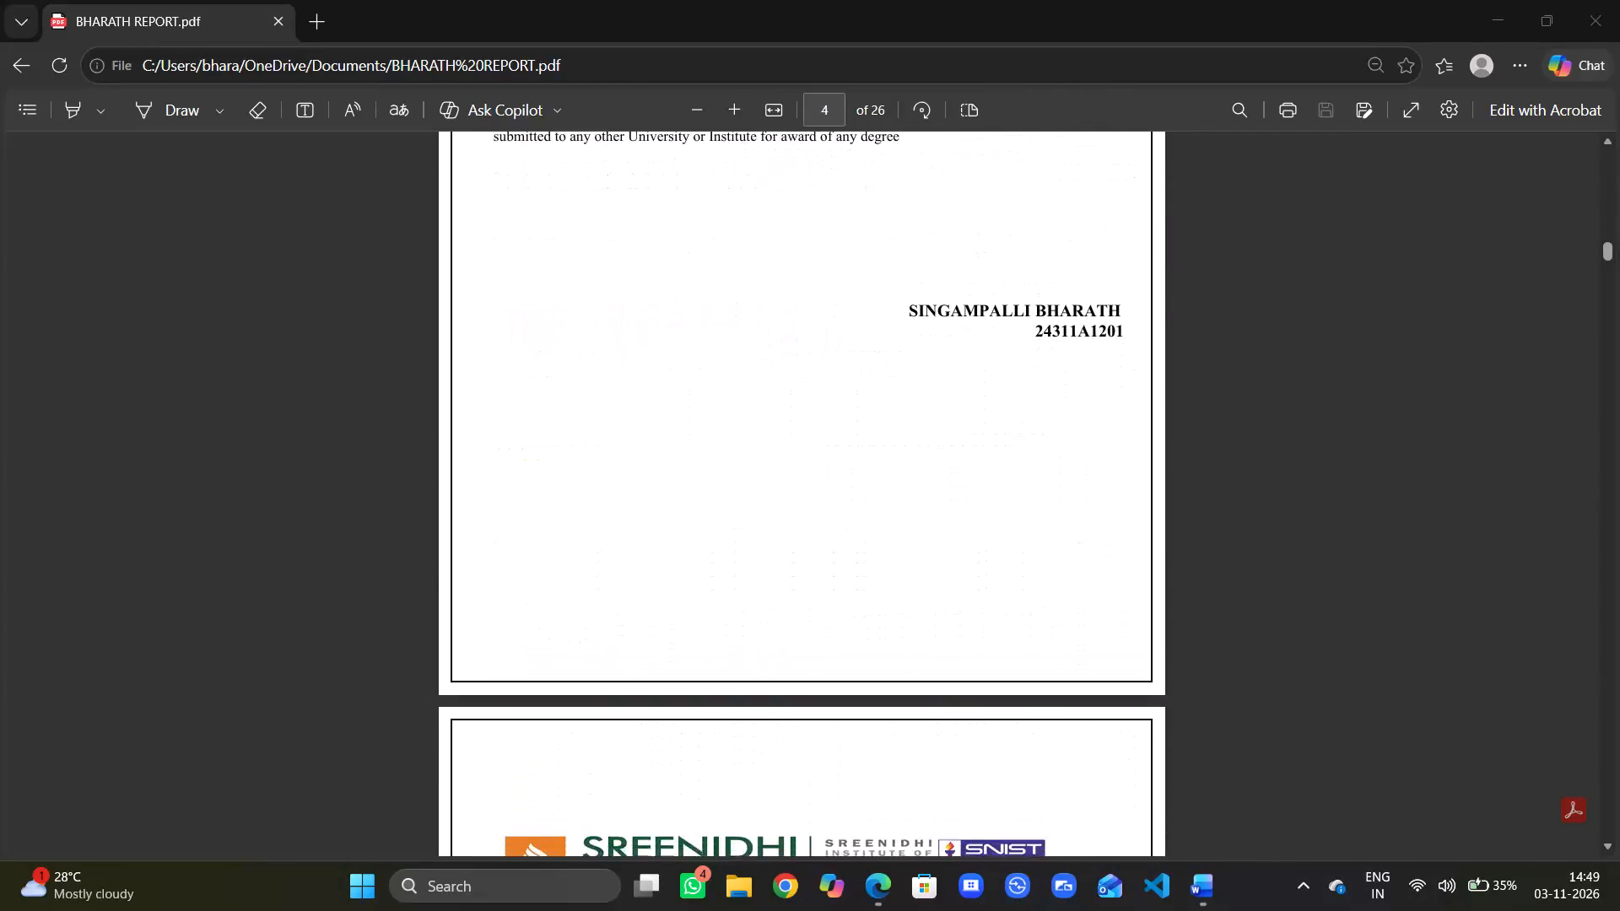
scroll(1012, 365, up, 7)
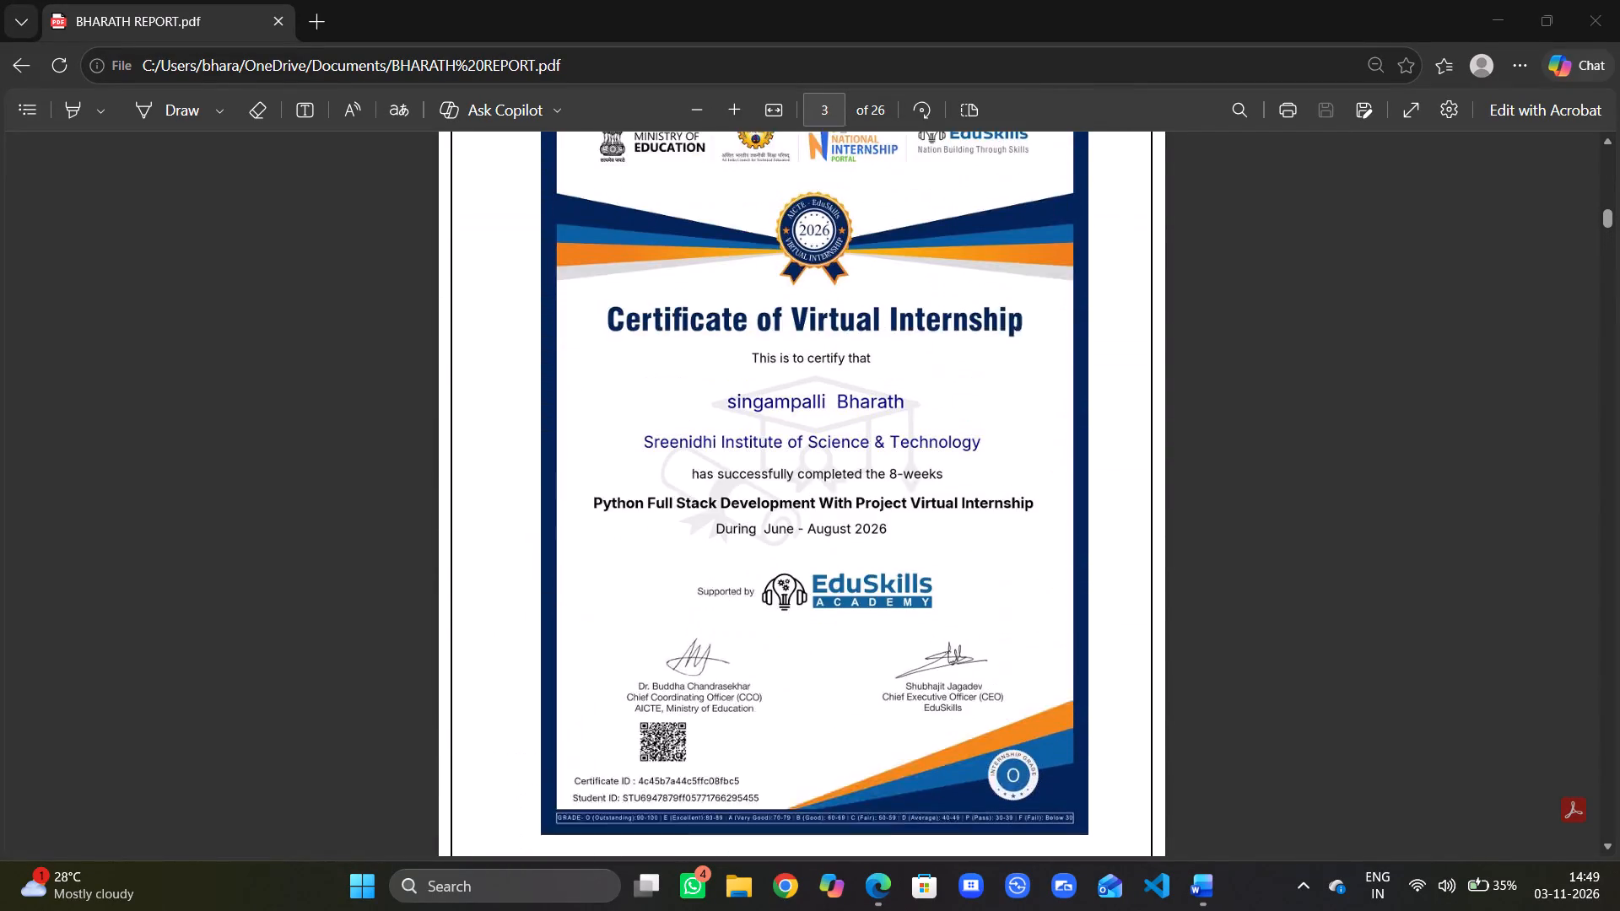
scroll(1012, 365, up, 2)
scroll(1012, 365, left, 1)
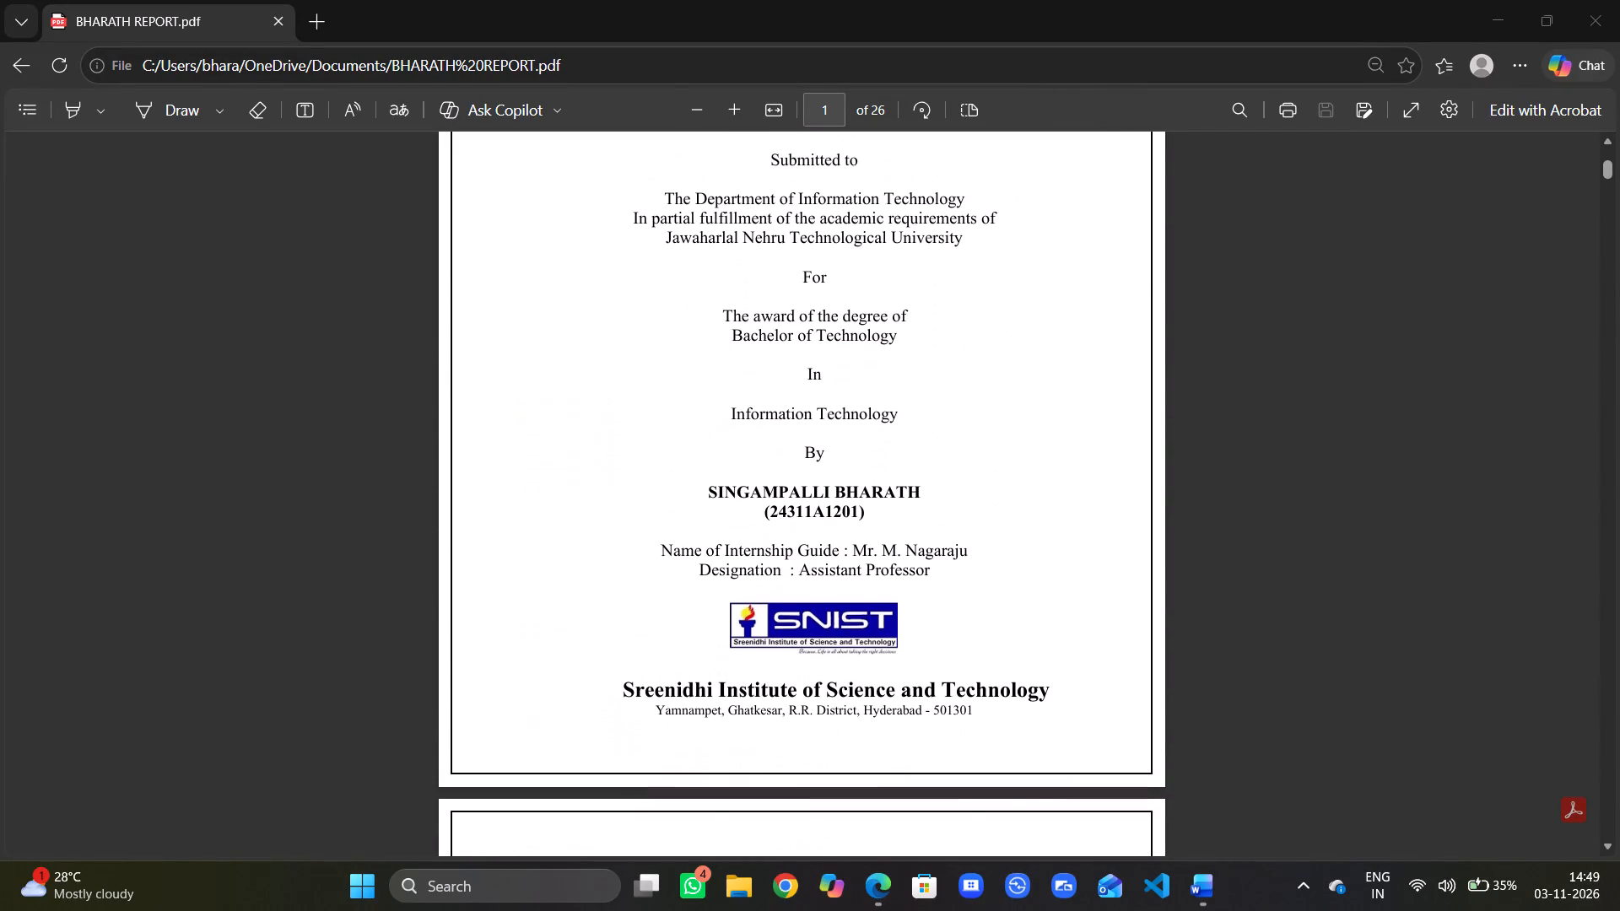
scroll(1012, 365, left, 3)
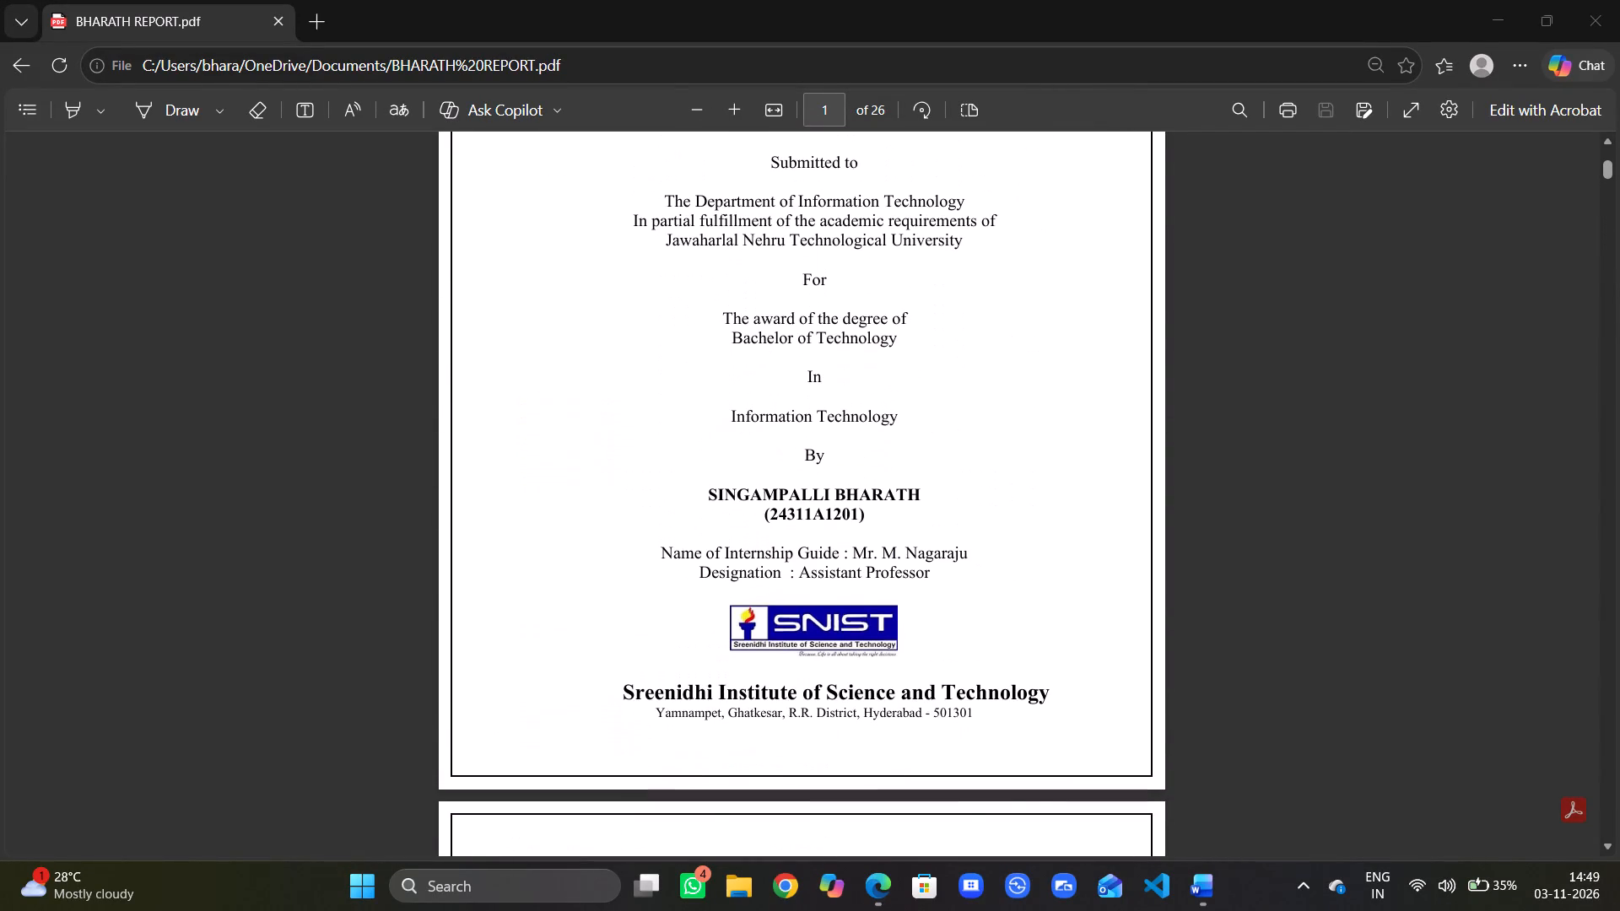
scroll(1012, 365, left, 2)
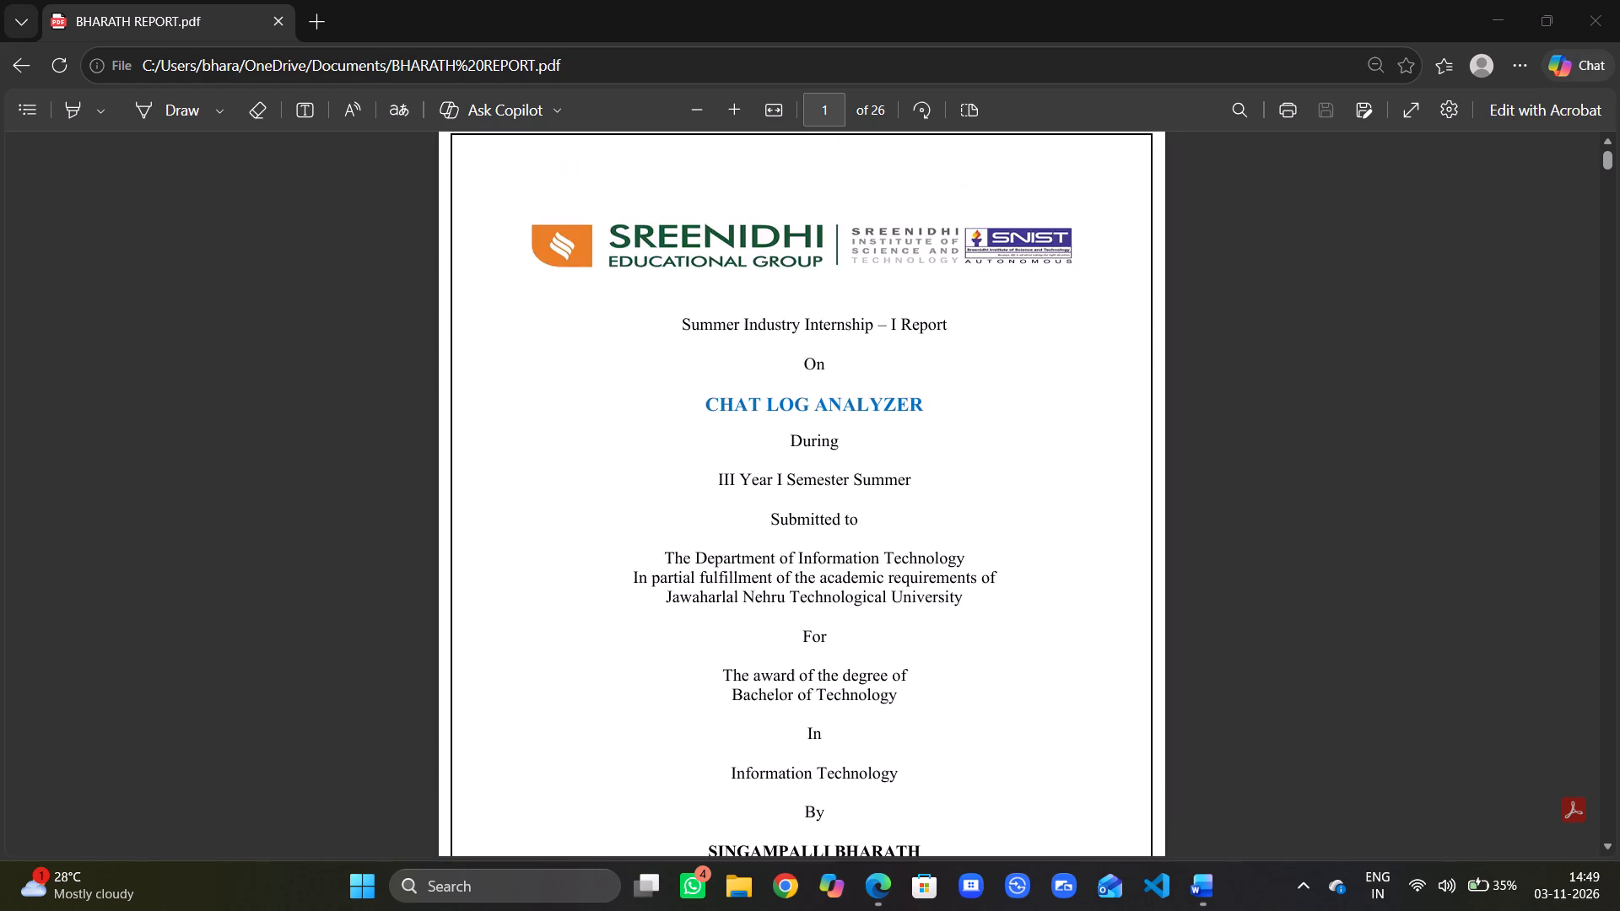
scroll(1012, 365, left, 1)
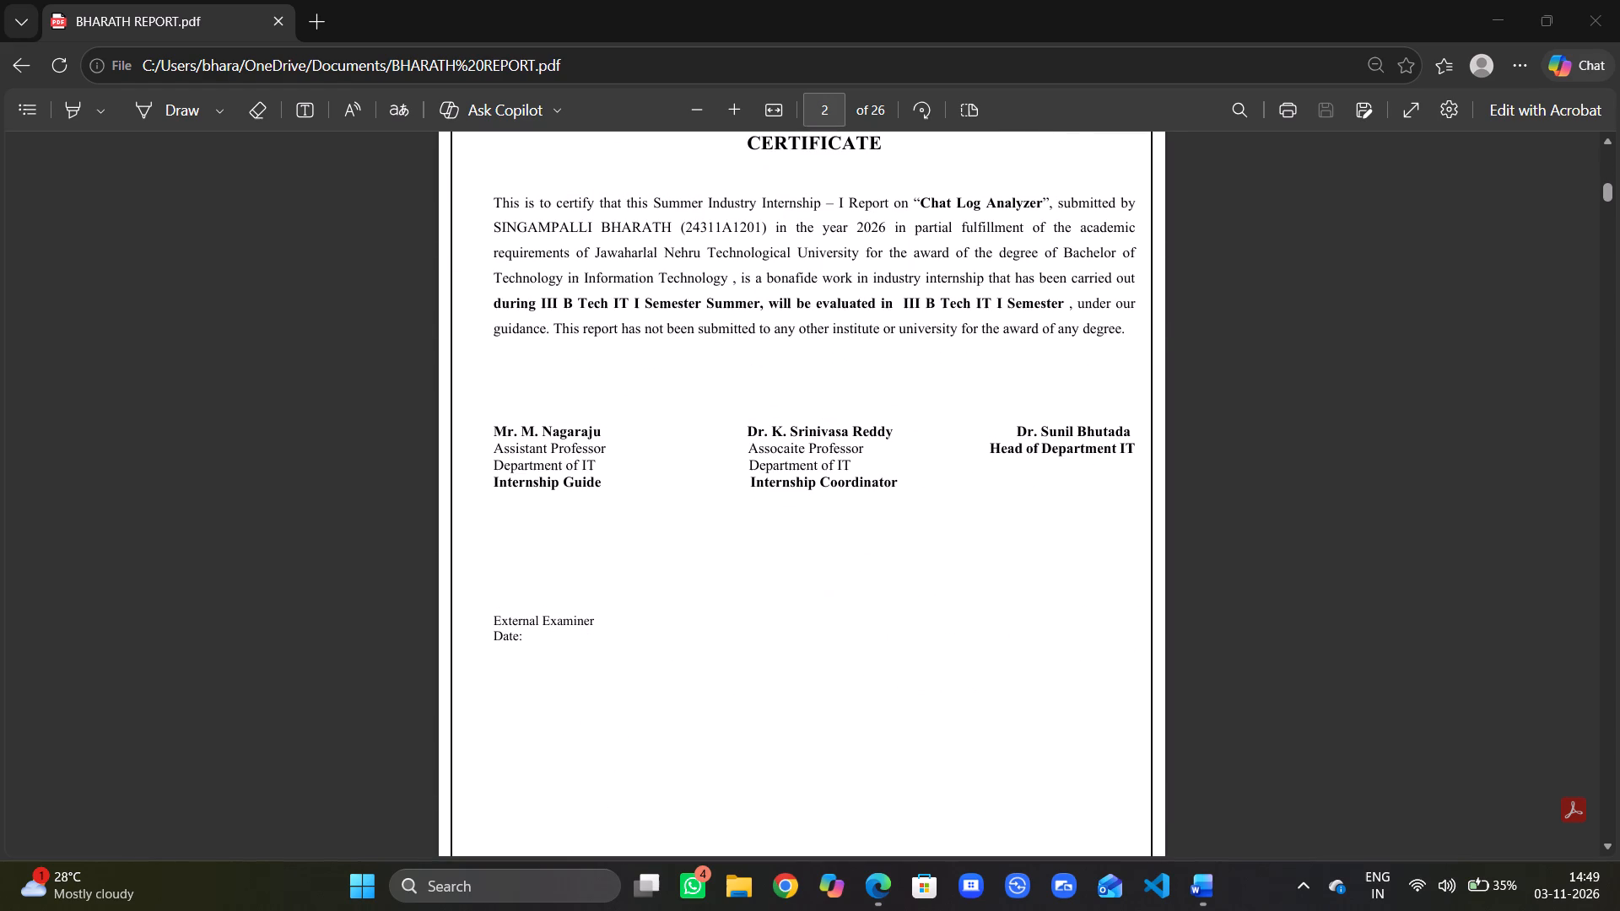
Look over the PDF's internship certificate and acknowledgement pages, examining the staff titles and designations in the acknowledgement.
scroll(1012, 365, down, 5)
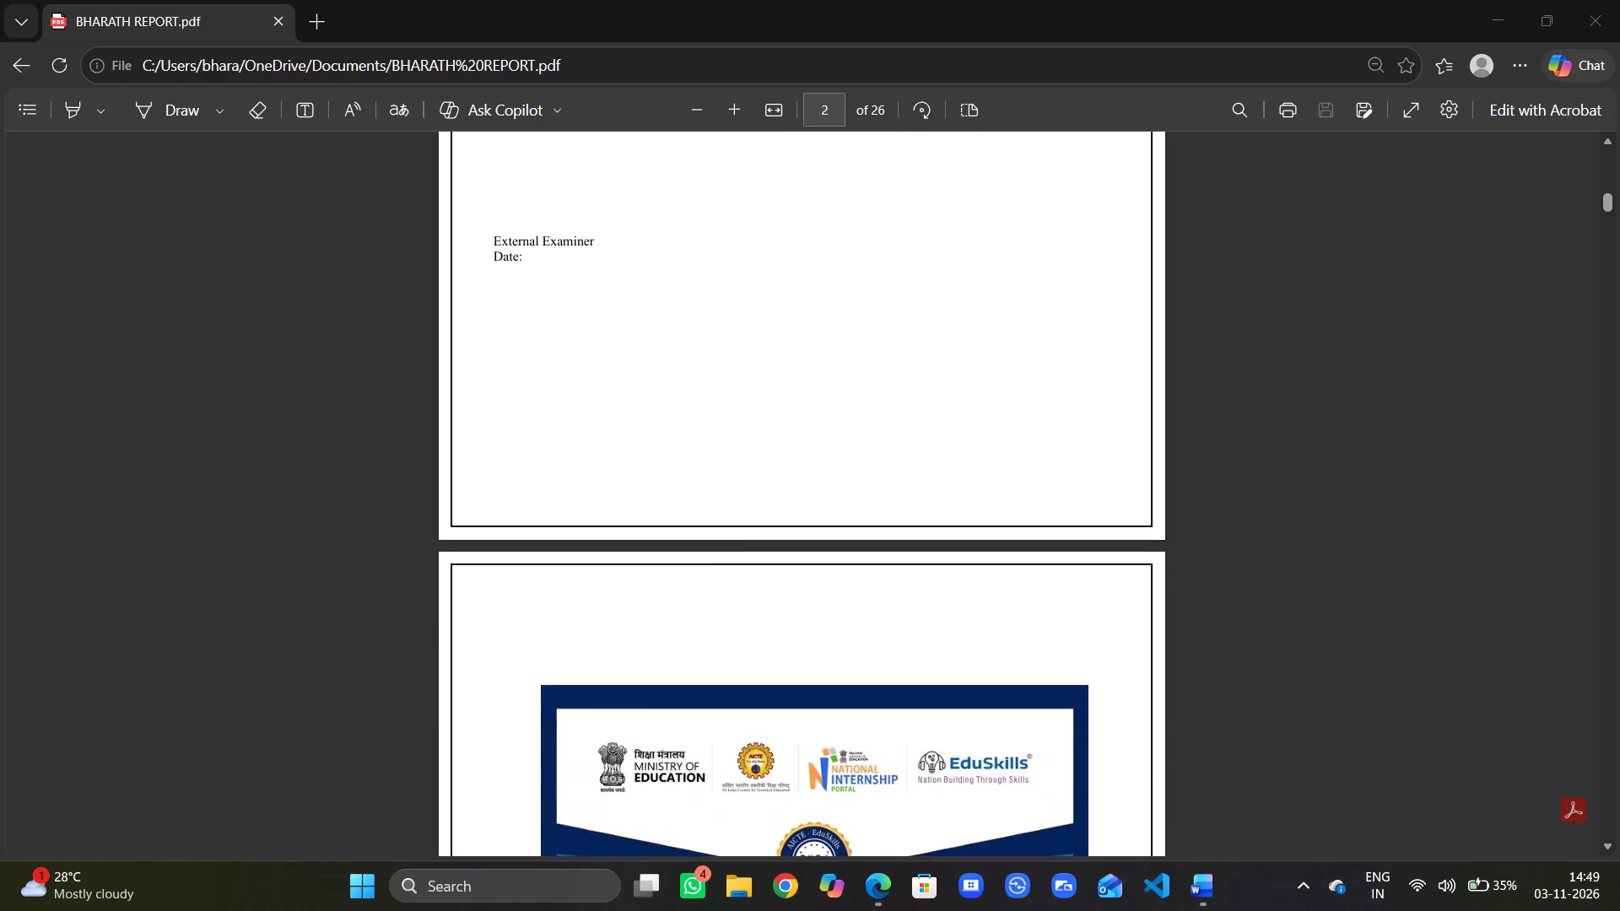
scroll(1012, 365, down, 8)
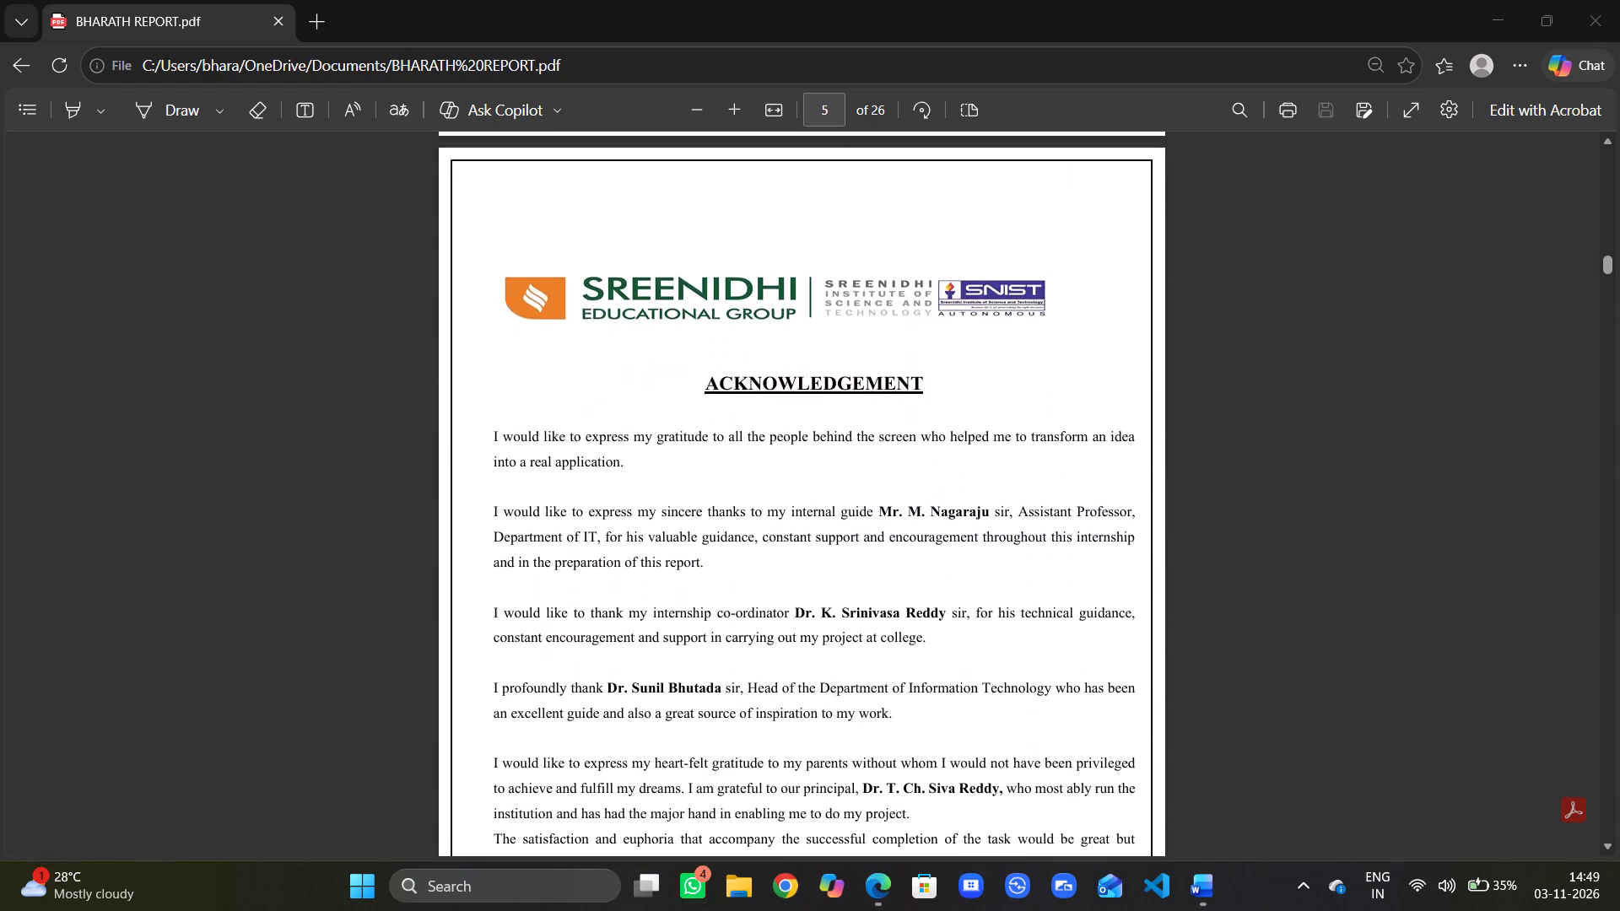
scroll(1012, 365, down, 4)
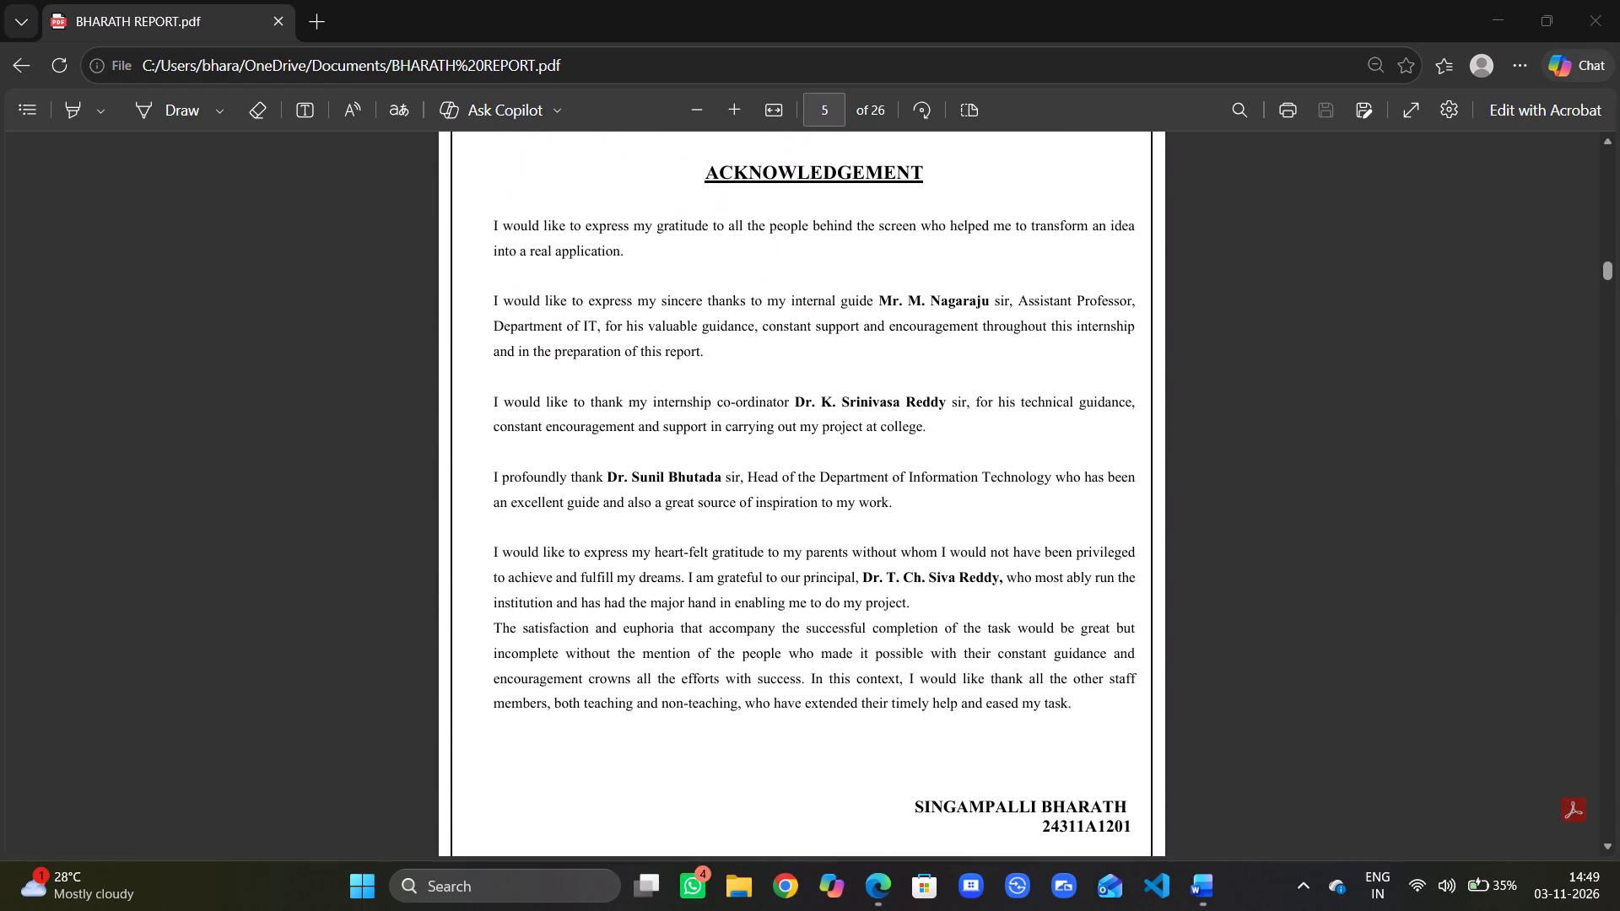
scroll(1012, 365, down, 9)
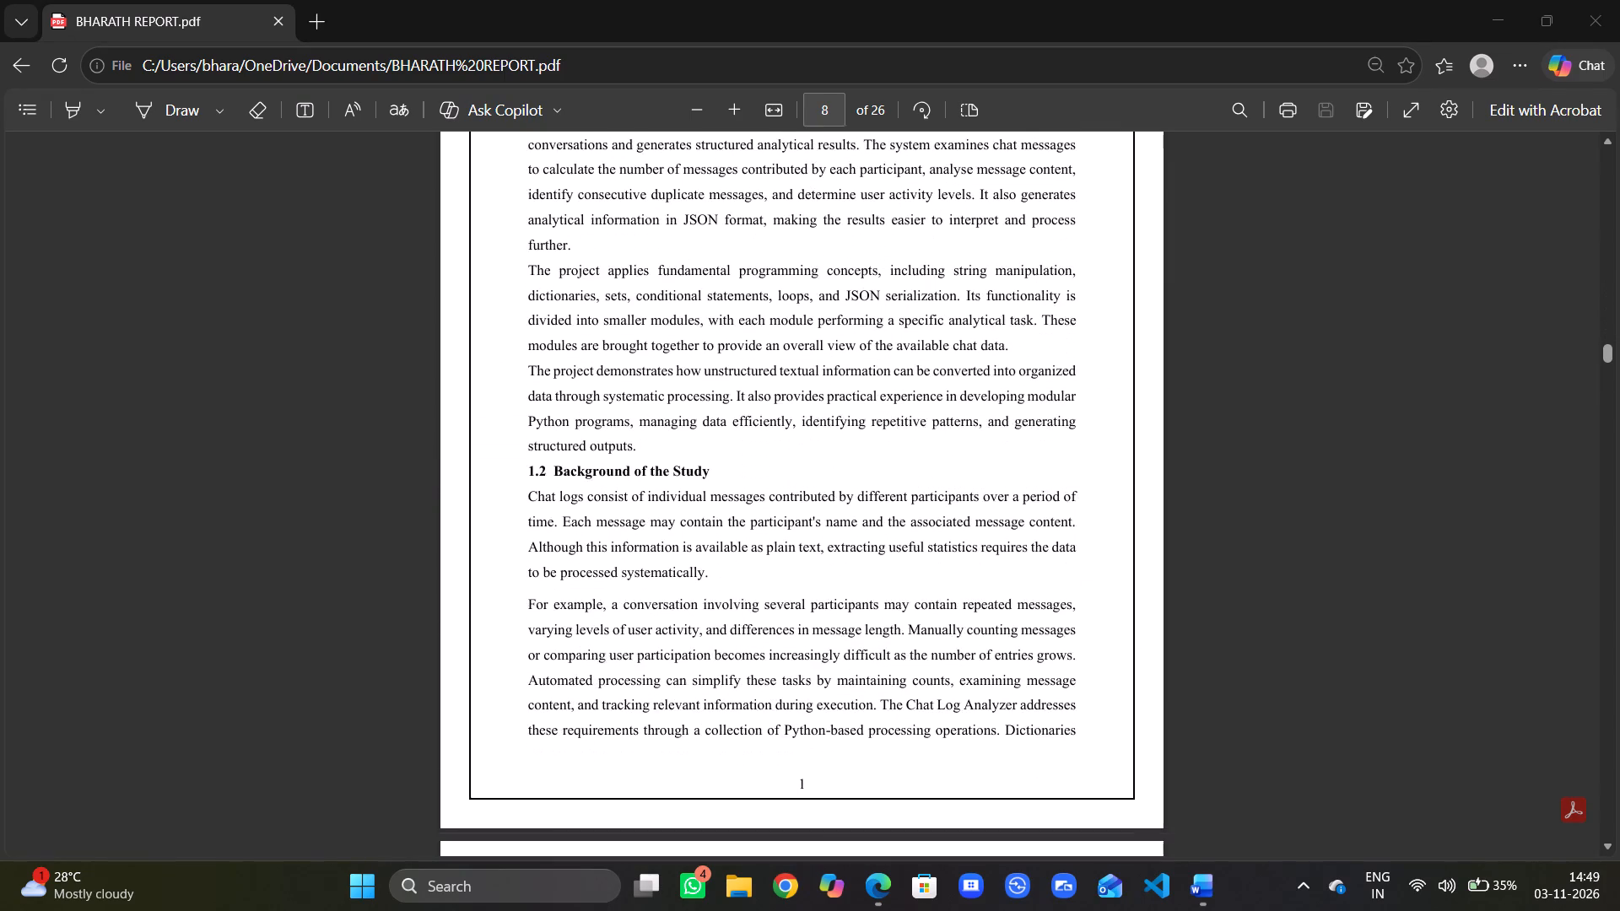
Look through the PDF's table of contents and the report chapters from the introduction to the references, examining page layout.
scroll(1012, 365, up, 5)
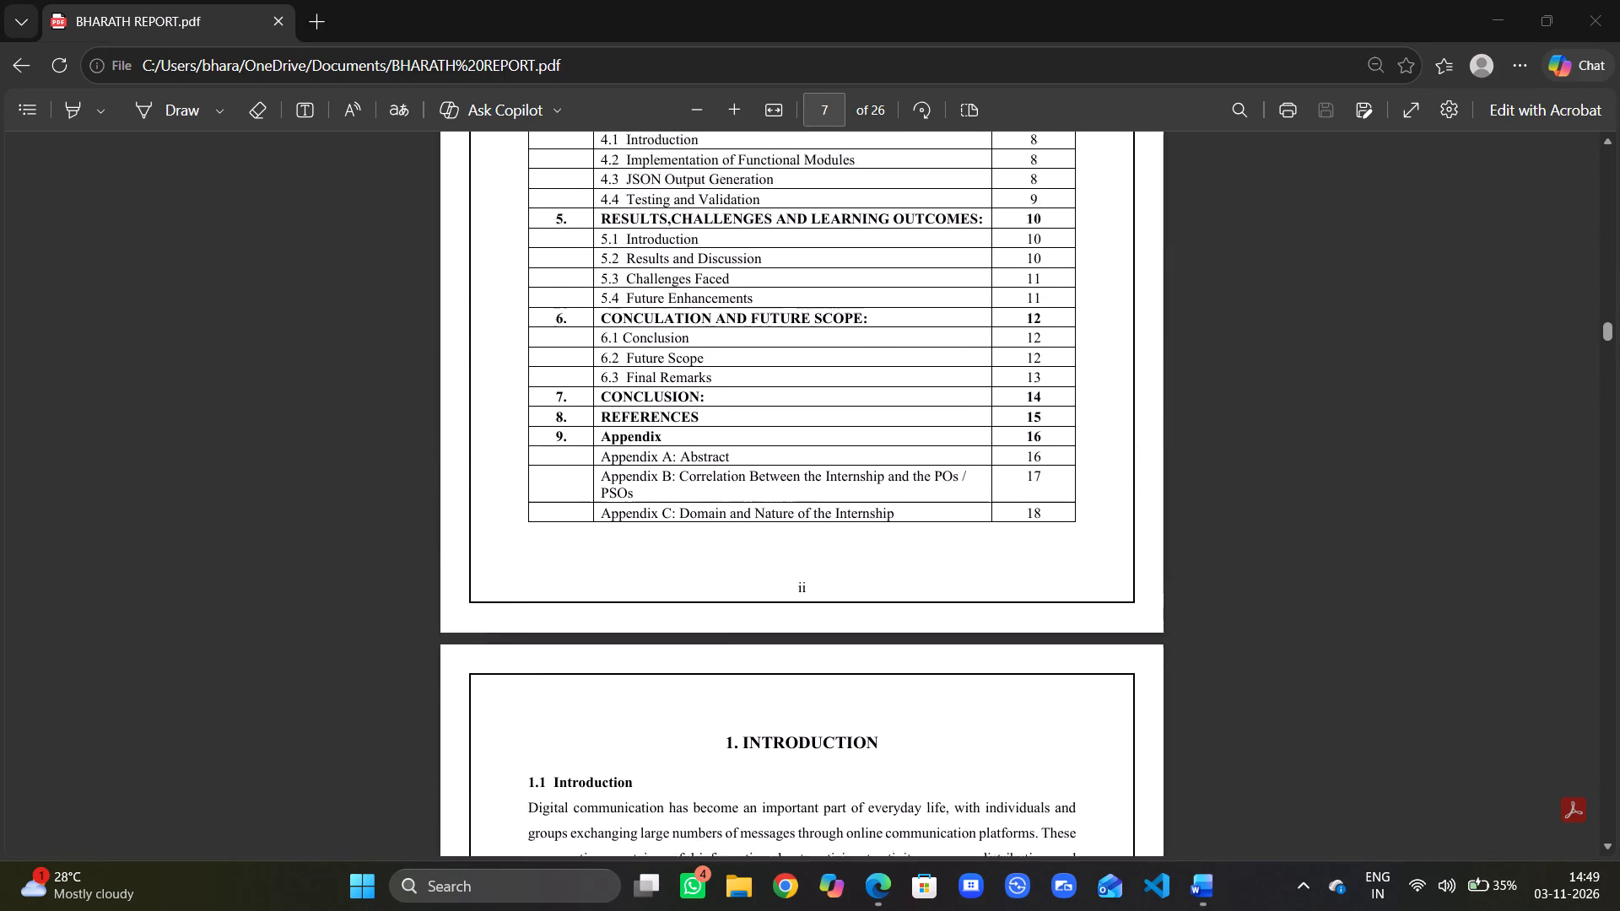
scroll(1012, 365, up, 1)
scroll(1012, 365, down, 5)
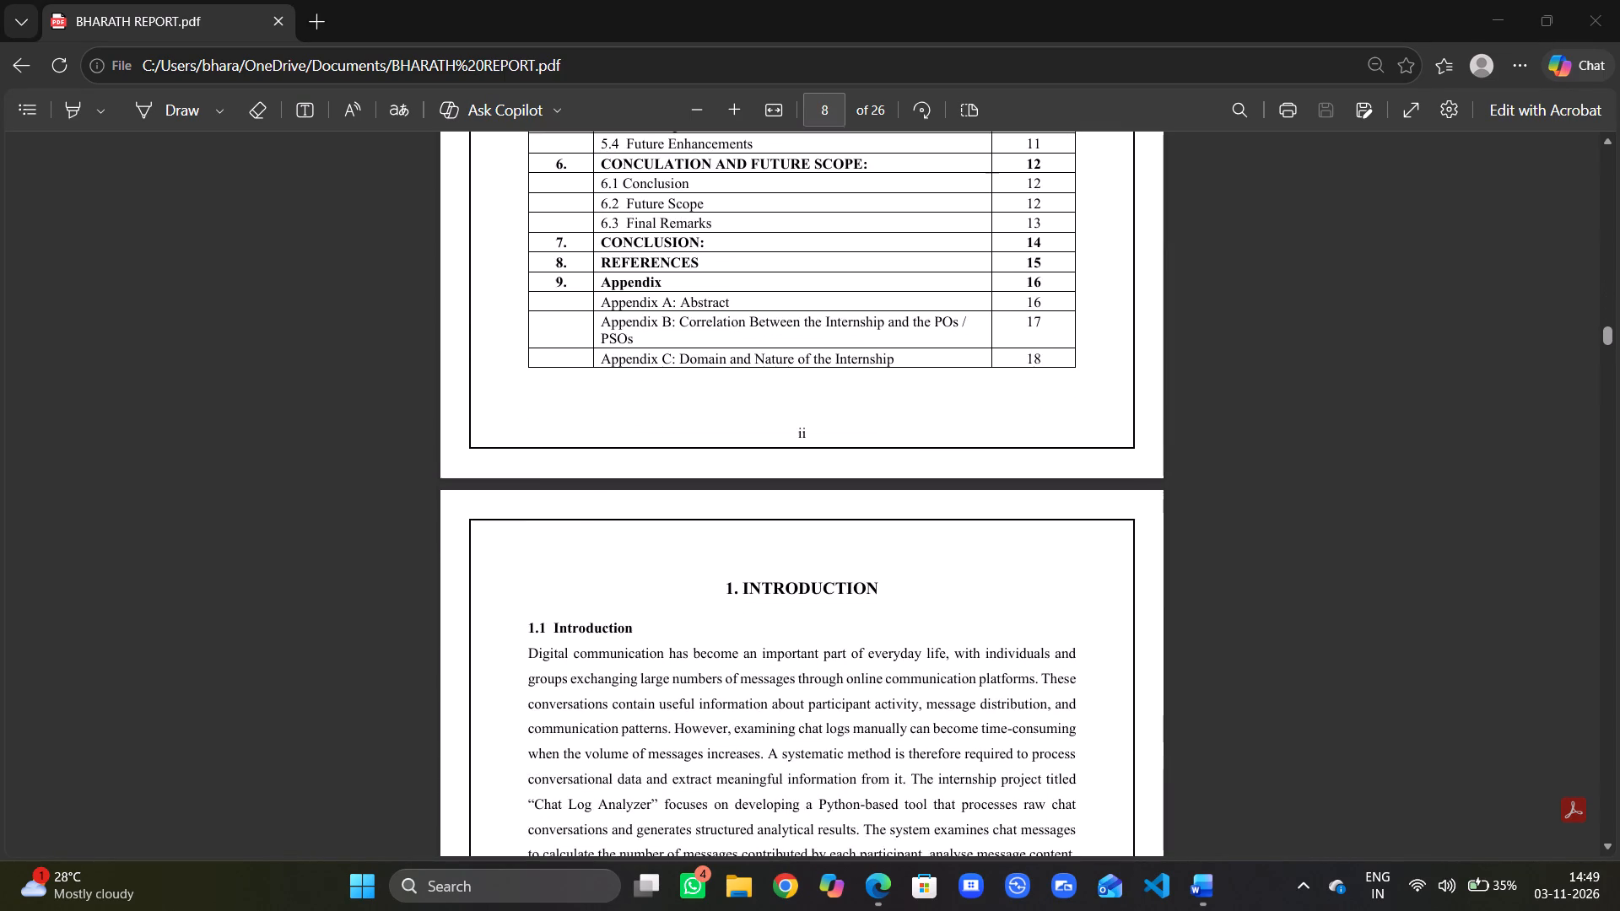
scroll(1012, 365, down, 12)
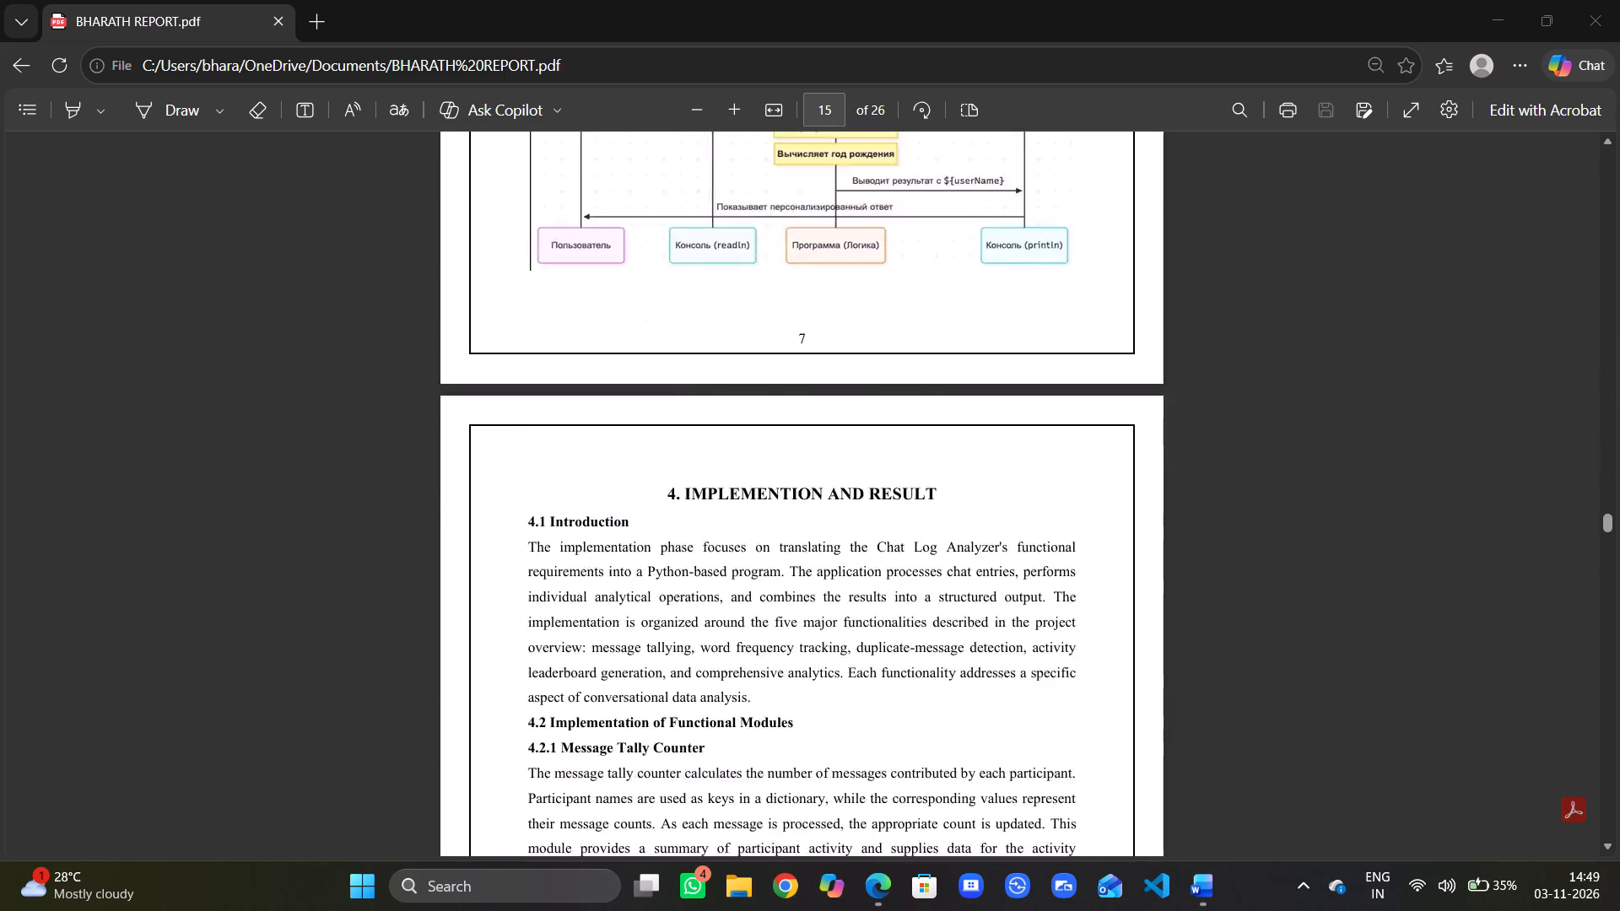
scroll(1012, 365, down, 14)
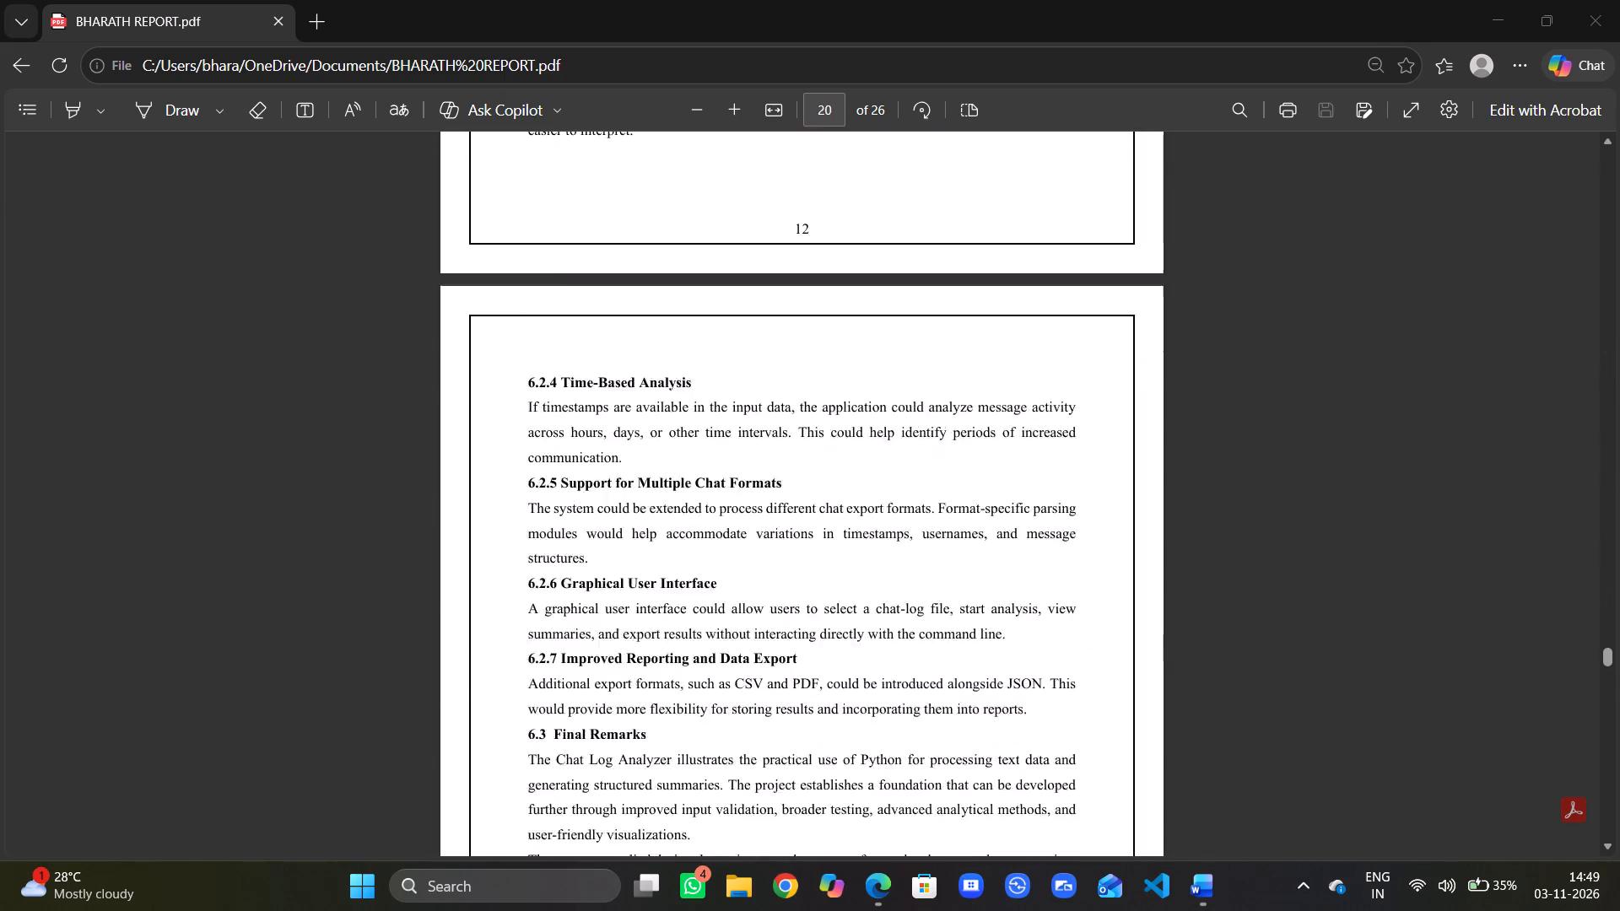
scroll(1012, 365, down, 6)
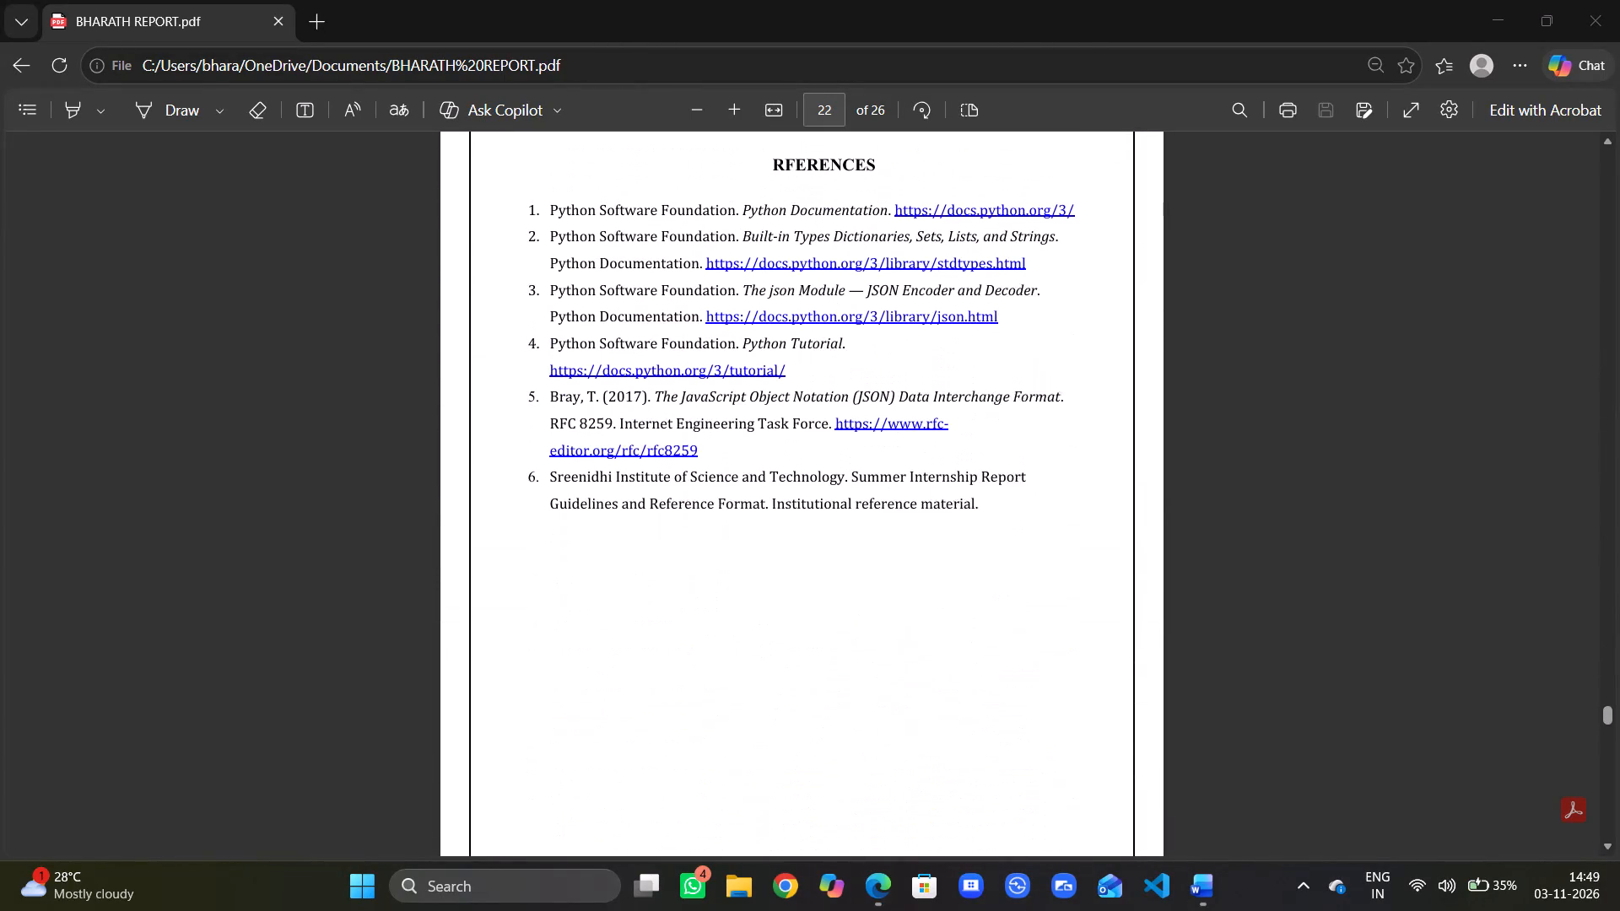
Examine Appendices A, B and C in the PDF, including the abstract, correlation and domain tables and the staff signature tables.
scroll(1012, 365, down, 3)
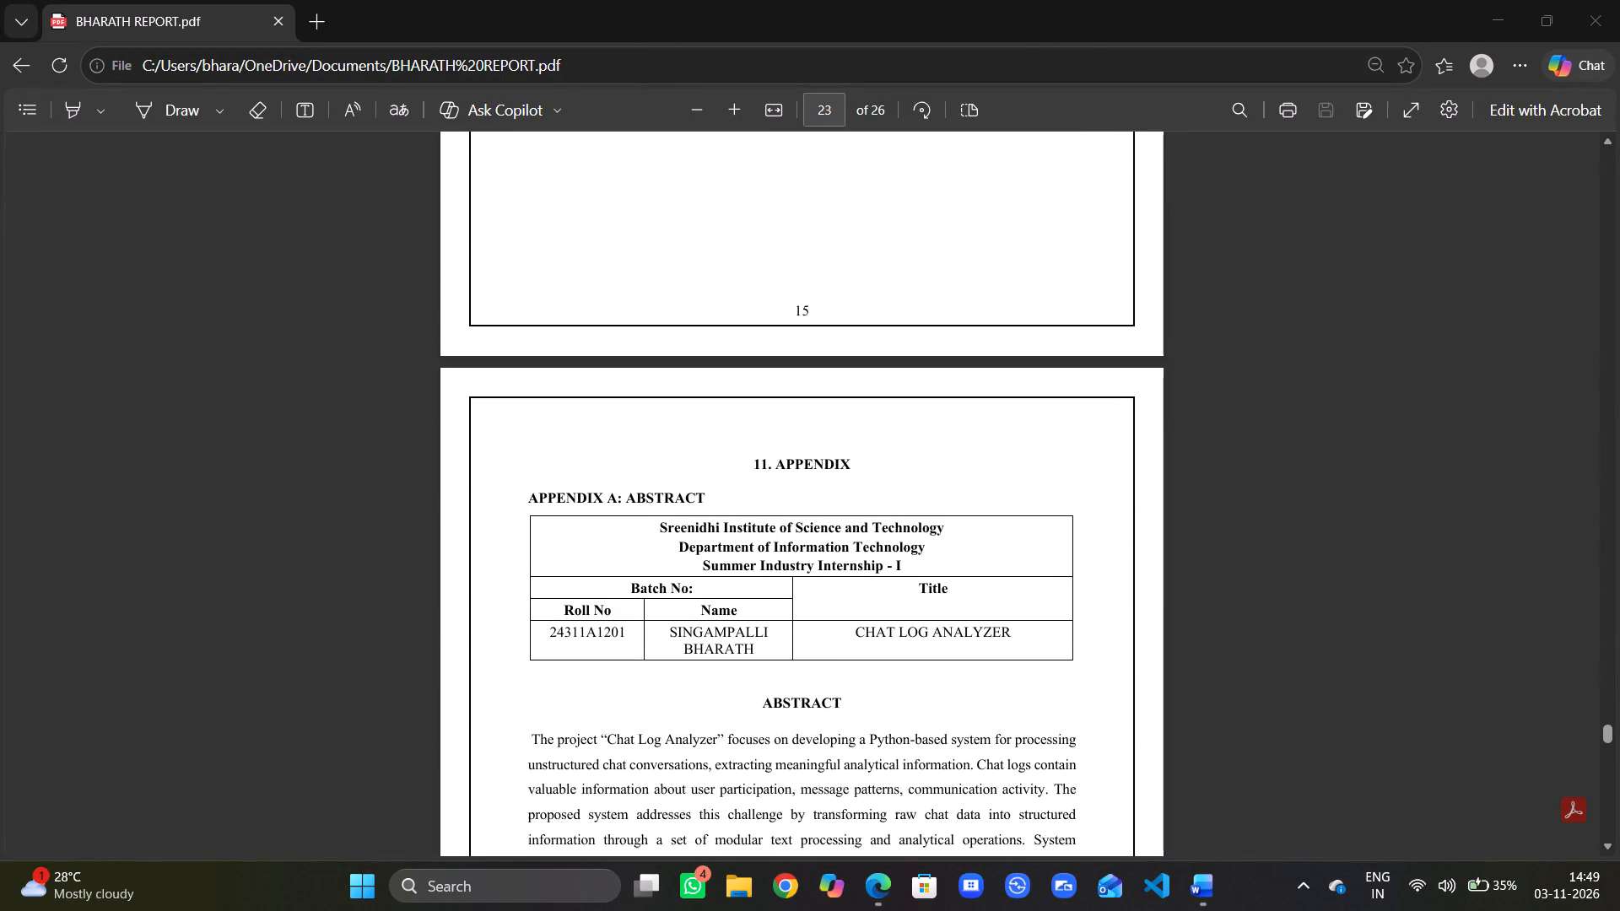
scroll(1012, 365, down, 3)
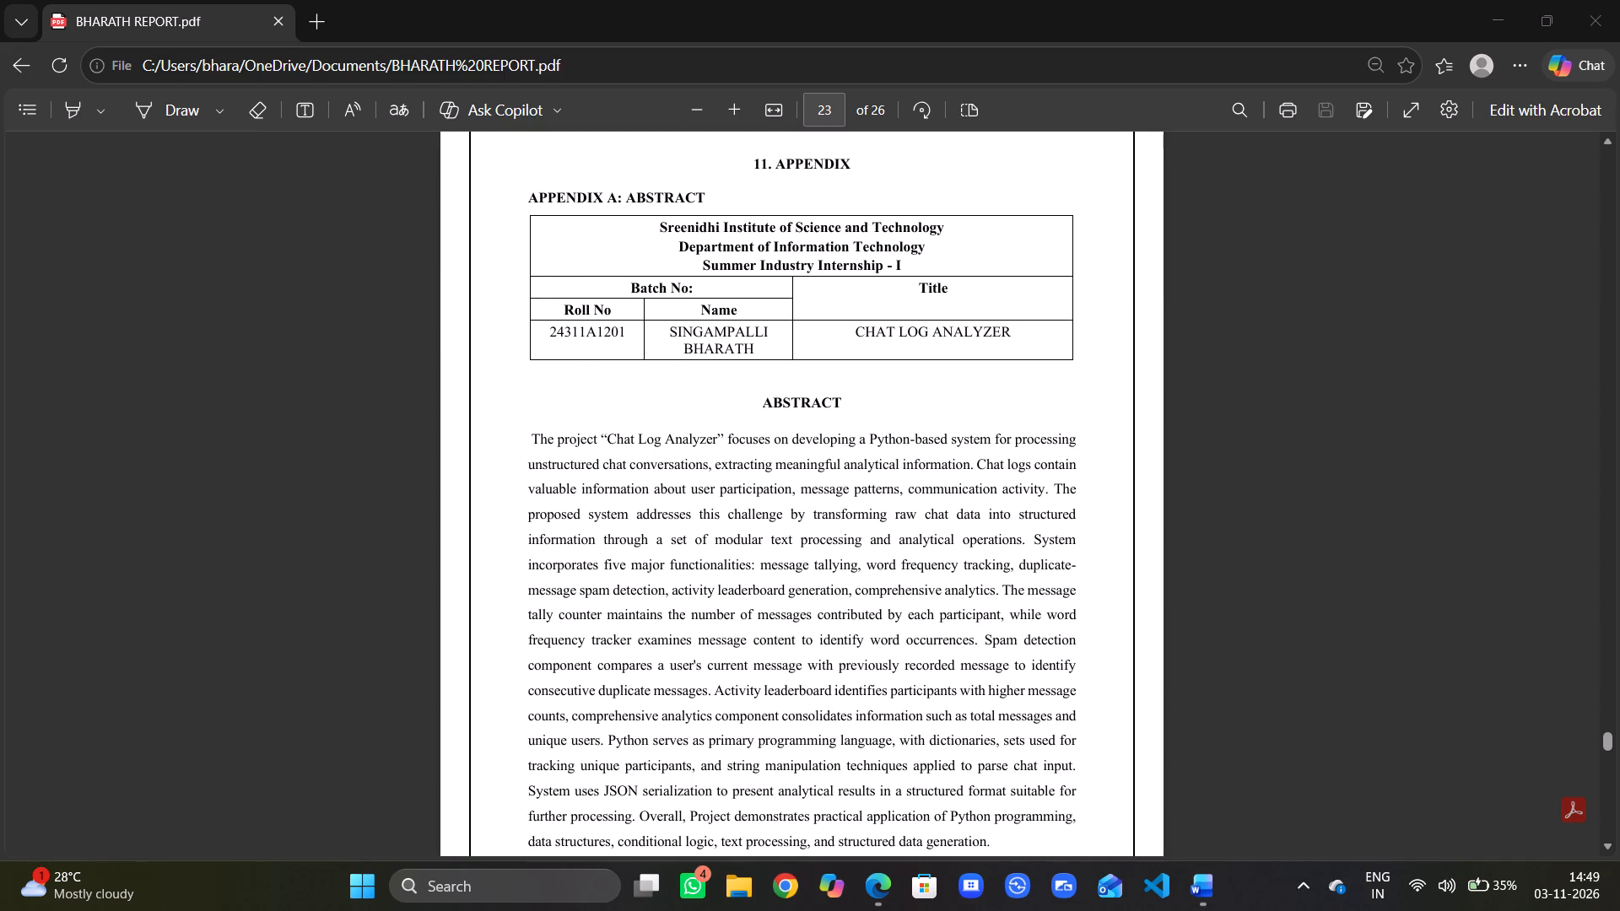
scroll(1012, 365, down, 4)
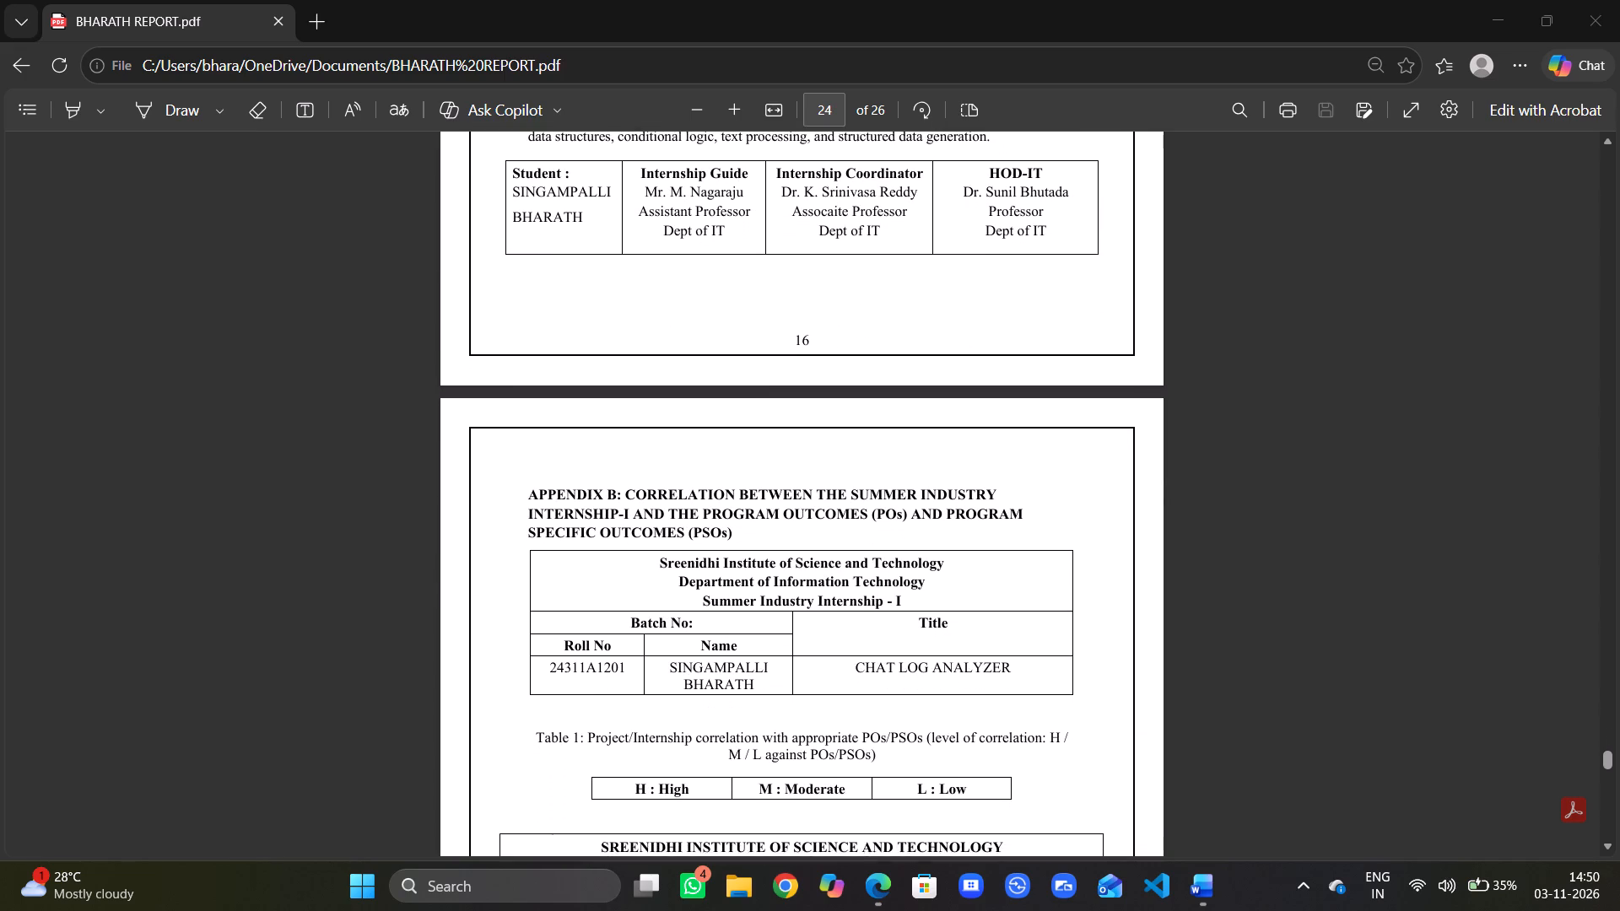
scroll(1012, 365, down, 2)
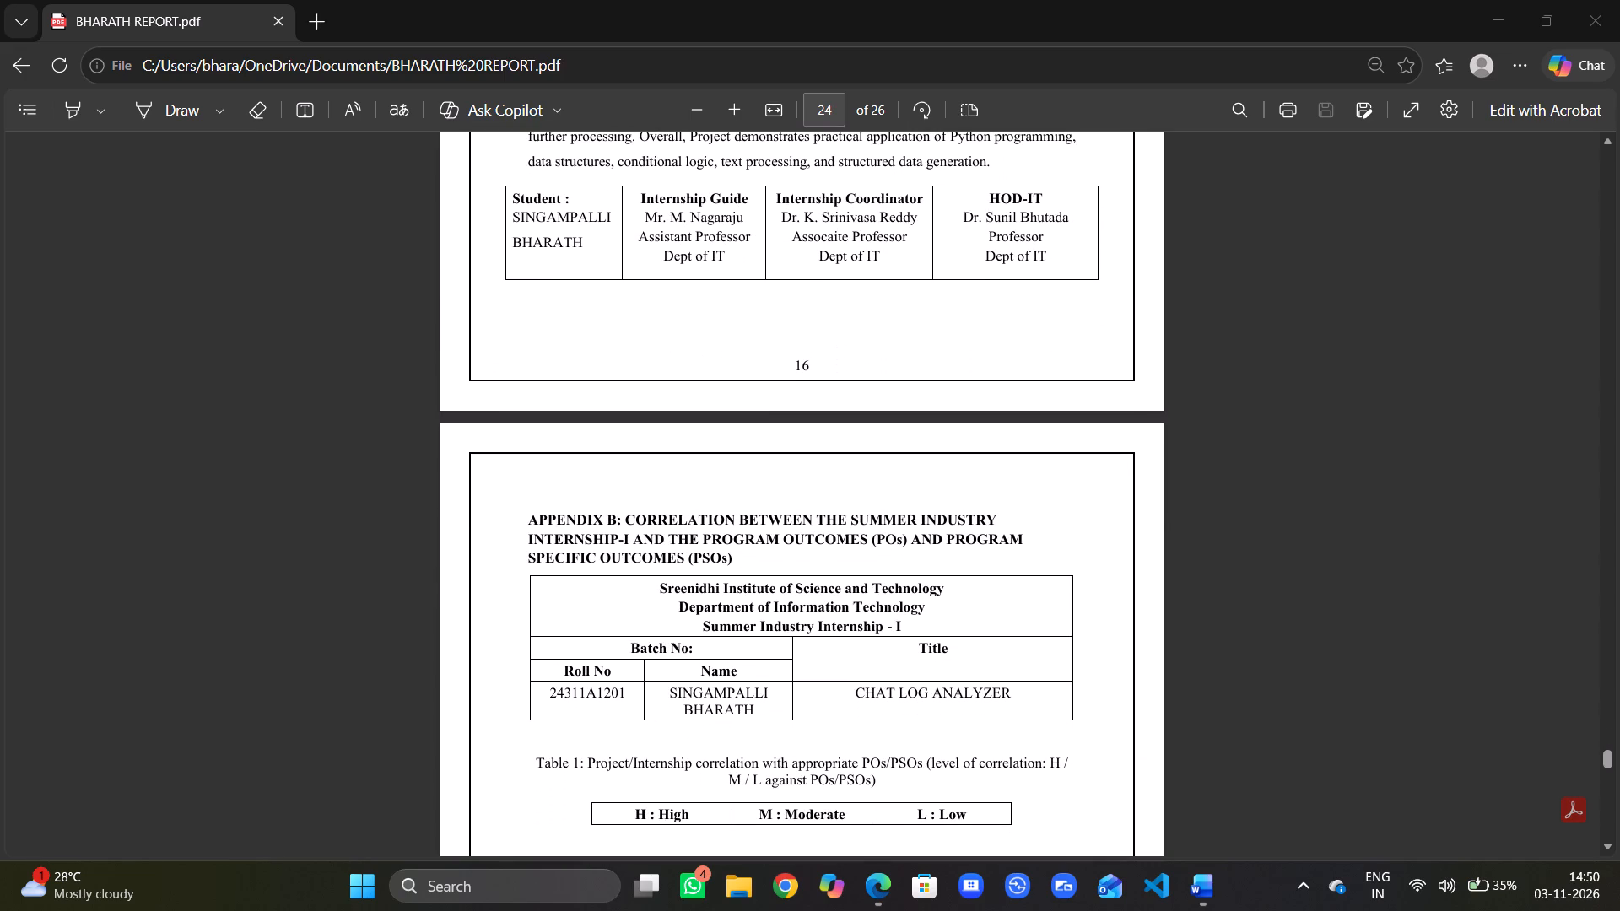
scroll(1012, 365, down, 2)
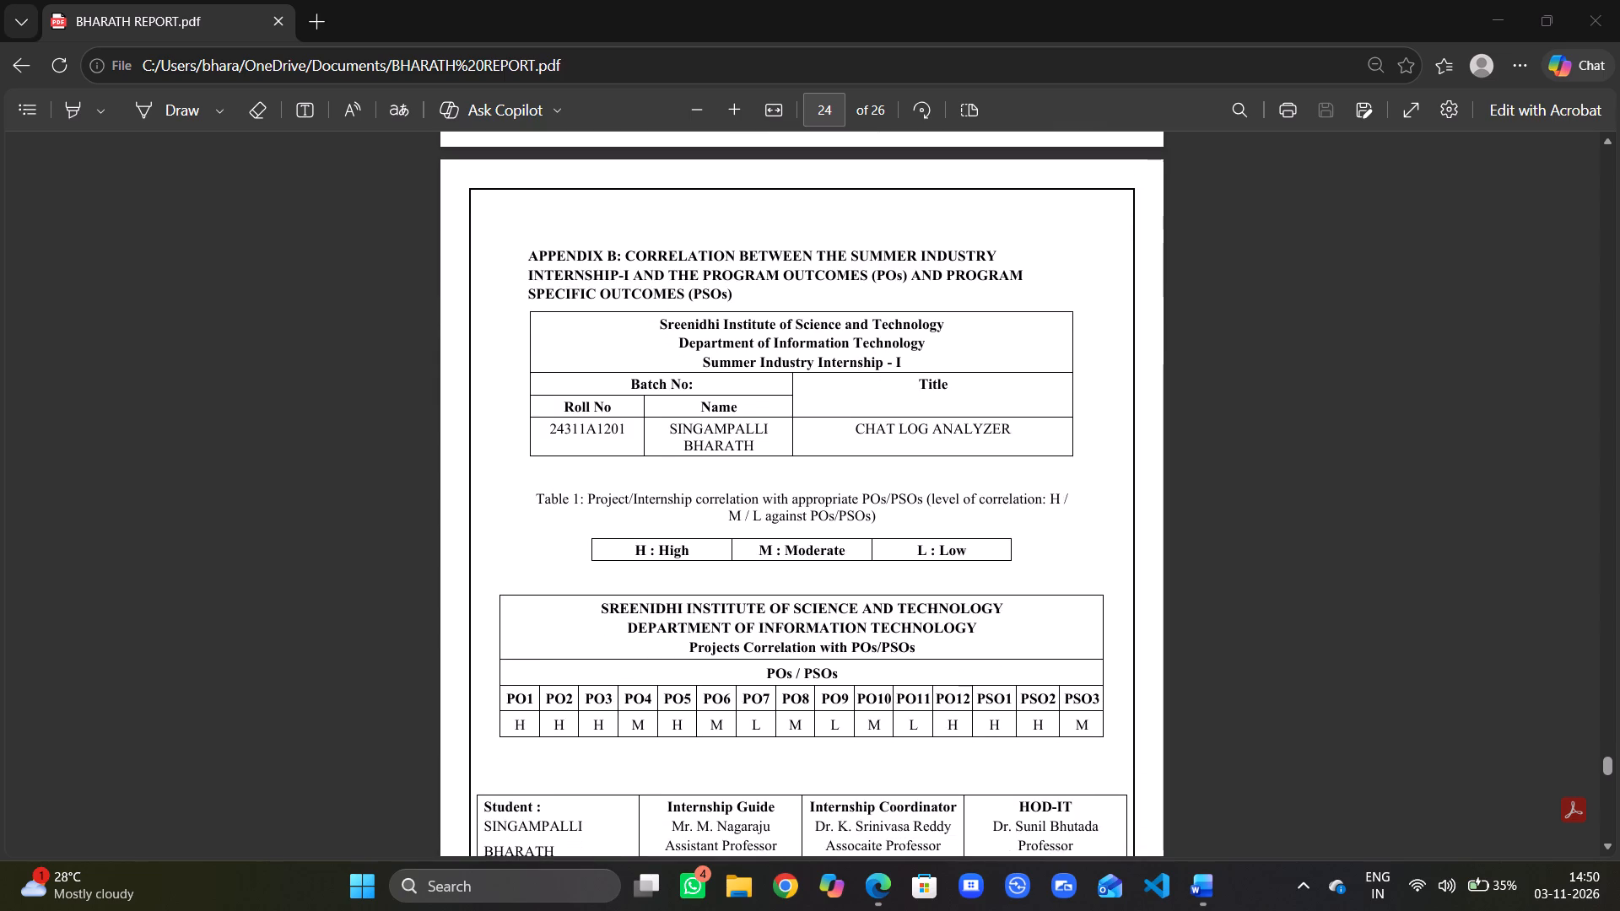
scroll(1012, 365, down, 3)
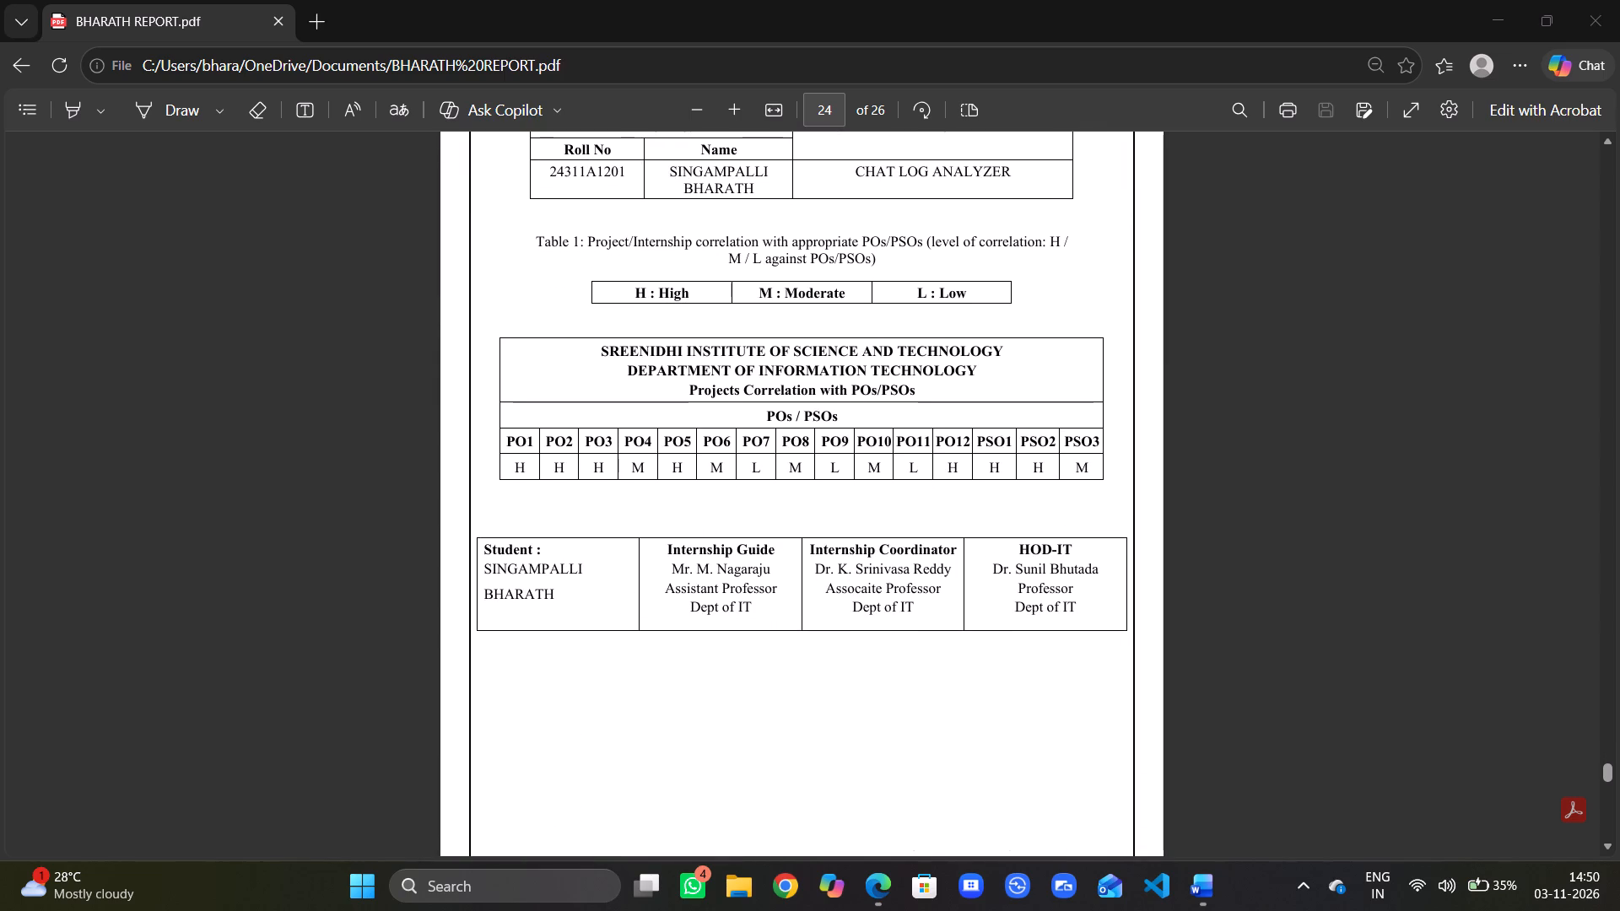
click(1012, 365)
scroll(969, 538, down, 3)
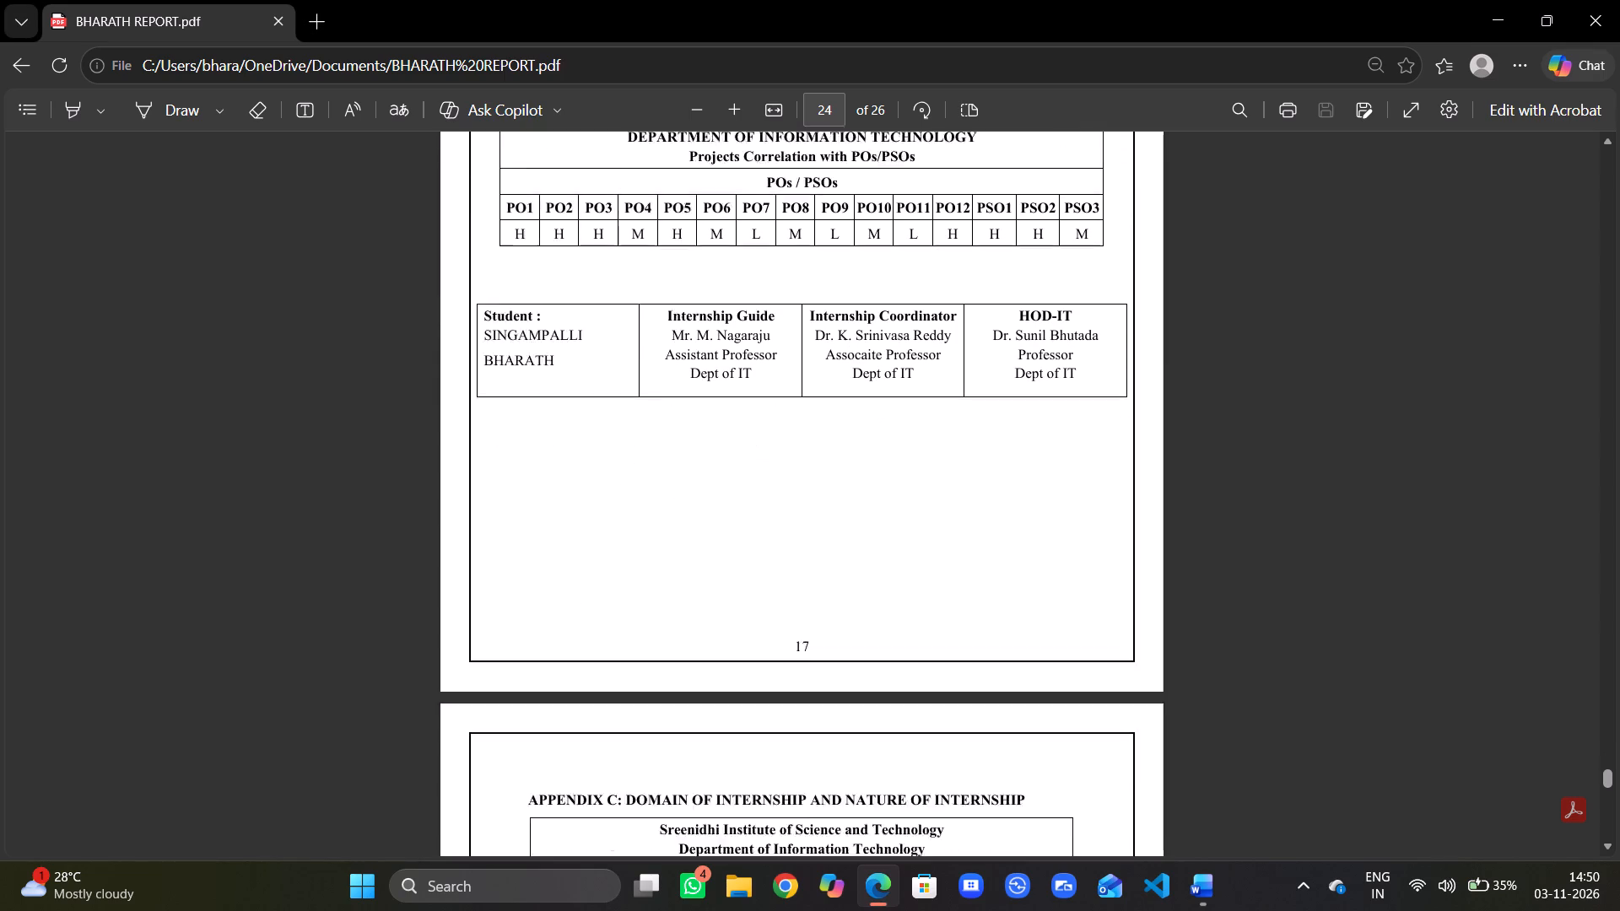
scroll(969, 538, down, 4)
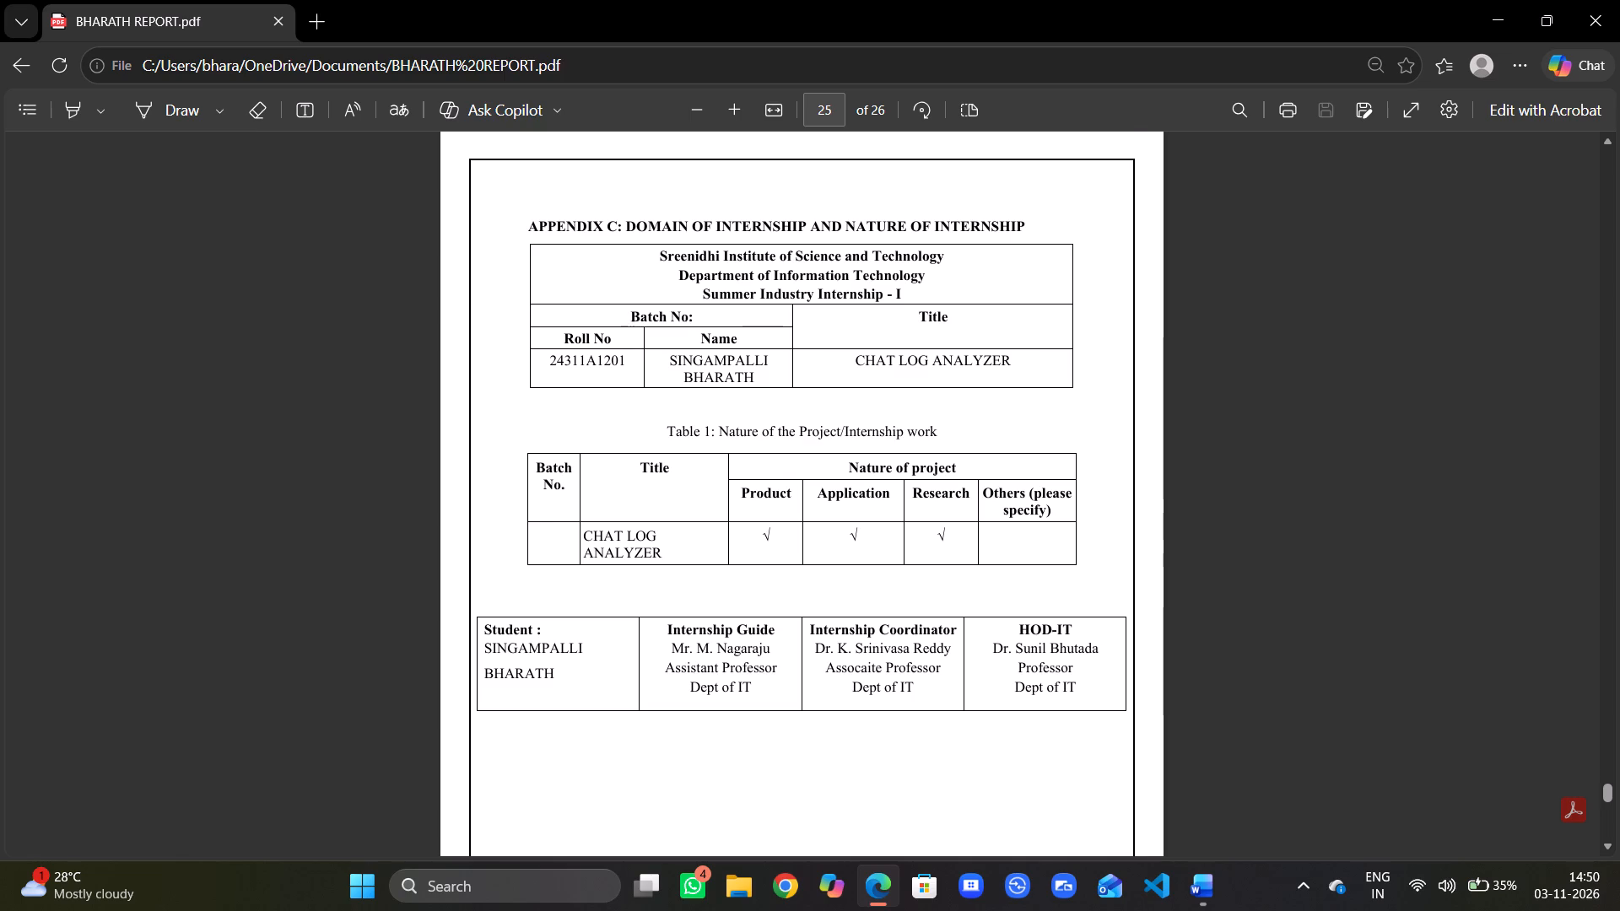
scroll(969, 538, down, 6)
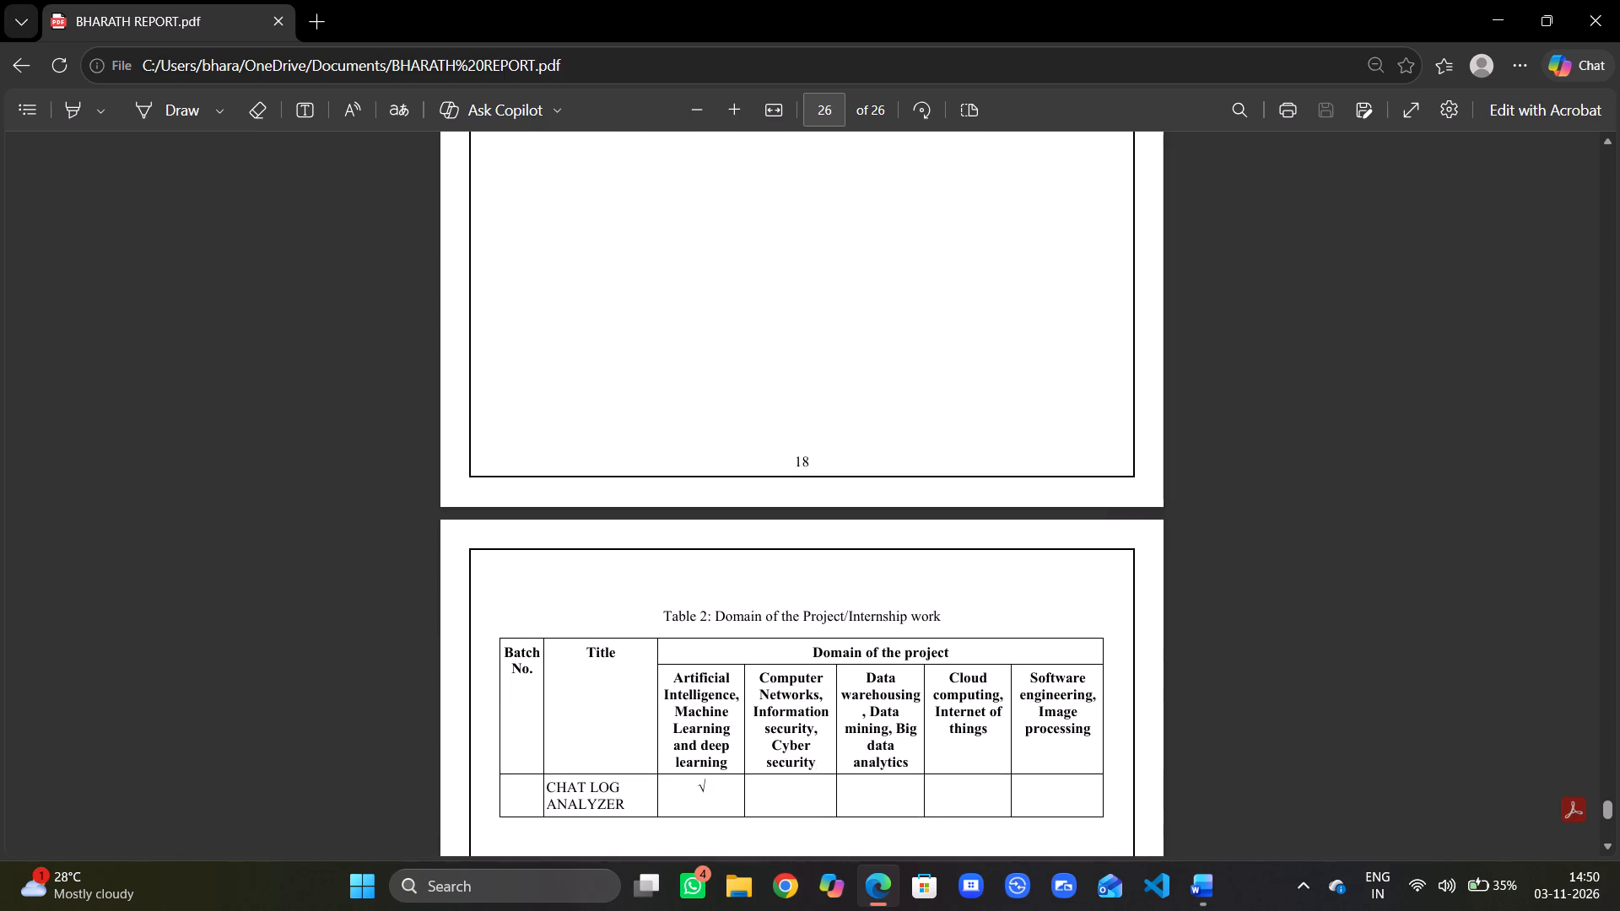
scroll(969, 538, down, 4)
Recheck the PDF's front pages from the cover through the certificates to the declaration, ending back at the cover.
scroll(969, 538, up, 16)
scroll(969, 538, up, 11)
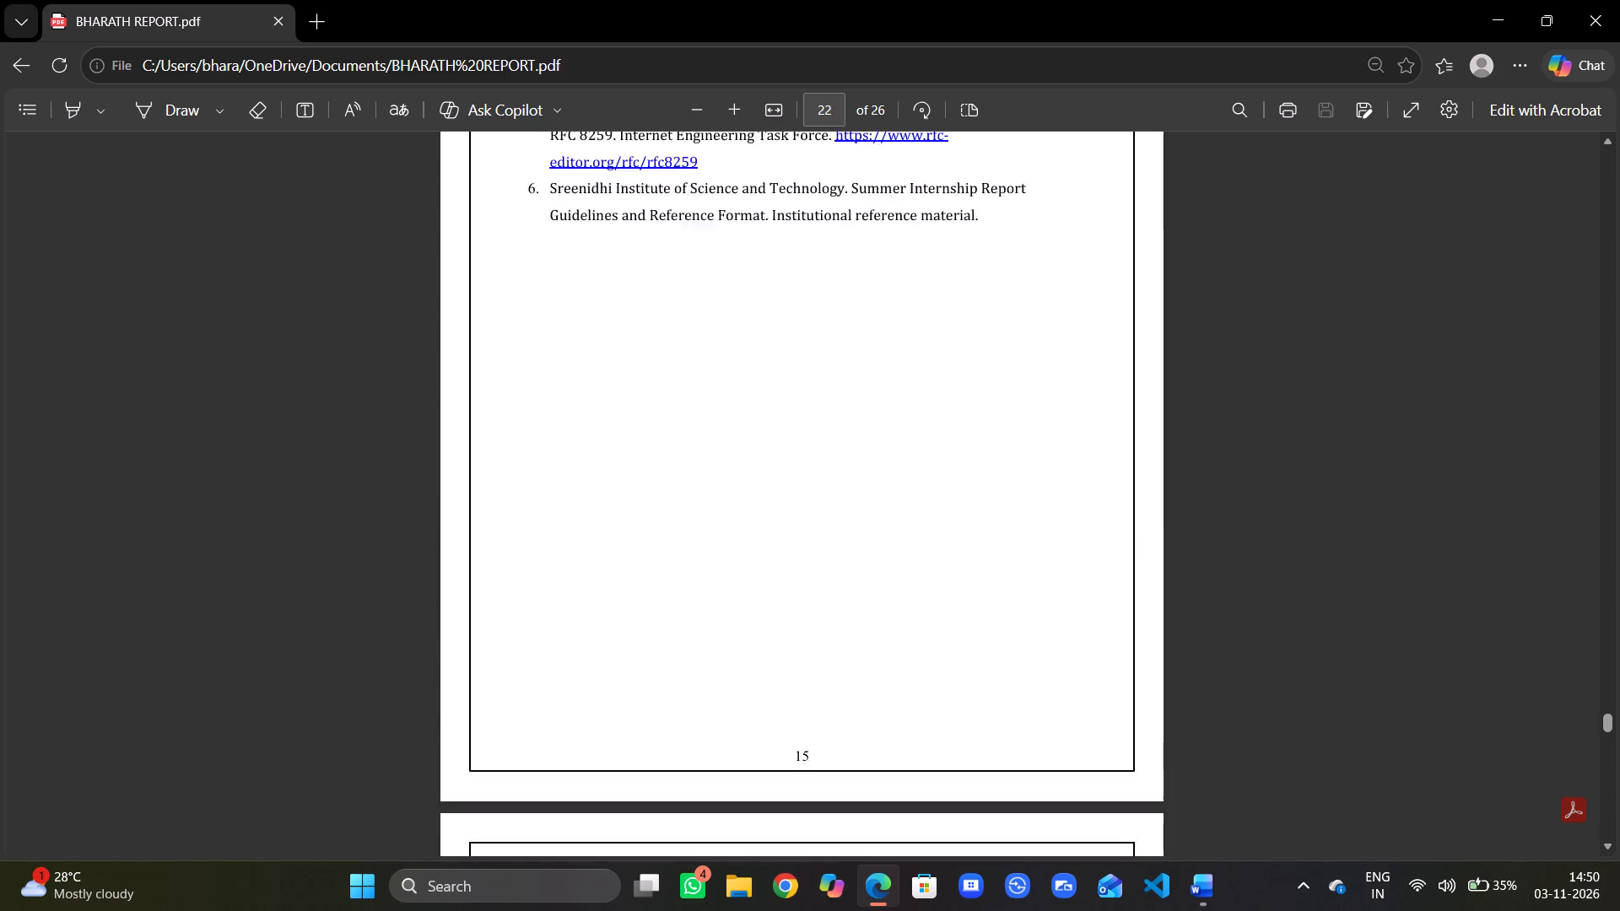
scroll(969, 538, up, 11)
scroll(969, 538, up, 10)
scroll(969, 538, up, 12)
scroll(969, 538, up, 9)
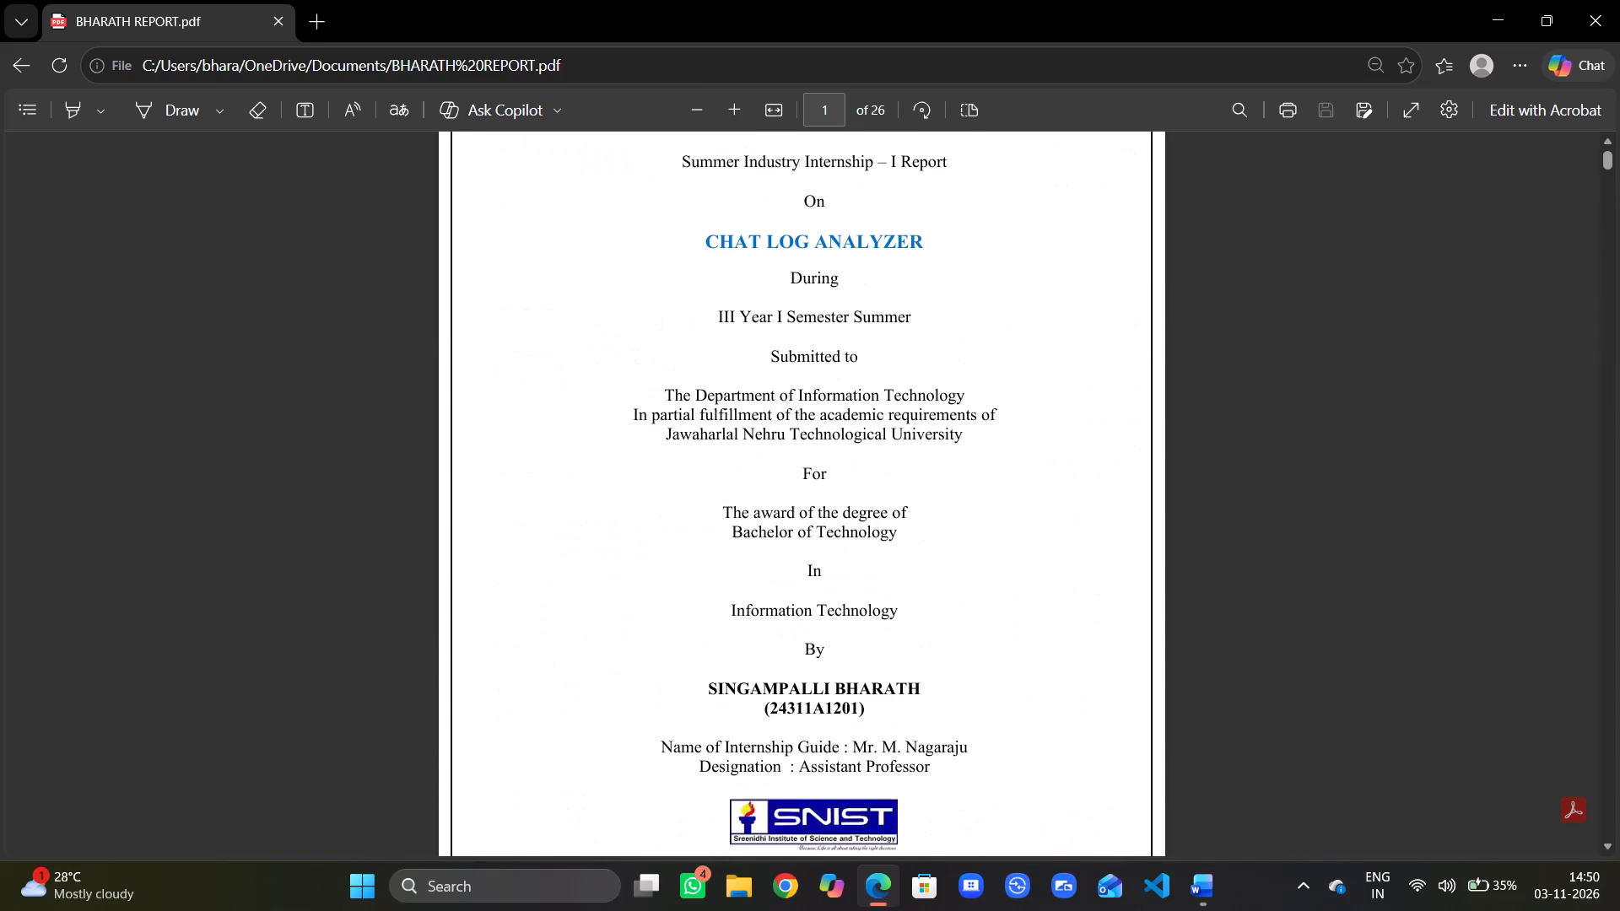
scroll(969, 538, down, 4)
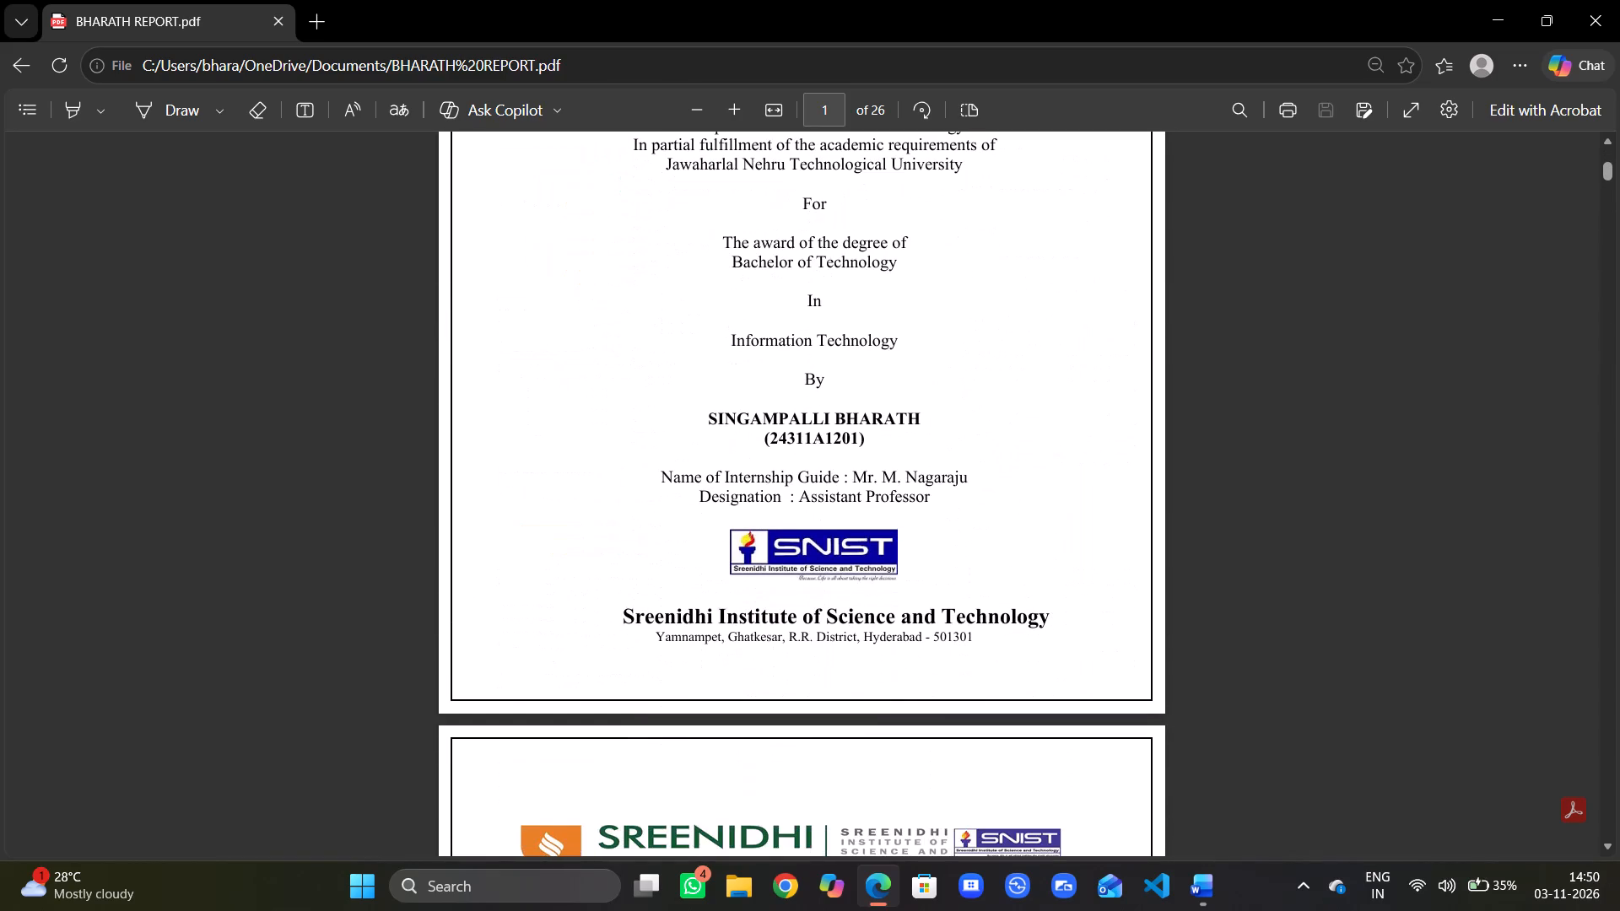
scroll(969, 538, down, 4)
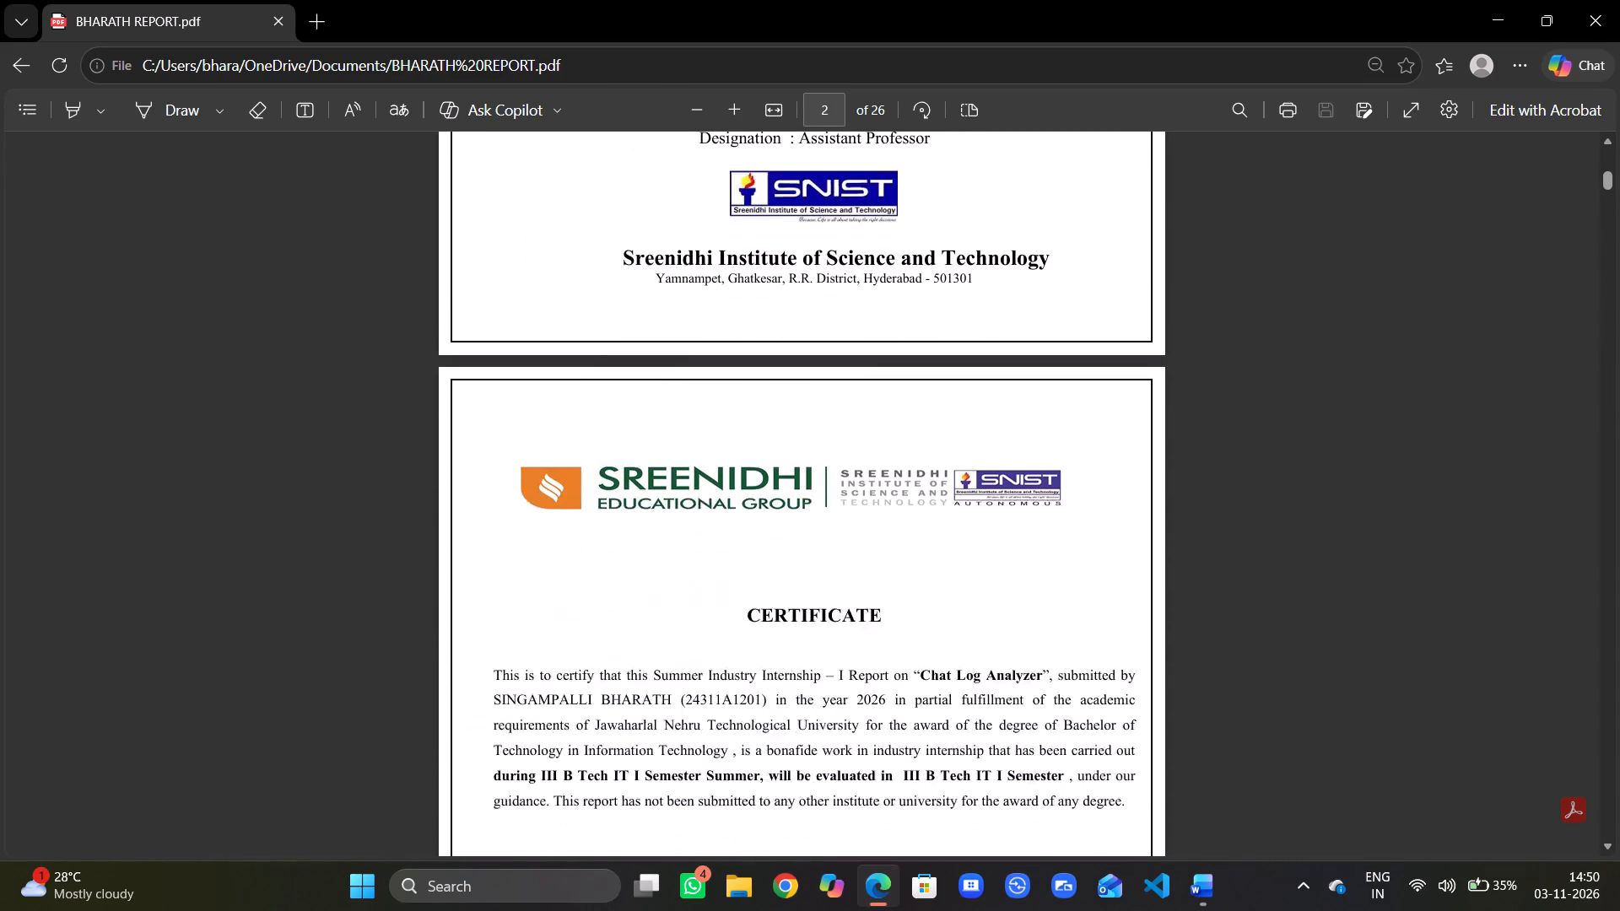
scroll(969, 538, down, 2)
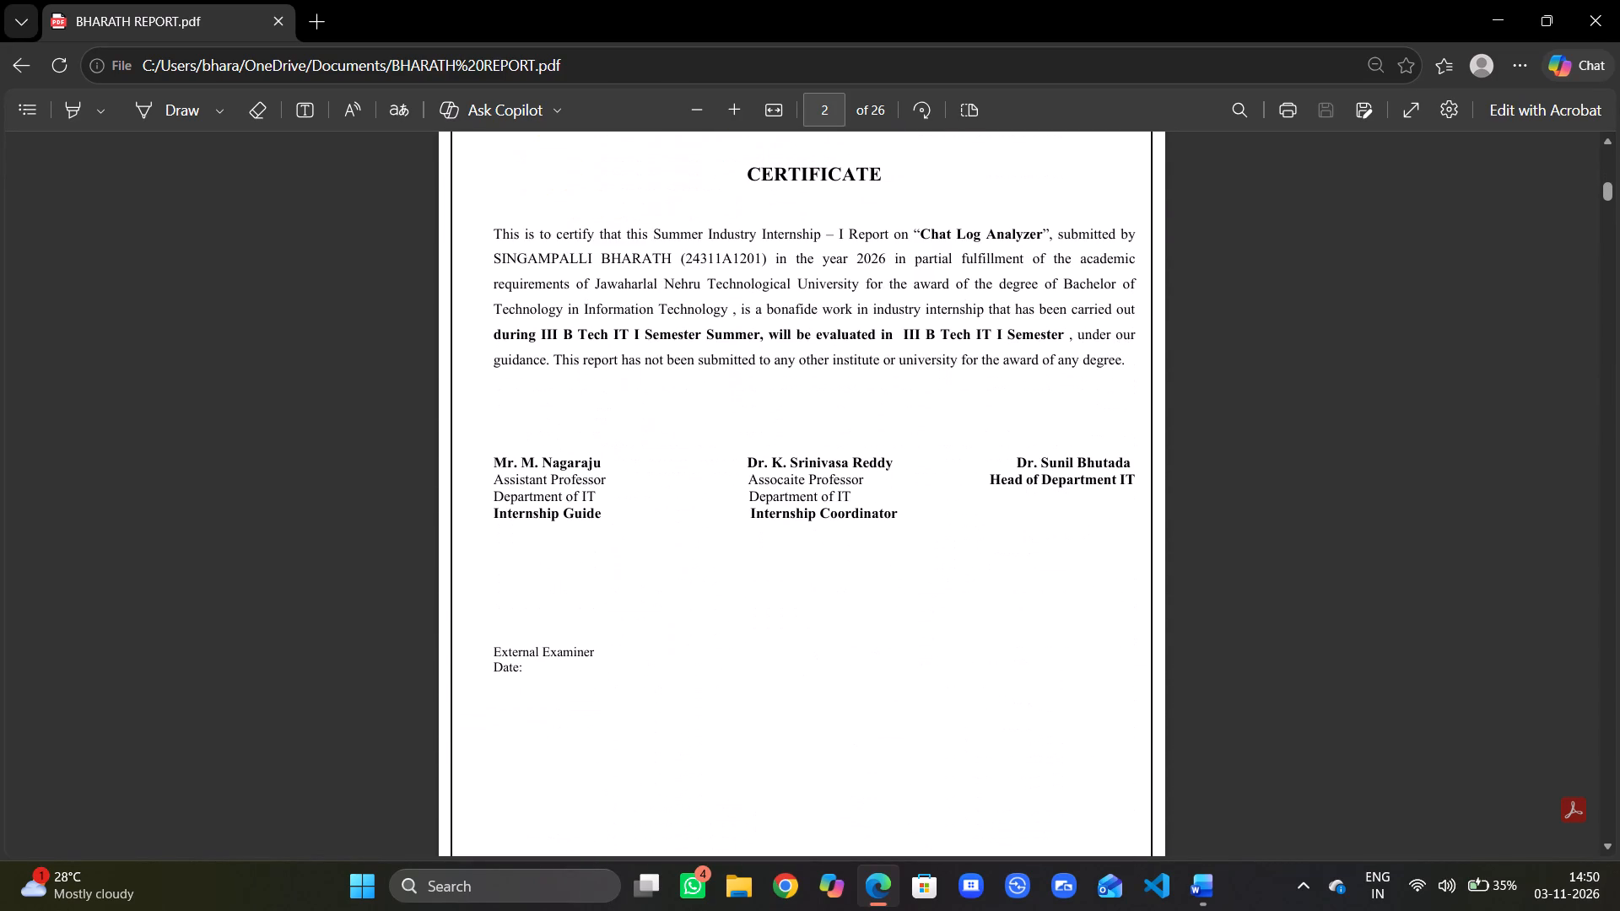
scroll(969, 538, down, 6)
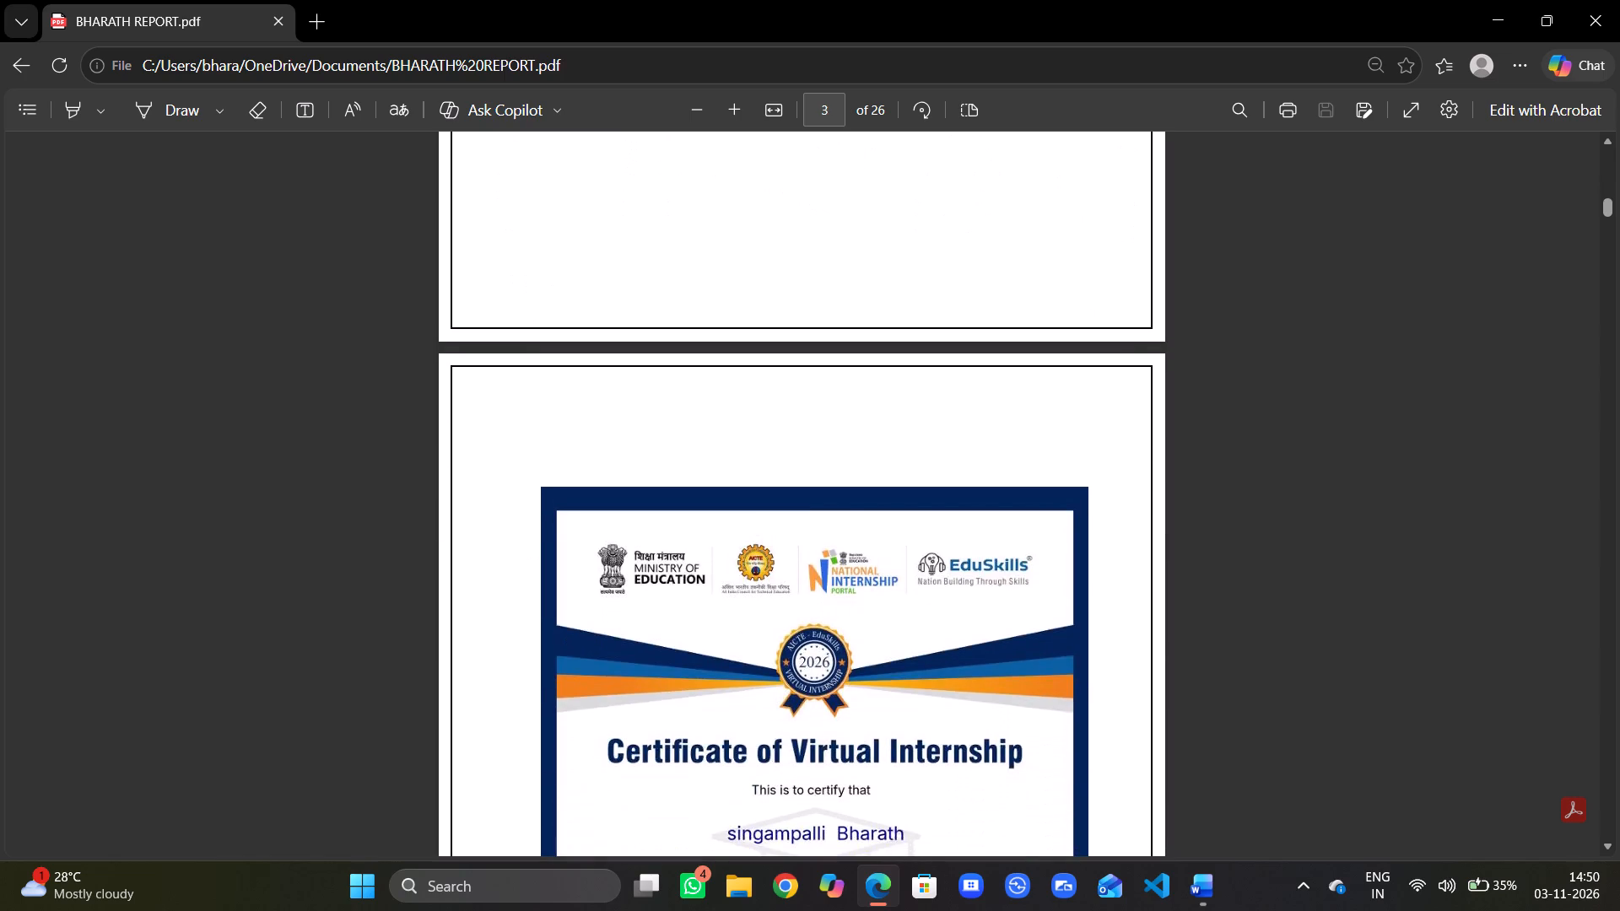
scroll(969, 538, down, 7)
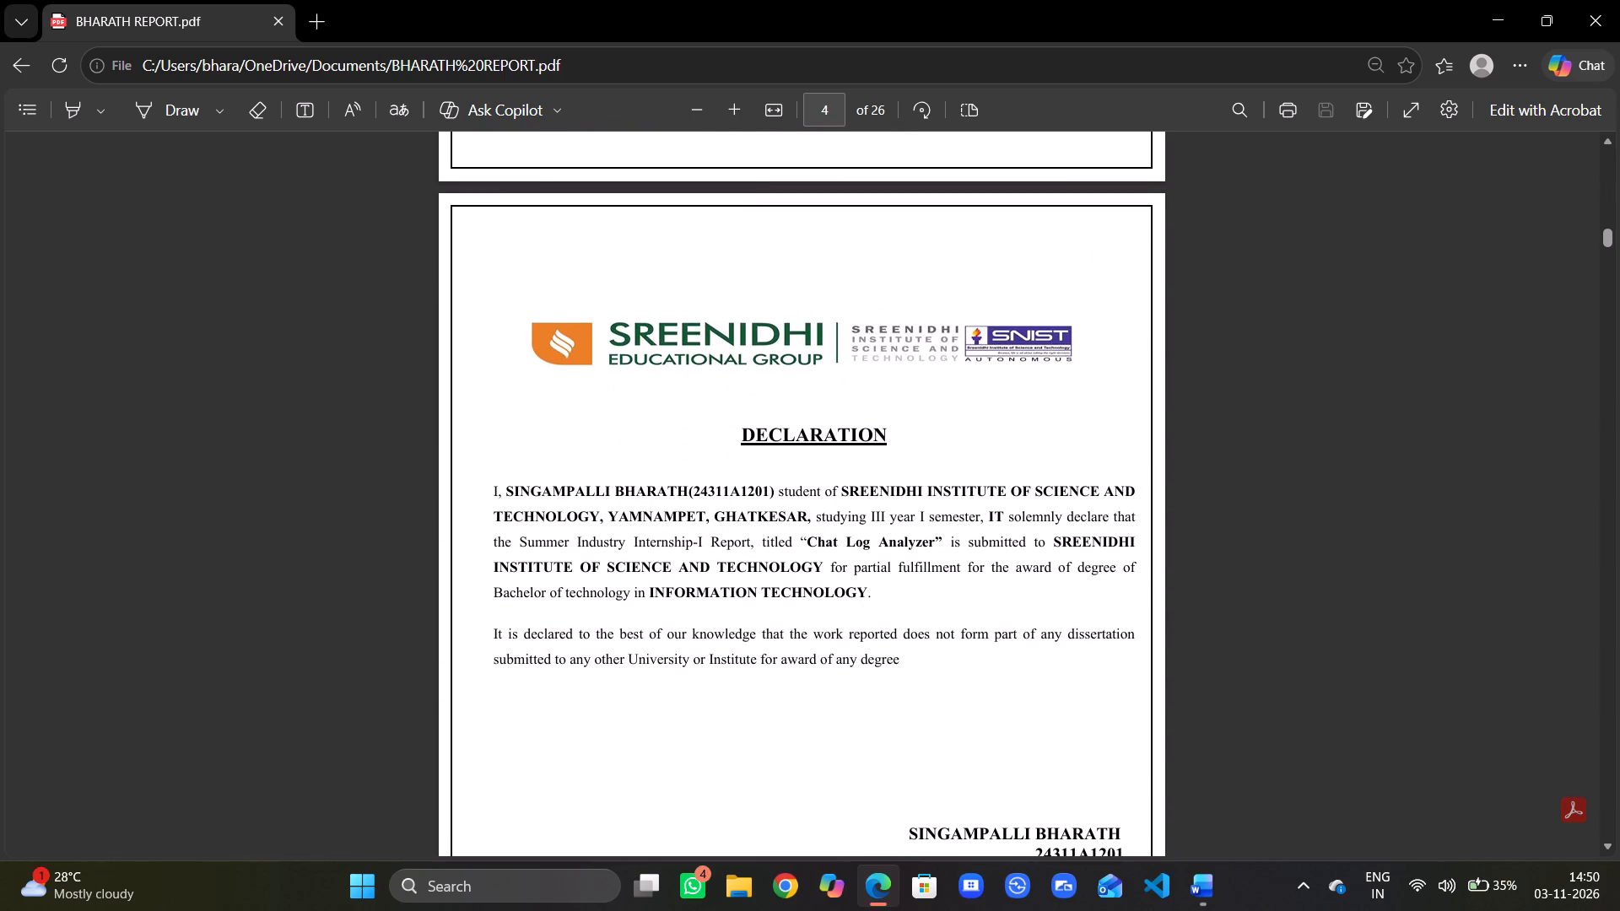
scroll(969, 538, up, 7)
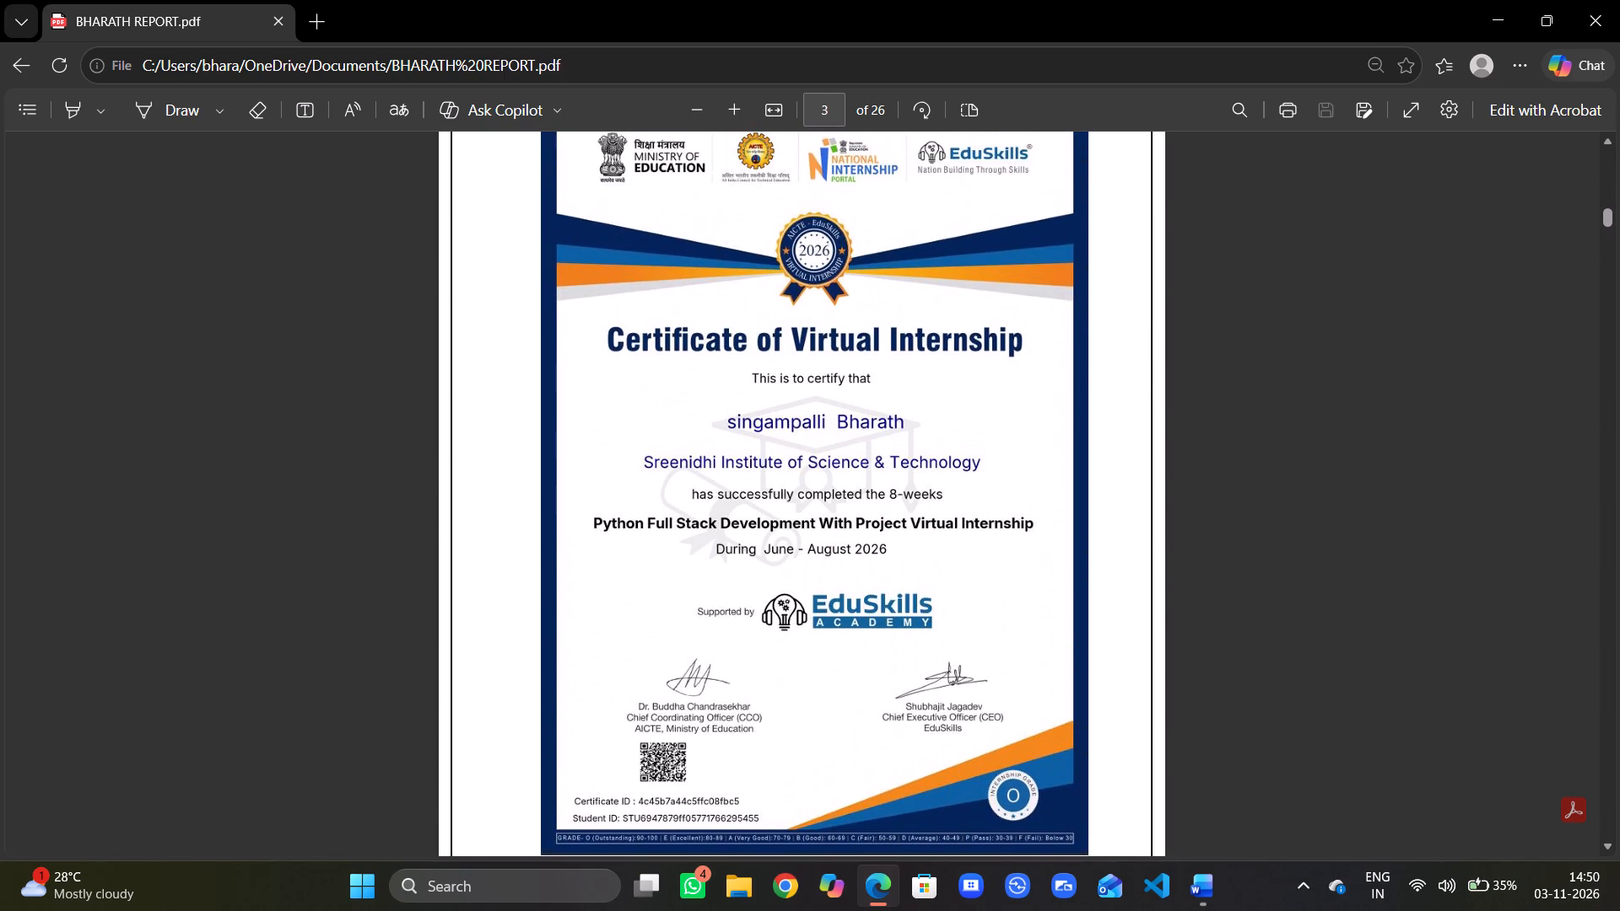
scroll(969, 538, up, 1)
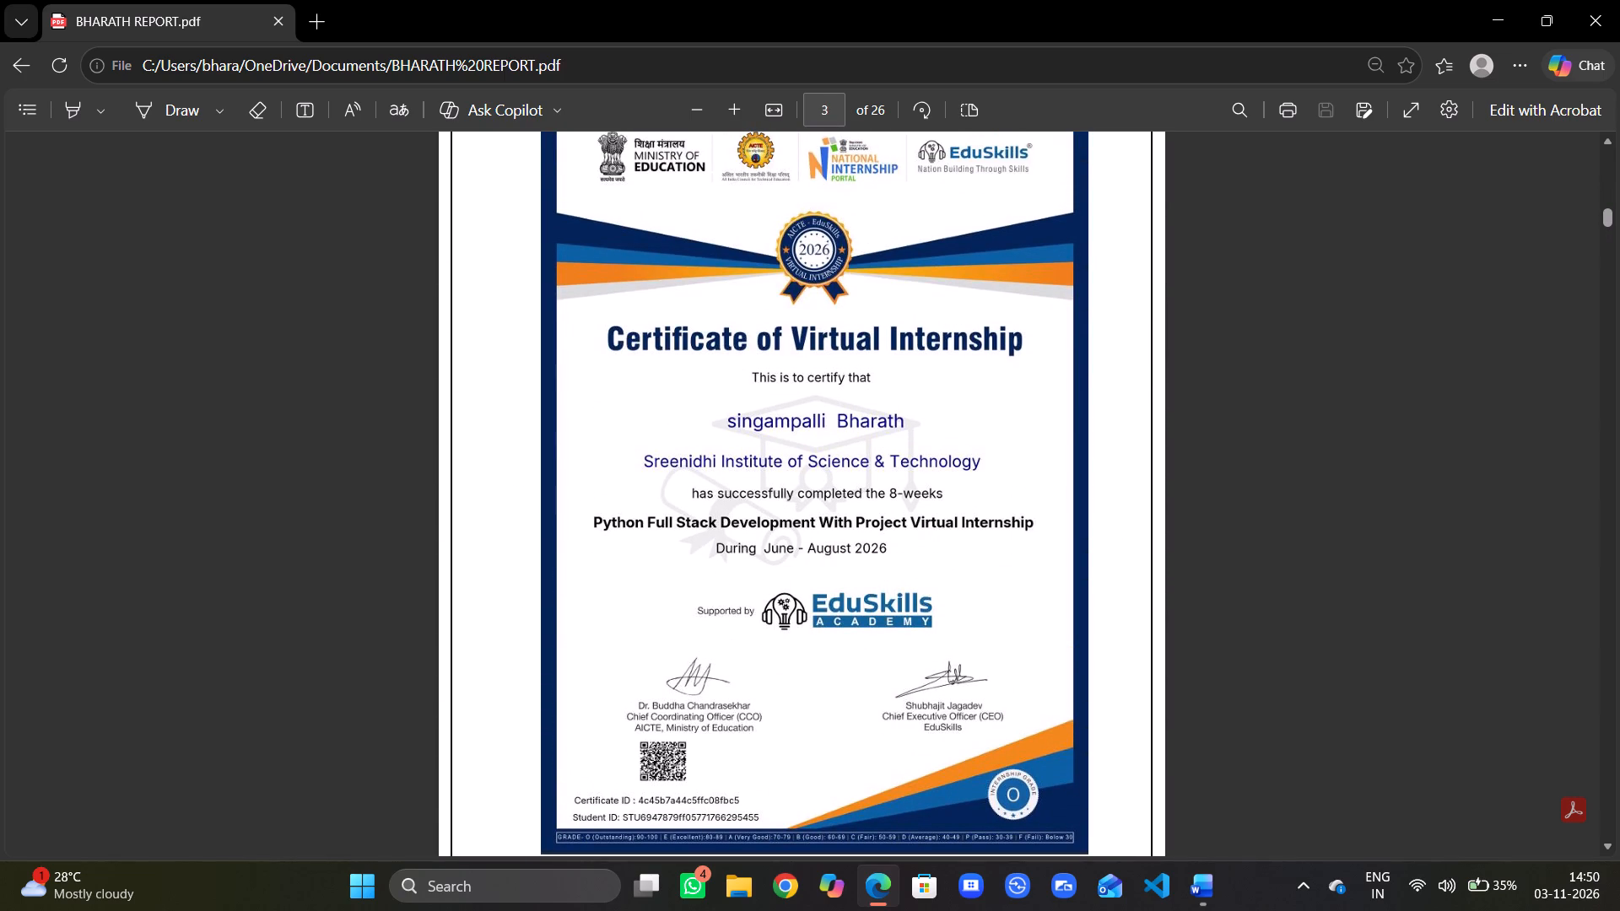
scroll(948, 574, up, 11)
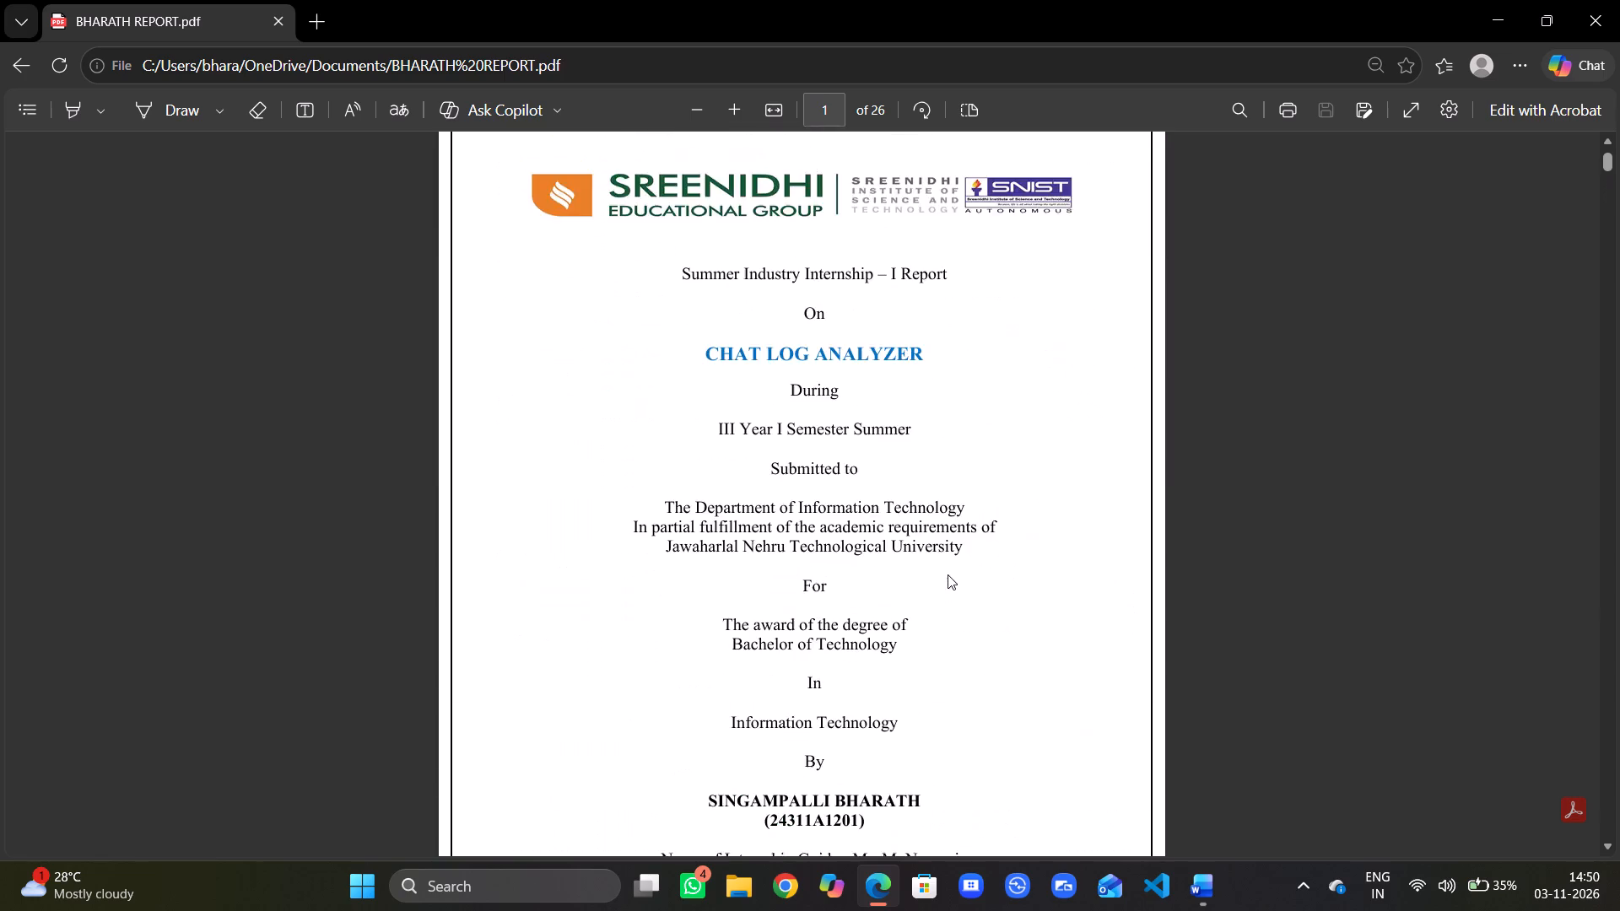
Recheck the PDF's cover page and certificate page, comparing the internship guide's designation and the staff titles on both.
scroll(948, 574, up, 5)
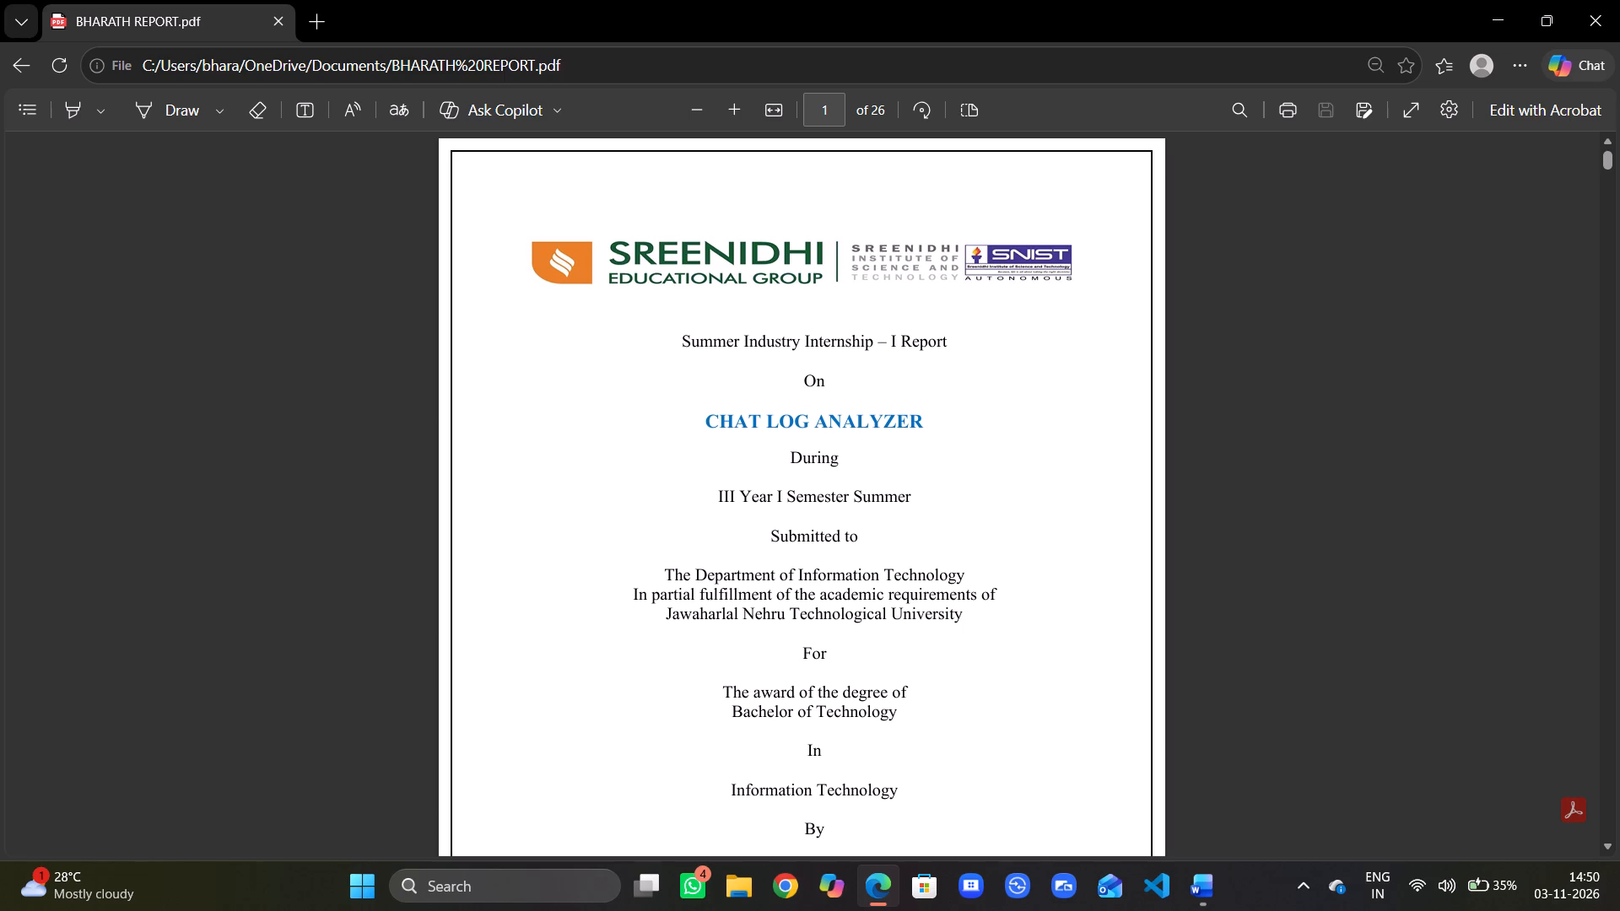
scroll(834, 479, down, 4)
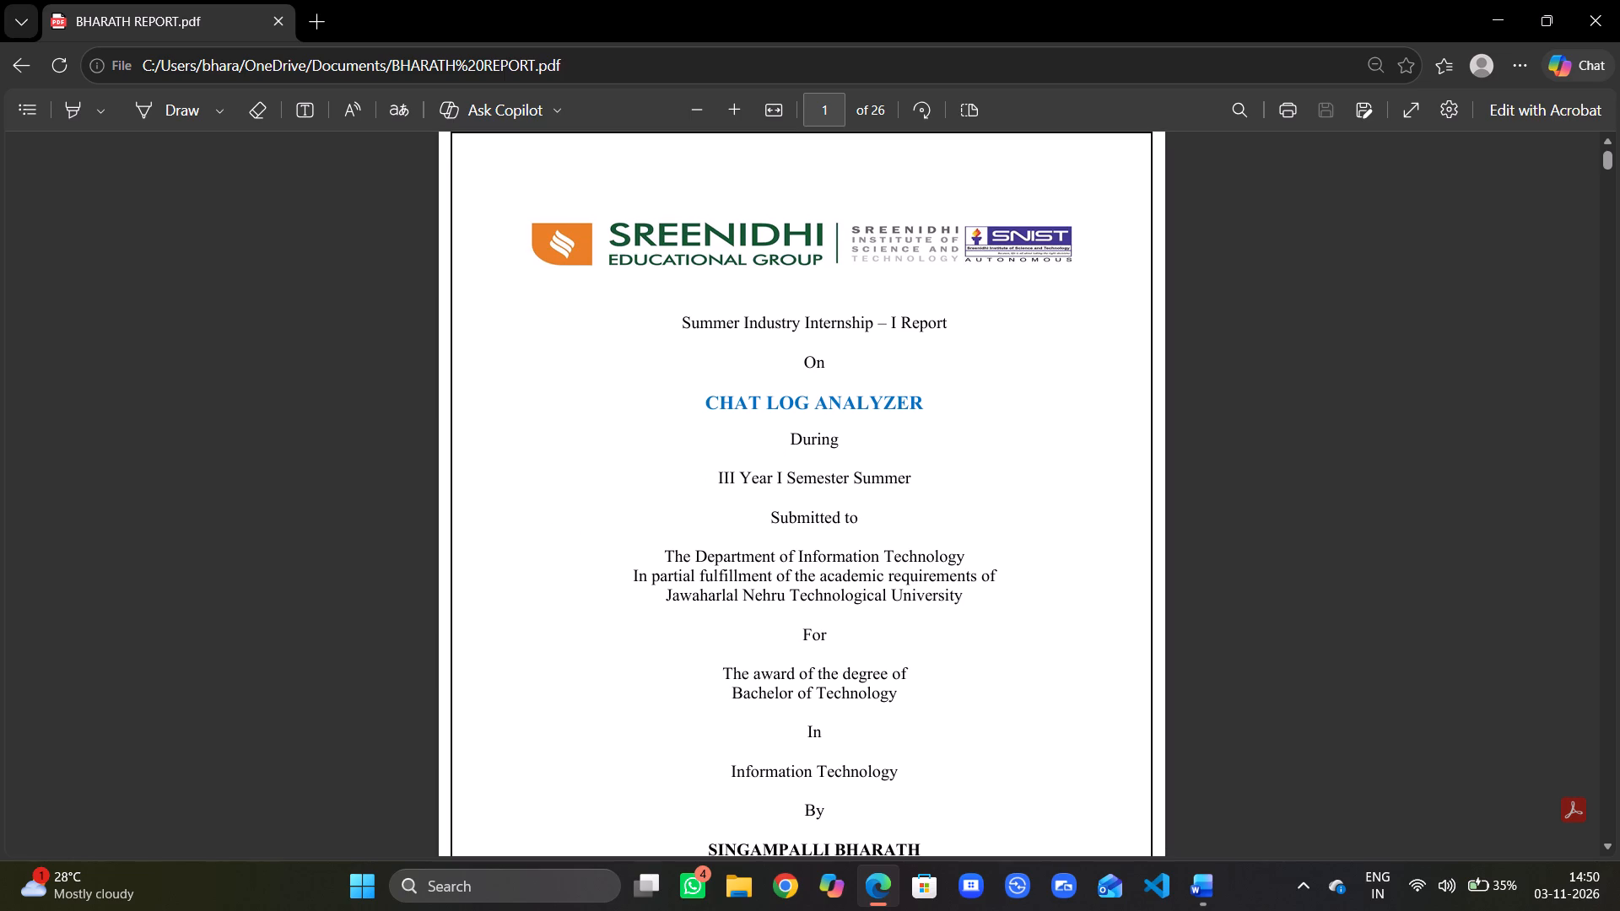
scroll(834, 479, down, 4)
scroll(834, 479, up, 3)
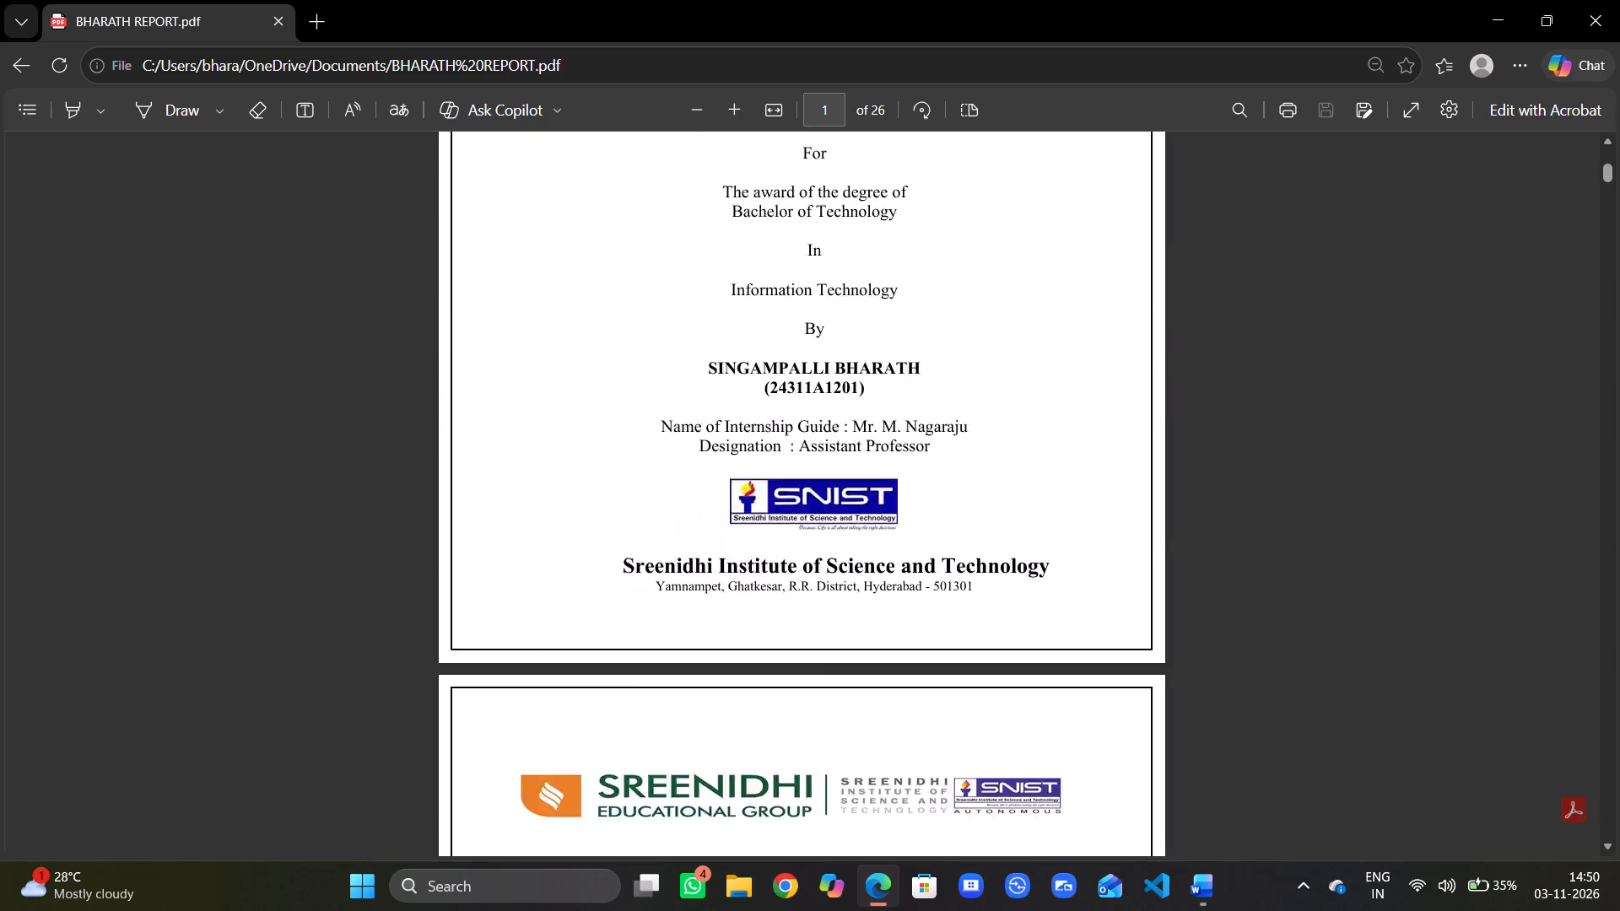
scroll(834, 479, up, 2)
scroll(834, 479, down, 2)
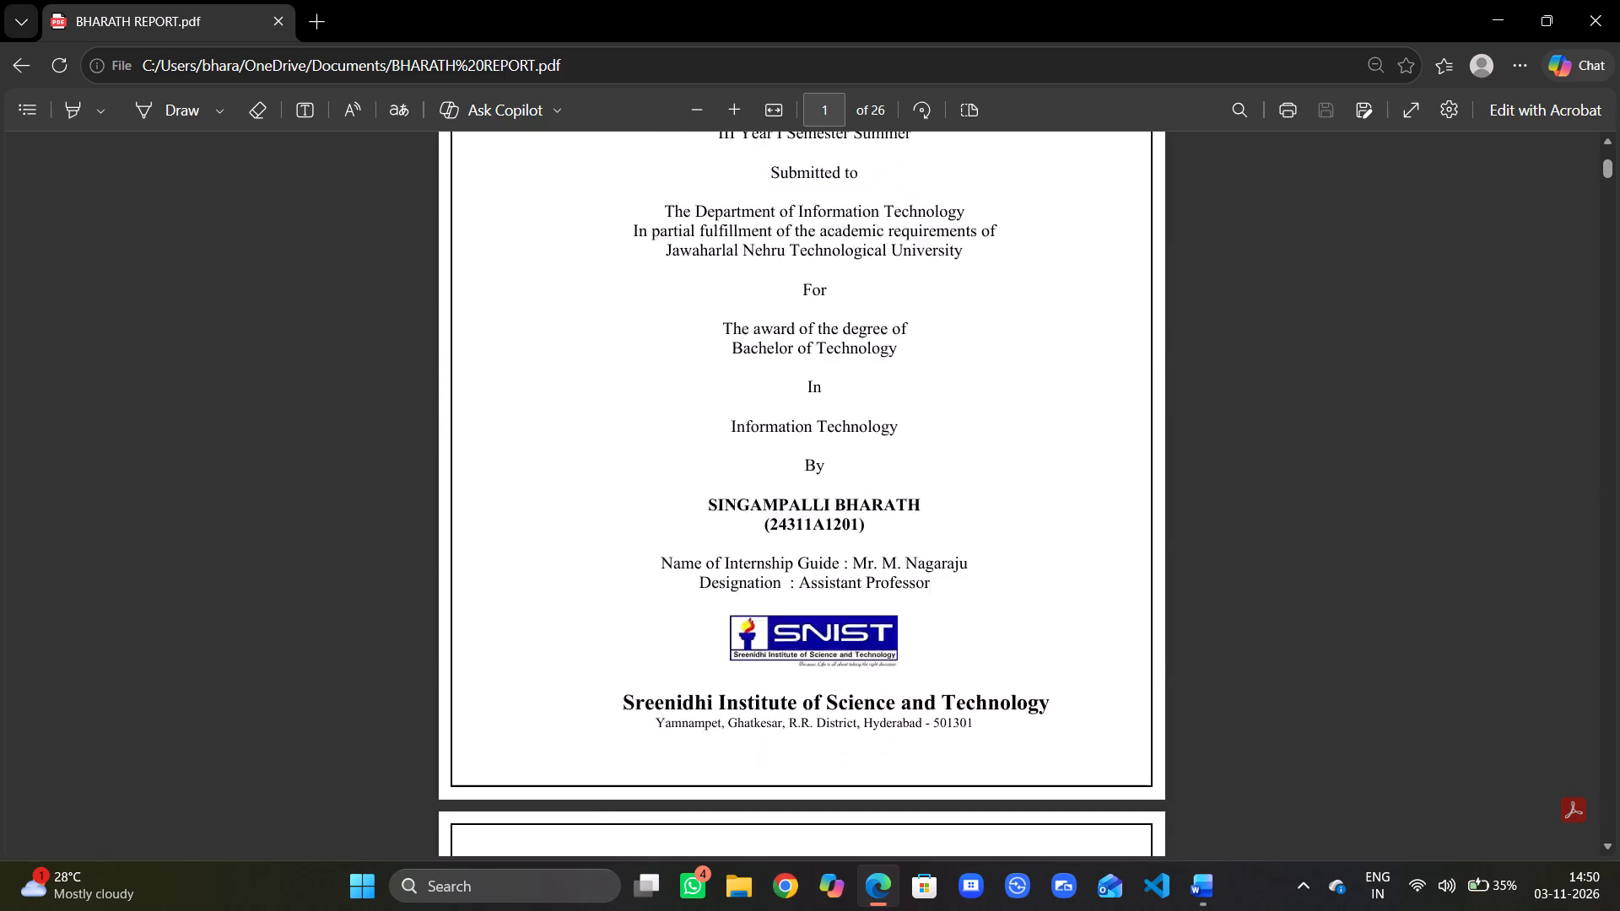
scroll(834, 479, down, 6)
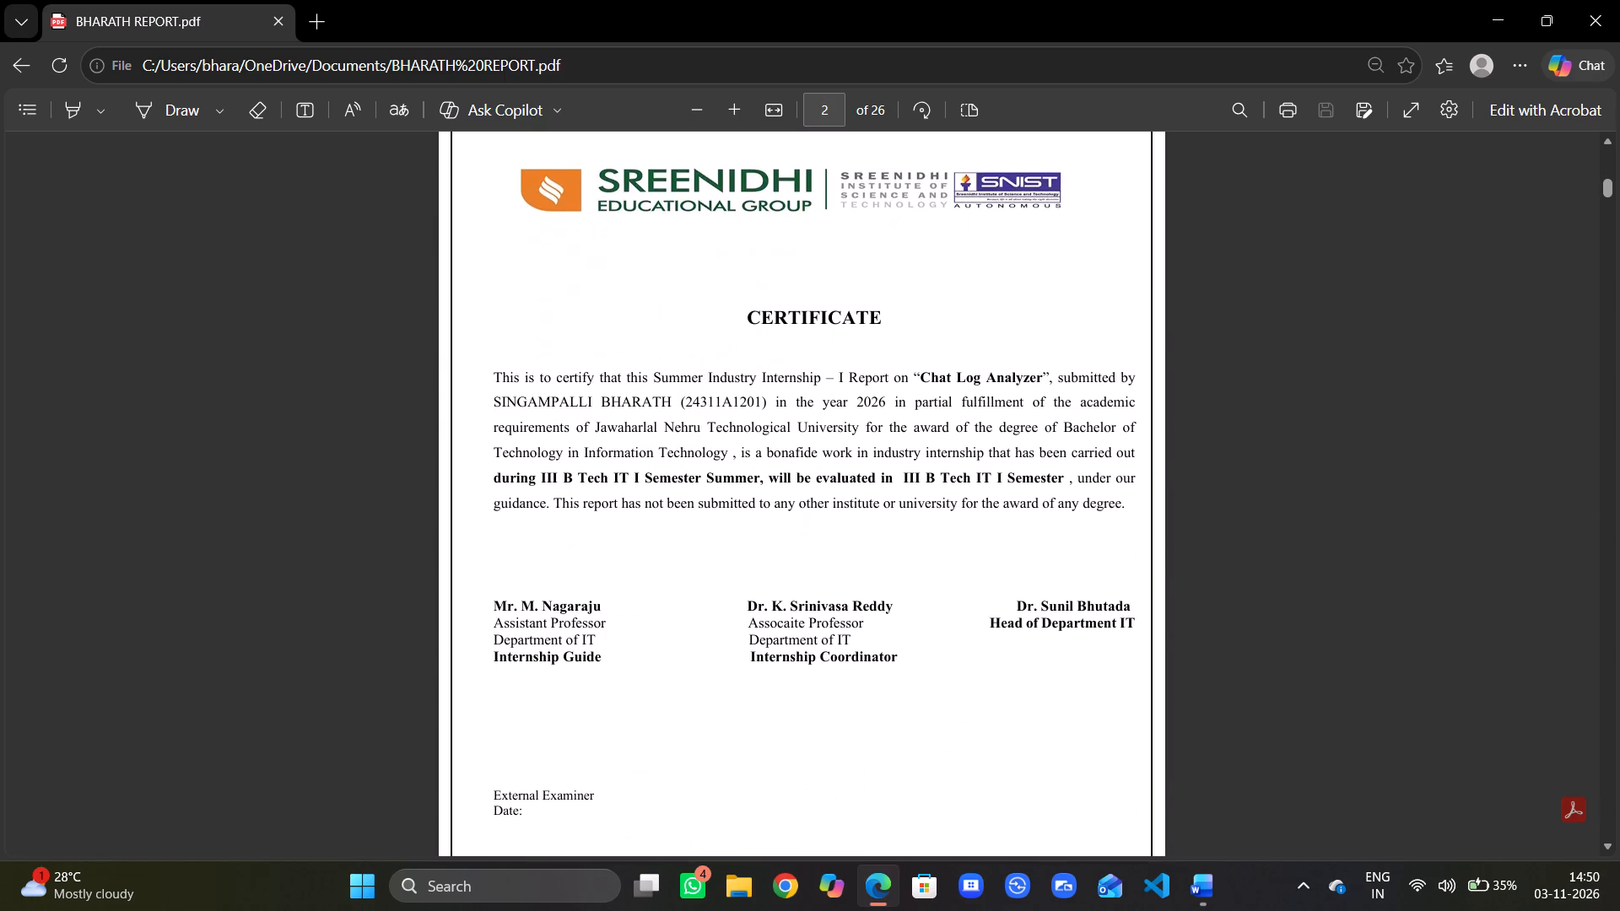
scroll(834, 479, up, 6)
scroll(834, 479, down, 4)
scroll(834, 479, left, 1)
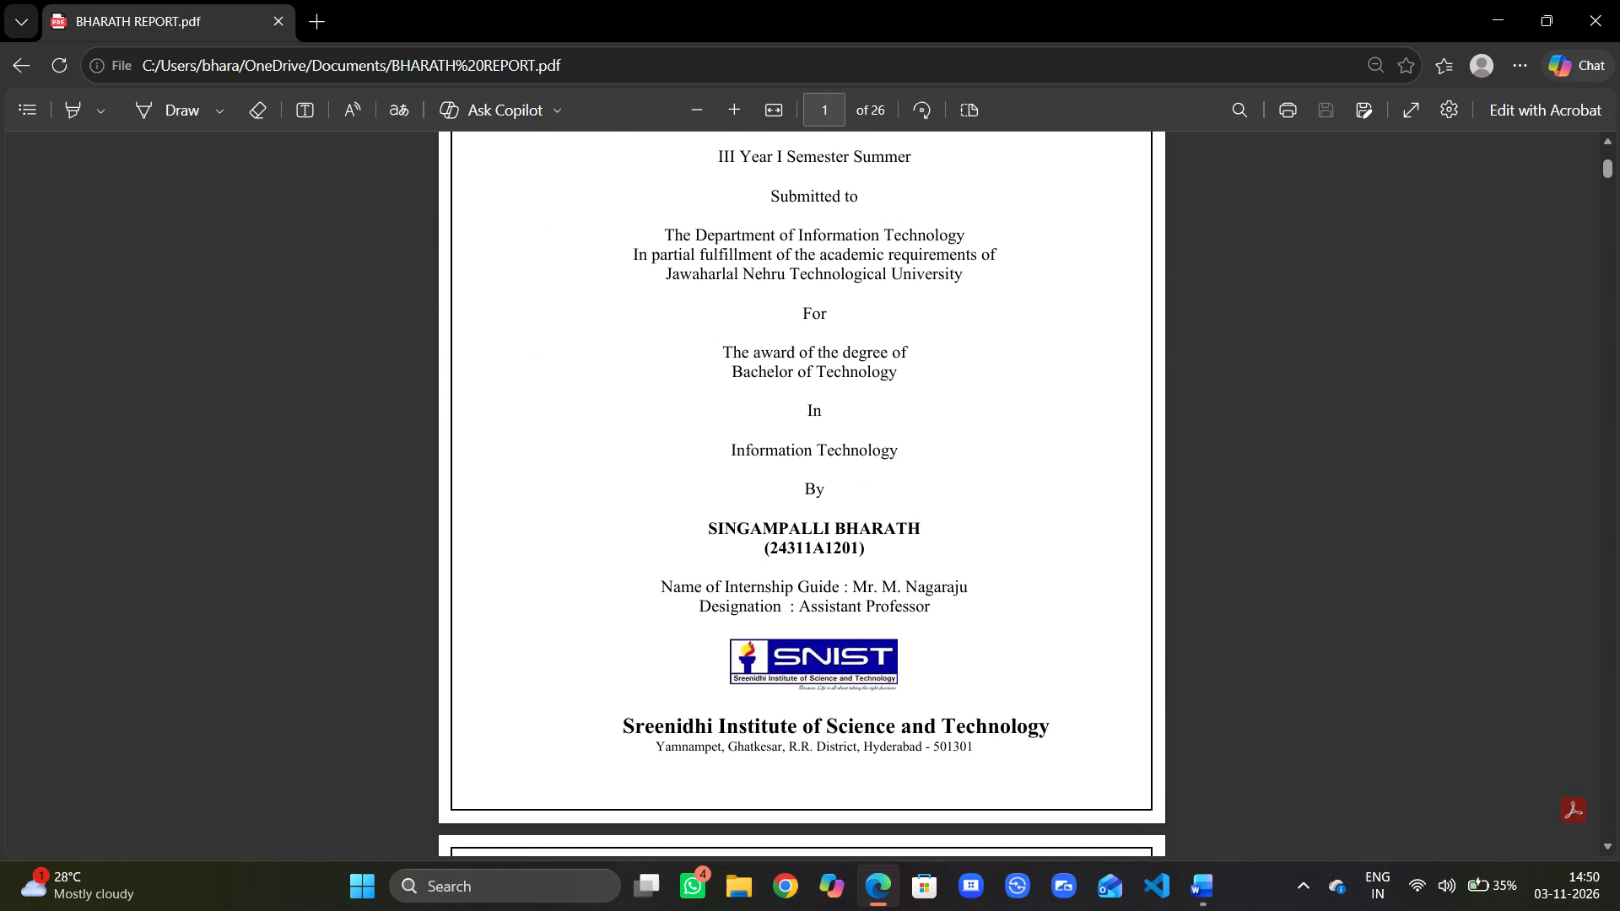
scroll(834, 479, left, 2)
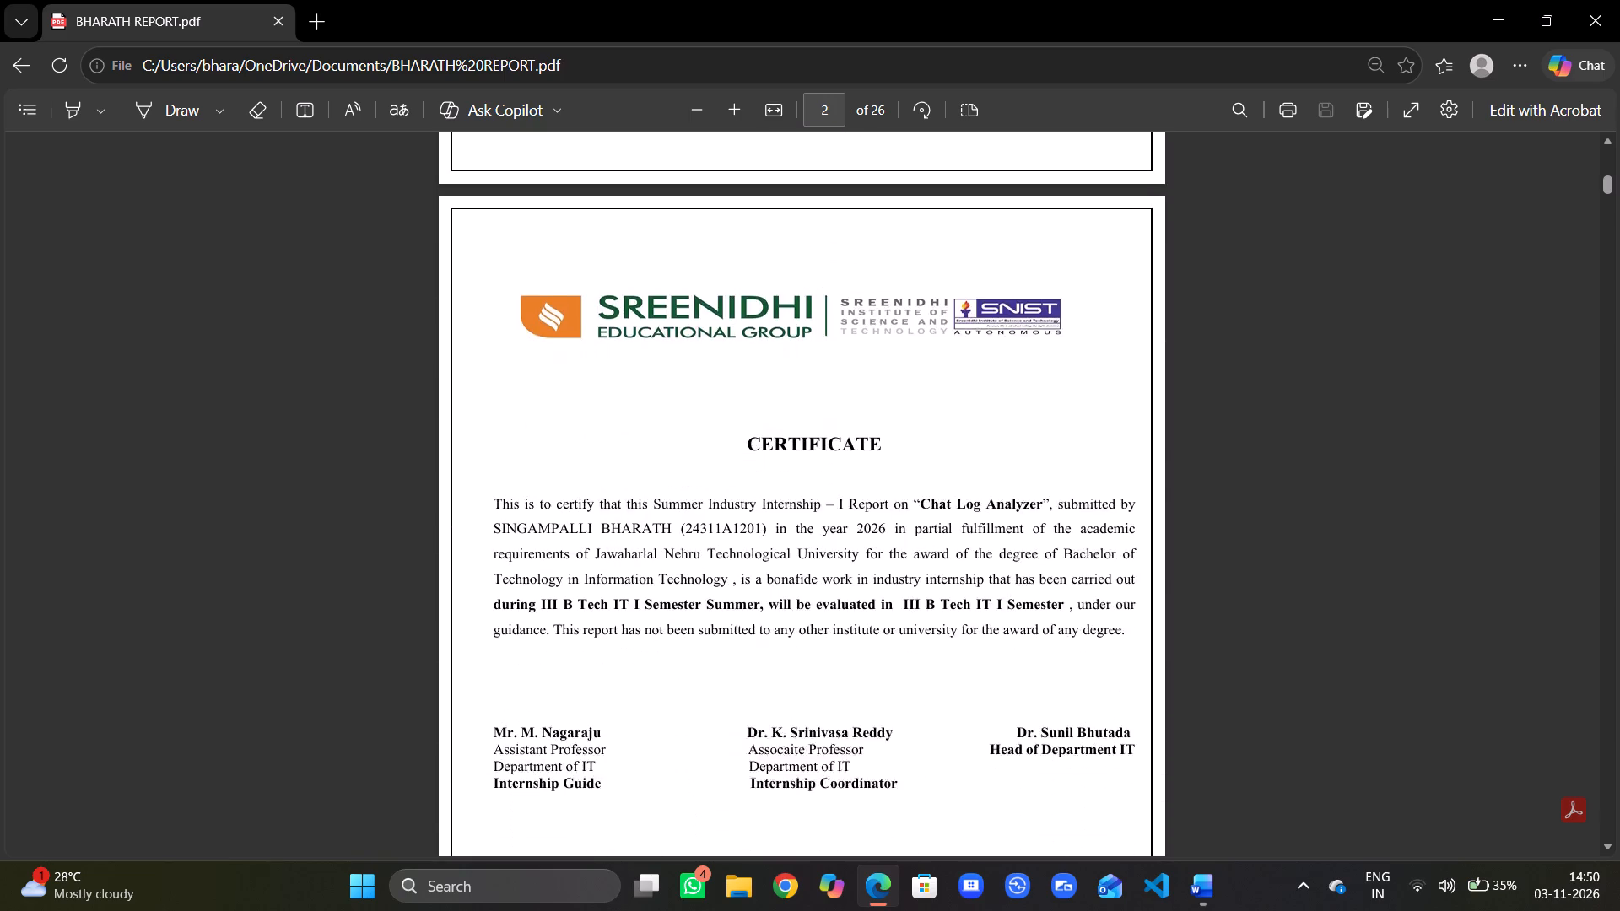
scroll(834, 479, up, 9)
scroll(834, 479, down, 3)
scroll(834, 479, up, 5)
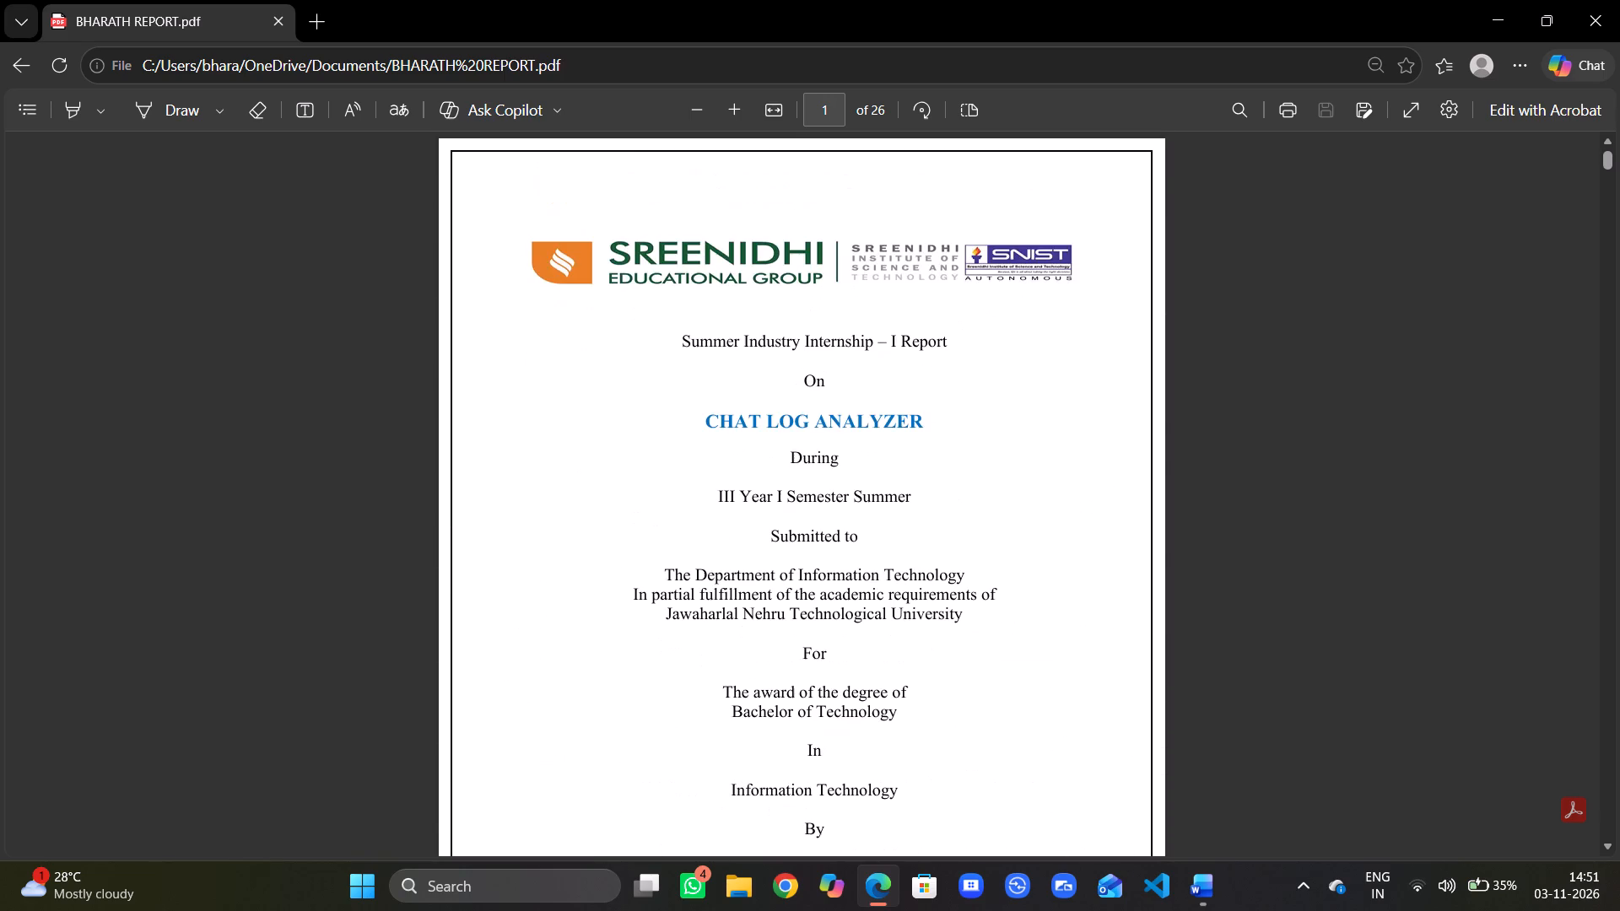
Skim the PDF from the cover through the chapters and references to the appendix signature tables, and close it.
scroll(834, 479, down, 4)
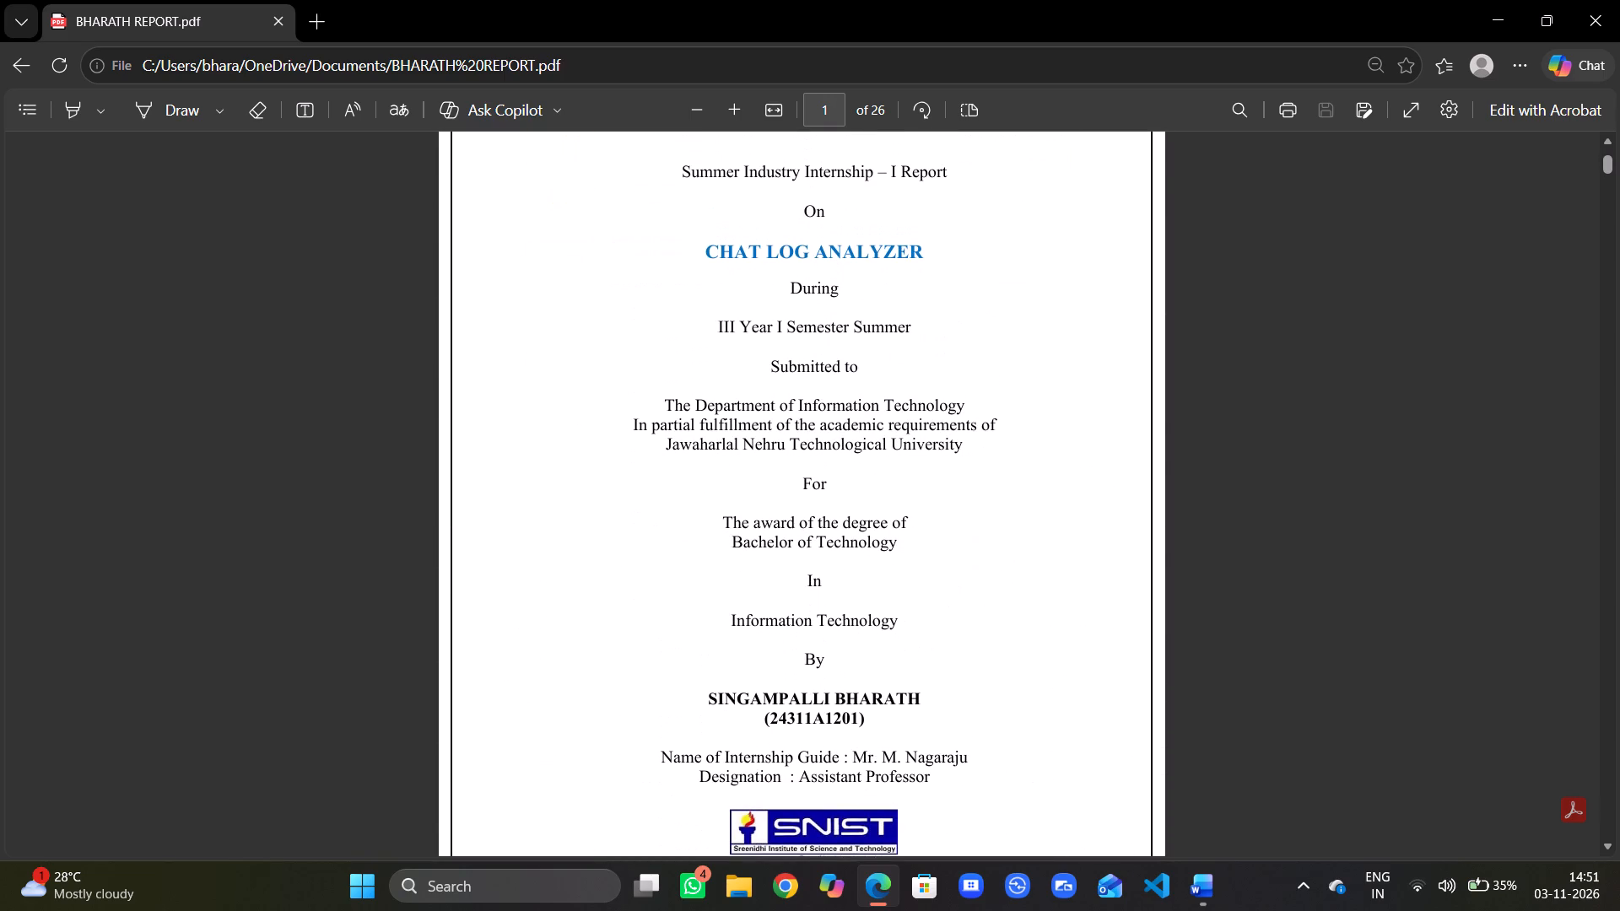
scroll(834, 479, down, 7)
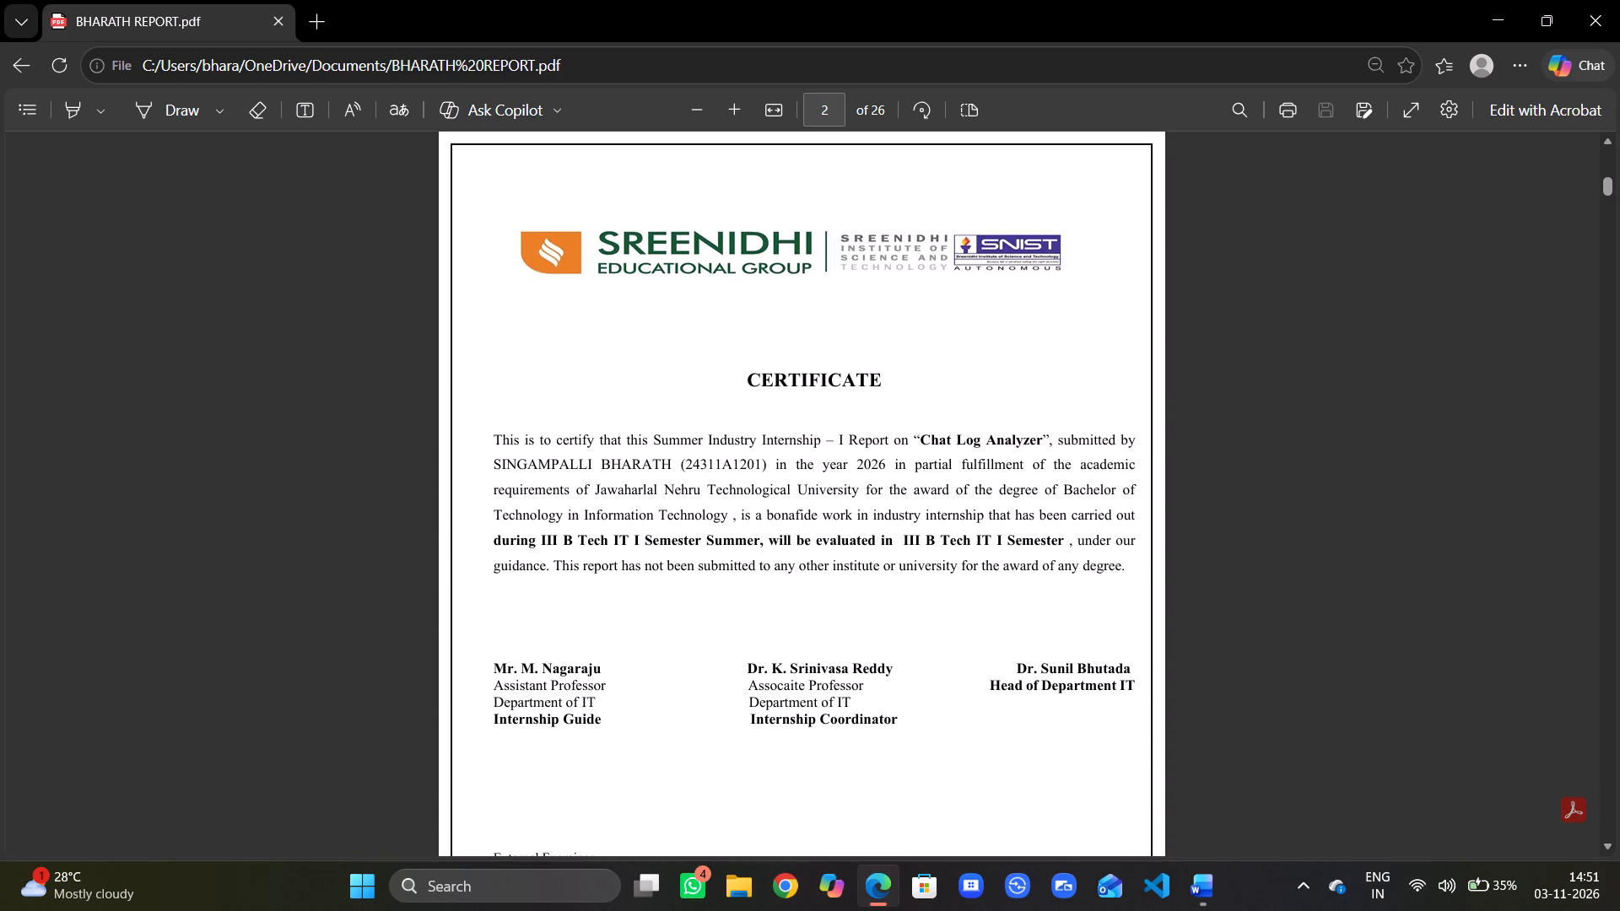
scroll(834, 479, down, 4)
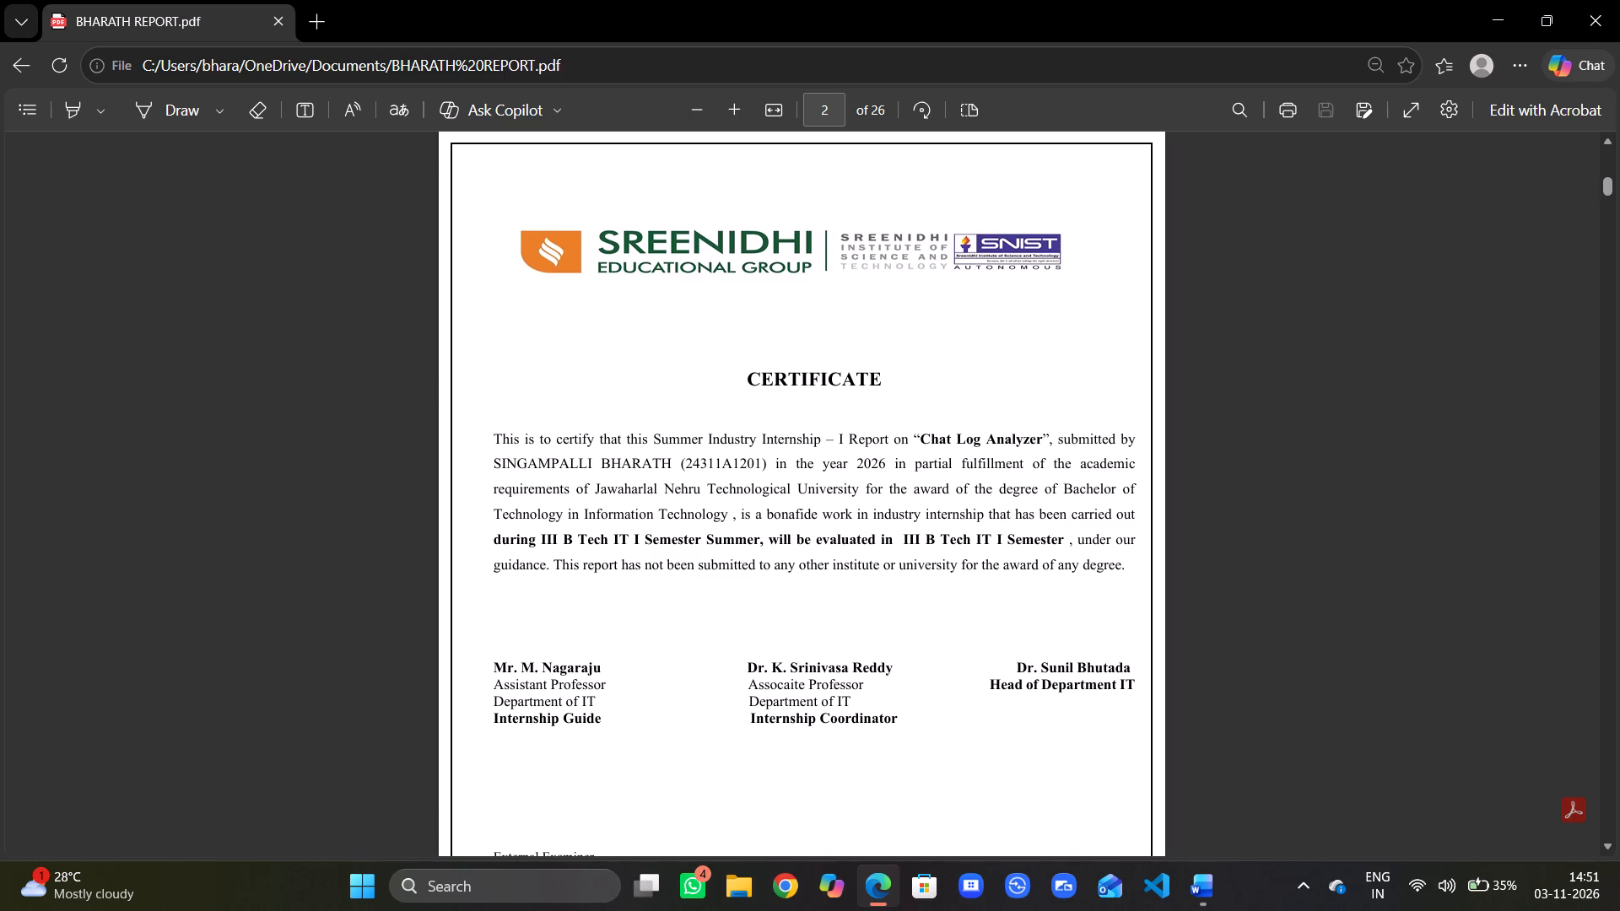
scroll(834, 479, down, 9)
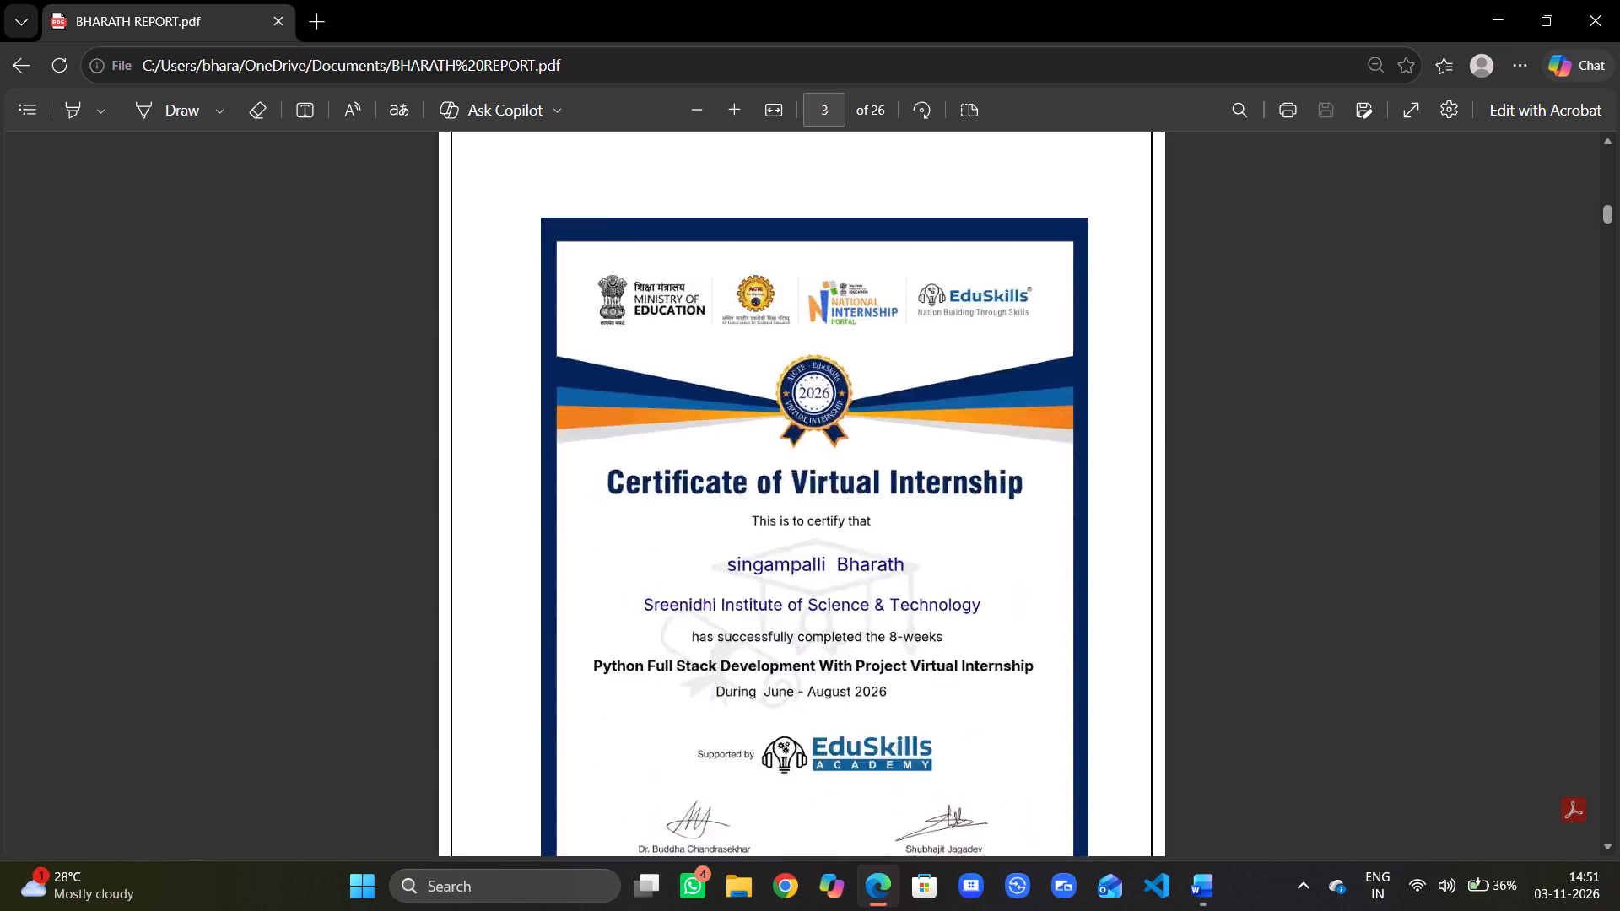
scroll(834, 479, down, 12)
scroll(834, 479, down, 10)
scroll(834, 479, down, 15)
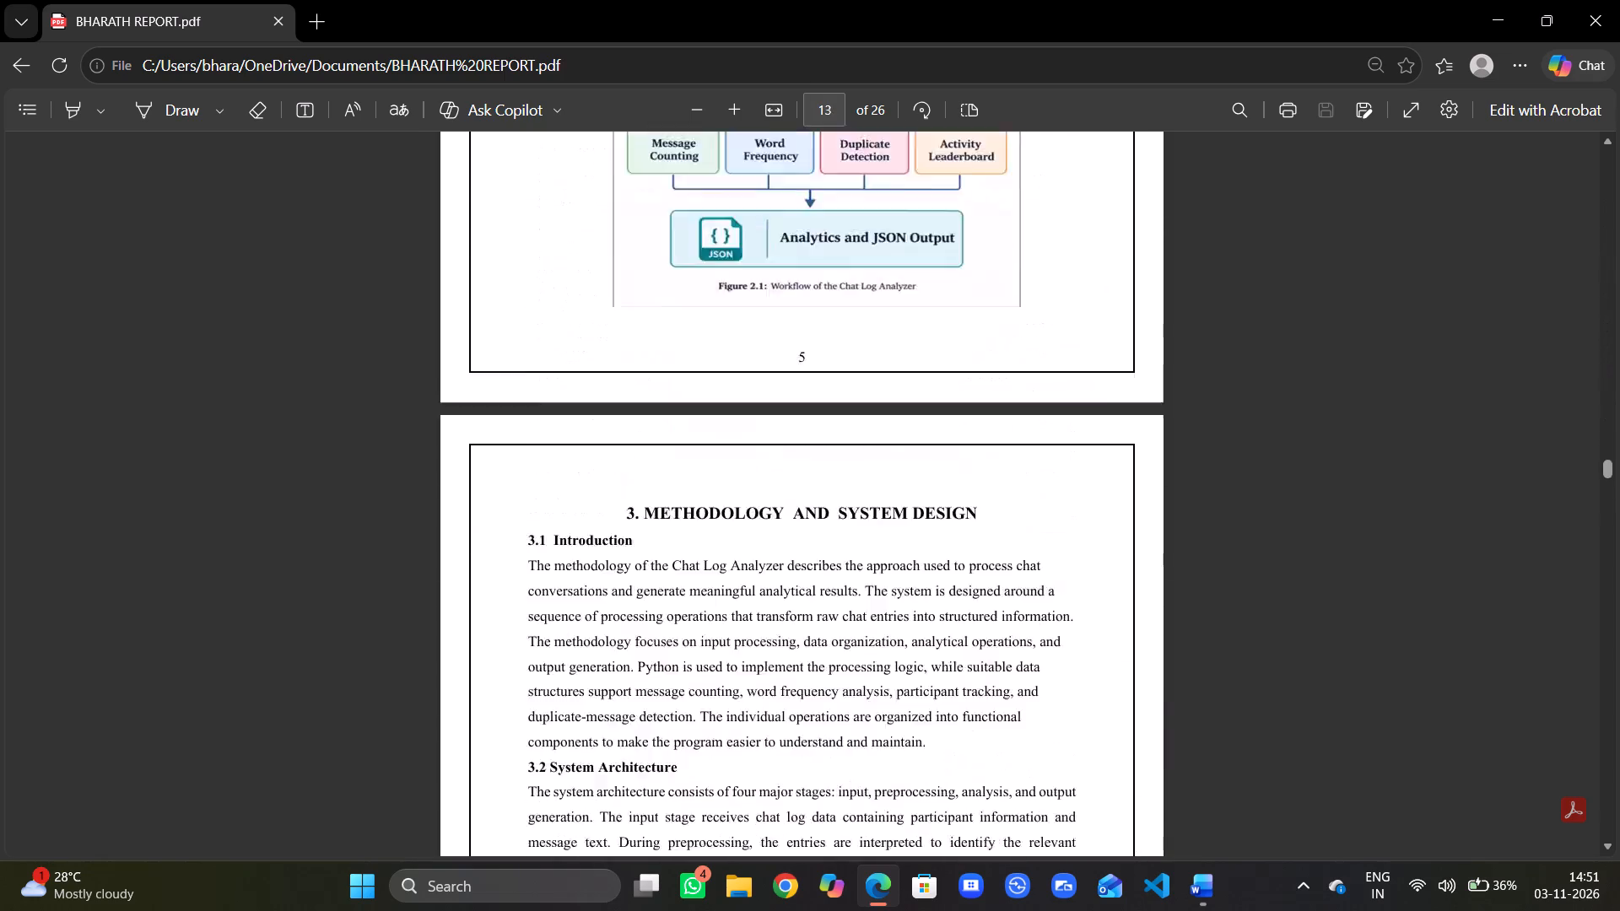
scroll(834, 479, down, 12)
scroll(834, 479, down, 13)
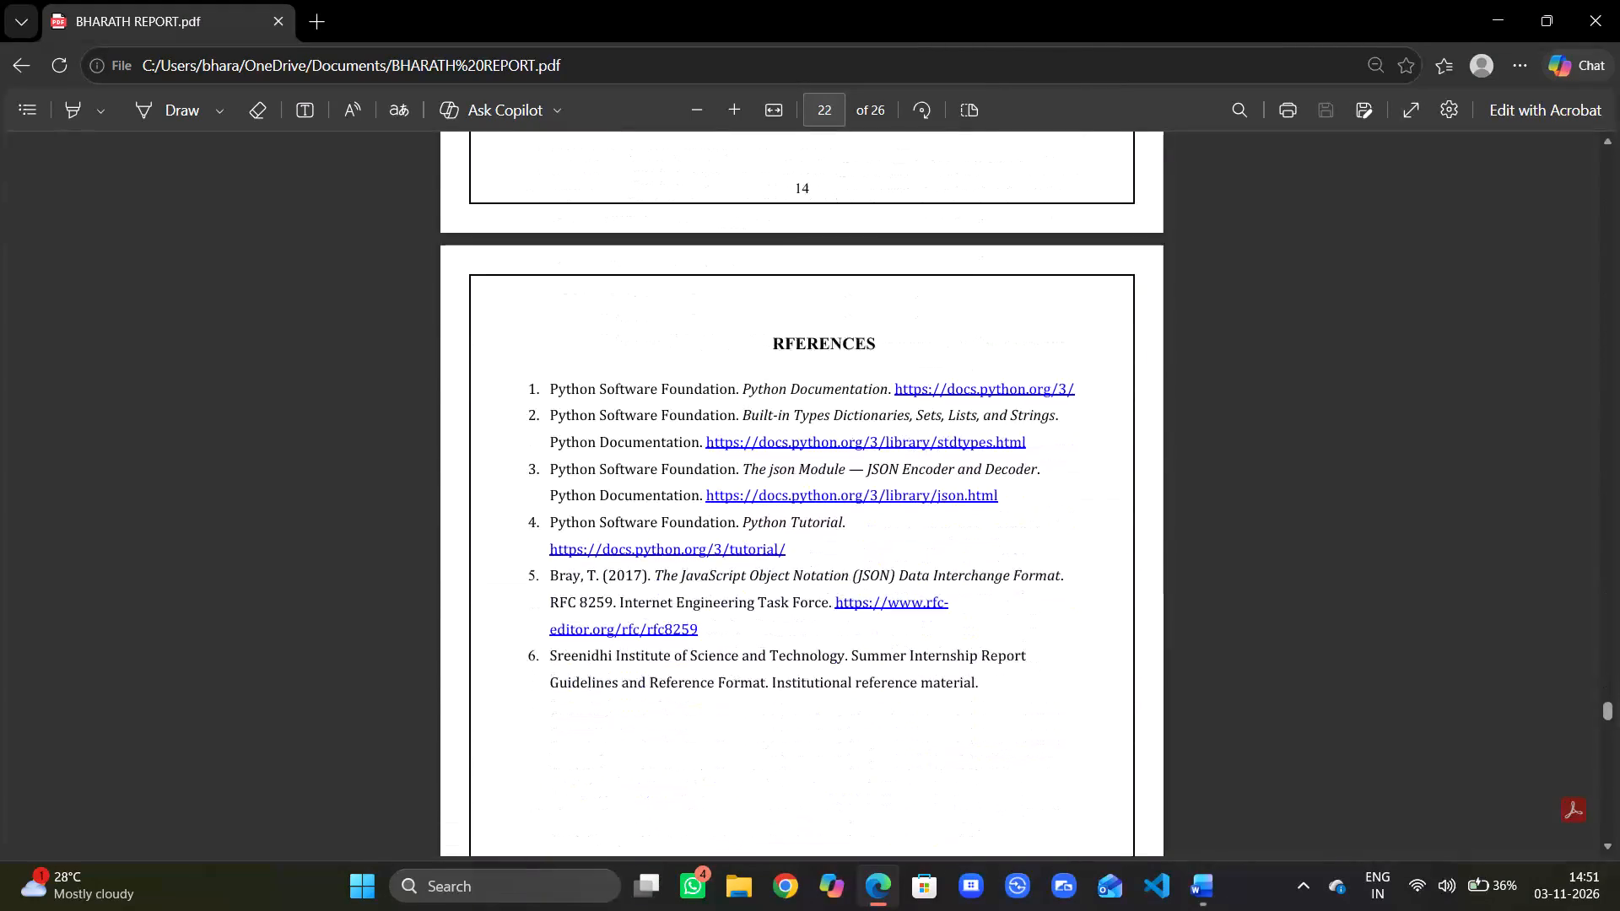
scroll(834, 479, down, 7)
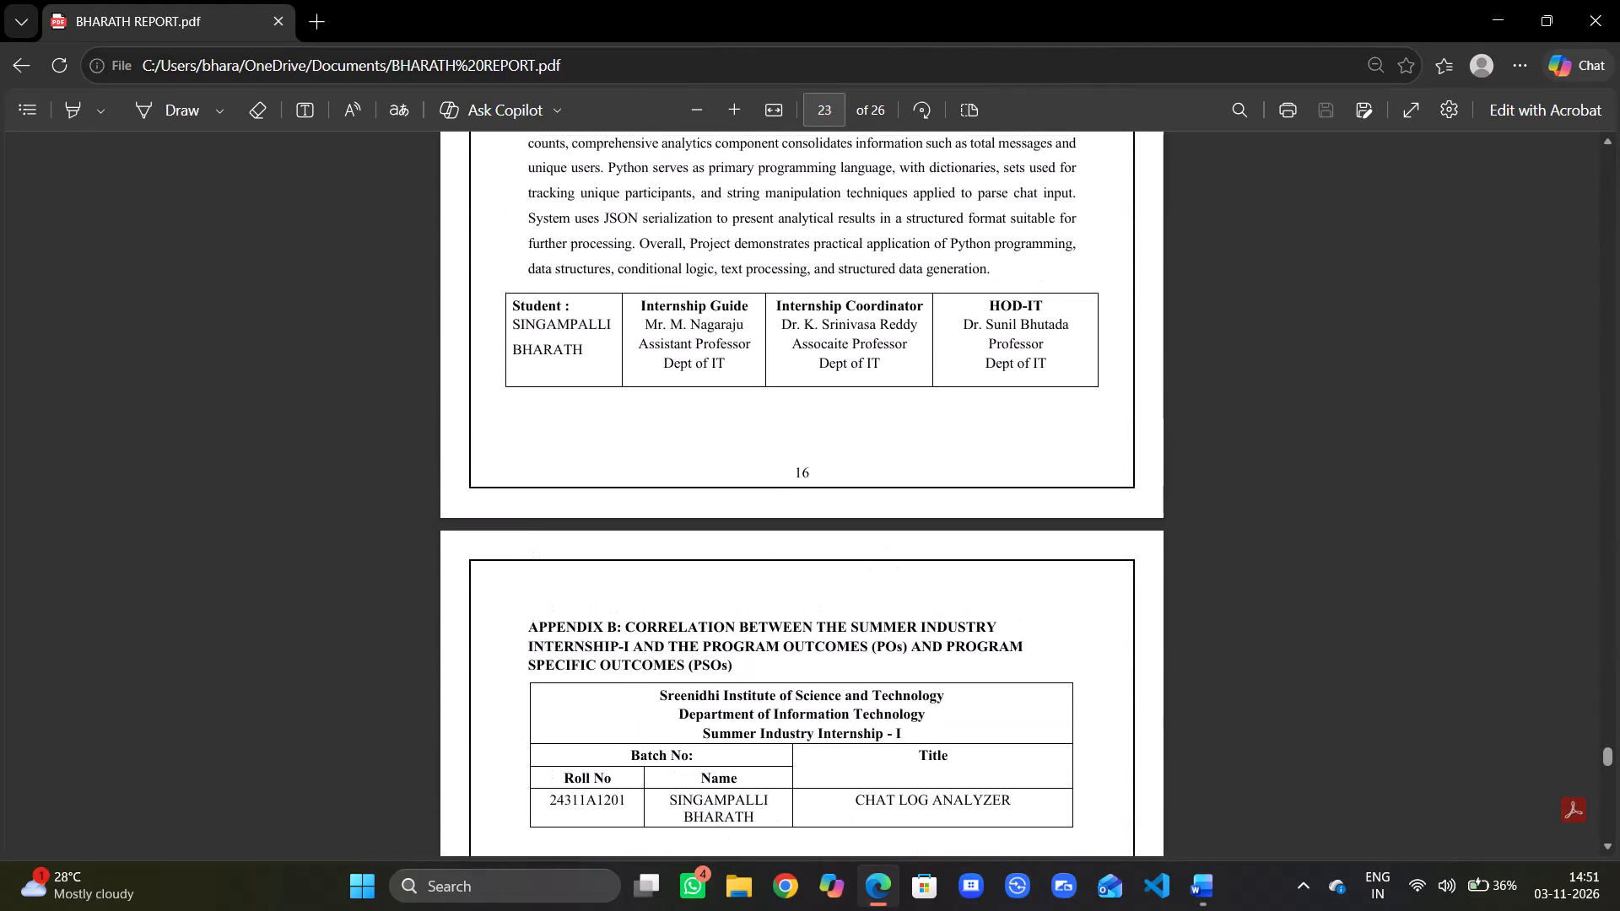
scroll(834, 479, down, 1)
click(1618, 0)
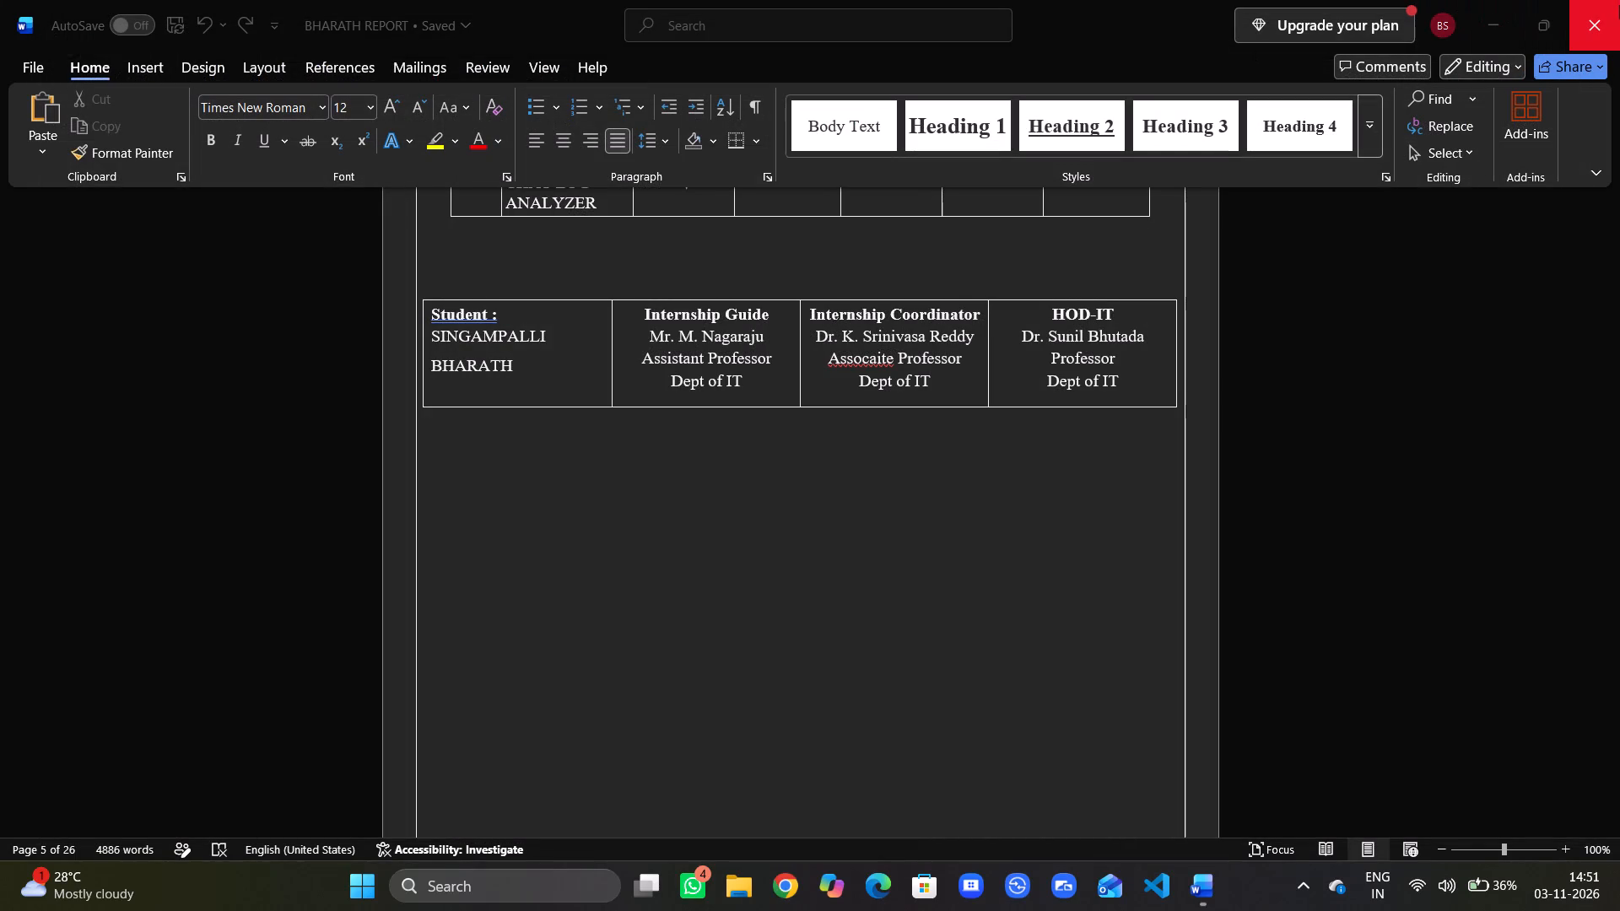
Save the Chat Log Analyzer report document and close Word.
key(ctrl+s)
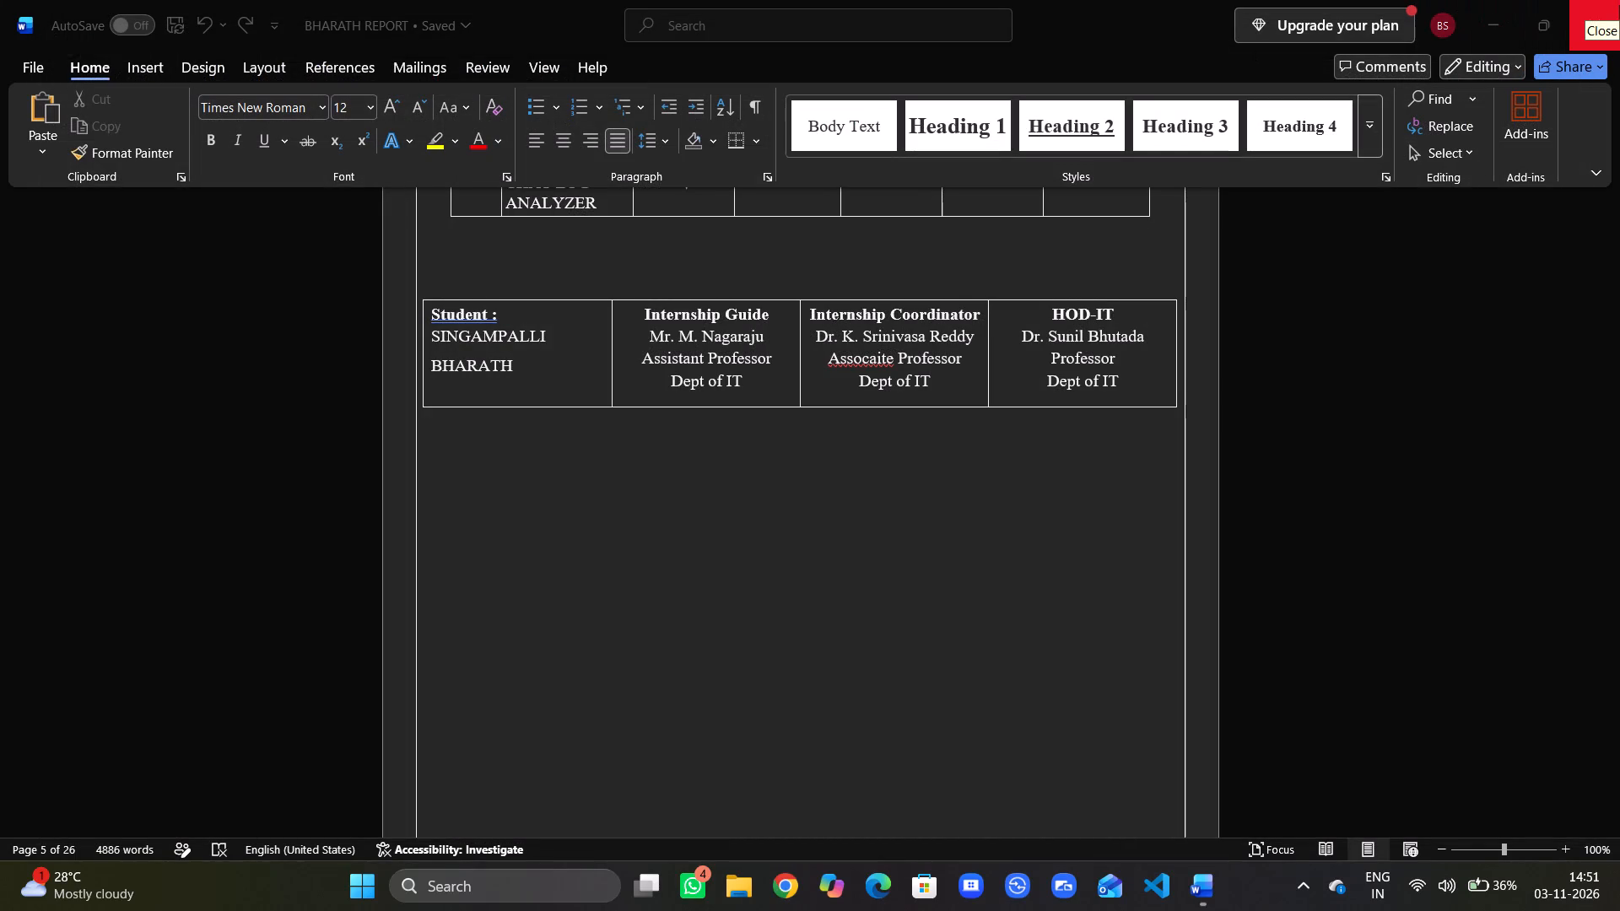
click(1619, 0)
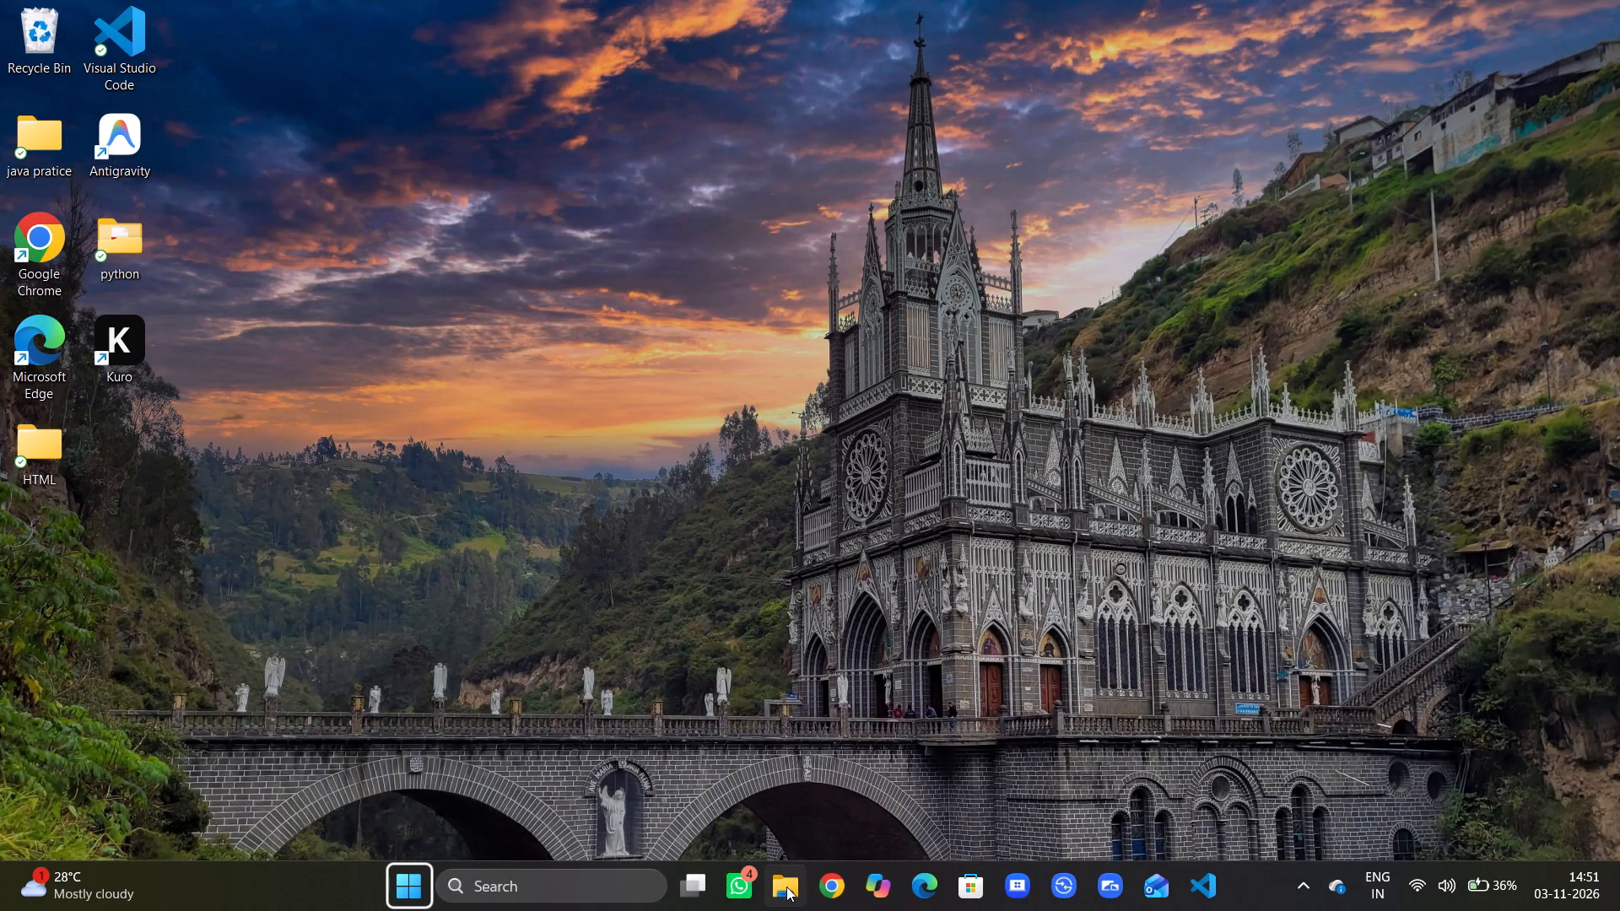
Reopen the exported report PDF from the recent files in File Explorer.
click(786, 887)
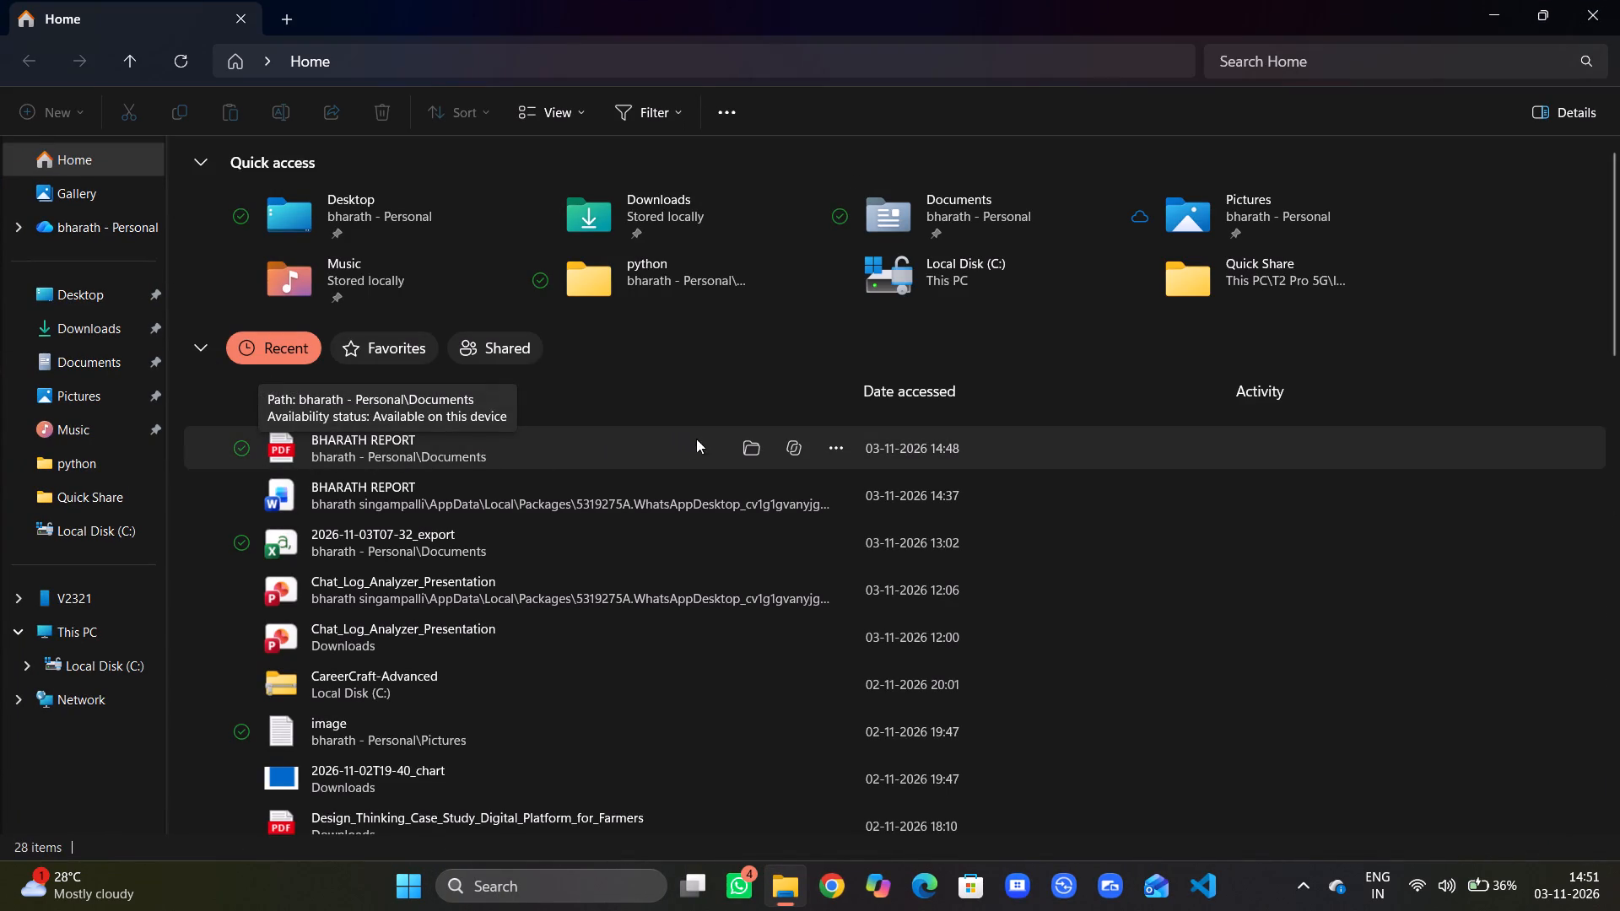
double_click(493, 426)
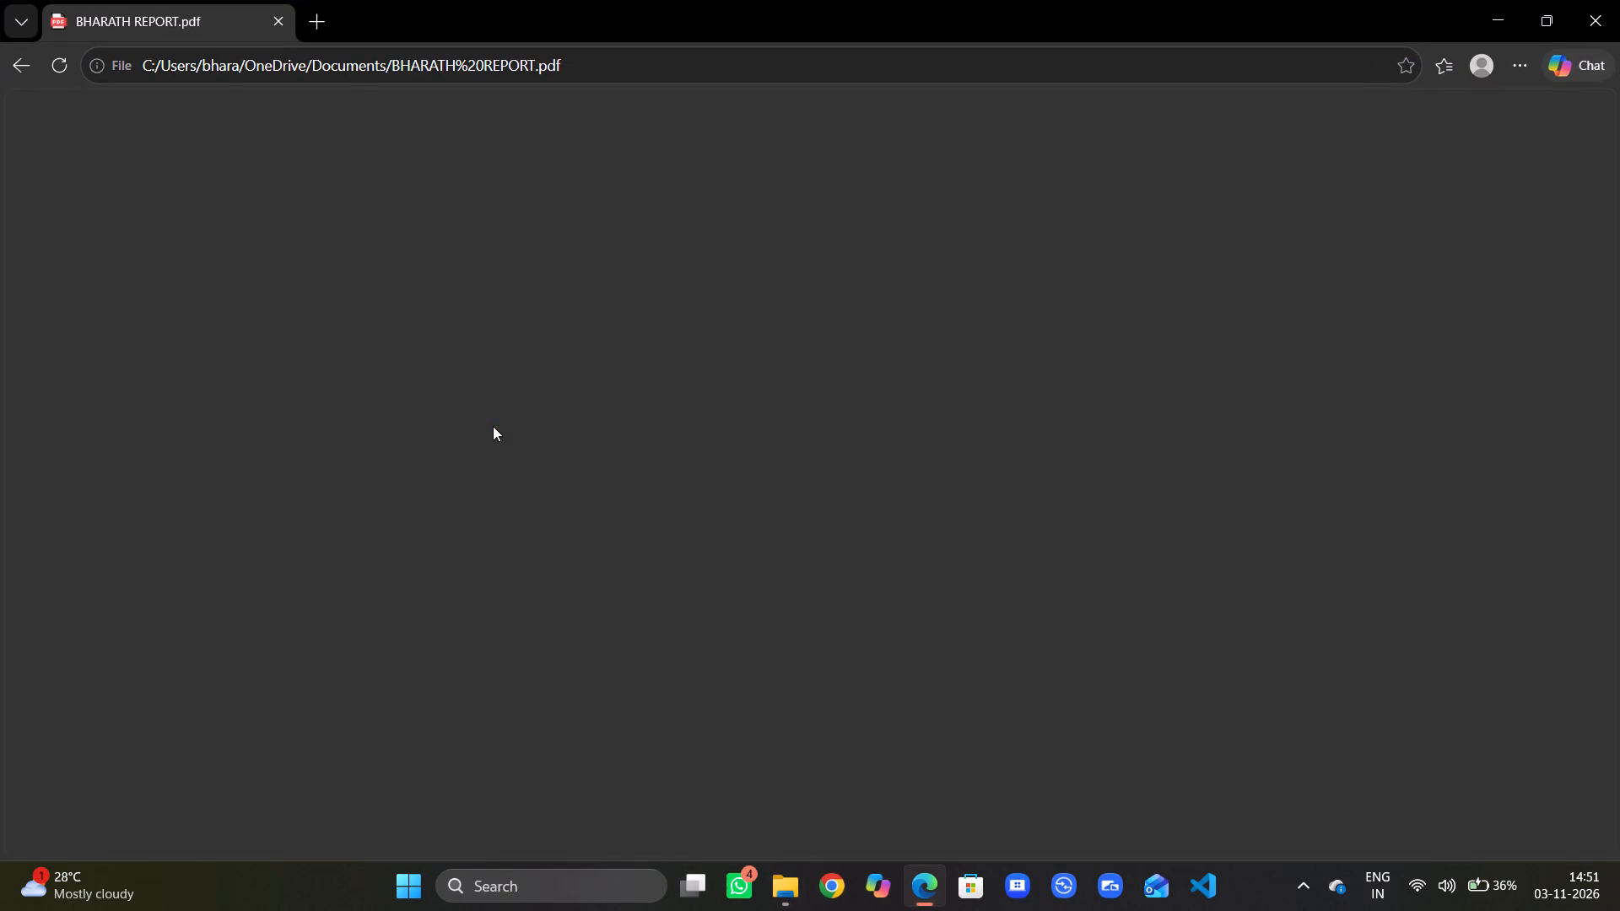
Skim the reopened PDF from the cover to the last page, examining the certificates, declaration, and appendix tables.
scroll(787, 473, up, 12)
scroll(787, 473, up, 20)
scroll(787, 473, up, 6)
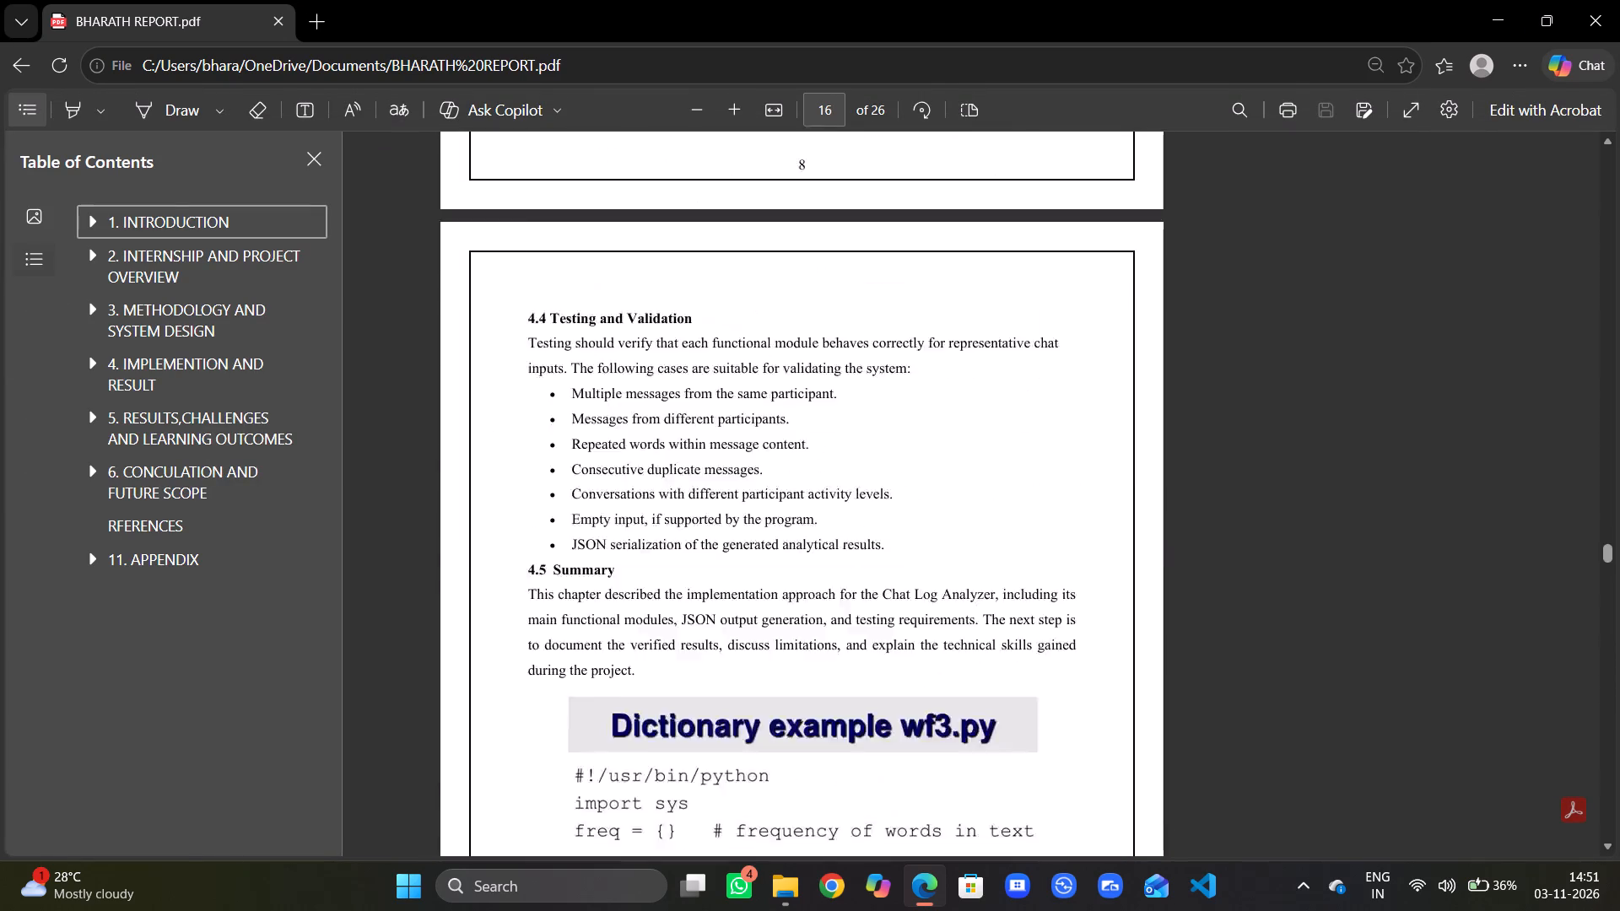
scroll(787, 473, up, 11)
scroll(787, 473, up, 17)
scroll(787, 473, down, 2)
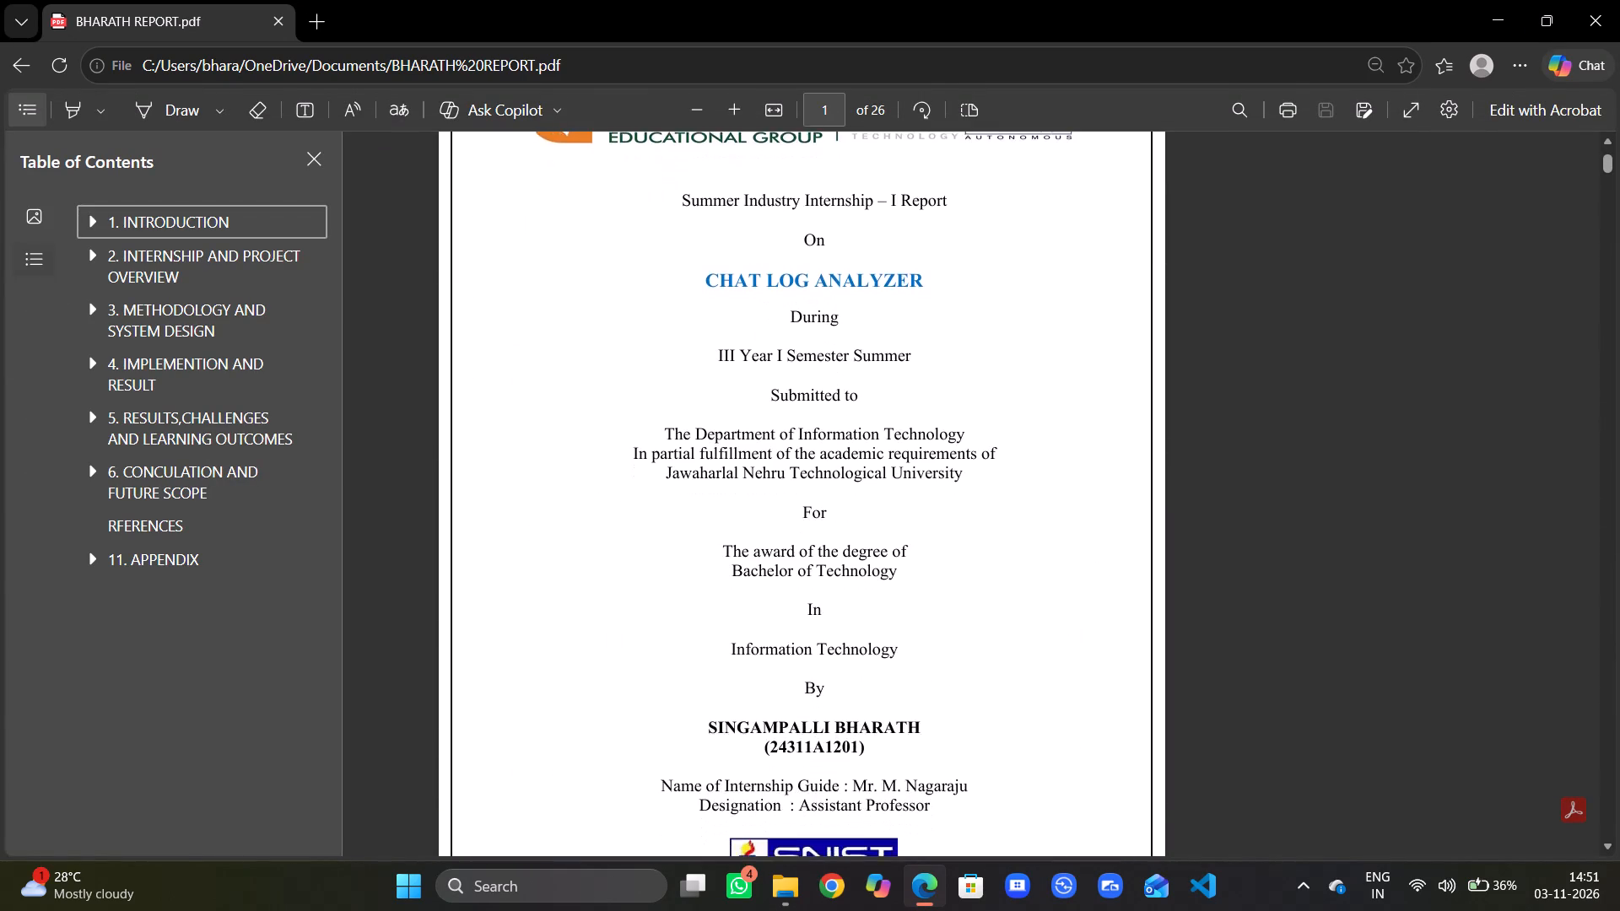
scroll(787, 473, down, 5)
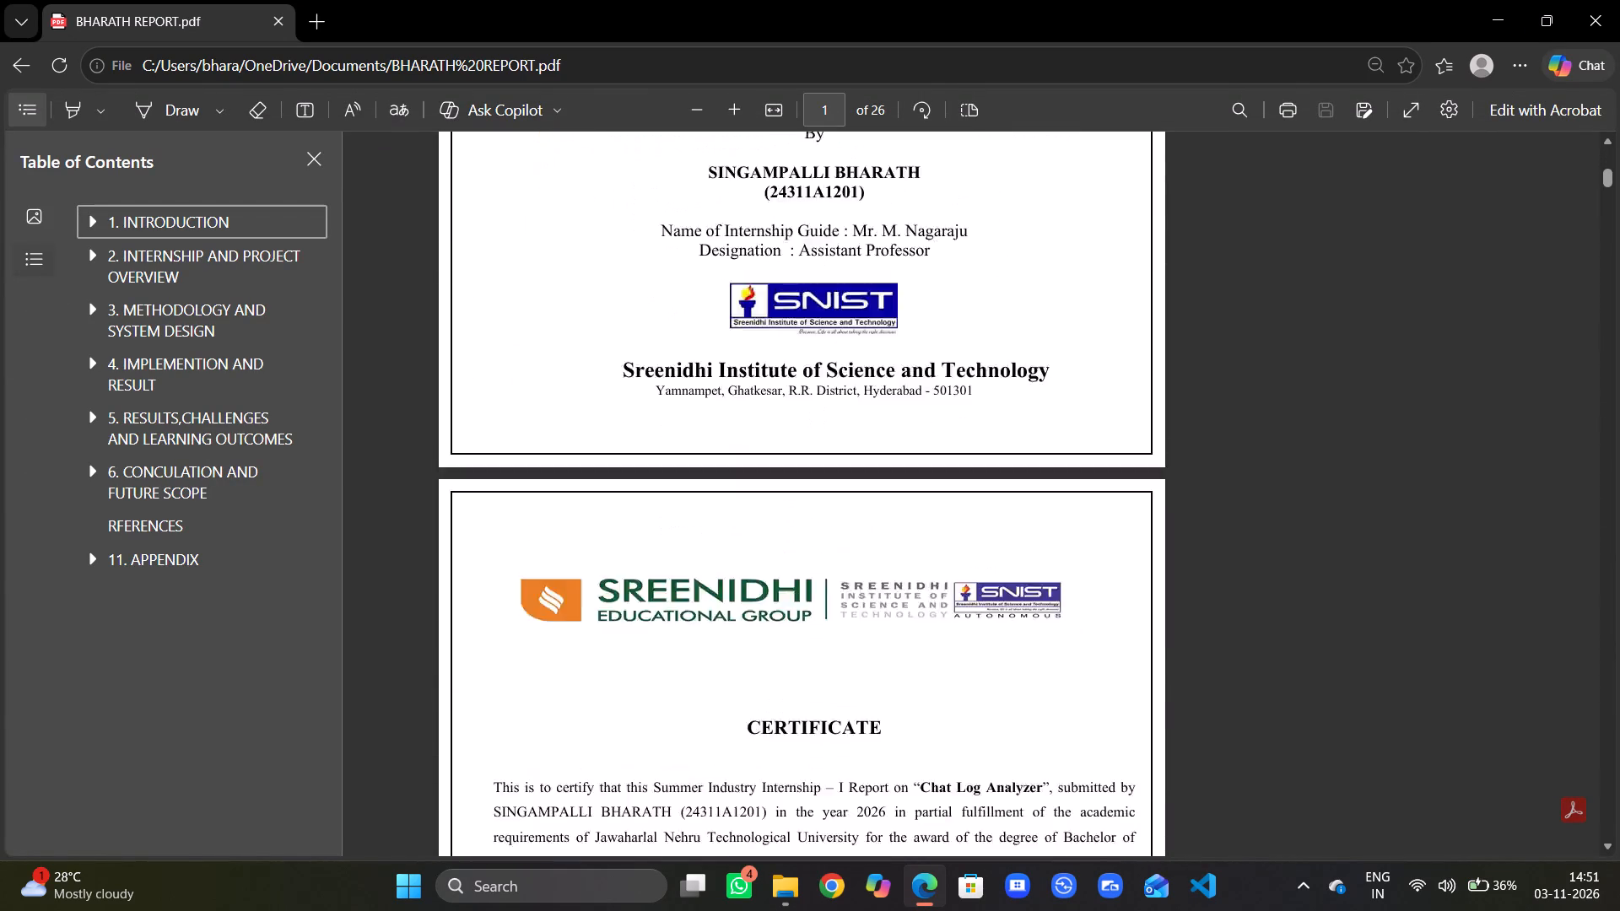
scroll(787, 473, down, 4)
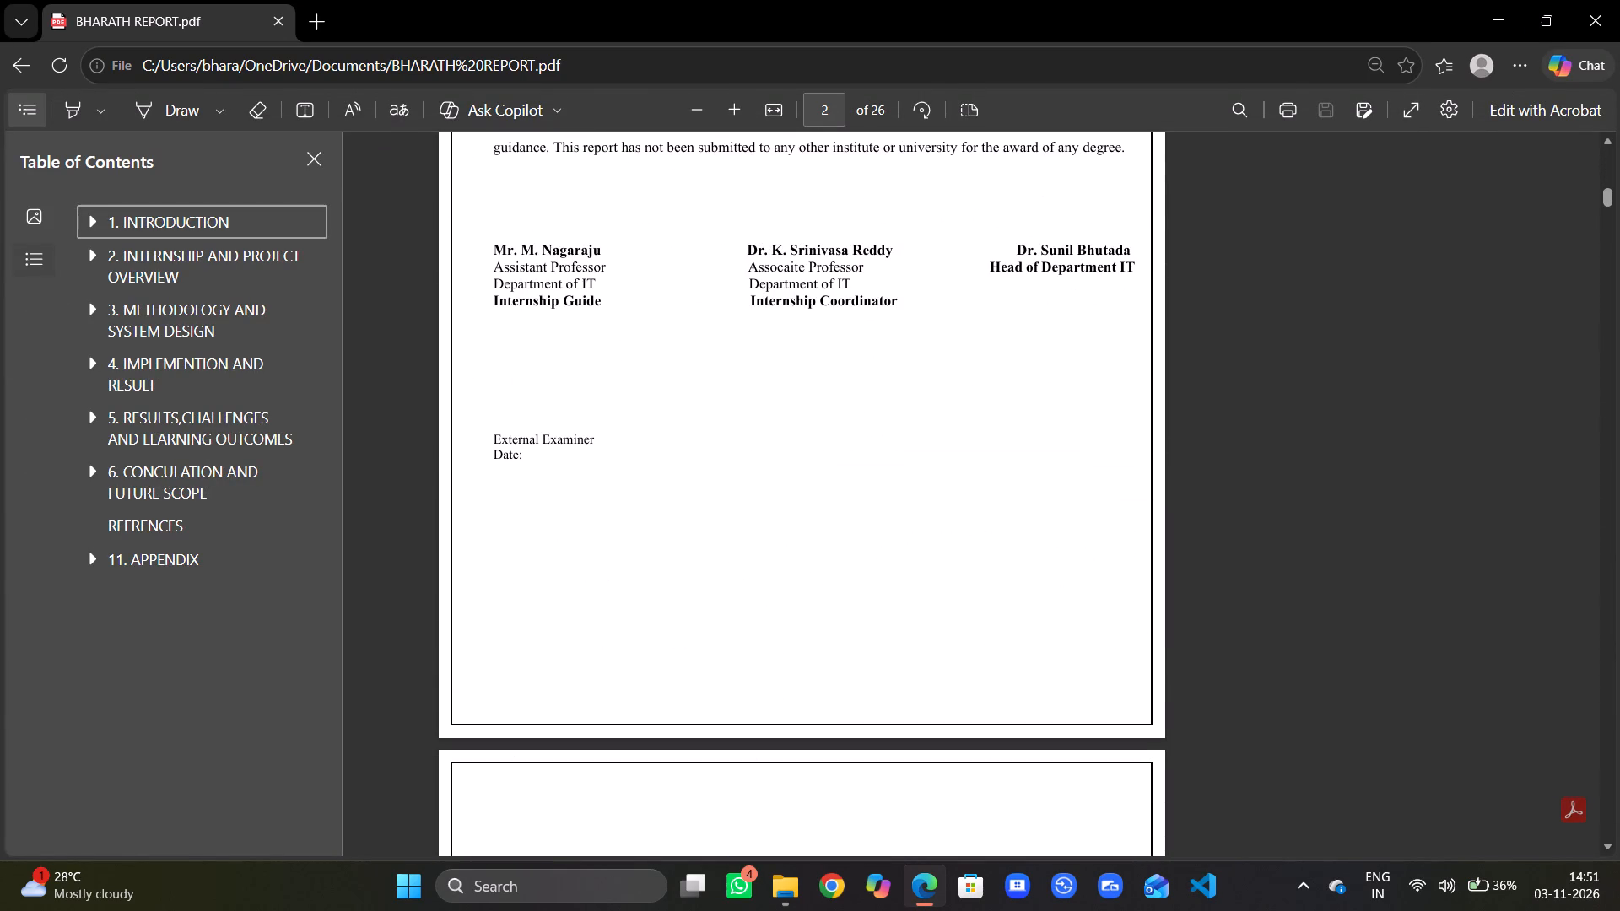
scroll(787, 473, down, 4)
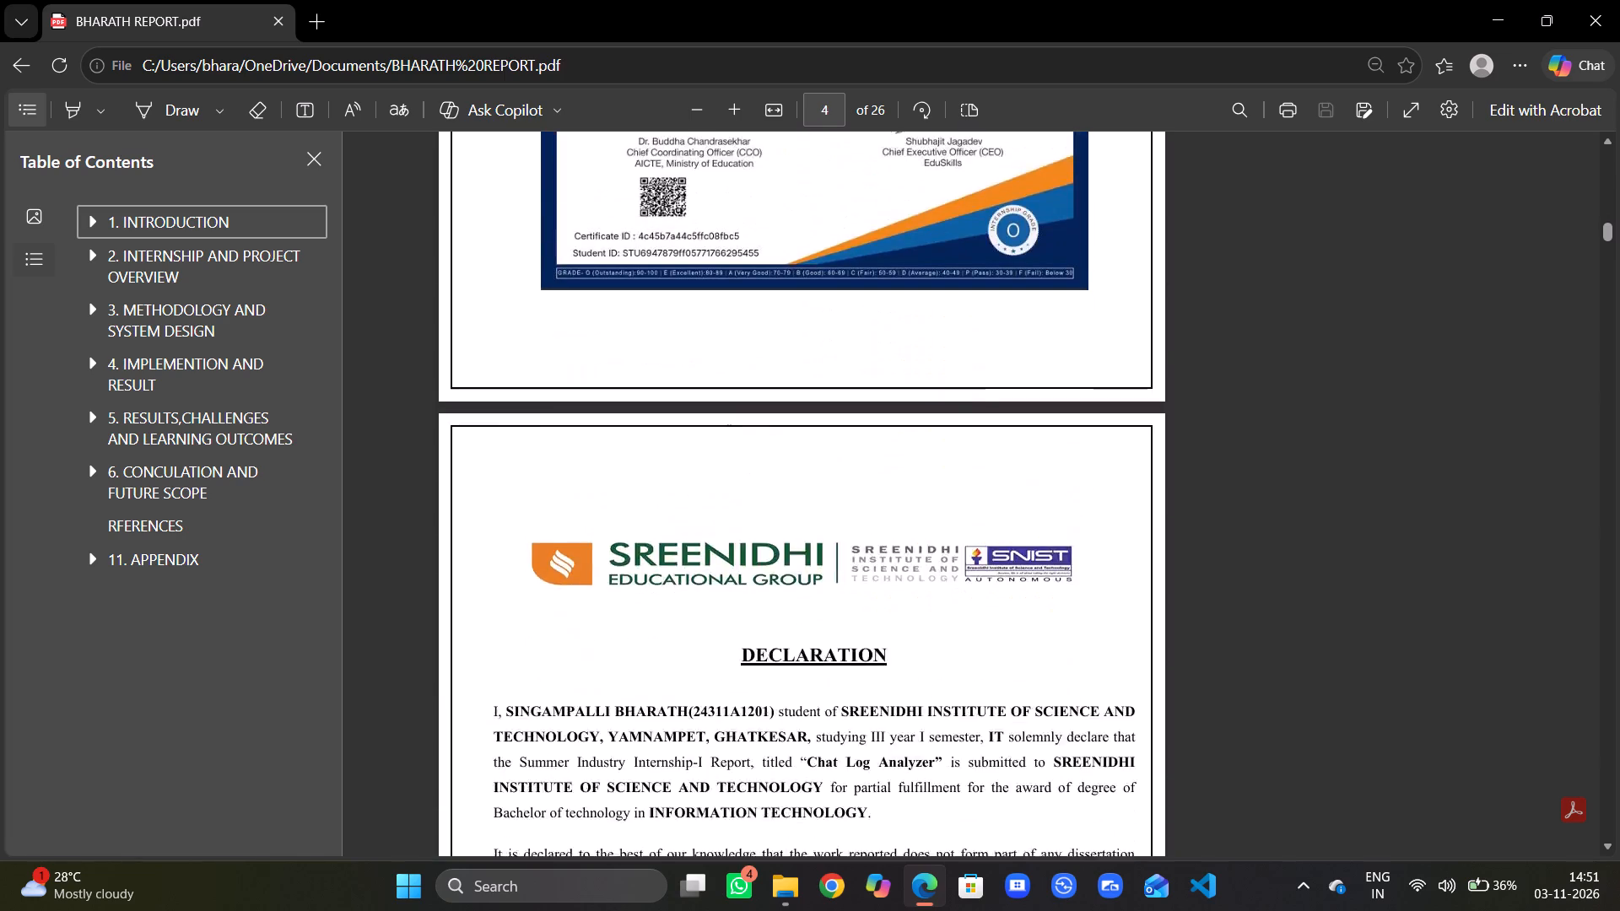
scroll(787, 473, down, 9)
scroll(787, 473, down, 13)
scroll(787, 473, down, 15)
scroll(787, 473, down, 15)
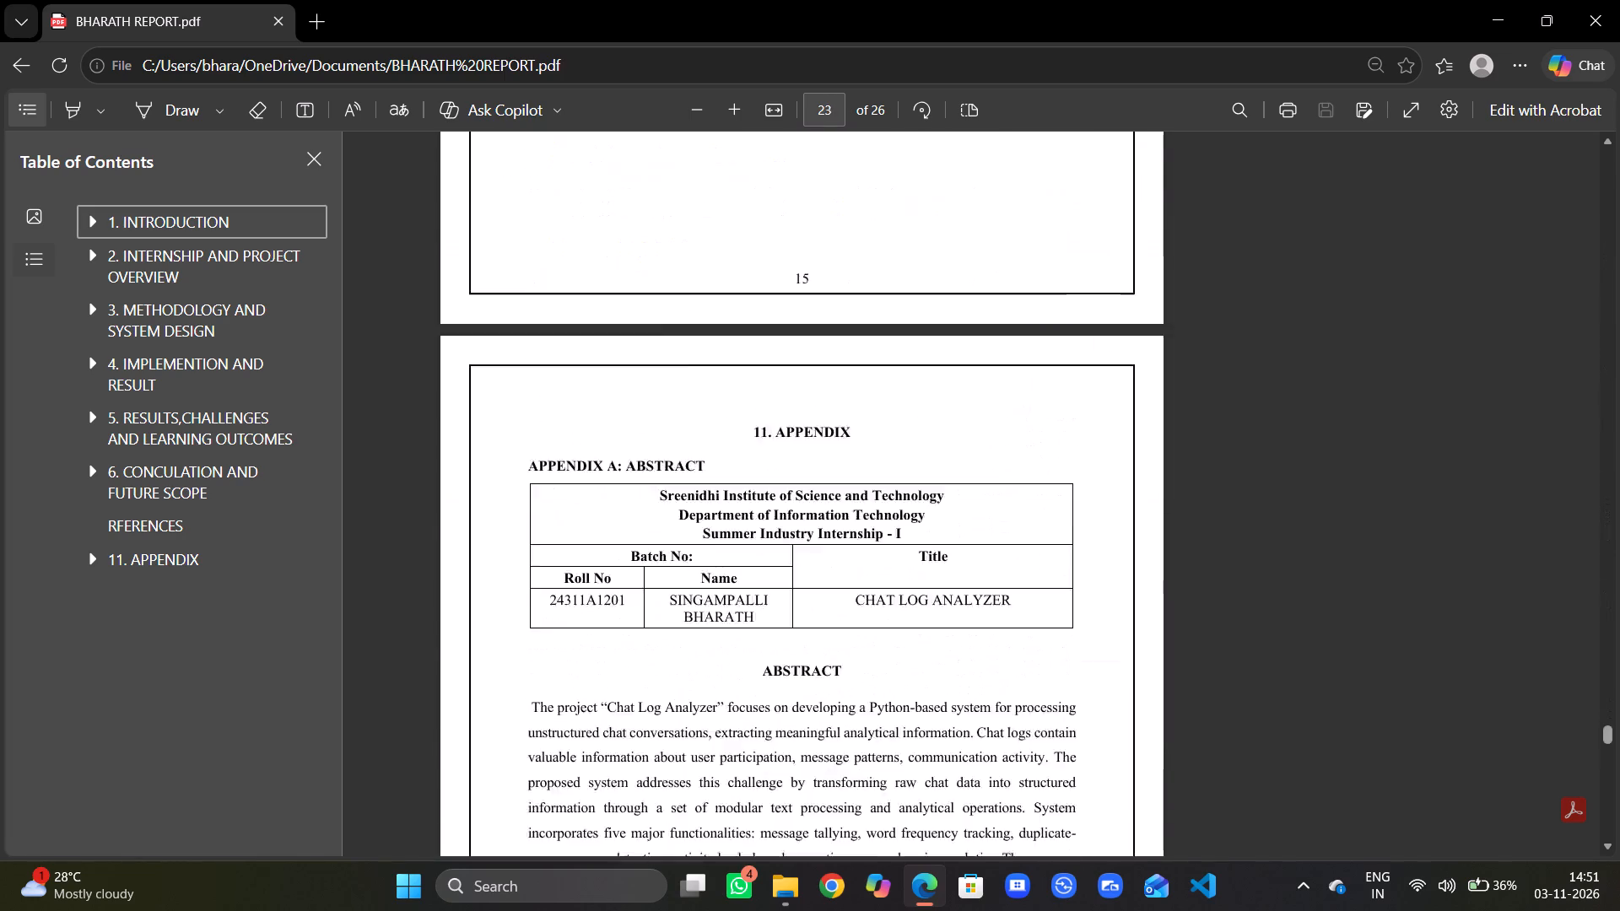
scroll(787, 473, down, 10)
Look back through the PDF from the domain and signature tables on the last page to the cover page.
scroll(793, 542, up, 10)
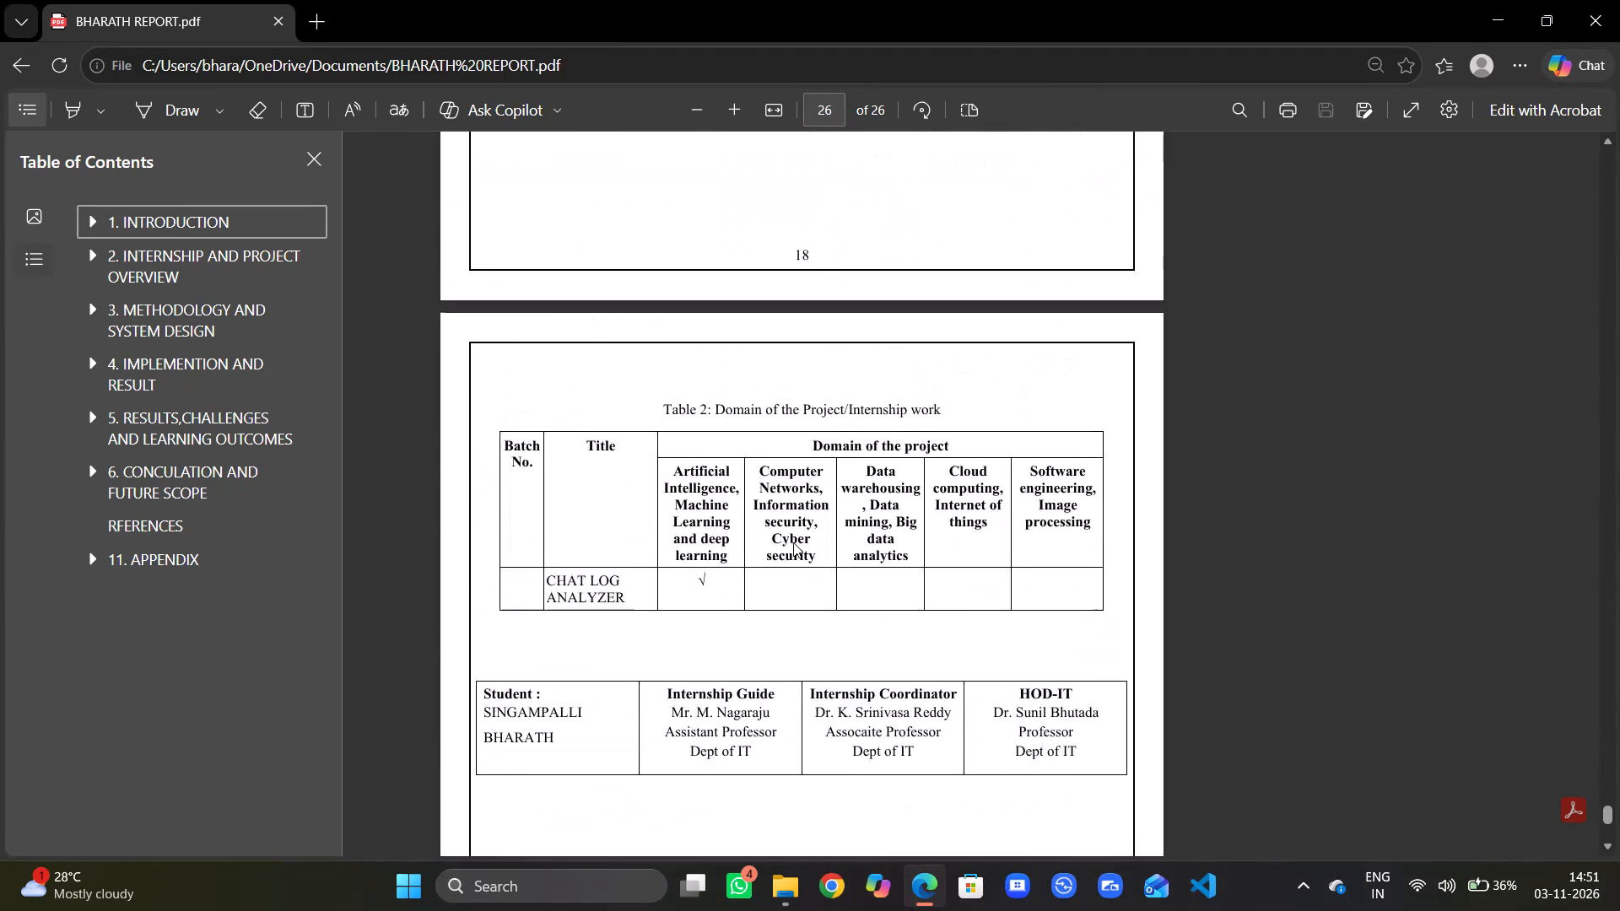
scroll(793, 542, up, 9)
scroll(793, 542, up, 12)
scroll(793, 542, up, 20)
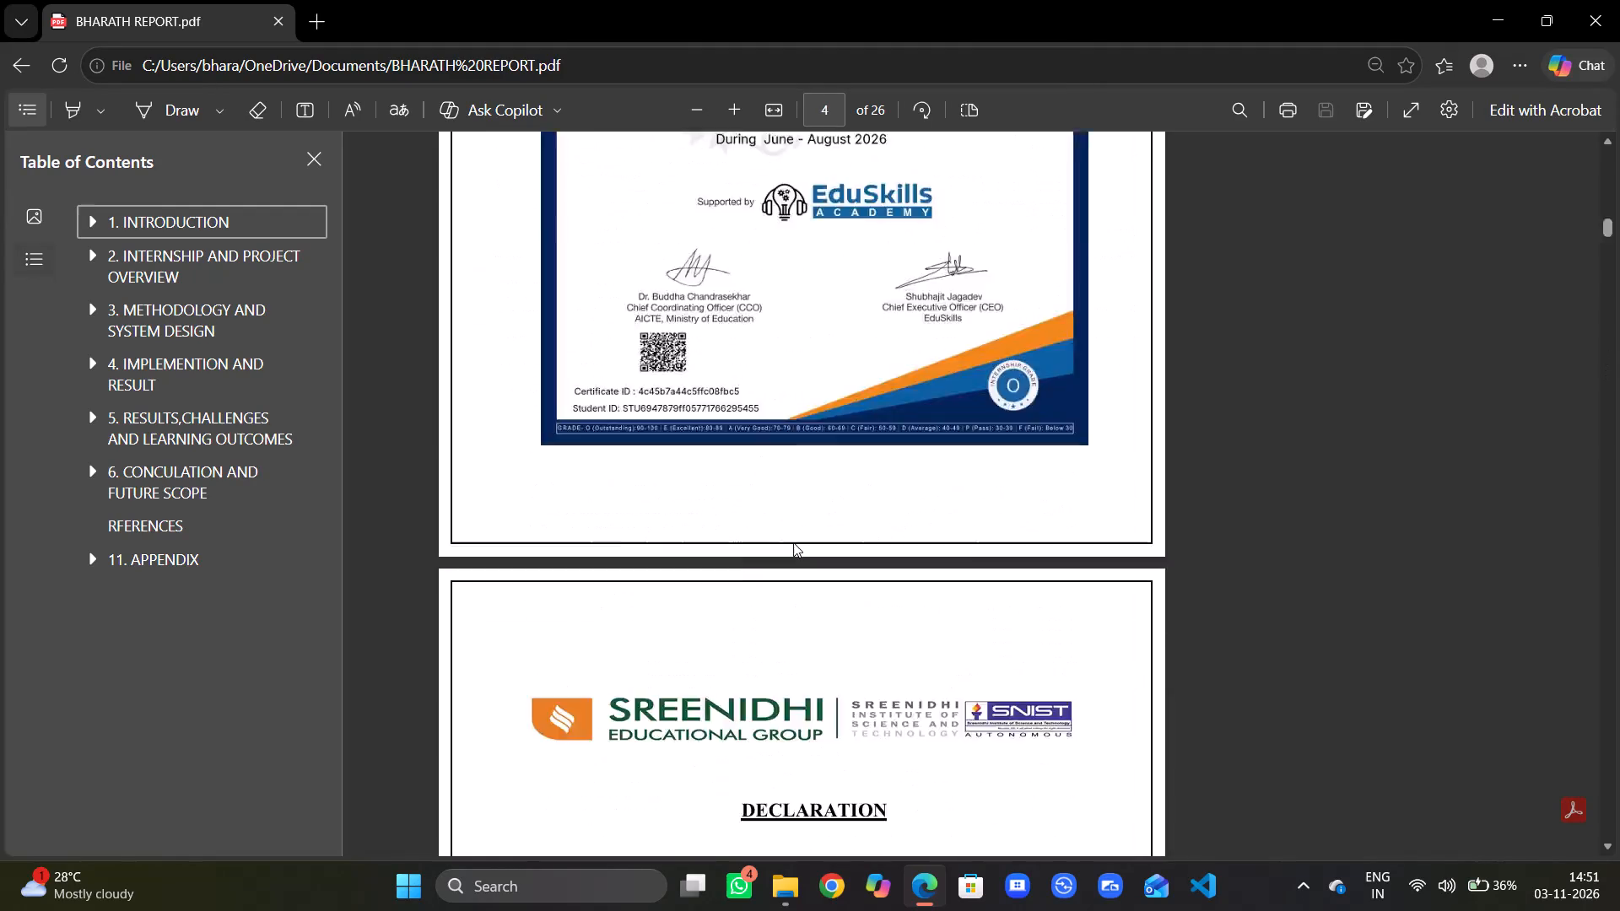
scroll(793, 542, up, 4)
scroll(793, 542, down, 2)
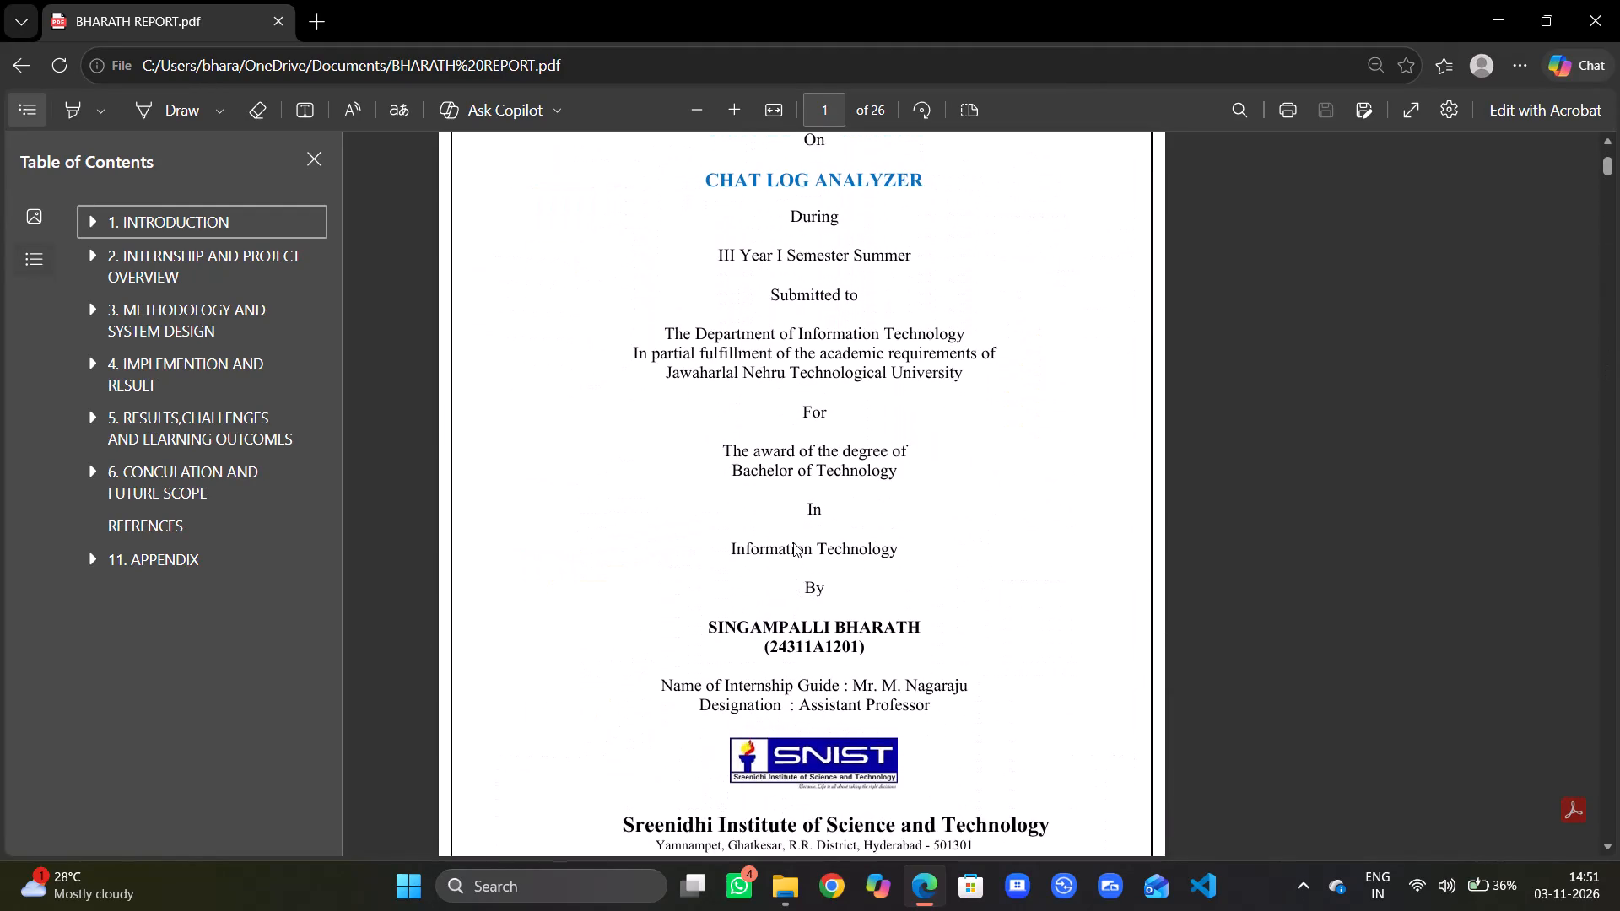
Review the front pages of the report PDF from the cover through the certificates to the acknowledgement, returning to the cover.
click(873, 118)
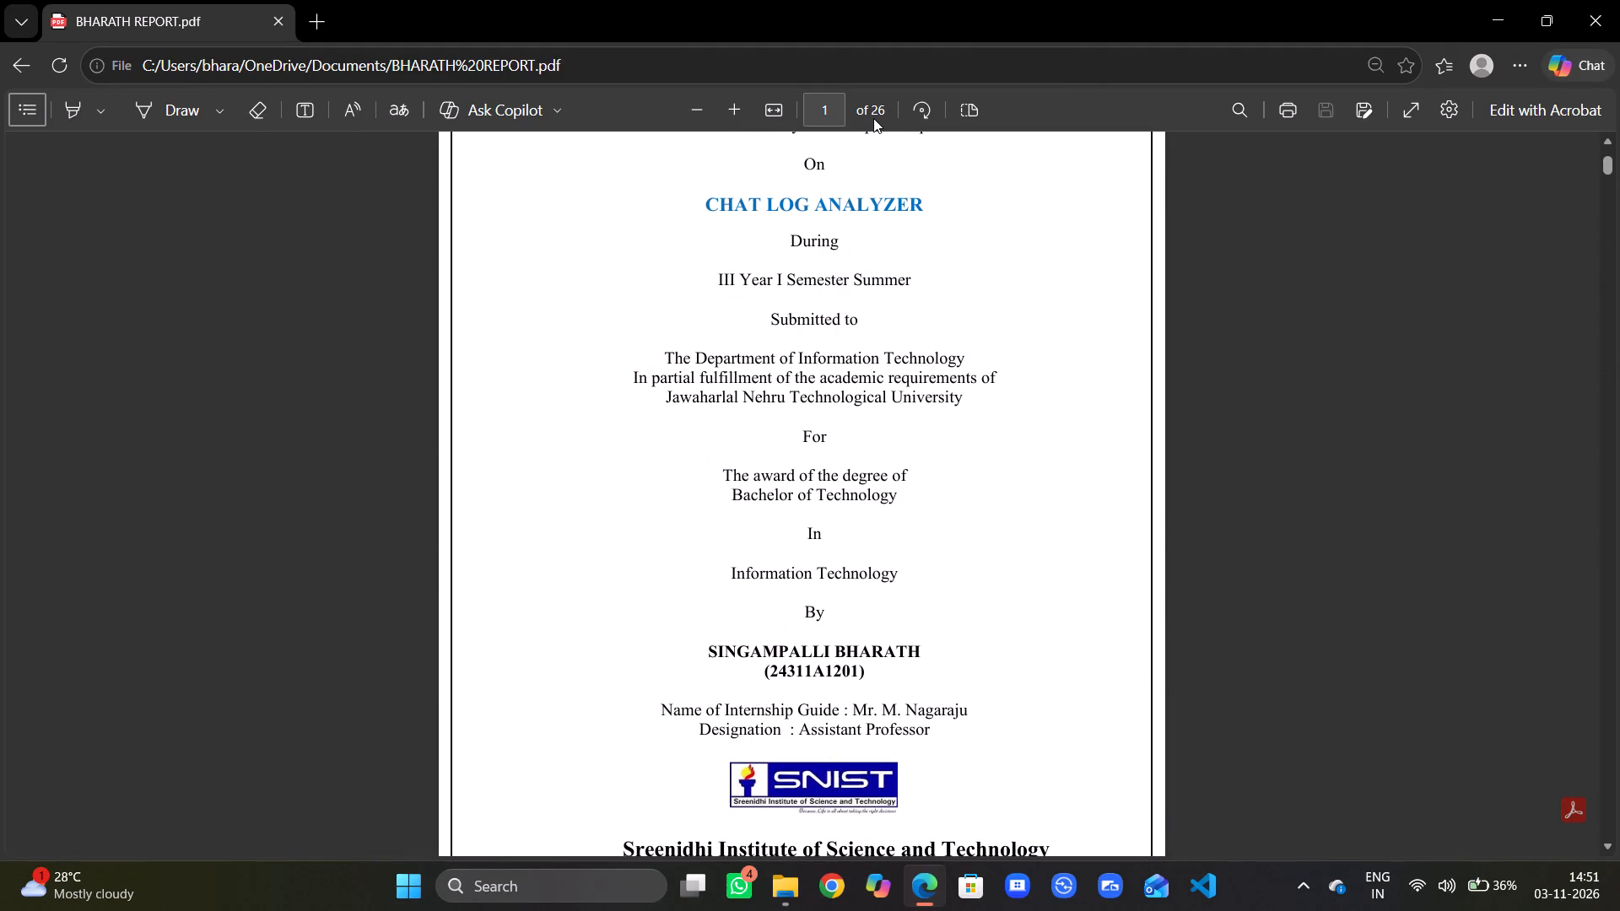
scroll(856, 424, down, 14)
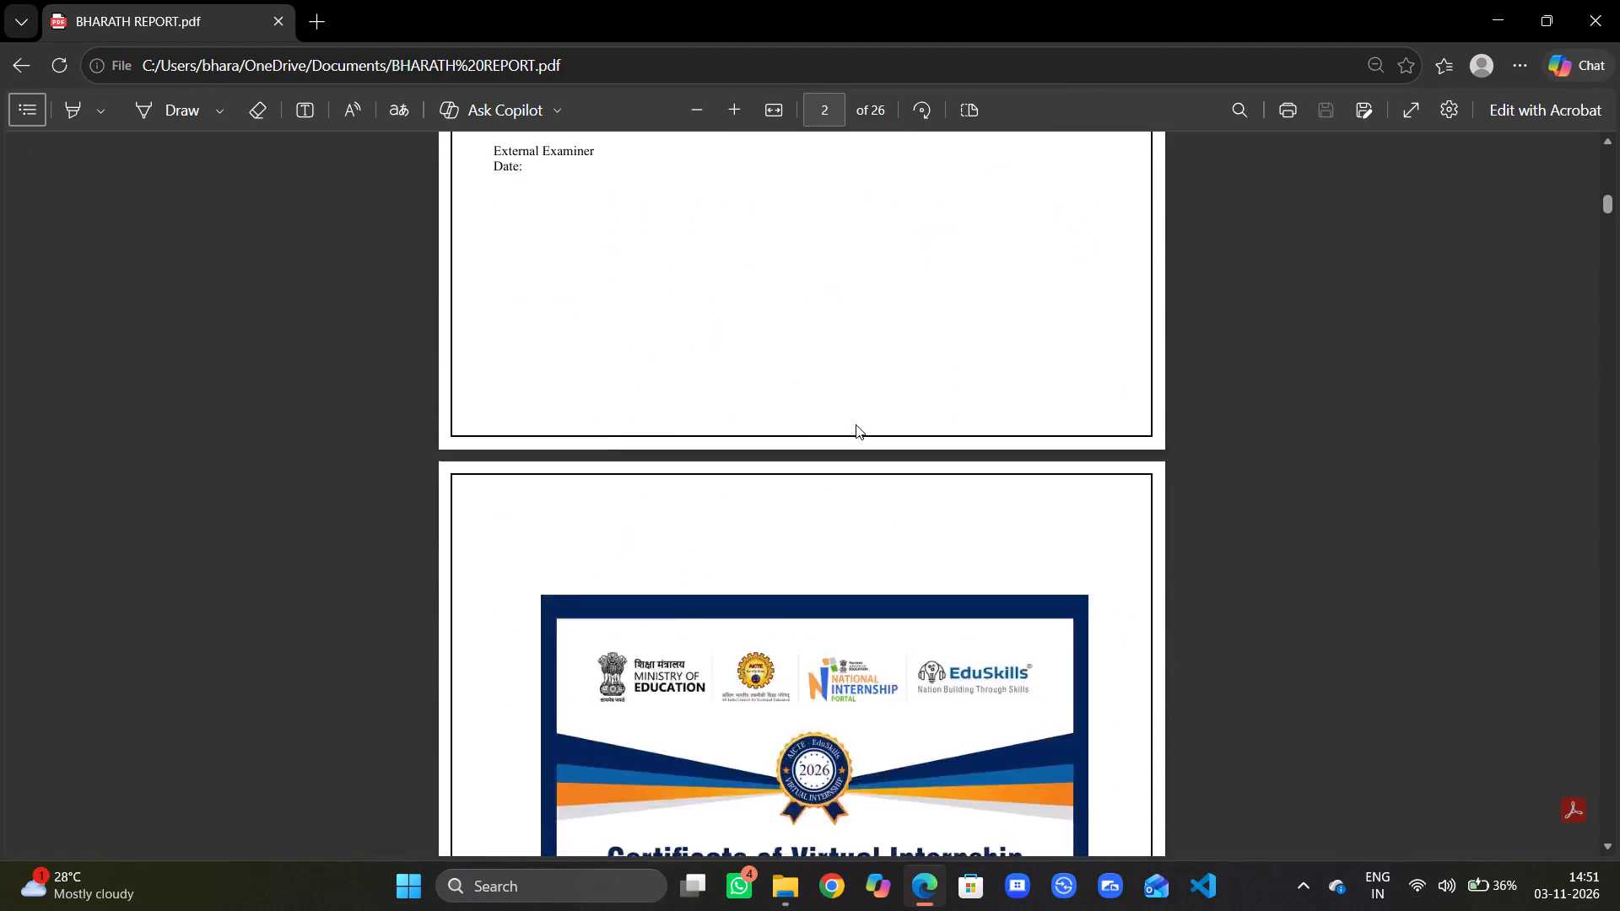
scroll(856, 424, down, 6)
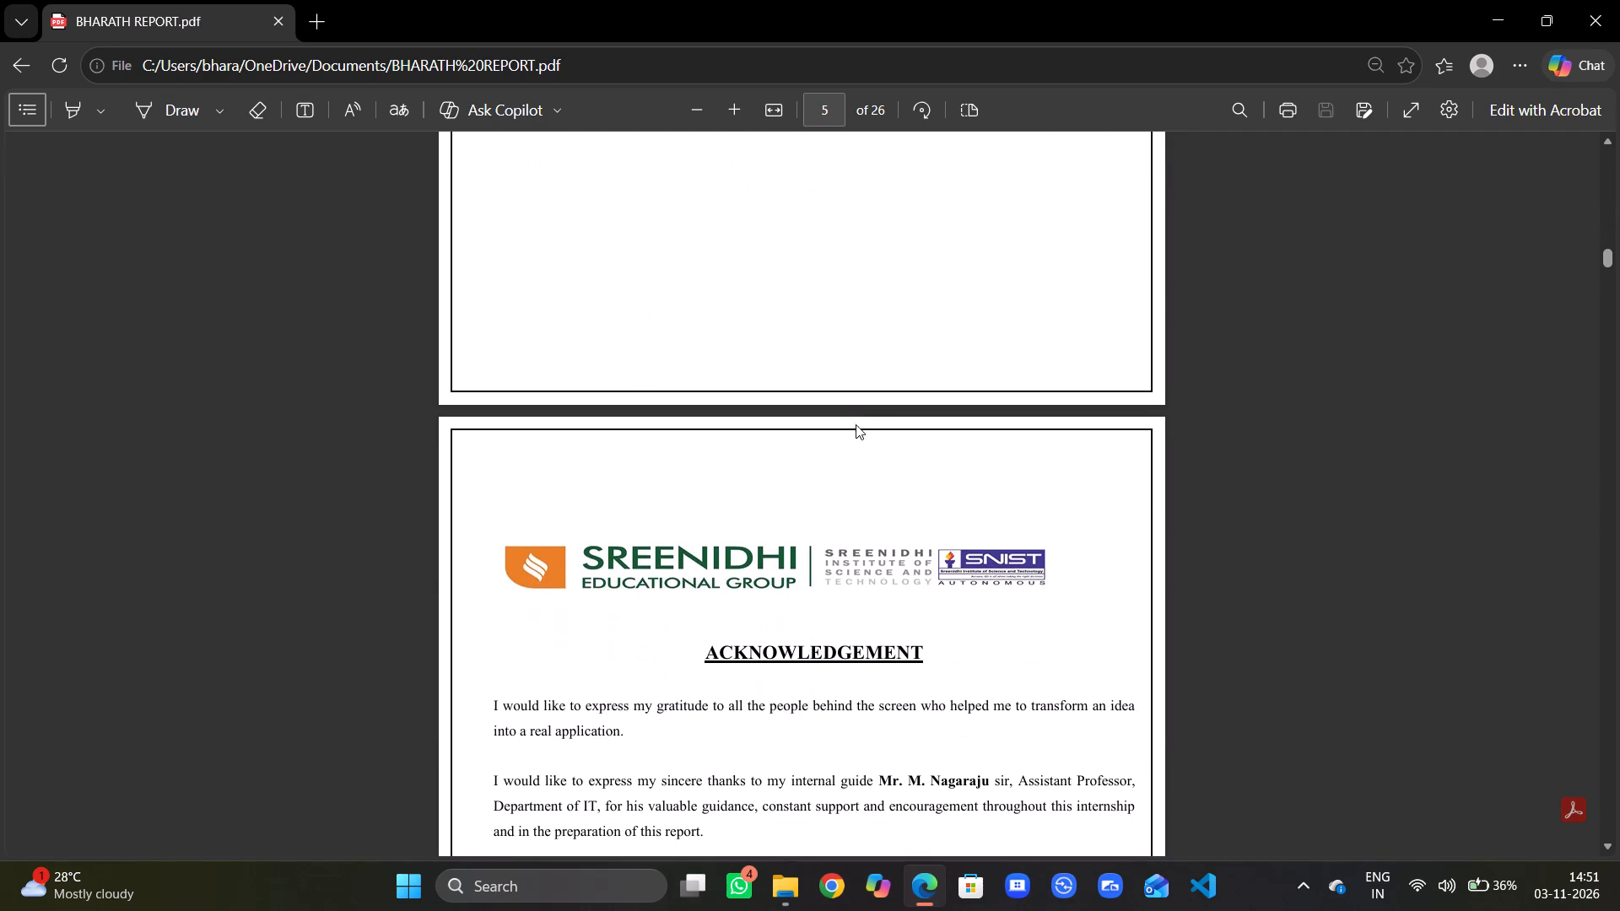
scroll(856, 424, down, 6)
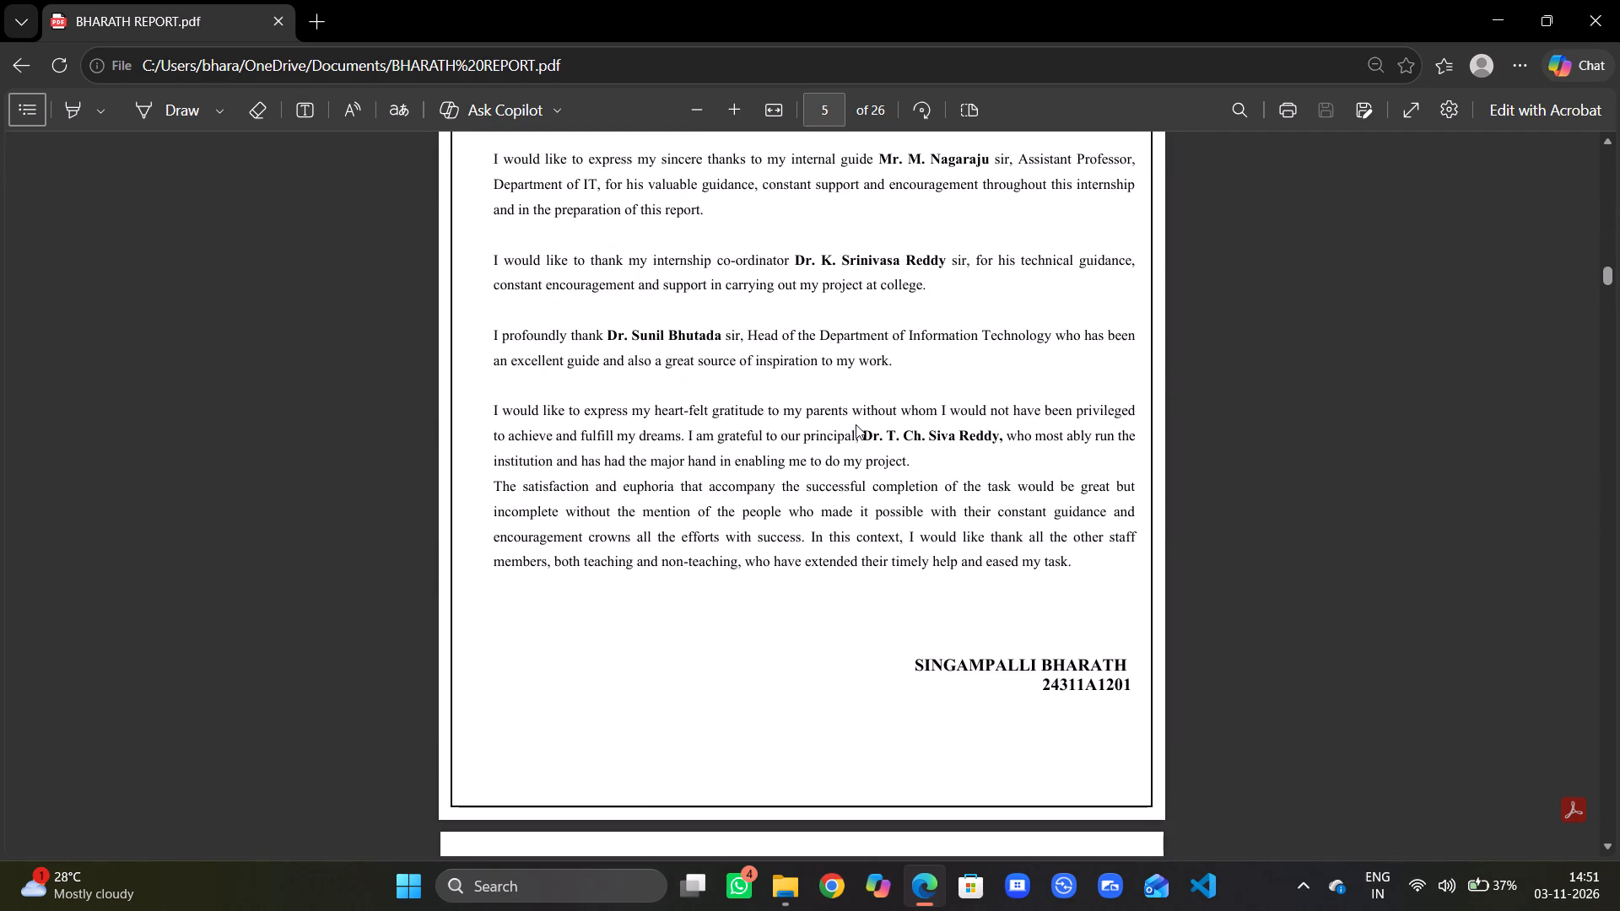
scroll(856, 424, down, 2)
scroll(856, 424, up, 20)
scroll(856, 424, up, 15)
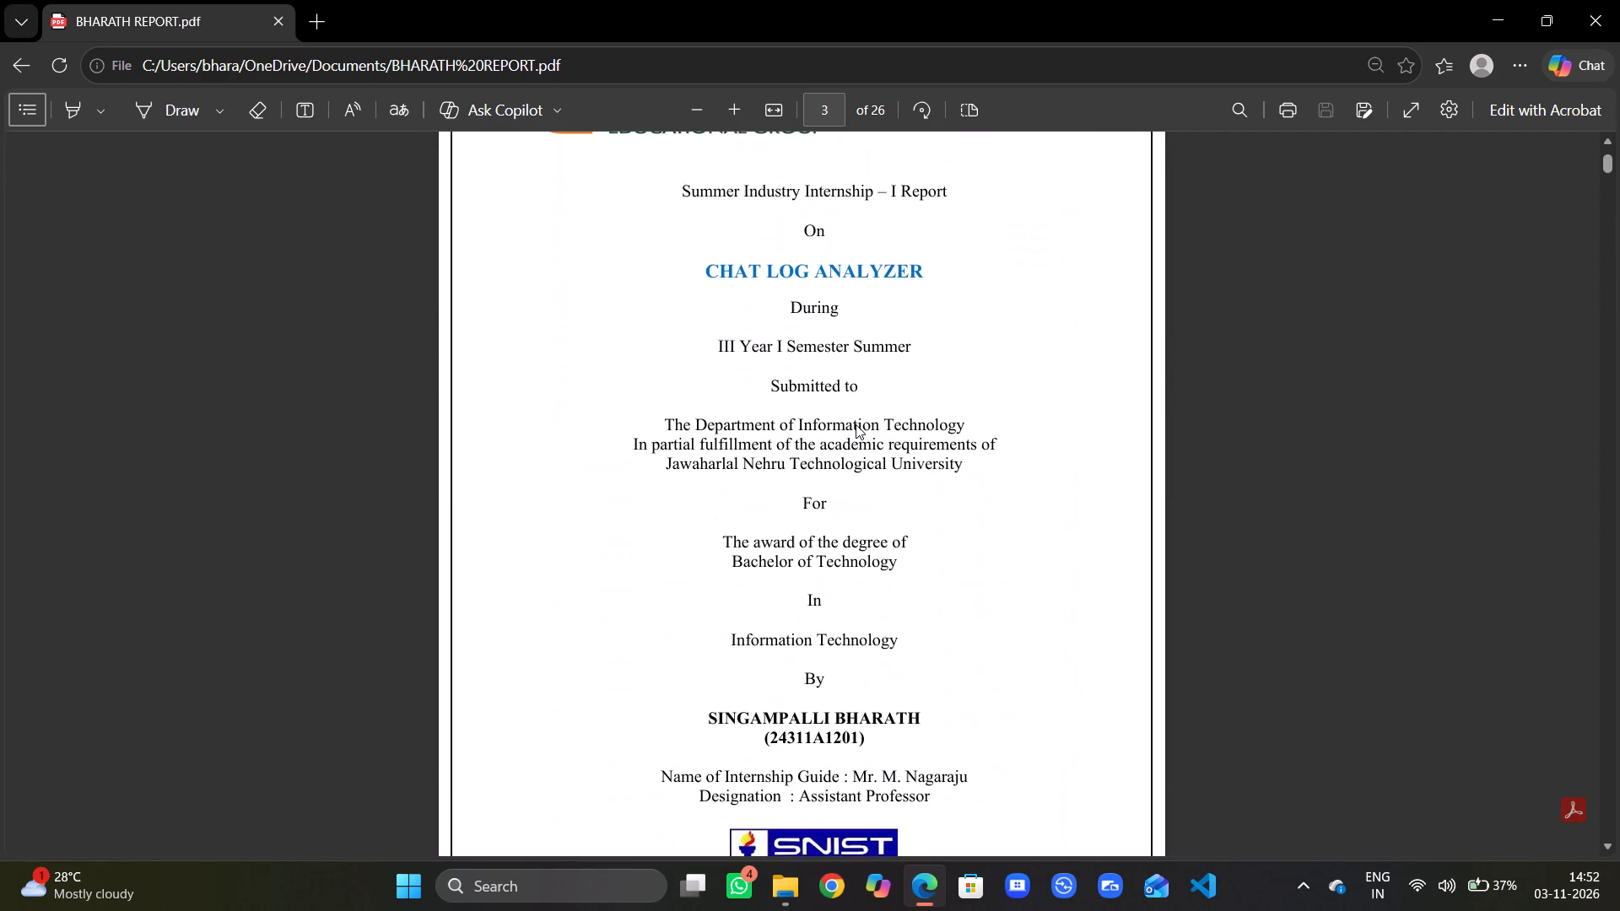
scroll(856, 424, up, 9)
Close the PDF and copy the report PDF file from the recent files in File Explorer.
click(1616, 0)
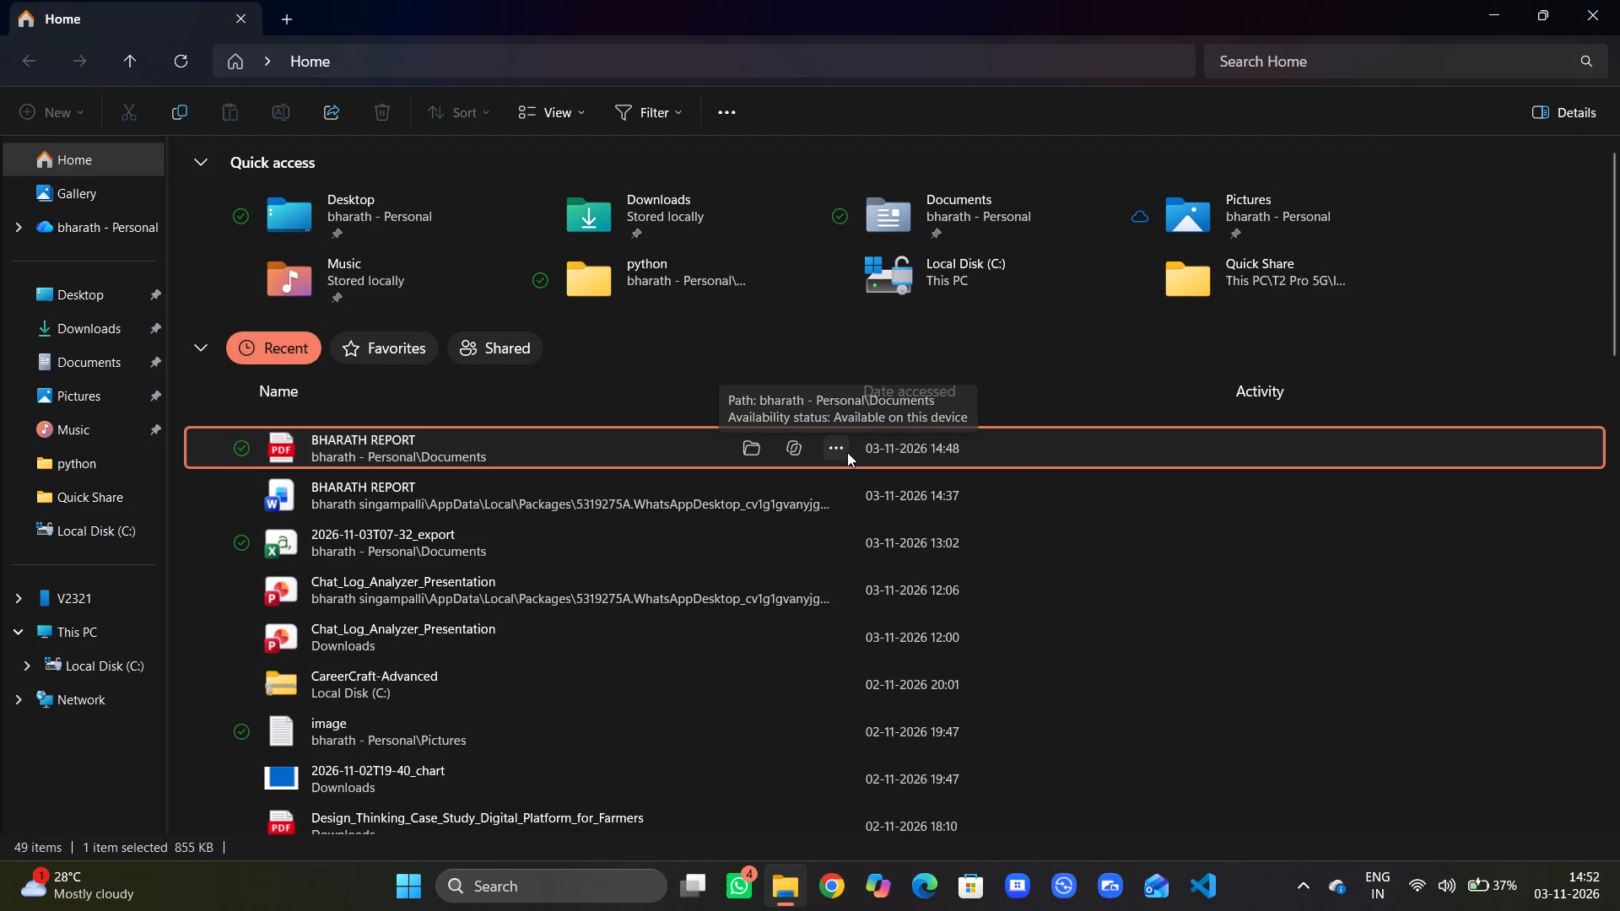
click(847, 452)
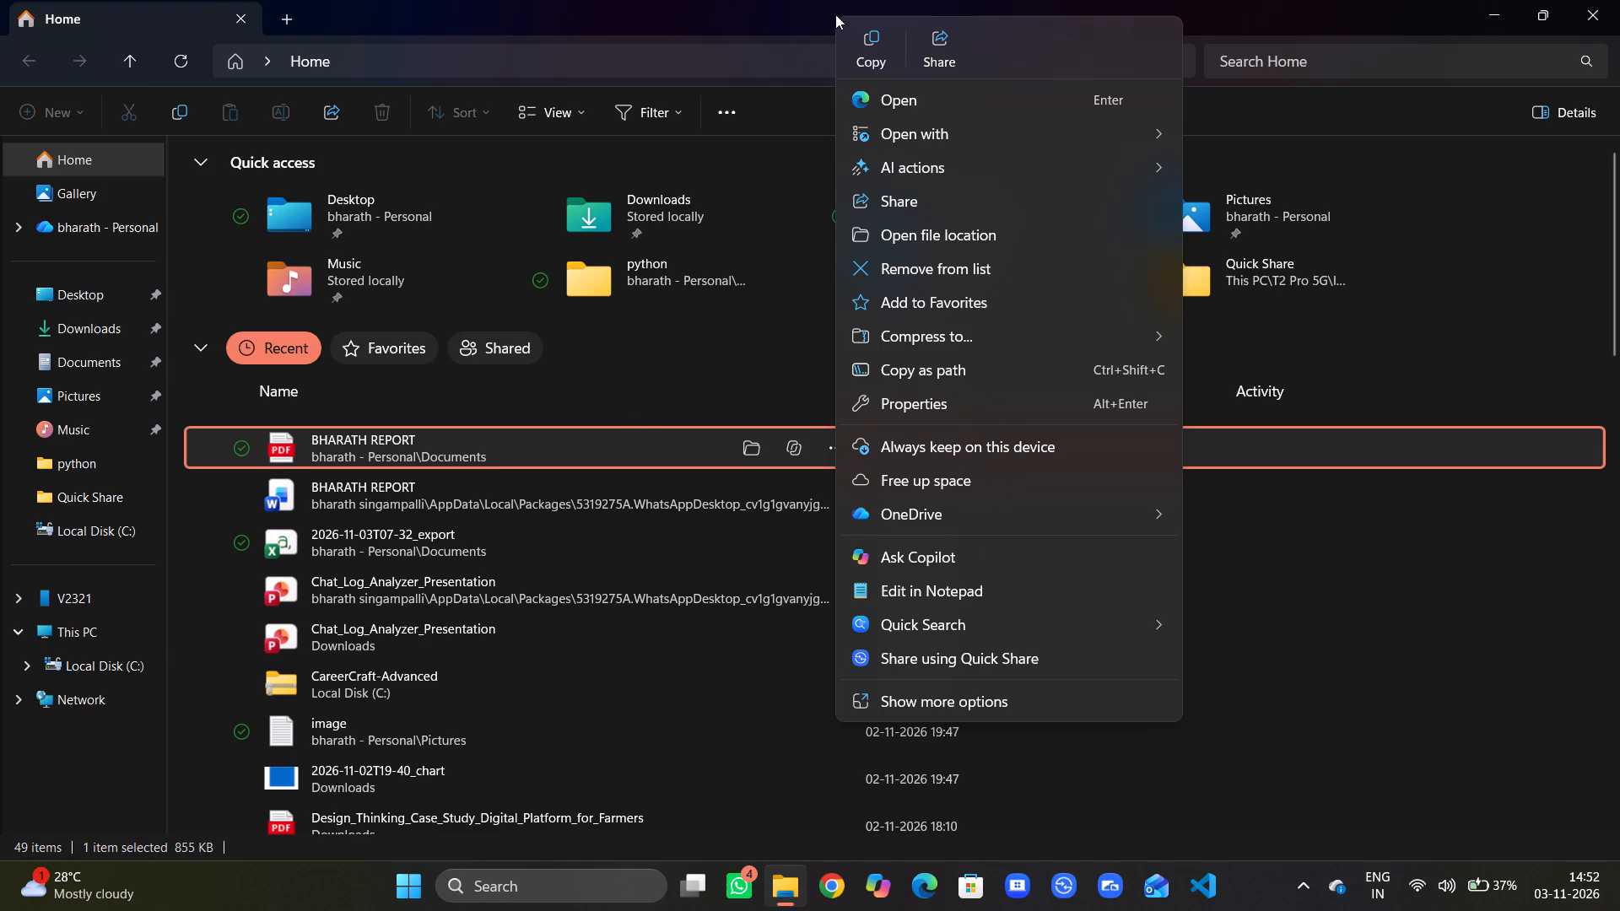
click(868, 41)
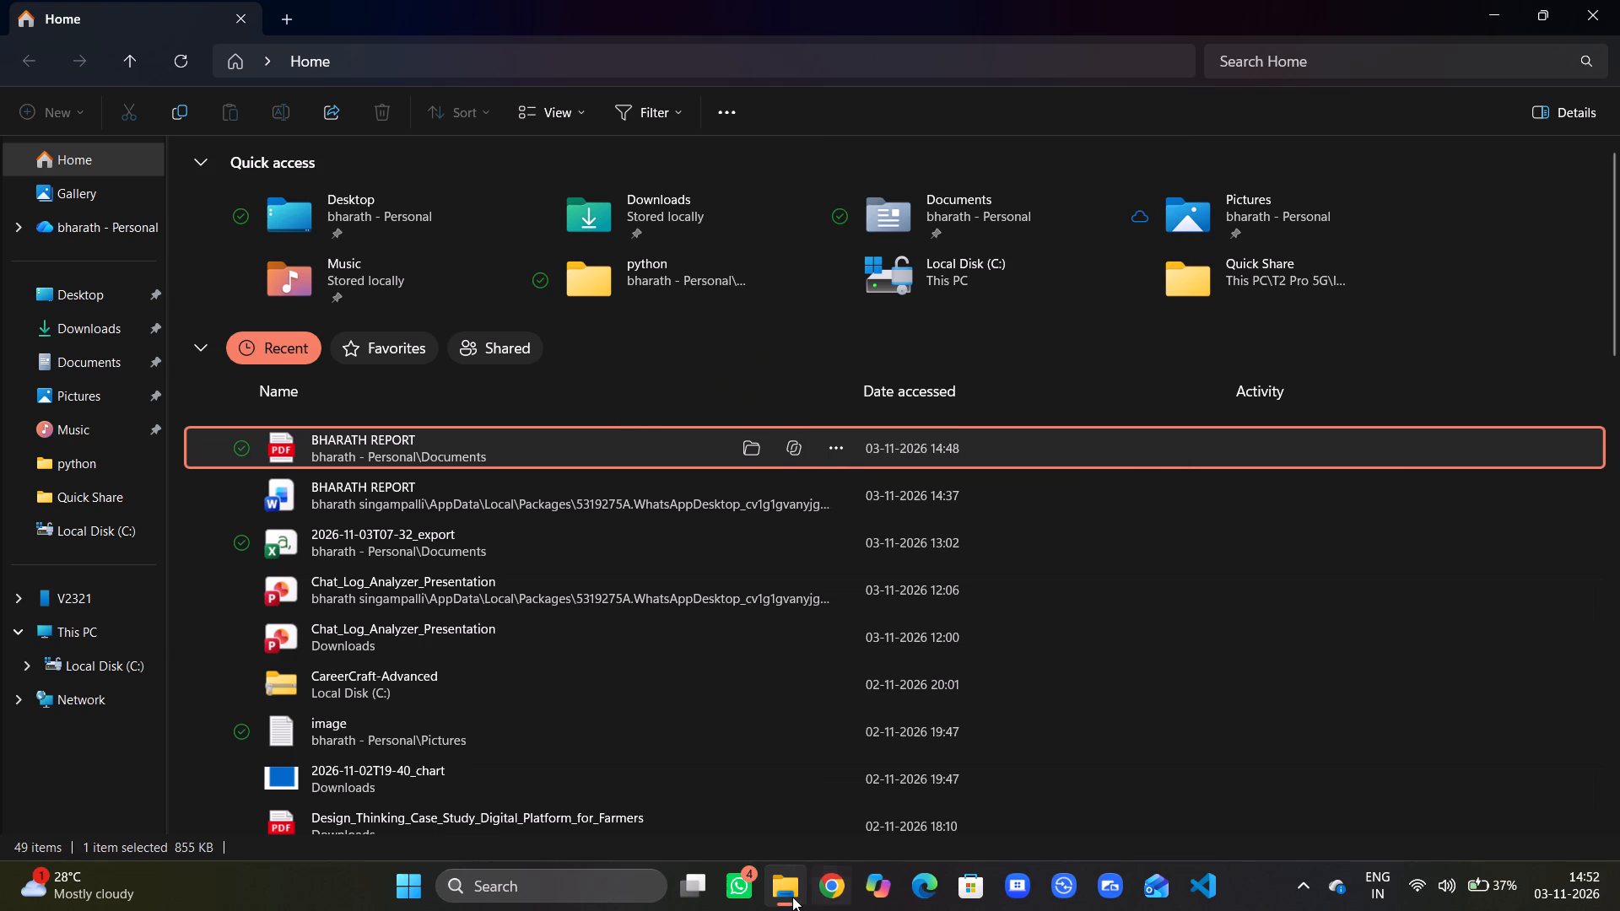